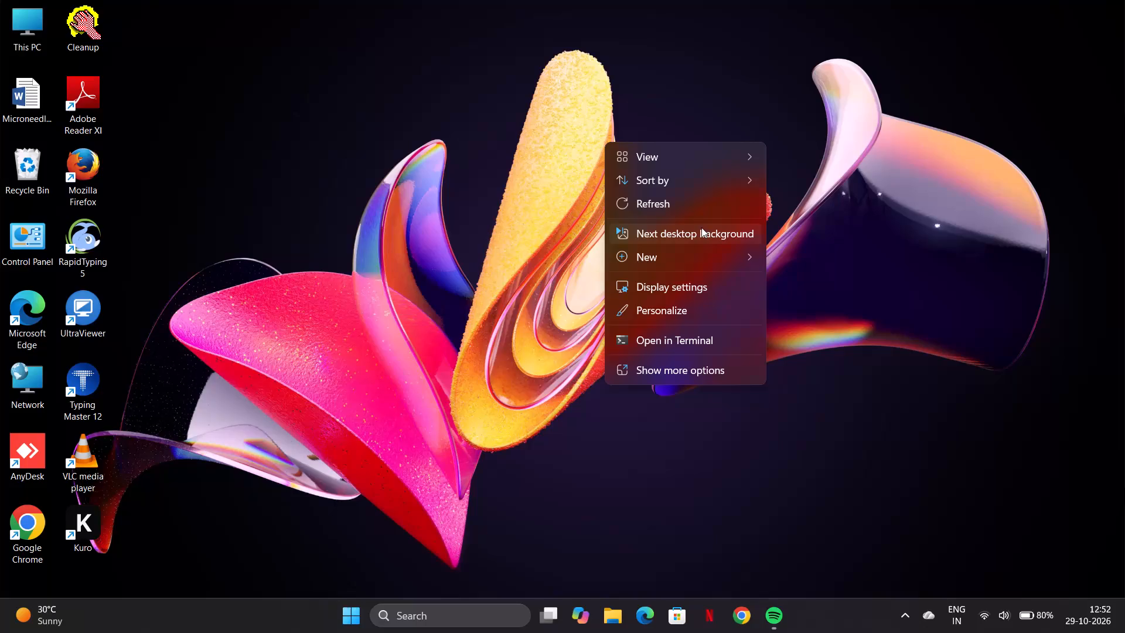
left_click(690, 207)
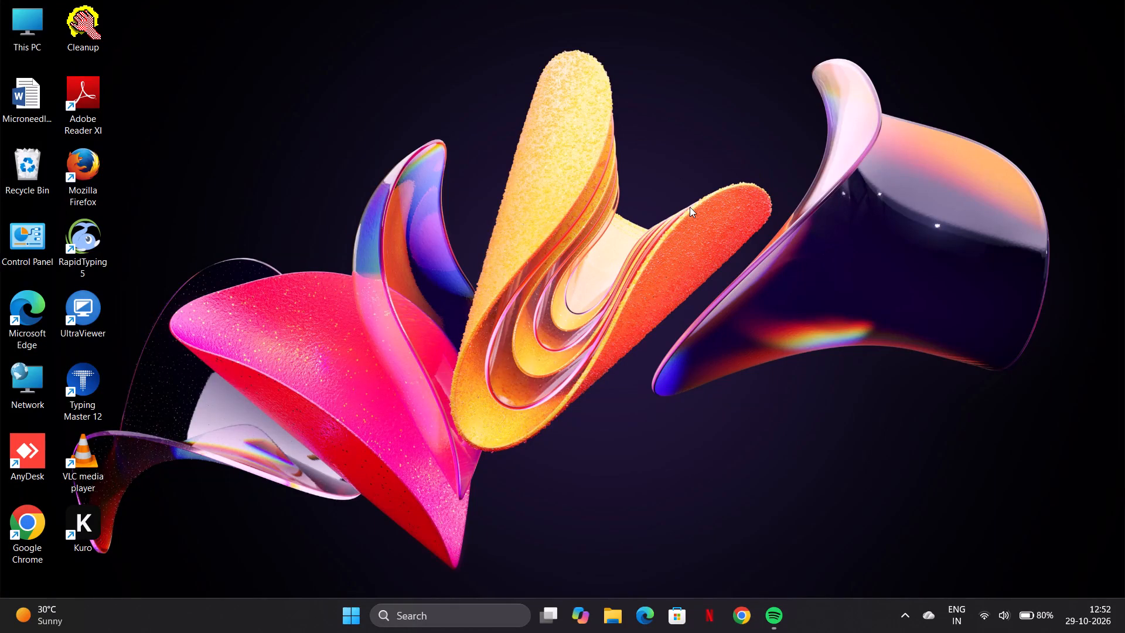
left_click(352, 626)
scroll(411, 473, "down", 3)
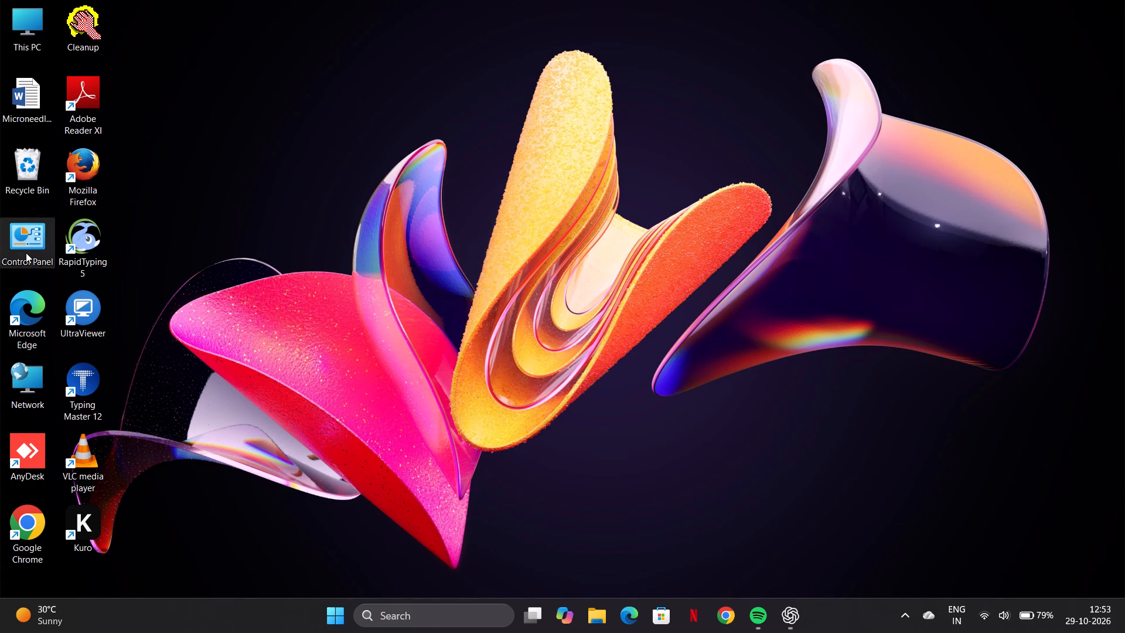
Open the microneedle review Word document from the desktop.
double_click(6, 103)
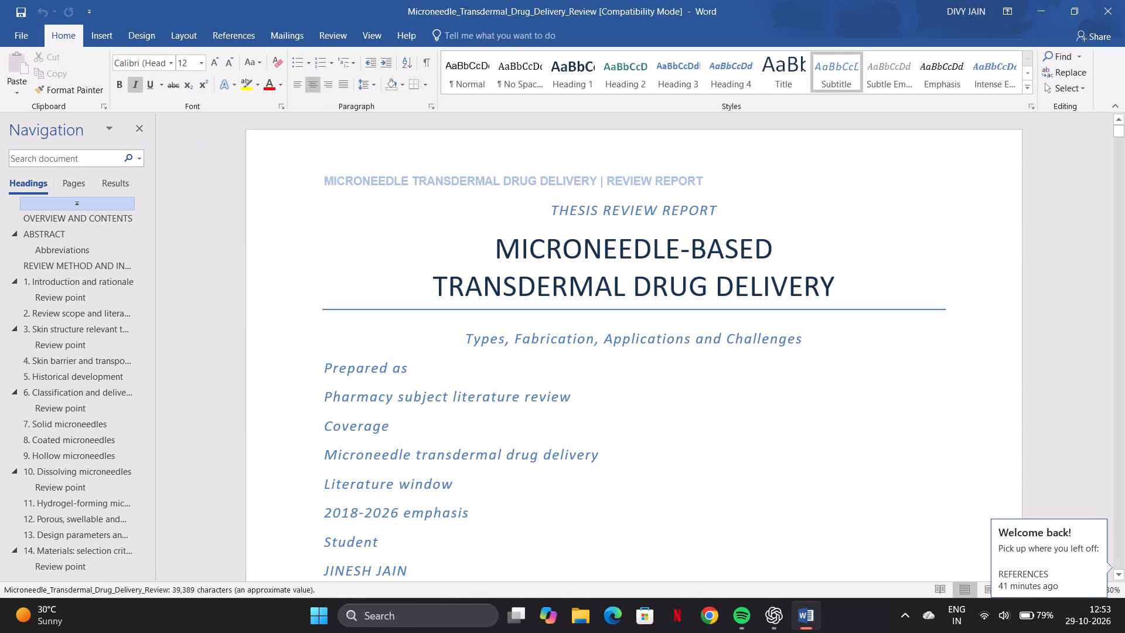
Examine the report's cover page details and its Overview and Contents page.
scroll(572, 264, "down", 1)
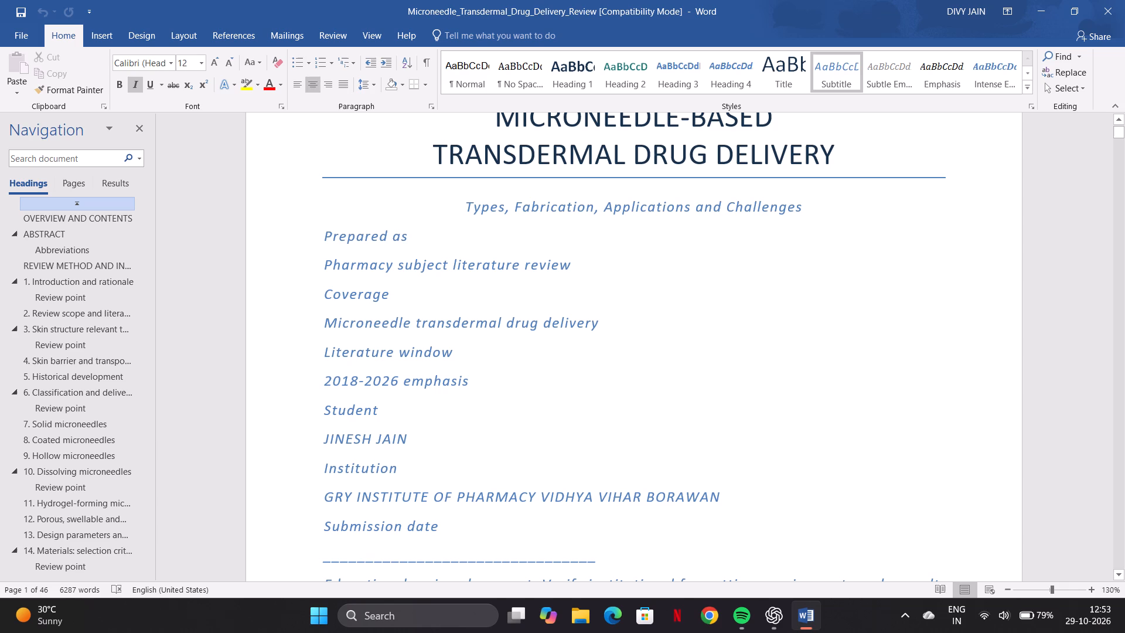
left_click(583, 172)
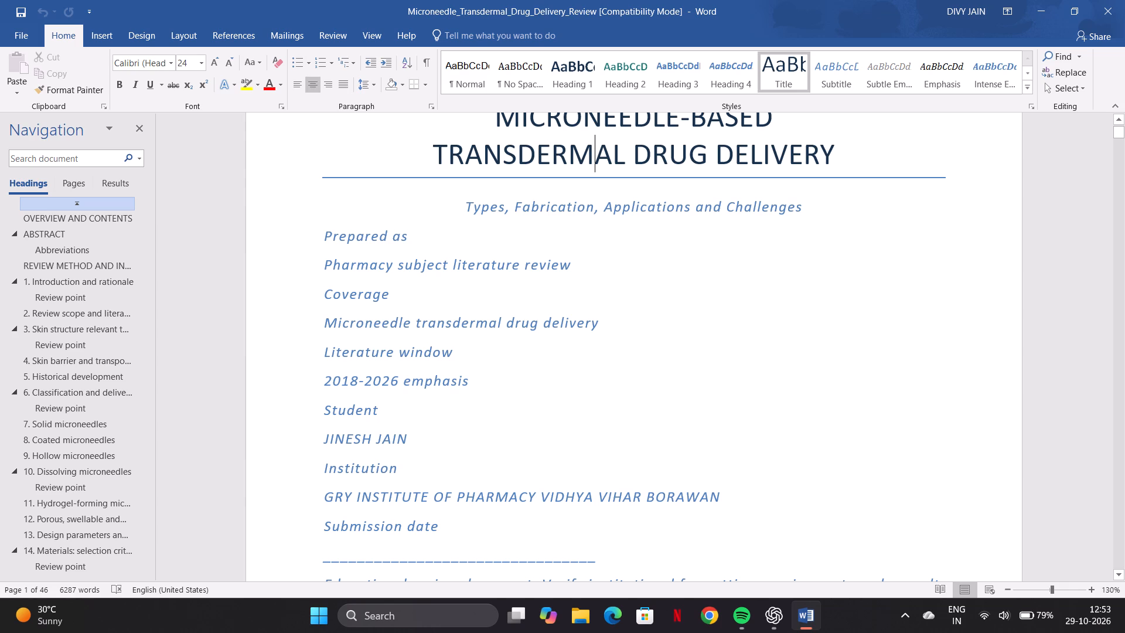
scroll(478, 324, "down", 2)
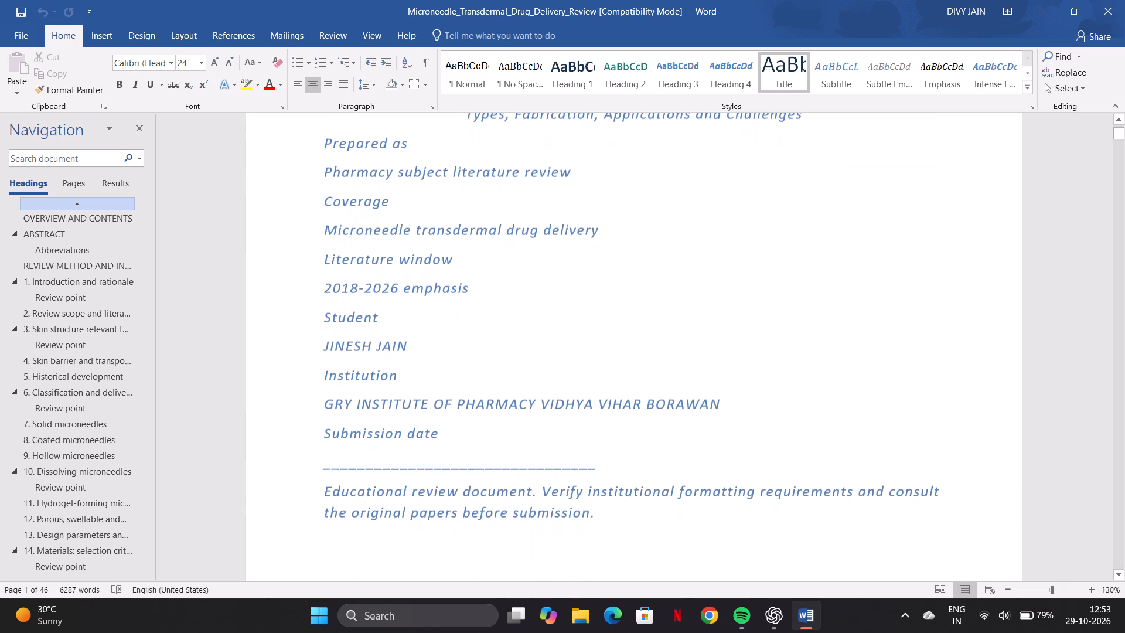
scroll(478, 324, "down", 2)
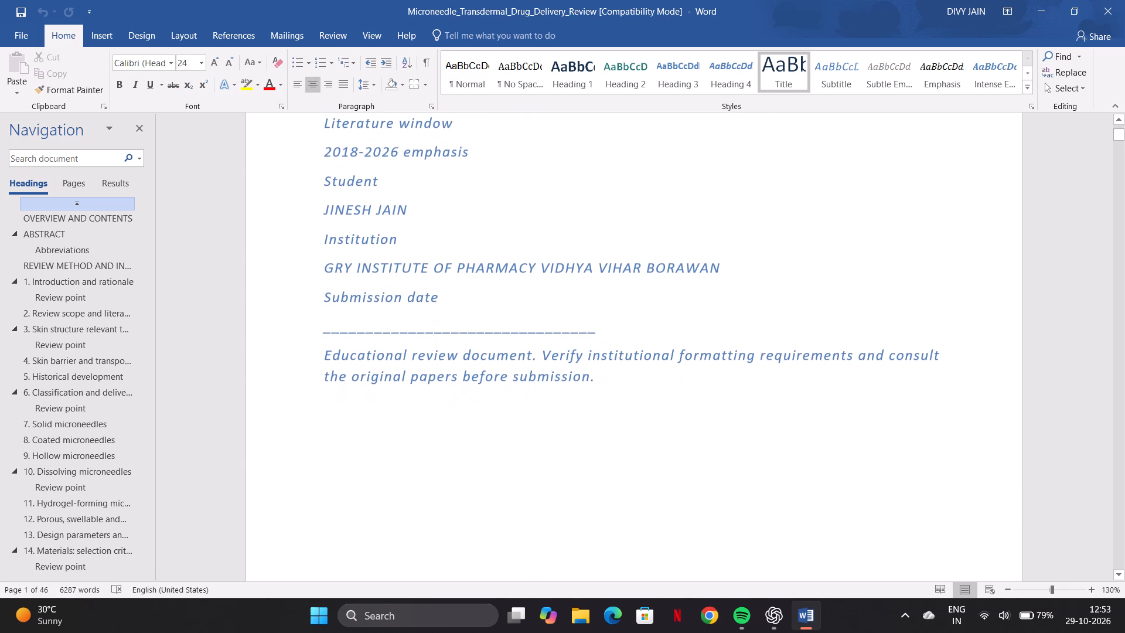
scroll(478, 324, "down", 2)
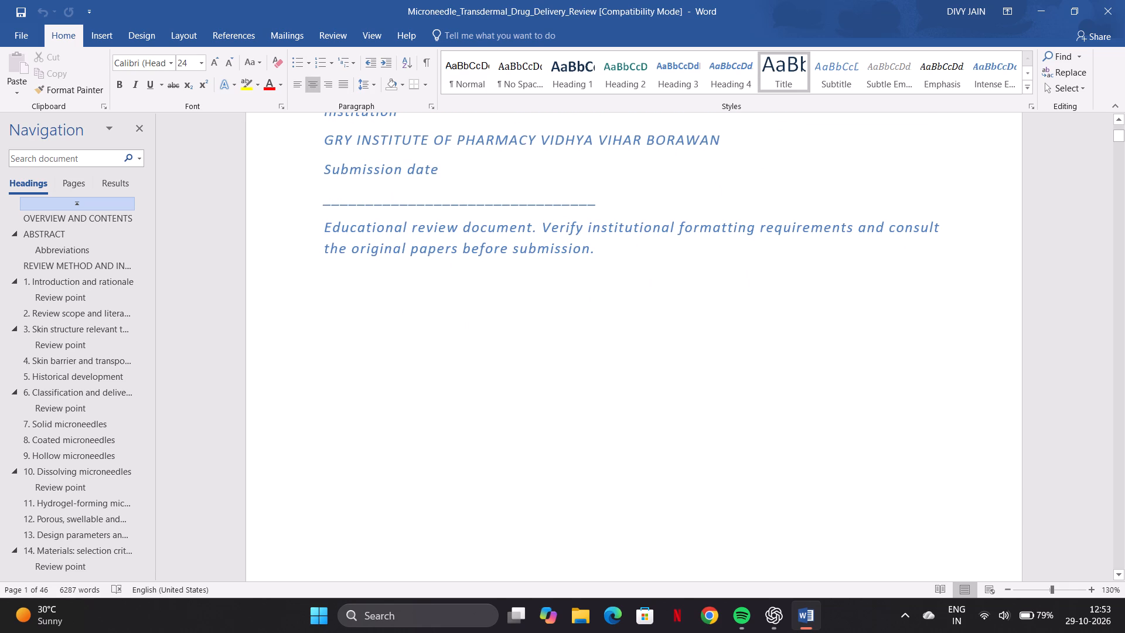
scroll(478, 324, "down", 2)
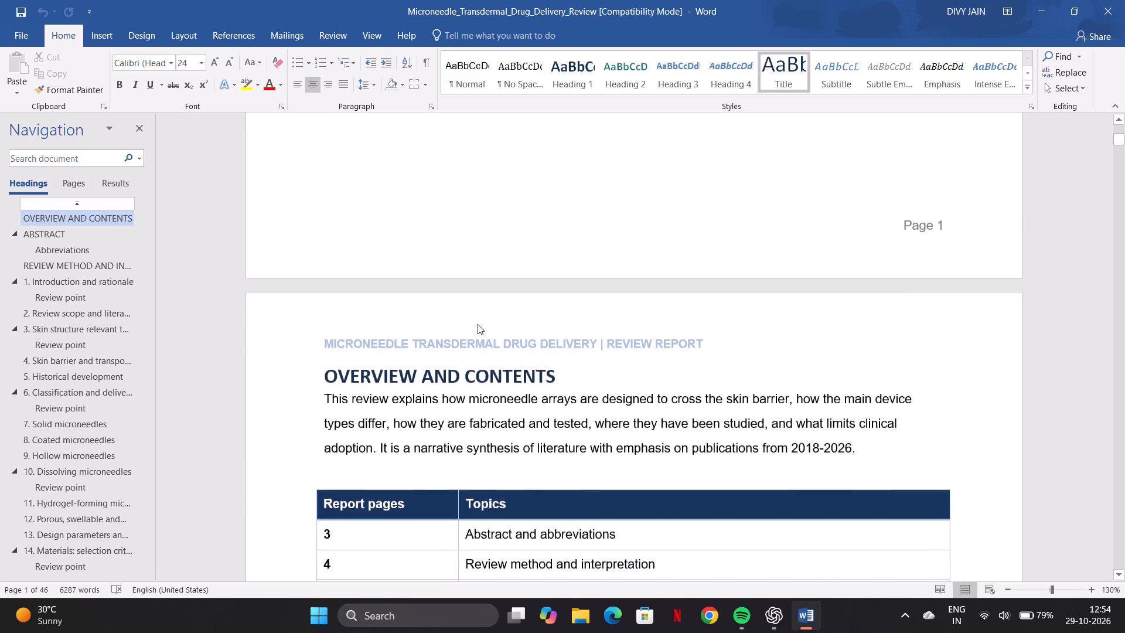
scroll(478, 324, "down", 1)
scroll(478, 324, "up", 1)
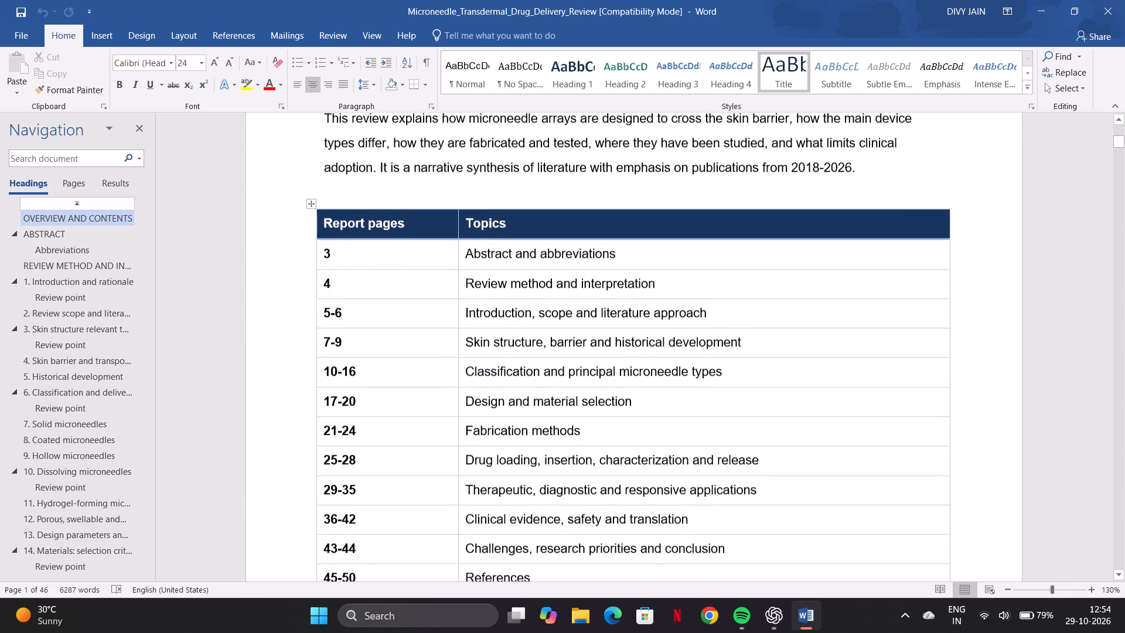
scroll(478, 324, "up", 1)
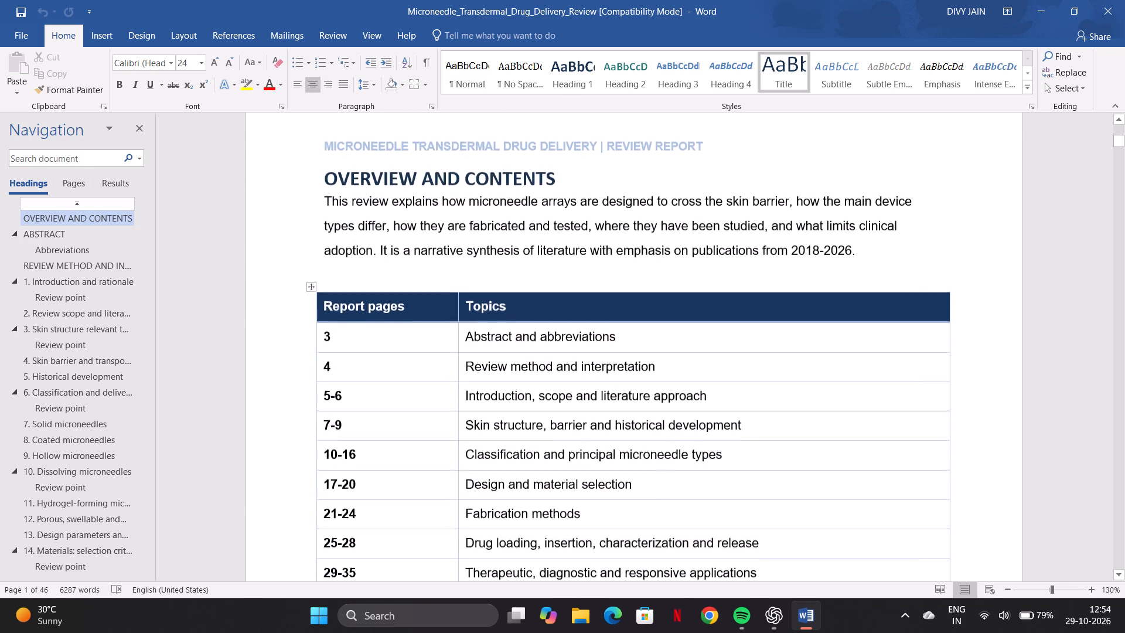
scroll(478, 324, "up", 1)
scroll(670, 356, "down", 2)
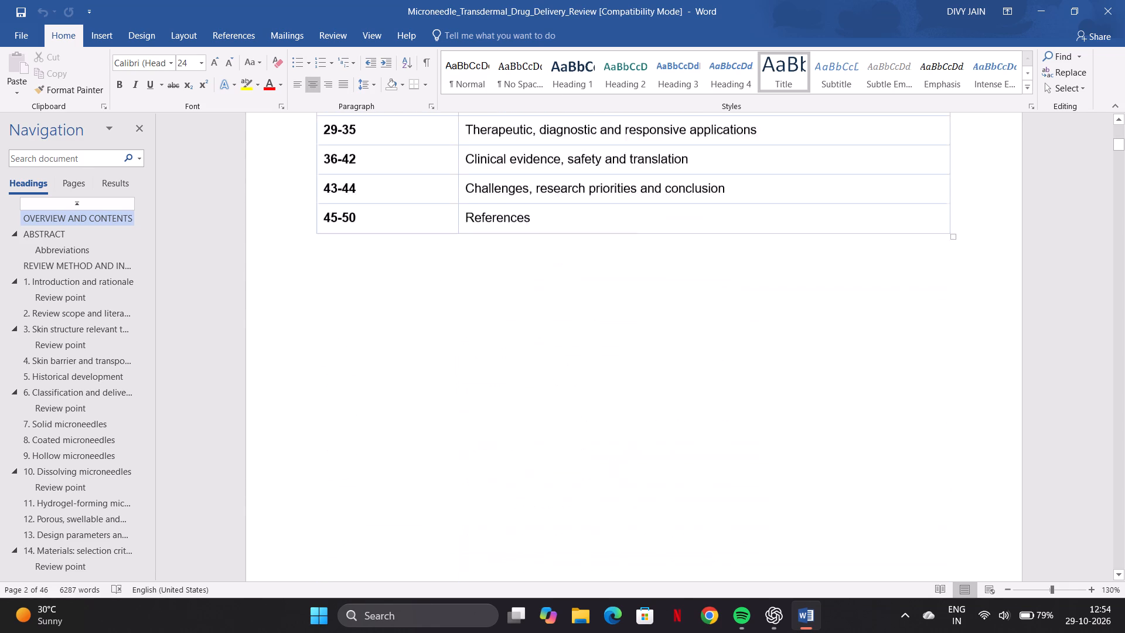
Skim the report's numbered body sections through to the last page of the document.
scroll(670, 356, "down", 10)
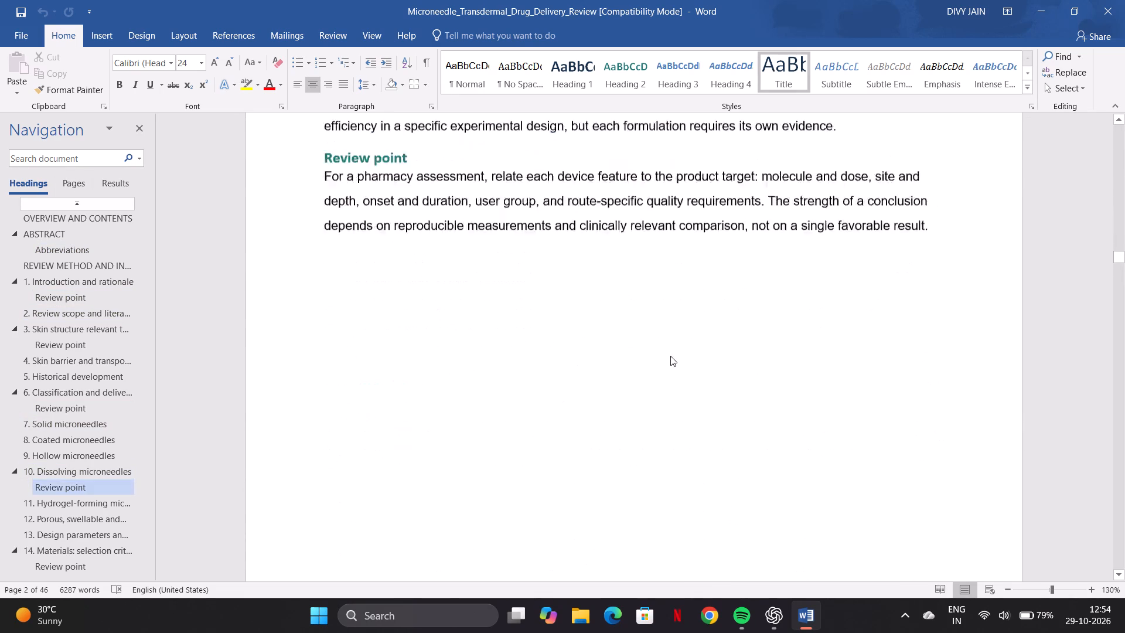
scroll(670, 356, "down", 10)
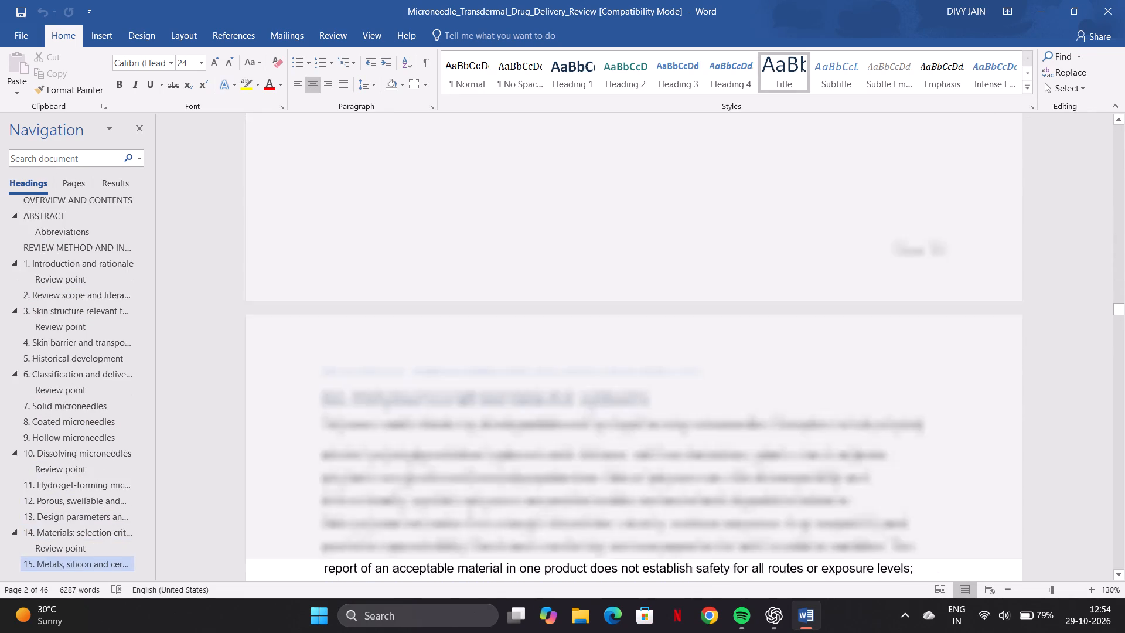
scroll(670, 356, "down", 7)
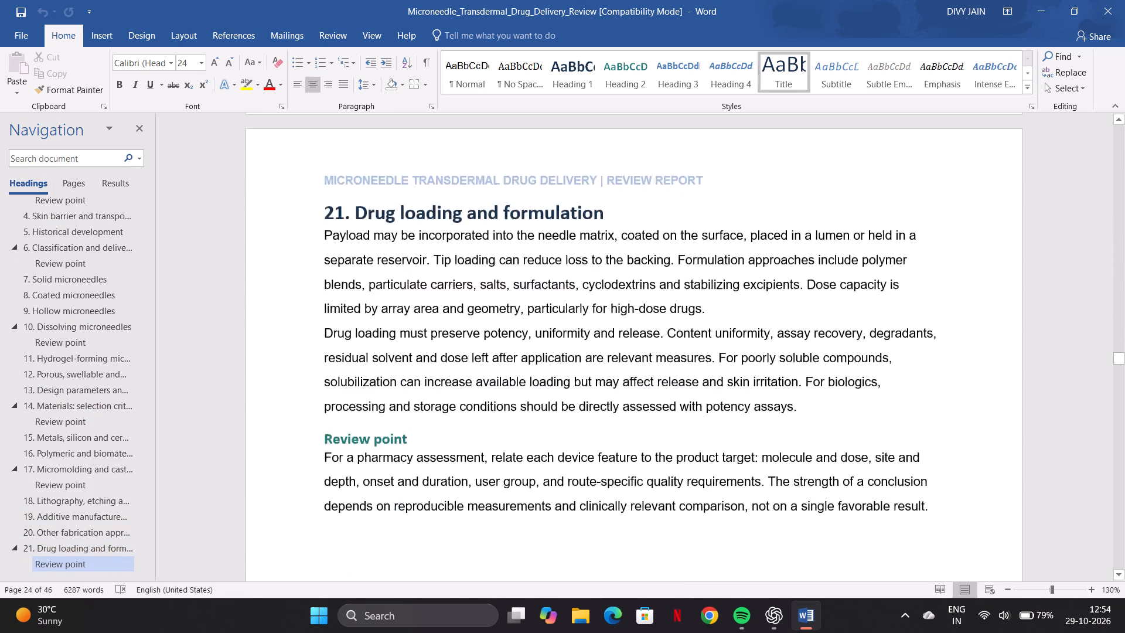
scroll(670, 356, "down", 5)
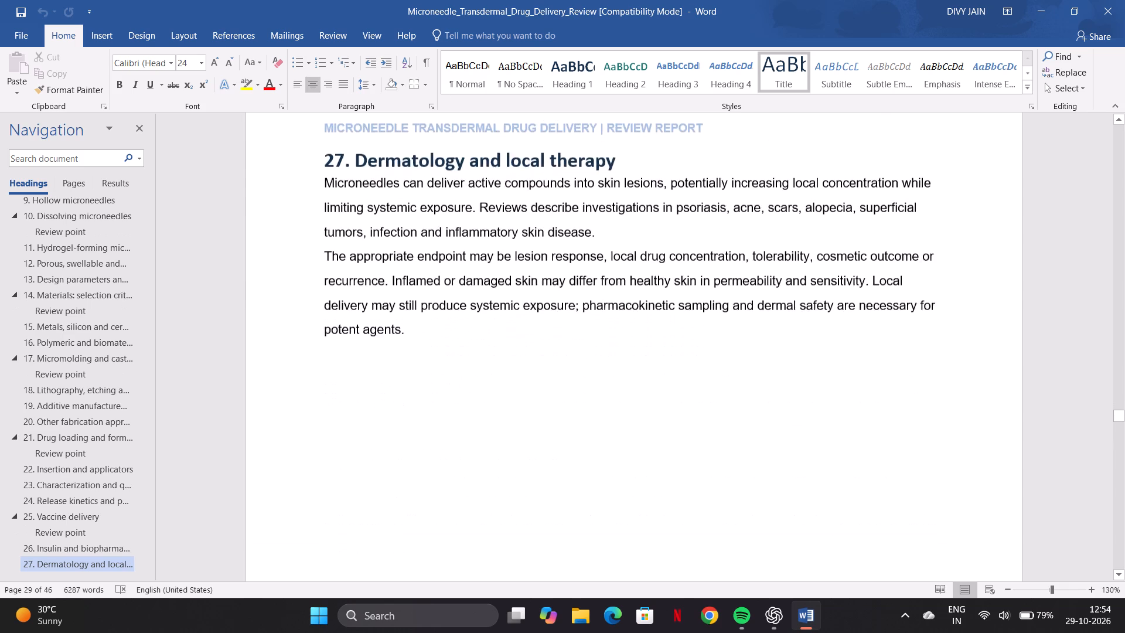
scroll(670, 356, "down", 5)
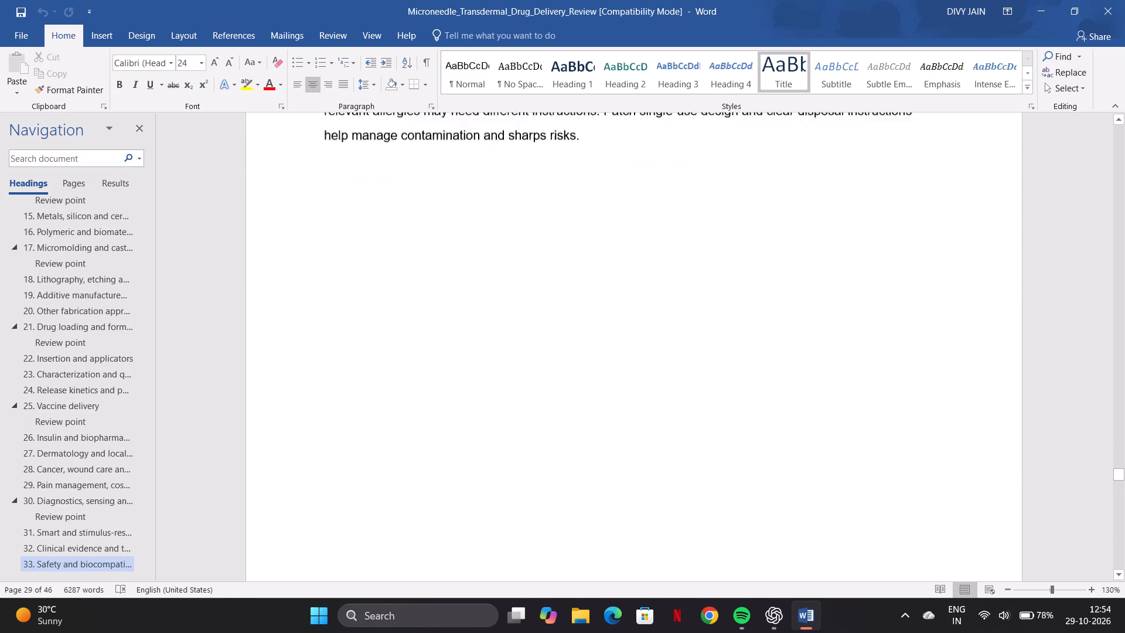
scroll(670, 356, "down", 6)
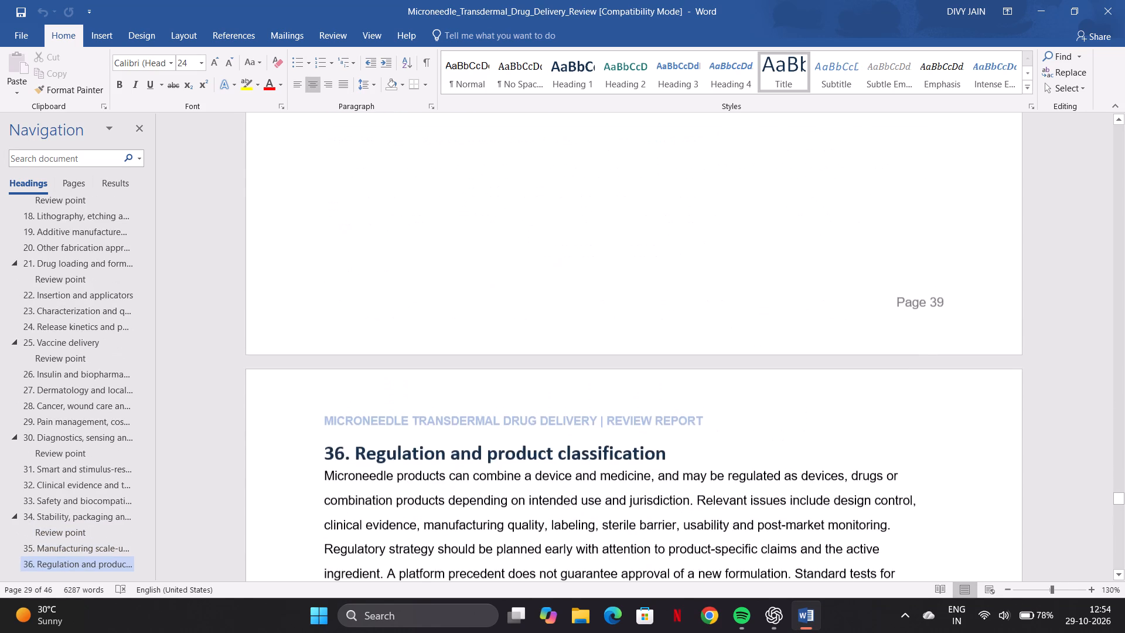
scroll(670, 356, "down", 20)
scroll(670, 356, "down", 15)
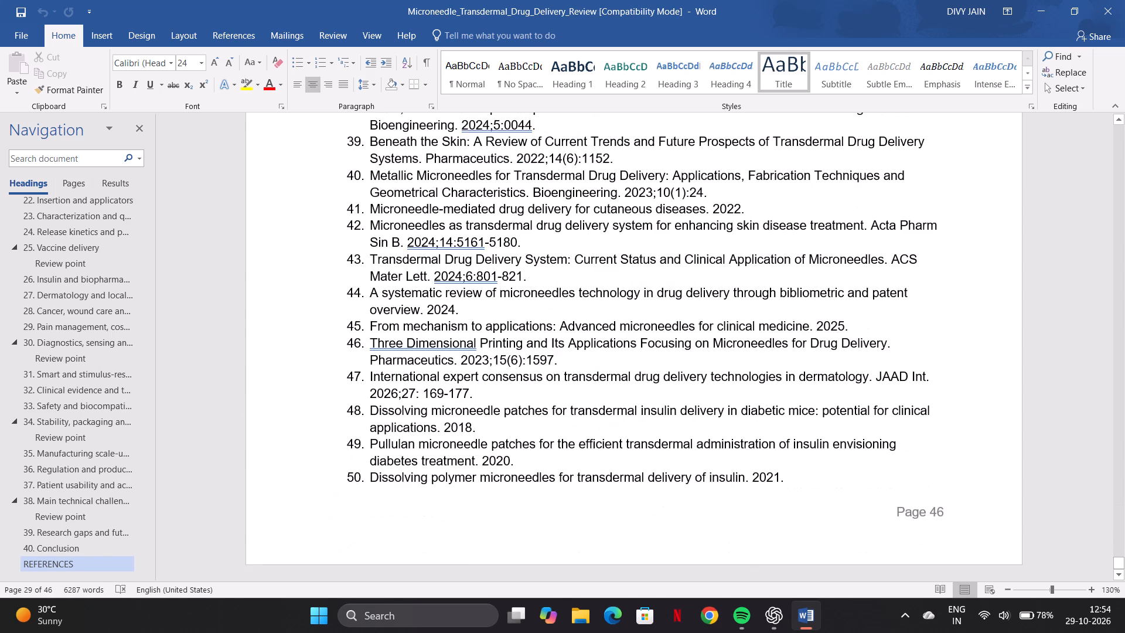
Examine the numbered entries in the References section, working back from the last entry to its heading.
scroll(670, 356, "up", 1)
scroll(670, 356, "down", 1, "ctrl")
scroll(670, 356, "up", 1, "ctrl")
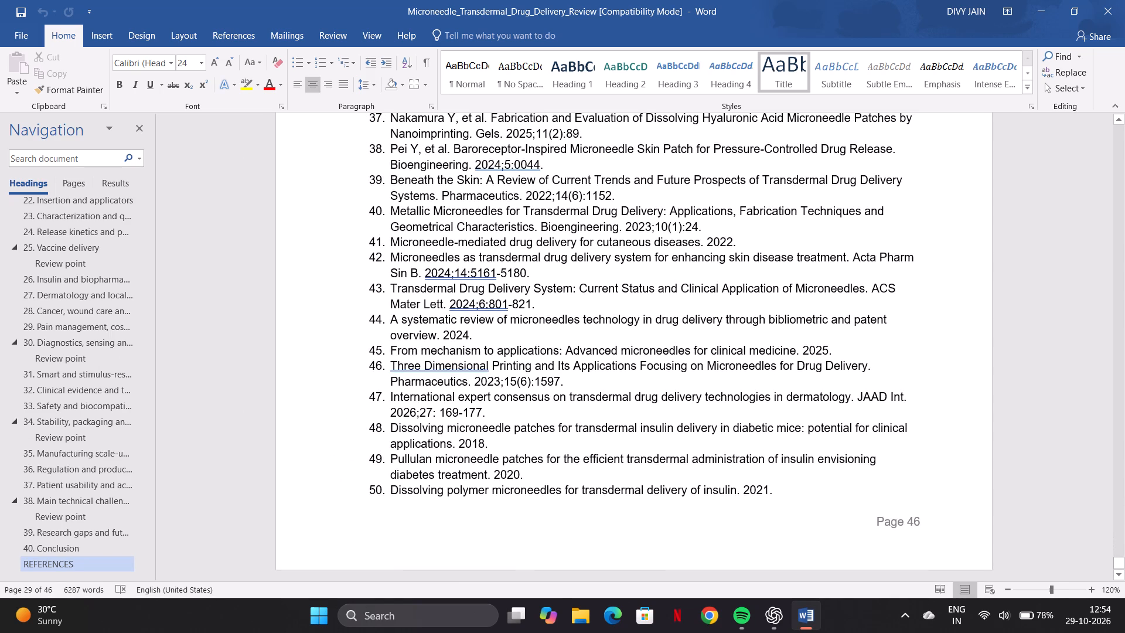
scroll(613, 363, "up", 2)
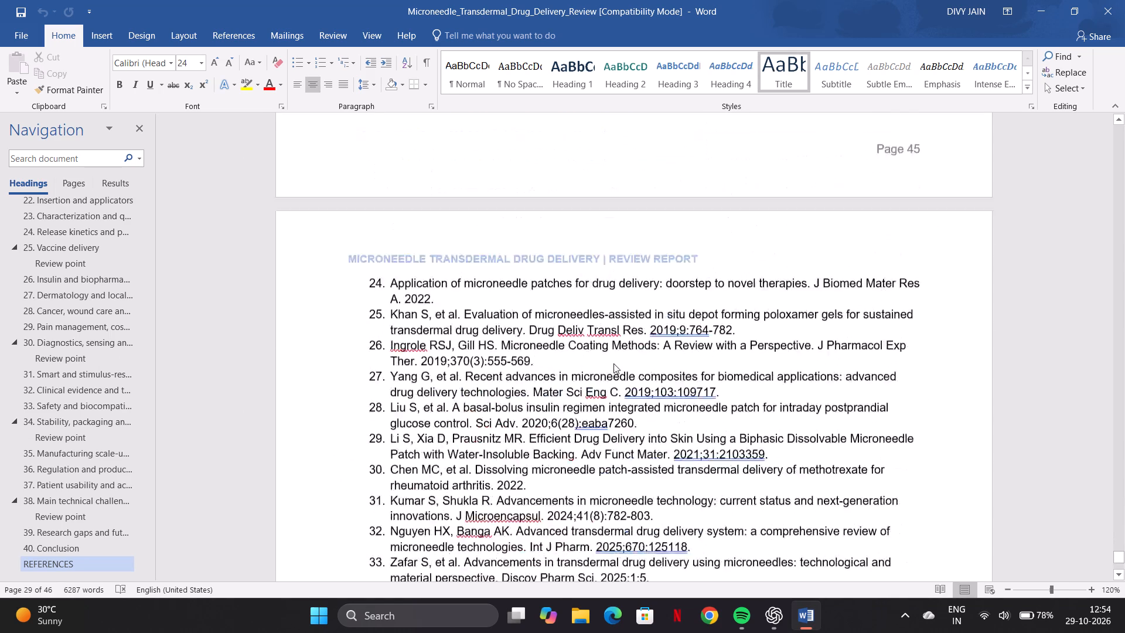
scroll(613, 363, "up", 4)
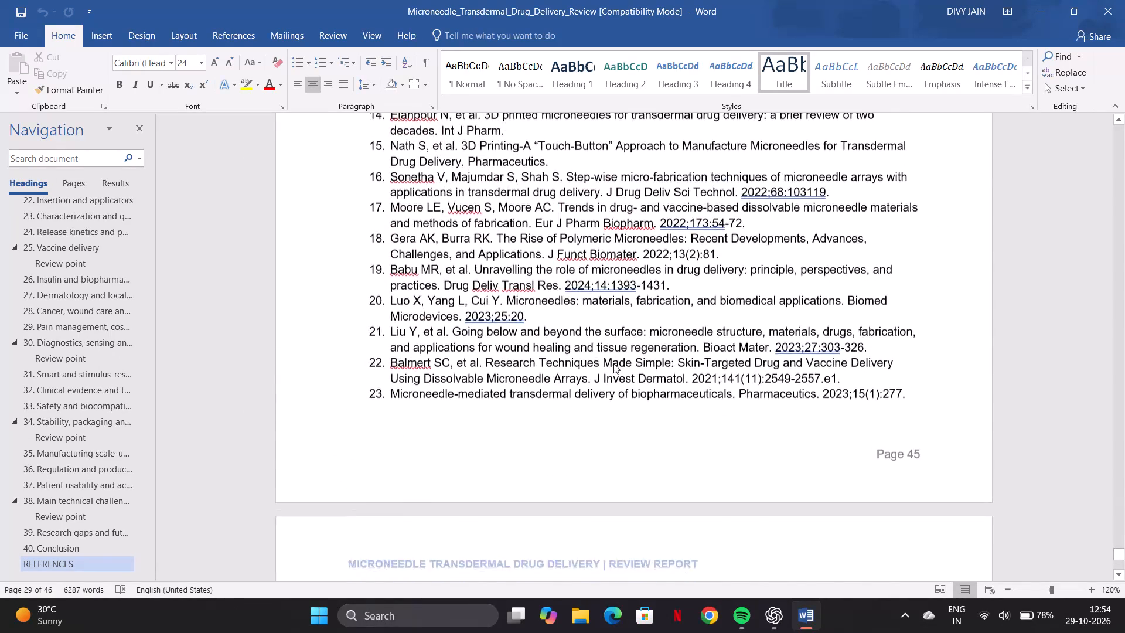
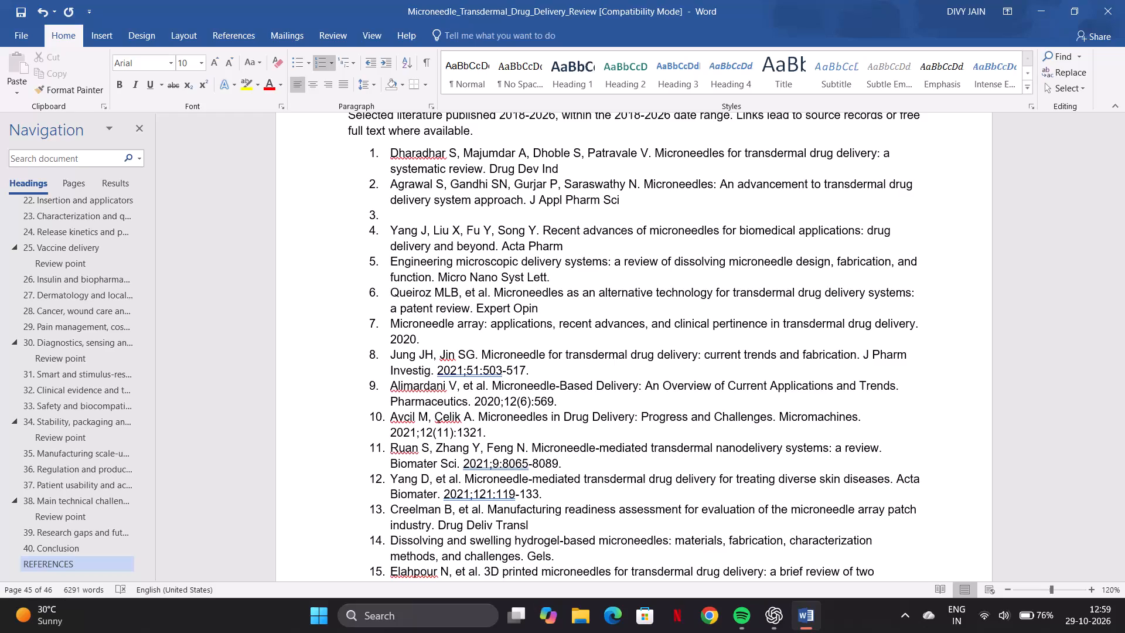
Remove the empty numbered item after reference 2 so the Yang, Liu, Fu and Song entry directly follows it.
key("BackSpace")
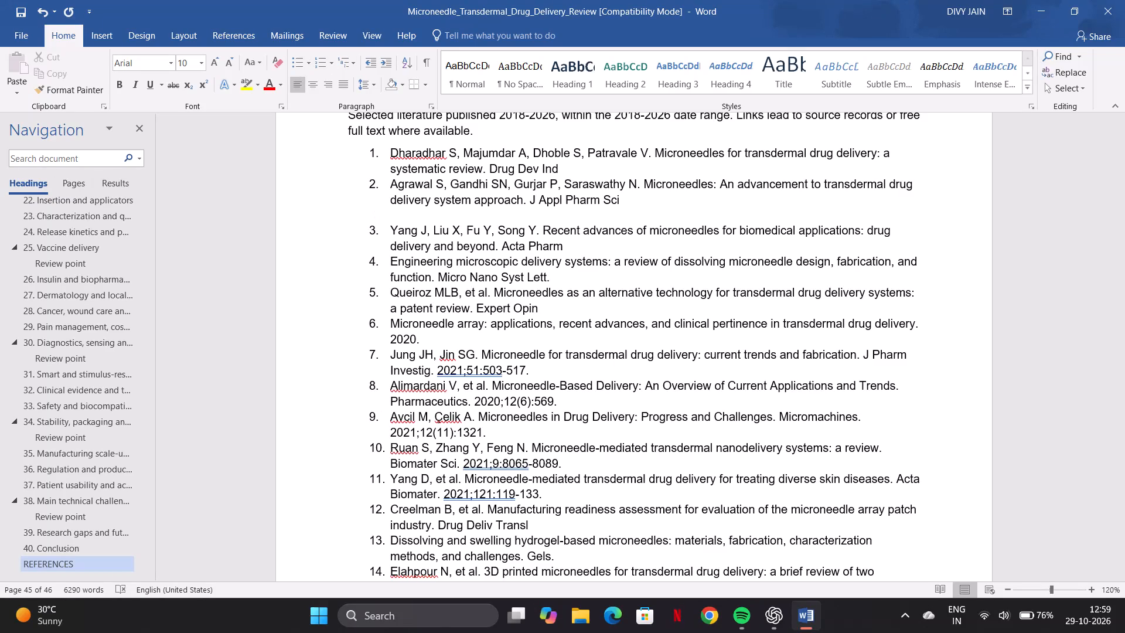
key("BackSpace")
key("BackSpace")
key("BackSpace")
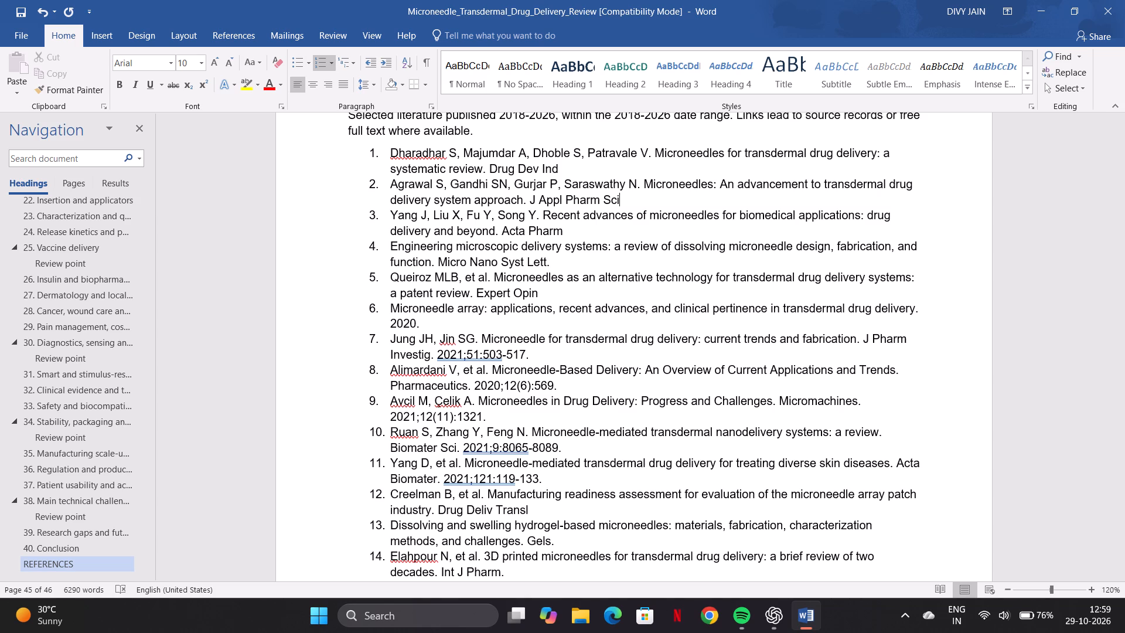
scroll(642, 290, "left", 1)
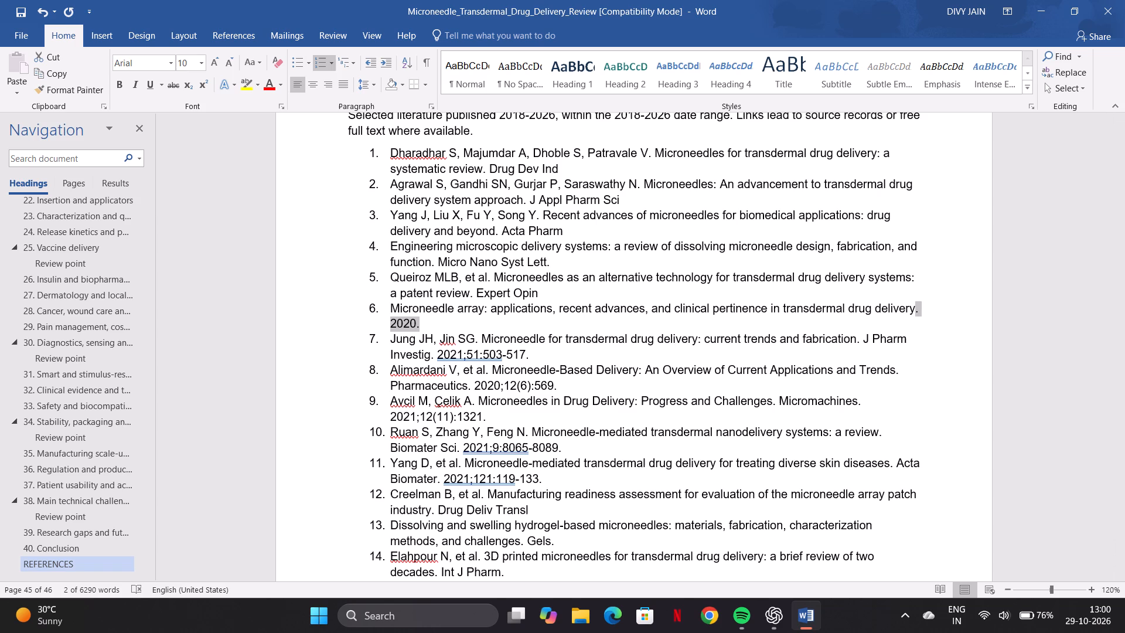
key("Right")
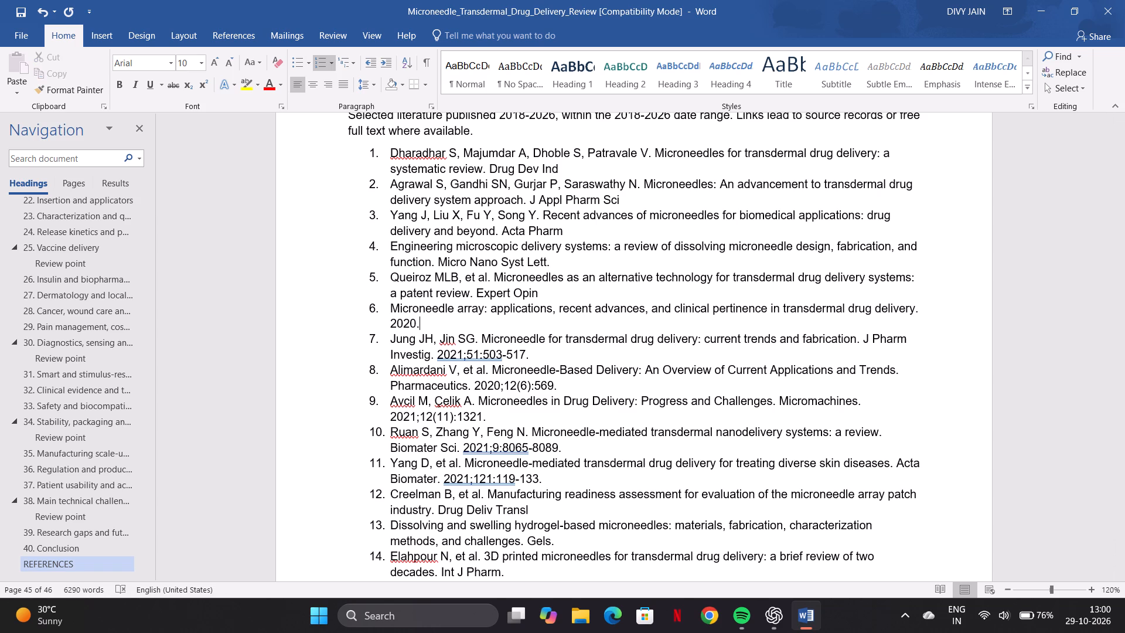
key("ctrl+shift+Left")
key("ctrl+shift+Left")
key("BackSpace")
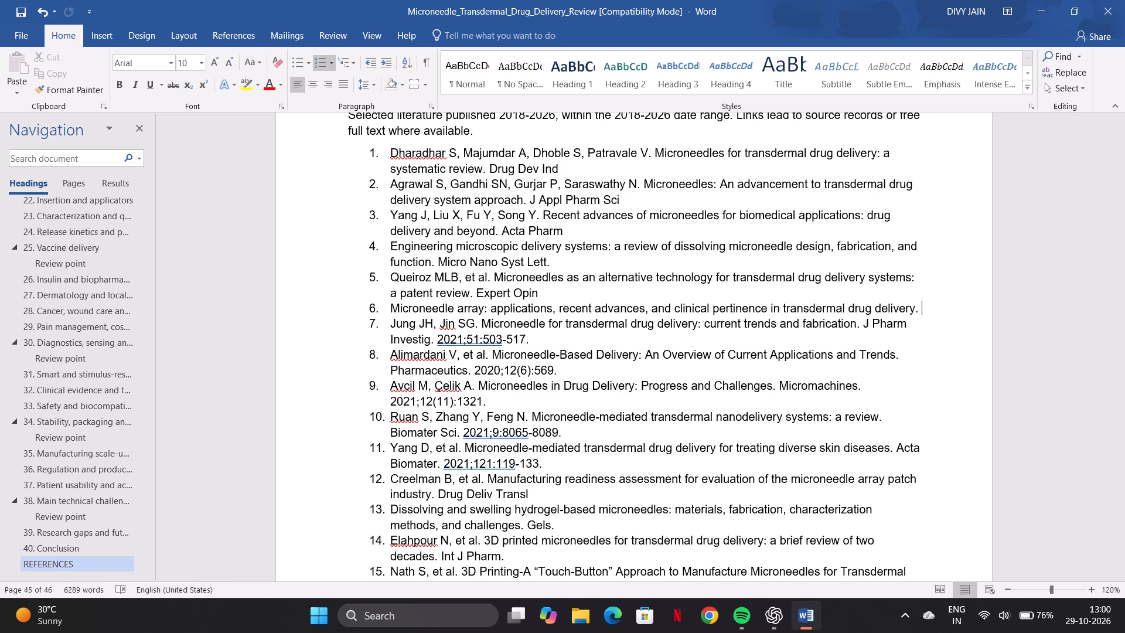
Insert a blank line without a list number between references 6 and 7.
key("Return")
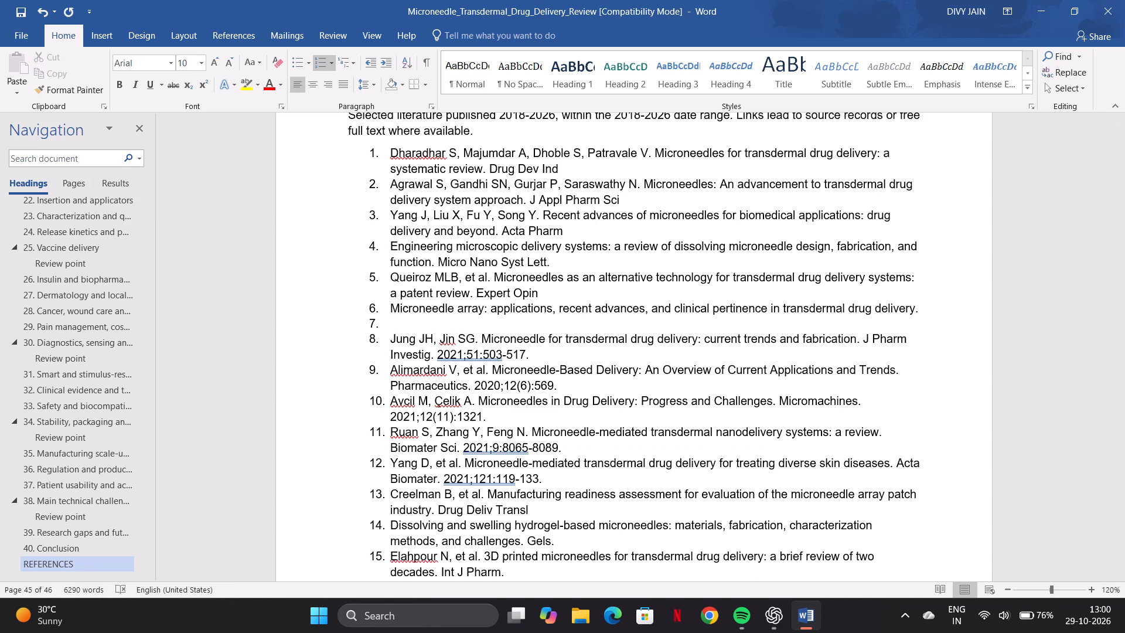
key("BackSpace")
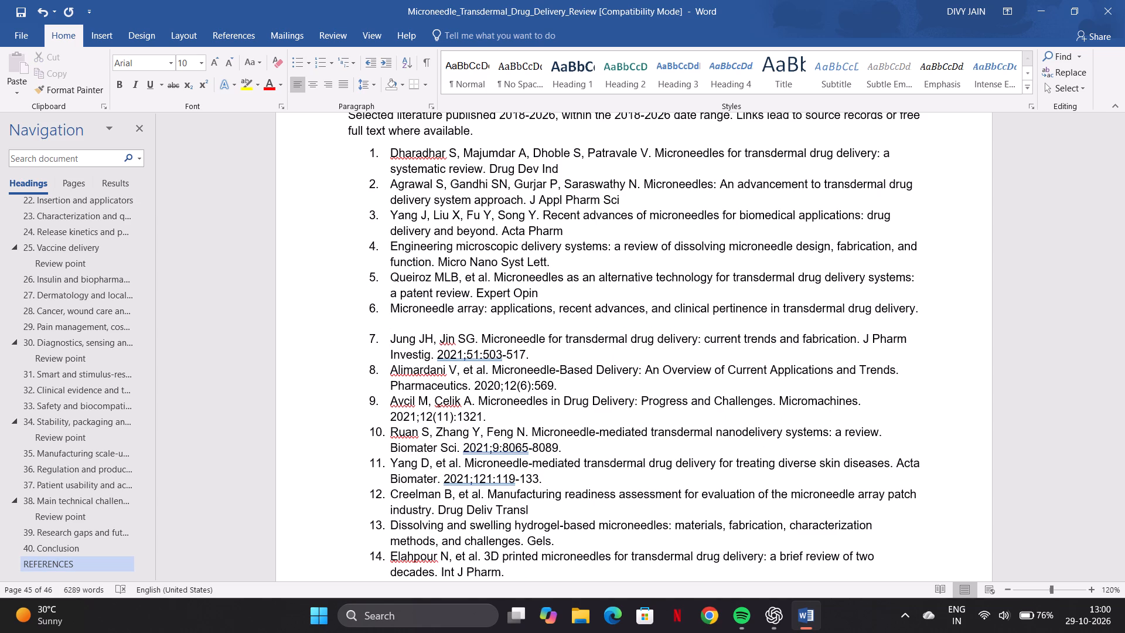
key("BackSpace")
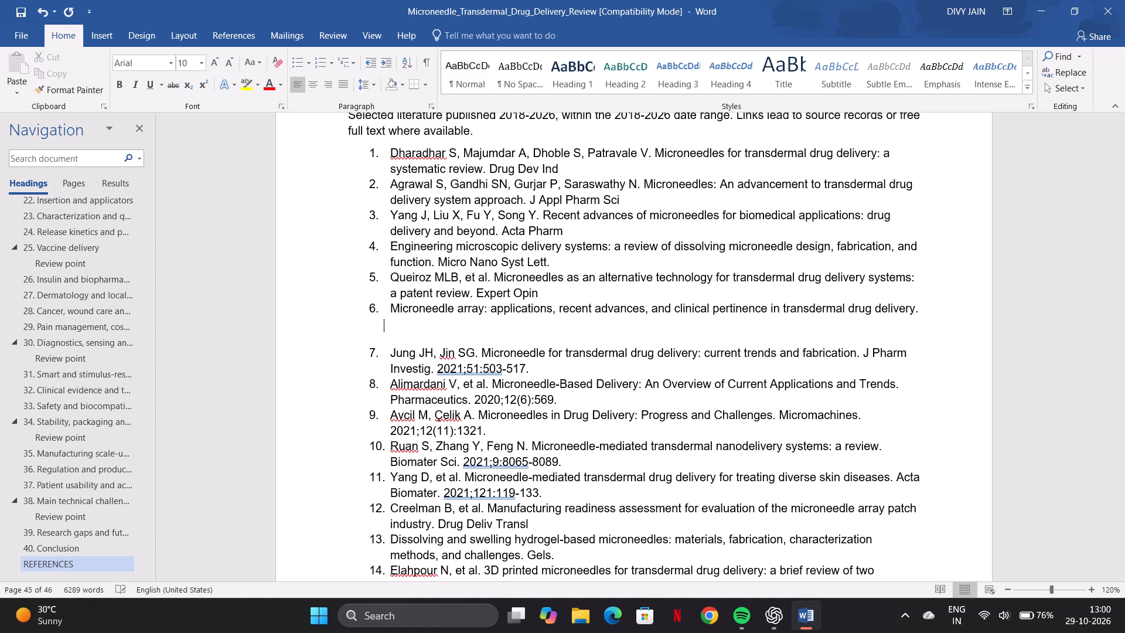
key("BackSpace")
key("BackSpace")
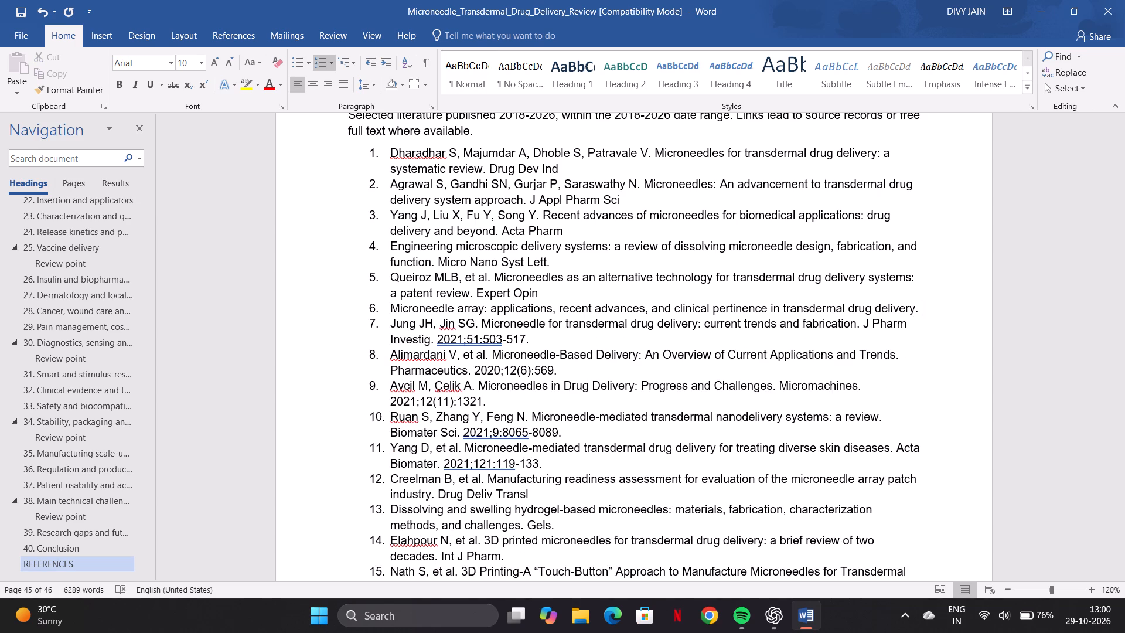
key("Return")
key("BackSpace")
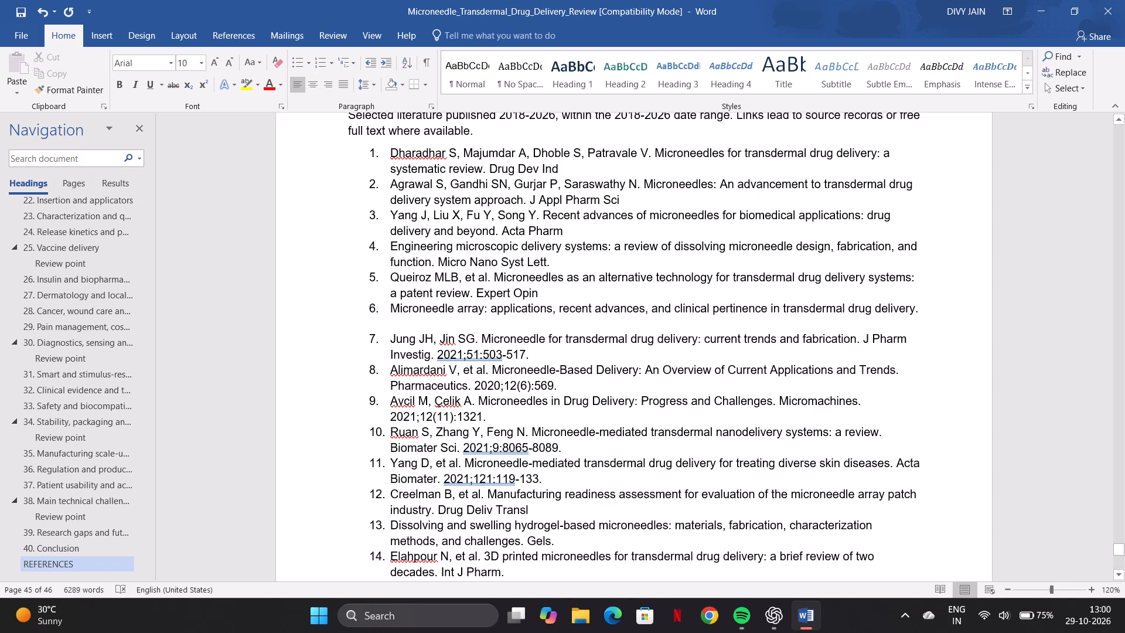
Delete "2021;51:503-517." from reference 7 so the entry ends with "J Pharm Investig.".
left_click(524, 353)
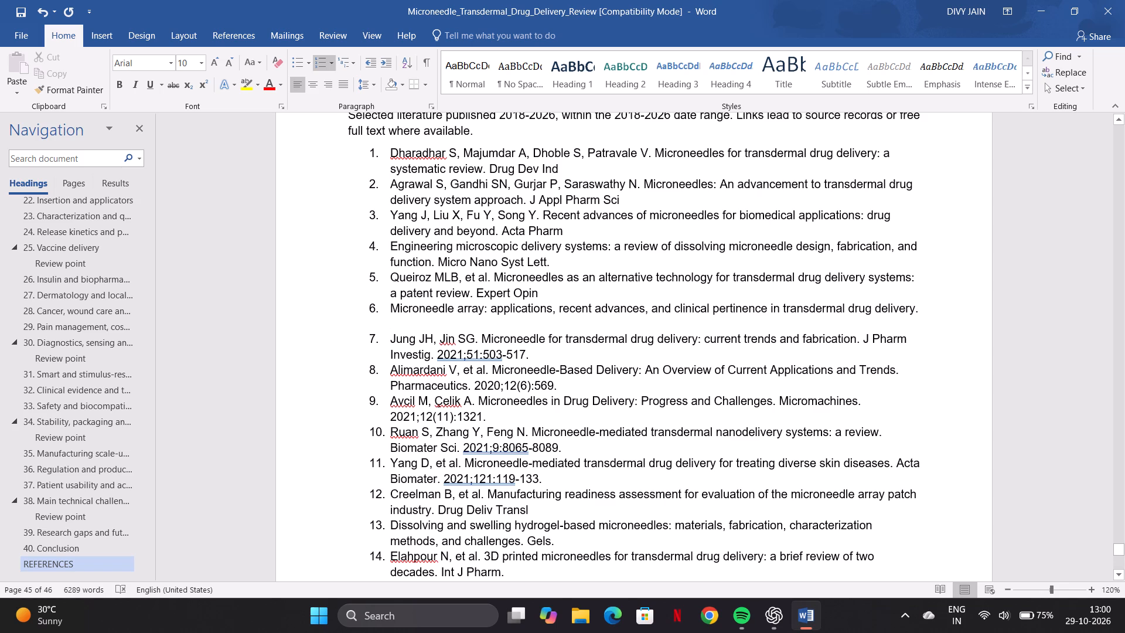
left_click(531, 355)
key("ctrl+shift+Left")
key("ctrl+shift+Left")
key("ctrl+shift+Left")
key("ctrl+shift+Left")
key("ctrl+shift+Left")
key("ctrl+shift+Left")
key("ctrl+shift+Left")
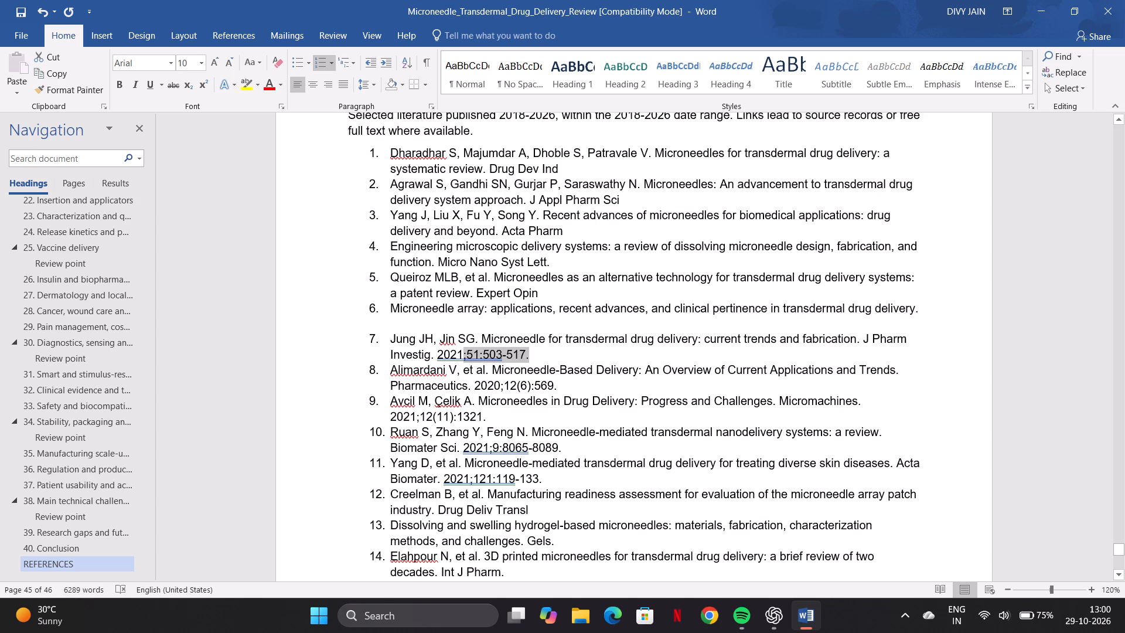
key("ctrl+shift+Left")
key("ctrl+shift+Left")
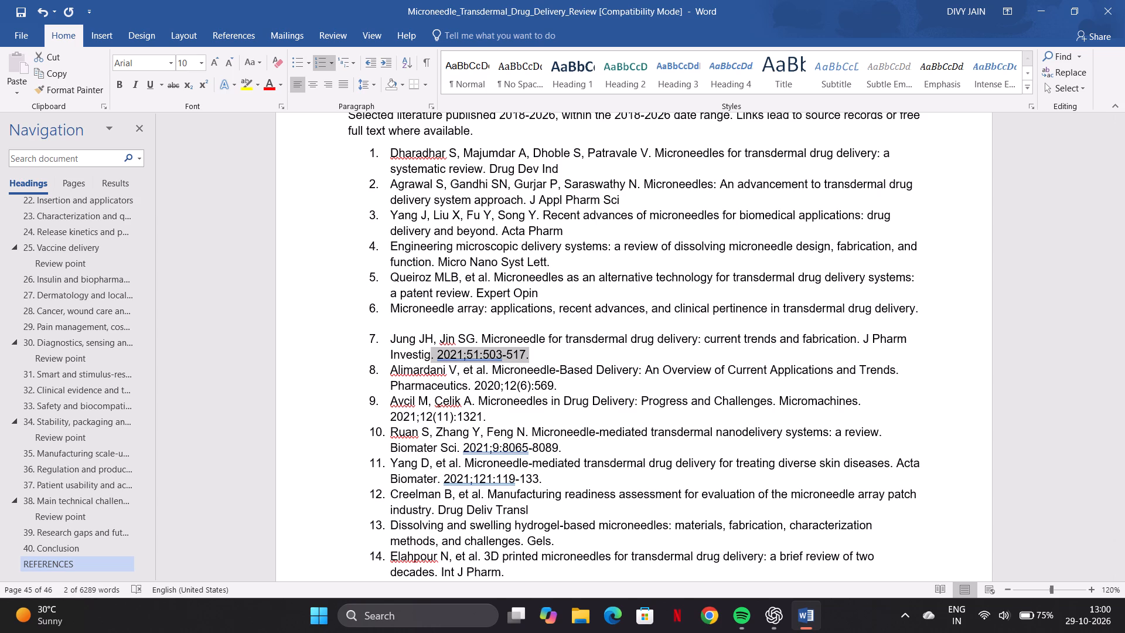
key("ctrl+shift+Right")
key("BackSpace")
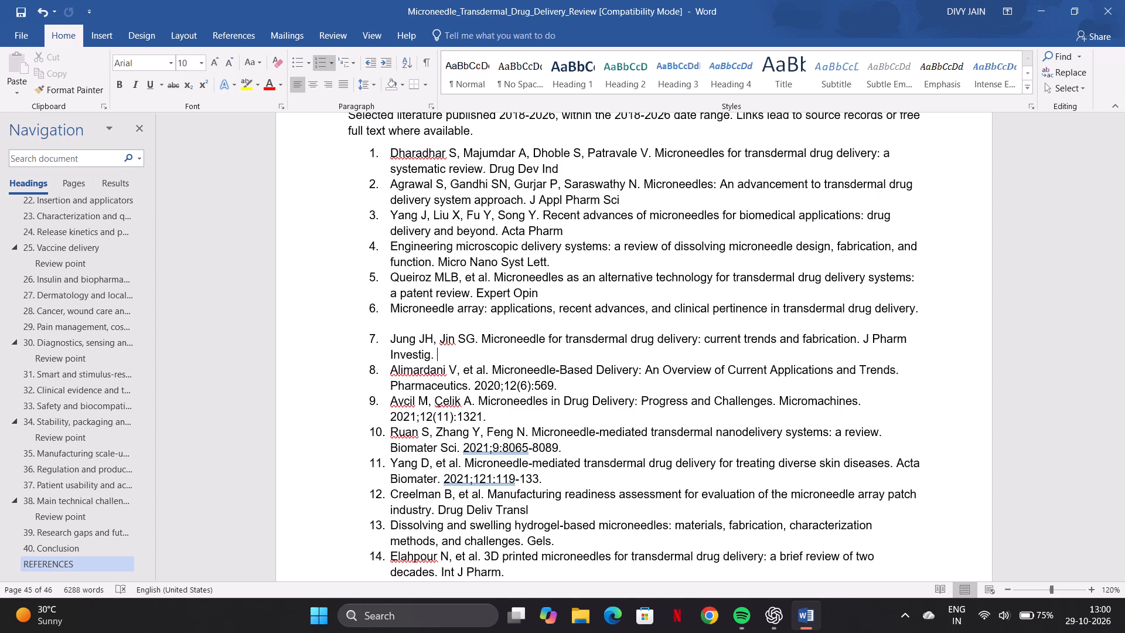
Delete "2020;12(6):569." from reference 8 so the entry ends with "Pharmaceutics.".
key("Down")
key("Down")
key("Right")
key("Right")
key("Right")
key("Right")
key("Right")
key("Right")
key("Right")
key("ctrl+shift+Right")
key("ctrl+shift+Right")
key("ctrl+shift+Right")
key("ctrl+shift+Right")
key("ctrl+shift+Right")
key("ctrl+shift+Right")
key("ctrl+shift+Right")
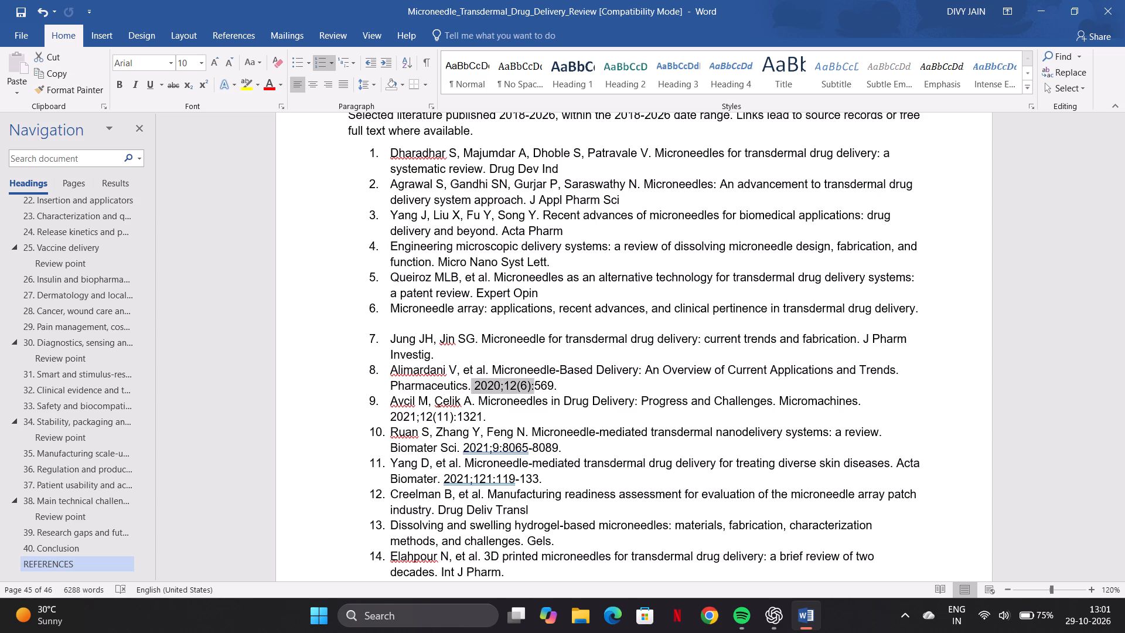
key("ctrl+shift+Right")
key("ctrl+shift+Right")
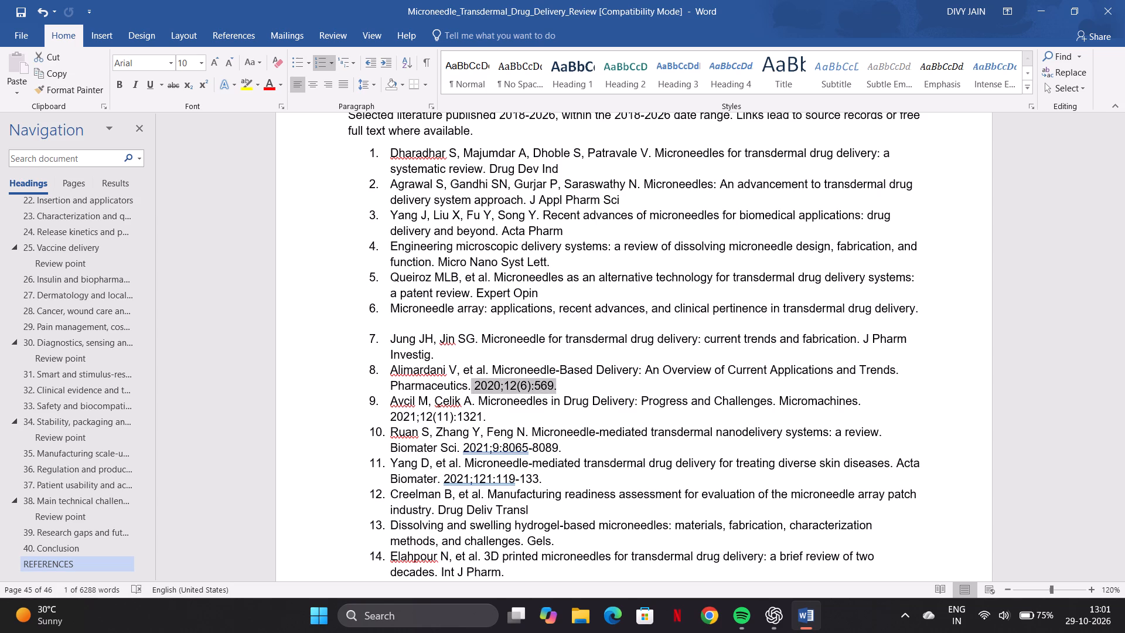
key("BackSpace")
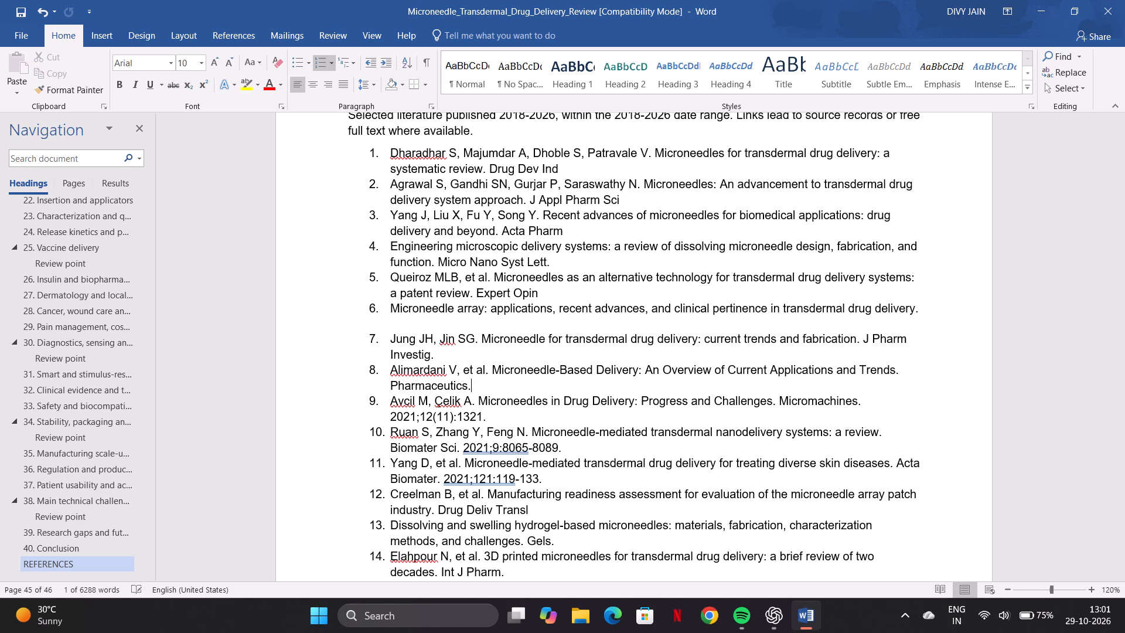
Delete "2021;12(11):1321." from reference 9 so the entry ends with "Micromachines.".
key("Down")
key("Down")
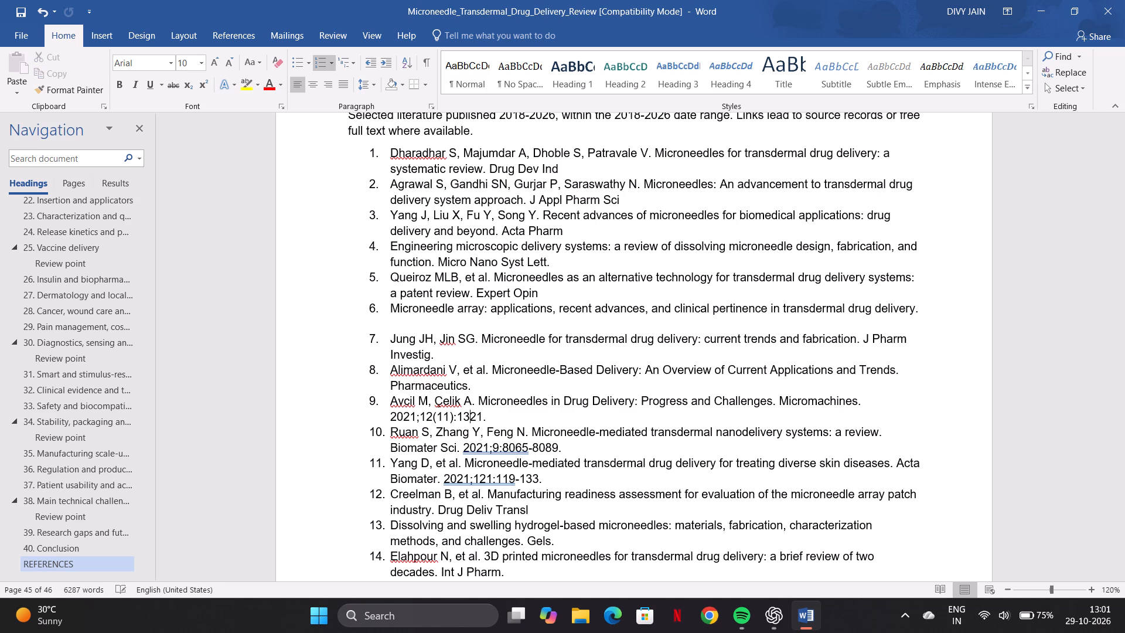
key("Right")
key("Right")
key("Right")
key("ctrl+shift+Left")
key("ctrl+shift+Left")
key("ctrl+shift+Left")
key("ctrl+shift+Left")
key("ctrl+shift+Left")
key("ctrl+shift+Left")
key("ctrl+shift+Left")
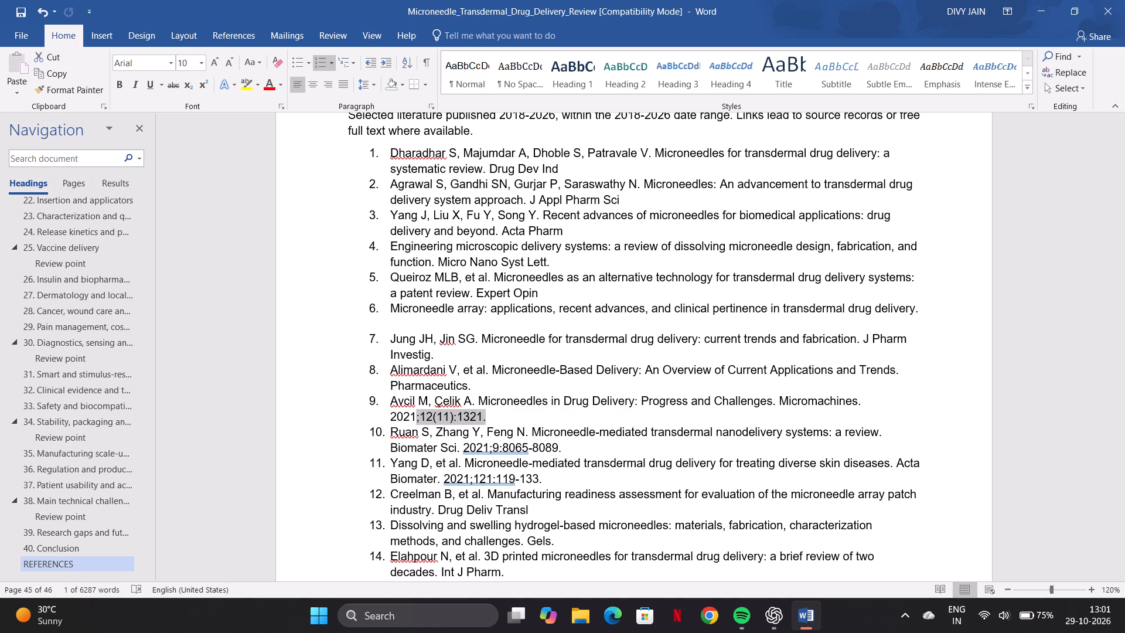
key("ctrl+shift+Left")
key("ctrl+shift+Left")
key("ctrl+shift+Right")
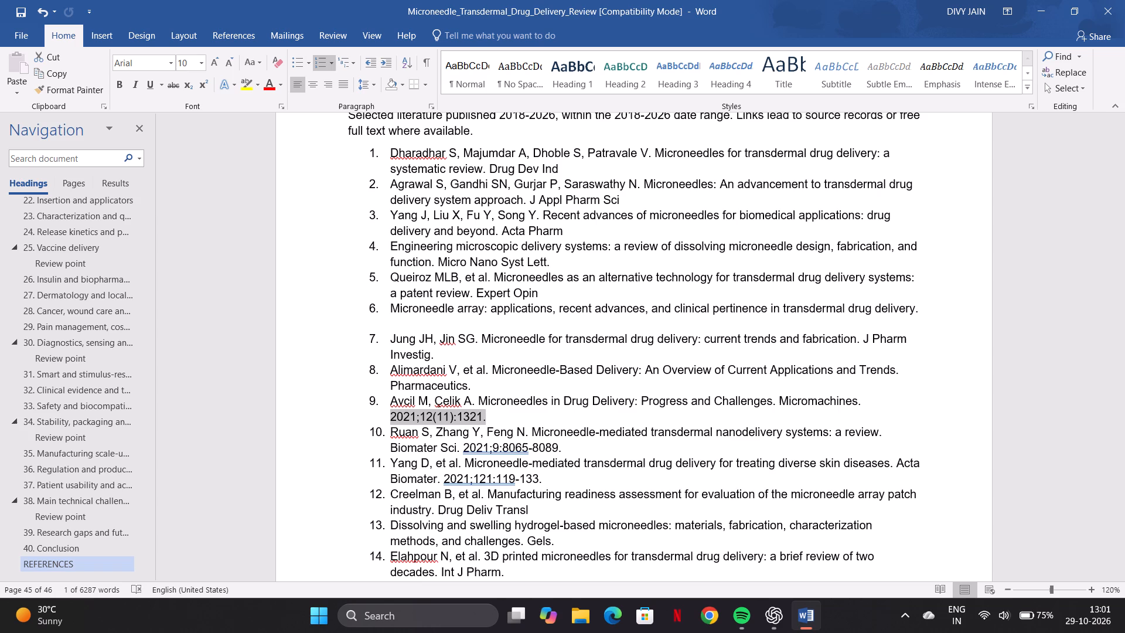
key("BackSpace")
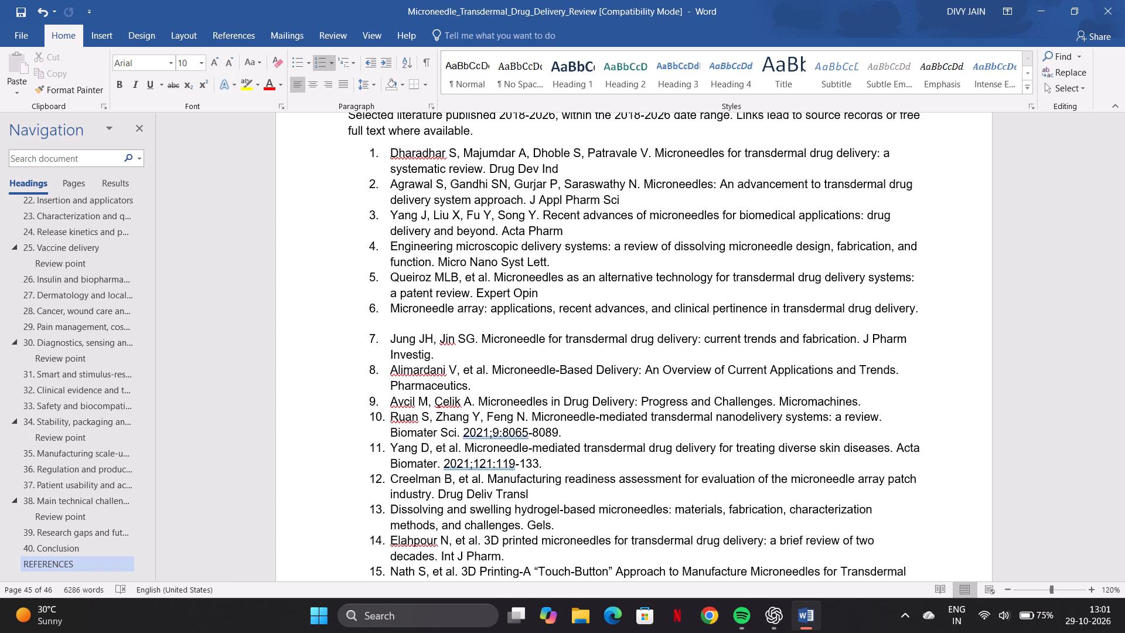
Delete "2021;9:8065-8089." from reference 10 so the entry ends with "Biomater Sci.".
key("Down")
key("Down")
key("ctrl+shift+Left")
key("ctrl+shift+Left")
key("ctrl+shift+Left")
key("ctrl+shift+Left")
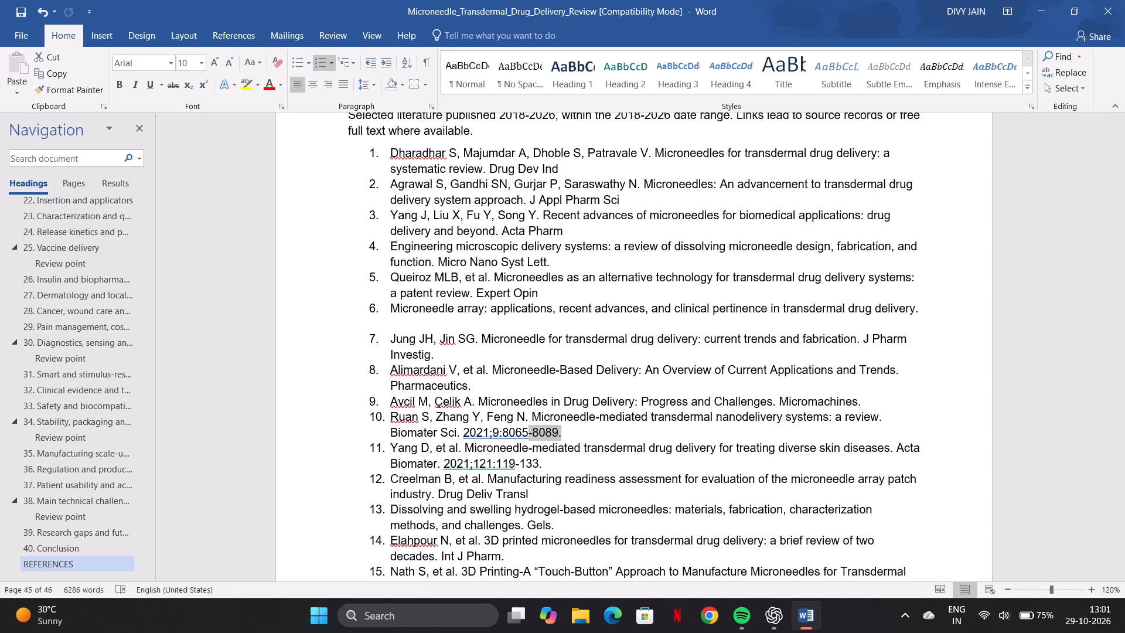
key("ctrl+shift+Left")
key("ctrl+shift+Left")
key("ctrl+shift+Left")
key("ctrl+shift+Left")
key("ctrl+shift+Left")
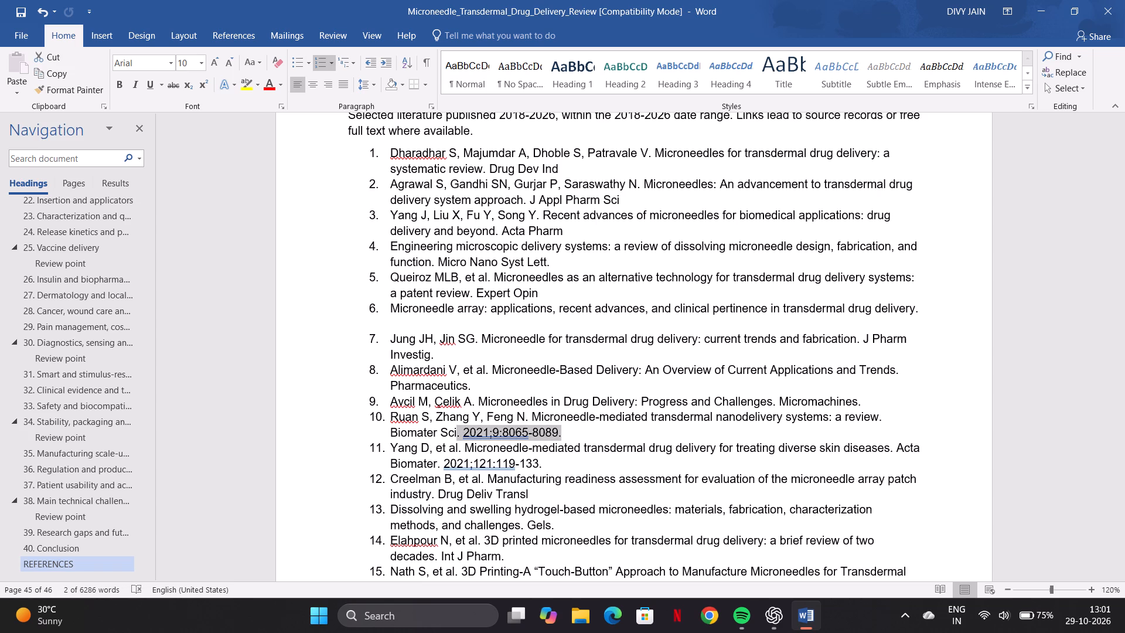
key("ctrl+shift+Right")
key("BackSpace")
Delete "2021;121:119-133." from reference 11 so the entry ends with "Acta Biomater.".
key("Down")
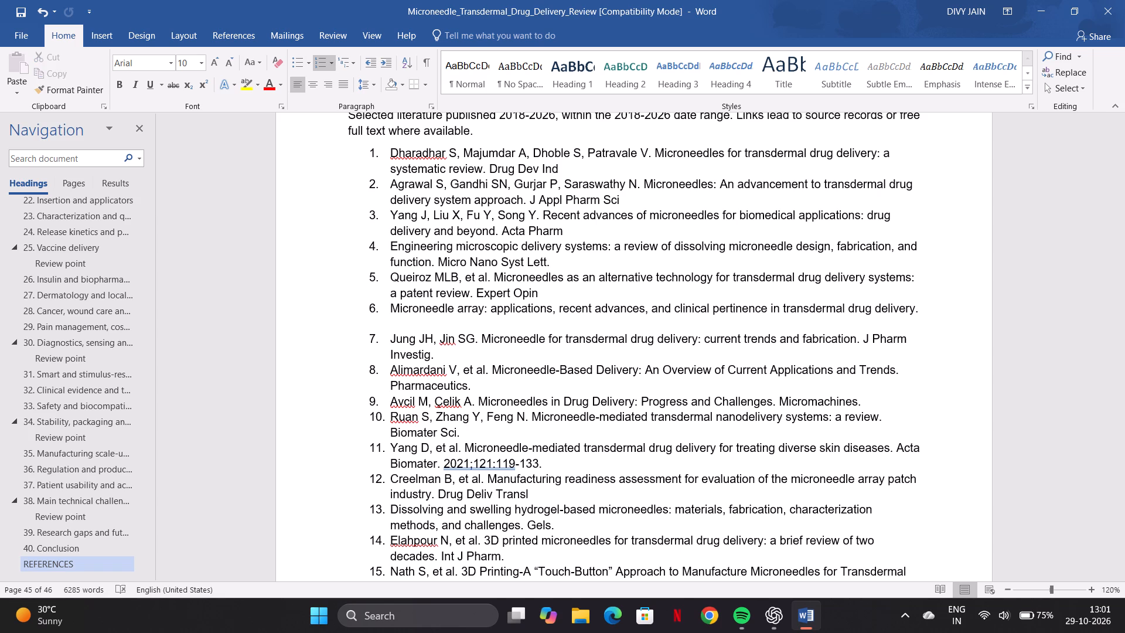
key("Down")
key("Right")
key("Right")
key("Right")
key("Right")
key("Right")
key("Right")
key("Right")
key("Right")
key("Right")
key("Right")
key("Right")
key("Right")
key("Right")
key("Right")
key("ctrl+shift+Left")
key("ctrl+shift+Left")
key("ctrl+shift+Left")
key("ctrl+shift+Left")
key("ctrl+shift+Left")
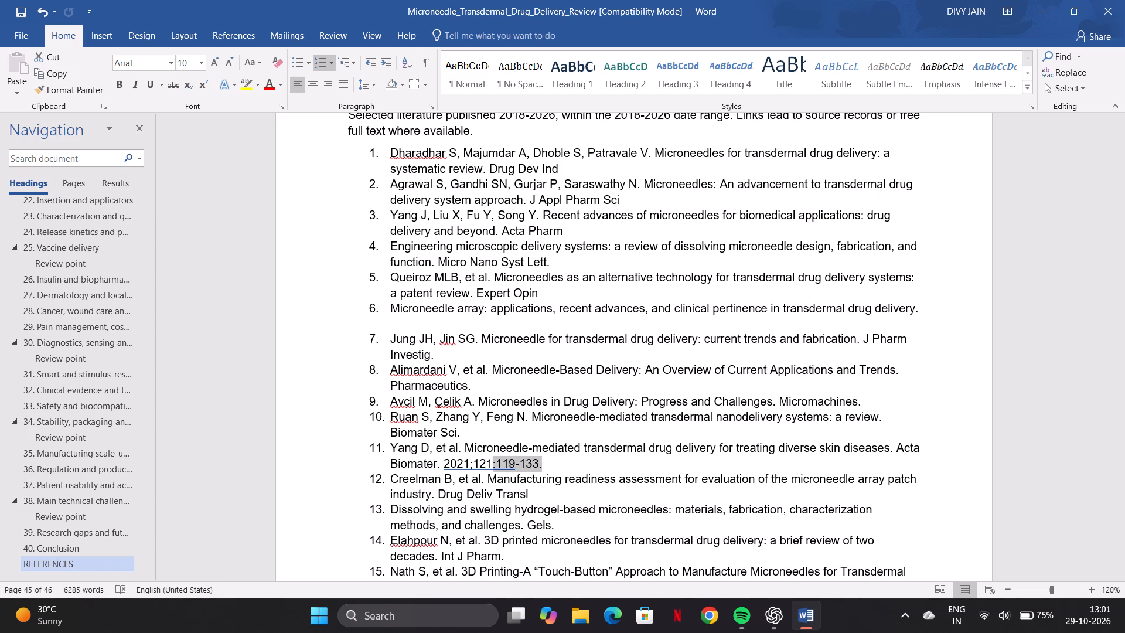
key("ctrl+shift+Left")
key("ctrl+shift+Left")
key("ctrl+shift+Left")
key("ctrl+shift+Left")
key("ctrl+shift+Right")
key("BackSpace")
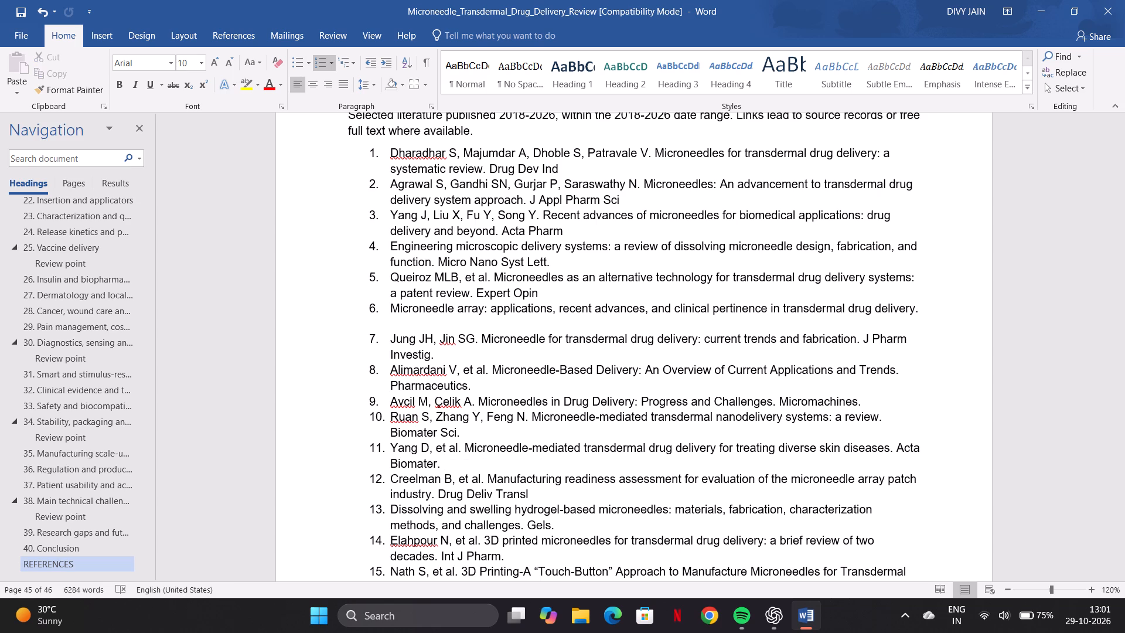
Delete "2022;68:103119" and the extra period from reference 16 so the entry ends with "J Drug Deliv Sci Technol.".
key("Down")
key("Down")
key("Down")
key("Down")
key("Down")
key("Down")
key("Down")
key("Down")
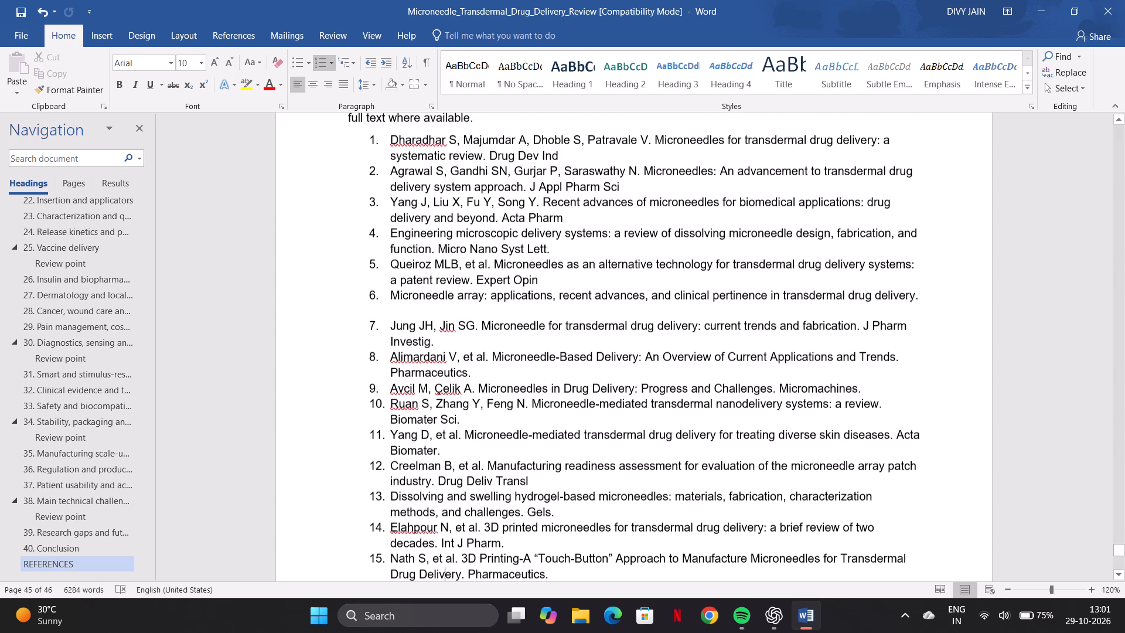
key("Down")
key("Down")
key("Down")
key("Down")
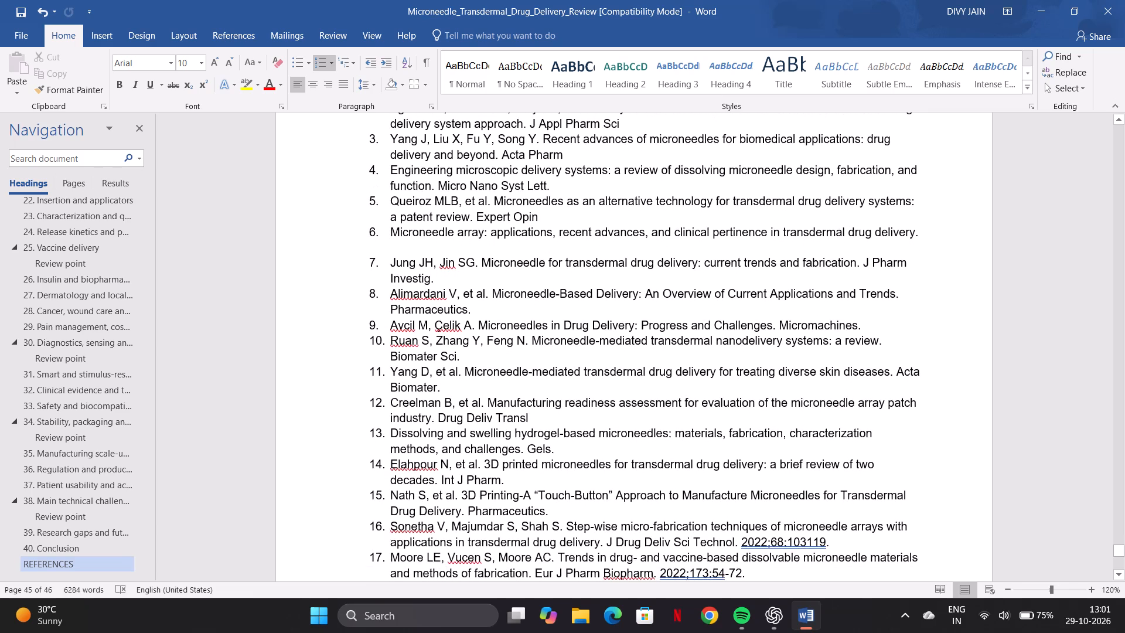
key("Down")
key("Down")
key("Down")
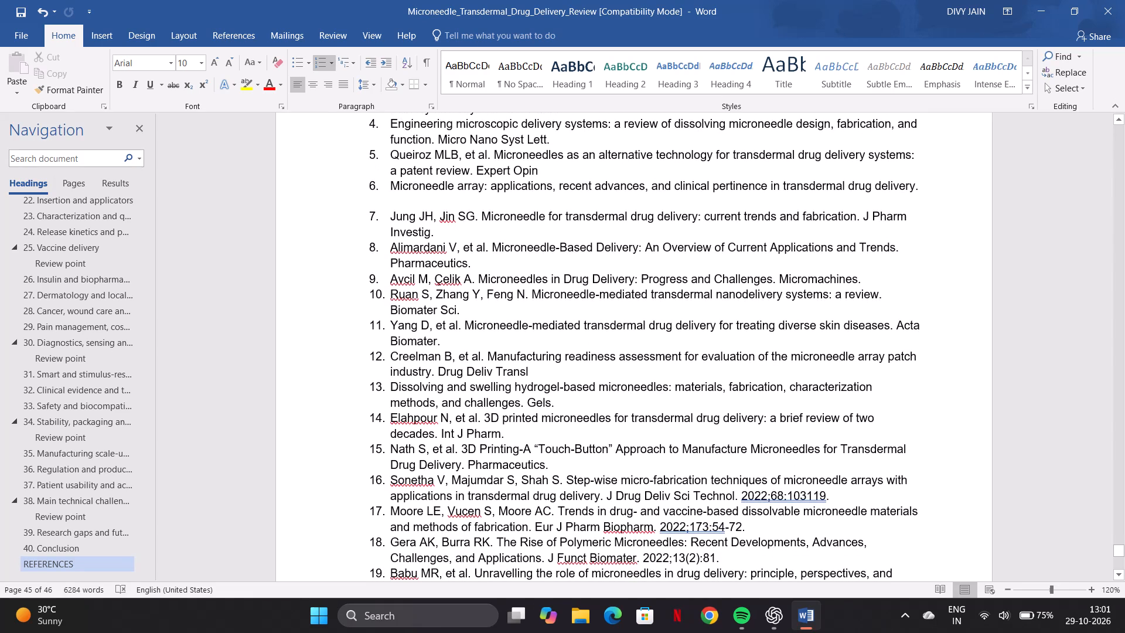
key("Up")
key("Up")
key("Up")
key("Right")
key("Right")
key("Up")
key("Up")
key("Right")
key("Right")
key("Right")
key("Right")
key("Right")
key("Right")
key("Right")
key("Right")
key("Right")
key("Right")
key("Right")
key("Right")
key("Right")
key("Right")
key("Right")
key("Right")
key("Right")
key("Right")
key("Right")
key("Right")
key("Right")
key("Right")
key("Right")
key("Right")
key("Right")
key("Right")
key("Right")
key("Right")
key("Right")
key("Right")
key("Right")
key("Right")
key("Right")
key("Right")
key("Right")
key("Right")
key("Right")
key("Right")
key("Right")
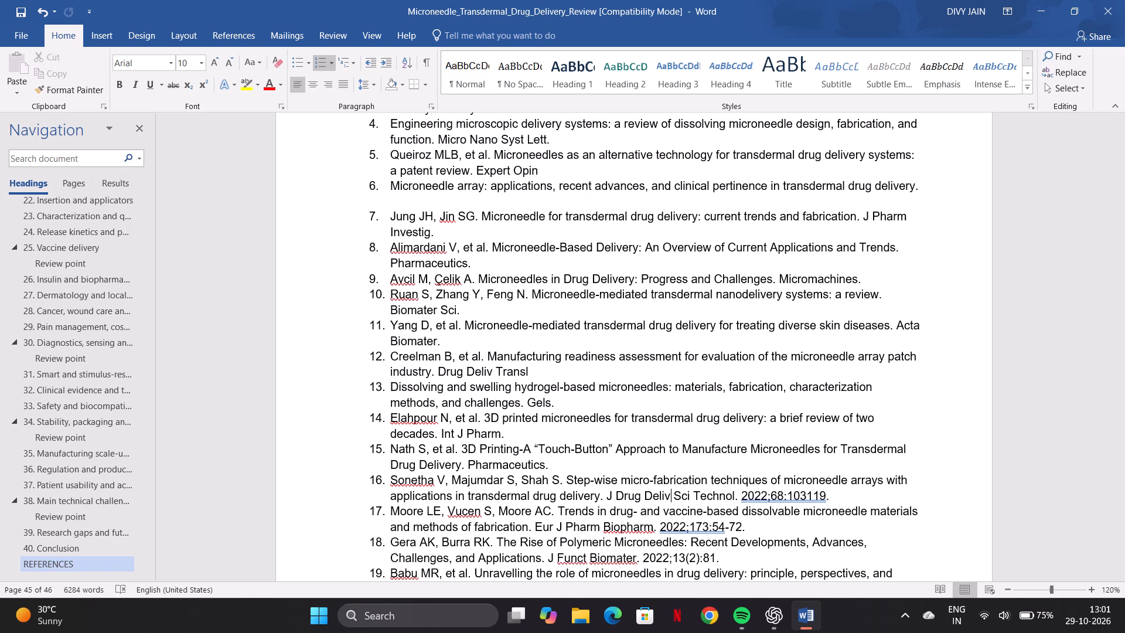
key("Right")
key("Left")
key("Left")
key("Right")
key("ctrl+shift+Right")
key("ctrl+shift+Right")
key("ctrl+shift+Right")
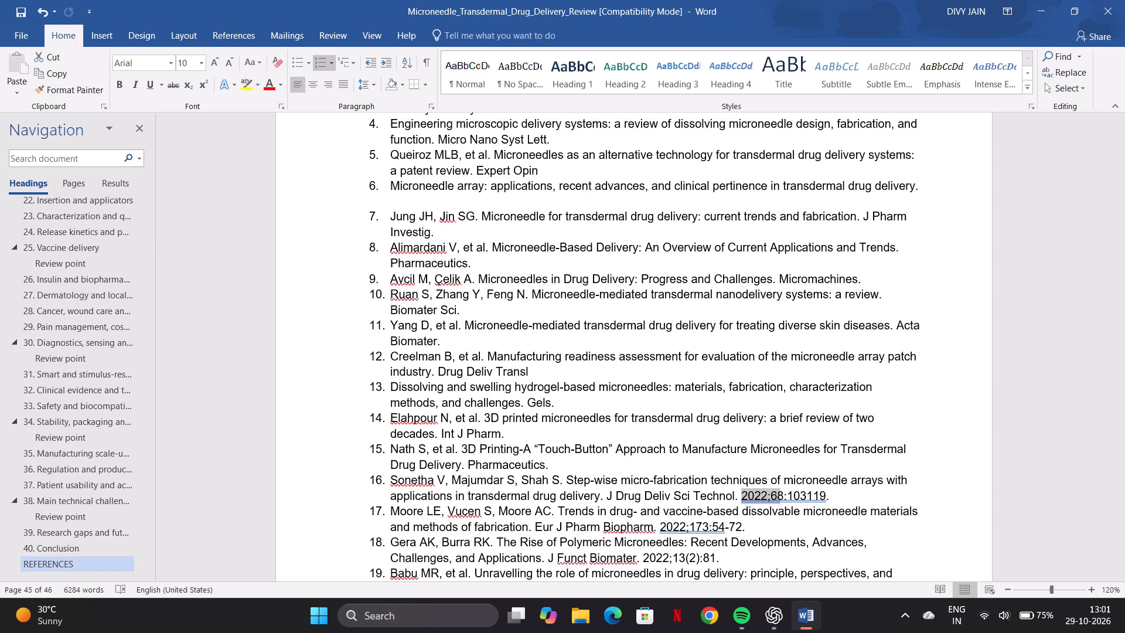
key("ctrl+shift+Right")
key("ctrl+shift+Right")
key("BackSpace")
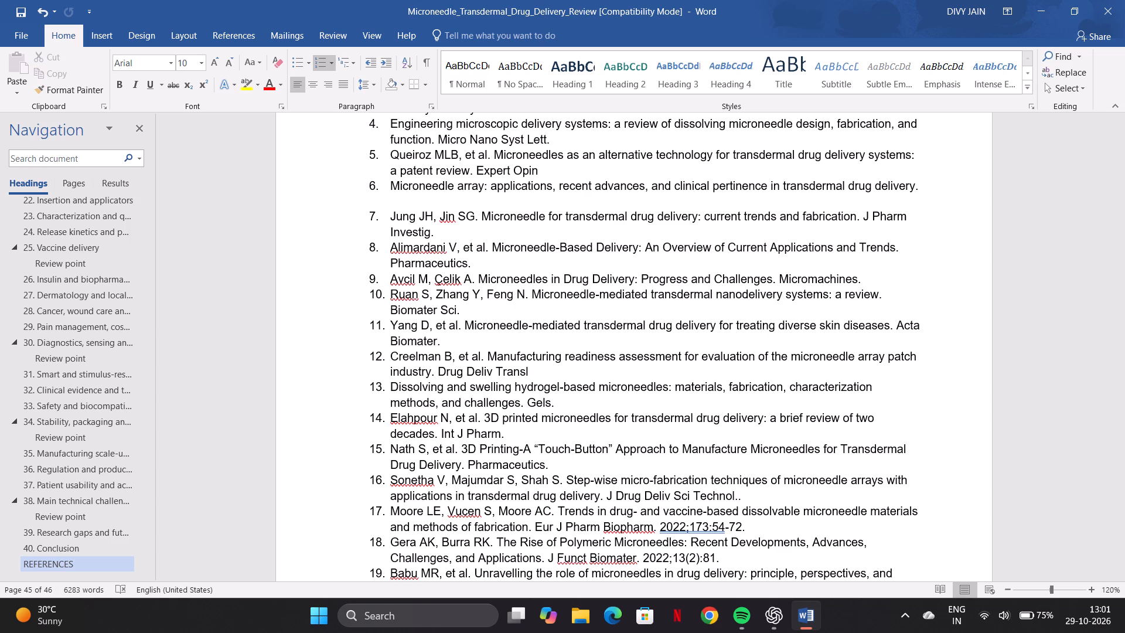
key("Right")
key("BackSpace")
Delete "2022;173:54-72" from reference 17 so the entry ends with "Eur J Pharm Biopharm.".
key("Down")
key("Down")
key("Right")
key("ctrl+shift+Left")
key("ctrl+shift+Left")
key("ctrl+shift+Left")
key("ctrl+shift+Left")
key("ctrl+shift+Left")
key("ctrl+shift+Left")
key("ctrl+shift+Left")
key("ctrl+shift+Left")
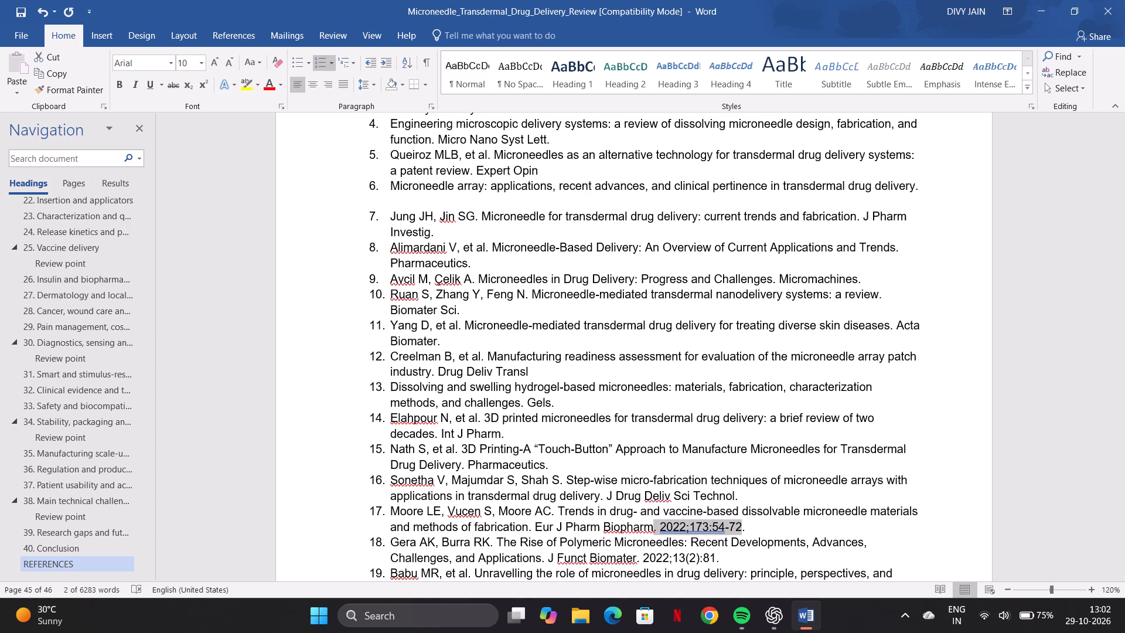
key("ctrl+shift+Right")
key("BackSpace")
key("BackSpace")
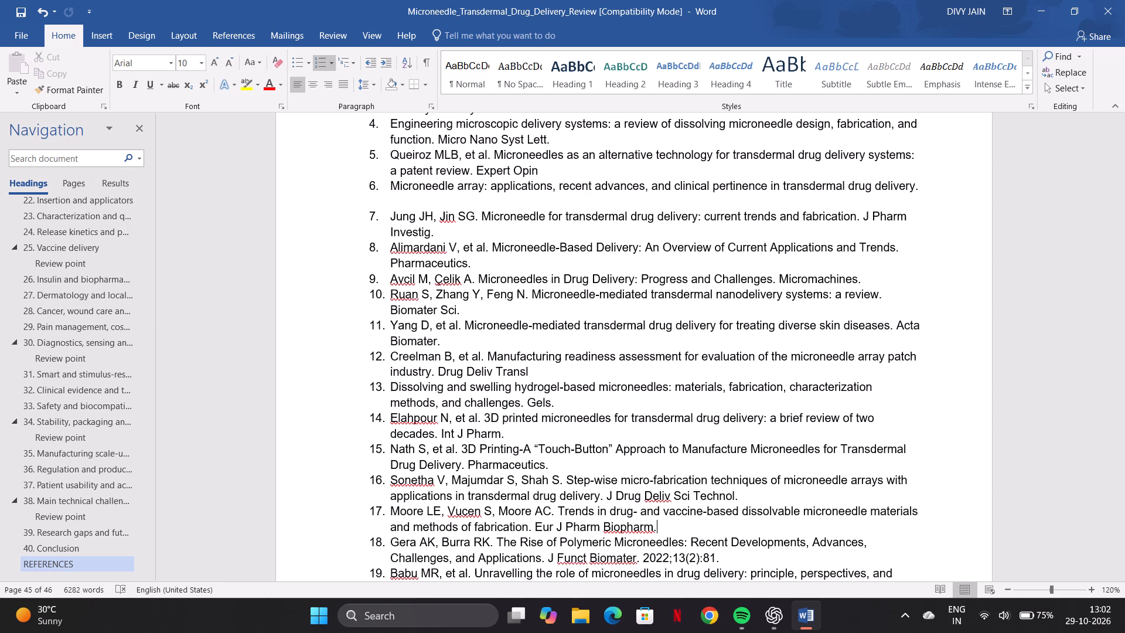
Delete "2022;13(2):81." from reference 18 so the entry ends with "J Funct Biomater.".
key("Right")
key("Down")
key("Down")
key("Right")
key("Right")
key("Right")
key("Right")
key("Right")
key("Right")
key("Right")
key("Right")
key("Right")
key("Right")
key("Right")
key("Right")
key("ctrl+shift+Left")
key("ctrl+shift+Left")
key("ctrl+shift+Left")
key("ctrl+shift+Left")
key("ctrl+shift+Left")
key("ctrl+shift+Left")
key("ctrl+shift+Left")
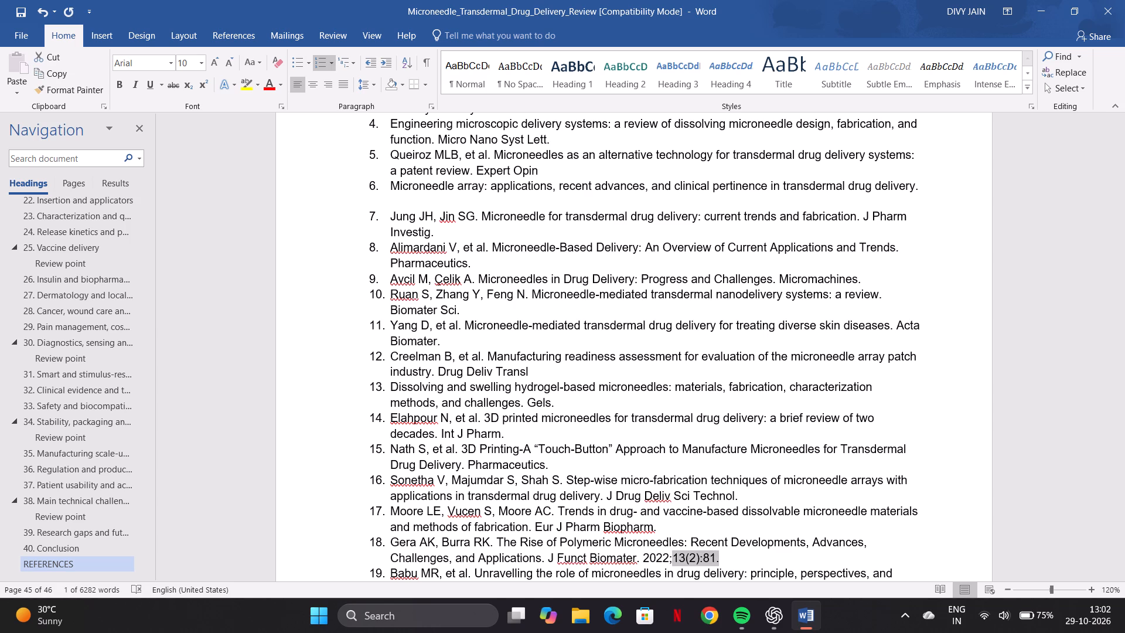
key("ctrl+shift+Left")
key("ctrl+shift+Left")
key("ctrl+shift+Right")
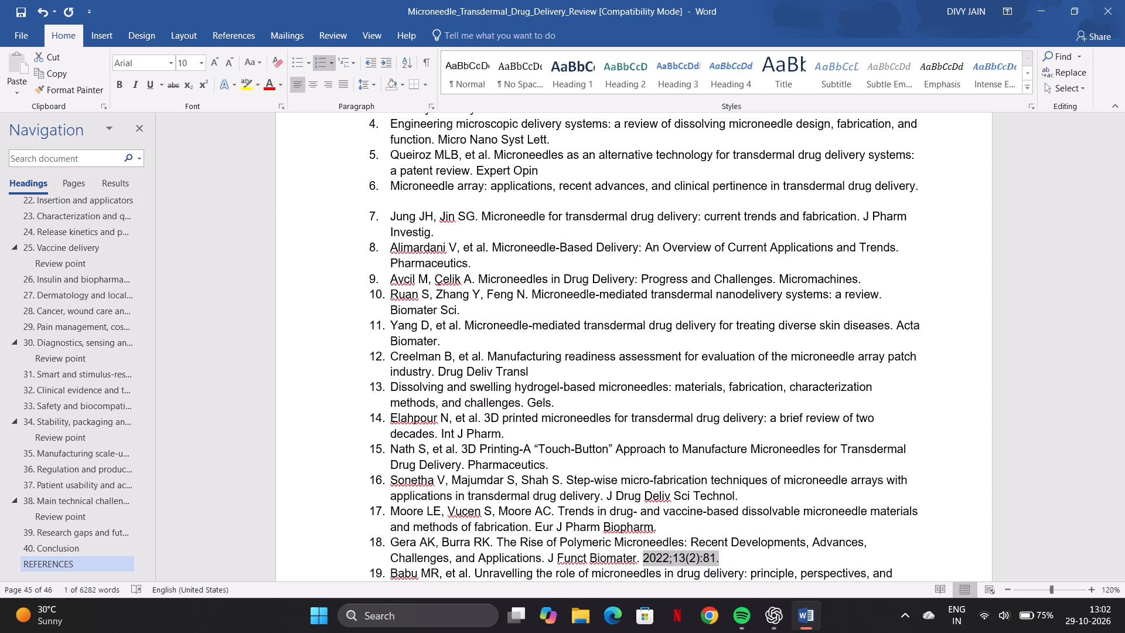
key("BackSpace")
Delete "2024;14:1393-1431." from reference 19 so the entry ends with "Drug Deliv Transl Res.".
key("Down")
key("Down")
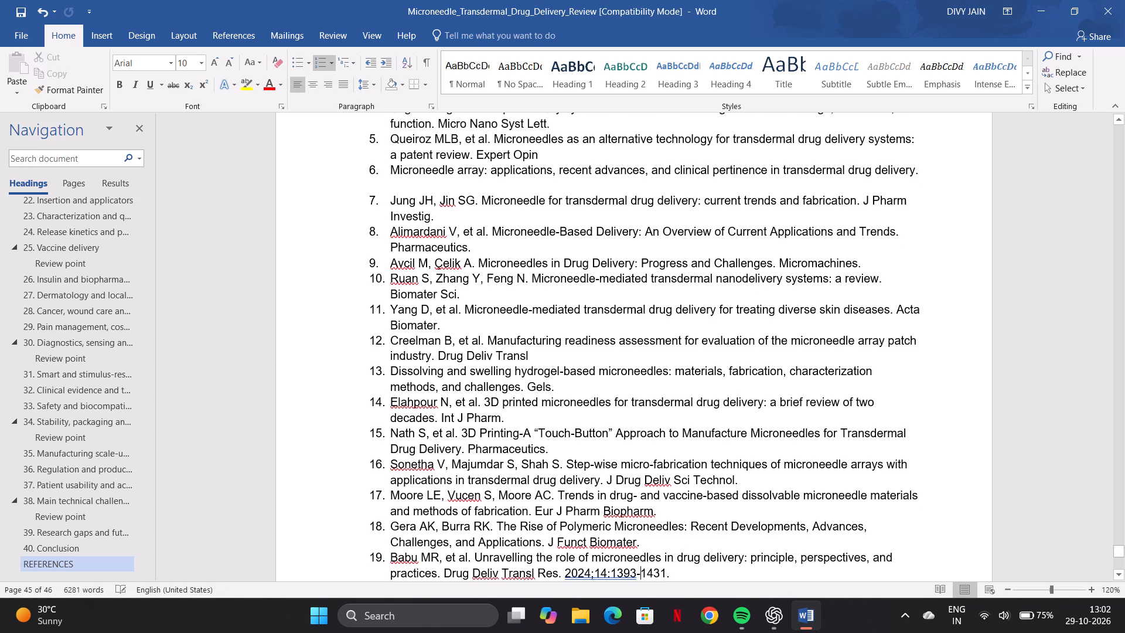
key("Down")
key("Down")
key("Down")
key("Down")
key("Down")
key("Down")
key("Down")
key("Down")
key("Down")
key("Down")
key("Down")
key("Down")
key("Down")
key("Down")
key("Down")
key("Down")
key("Down")
key("Down")
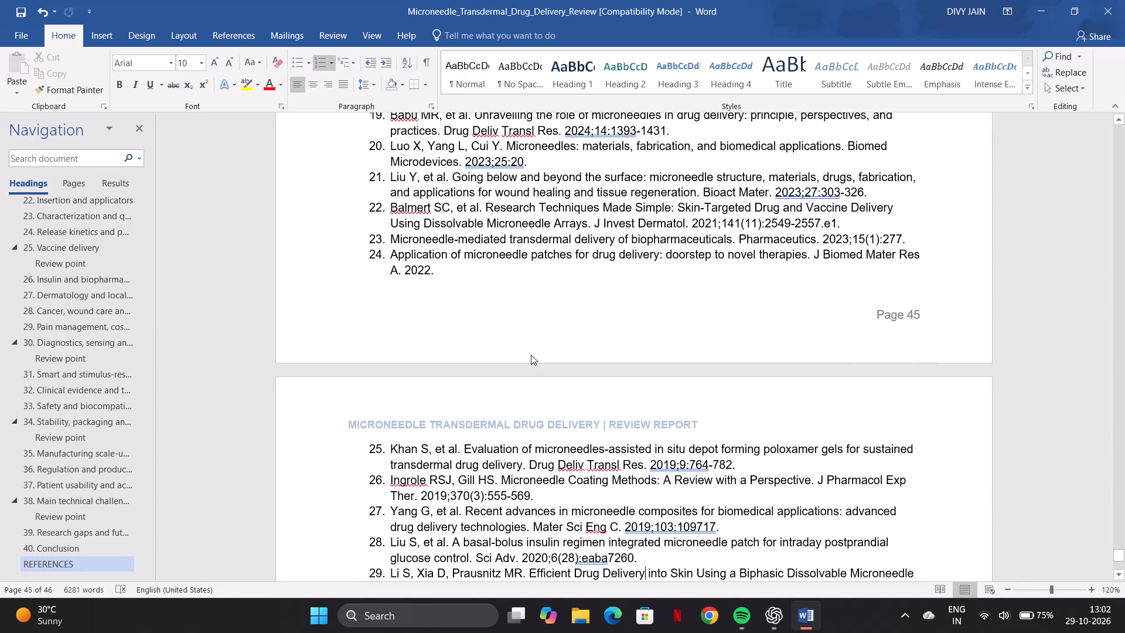
scroll(531, 355, "up", 1)
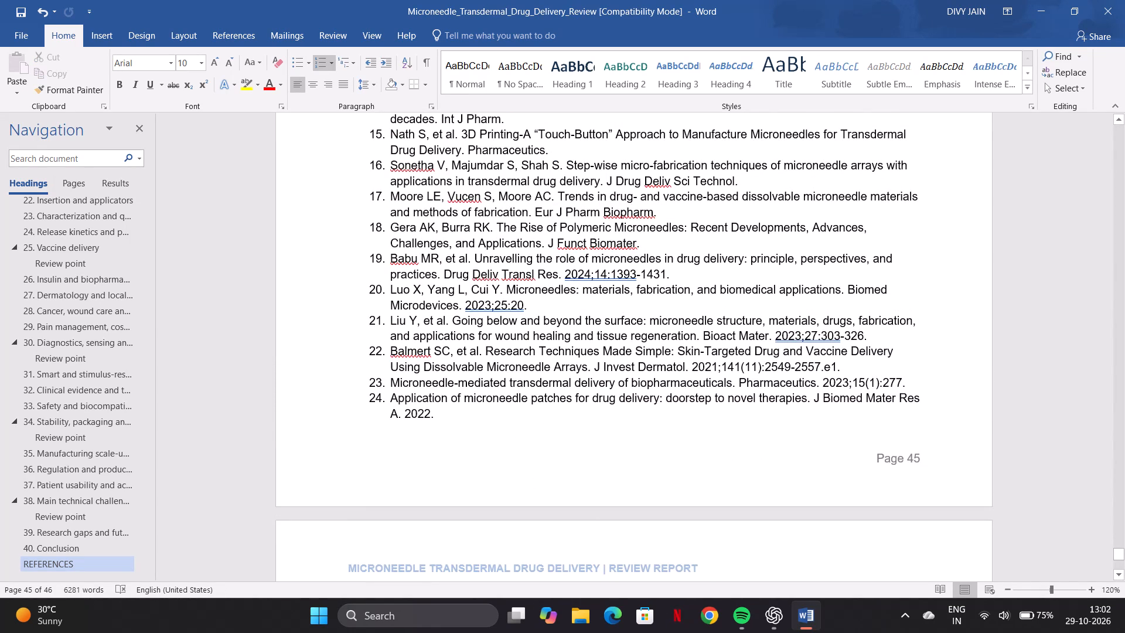
left_click(671, 273)
key("ctrl+shift+Left")
key("ctrl+shift+Left")
key("ctrl+shift+Left")
key("ctrl+shift+Left")
key("ctrl+shift+Left")
key("ctrl+shift+Left")
key("ctrl+shift+Left")
key("ctrl+shift+Left")
key("ctrl+shift+Left")
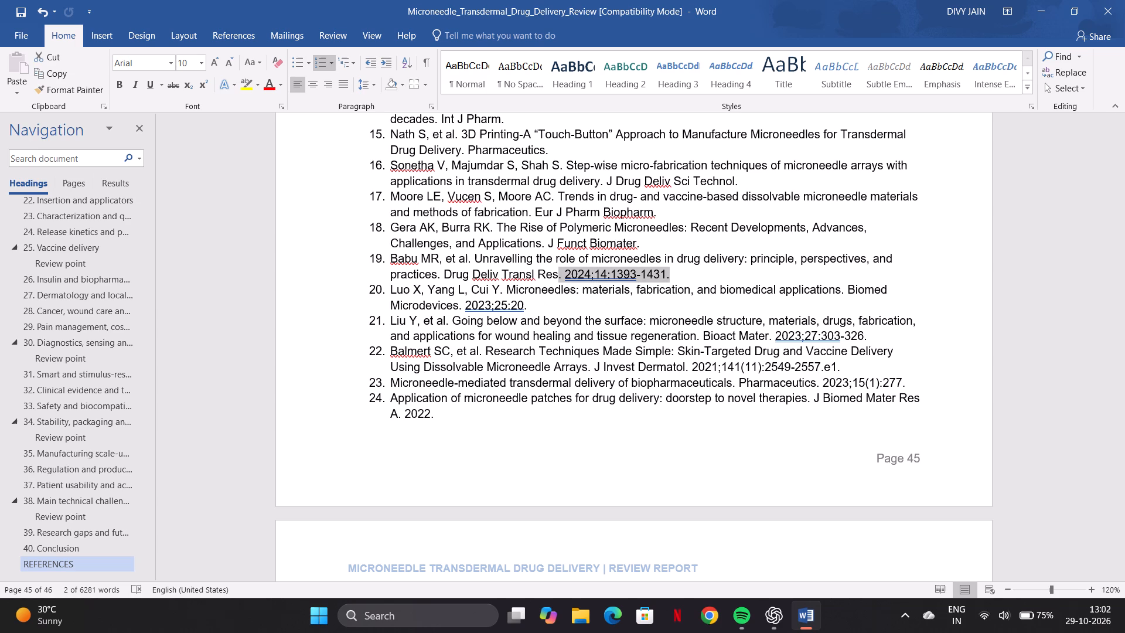
key("ctrl+shift+Right")
key("BackSpace")
Delete "2023;25:20." from reference 20 so the entry ends with "Biomed Microdevices.".
key("Down")
key("Down")
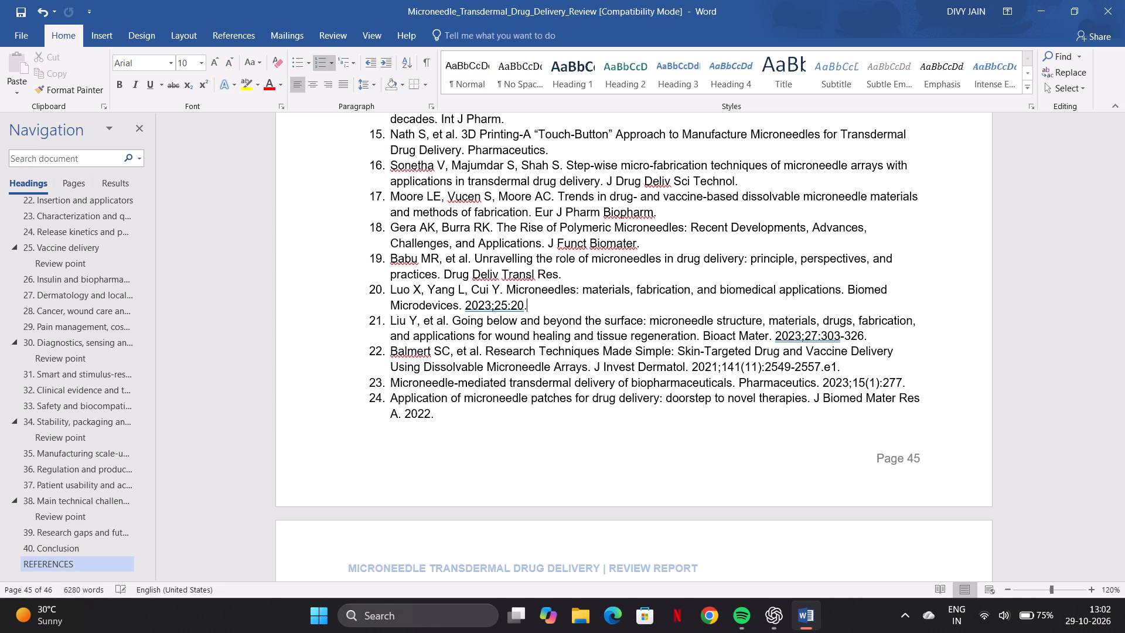
key("ctrl+shift+Left")
key("ctrl+shift+Left")
key("ctrl+shift+Left")
key("ctrl+shift+Left")
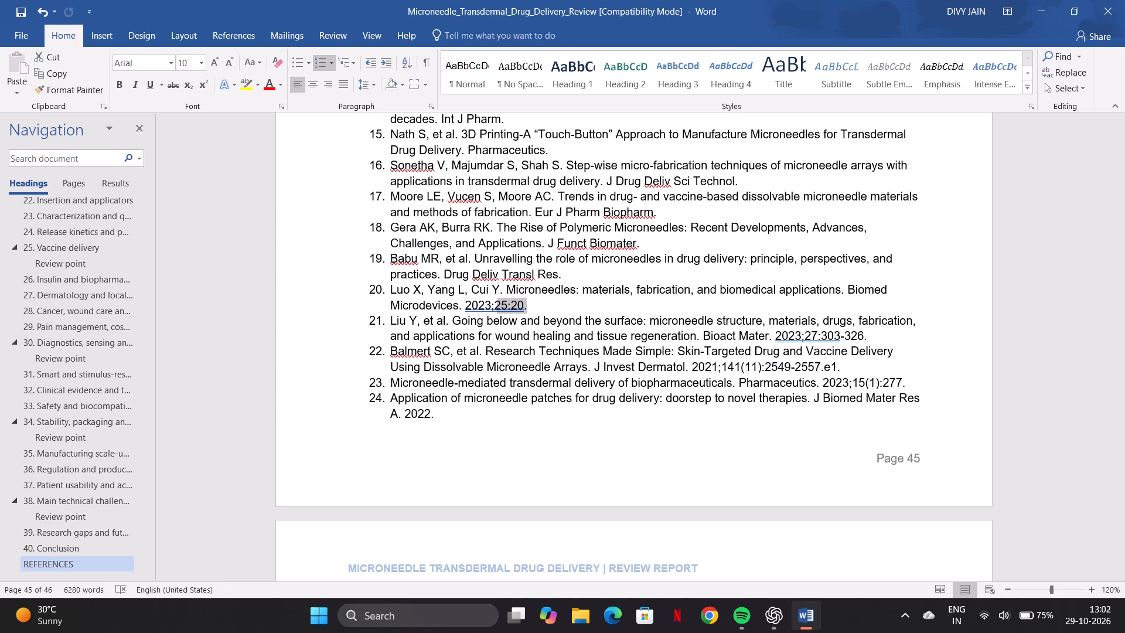
key("ctrl+shift+Left")
key("ctrl+shift+Left")
key("ctrl+shift+Left")
key("ctrl+shift+Right")
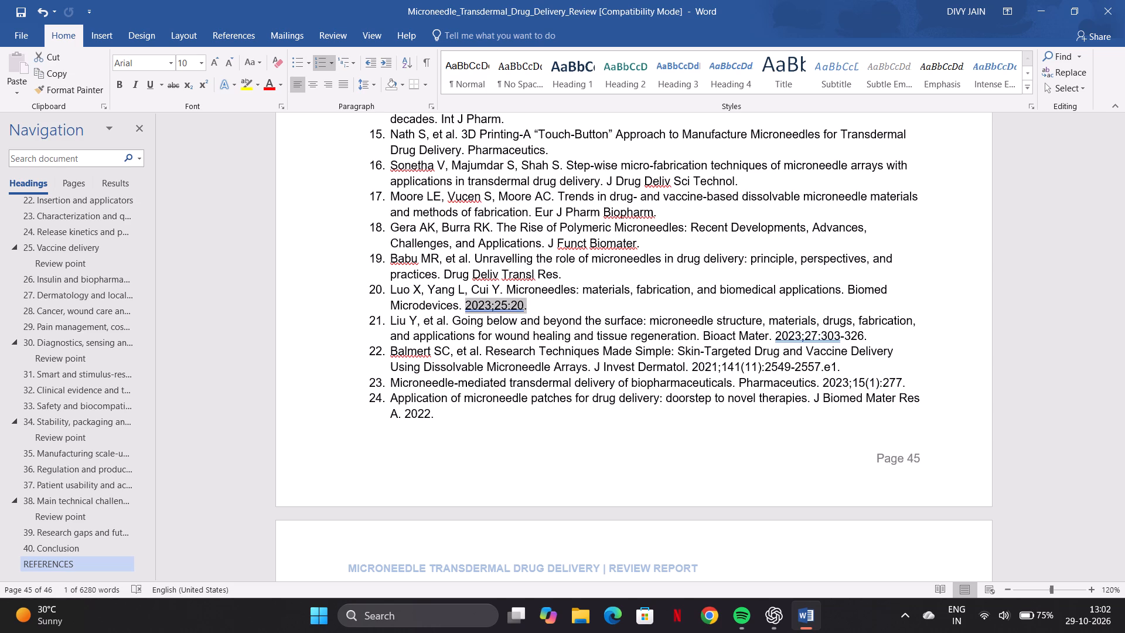
key("BackSpace")
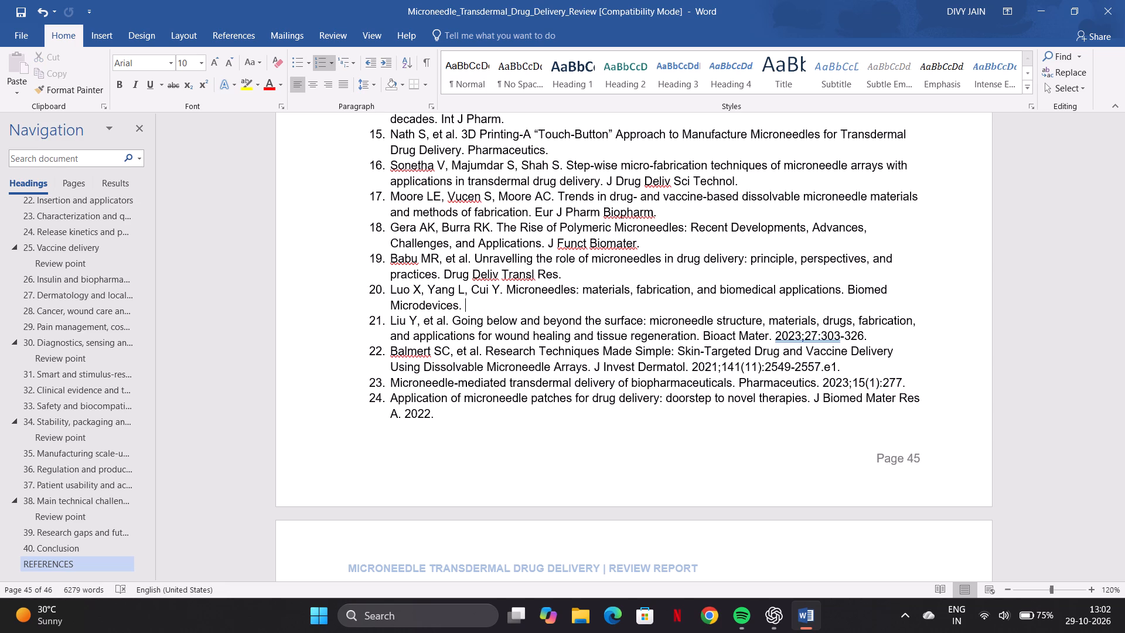
Delete "2023;27:303-326." from reference 21 so the entry ends with "Bioact Mater.".
key("Down")
key("Right")
key("Right")
key("Right")
key("Right")
key("Right")
key("Right")
key("Right")
key("Right")
key("Right")
key("Right")
key("Right")
key("Right")
key("Right")
key("Right")
key("Right")
key("Right")
key("Right")
key("Right")
key("Right")
key("Right")
key("Right")
key("Right")
key("Right")
key("Right")
key("Right")
key("Right")
key("Right")
key("Right")
key("Right")
key("Right")
key("Right")
key("Right")
key("Right")
key("Right")
key("Right")
key("Right")
key("Right")
key("Right")
key("Right")
key("Right")
key("Right")
key("Right")
key("Right")
key("Right")
key("Right")
key("Right")
key("Right")
key("Right")
key("Down")
key("Right")
key("ctrl+shift+Left")
key("ctrl+shift+Left")
key("ctrl+shift+Left")
key("ctrl+shift+Left")
key("ctrl+shift+Left")
key("ctrl+shift+Left")
key("ctrl+shift+Left")
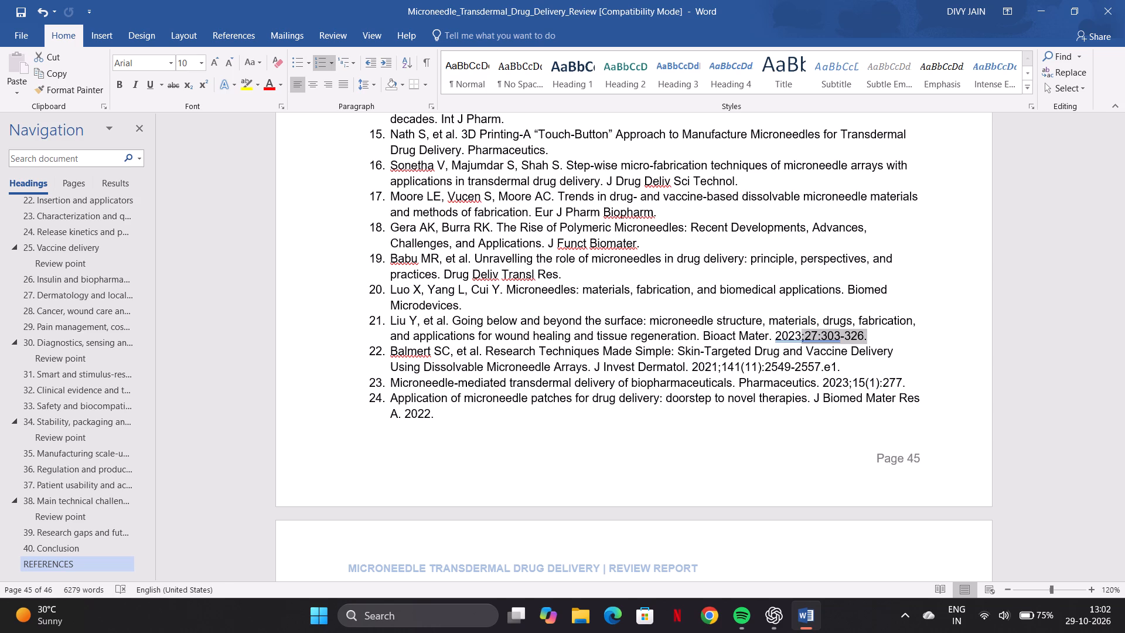
key("ctrl+shift+Left")
key("BackSpace")
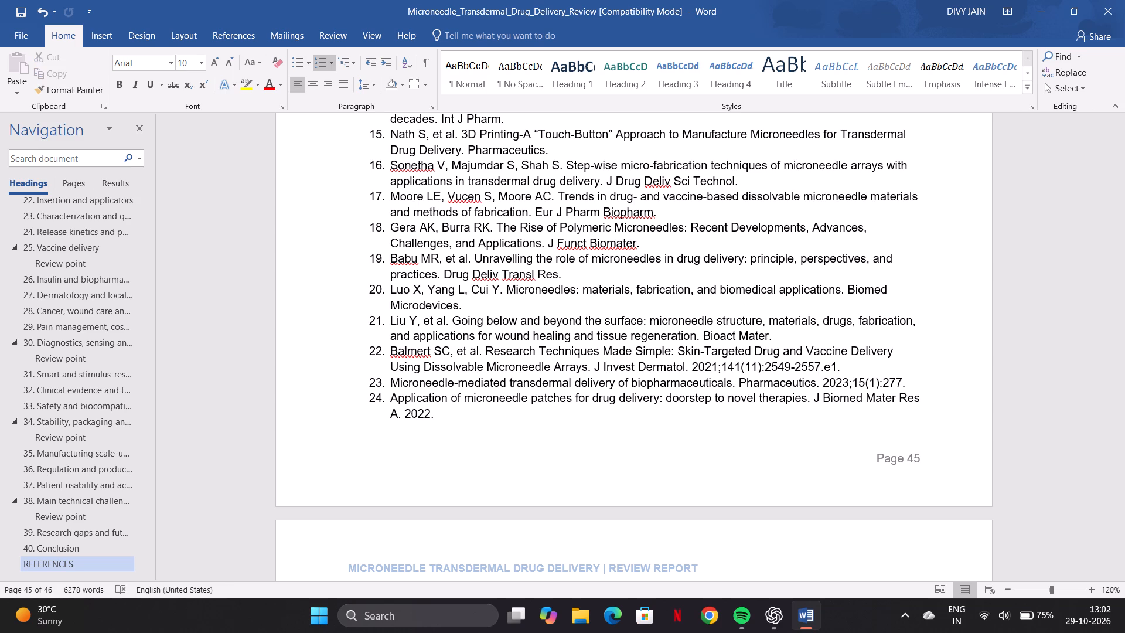
Delete "2021;141(11):2549-2557.e1." from reference 22 so the entry ends with "J Invest Dermatol.".
key("Down")
key("Down")
key("Right")
key("Right")
key("Right")
key("Right")
key("Right")
key("Right")
key("Right")
key("Right")
key("Right")
key("Right")
key("Right")
key("ctrl+shift+Left")
key("ctrl+shift+Left")
key("ctrl+shift+Left")
key("ctrl+shift+Left")
key("ctrl+shift+Left")
key("ctrl+shift+Left")
key("ctrl+shift+Left")
key("ctrl+shift+Left")
key("ctrl+shift+Left")
key("ctrl+shift+Left")
key("ctrl+shift+Left")
key("ctrl+shift+Left")
key("ctrl+shift+Left")
key("ctrl+shift+Left")
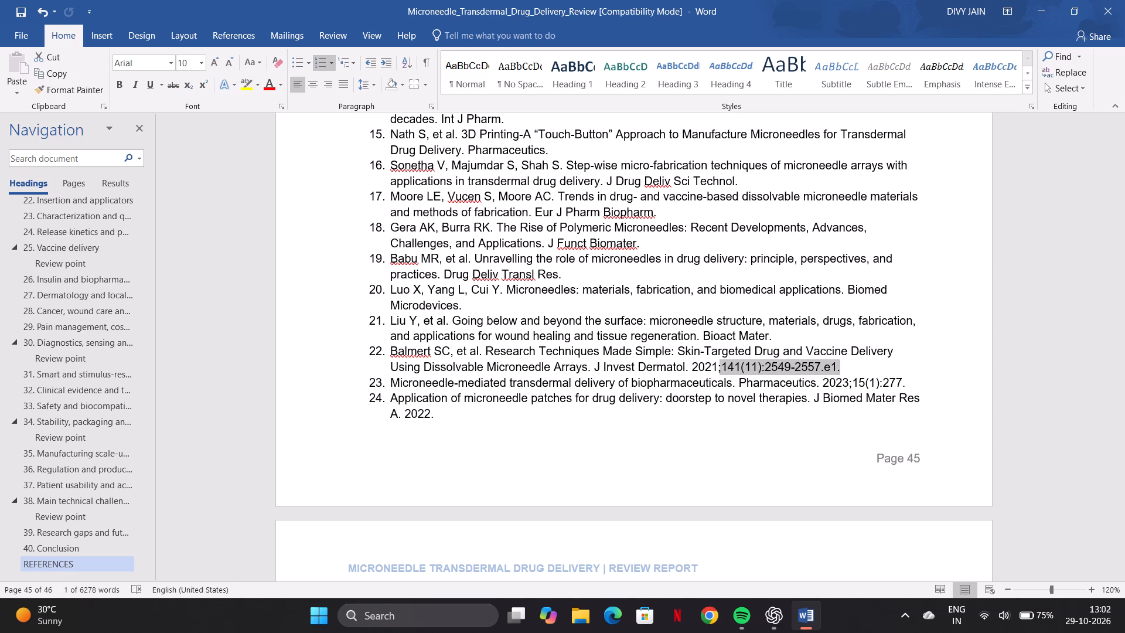
key("ctrl+shift+Right")
key("ctrl+shift+Right")
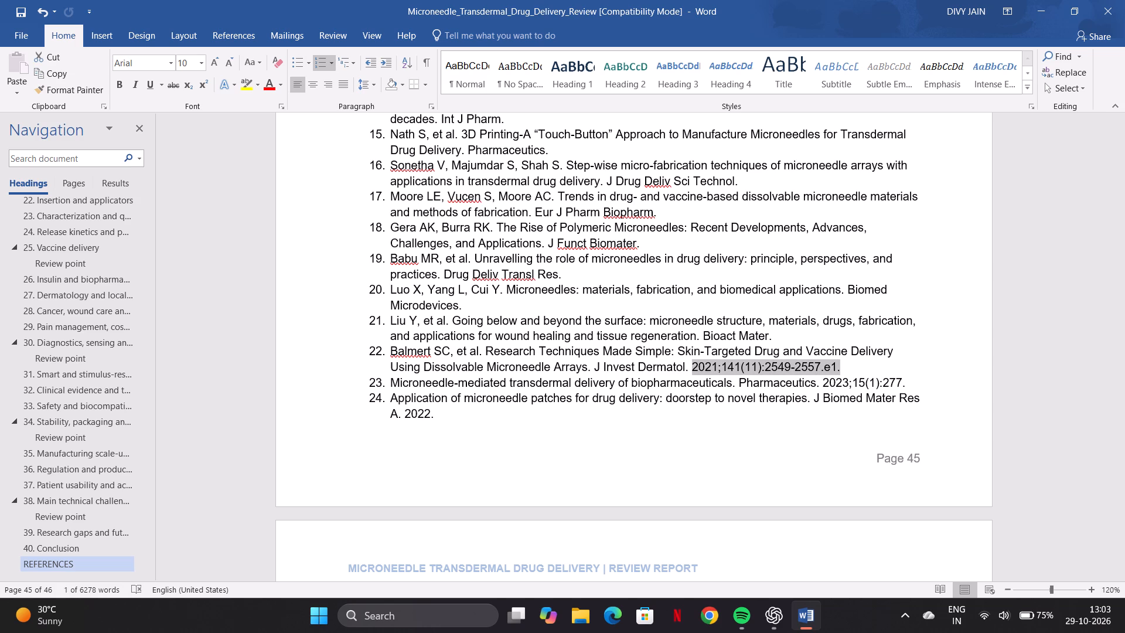
key("BackSpace")
Delete "2023;15(1):277." from reference 23 so the entry ends with "Pharmaceutics.".
key("Down")
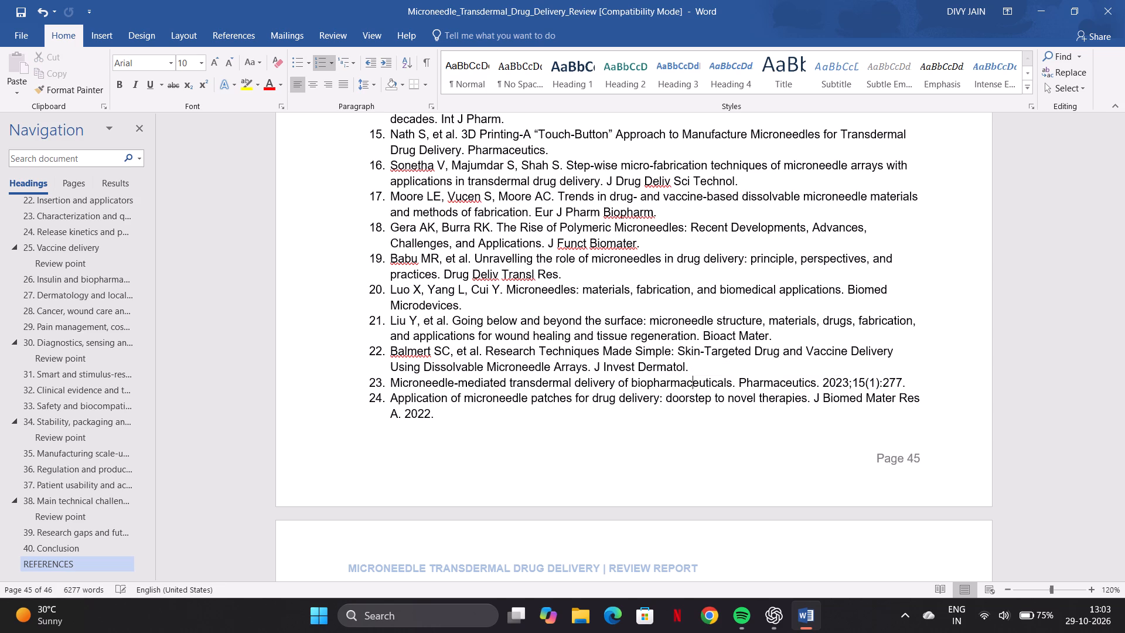
key("Right")
key("Right")
key("Right")
key("Right")
key("Right")
key("Right")
key("Right")
key("Right")
key("Right")
key("Right")
key("Right")
key("Right")
key("Right")
key("Right")
key("Right")
key("Right")
key("Right")
key("Right")
key("Right")
key("Right")
key("Right")
key("Right")
key("Right")
key("Right")
key("ctrl+shift+Right")
key("ctrl+shift+Right")
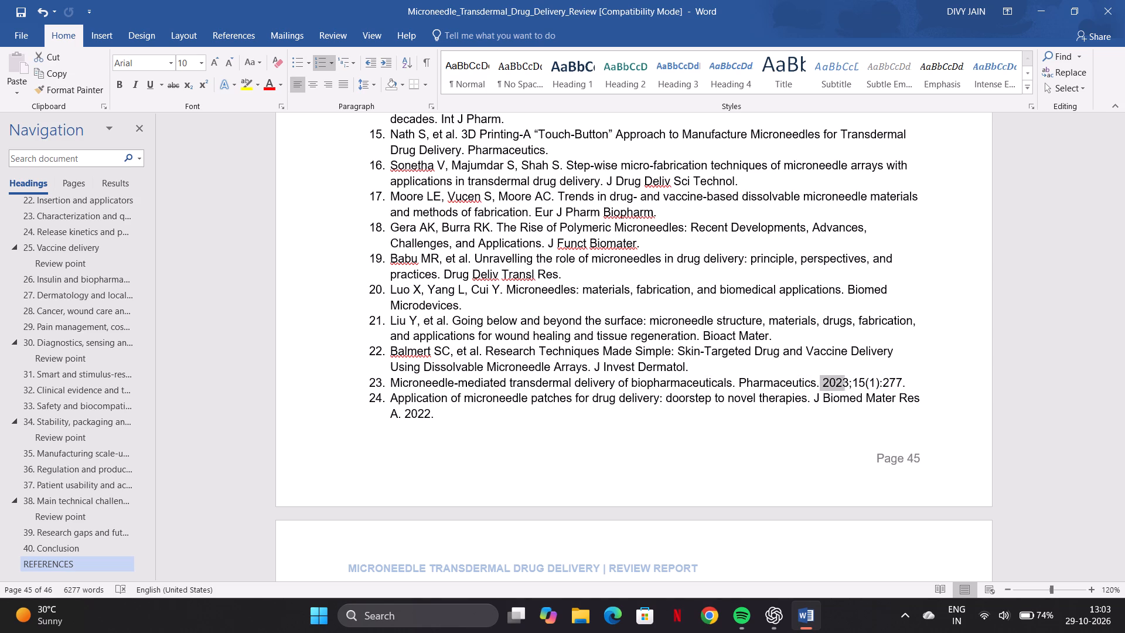
key("ctrl+shift+Right")
key("ctrl+shift+Right")
key("ctrl+shift+Right")
key("ctrl+shift+Right")
key("ctrl+shift+Right")
key("ctrl+shift+Right")
key("ctrl+shift+Right")
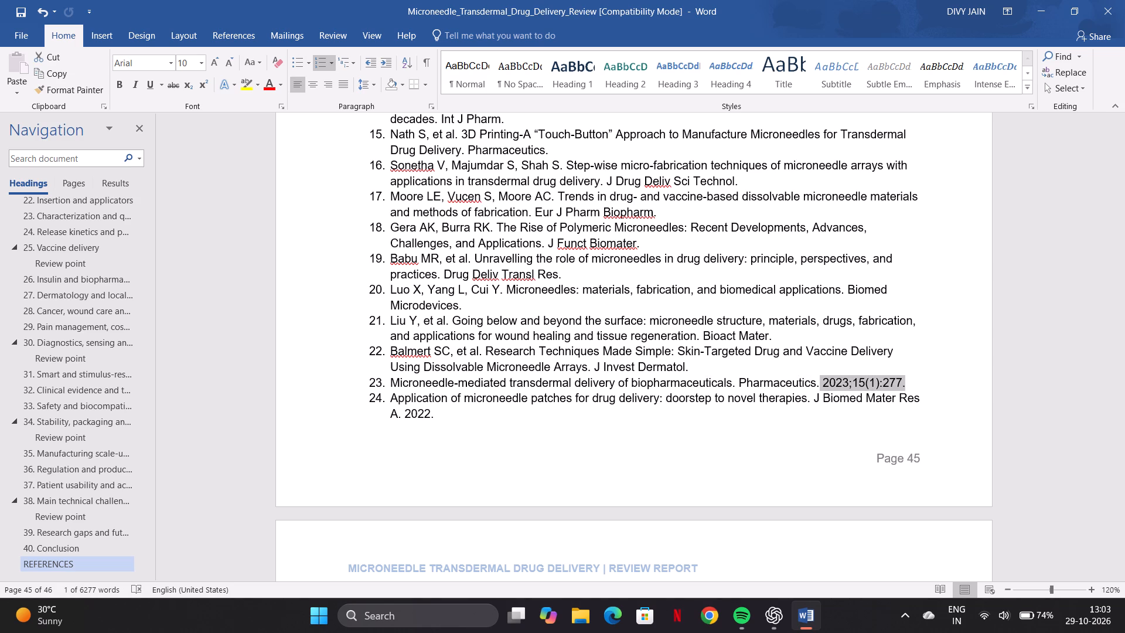
key("BackSpace")
Delete "2019;9:764-782." from reference 25 so the entry ends with "Drug Deliv Transl Res.".
key("Down")
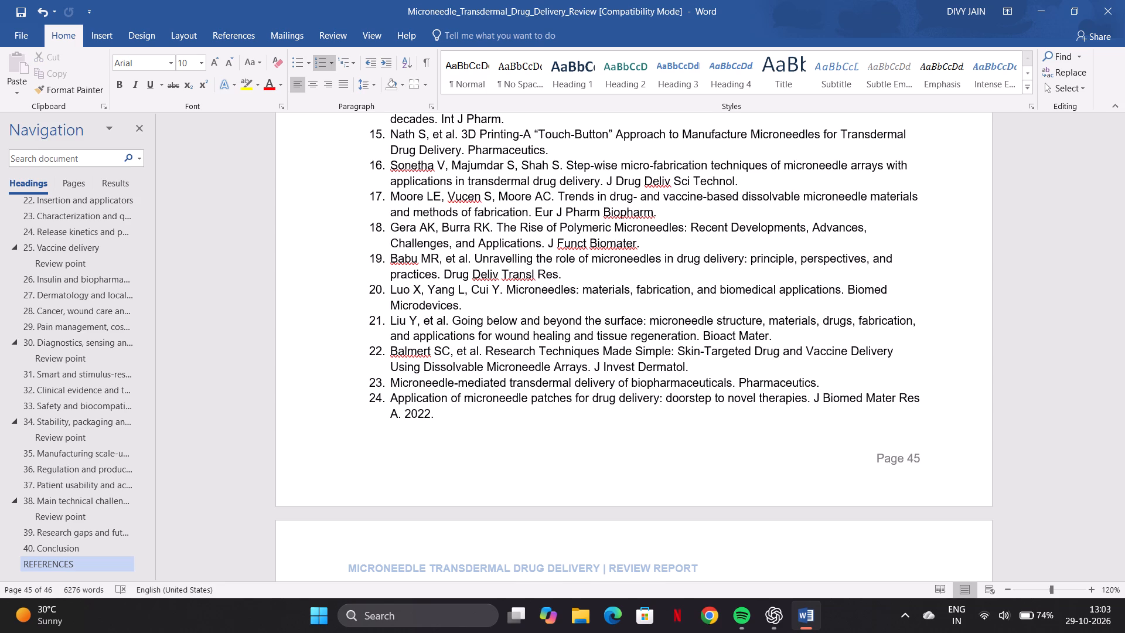
scroll(671, 273, "down", 2)
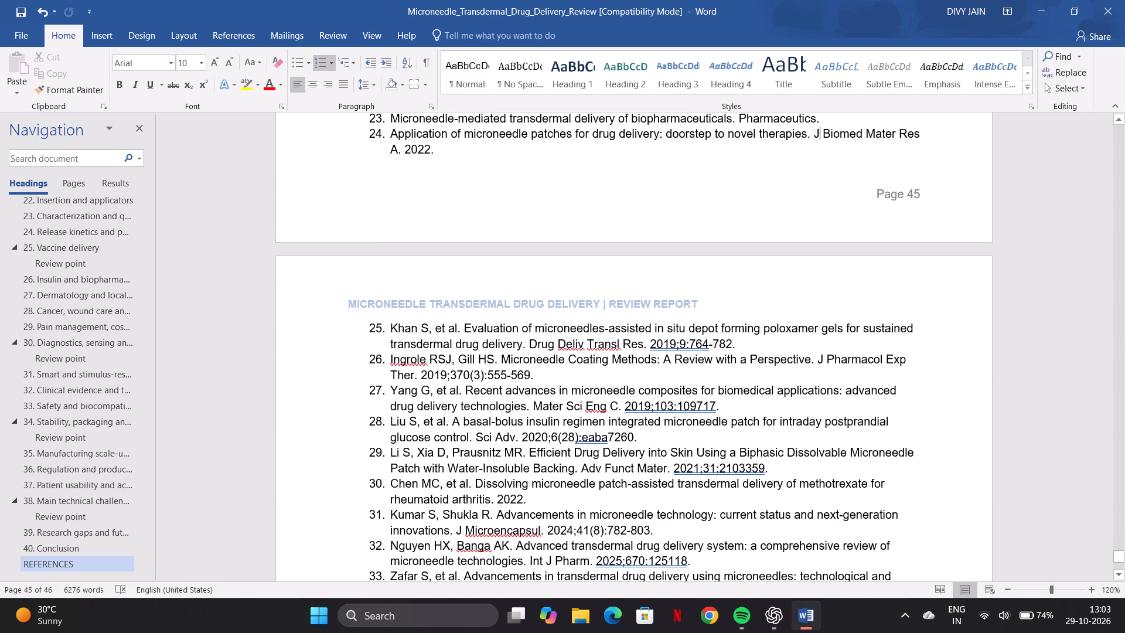
left_click(743, 343)
key("ctrl+shift+Left")
key("ctrl+shift+Left")
key("ctrl+shift+Left")
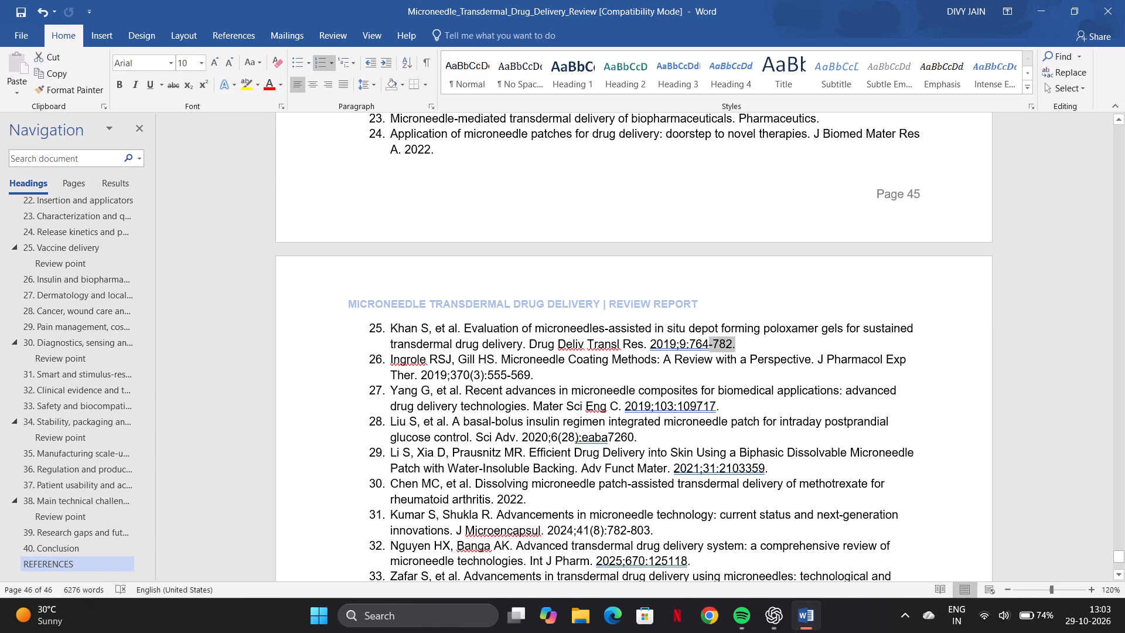
key("ctrl+shift+Left")
key("ctrl+shift+Left")
key("ctrl+shift+Left")
key("ctrl+shift+Left")
key("ctrl+shift+Left")
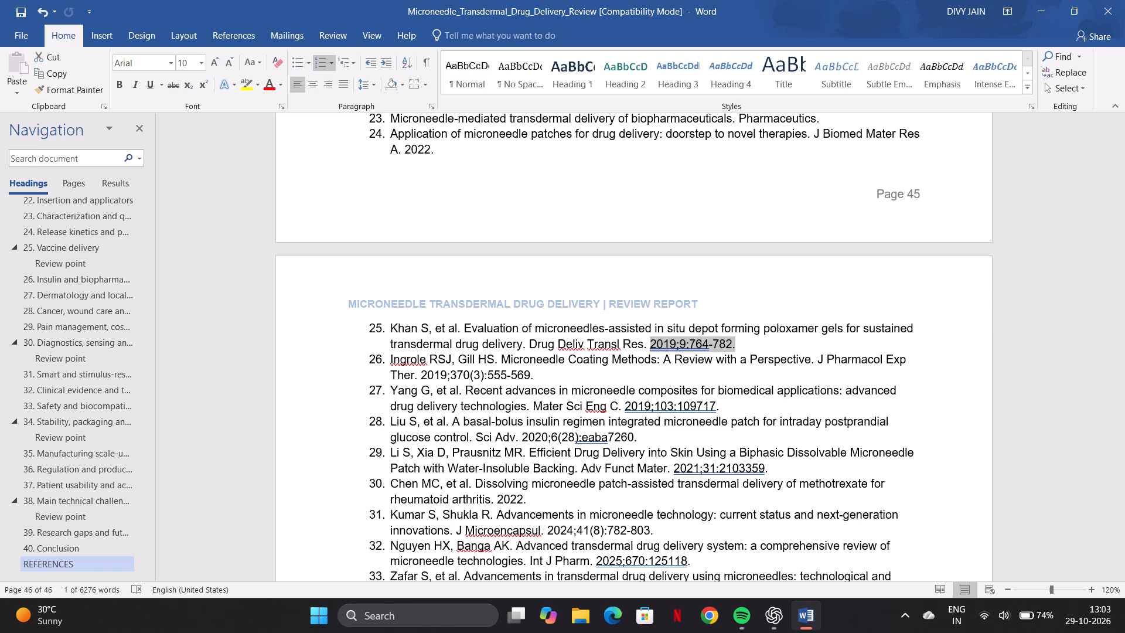
key("BackSpace")
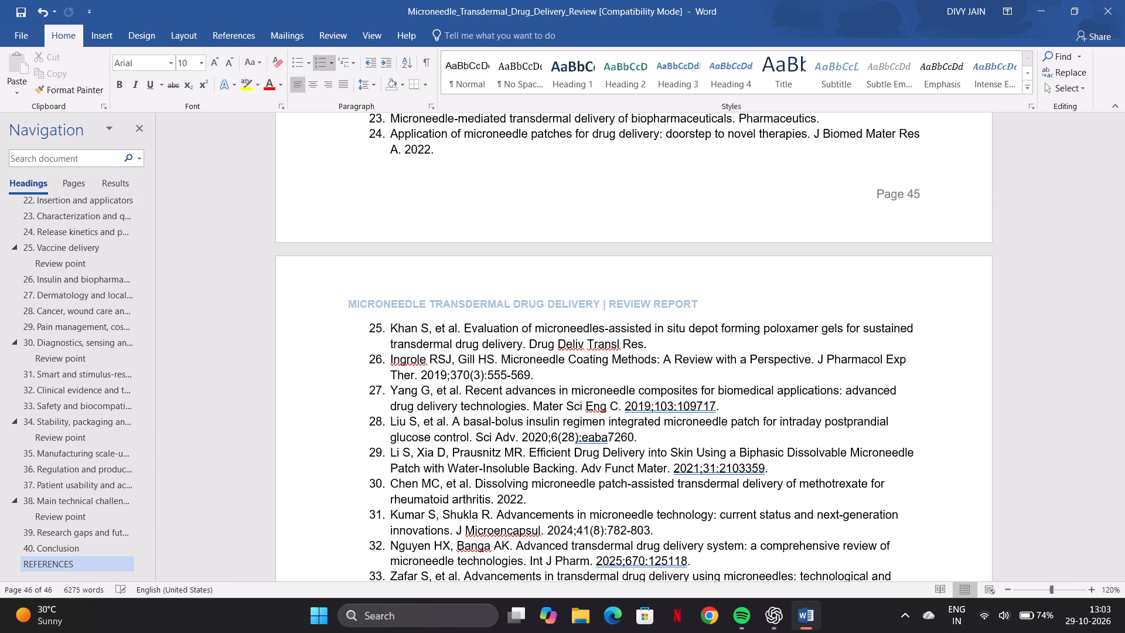
Delete "2019;370(3):555-569." from reference 26 so the entry ends with "J Pharmacol Exp Ther.".
key("Down")
key("Down")
key("ctrl+shift+Left")
key("ctrl+shift+Left")
key("ctrl+shift+Left")
key("ctrl+shift+Left")
key("ctrl+shift+Left")
key("ctrl+shift+Left")
key("ctrl+shift+Left")
key("ctrl+shift+Left")
key("ctrl+shift+Left")
key("ctrl+shift+Left")
key("ctrl+shift+Left")
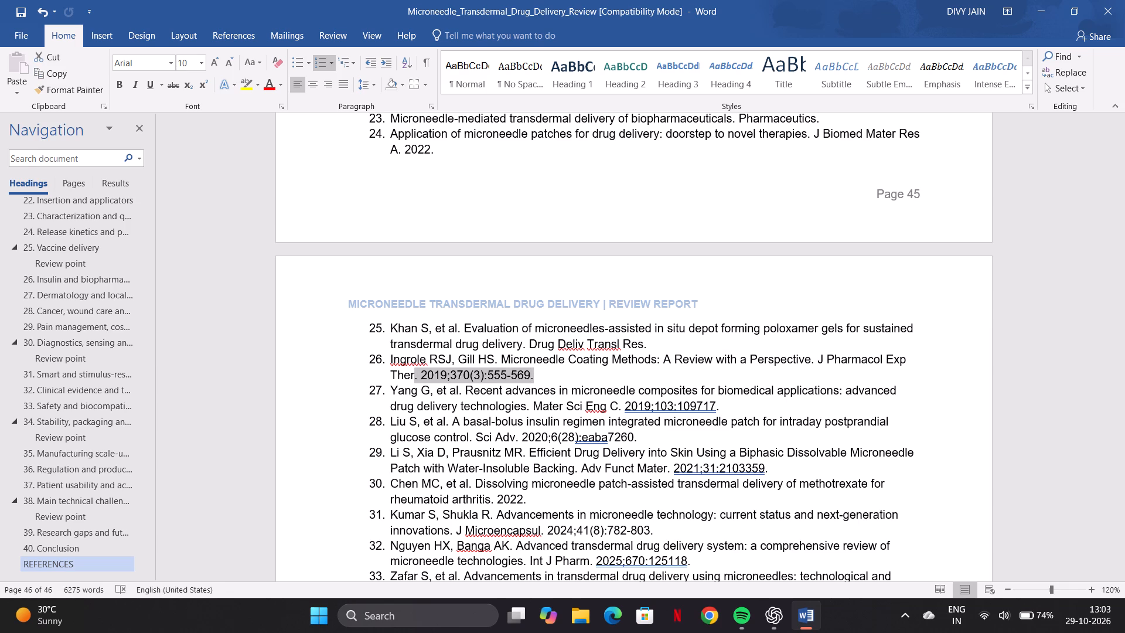
key("ctrl+shift+Right")
key("BackSpace")
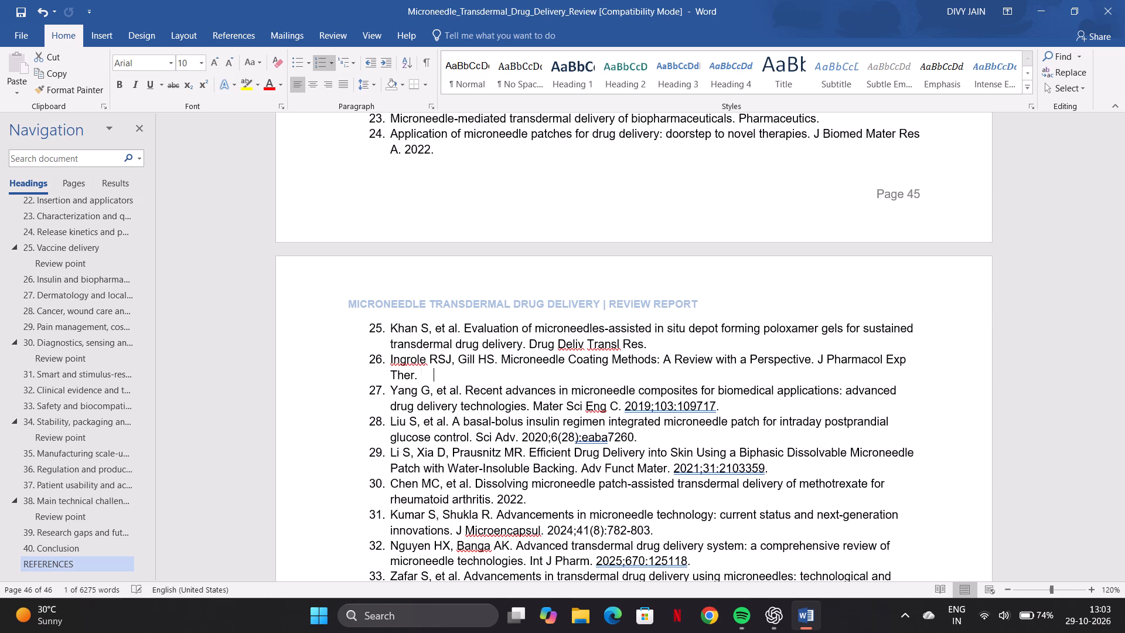
Delete "2019;103:109717." from reference 27 so the entry ends with "Mater Sci Eng C.".
key("Down")
key("Right")
key("Right")
key("Right")
key("Right")
key("Right")
key("Right")
key("Right")
key("Right")
key("Right")
key("Right")
key("Right")
key("Right")
key("Right")
key("Right")
key("Right")
key("Right")
key("Right")
key("Right")
key("Right")
key("Right")
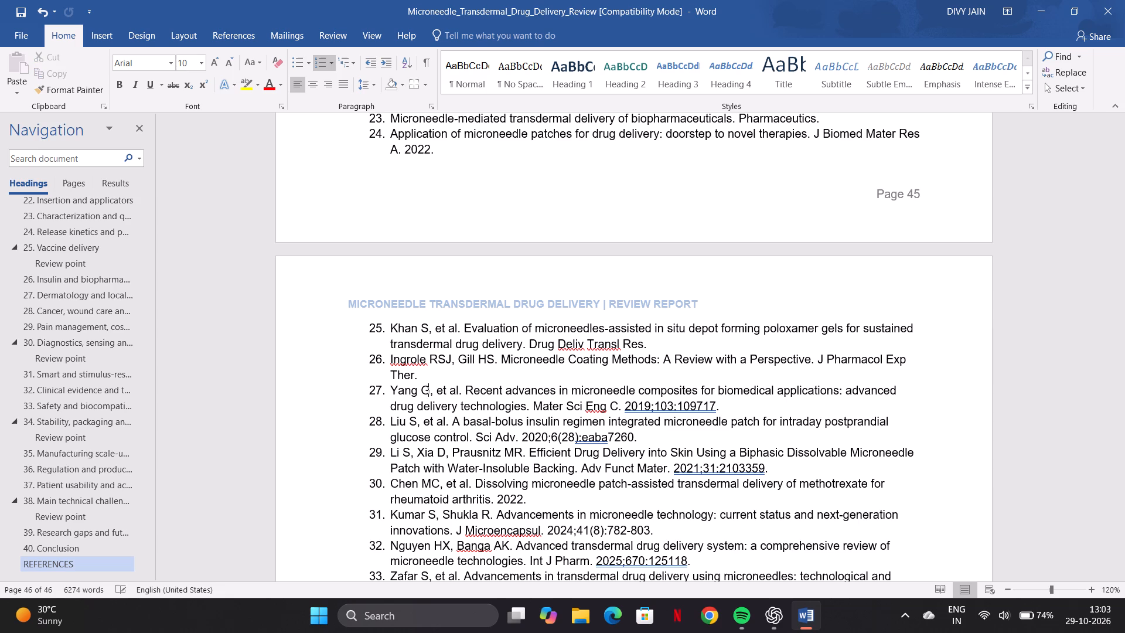
key("Down")
key("Right")
key("Right")
key("Right")
key("Right")
key("Right")
key("Right")
key("Right")
key("Right")
key("Right")
key("Right")
key("Right")
key("Right")
key("Right")
key("Right")
key("Right")
key("Right")
key("Right")
key("Right")
key("ctrl+shift+Left")
key("ctrl+shift+Left")
key("ctrl+shift+Left")
key("ctrl+shift+Left")
key("ctrl+shift+Left")
key("ctrl+shift+Left")
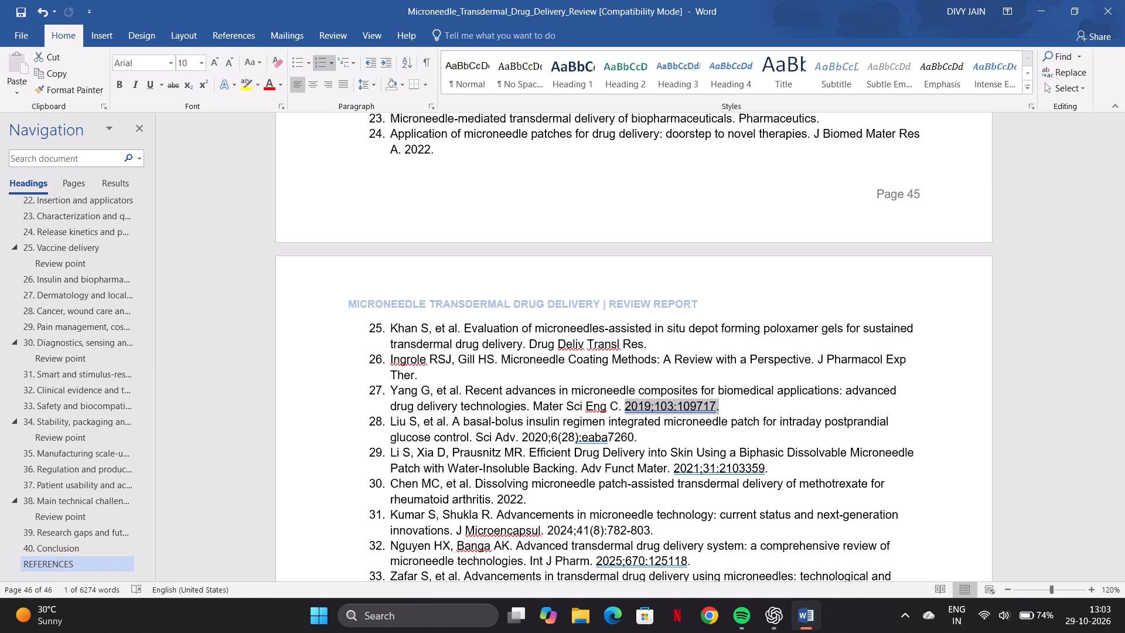
key("BackSpace")
Delete "2020;6(28):eaba7260." from reference 28 so the entry ends with "Sci Adv.".
key("Down")
key("Down")
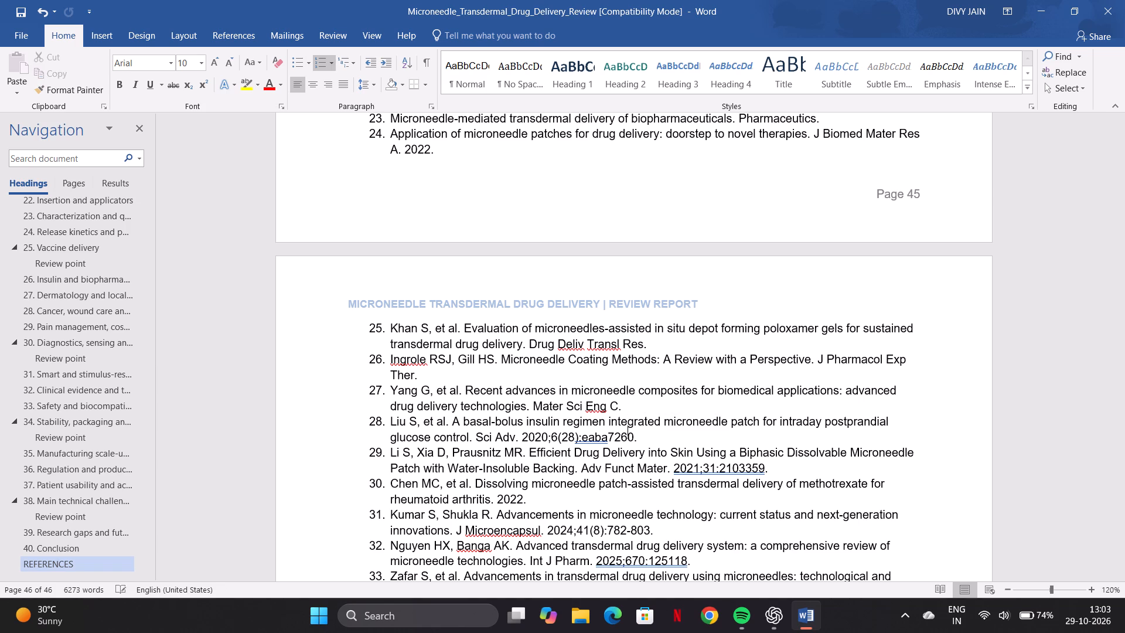
key("Right")
key("Right")
key("ctrl+shift+Left")
key("ctrl+shift+Left")
key("ctrl+shift+Left")
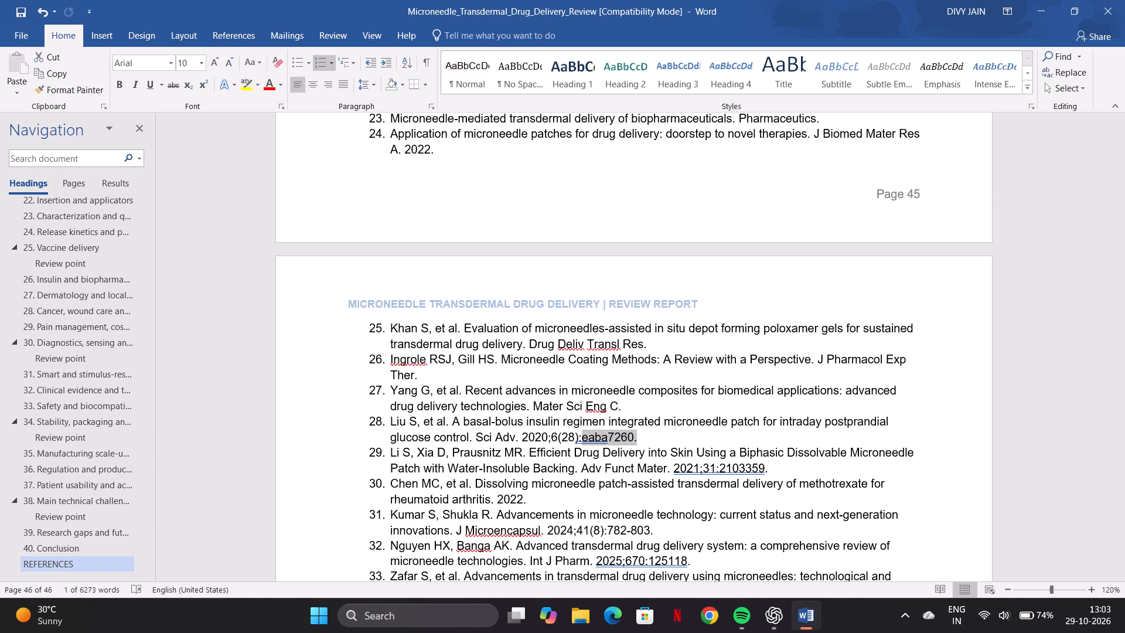
key("ctrl+shift+Left")
key("ctrl+shift+Left")
key("ctrl+shift+Left")
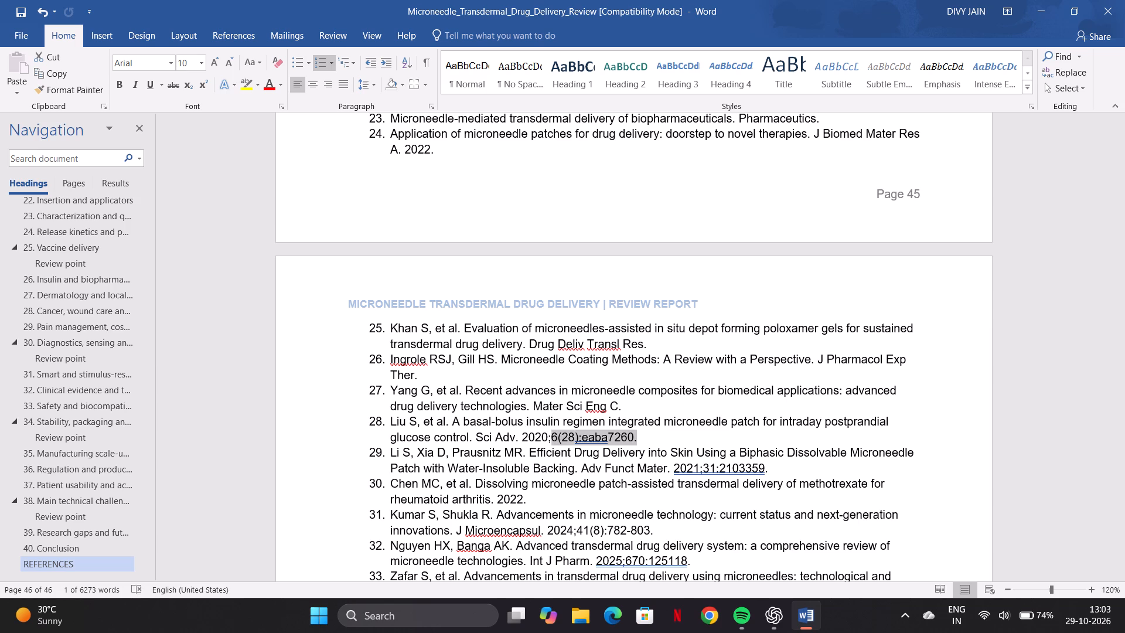
key("ctrl+shift+Left")
key("ctrl+shift+Left")
key("ctrl+shift+Left")
key("ctrl+shift+Right")
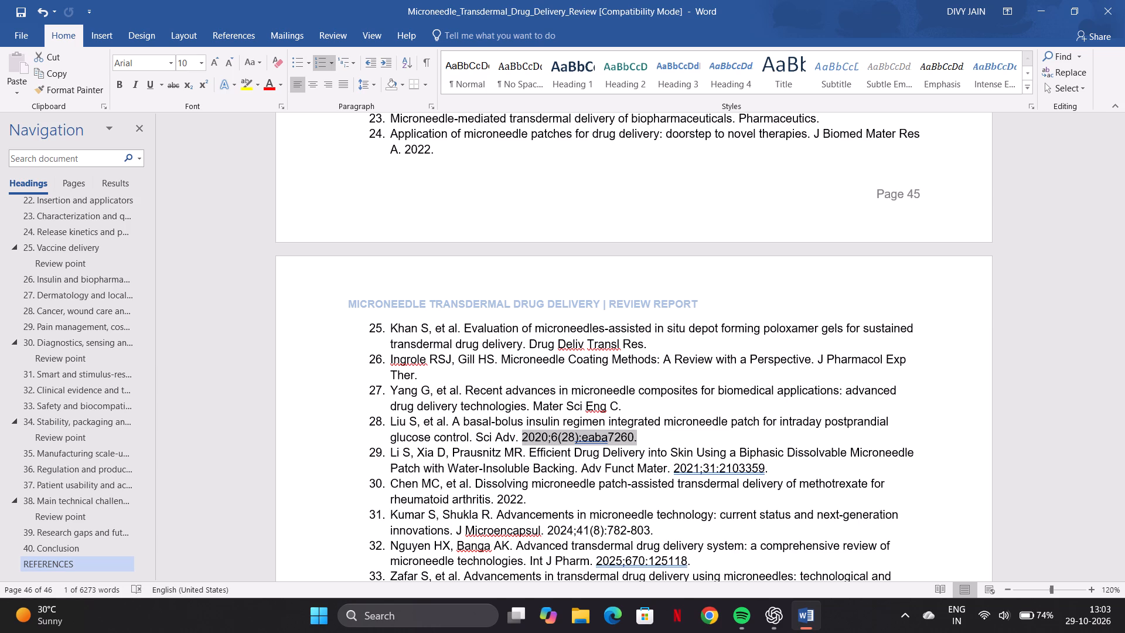
key("BackSpace")
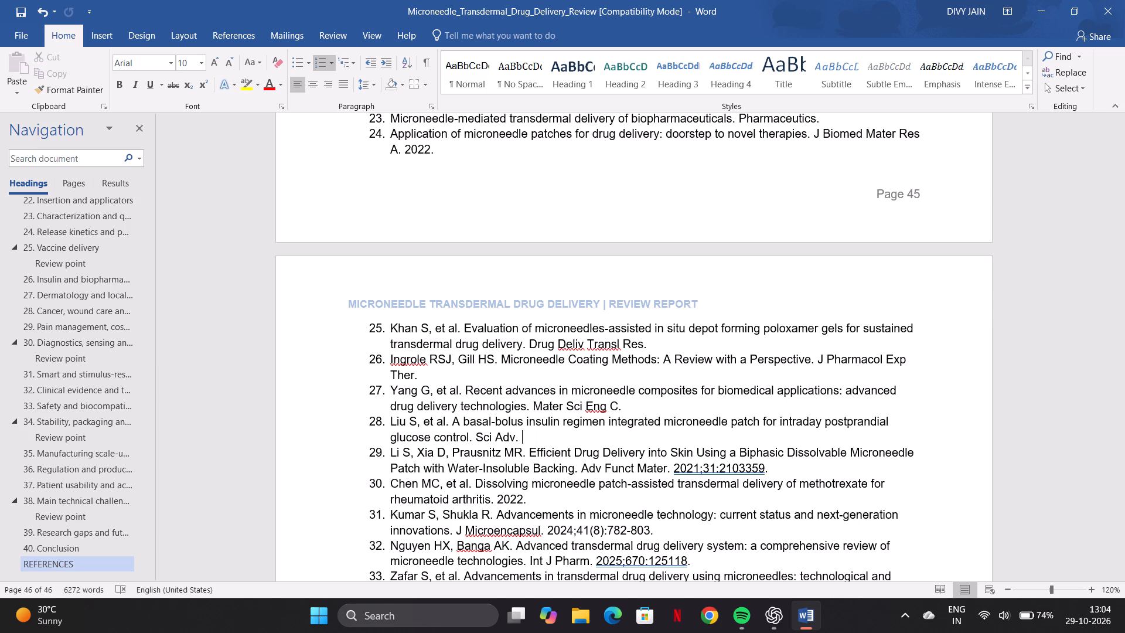
Delete "2021;31:2103359." from reference 29 so the entry ends with "Adv Funct Mater.".
scroll(743, 343, "down", 1)
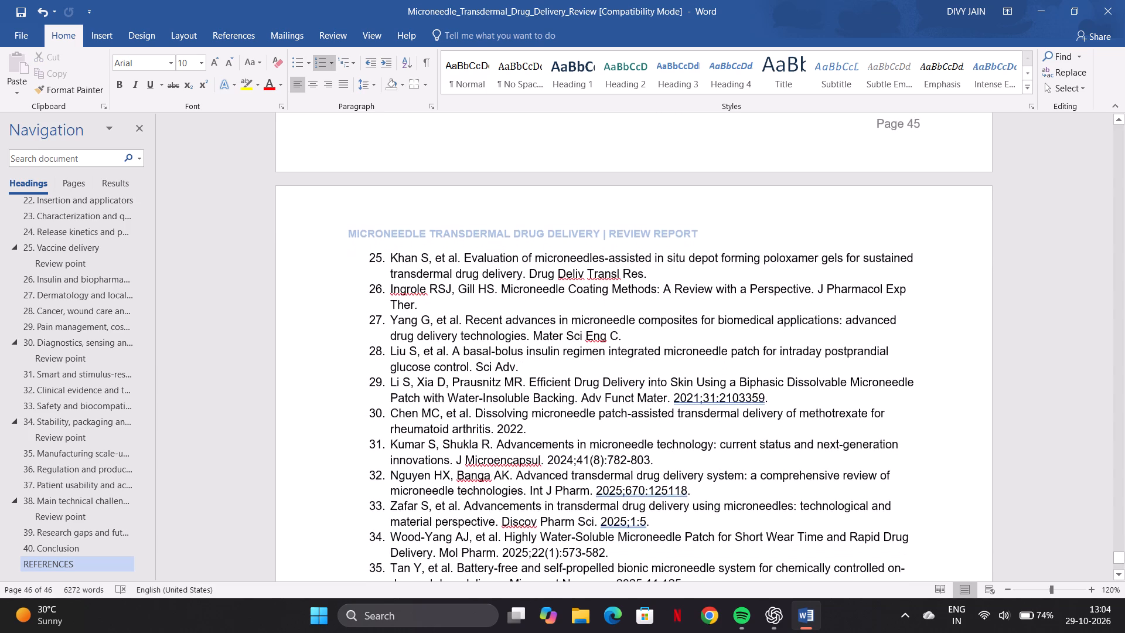
scroll(743, 343, "down", 1)
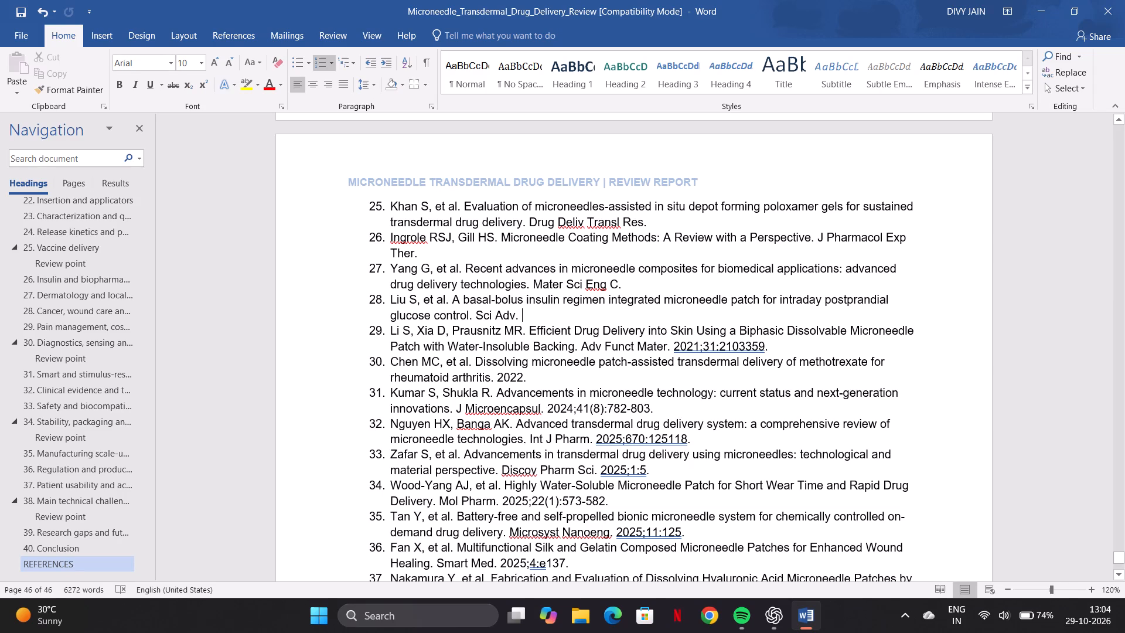
left_click(779, 341)
key("ctrl+shift+Left")
key("ctrl+shift+Left")
key("ctrl+shift+Left")
key("ctrl+shift+Left")
key("ctrl+shift+Left")
key("ctrl+shift+Left")
key("ctrl+shift+Left")
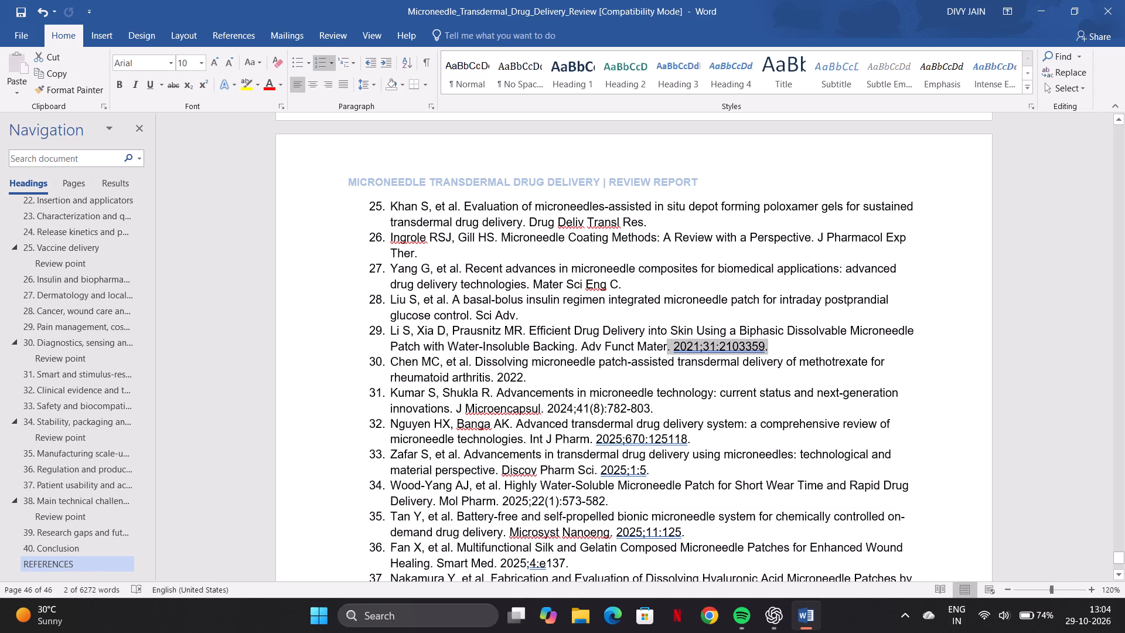
key("ctrl+shift+Right")
key("BackSpace")
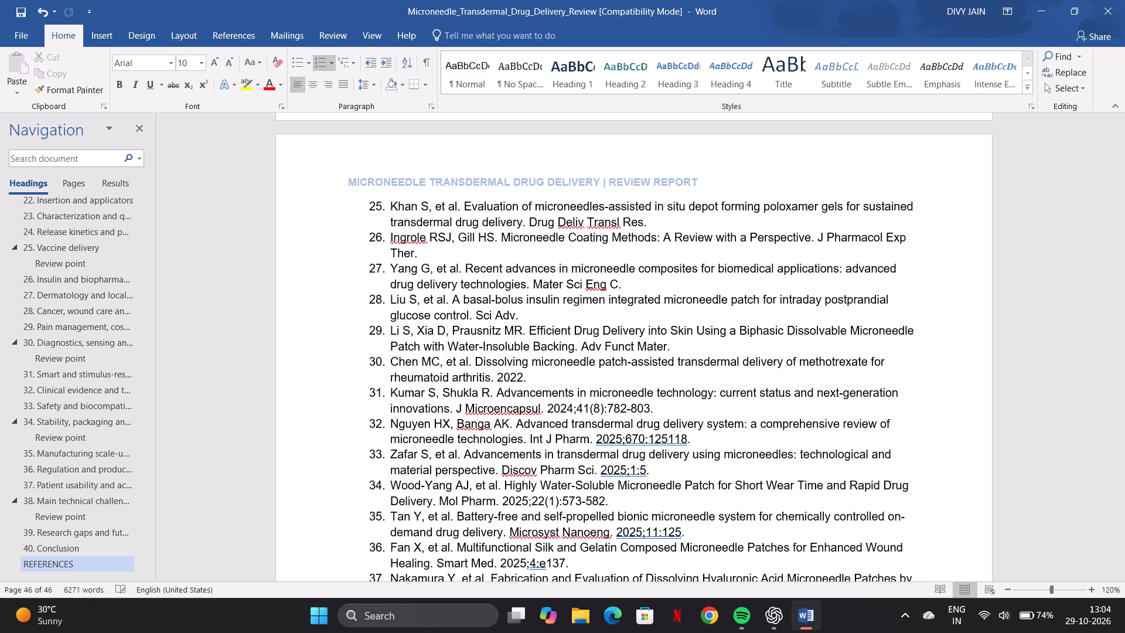
Delete "2024;41(8):782-803." from reference 31 so the entry ends with "J Microencapsul.".
key("Down")
key("Down")
key("Down")
key("Down")
key("ctrl+shift+Left")
key("ctrl+shift+Left")
key("ctrl+shift+Left")
key("ctrl+shift+Left")
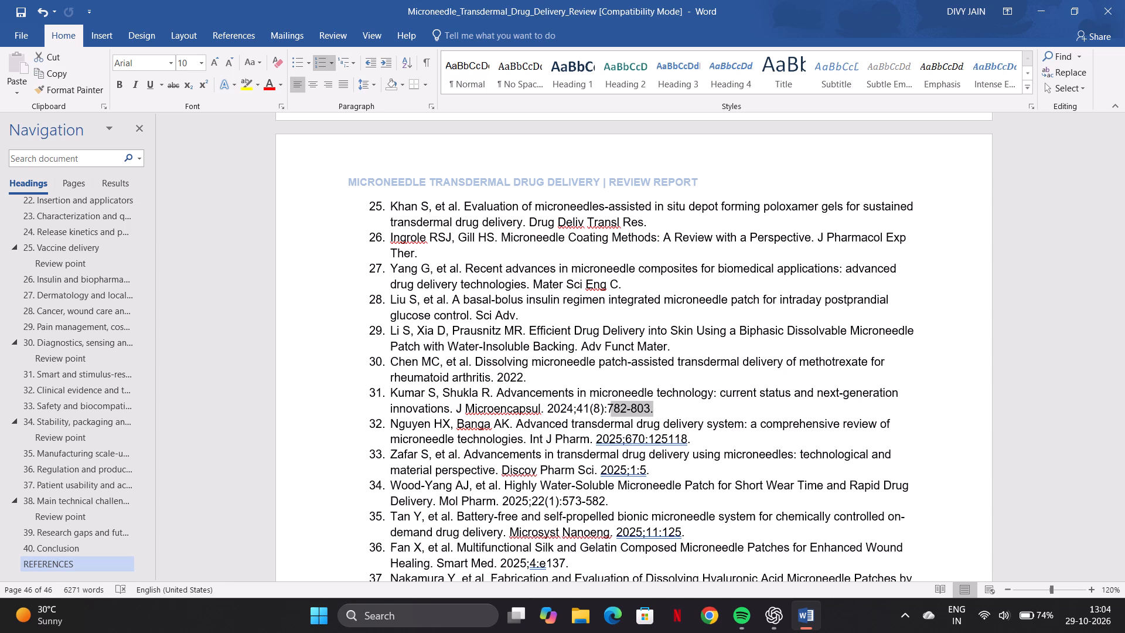
key("ctrl+shift+Left")
key("ctrl+shift+Left")
key("ctrl+shift+Left")
key("ctrl+shift+Left")
key("ctrl+shift+Left")
key("ctrl+shift+Left")
key("ctrl+shift+Left")
key("ctrl+shift+Right")
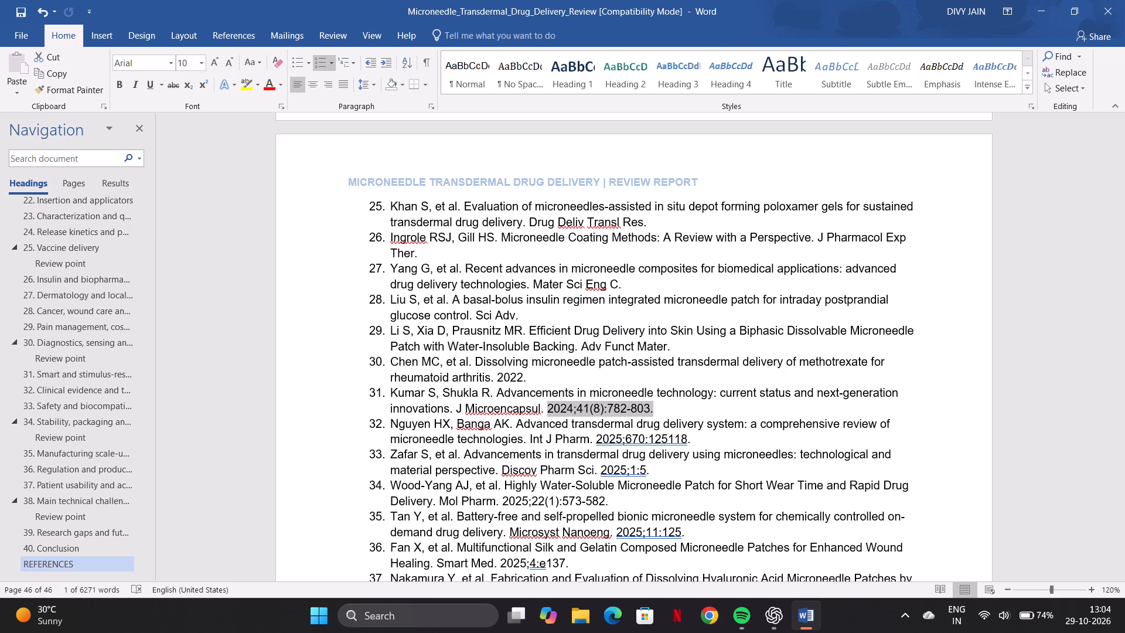
key("BackSpace")
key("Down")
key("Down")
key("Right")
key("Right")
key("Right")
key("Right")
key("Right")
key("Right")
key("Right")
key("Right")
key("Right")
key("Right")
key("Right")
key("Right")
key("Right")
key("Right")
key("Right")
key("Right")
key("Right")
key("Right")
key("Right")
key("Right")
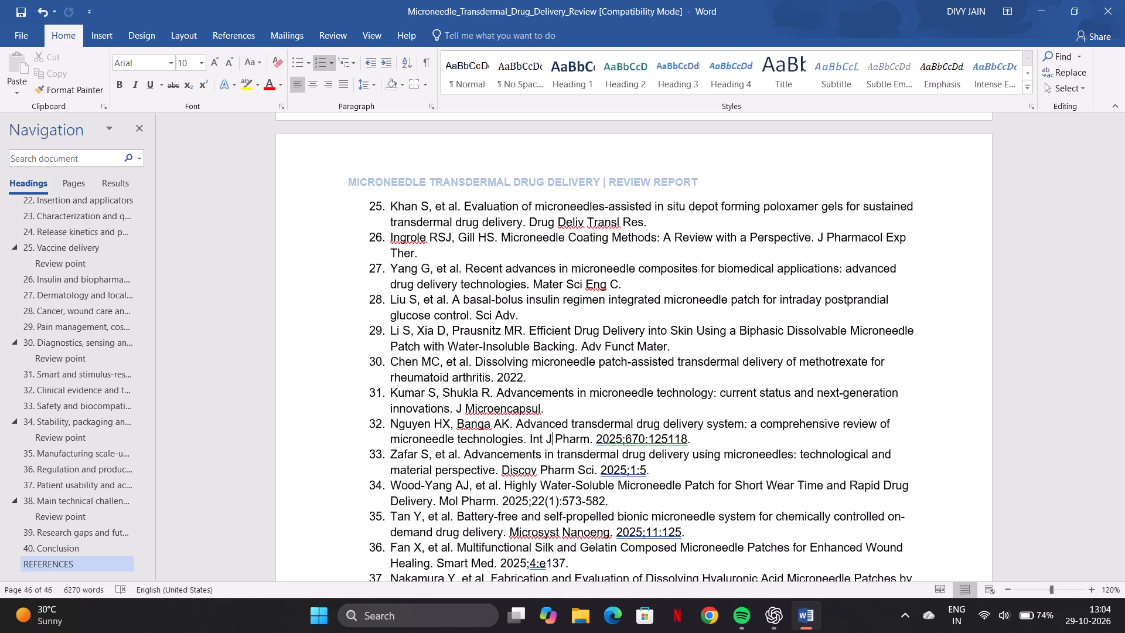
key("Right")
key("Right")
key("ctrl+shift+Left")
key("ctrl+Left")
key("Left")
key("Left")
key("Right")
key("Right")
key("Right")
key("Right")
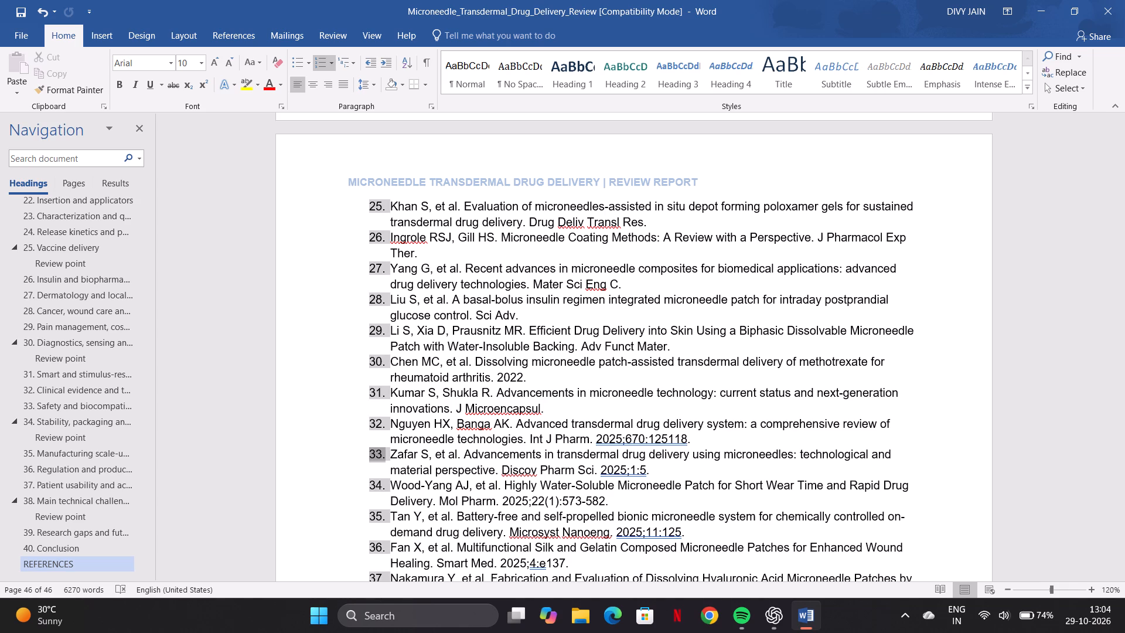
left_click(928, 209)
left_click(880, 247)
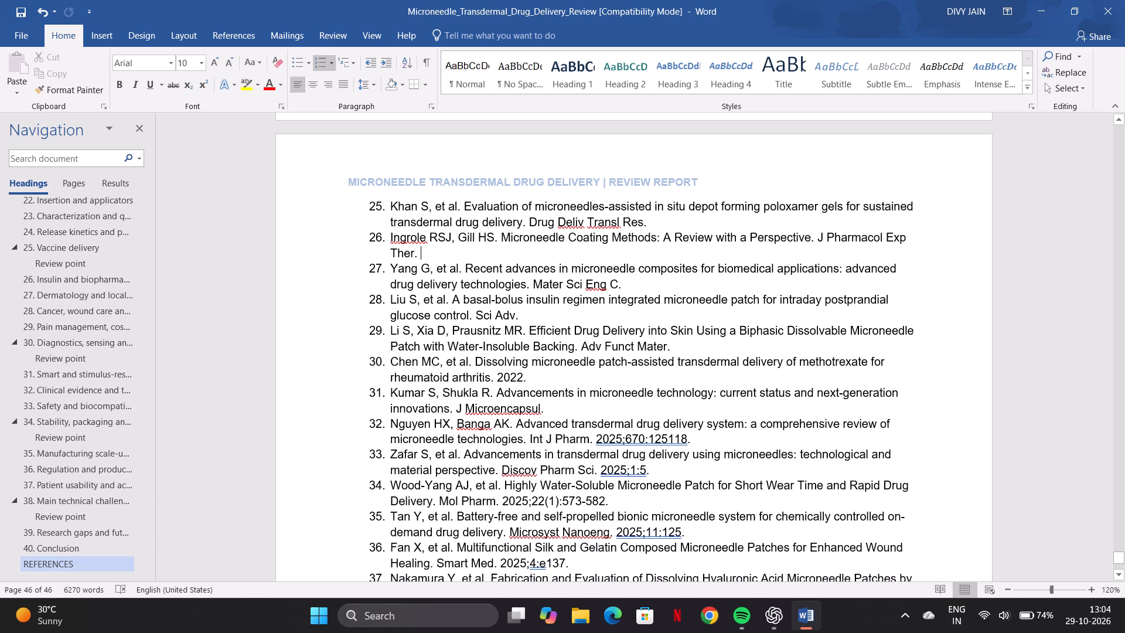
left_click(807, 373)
Delete "2025;670:125118." from reference 32 so the entry ends with "Int J Pharm.".
left_click(759, 448)
left_click_drag(759, 448, 738, 443)
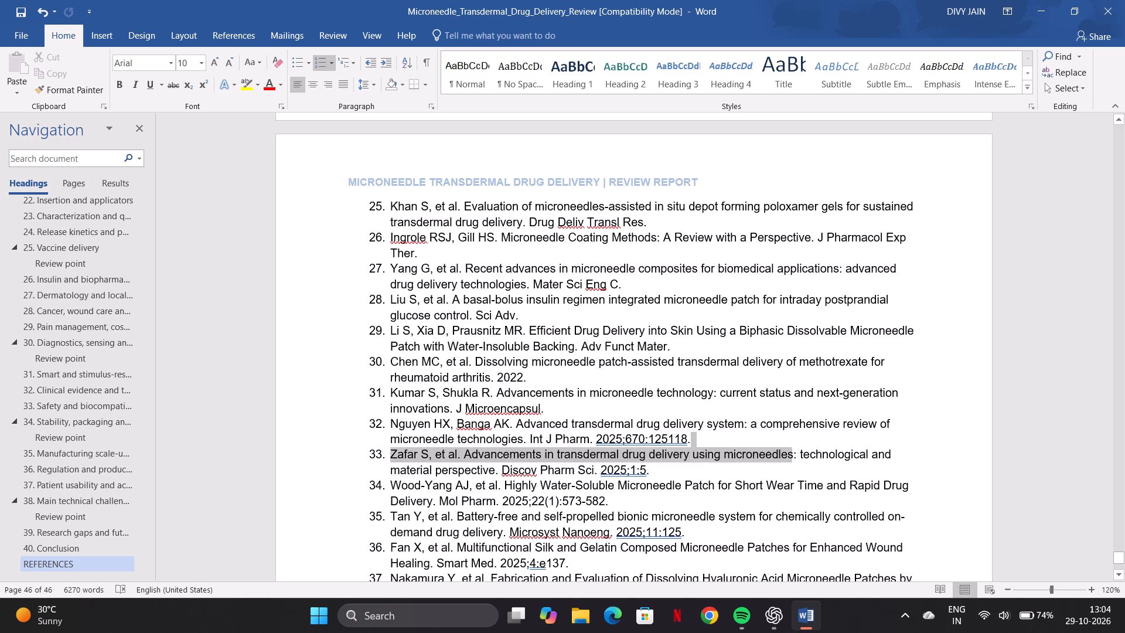
left_click_drag(738, 443, 723, 438)
left_click(723, 438)
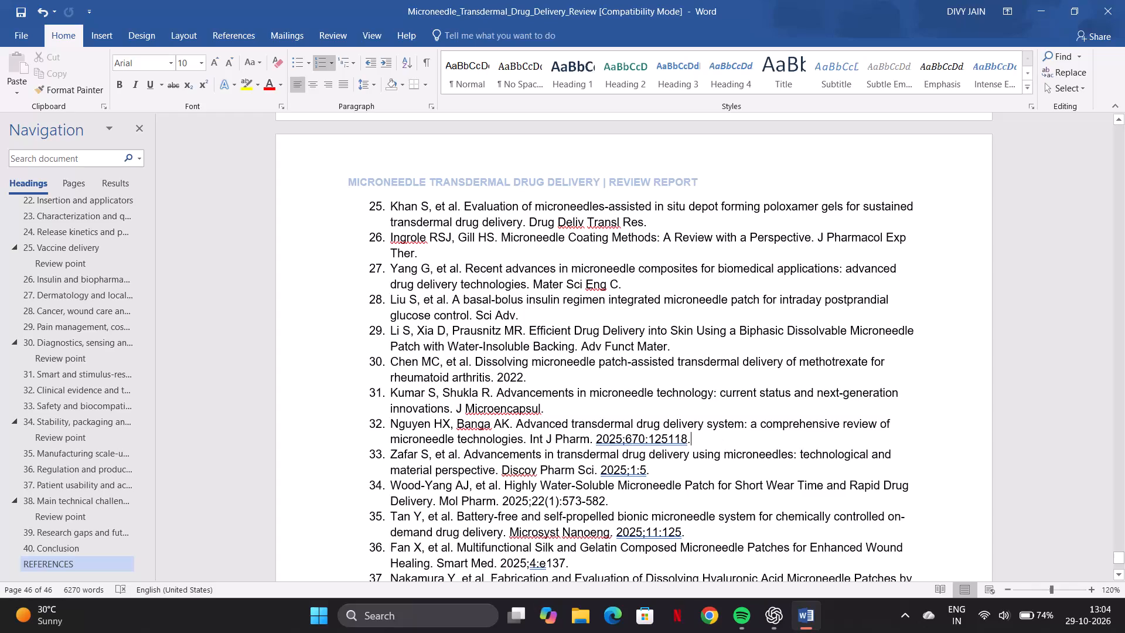
key("ctrl+shift+Left")
key("ctrl+shift+Left")
key("ctrl+shift+Left")
key("ctrl+shift+Left")
key("ctrl+shift+Left")
key("ctrl+shift+Left")
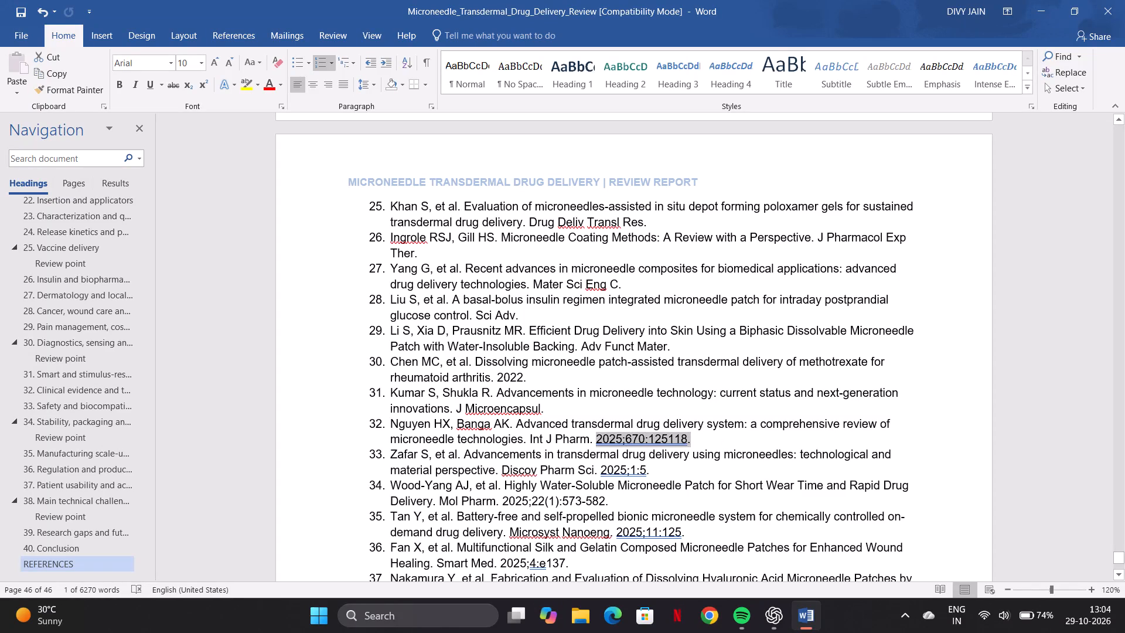
key("ctrl+shift+BackSpace")
key("BackSpace")
Delete "2025;1:5" and its extra period from reference 33 so the entry ends with "Discov Pharm Sci.".
key("Up")
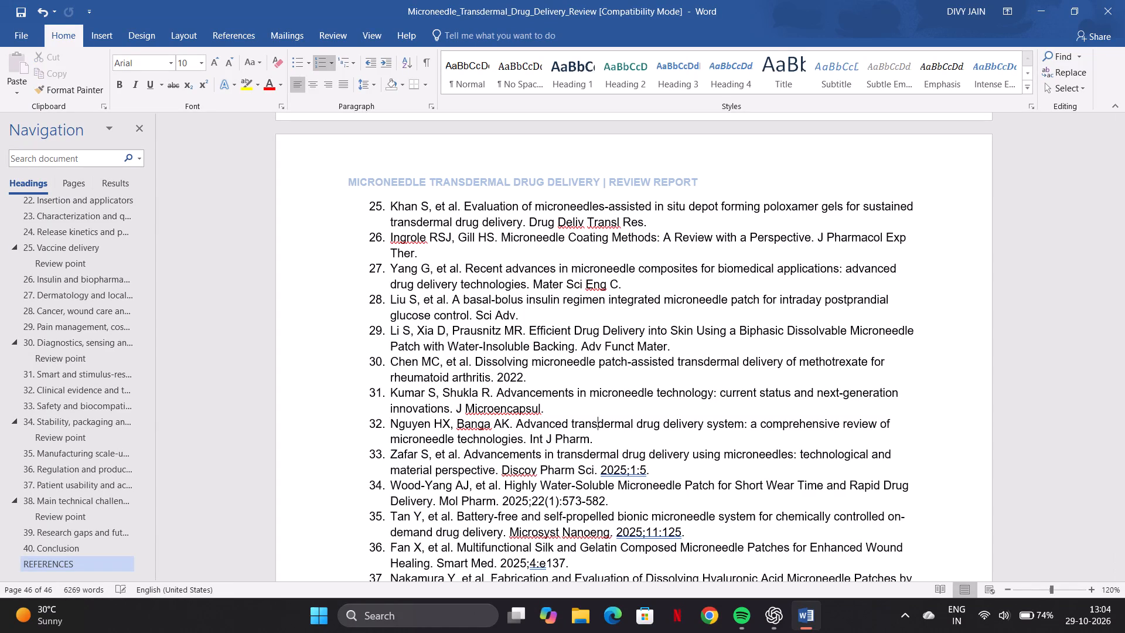
key("Up")
key("Down")
key("Down")
key("Down")
key("Down")
key("Right")
key("Right")
key("Right")
key("Right")
key("Right")
key("Right")
key("Right")
key("Right")
key("Right")
key("ctrl+shift+Left")
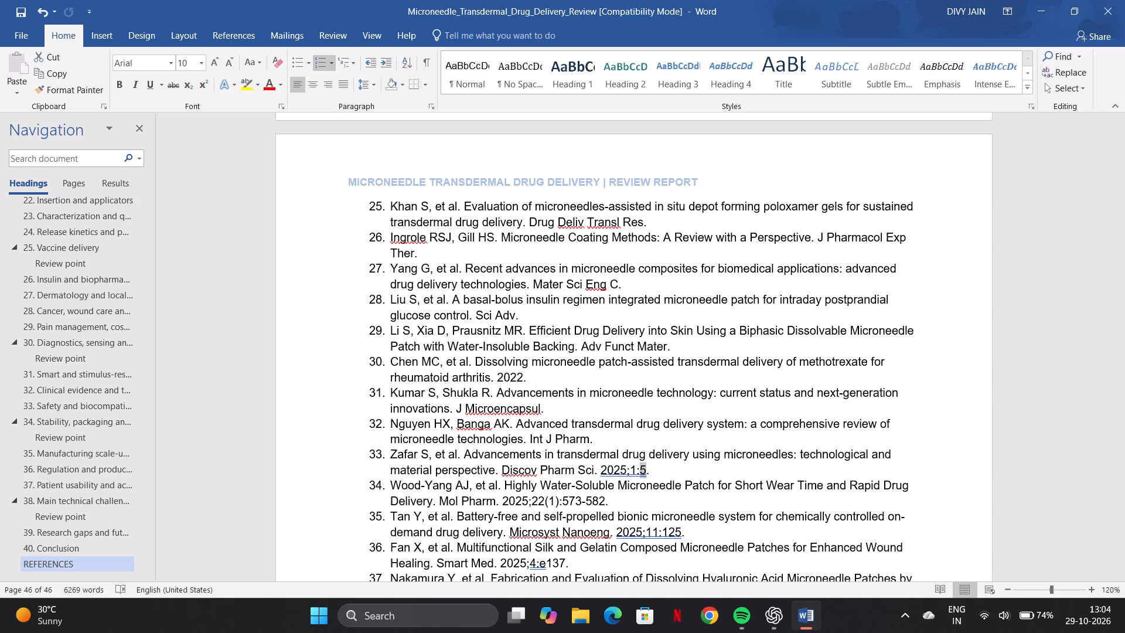
key("ctrl+shift+Left")
key("ctrl+shift+Left")
key("ctrl+shift+Left")
key("ctrl+shift+Left")
key("ctrl+shift+Left")
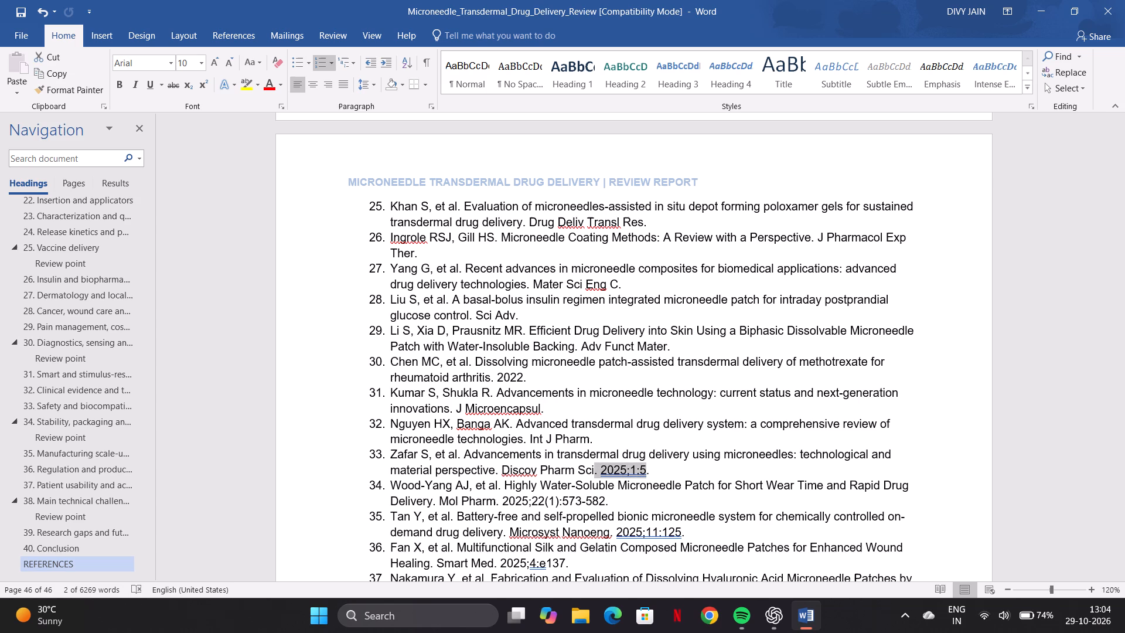
key("BackSpace")
key("Right")
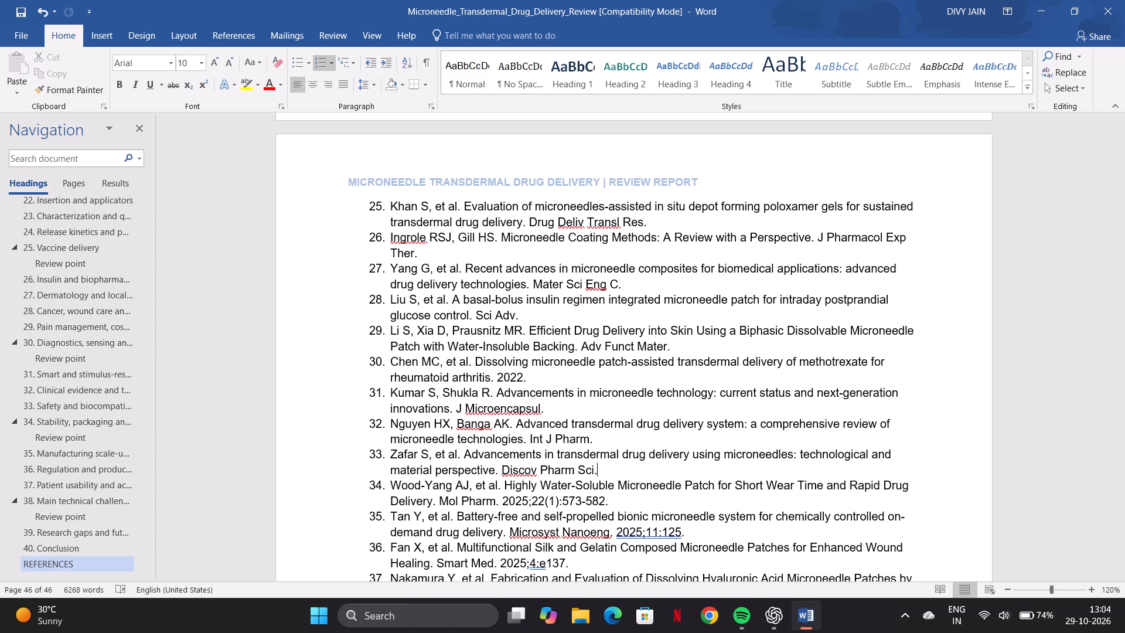
Delete "2025;22(1):573-582." from reference 34 so the entry ends with "Mol Pharm.".
key("Down")
key("Down")
key("Right")
key("Right")
key("ctrl+shift+Left")
key("ctrl+shift+Left")
key("ctrl+shift+Left")
key("ctrl+shift+Left")
key("ctrl+shift+Left")
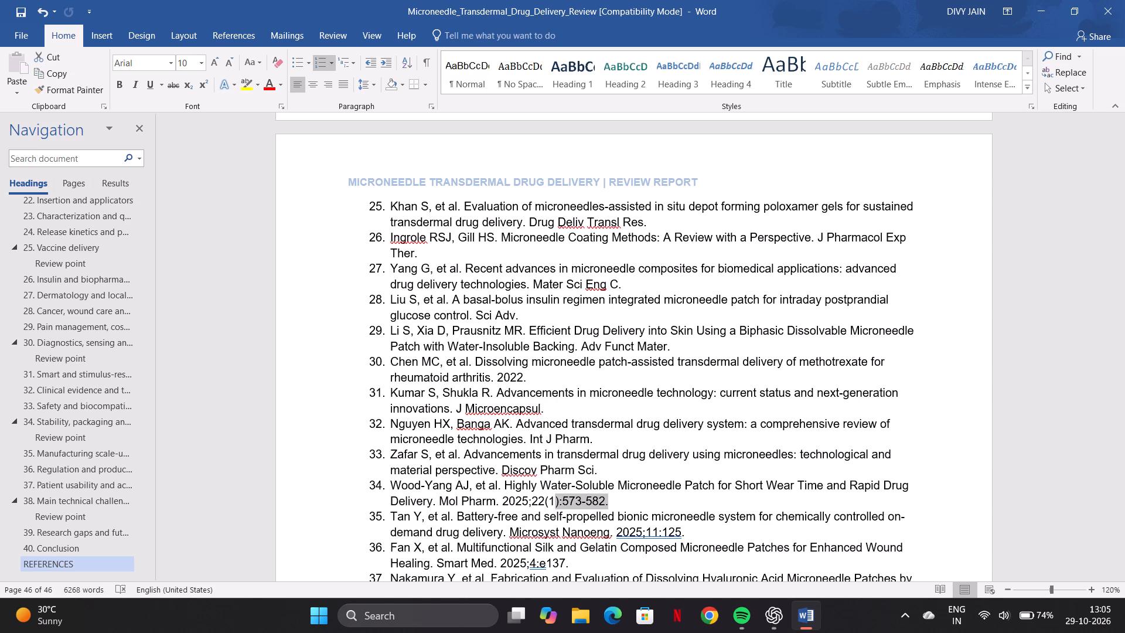
key("ctrl+shift+Left")
key("ctrl+shift+Left")
key("ctrl+shift+Left")
key("ctrl+shift+Left")
key("ctrl+shift+Left")
key("ctrl+shift+Left")
key("ctrl+shift+Right")
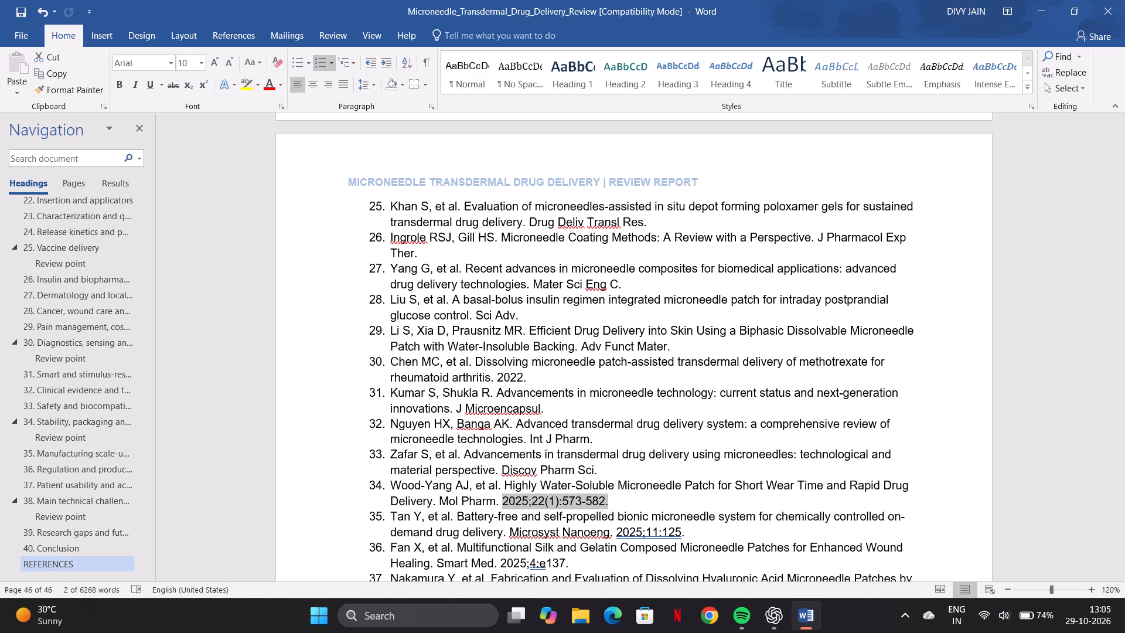
key("BackSpace")
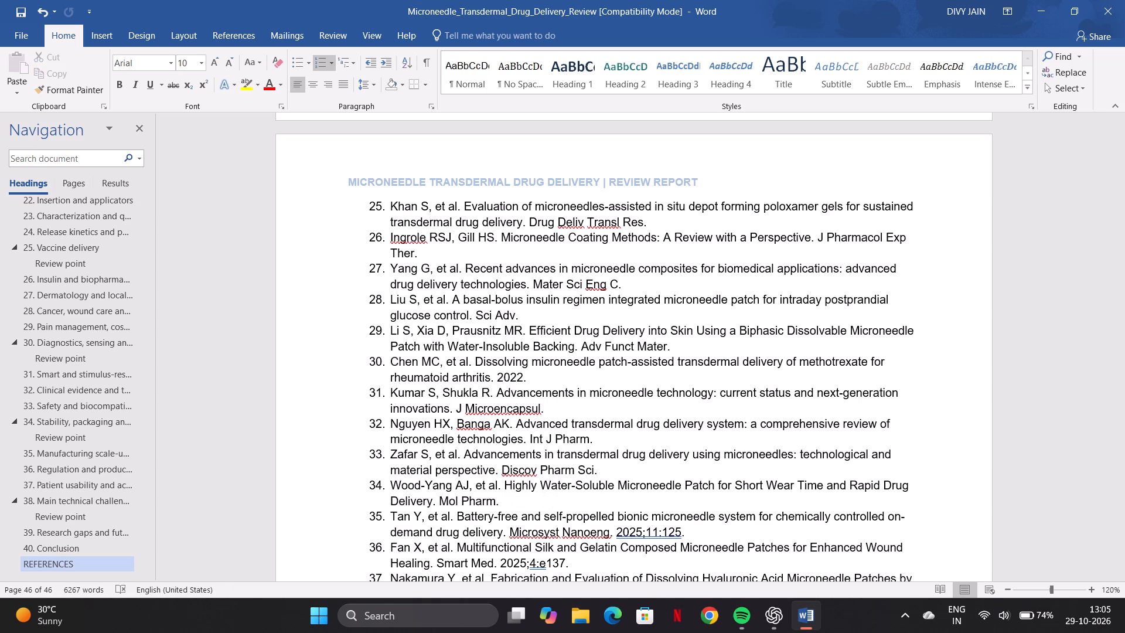
Delete "2025;11:125." from reference 35 so the entry ends with "Microsyst Nanoeng.".
key("Down")
key("Right")
key("Right")
key("Right")
key("Down")
key("Right")
key("Right")
key("Right")
key("Right")
key("Right")
key("Right")
key("Right")
key("Right")
key("Right")
key("Right")
key("Right")
key("Right")
key("Right")
key("Right")
key("Right")
key("Right")
key("Right")
key("Right")
key("Right")
key("Right")
key("Right")
key("Right")
key("Right")
key("Right")
key("Right")
key("Right")
key("Right")
key("Right")
key("Right")
key("ctrl+shift+Left")
key("ctrl+shift+Left")
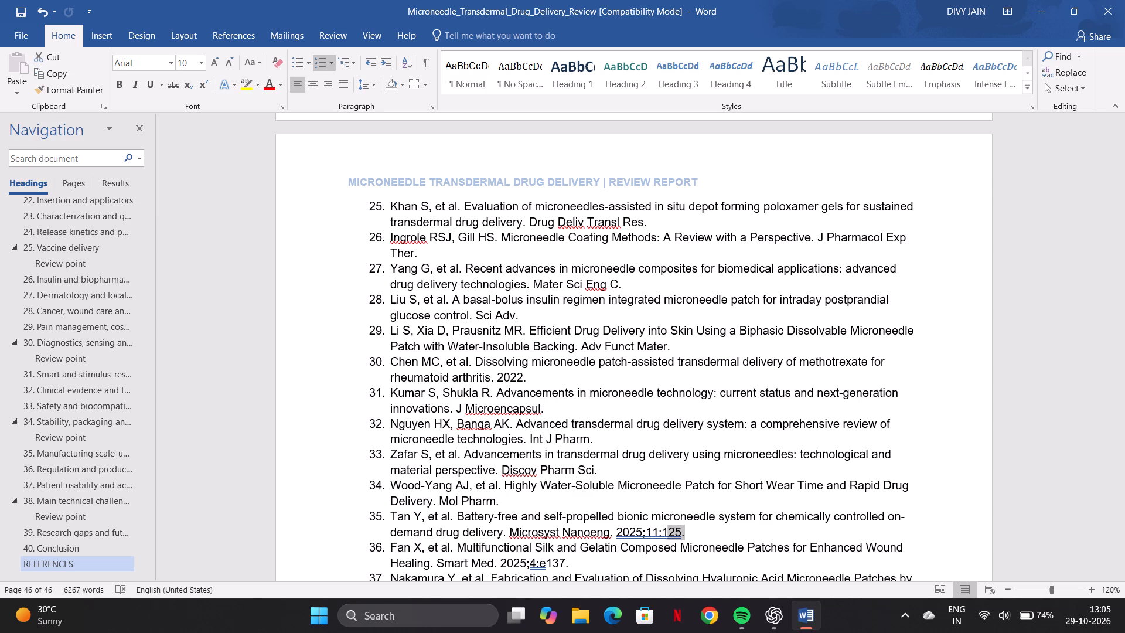
key("ctrl+shift+Left")
key("ctrl+shift+Left")
key("ctrl+shift+Left")
key("ctrl+shift+Left")
key("ctrl+shift+Left")
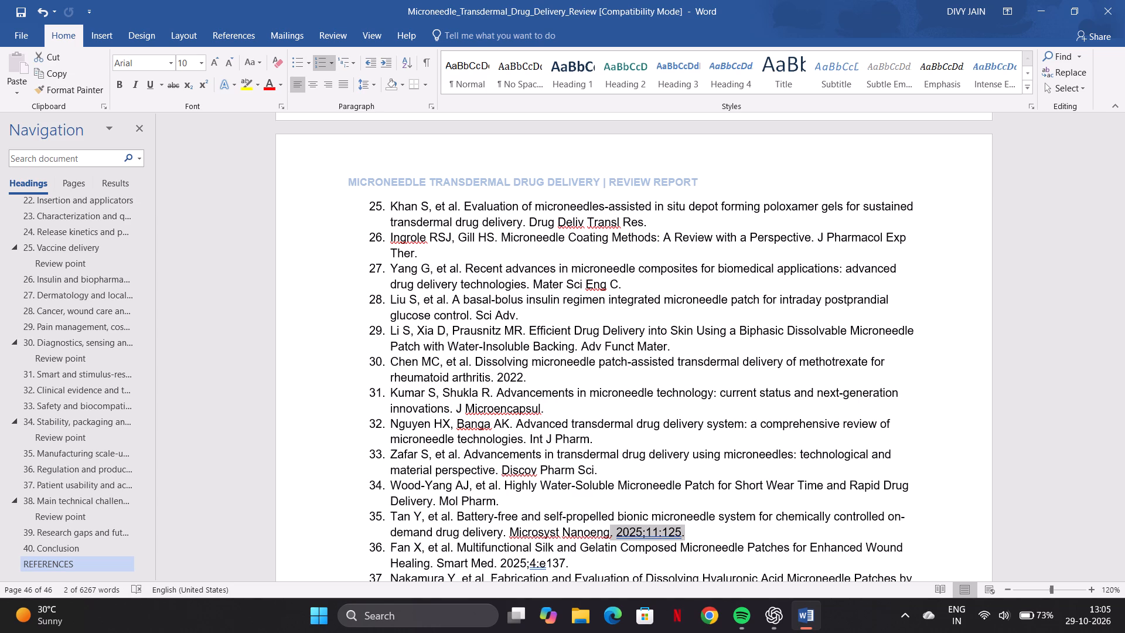
key("ctrl+shift+Right")
key("BackSpace")
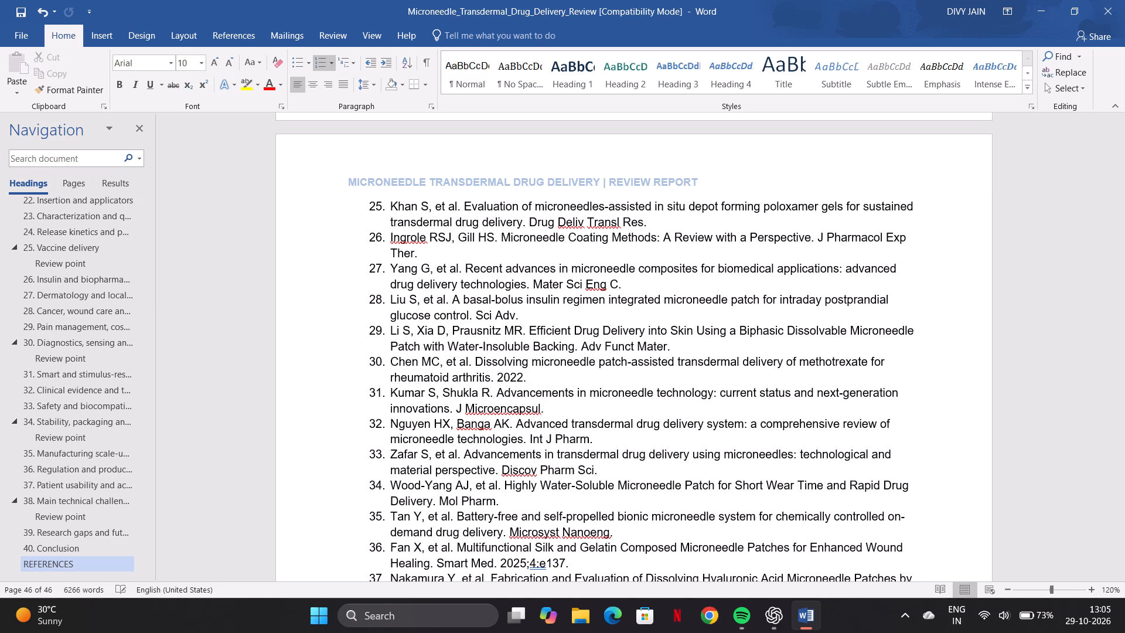
Delete "2025;4:e137." from reference 36 so the entry ends with "Smart Med.".
key("Down")
key("Down")
key("ctrl+shift+Left")
key("ctrl+shift+Left")
key("ctrl+shift+Left")
key("ctrl+shift+Left")
key("ctrl+shift+Left")
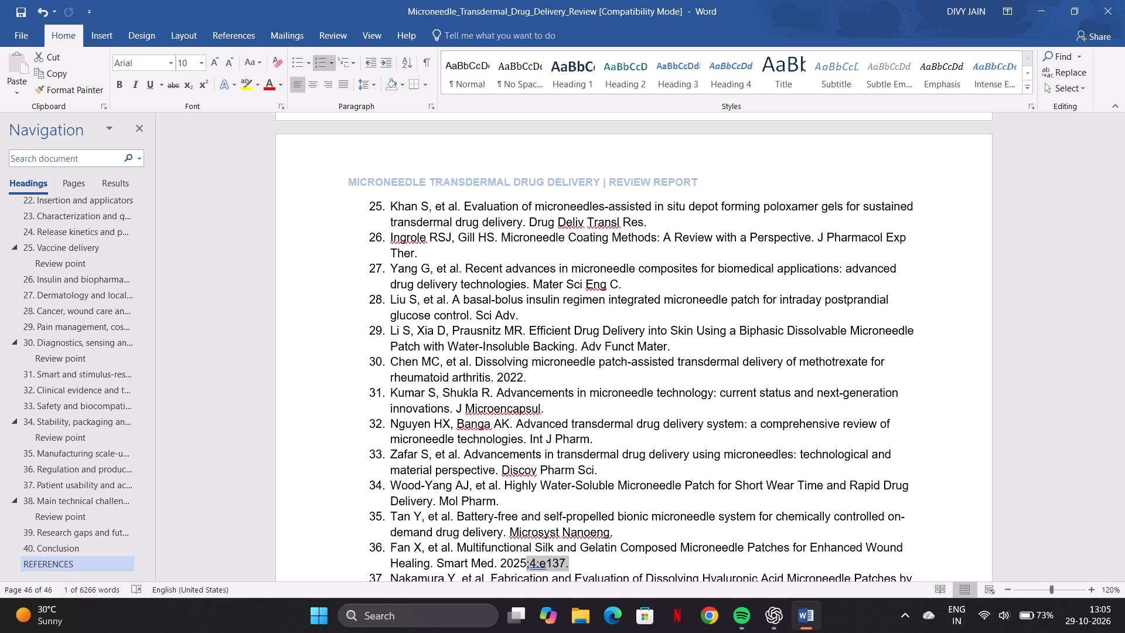
key("ctrl+shift+Left")
key("ctrl+shift+Left")
key("ctrl+shift+Right")
key("BackSpace")
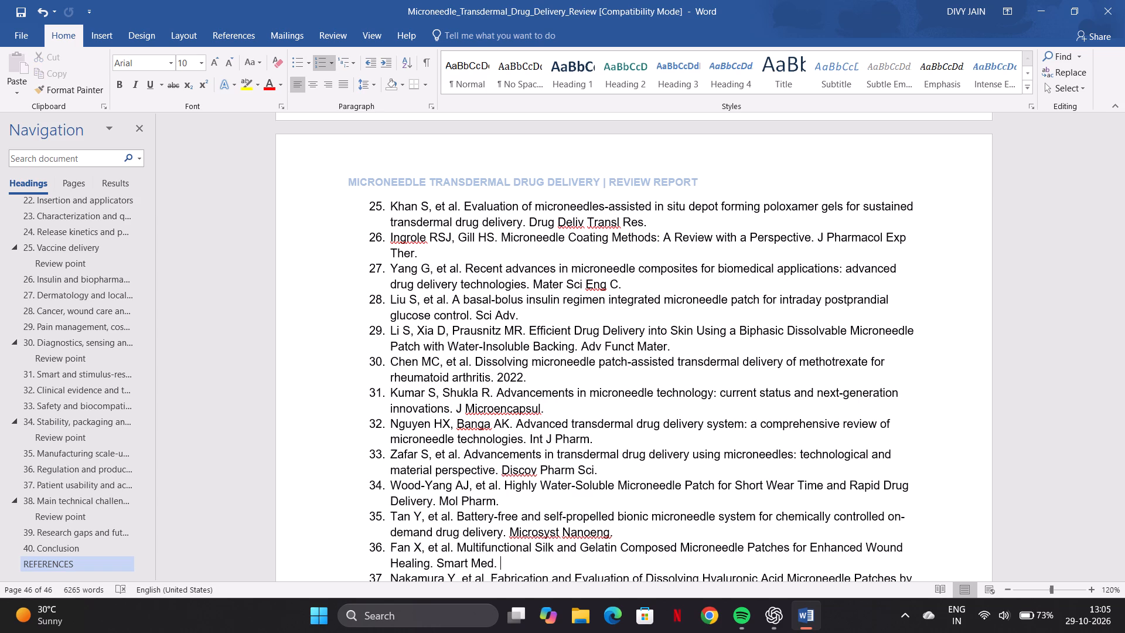
scroll(723, 438, "down", 1)
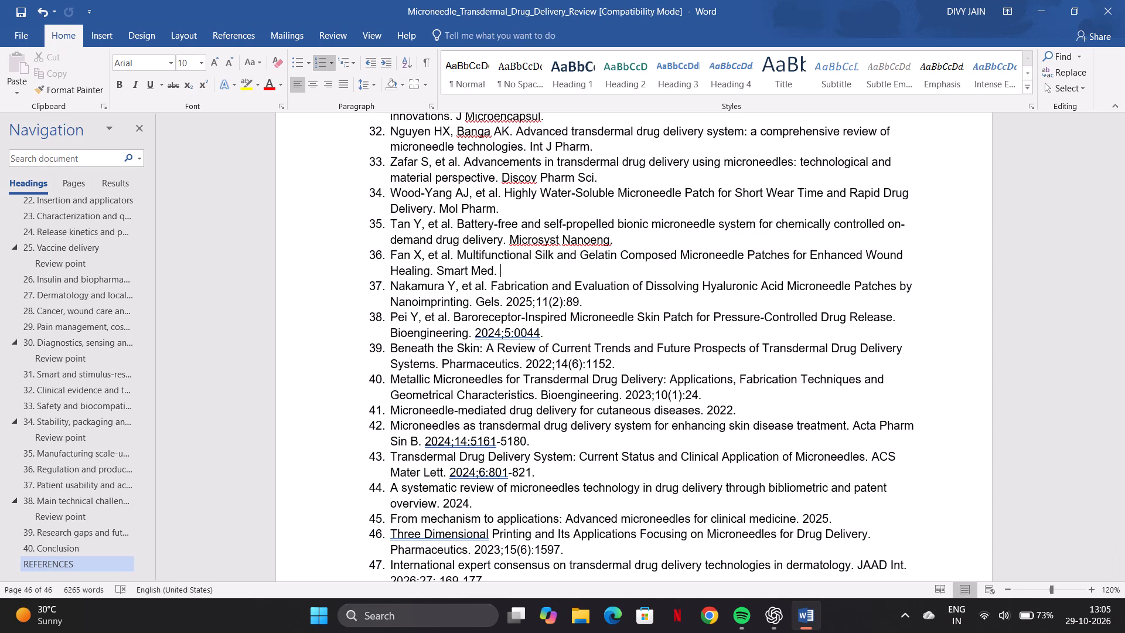
Delete "2025;11(2):89." from reference 37 so the entry ends with "Gels.".
key("Down")
key("Down")
key("Right")
key("Right")
key("Right")
key("Right")
key("Right")
key("Right")
key("Right")
key("Right")
key("Right")
key("Right")
key("Right")
key("Right")
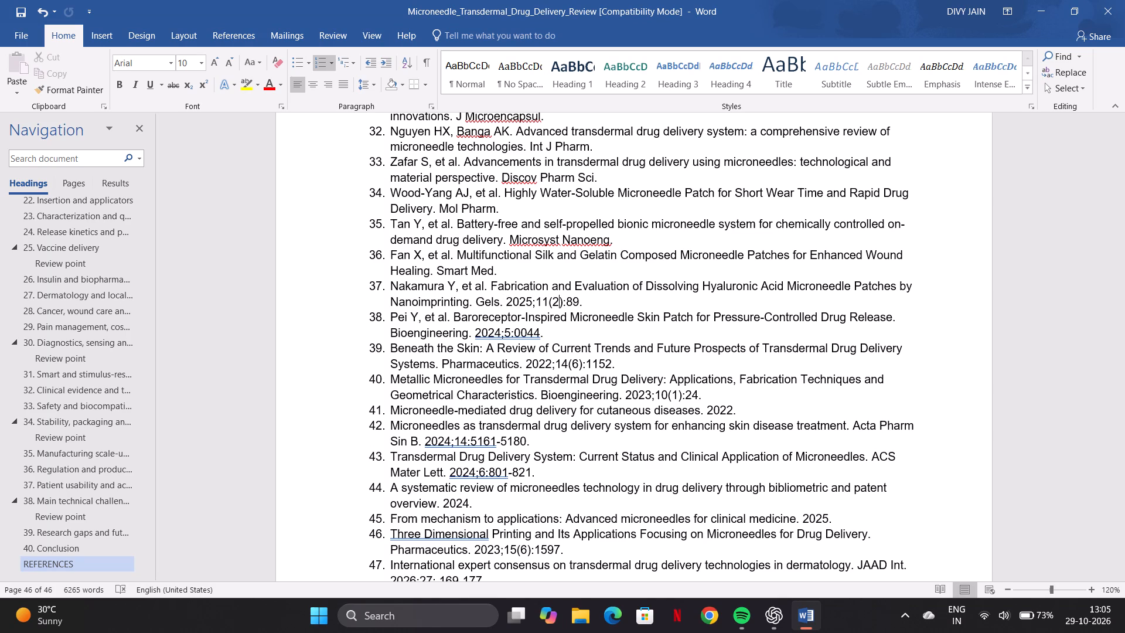
key("Right")
key("Right")
key("Right")
key("Right")
key("ctrl+shift+Left")
key("ctrl+shift+Left")
key("ctrl+shift+Left")
key("ctrl+shift+Left")
key("ctrl+shift+Left")
key("shift+Left")
key("shift+Left")
key("shift+Left")
key("shift+Left")
key("shift+Left")
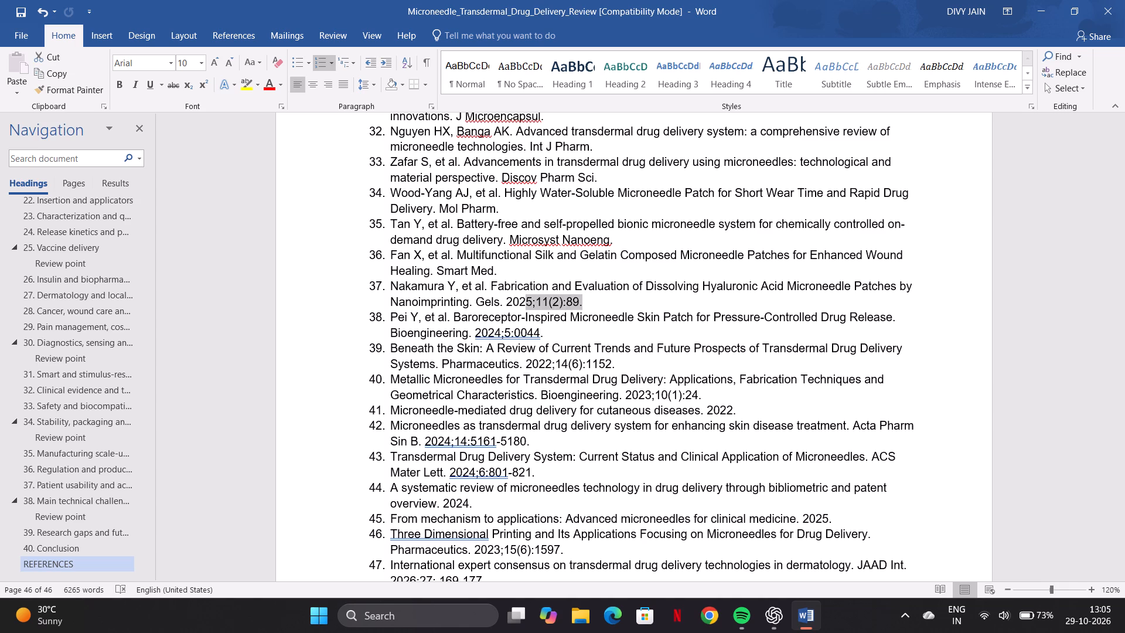
key("shift+Left")
key("shift+Left")
key("shift+Left")
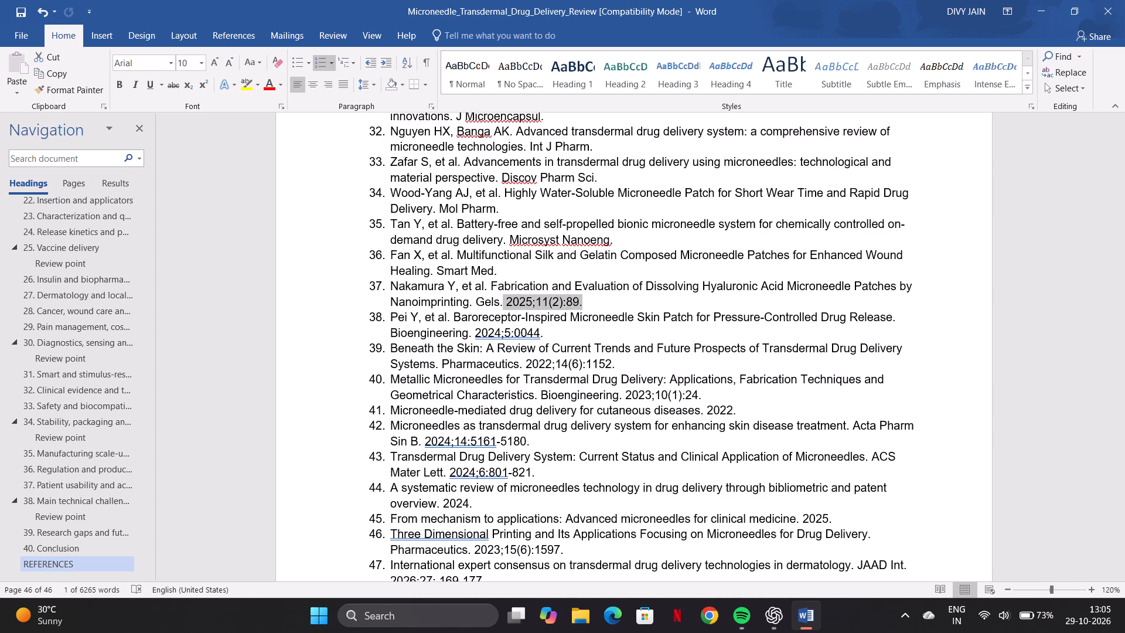
key("BackSpace")
Delete "2024;5:0044." from reference 38 so the entry ends with "Bioengineering.".
key("Down")
key("Down")
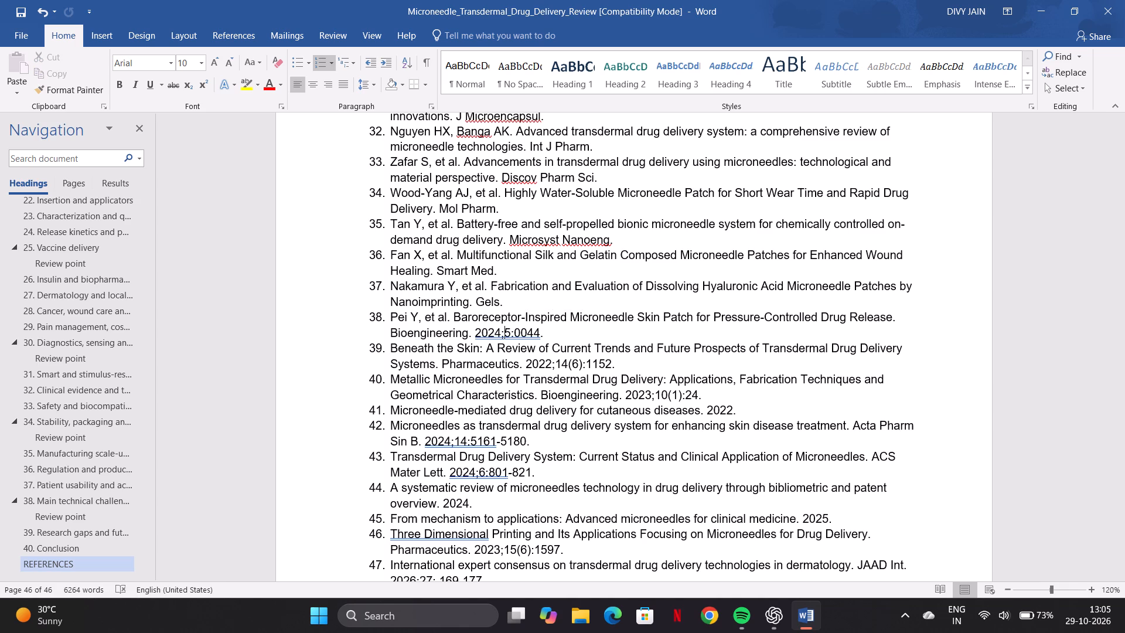
key("Right")
key("Right")
key("Right")
key("Right")
key("Right")
key("Right")
key("Right")
key("ctrl+shift+Left")
key("ctrl+shift+Left")
key("ctrl+shift+Left")
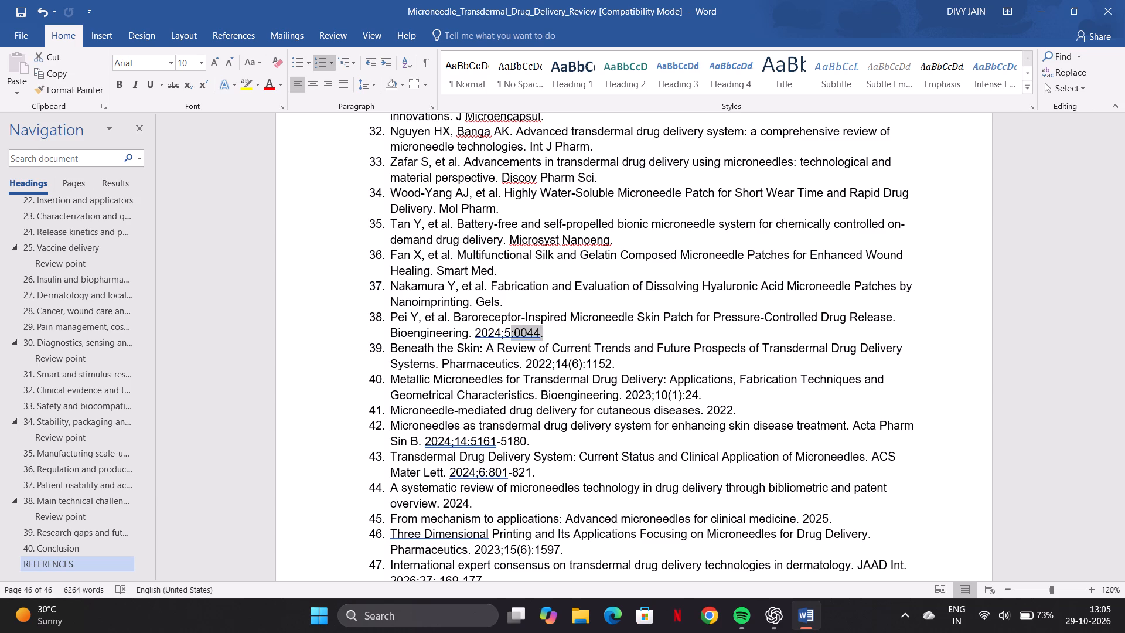
key("ctrl+shift+Left")
key("ctrl+shift+Left")
key("ctrl+shift+Left")
key("ctrl+shift+Left")
key("ctrl+shift+Right")
key("BackSpace")
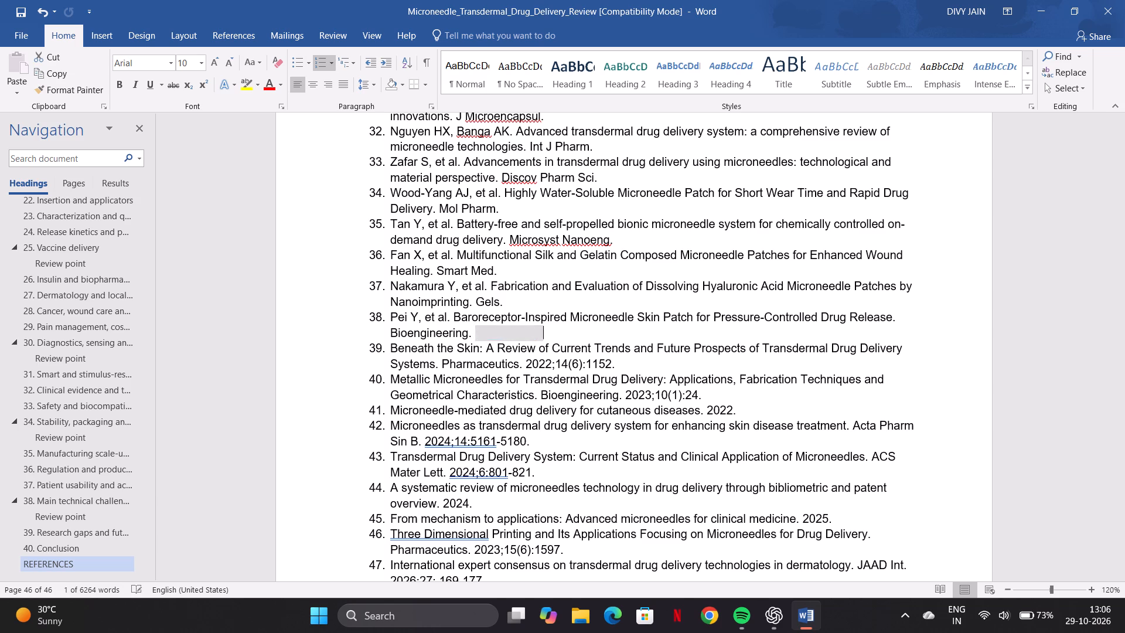
Delete "2022;14(6):1152." from reference 39 so the entry ends with "Pharmaceutics.".
key("Down")
key("Down")
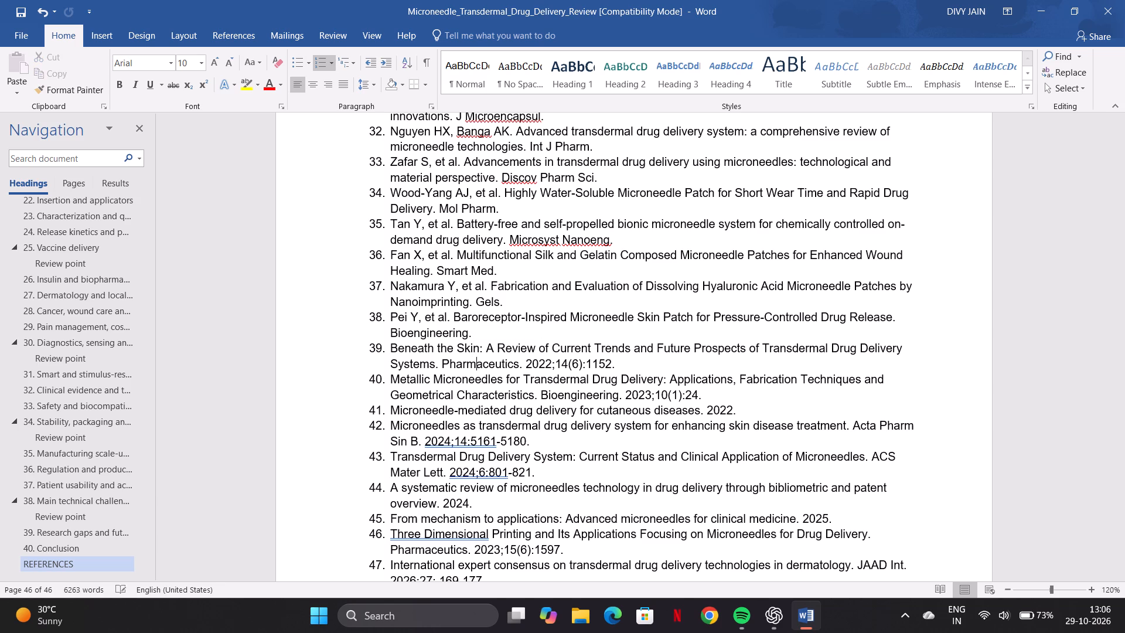
key("Right")
key("Right")
key("Right")
key("Right")
key("Right")
key("Right")
key("Right")
key("Right")
key("Right")
key("Right")
key("Right")
key("Right")
key("Right")
key("Right")
key("Right")
key("Right")
key("Right")
key("Right")
key("Right")
key("Right")
key("Right")
key("Right")
key("Right")
key("Right")
key("Right")
key("Right")
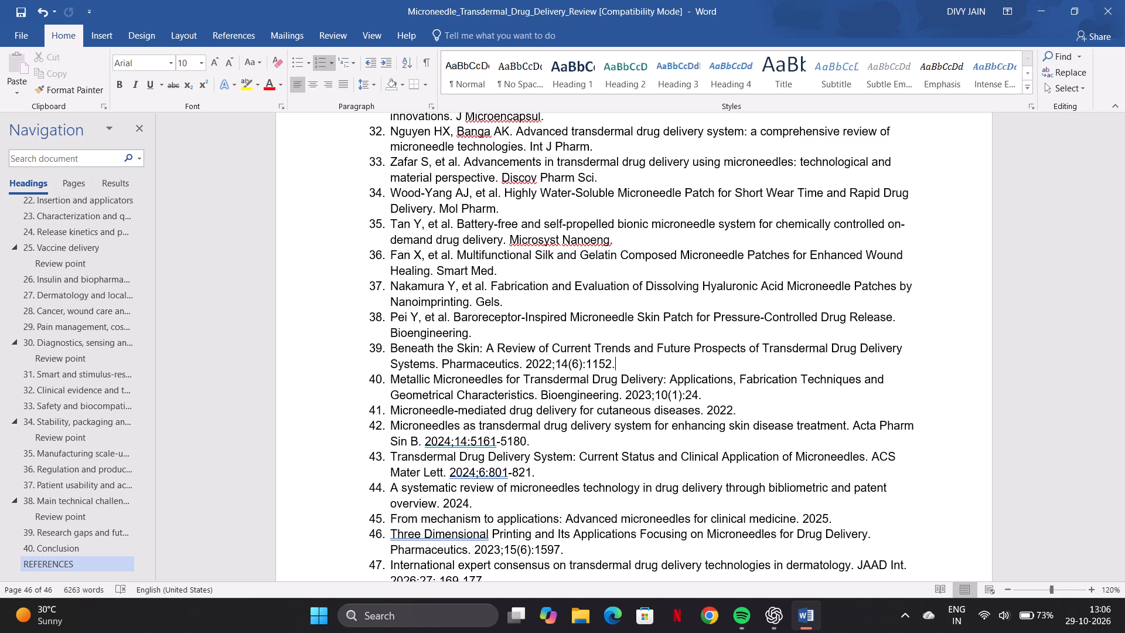
key("ctrl+shift+Left")
key("ctrl+shift+Left")
key("ctrl+shift+Left")
key("ctrl+shift+Left")
key("ctrl+shift+Left")
key("ctrl+shift+Left")
key("ctrl+shift+Left")
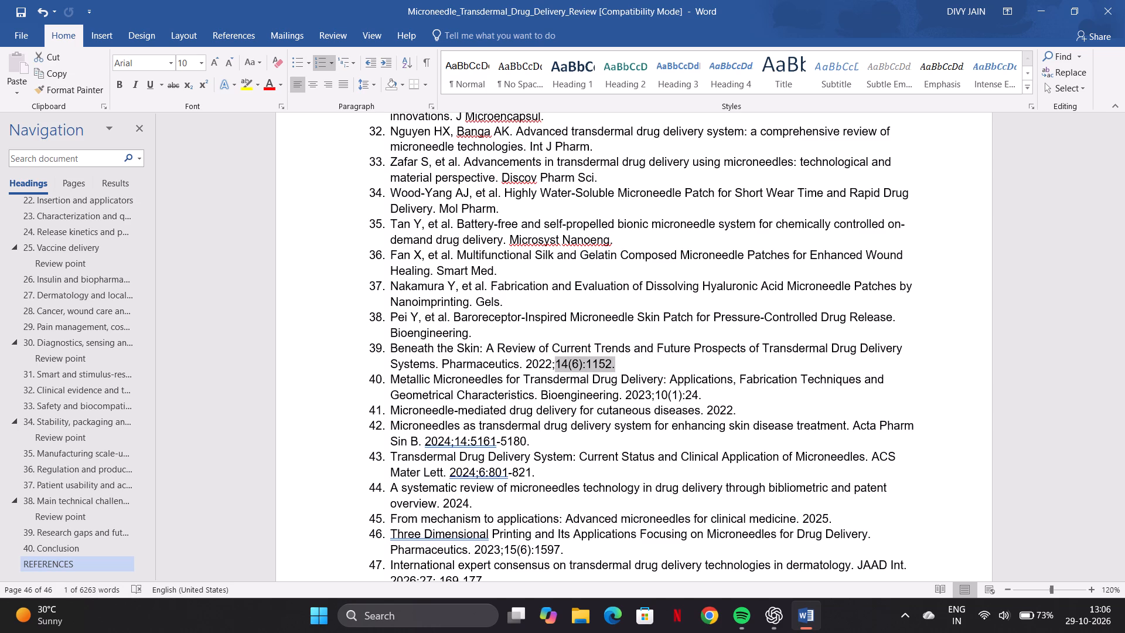
key("ctrl+shift+Left")
key("ctrl+shift+Left")
key("ctrl+shift+Right")
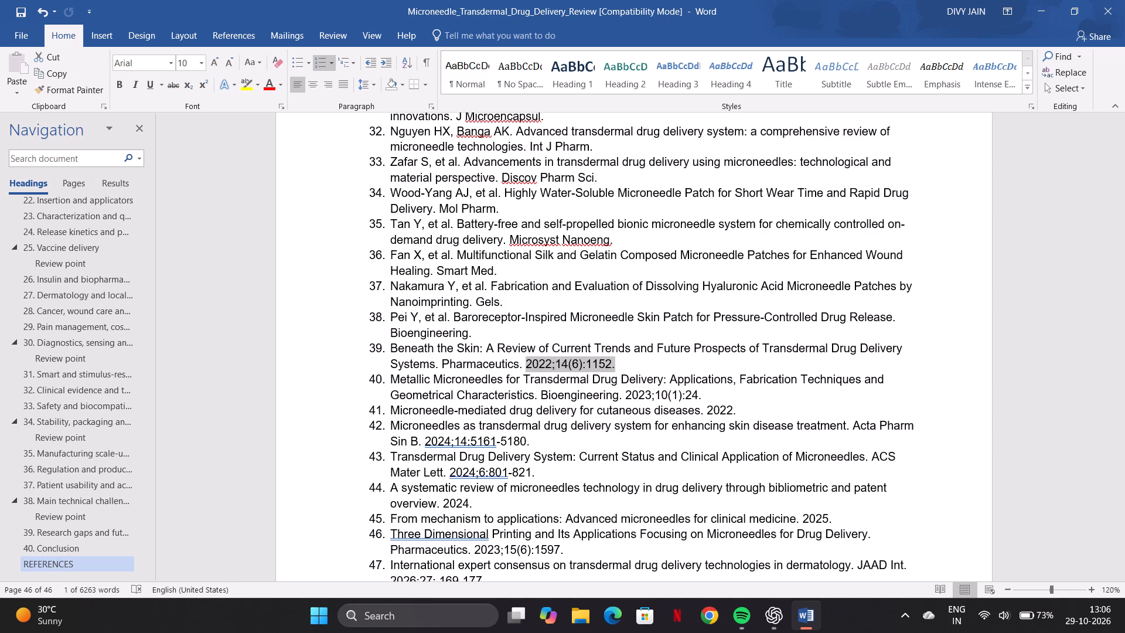
key("BackSpace")
Delete "2023;10(1):24." from reference 40 so the entry ends with "Bioengineering.".
key("Down")
key("Right")
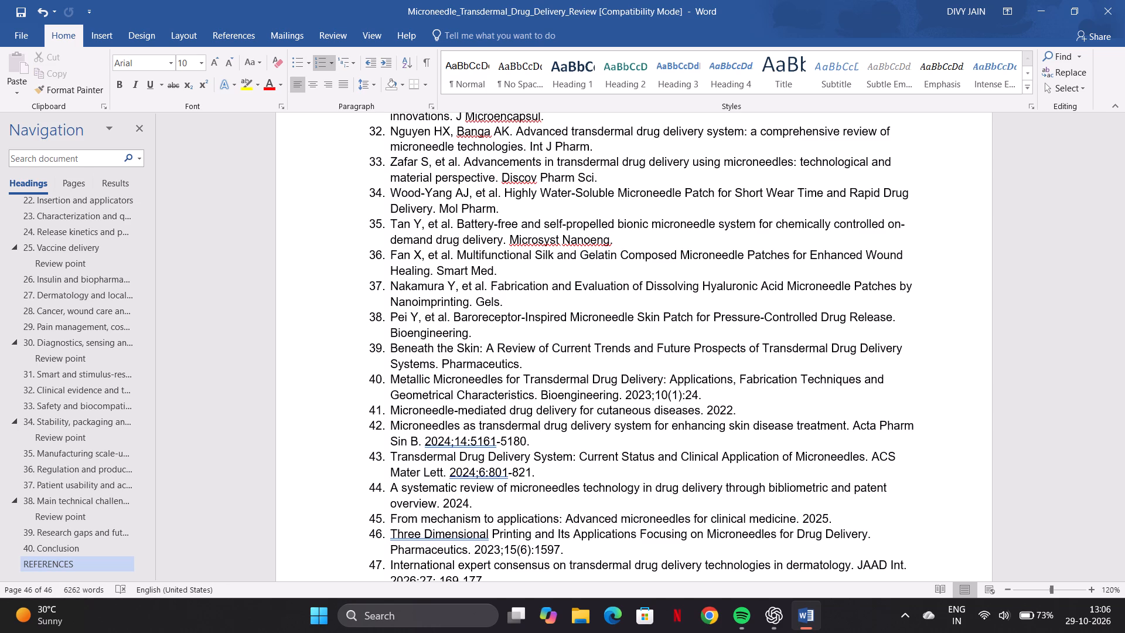
key("Down")
key("Right")
key("Right")
key("Right")
key("Right")
key("Right")
key("Right")
key("Right")
key("Right")
key("Right")
key("Right")
key("Right")
key("Right")
key("Right")
key("Right")
key("Right")
key("Right")
key("Right")
key("Right")
key("Right")
key("Right")
key("Right")
key("Right")
key("Right")
key("Right")
key("Right")
key("Right")
key("Right")
key("Right")
key("Right")
key("Right")
key("Right")
key("Right")
key("Right")
key("ctrl+shift+Left")
key("ctrl+shift+Left")
key("ctrl+shift+Left")
key("ctrl+shift+Left")
key("ctrl+shift+Left")
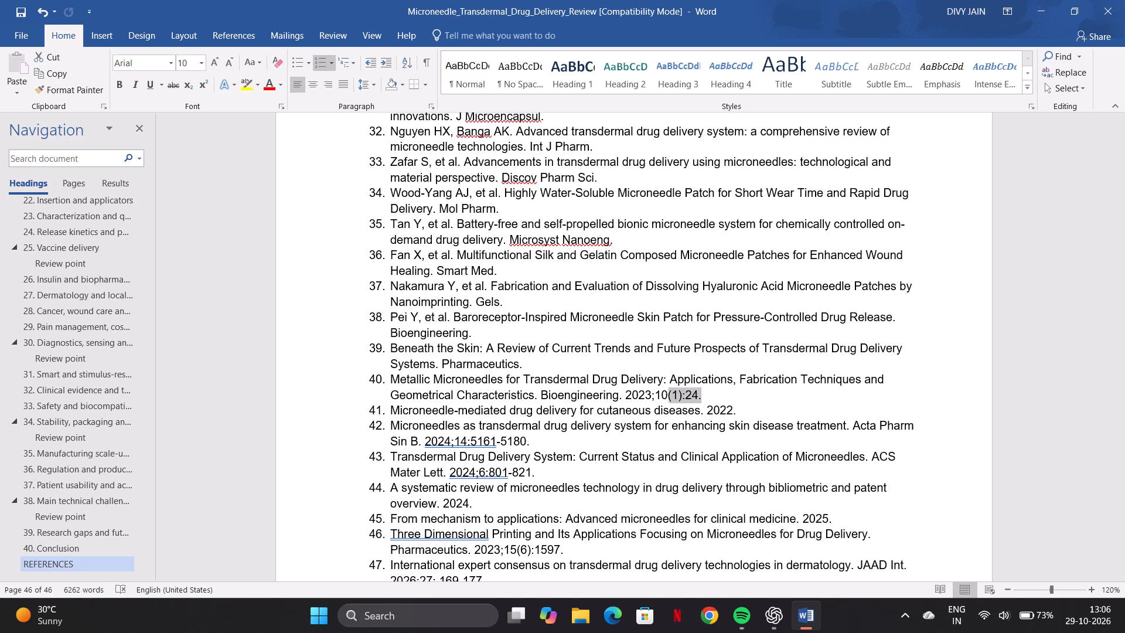
key("ctrl+shift+Left")
key("ctrl+shift+Left")
key("ctrl+shift+Left")
key("ctrl+shift+Left")
key("ctrl+shift+Right")
key("BackSpace")
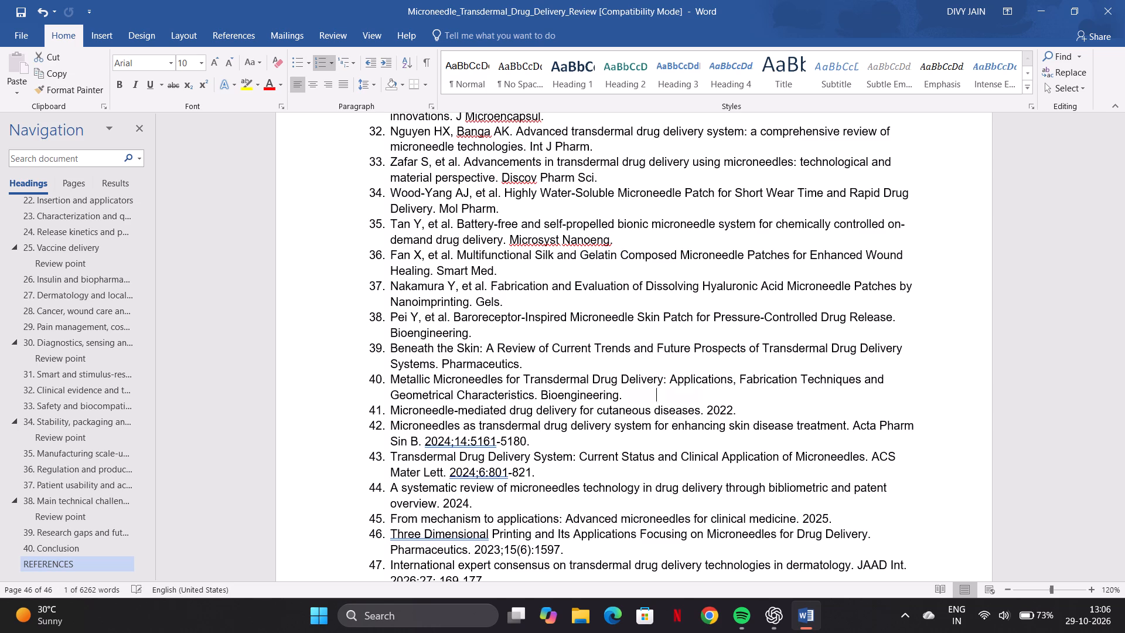
Delete "2024;14:5161-5180." from reference 42 so the entry ends with "Acta Pharm Sin B.".
key("Up")
key("Down")
key("Down")
key("Down")
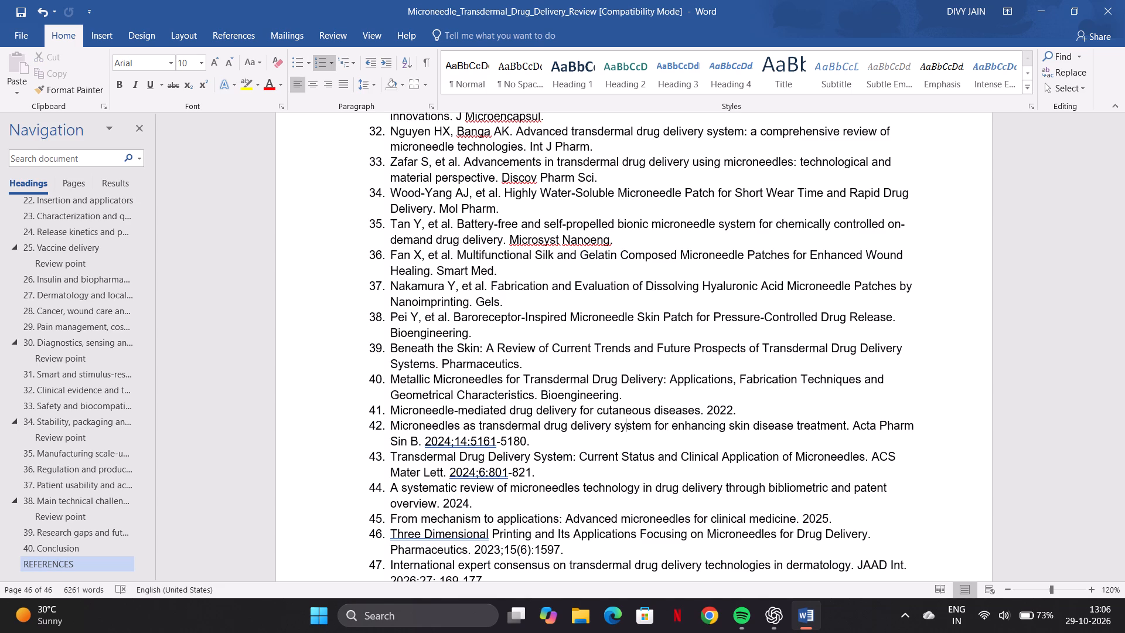
key("Down")
key("ctrl+shift+Left")
key("ctrl+shift+Left")
key("ctrl+shift+Left")
key("ctrl+shift+Left")
key("ctrl+shift+Left")
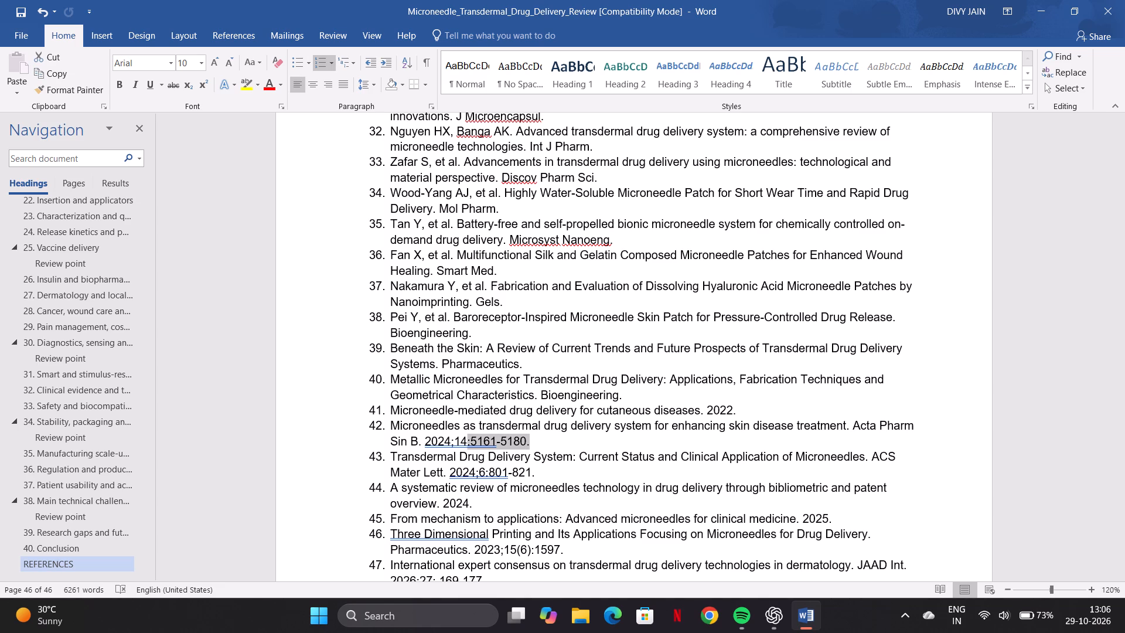
key("ctrl+shift+Left")
key("shift+Left")
key("shift+Left")
key("shift+Left")
key("shift+Left")
key("shift+Left")
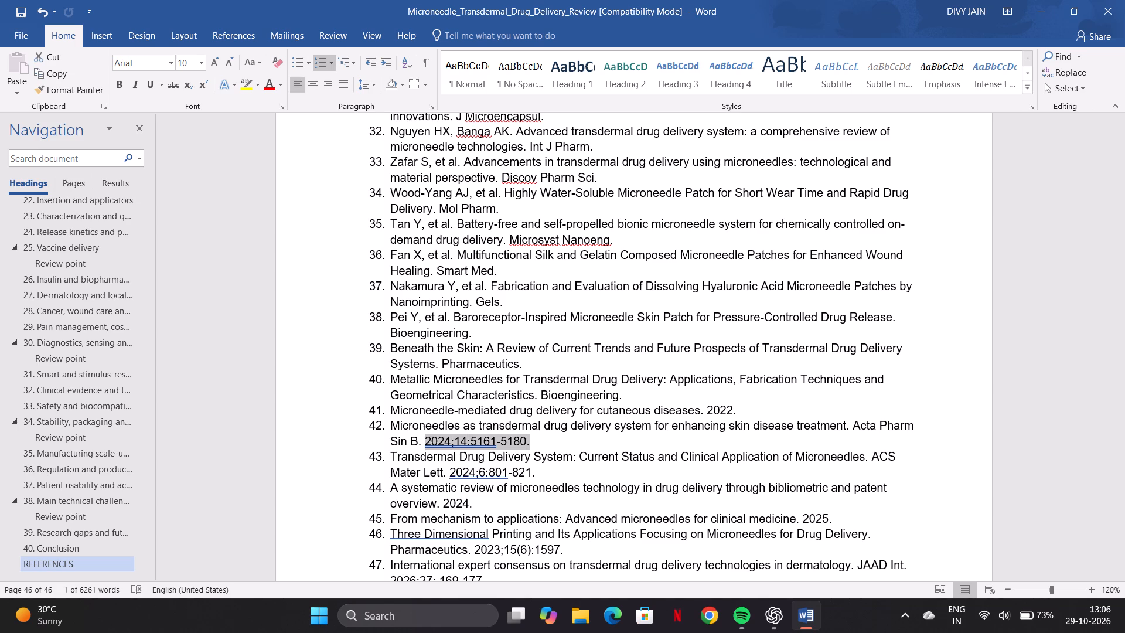
key("BackSpace")
Delete "2024;6:801-821." from reference 43 so the entry ends with "ACS Mater Lett.".
key("Down")
key("Right")
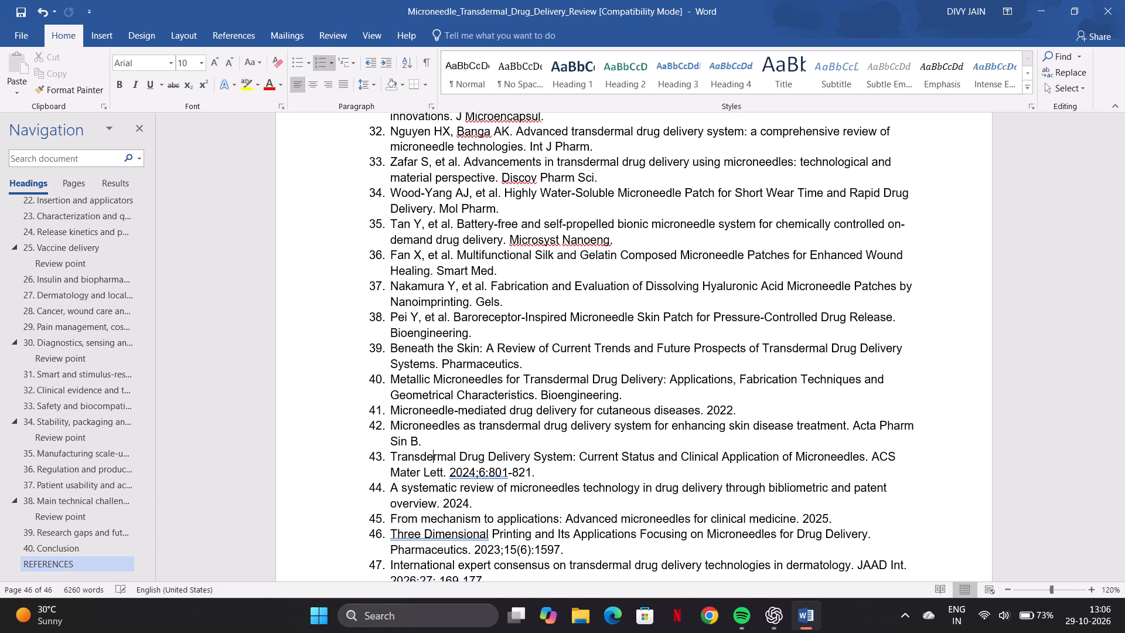
key("Down")
key("Right")
key("Right")
key("Right")
key("Right")
key("Right")
key("Right")
key("Right")
key("Right")
key("Right")
key("Right")
key("Right")
key("Right")
key("Right")
key("Right")
key("Right")
key("Right")
key("Right")
key("Right")
key("Right")
key("Right")
key("ctrl+shift+BackSpace")
key("ctrl+shift+Left")
key("ctrl+shift+Left")
key("ctrl+shift+Left")
key("ctrl+shift+Left")
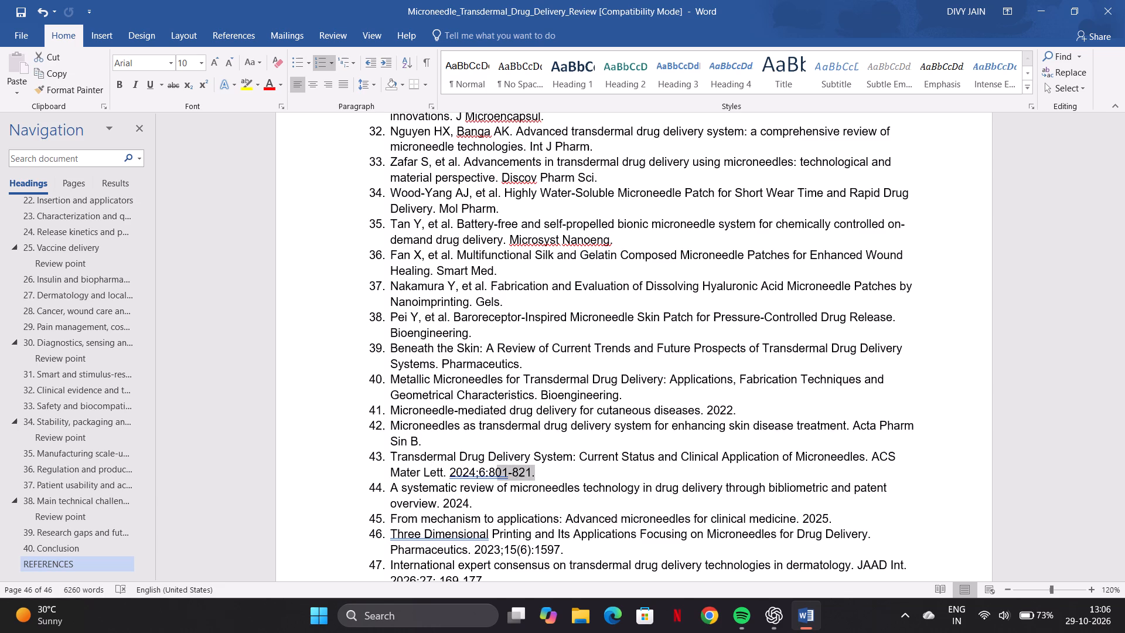
key("ctrl+shift+Left")
key("ctrl+shift+Left")
key("ctrl+shift+Left")
key("ctrl+shift+Left")
key("ctrl+shift+Left")
key("ctrl+shift+Right")
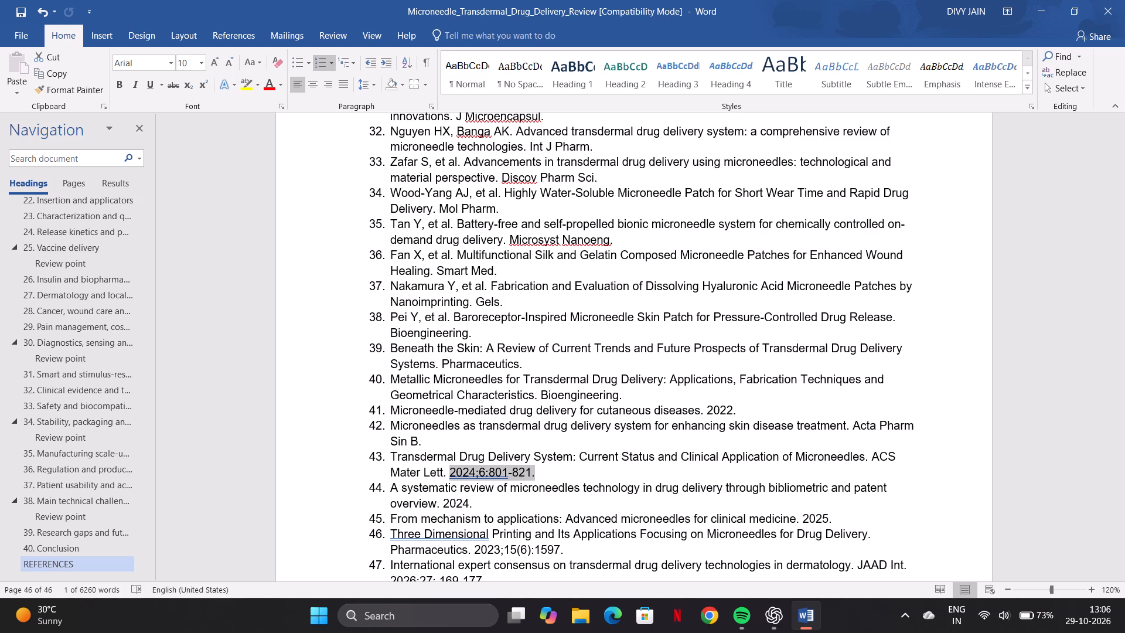
key("BackSpace")
Delete "2023;15(6):1597." from reference 46 so the entry ends with "Pharmaceutics.".
key("Up")
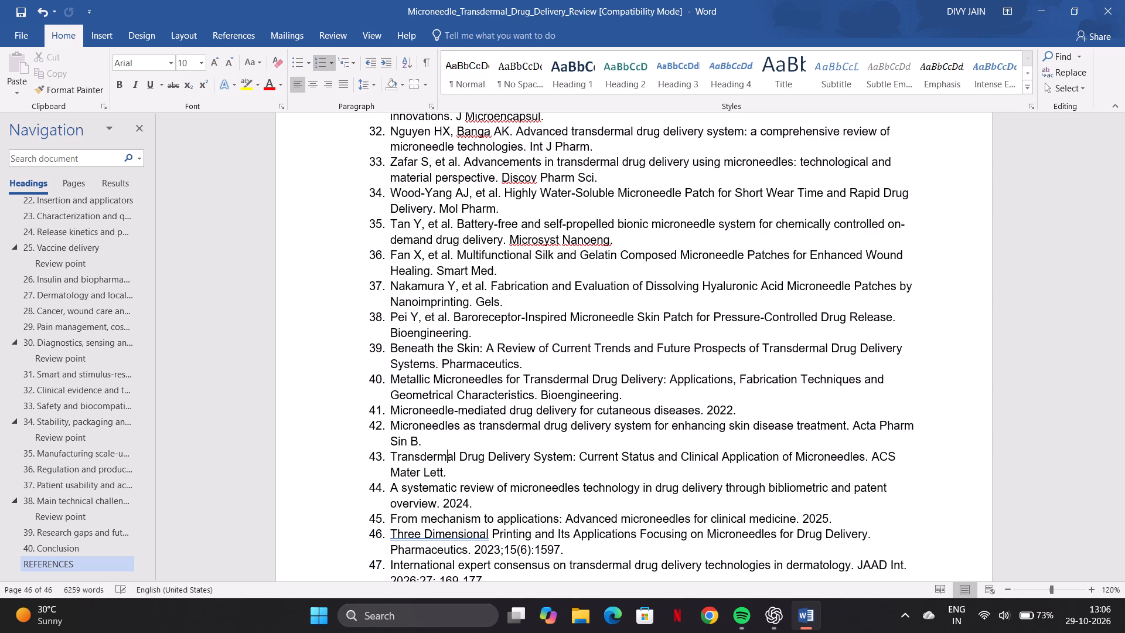
key("Down")
key("Down")
key("Down")
key("Down")
scroll(723, 438, "down", 3)
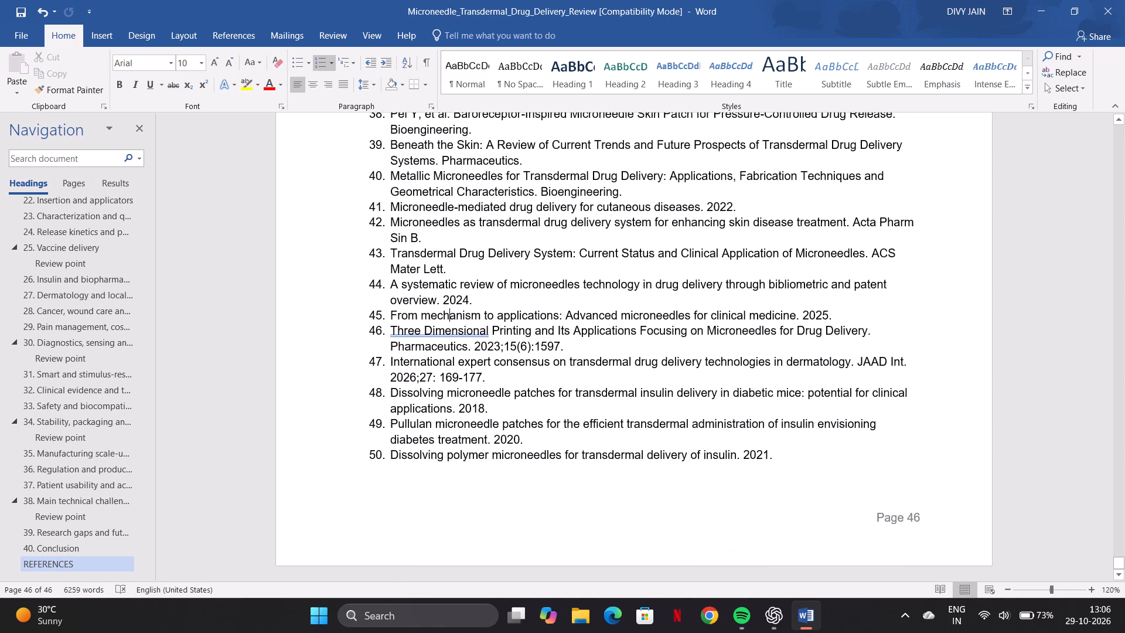
left_click(821, 400)
left_click(776, 393)
left_click(570, 337)
key("Down")
key("ctrl+shift+Left")
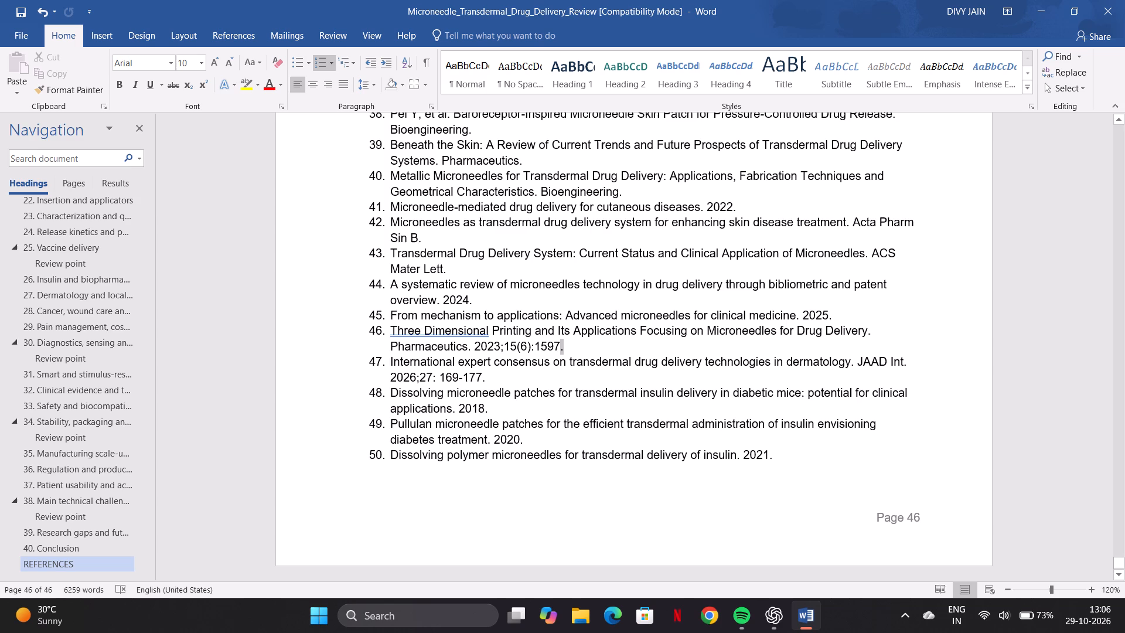
key("ctrl+shift+Left")
key("ctrl+shift+Left")
key("ctrl+shift+Left")
key("ctrl+shift+Left")
key("ctrl+shift+Left")
key("ctrl+shift+Left")
key("ctrl+shift+Left")
key("ctrl+shift+Left")
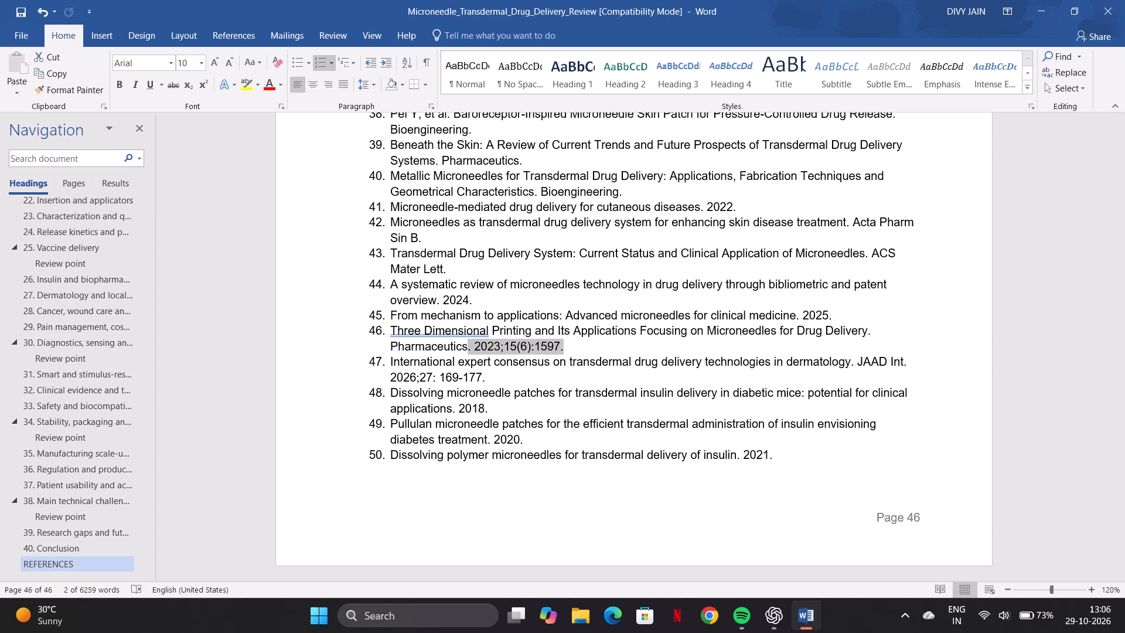
key("ctrl+shift+Right")
key("BackSpace")
Delete "2026;27: 169-177." from reference 47 so the entry ends with "JAAD Int.".
key("Down")
key("Down")
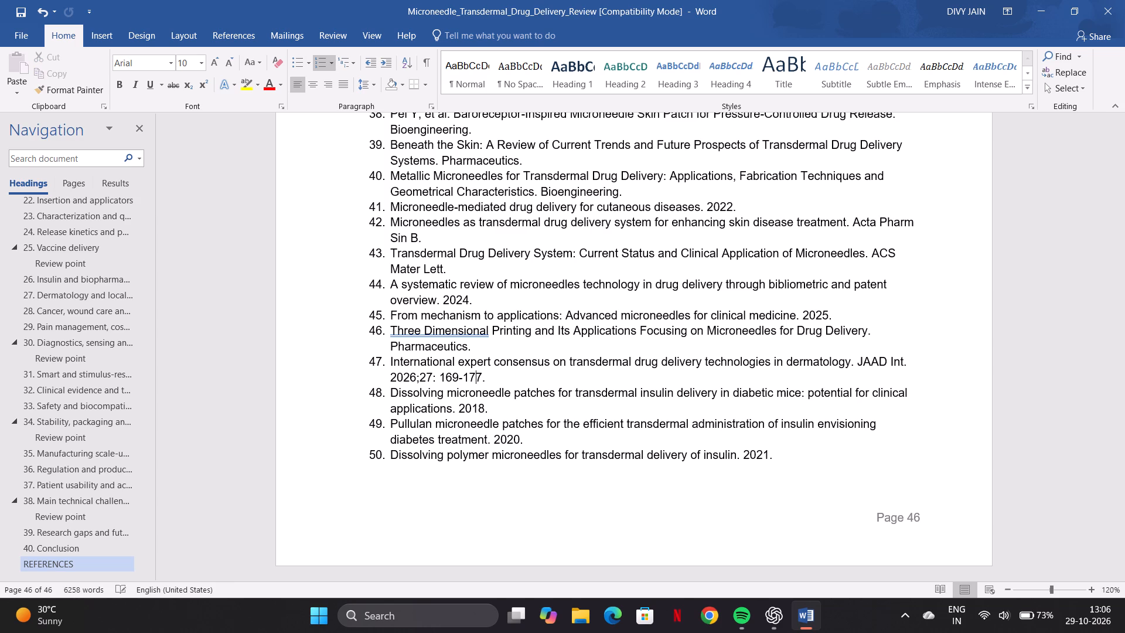
key("Right")
key("Right")
key("ctrl+shift+Left")
key("ctrl+shift+Left")
key("ctrl+shift+Left")
key("ctrl+shift+Left")
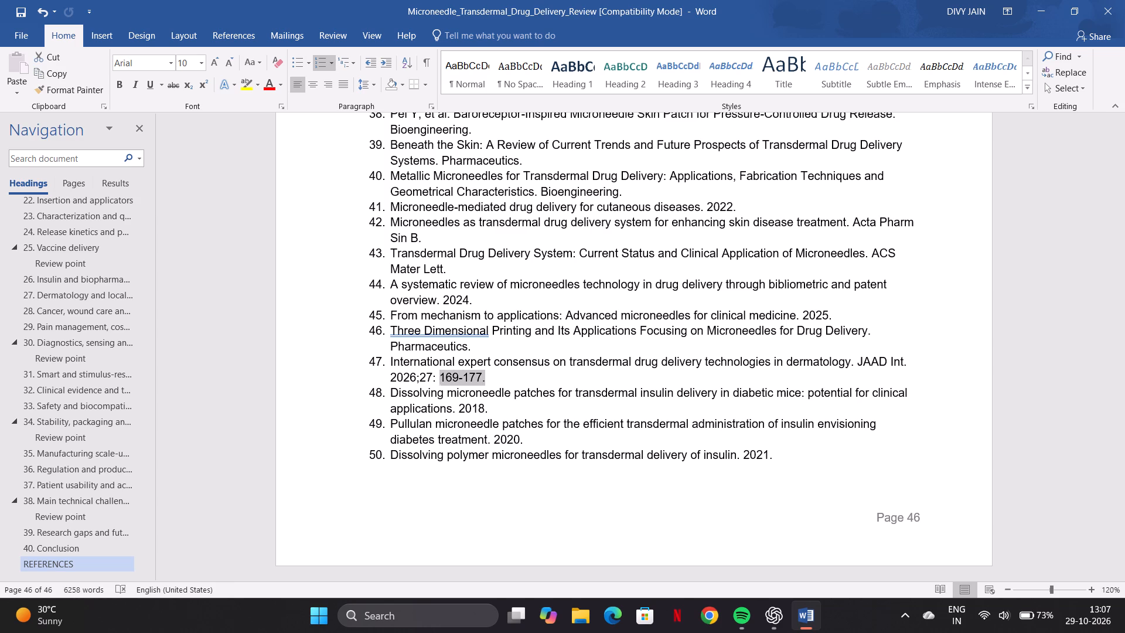
key("ctrl+shift+Left")
key("ctrl+shift+Left")
key("ctrl+shift+Left")
key("ctrl+shift+Left")
key("ctrl+shift+Left")
key("ctrl+shift+Right")
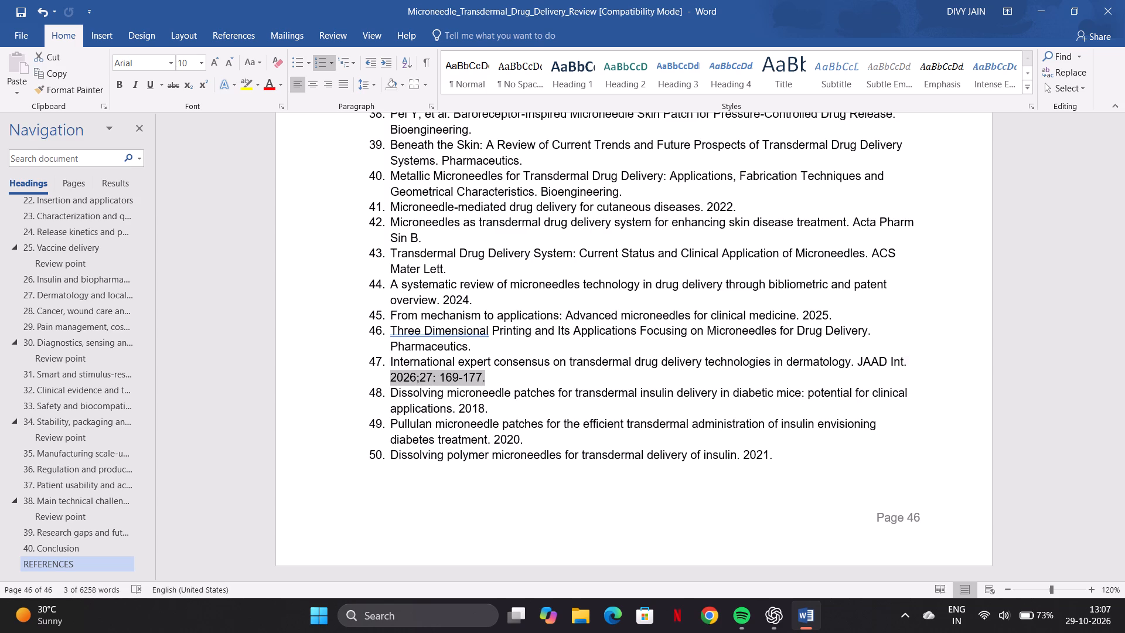
key("BackSpace")
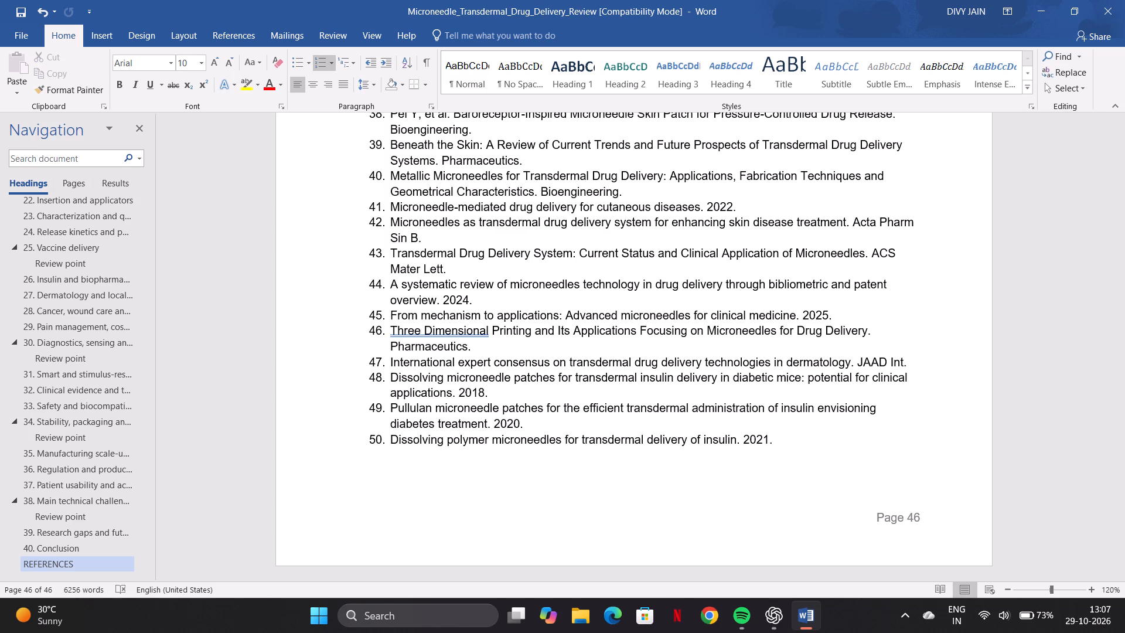
Go through the remaining entries to the end of reference 50 and save the document.
key("Down")
key("Down")
key("Down")
key("Down")
key("Down")
scroll(570, 337, "down", 1)
key("ctrl+s")
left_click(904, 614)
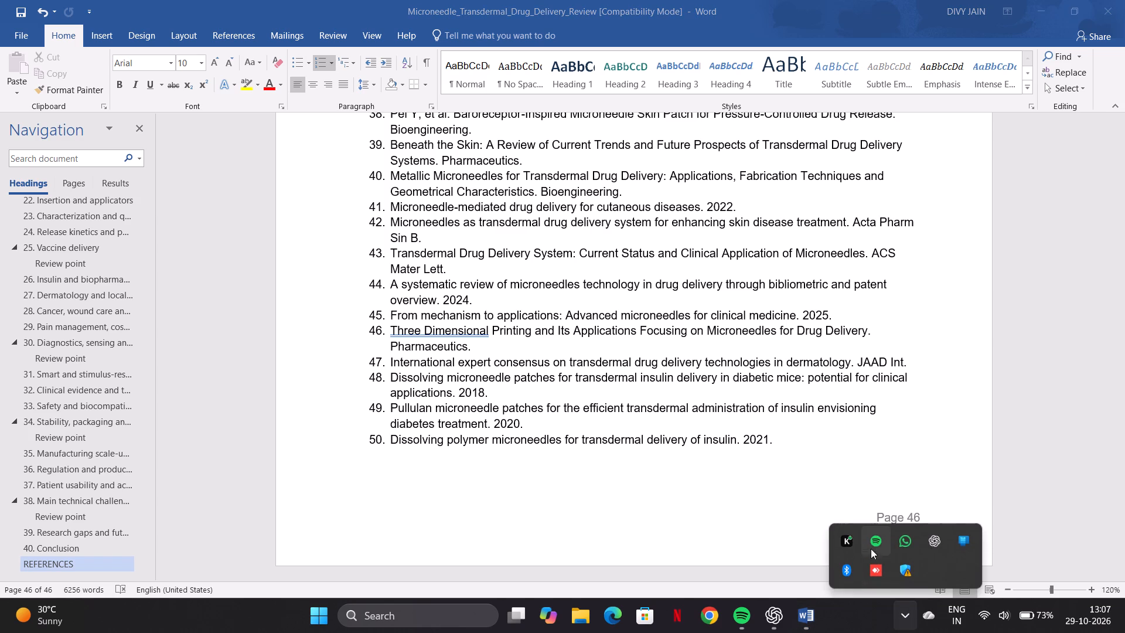
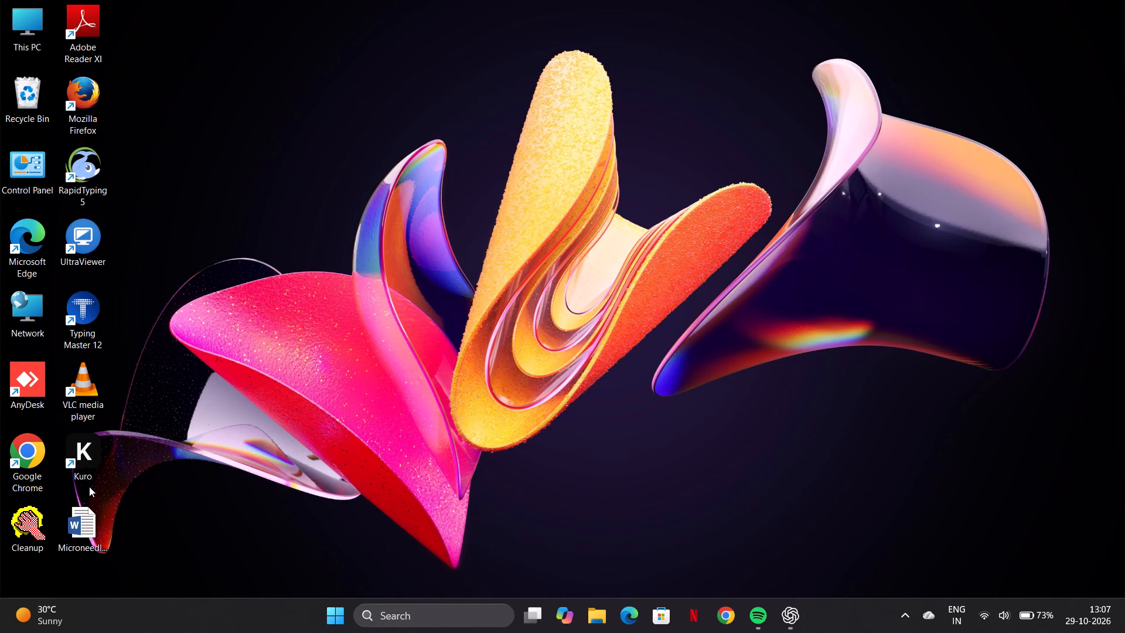
Reopen the microneedle drug delivery review from the desktop in Word, check the trimmed References entries, and minimize the document.
double_click(87, 520)
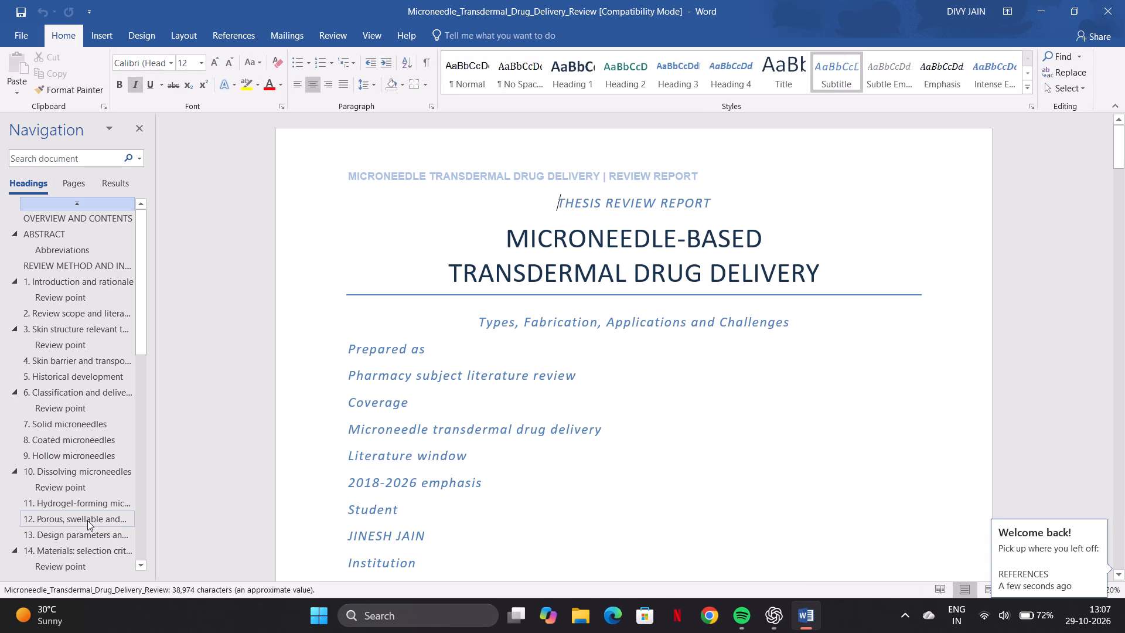
scroll(87, 520, "down", 11)
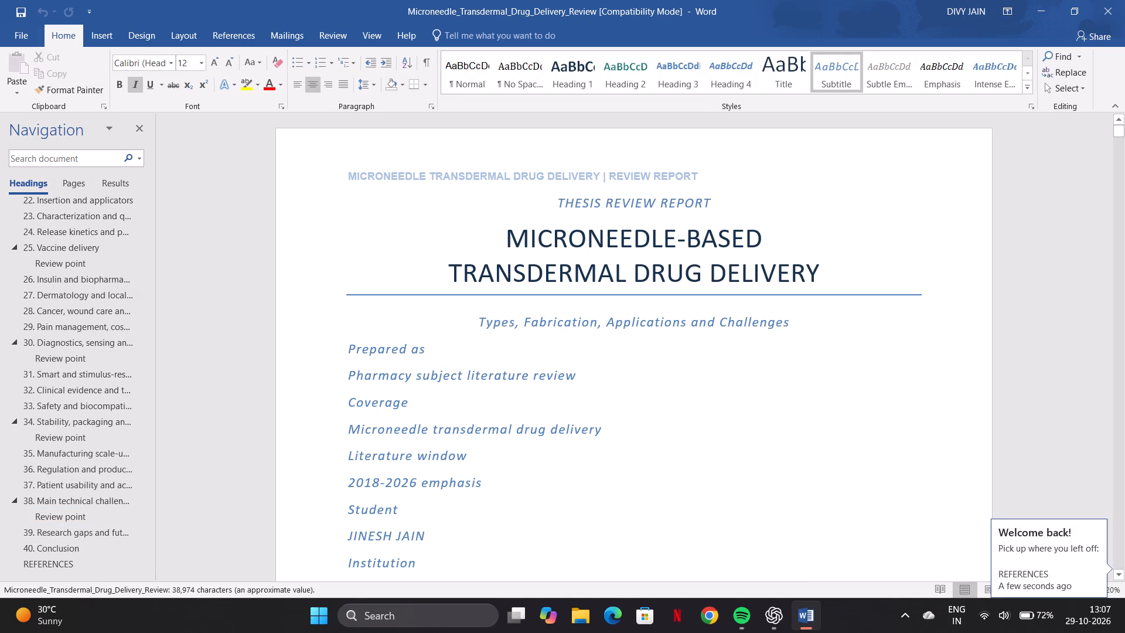
left_click(1117, 128)
left_click_drag(1117, 128, 1119, 179)
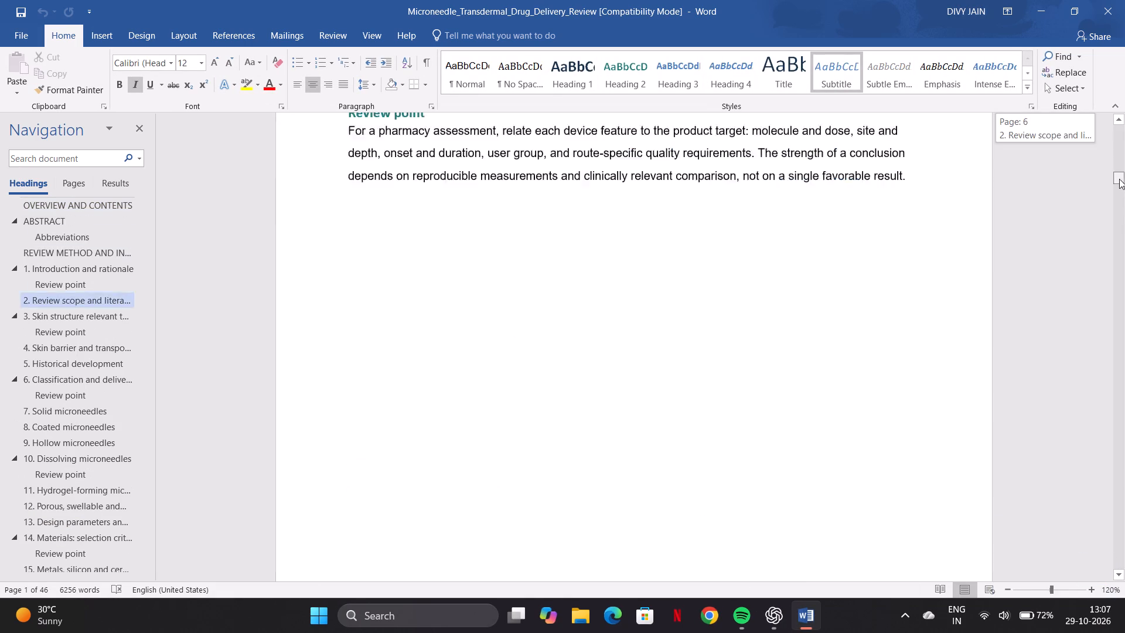
left_click_drag(1119, 179, 1113, 416)
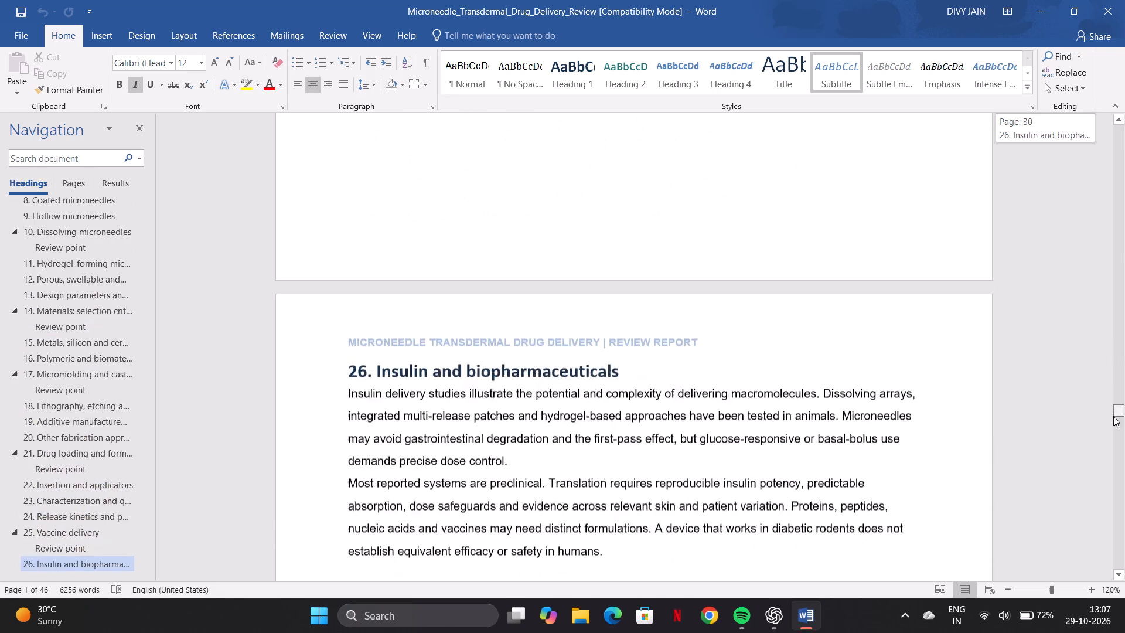
left_click_drag(1113, 416, 1113, 572)
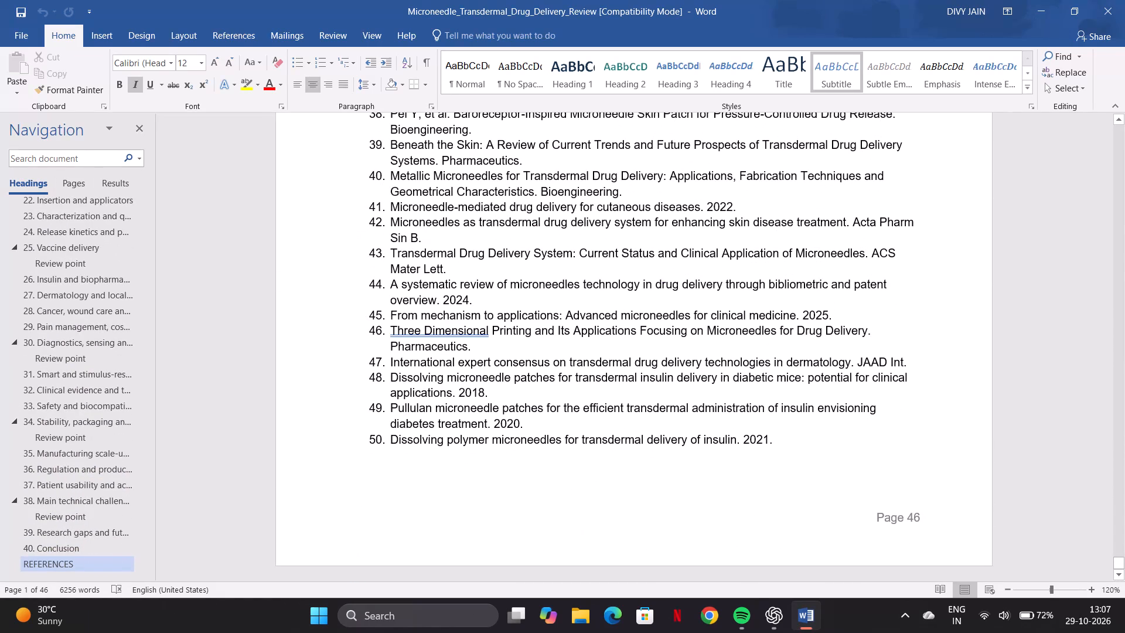
scroll(852, 303, "up", 1)
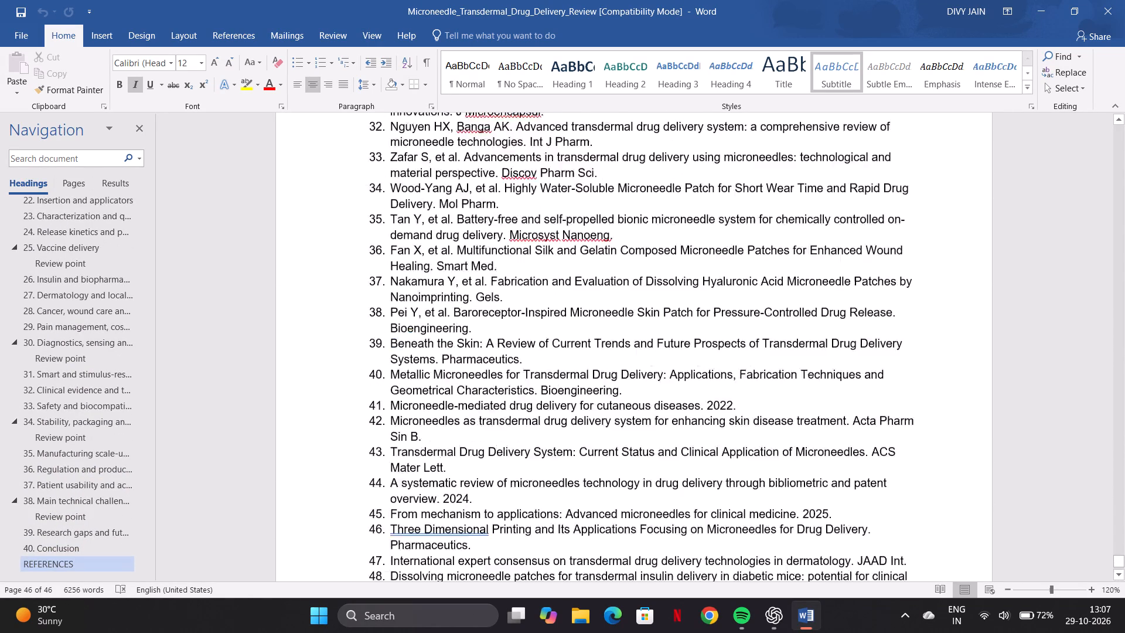
scroll(852, 303, "up", 18)
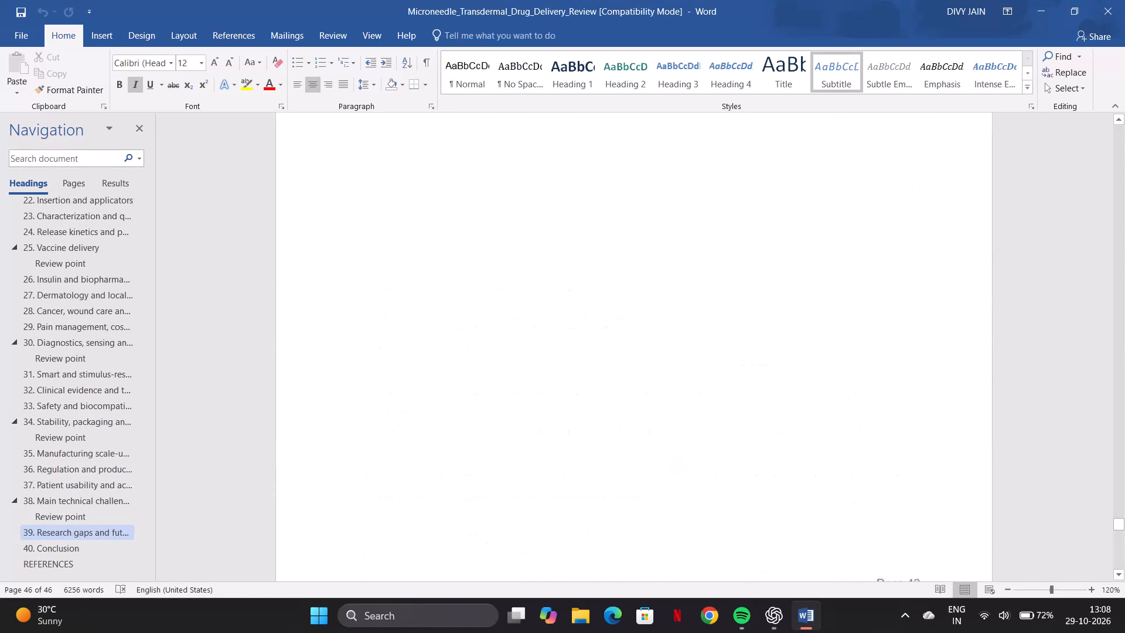
scroll(852, 303, "up", 9)
left_click(1052, 5)
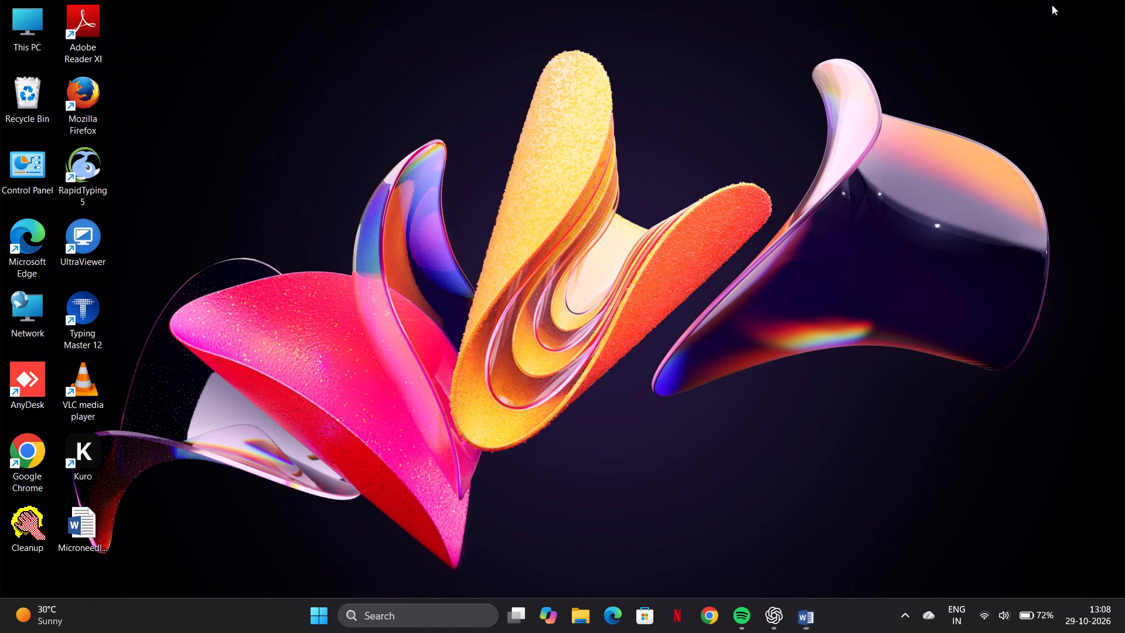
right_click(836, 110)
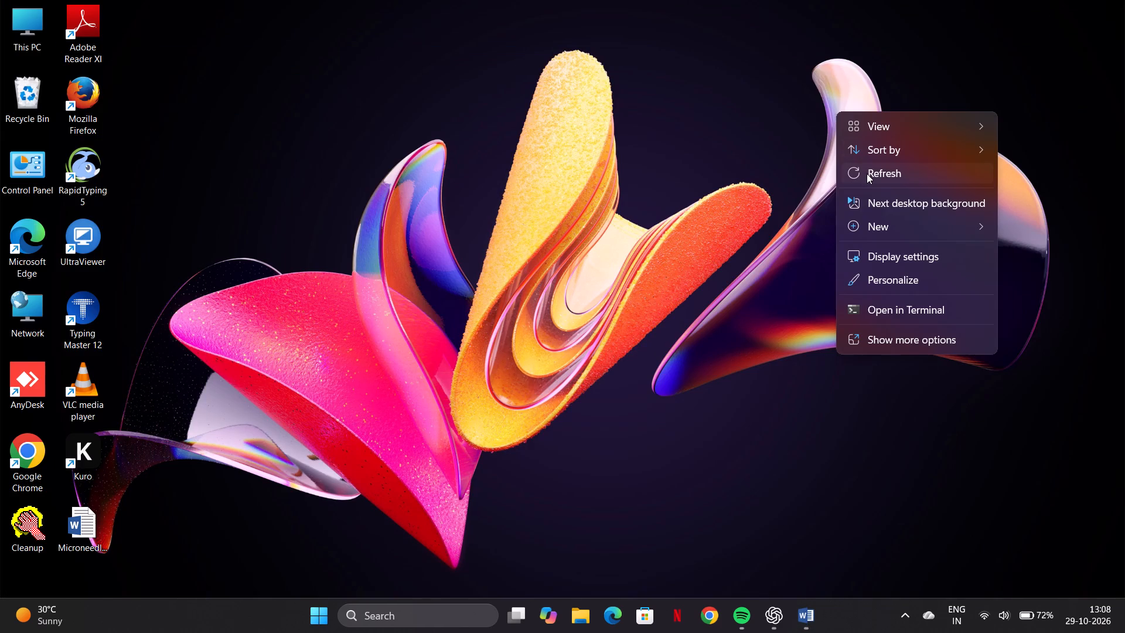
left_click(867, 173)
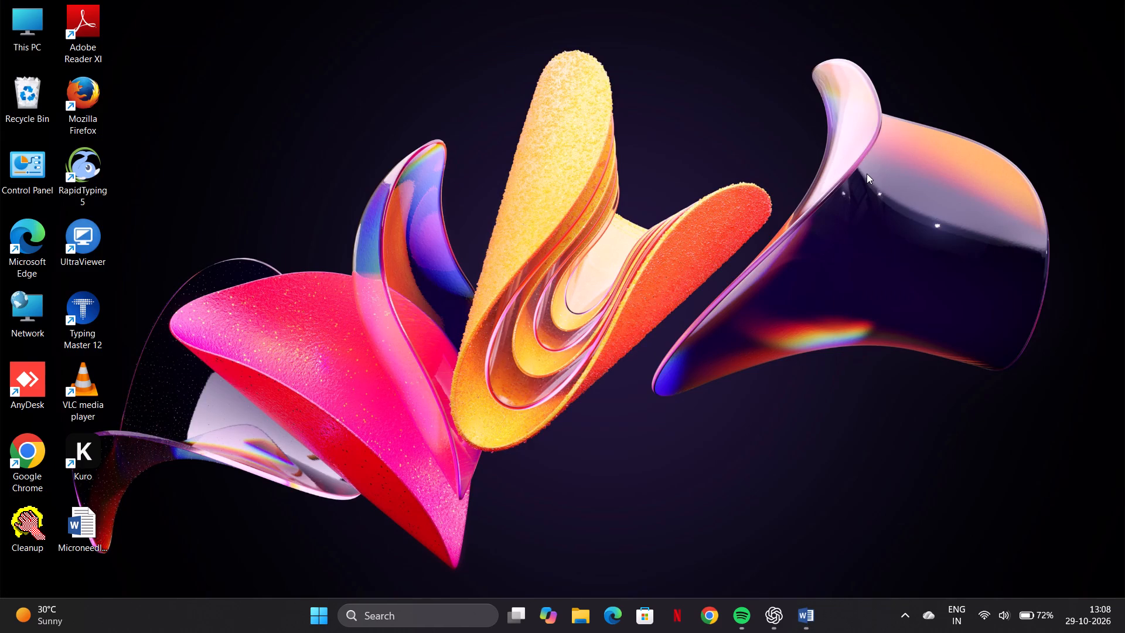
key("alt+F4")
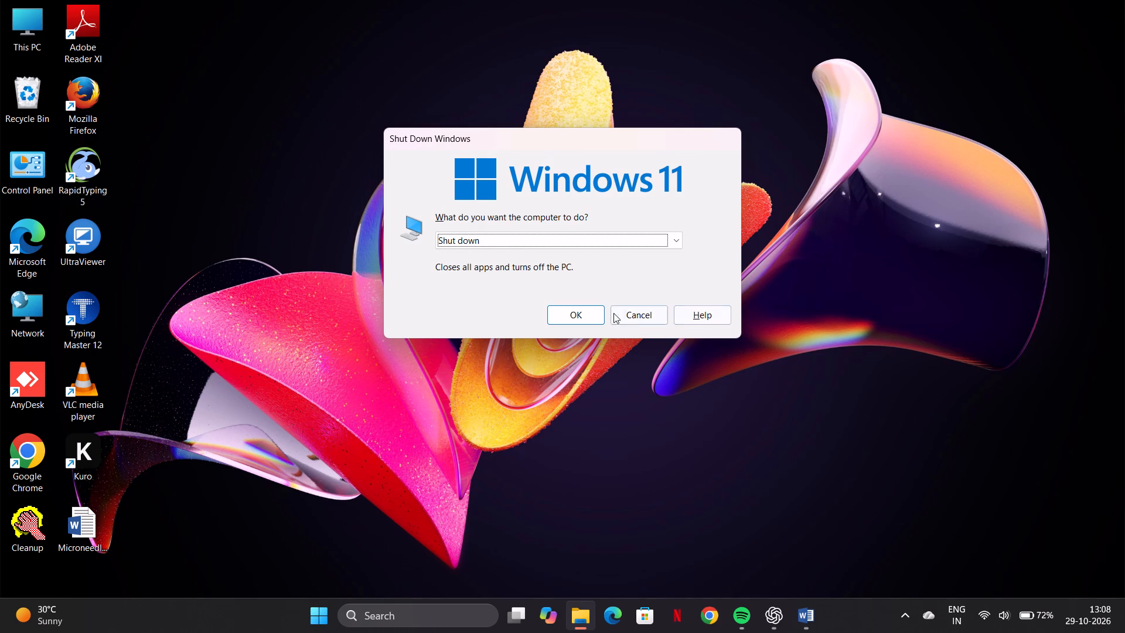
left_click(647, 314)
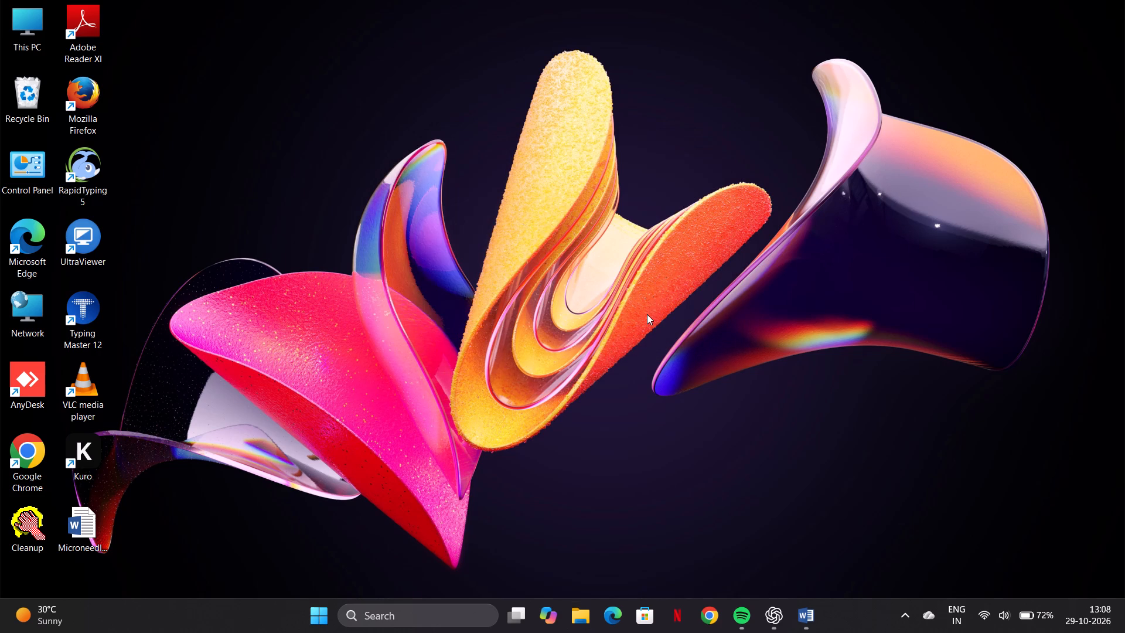
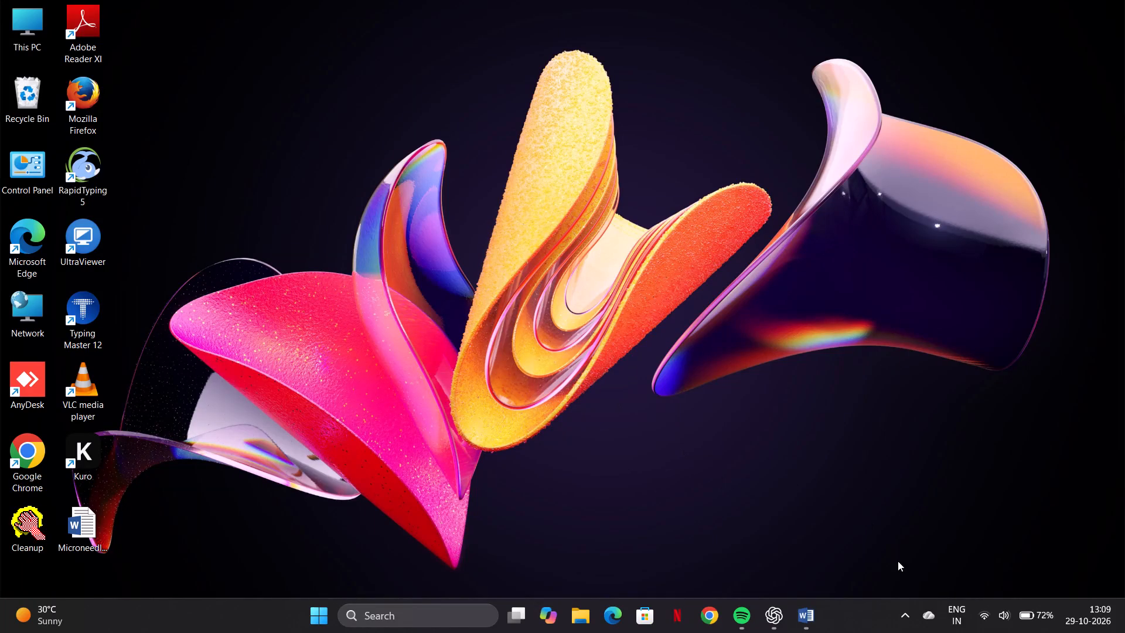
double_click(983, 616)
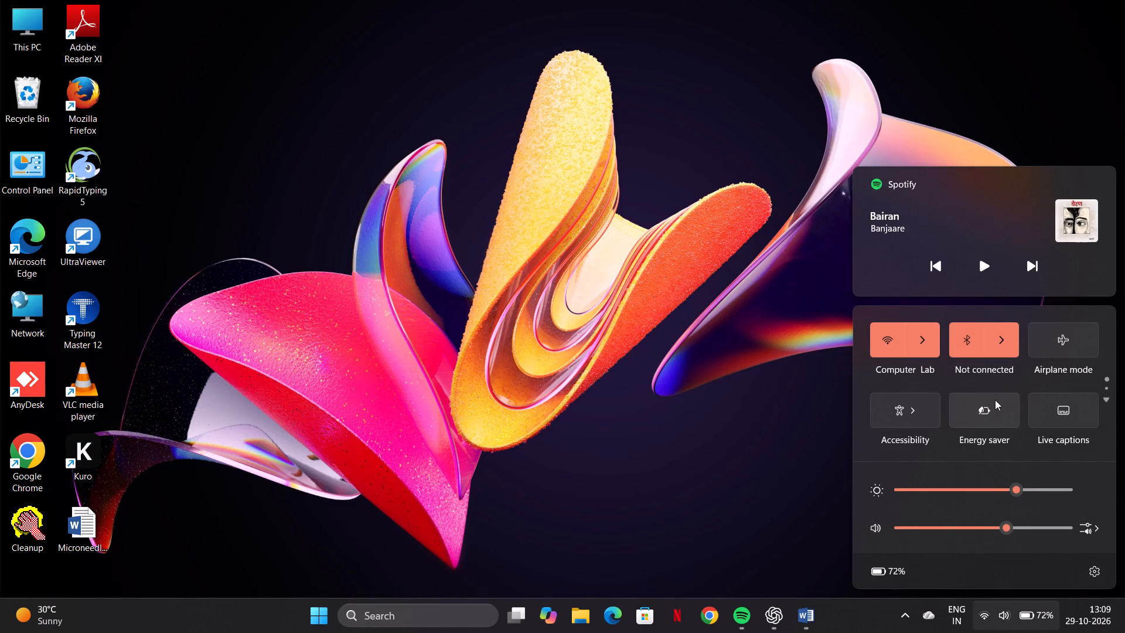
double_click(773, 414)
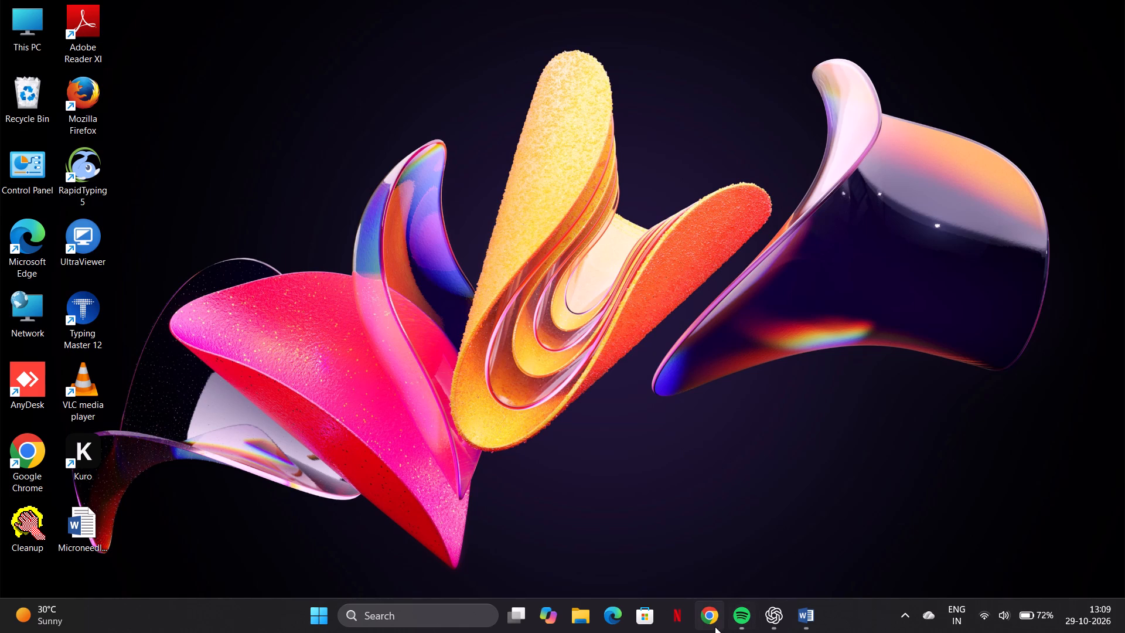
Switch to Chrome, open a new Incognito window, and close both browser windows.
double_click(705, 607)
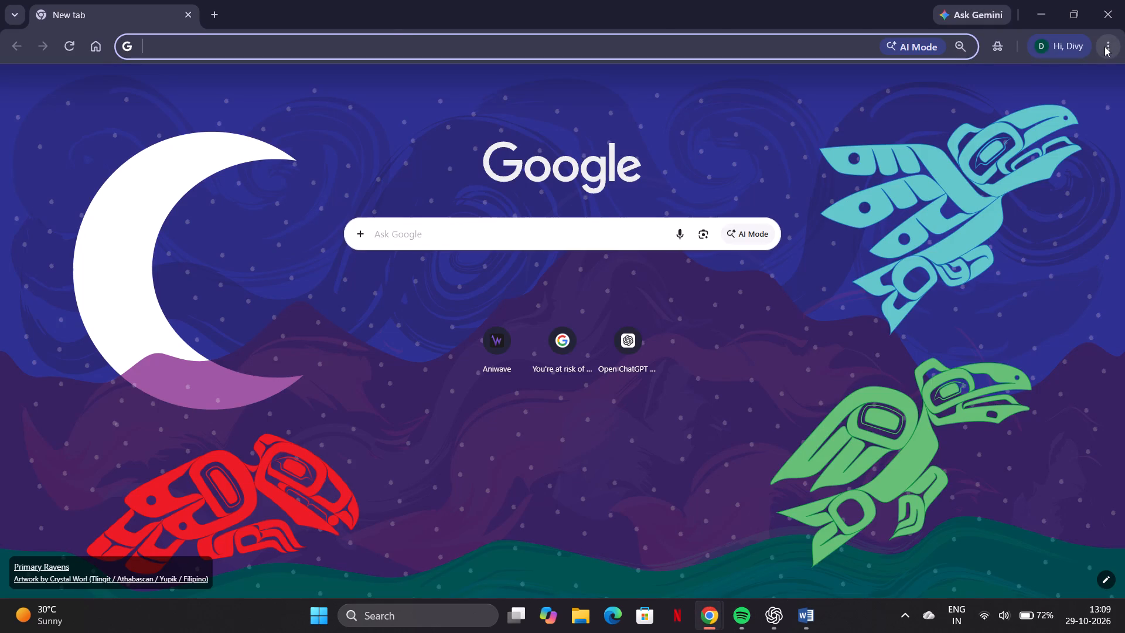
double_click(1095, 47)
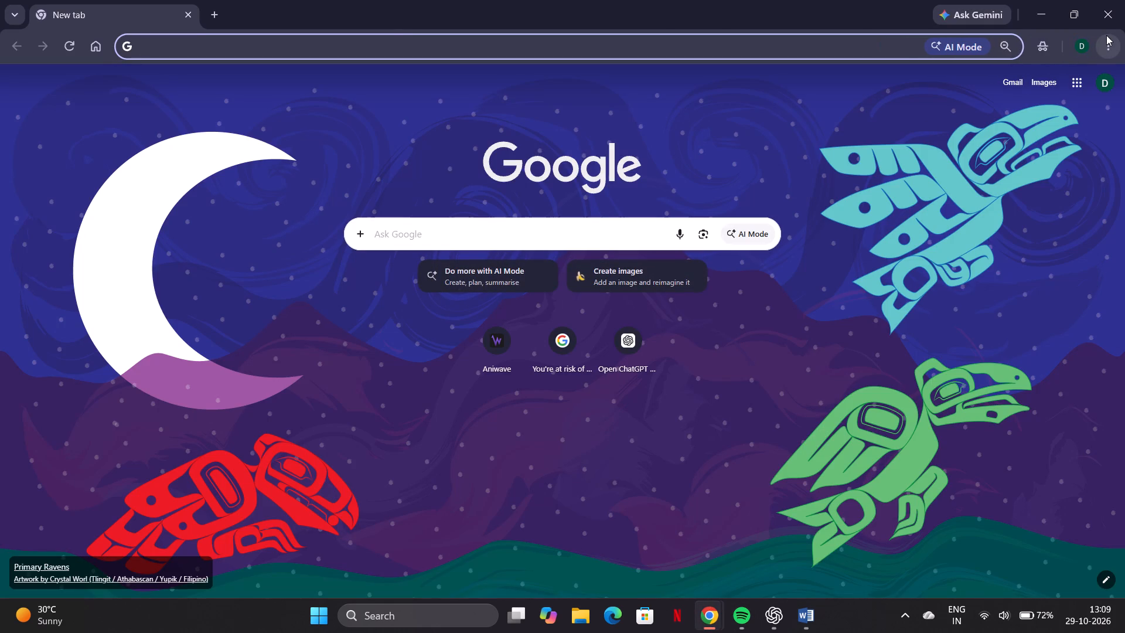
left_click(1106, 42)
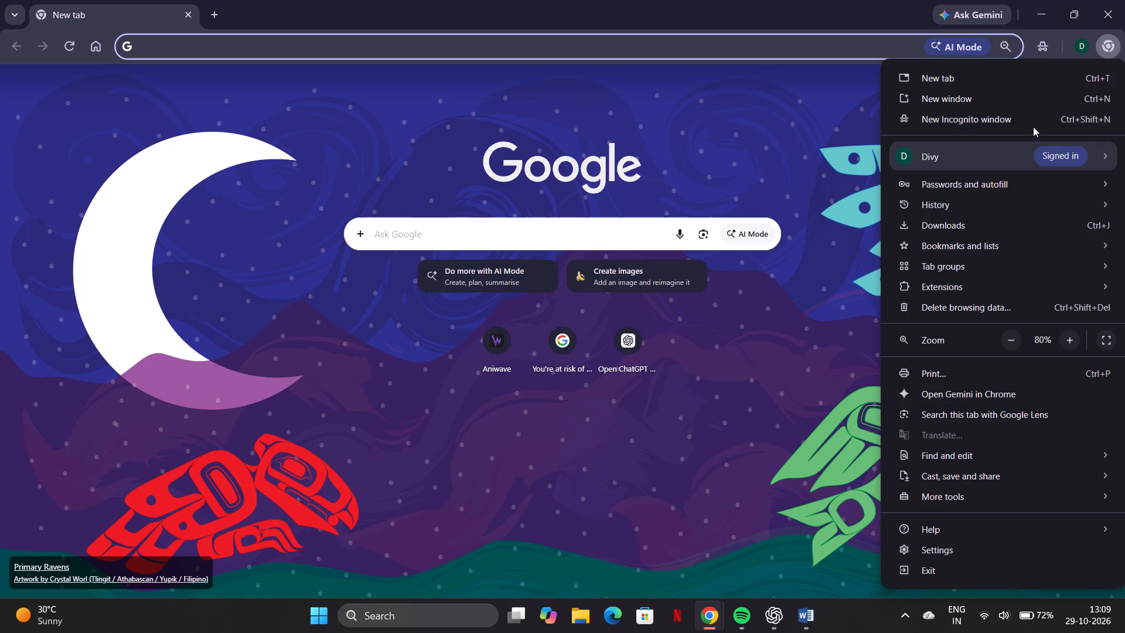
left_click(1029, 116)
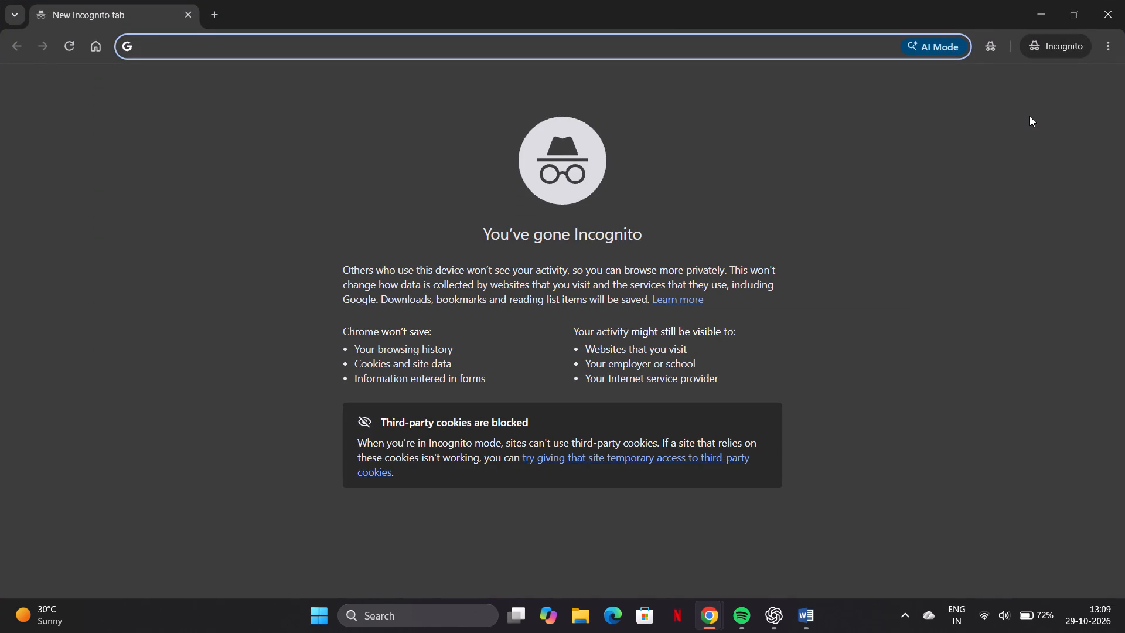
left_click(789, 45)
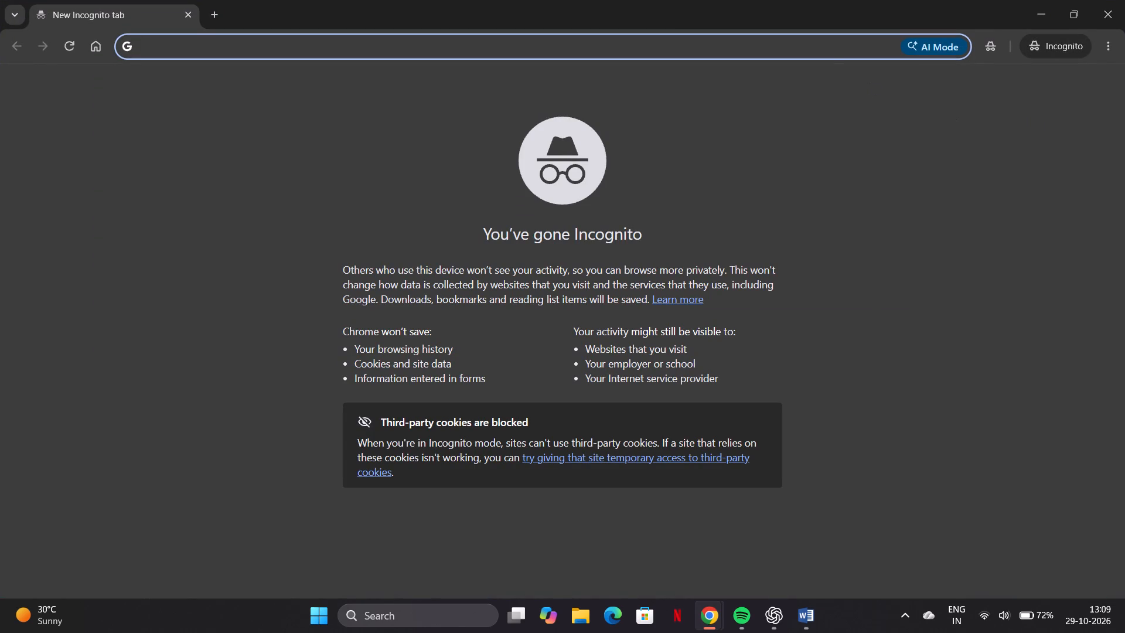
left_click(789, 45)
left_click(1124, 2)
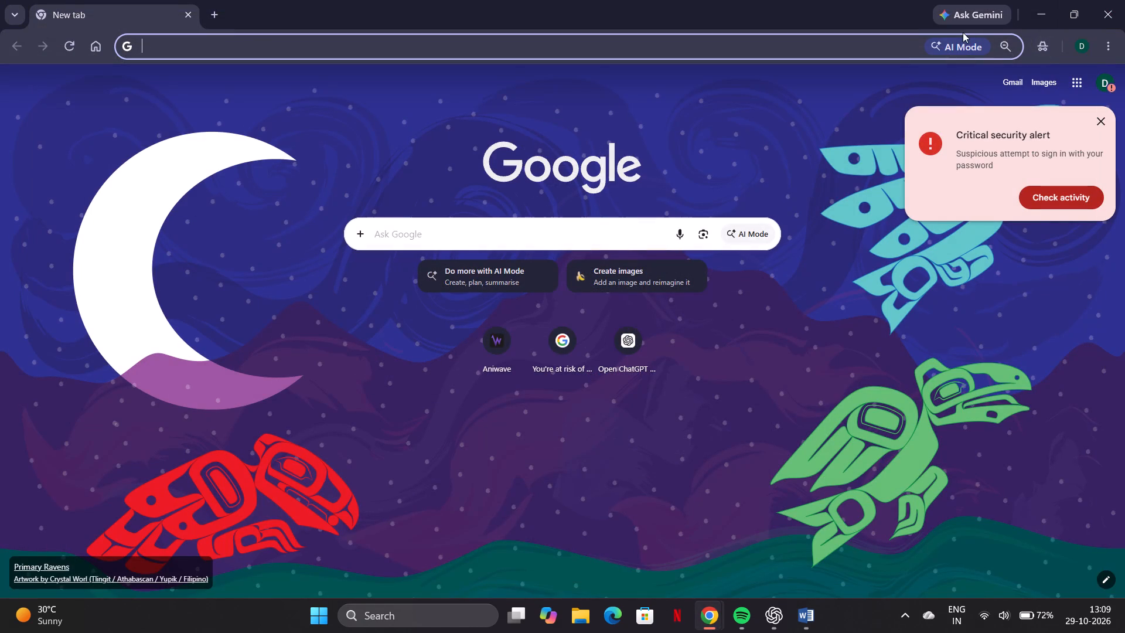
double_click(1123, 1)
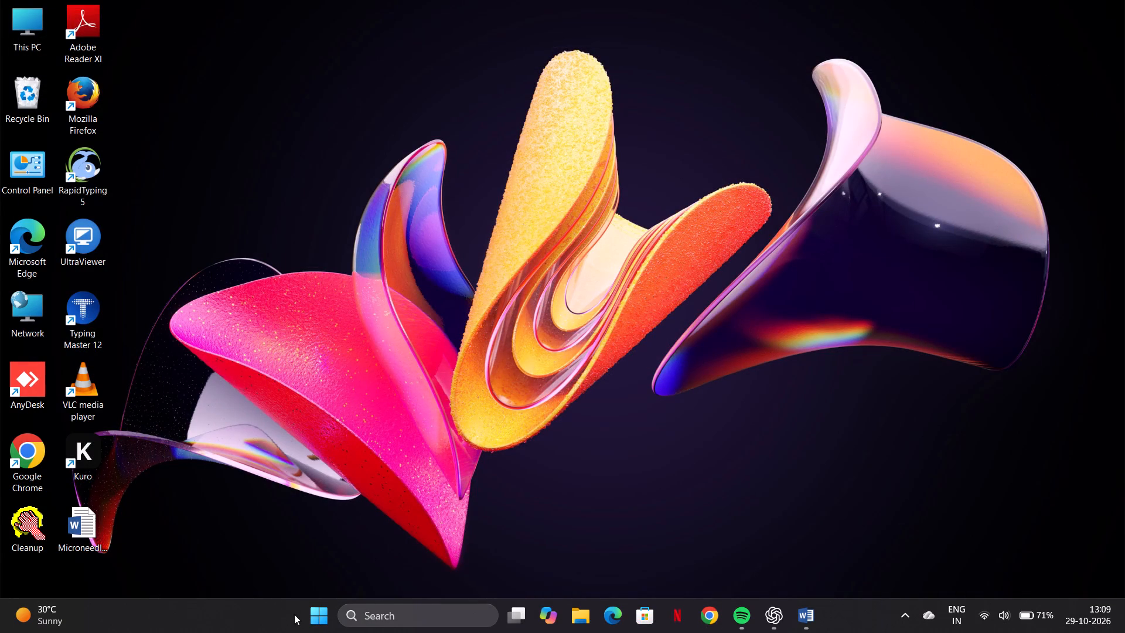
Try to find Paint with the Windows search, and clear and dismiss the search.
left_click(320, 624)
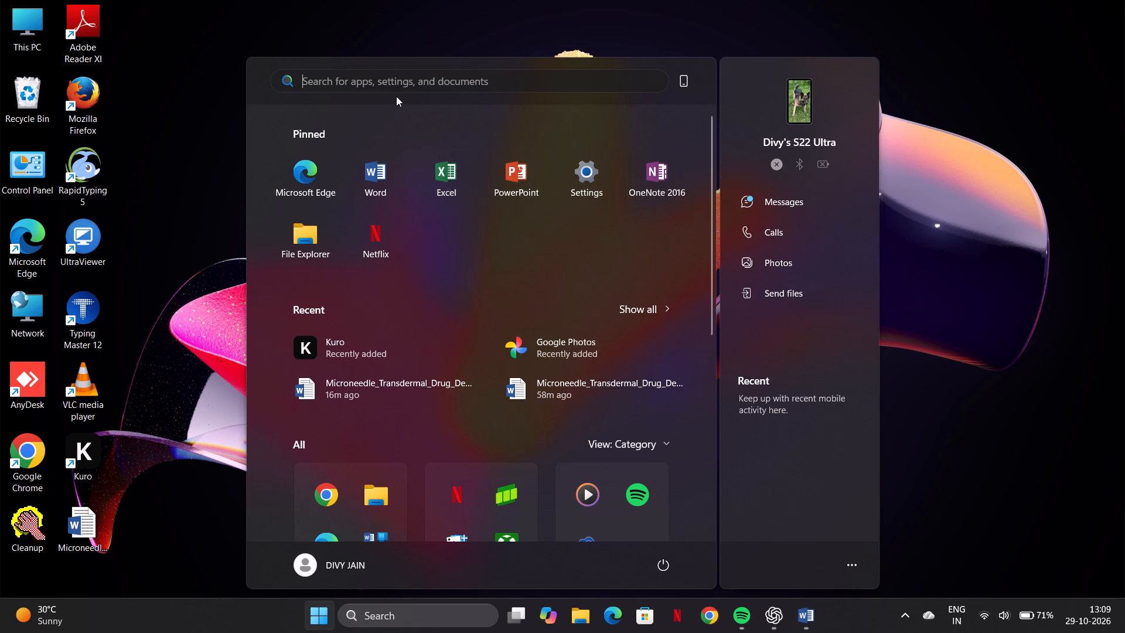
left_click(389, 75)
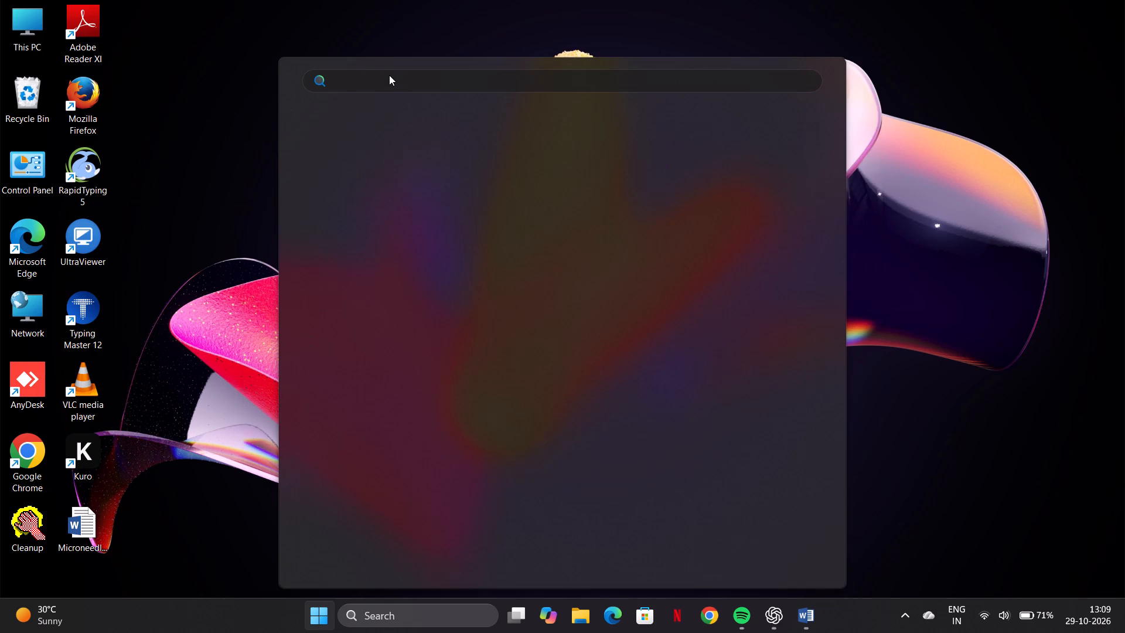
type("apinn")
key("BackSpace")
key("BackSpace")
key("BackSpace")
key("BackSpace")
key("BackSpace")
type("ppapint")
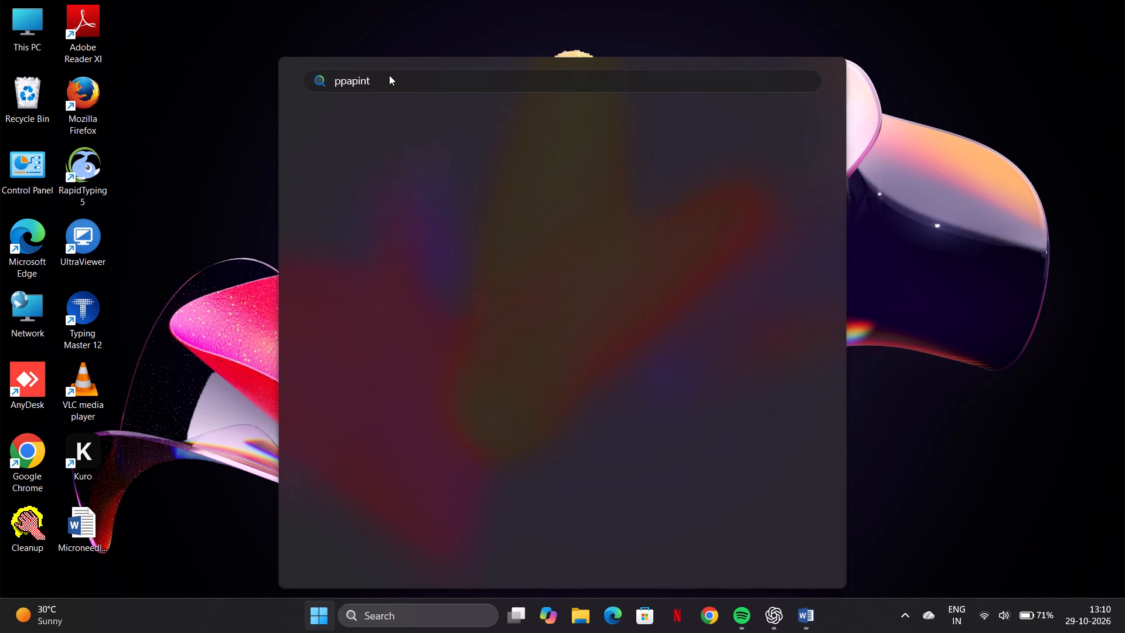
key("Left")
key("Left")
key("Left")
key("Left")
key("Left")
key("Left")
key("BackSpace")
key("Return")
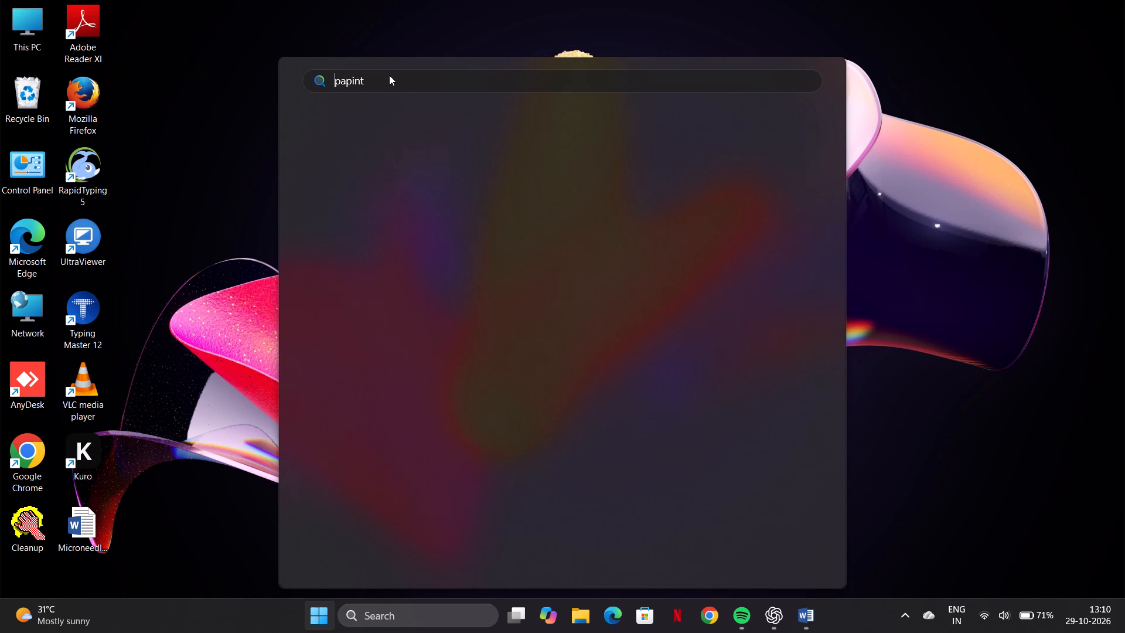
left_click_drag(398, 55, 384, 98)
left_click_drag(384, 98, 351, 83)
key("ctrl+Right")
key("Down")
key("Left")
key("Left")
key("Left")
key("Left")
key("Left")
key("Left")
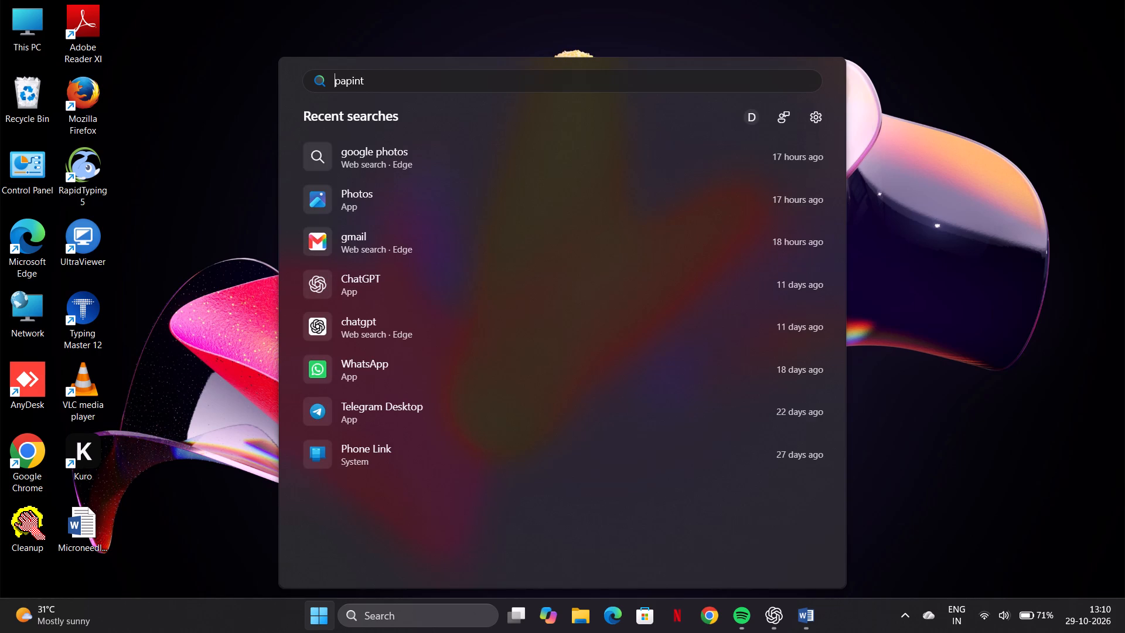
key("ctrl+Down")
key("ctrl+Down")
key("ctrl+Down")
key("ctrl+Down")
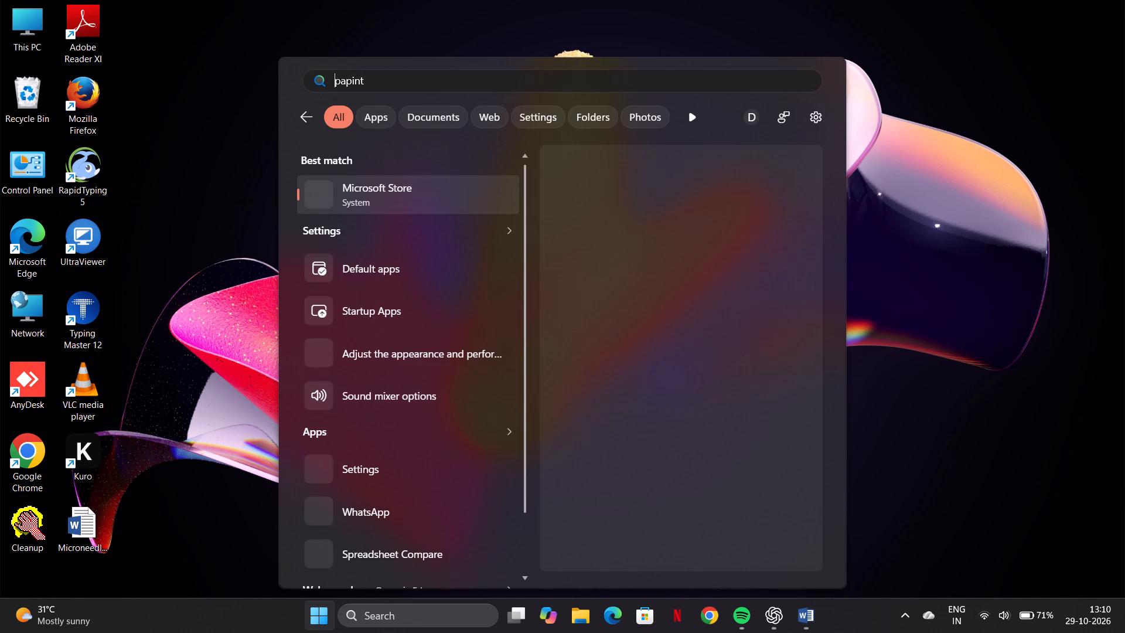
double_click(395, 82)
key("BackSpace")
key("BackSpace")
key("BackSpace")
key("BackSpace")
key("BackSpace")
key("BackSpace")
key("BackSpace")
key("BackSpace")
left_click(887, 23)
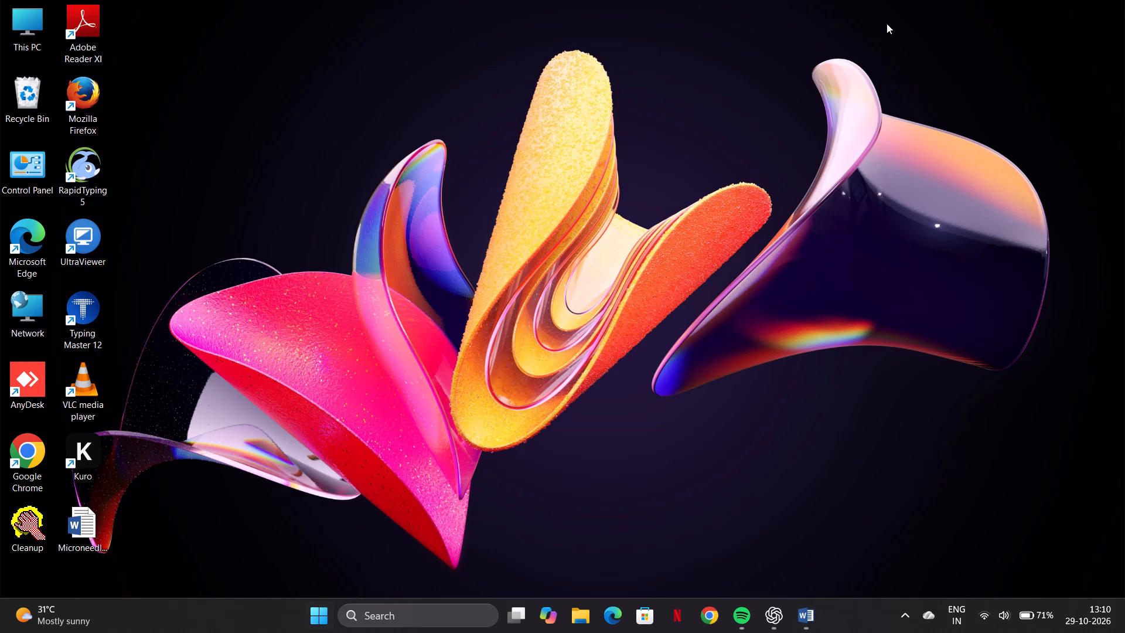
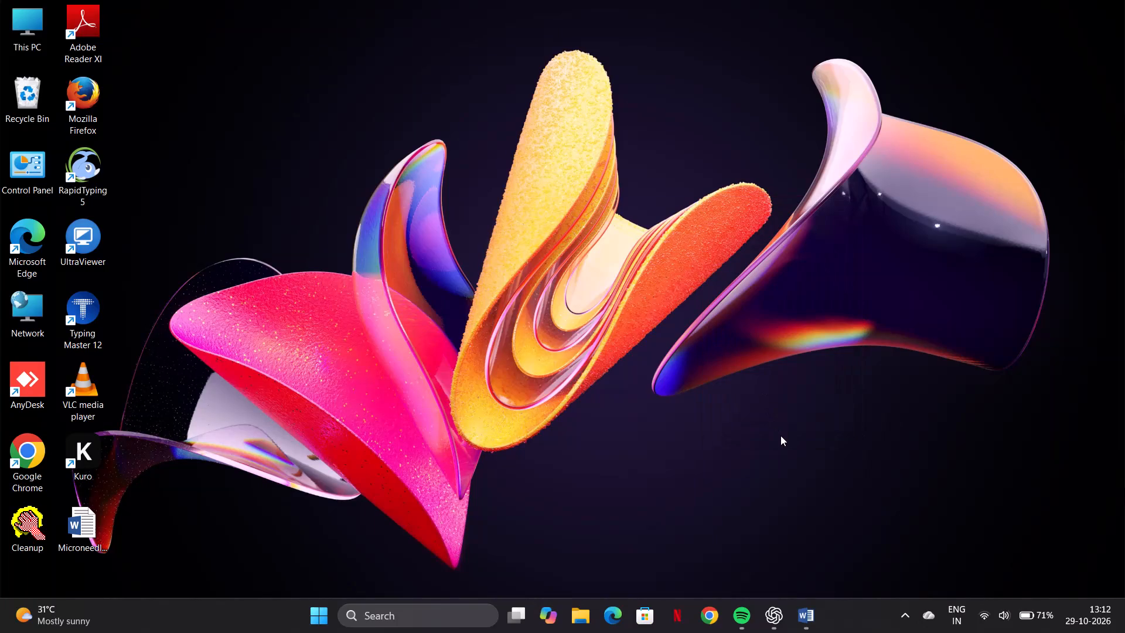
Switch to the Word report and examine its title page from the heading down to the closing note.
double_click(800, 616)
scroll(639, 461, "up", 1)
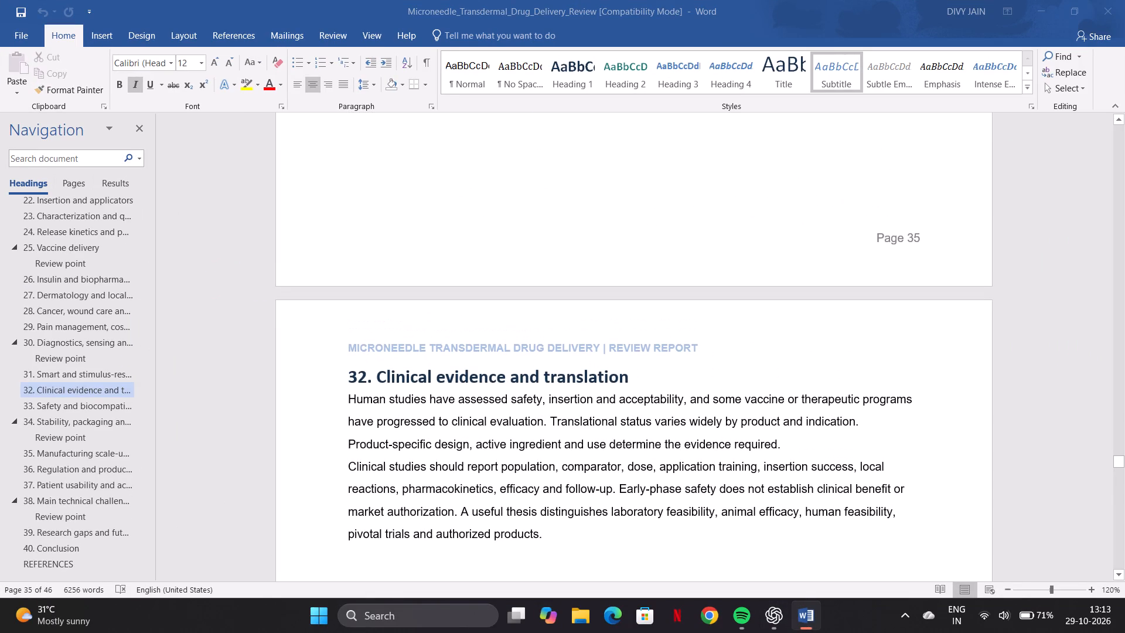
scroll(639, 461, "up", 20)
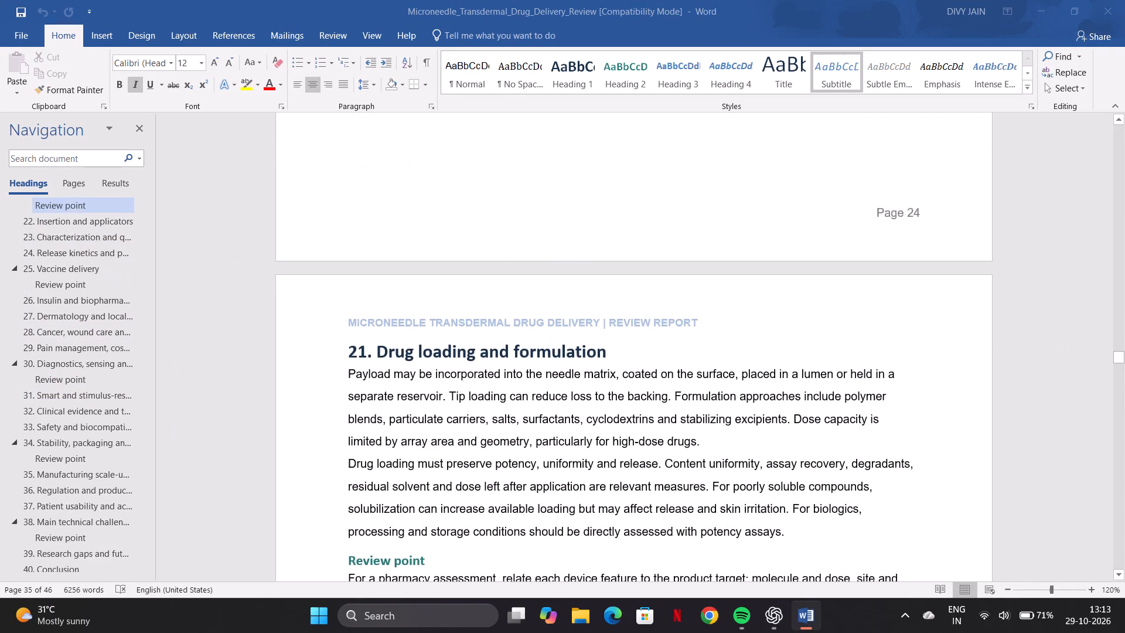
scroll(639, 461, "up", 8)
scroll(639, 461, "up", 18)
scroll(639, 461, "up", 10)
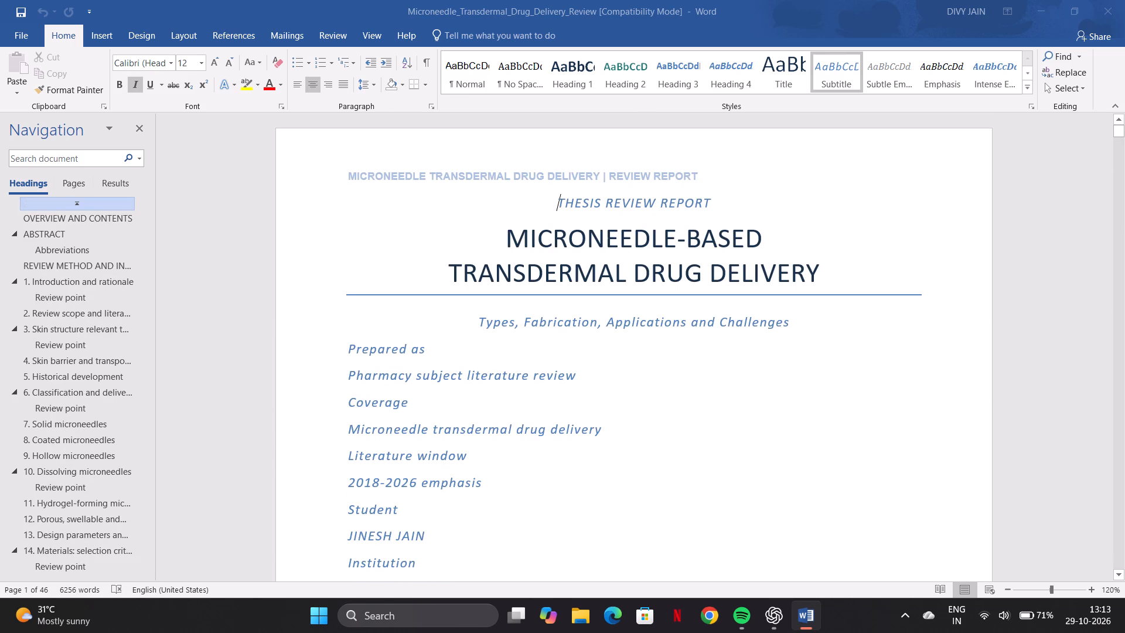
left_click(638, 164)
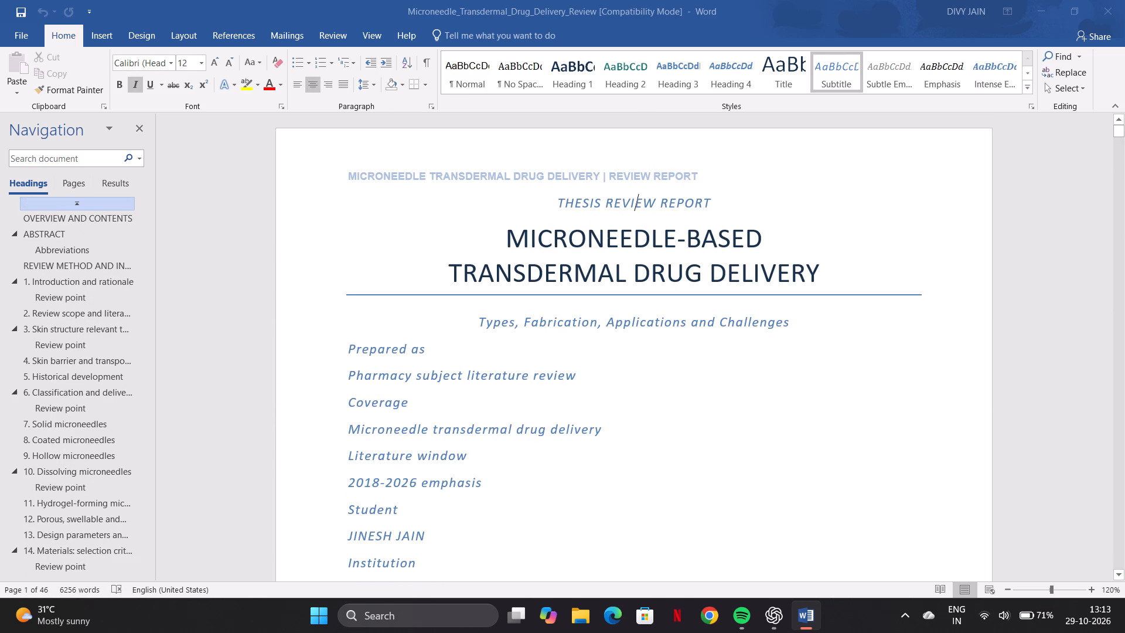
left_click(711, 205)
scroll(581, 377, "up", 1)
scroll(516, 533, "down", 1)
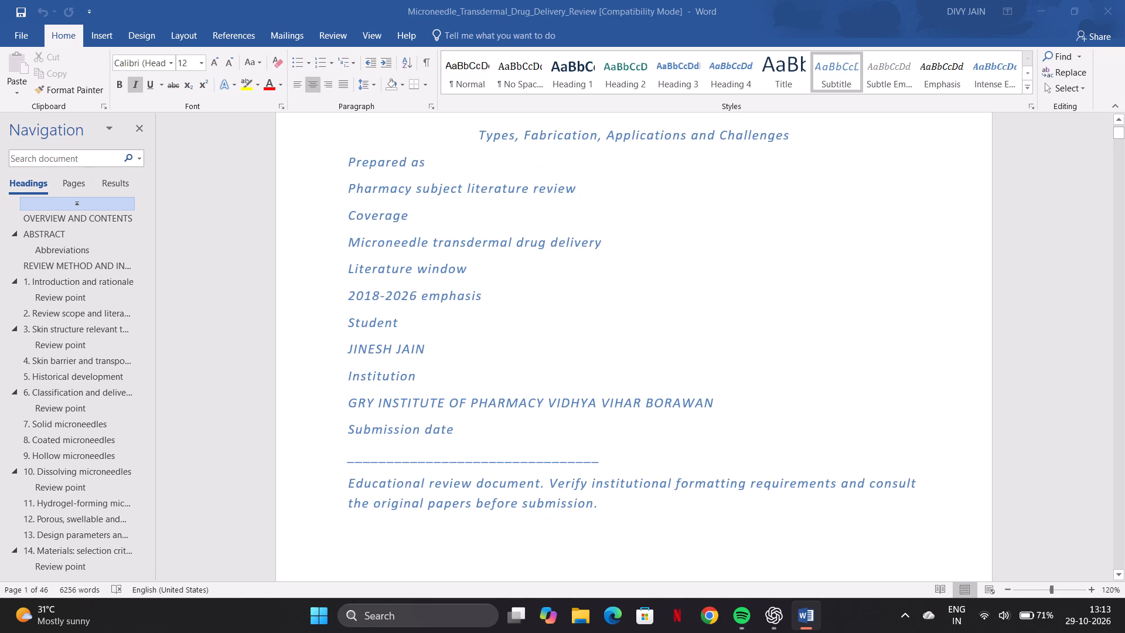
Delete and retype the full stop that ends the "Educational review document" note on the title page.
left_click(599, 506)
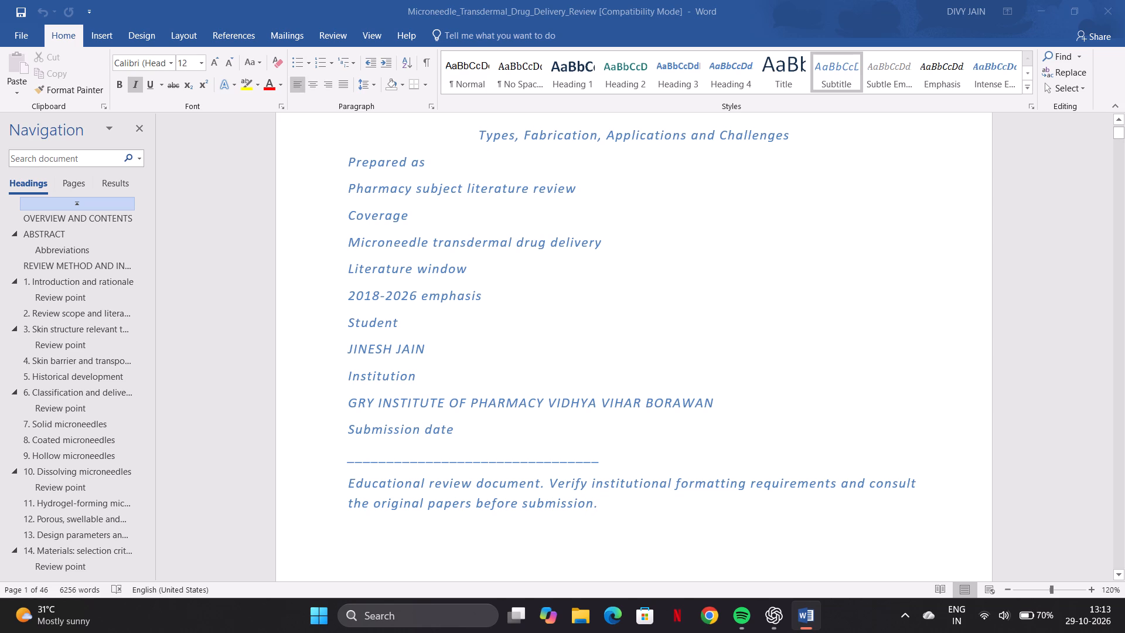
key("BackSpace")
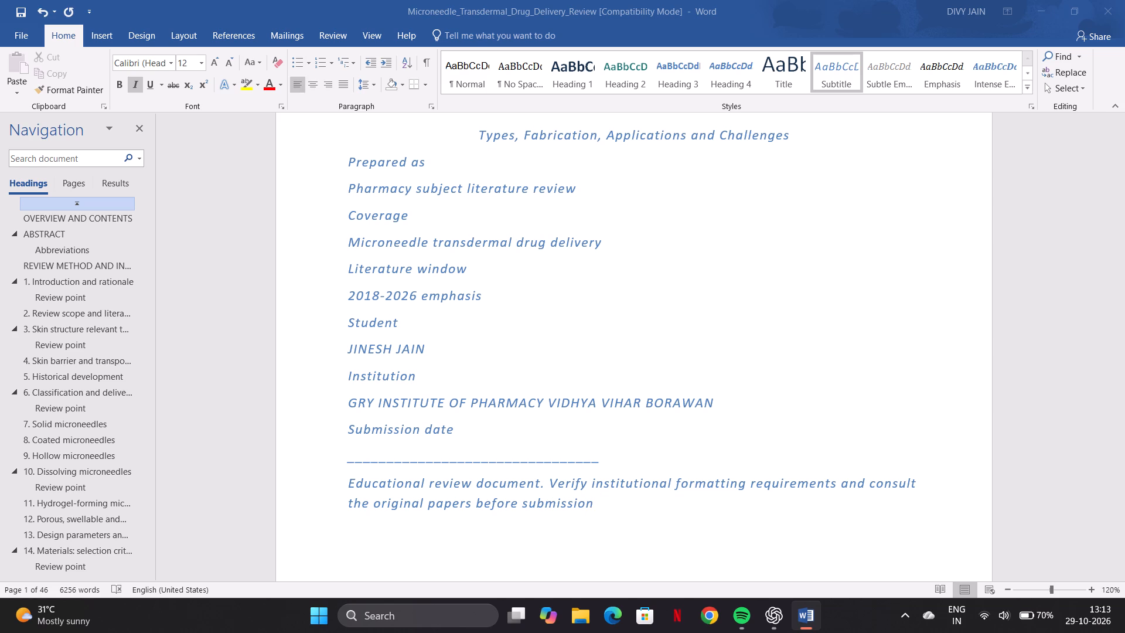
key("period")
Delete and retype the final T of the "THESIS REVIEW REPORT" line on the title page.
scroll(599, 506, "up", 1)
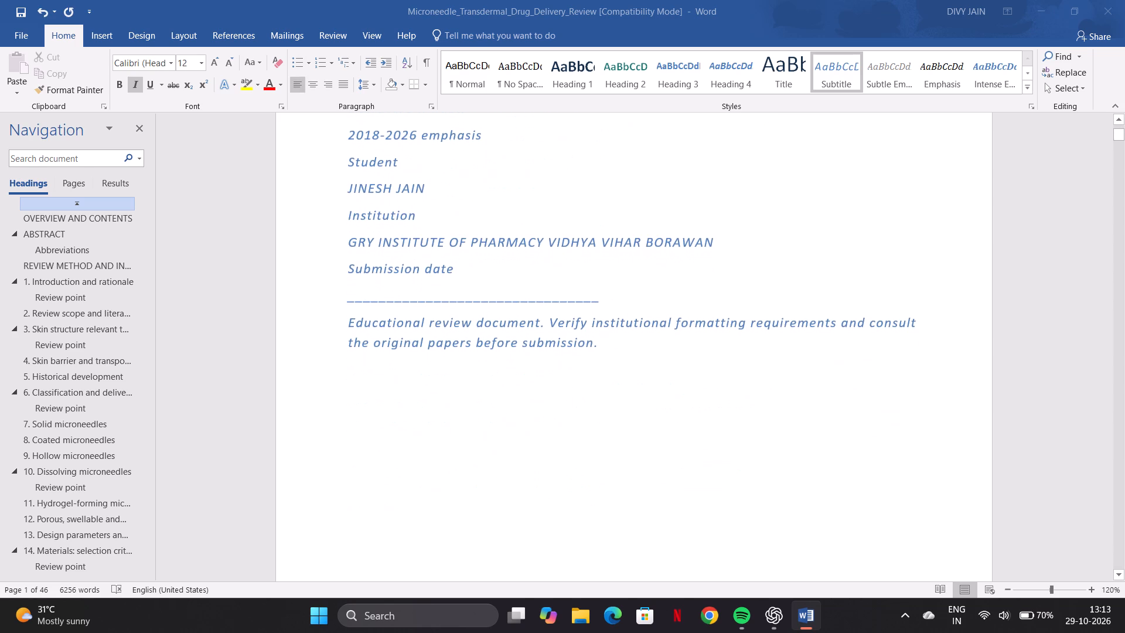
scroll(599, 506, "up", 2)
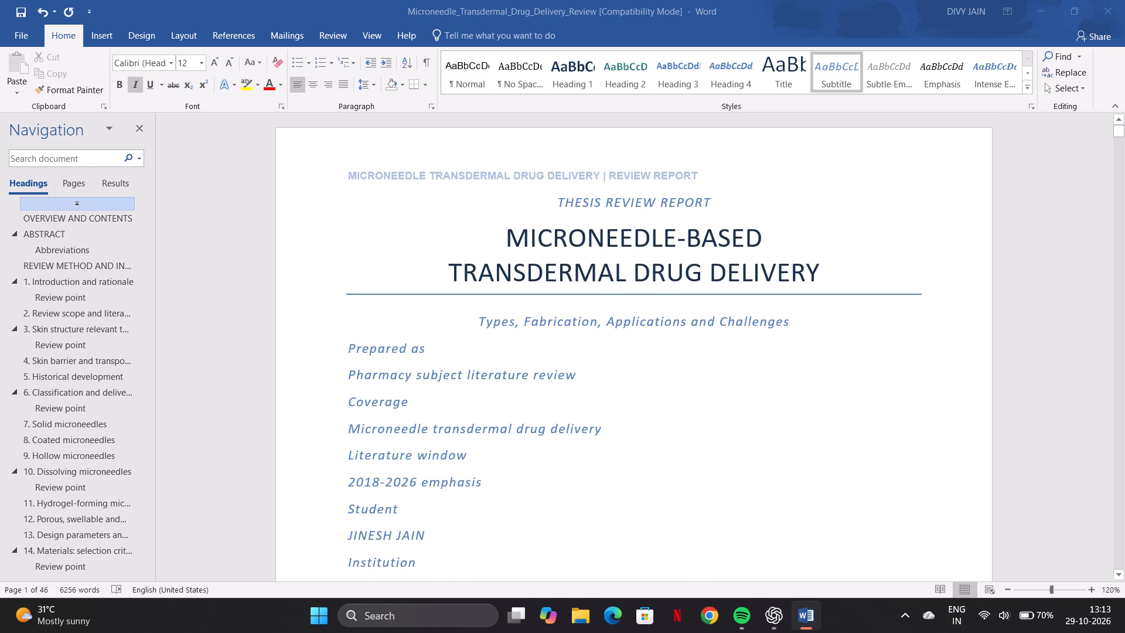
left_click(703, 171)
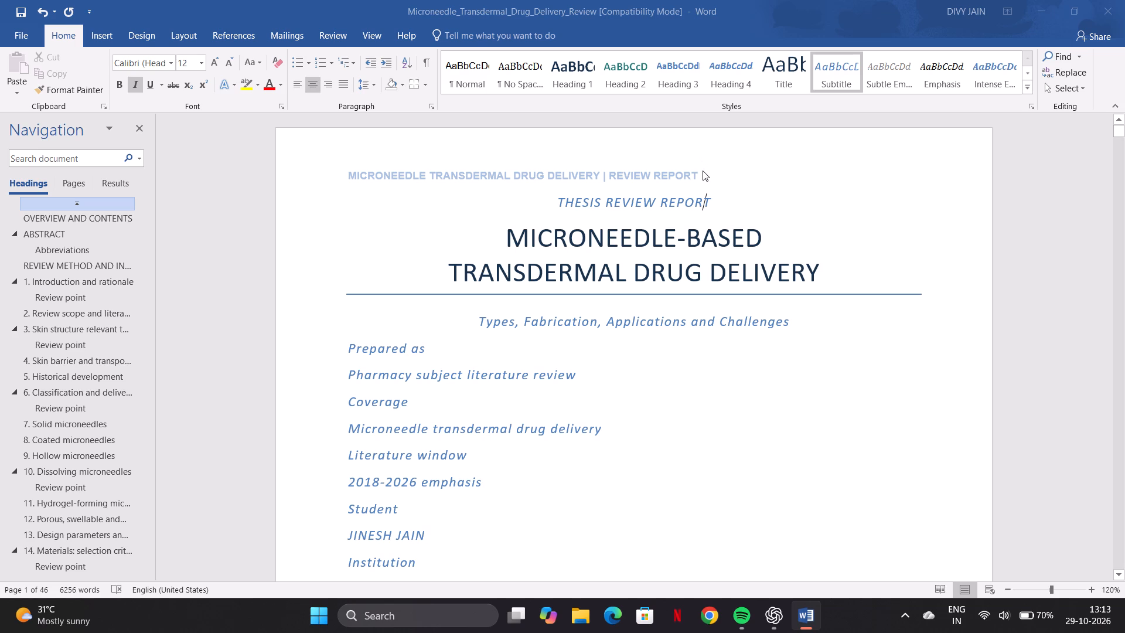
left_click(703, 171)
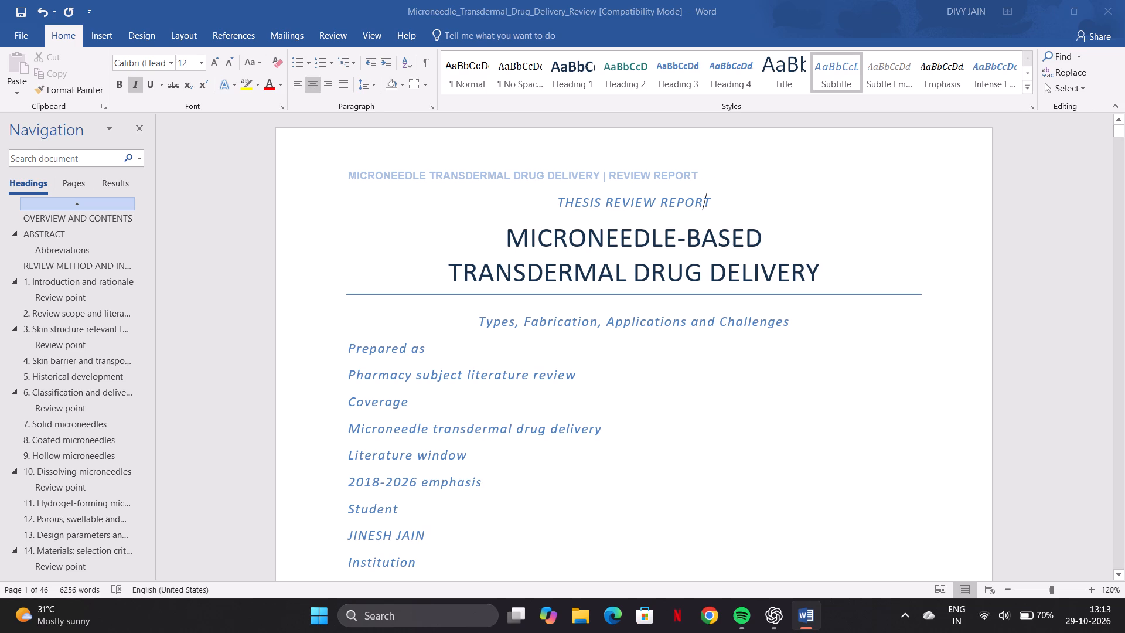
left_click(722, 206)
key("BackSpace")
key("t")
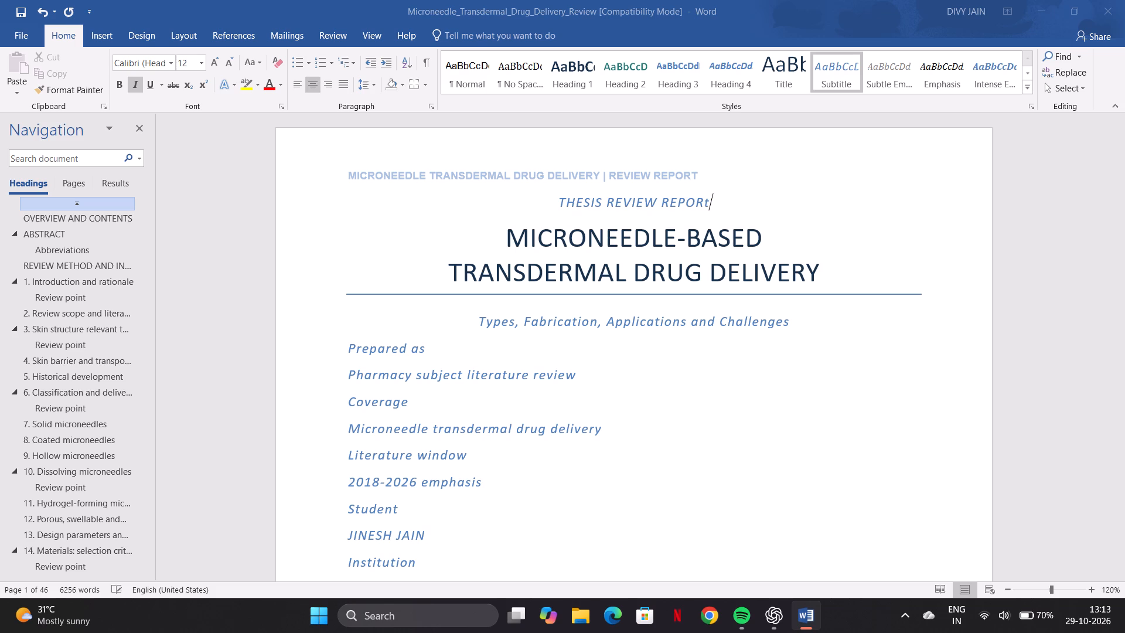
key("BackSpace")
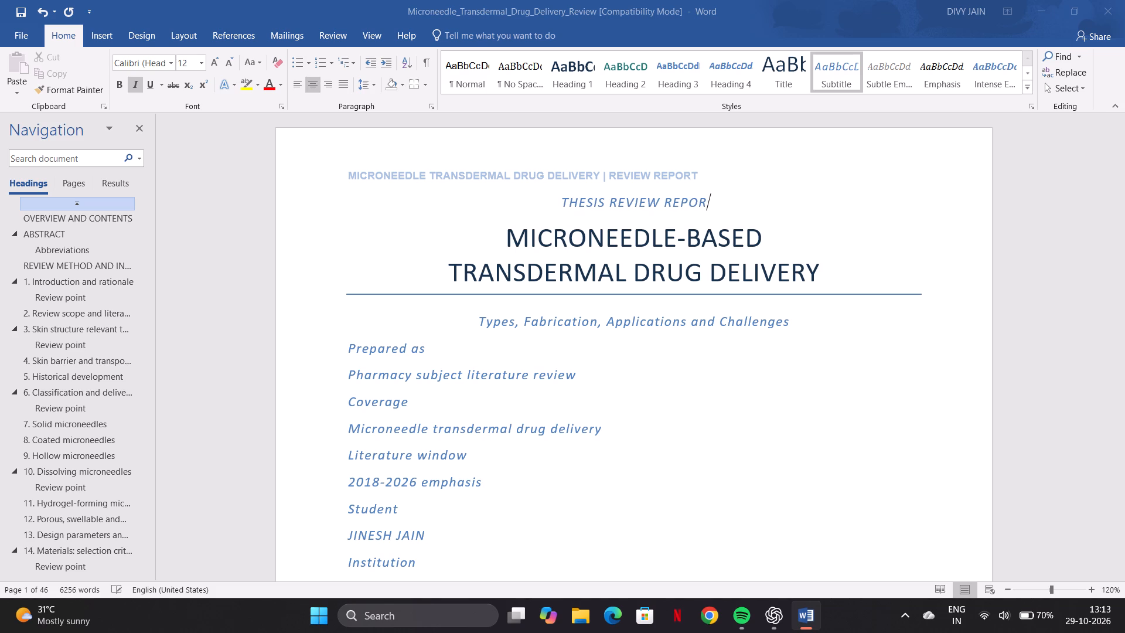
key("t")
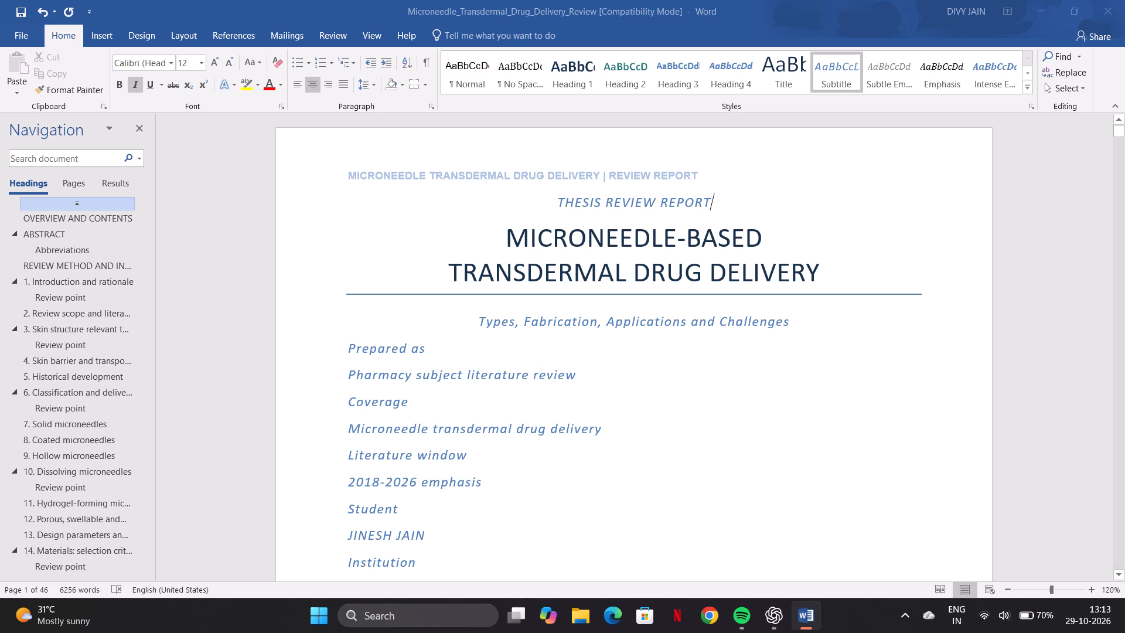
Delete the entire "Educational review document..." note and its empty line below the submission date blank on the title page.
scroll(719, 241, "down", 1)
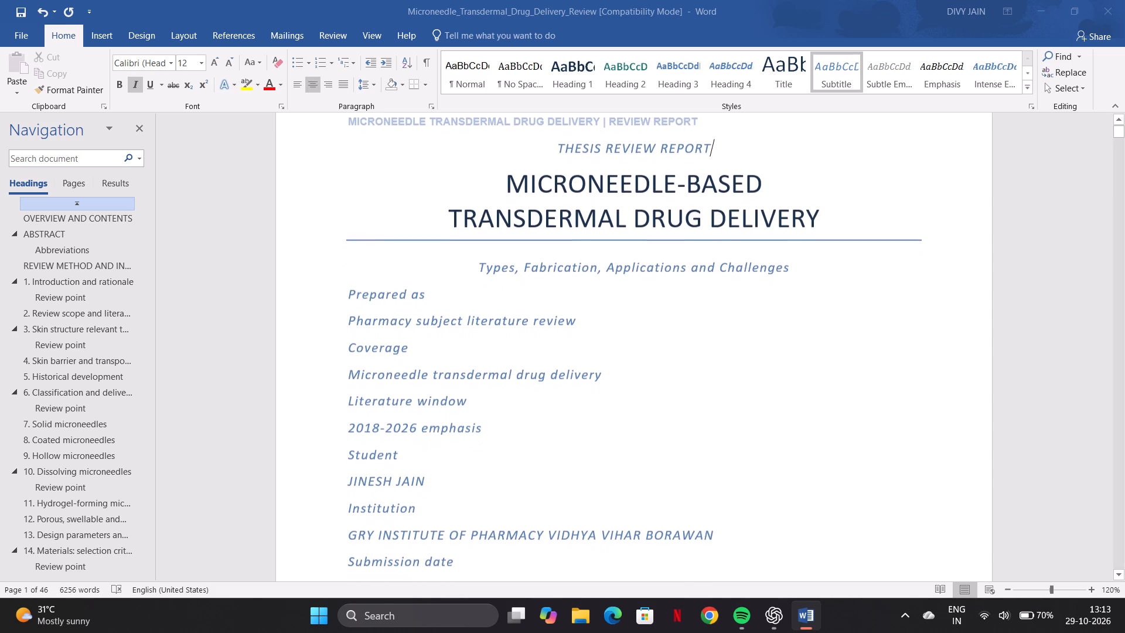
scroll(719, 241, "down", 1)
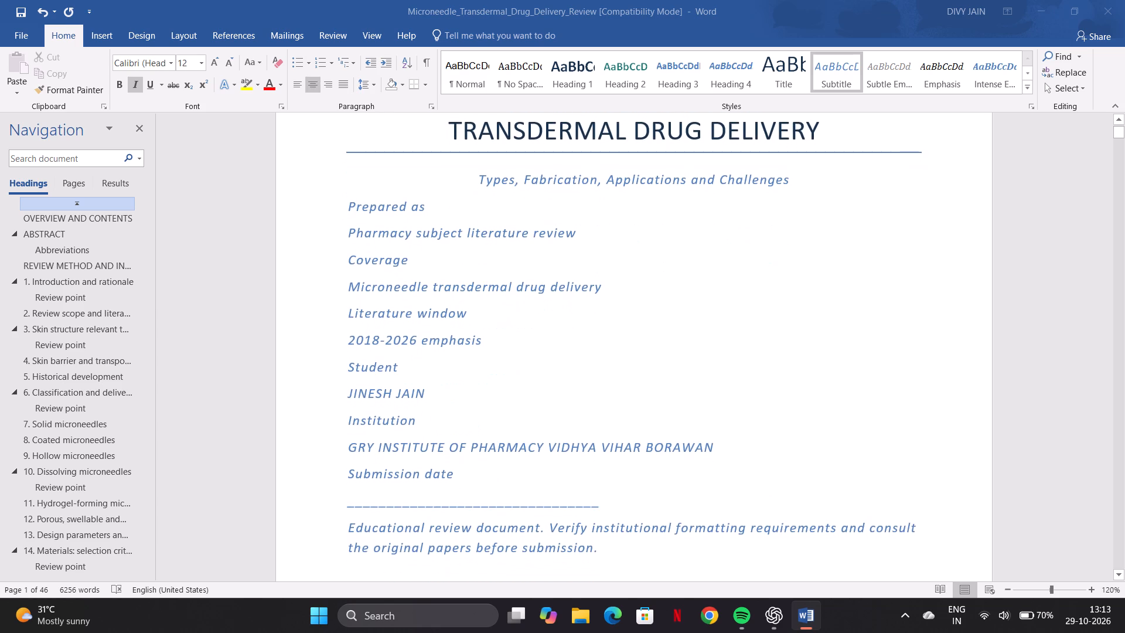
scroll(719, 241, "down", 3)
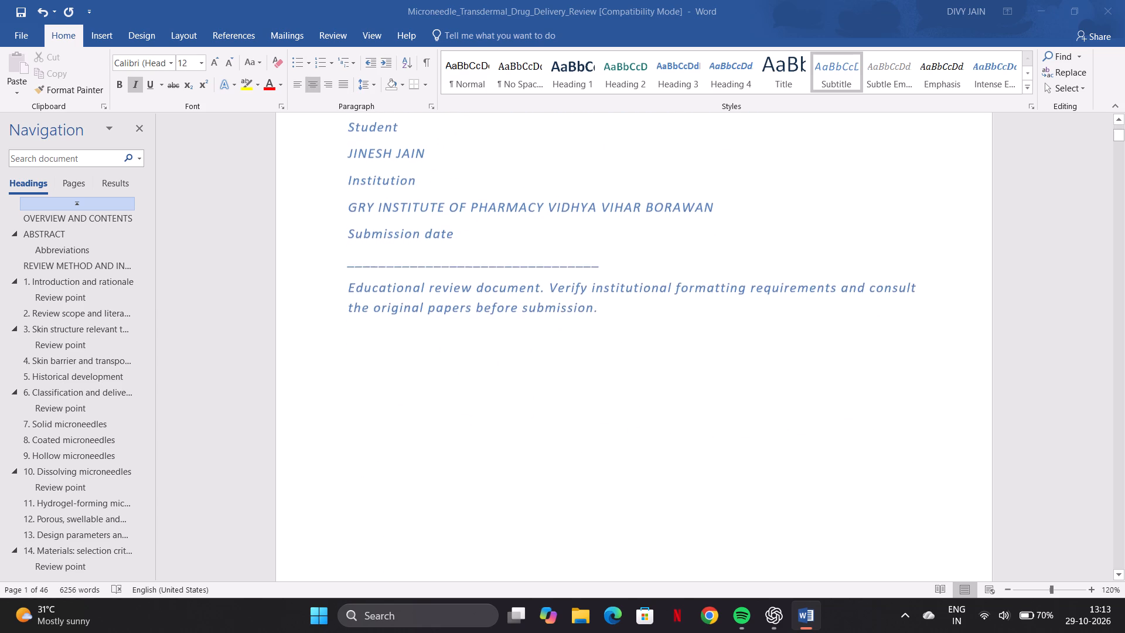
scroll(719, 241, "down", 1)
scroll(719, 241, "up", 1)
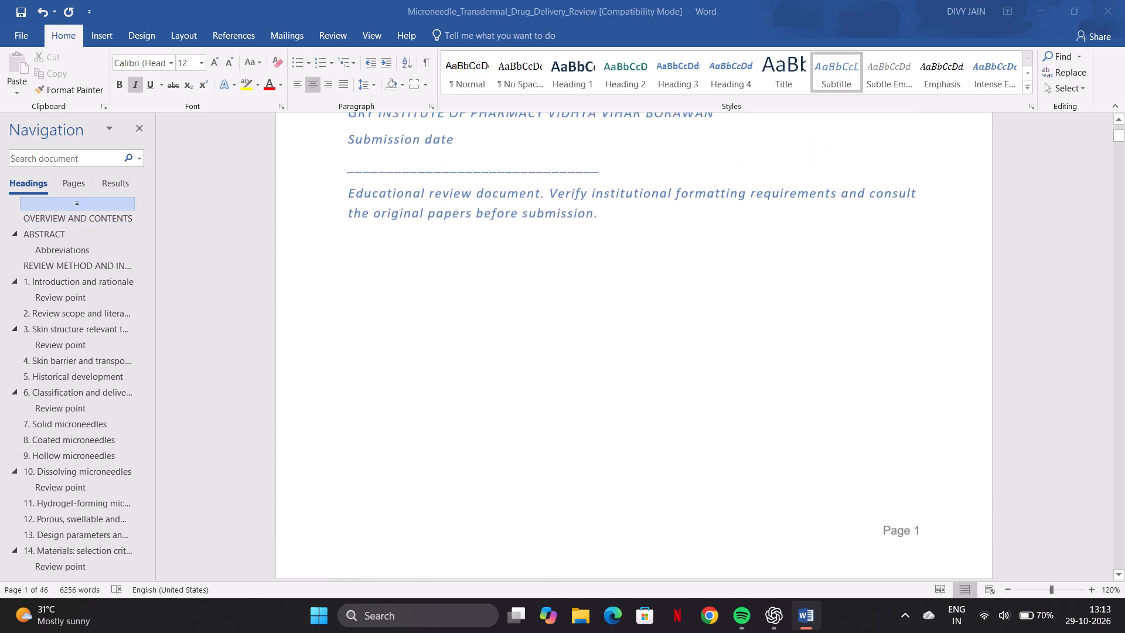
scroll(719, 241, "up", 1)
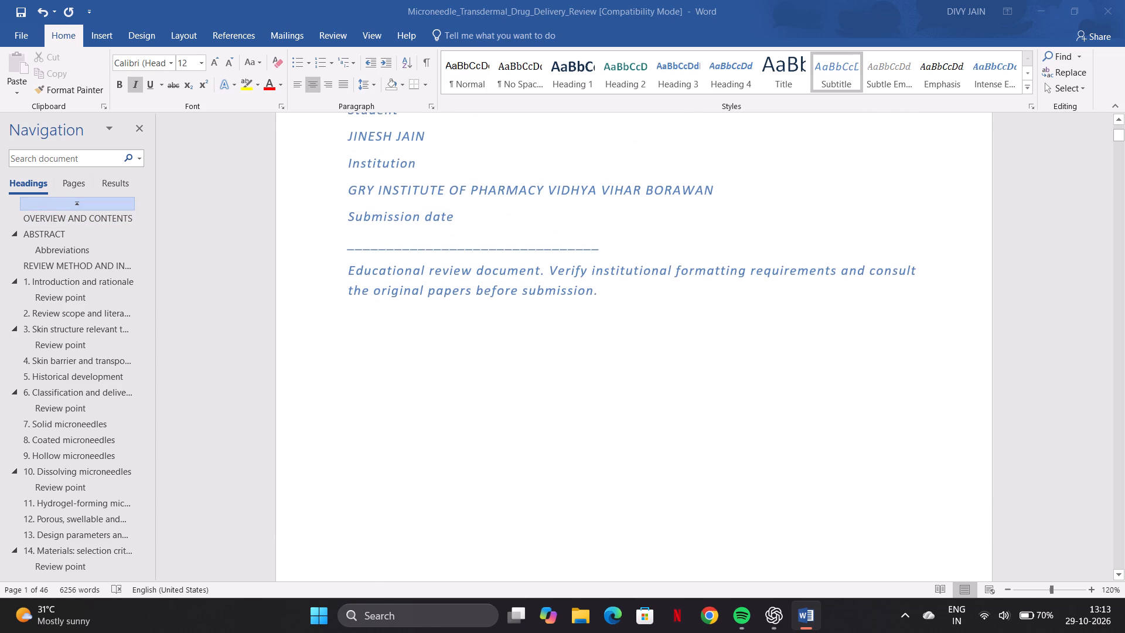
left_click(664, 220)
key("Down")
key("Down")
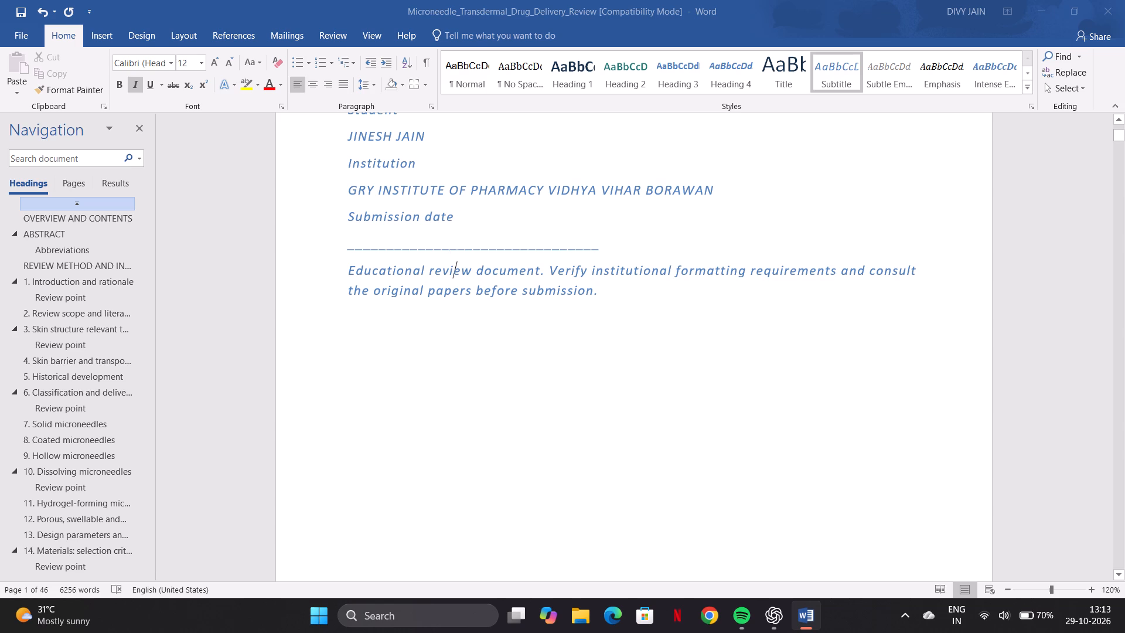
key("Down")
key("Right")
key("Right")
key("Right")
key("Right")
key("Right")
key("Right")
key("Right")
key("Right")
key("Right")
key("Right")
key("Right")
key("Right")
key("Right")
key("Right")
key("Right")
key("Right")
key("Right")
key("Right")
key("Right")
key("Right")
key("Right")
key("Right")
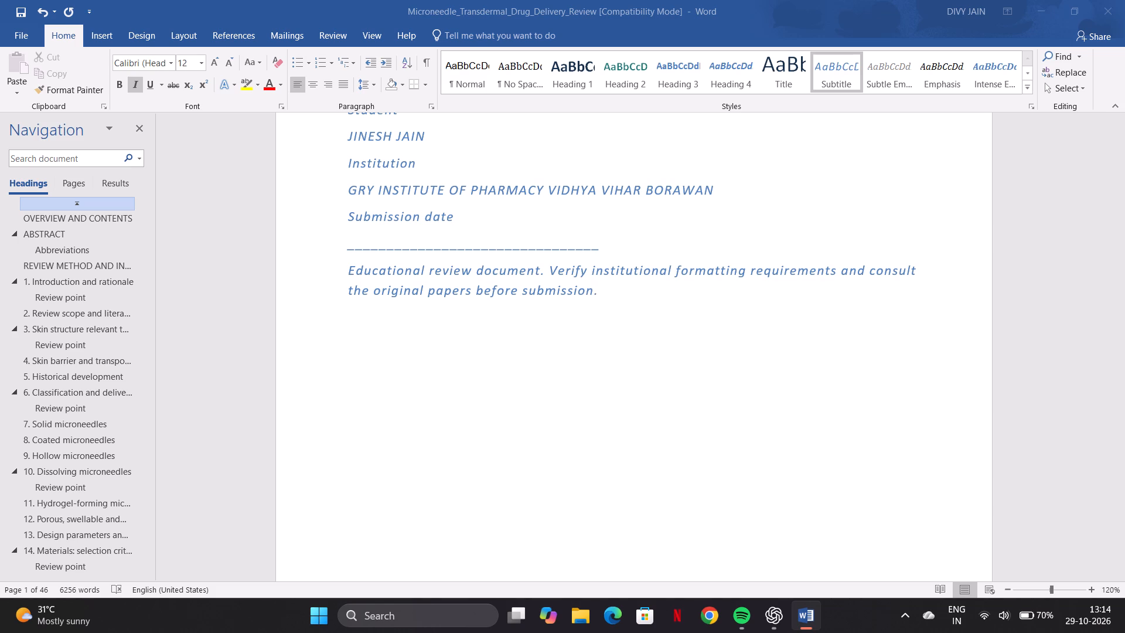
key("BackSpace")
key("BackSpace")
key("BackSpace")
key("BackSpace")
key("BackSpace")
key("BackSpace")
key("BackSpace")
key("BackSpace")
key("BackSpace")
key("BackSpace")
key("BackSpace")
key("BackSpace")
key("BackSpace")
key("ctrl+BackSpace")
key("ctrl+BackSpace")
key("ctrl+BackSpace")
key("ctrl+BackSpace")
key("ctrl+BackSpace")
key("ctrl+BackSpace")
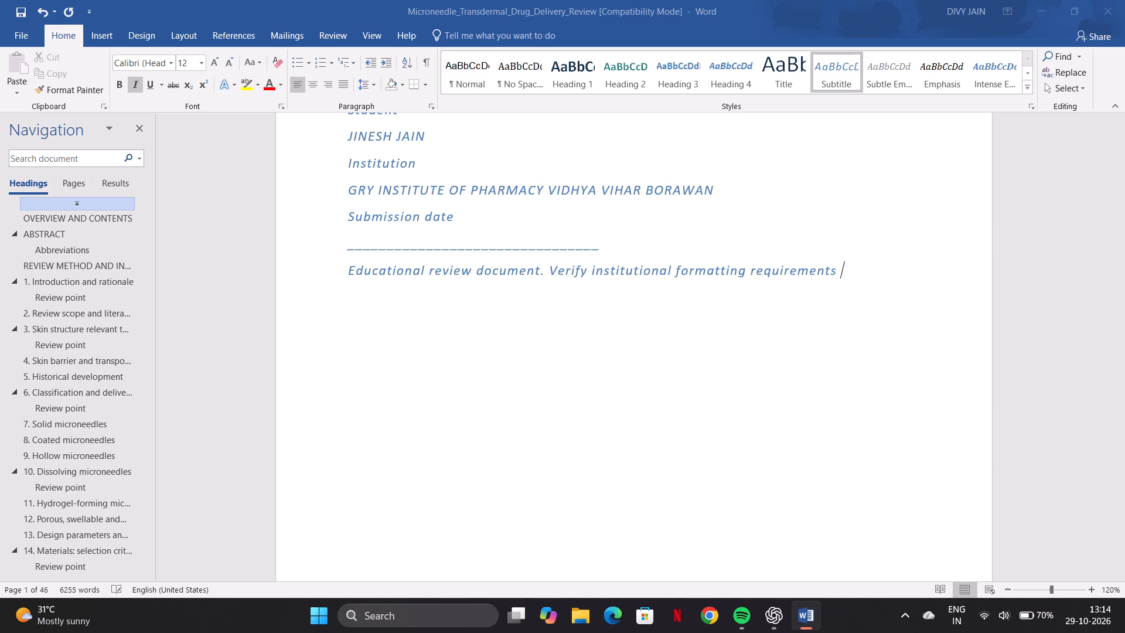
key("ctrl+BackSpace")
key("ctrl+BackSpace")
key("ctrl+BackSpace")
key("ctrl+BackSpace")
key("ctrl+BackSpace")
key("ctrl+BackSpace")
key("ctrl+BackSpace")
key("ctrl+BackSpace")
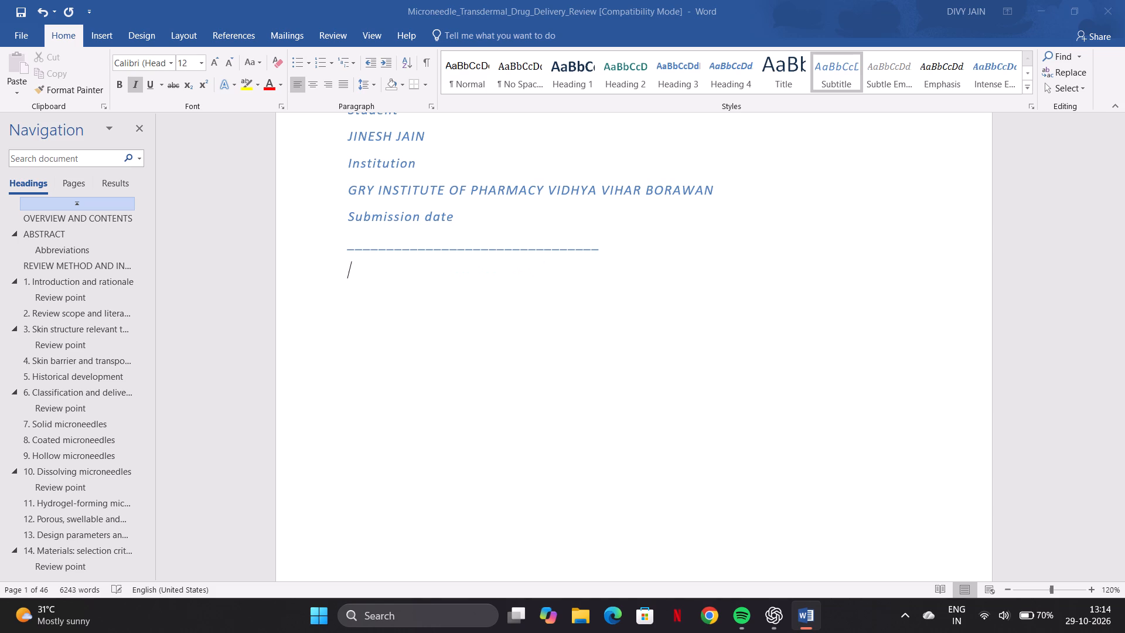
key("BackSpace")
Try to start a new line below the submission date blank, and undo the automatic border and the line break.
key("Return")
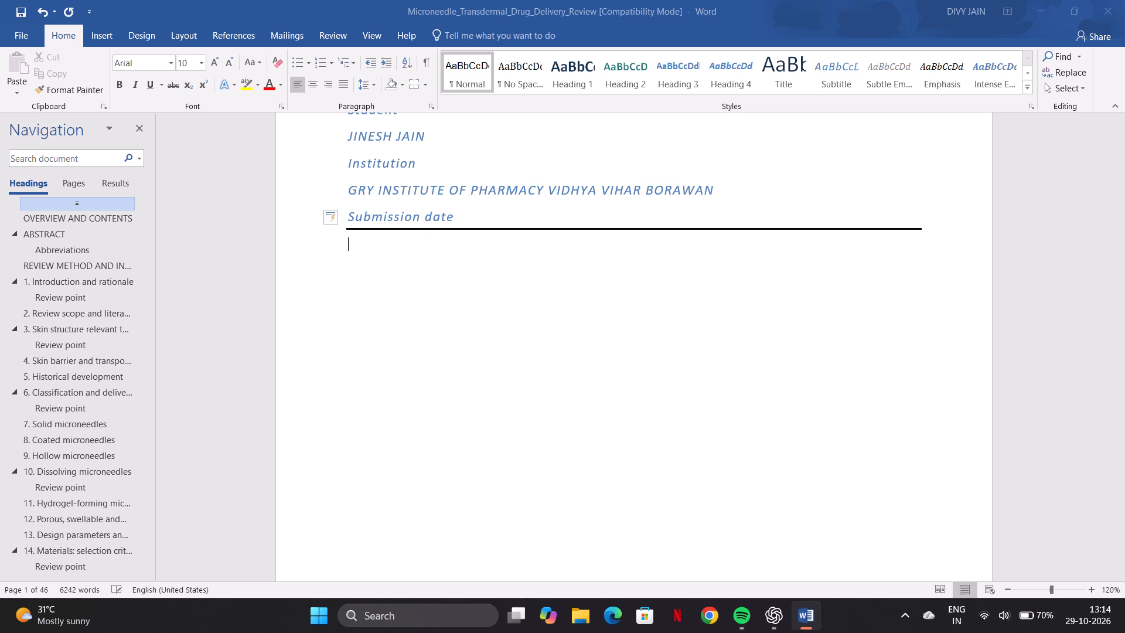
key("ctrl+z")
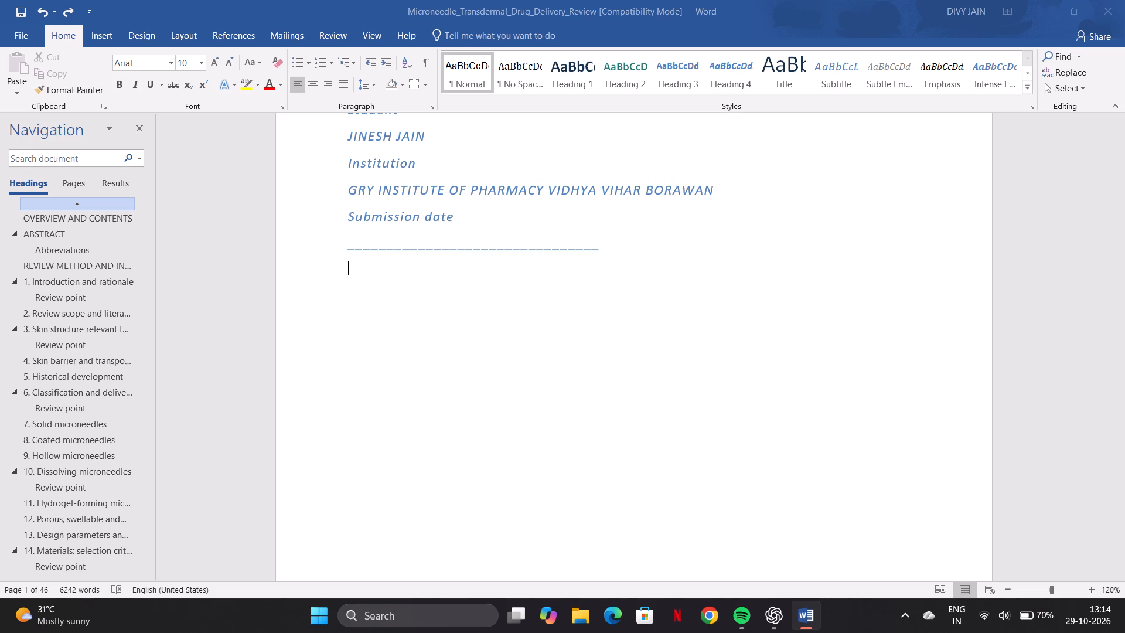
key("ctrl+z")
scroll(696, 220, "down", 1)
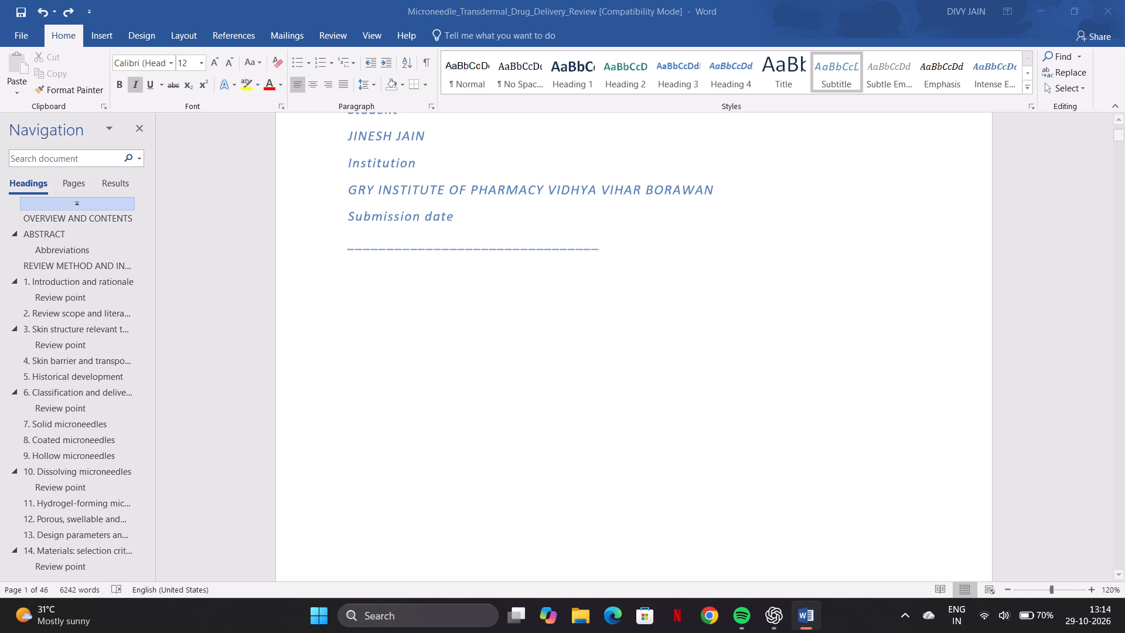
Review the Overview and Contents page, checking its introduction and the table of report pages and topics.
scroll(696, 220, "down", 3)
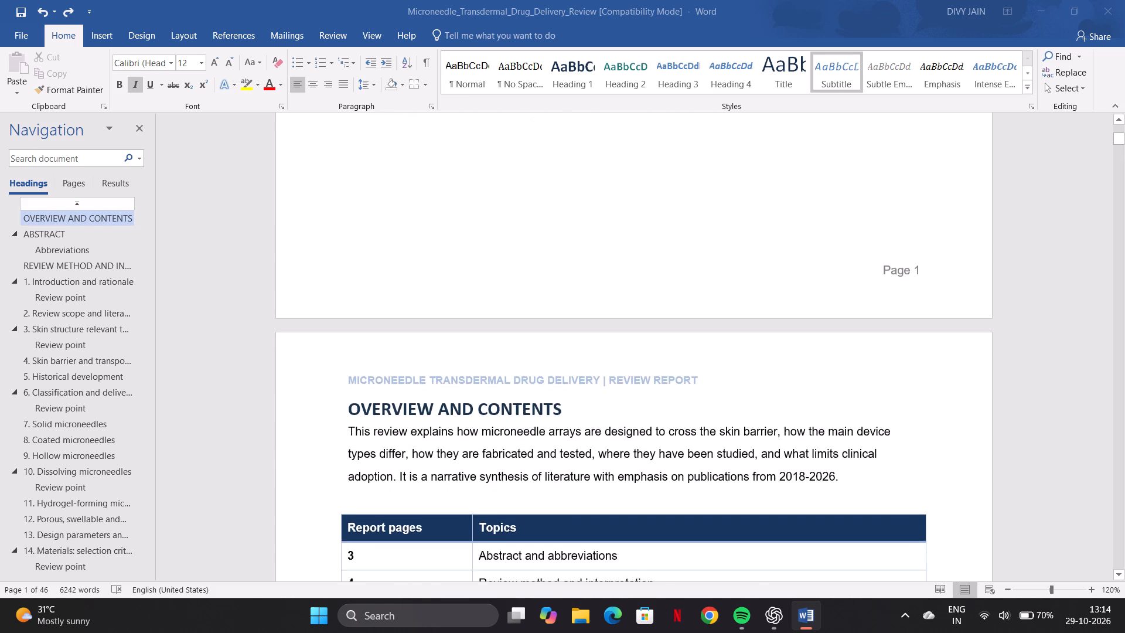
scroll(696, 220, "down", 1)
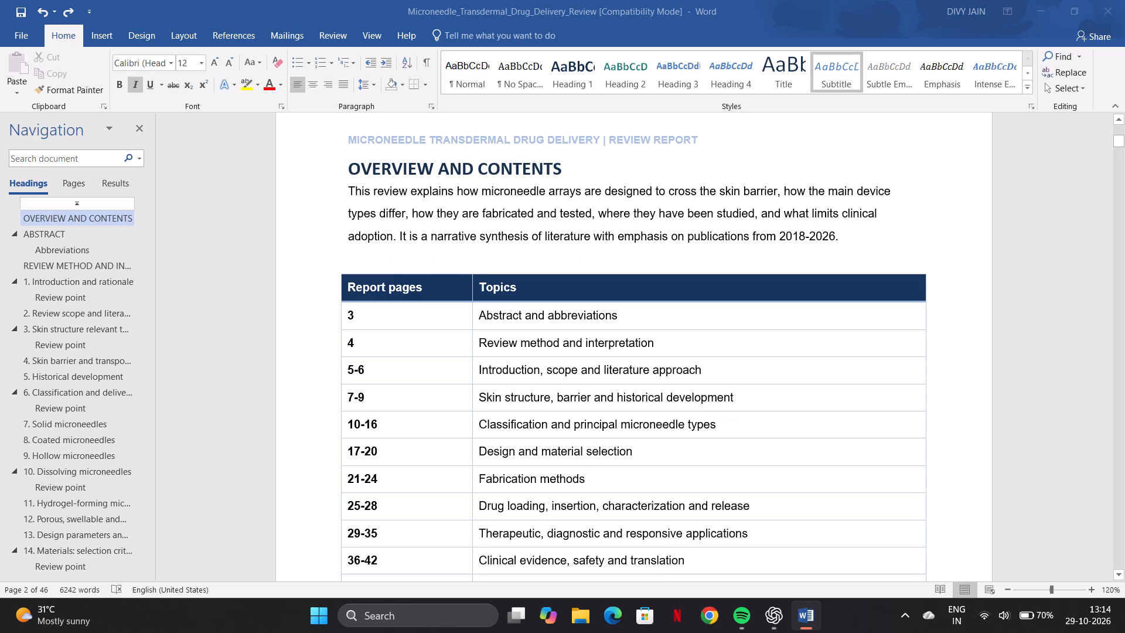
scroll(659, 230, "down", 2)
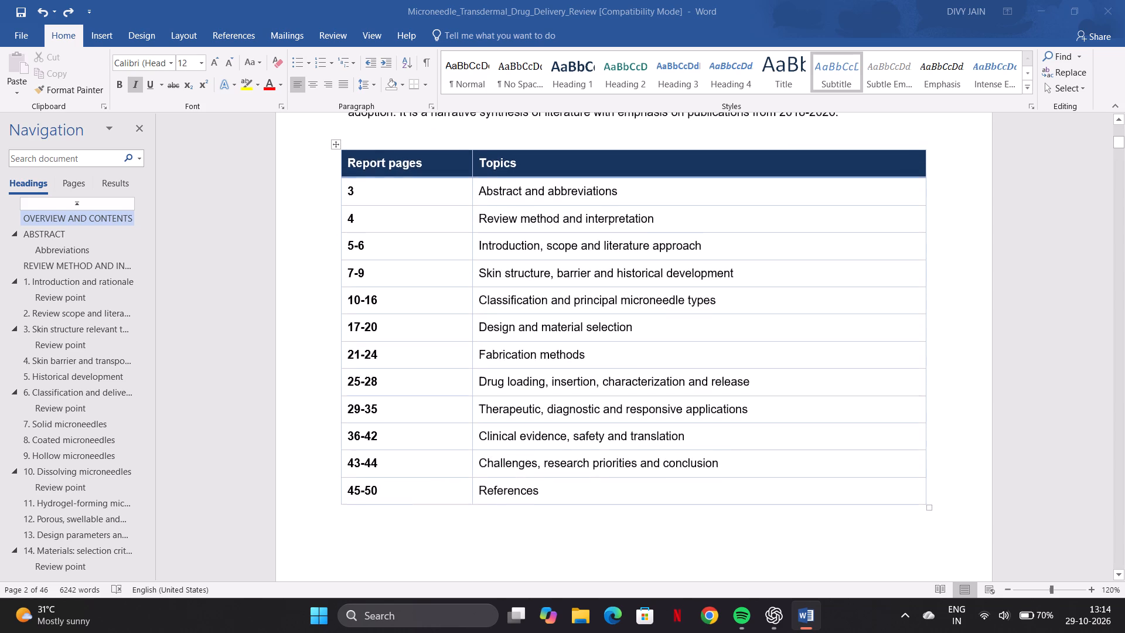
scroll(659, 230, "down", 1)
scroll(659, 230, "up", 1)
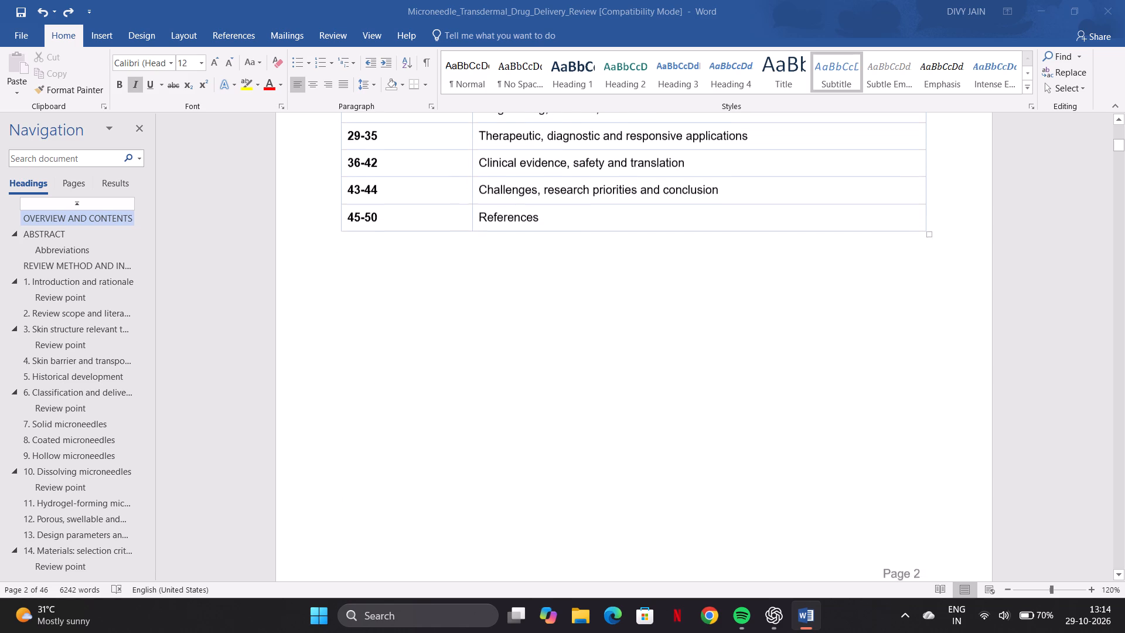
scroll(659, 230, "up", 1)
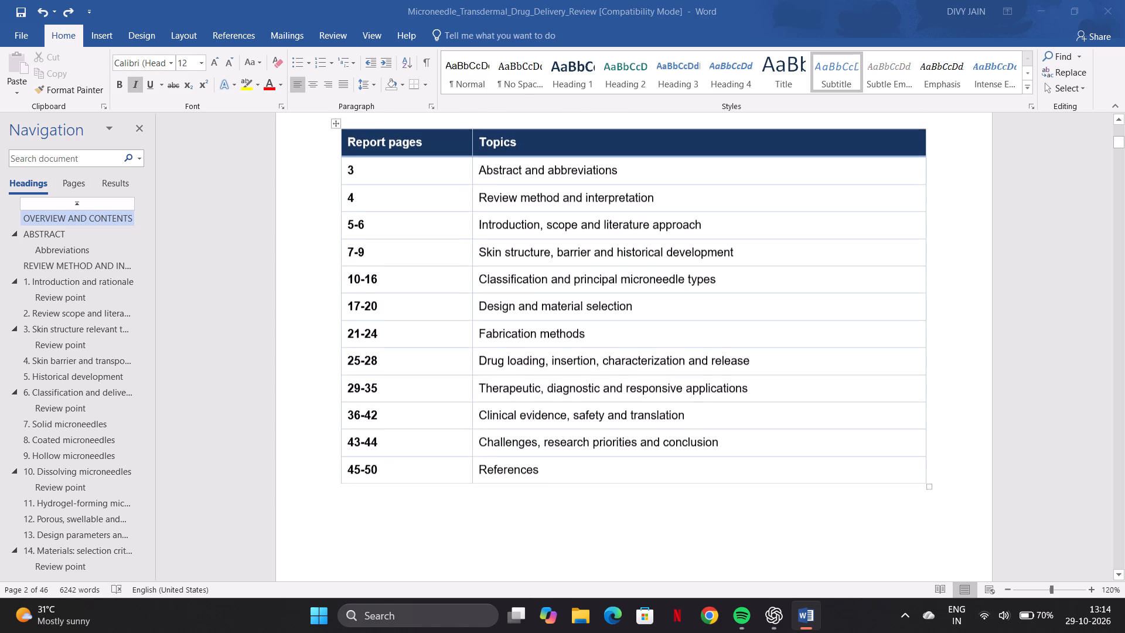
scroll(659, 230, "up", 2)
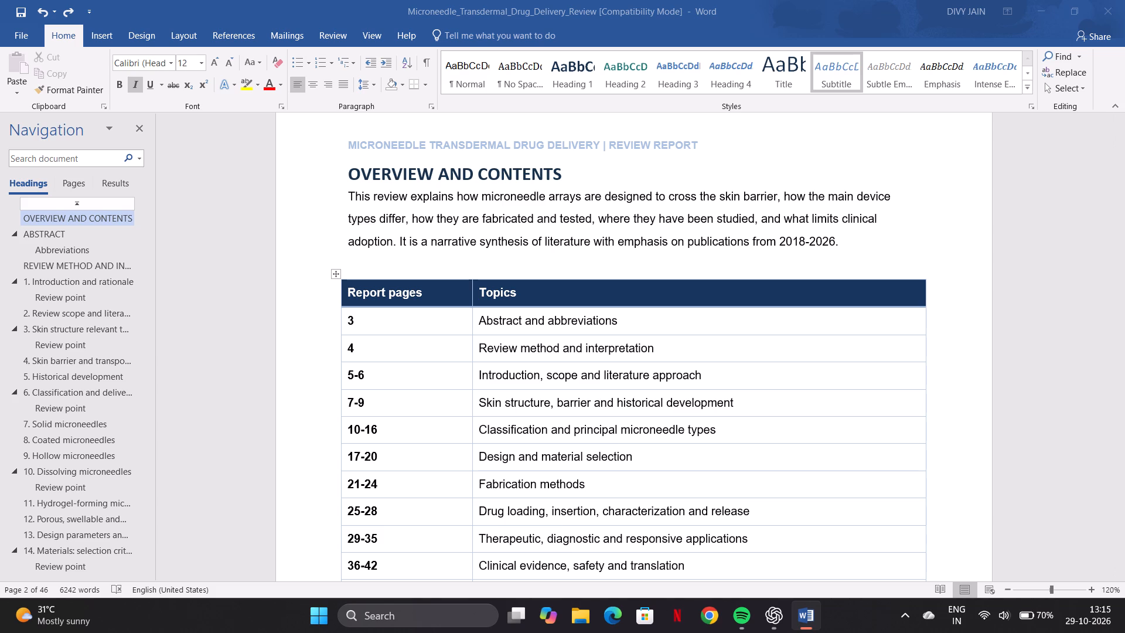
left_click(865, 248)
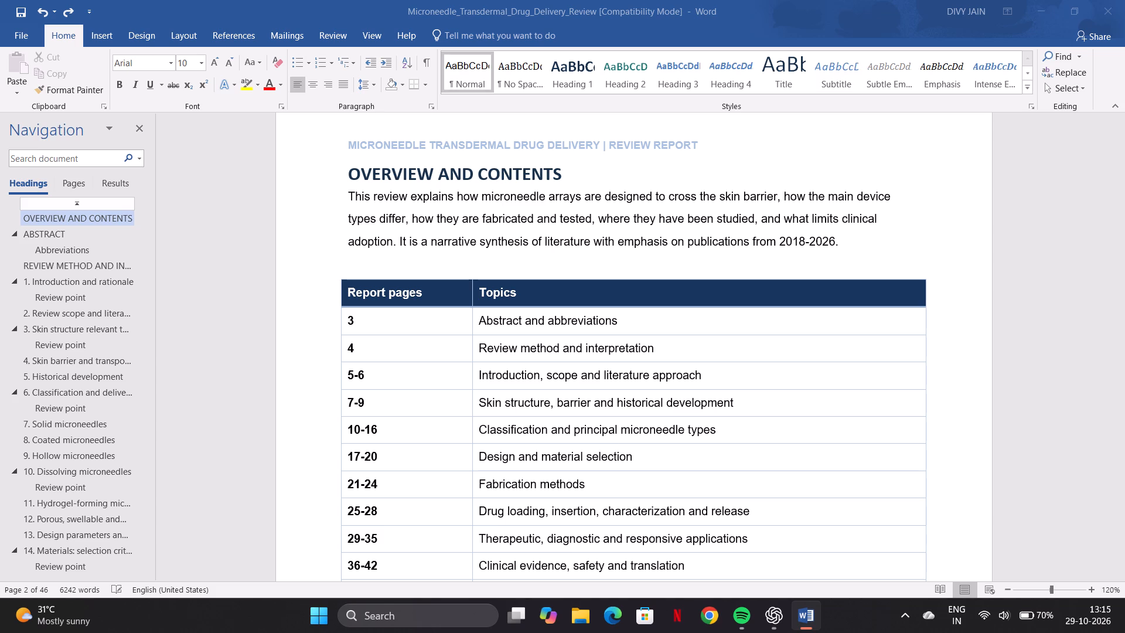
scroll(865, 248, "down", 1)
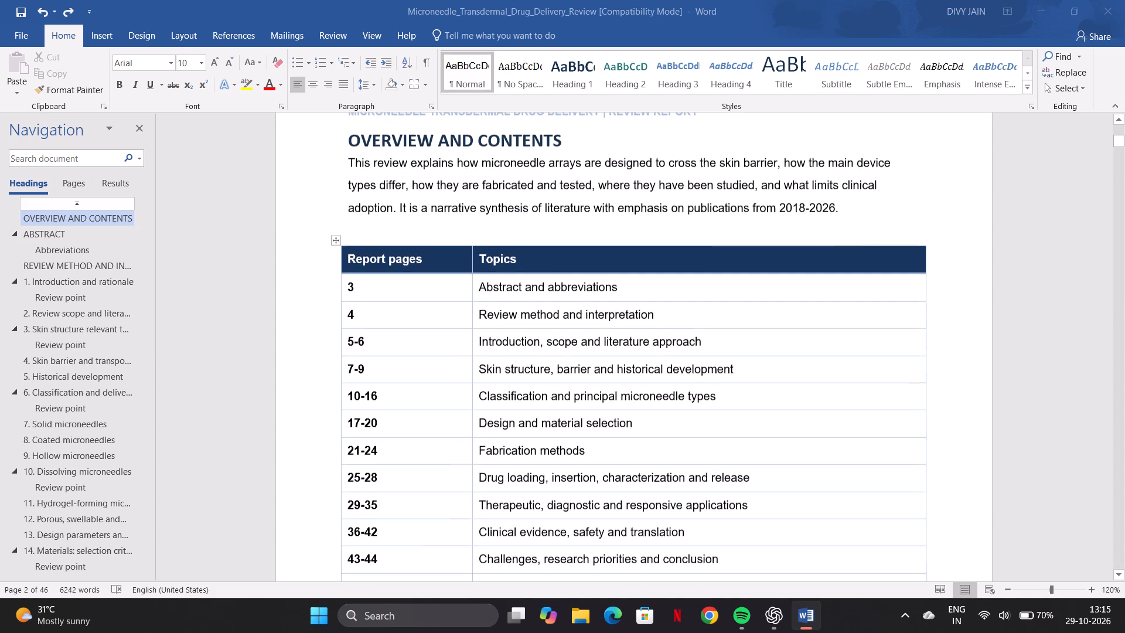
scroll(865, 248, "down", 1)
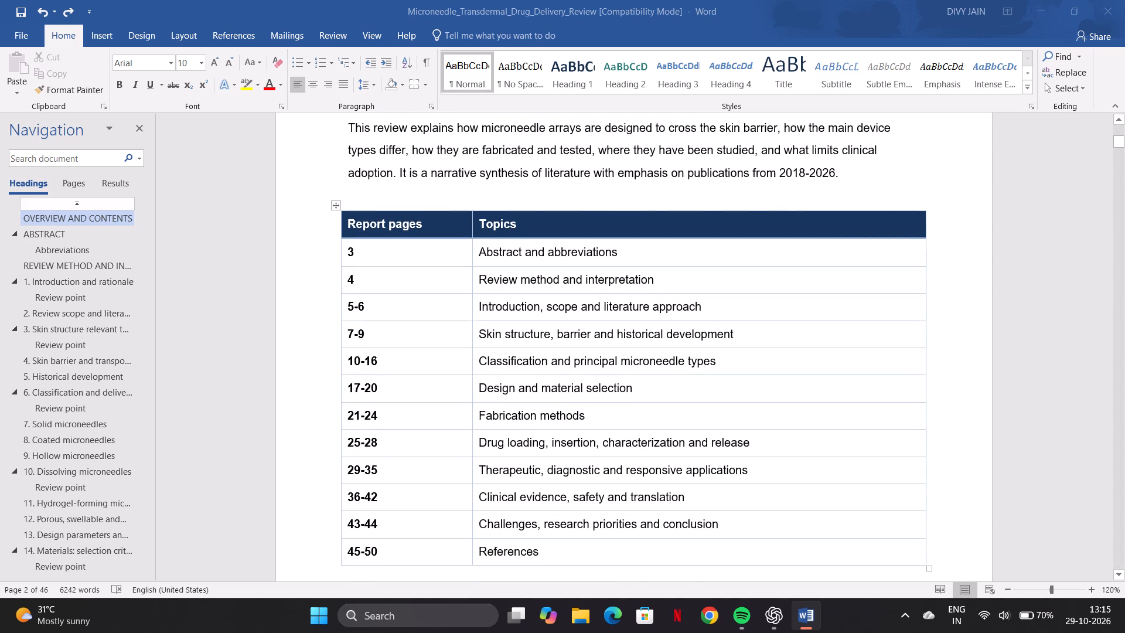
scroll(694, 283, "down", 1)
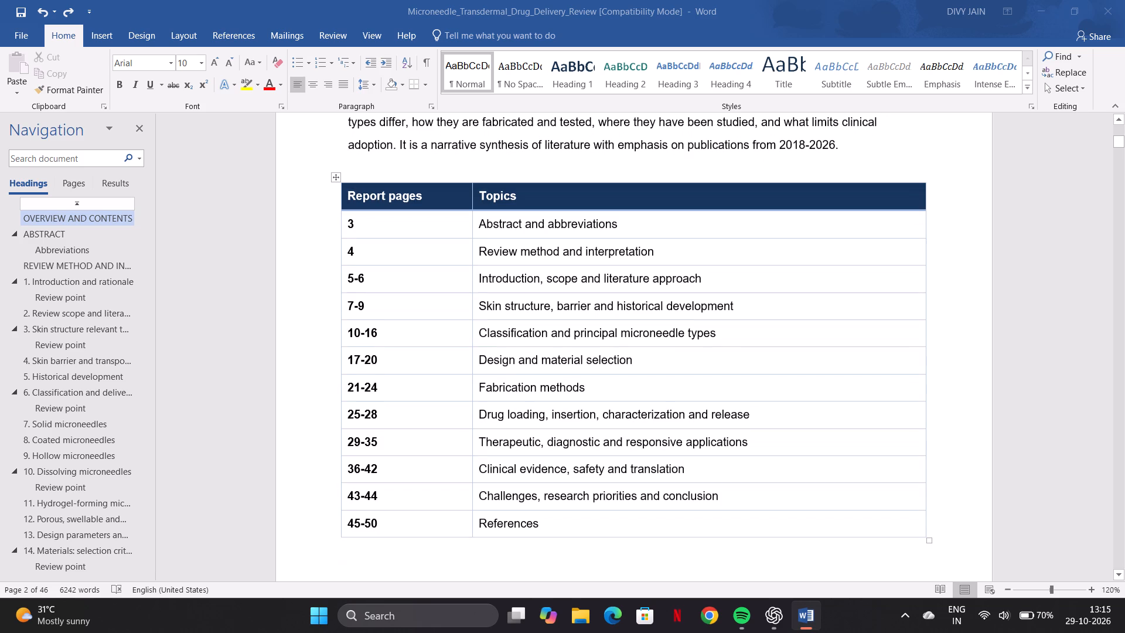
scroll(694, 283, "down", 1)
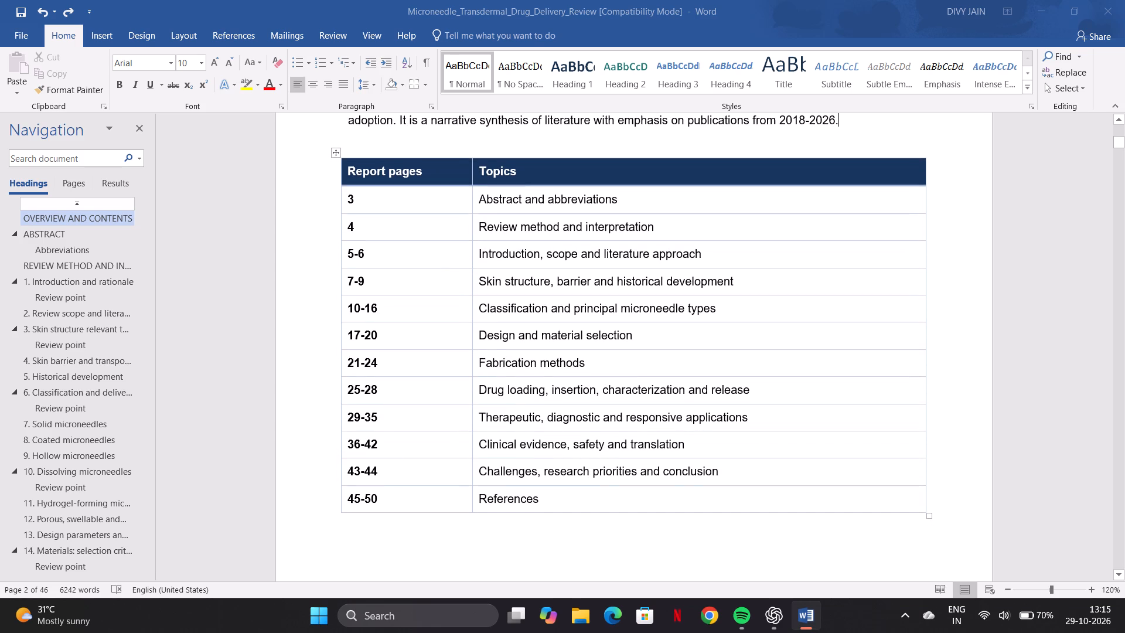
scroll(694, 283, "up", 2)
scroll(656, 366, "down", 1)
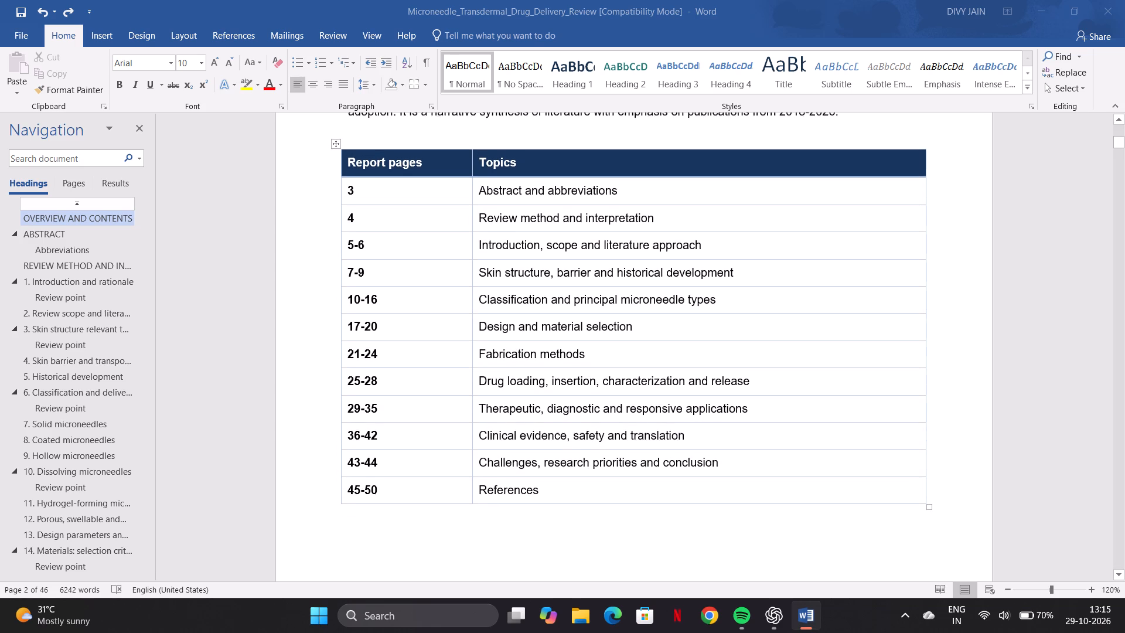
scroll(656, 366, "down", 1)
scroll(656, 366, "up", 1)
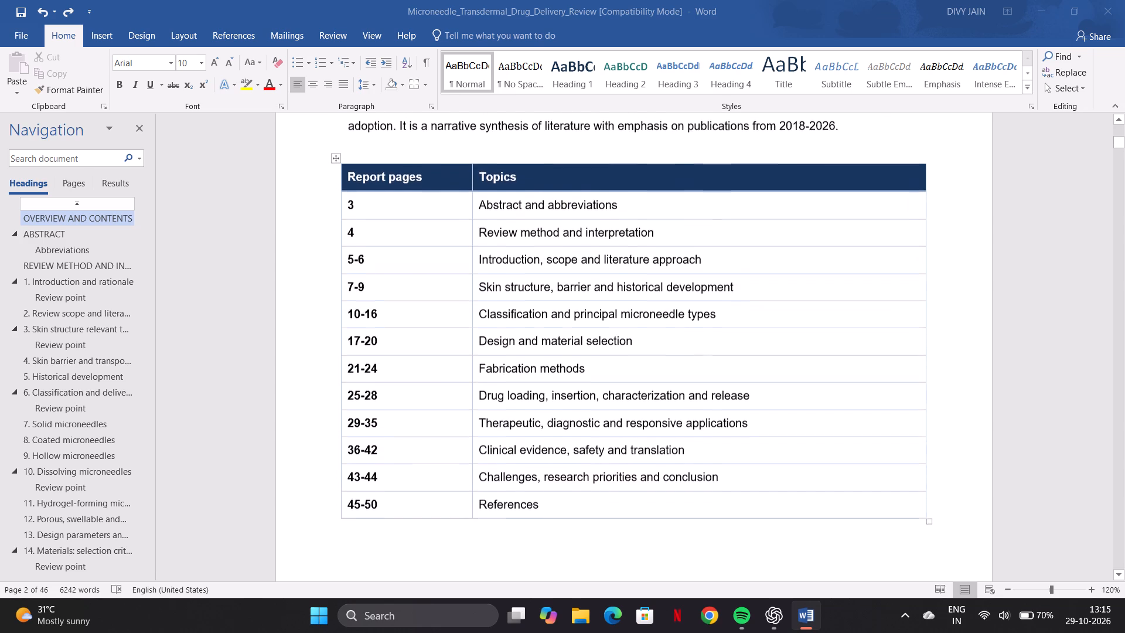
scroll(656, 366, "up", 1)
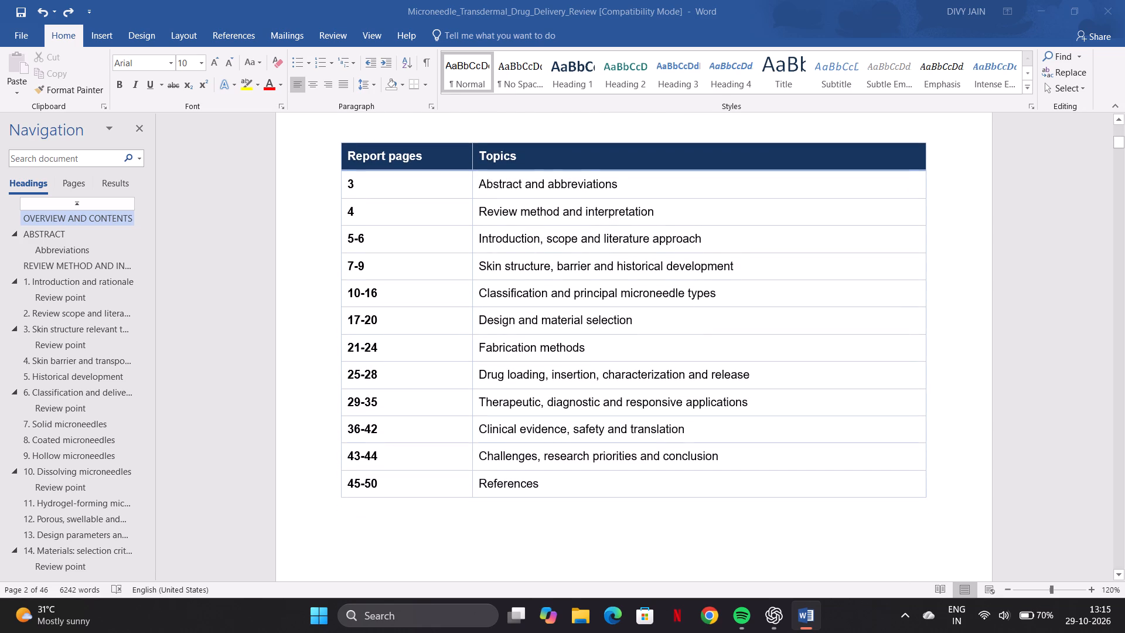
Skim the report from the contents table through the Abstract and Review Method pages to "1. Introduction and rationale".
left_click(1122, 571)
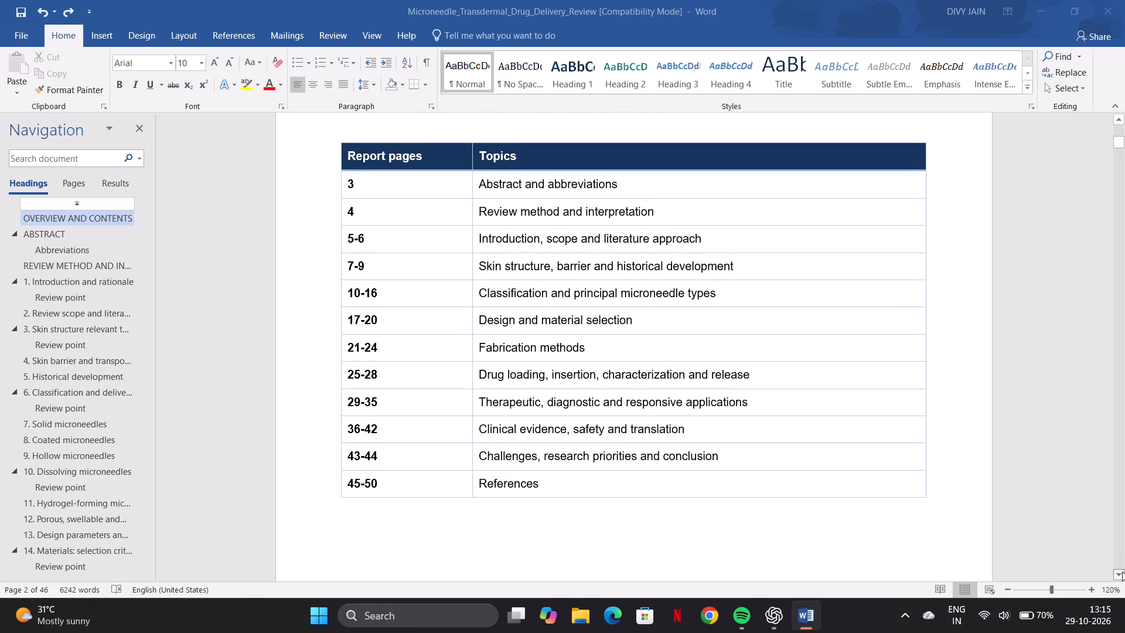
triple_click(1122, 571)
left_click(1122, 571)
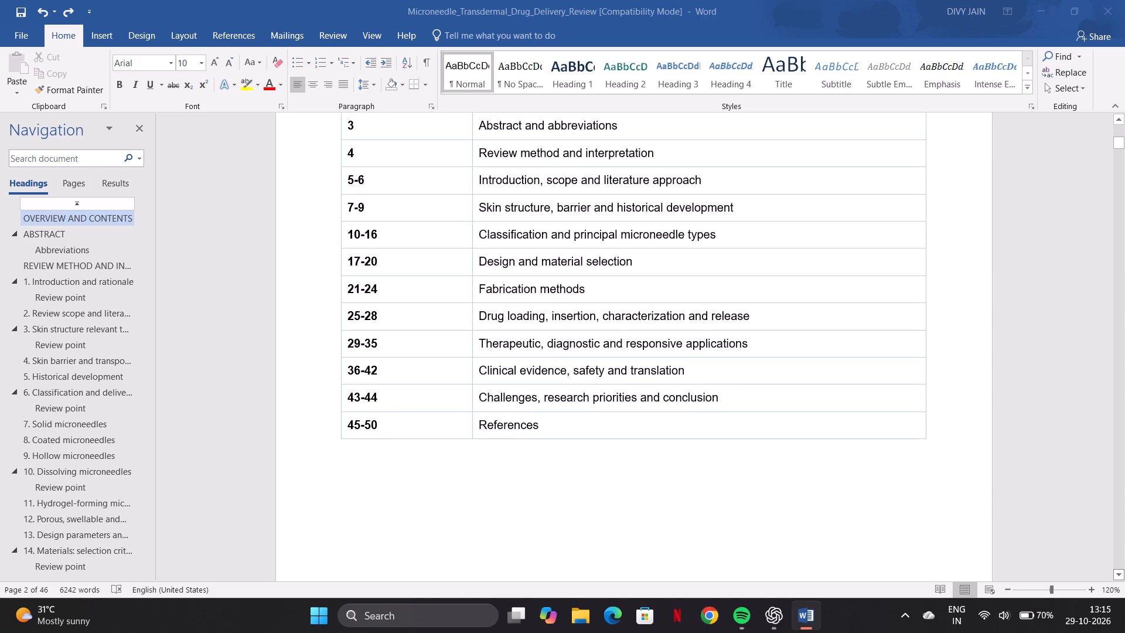
key("Down")
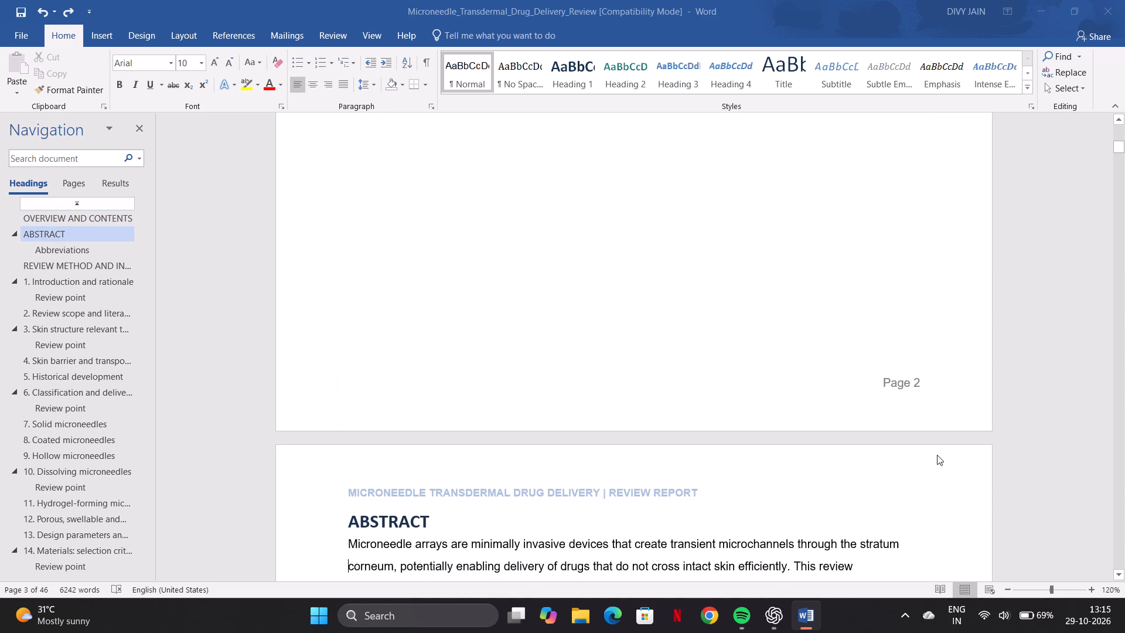
key("Down")
key("Down")
key("Down")
key("Down")
key("Down")
key("Down")
key("Down")
key("Down")
key("Down")
key("Down")
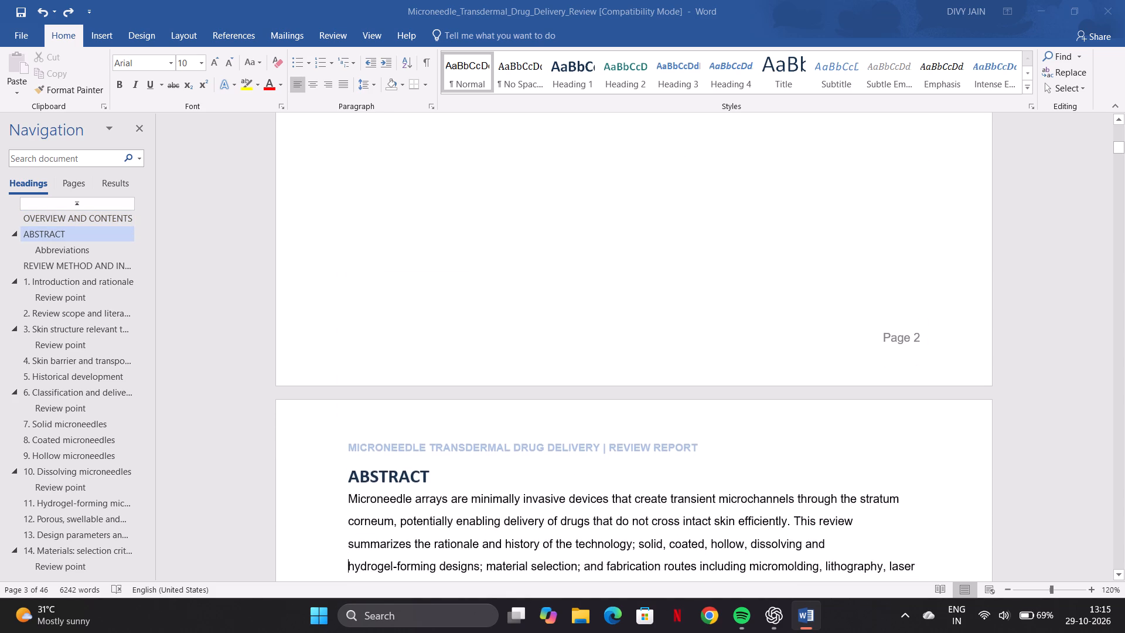
key("Down")
key("Down")
key("Down")
key("Down")
key("Down")
key("Down")
key("Down")
key("Down")
key("Down")
key("Down")
key("Down")
key("Down")
key("Down")
key("Down")
key("Down")
key("Down")
key("Down")
key("Down")
key("Down")
key("Down")
key("Down")
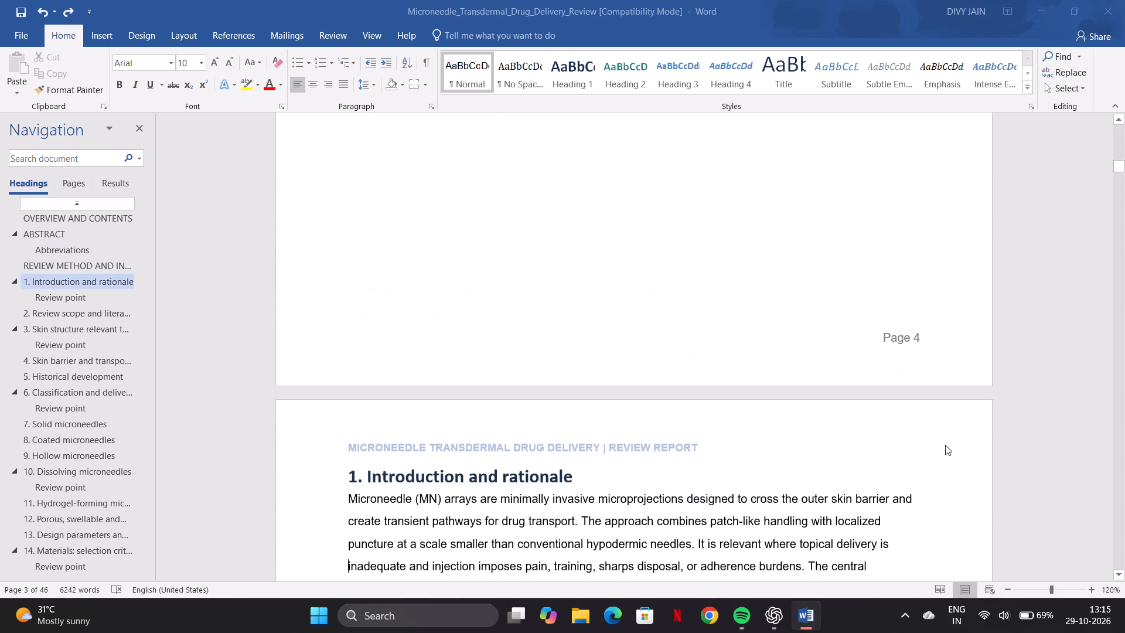
key("Down")
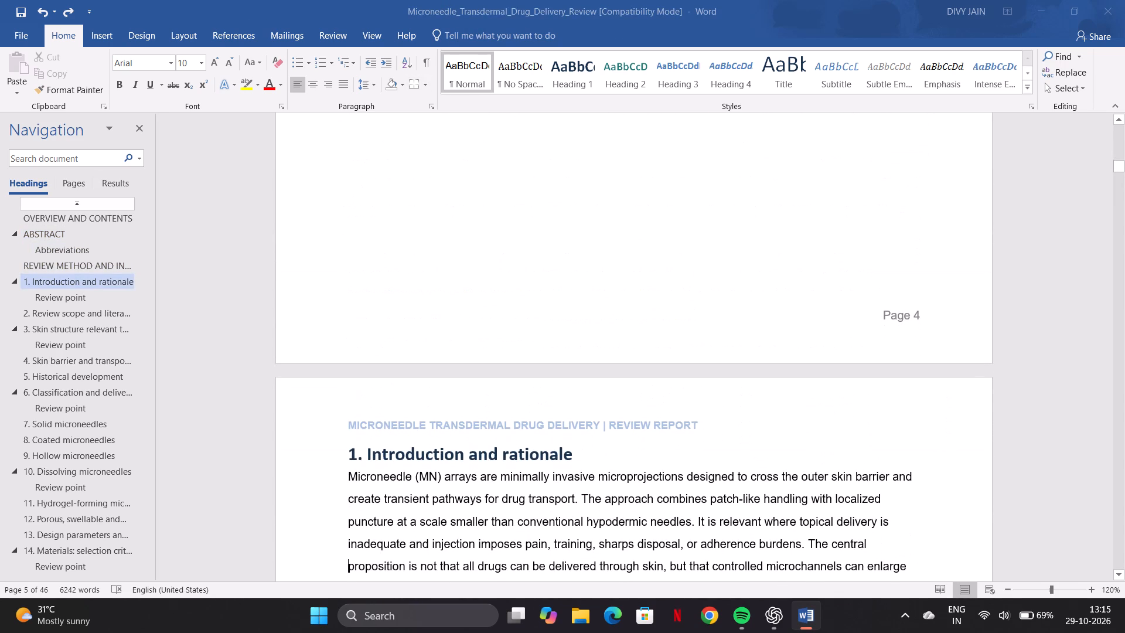
key("Up")
Look back over the pages from the contents table through "2. Review scope and literature approach", checking their text and layout.
scroll(909, 359, "up", 4)
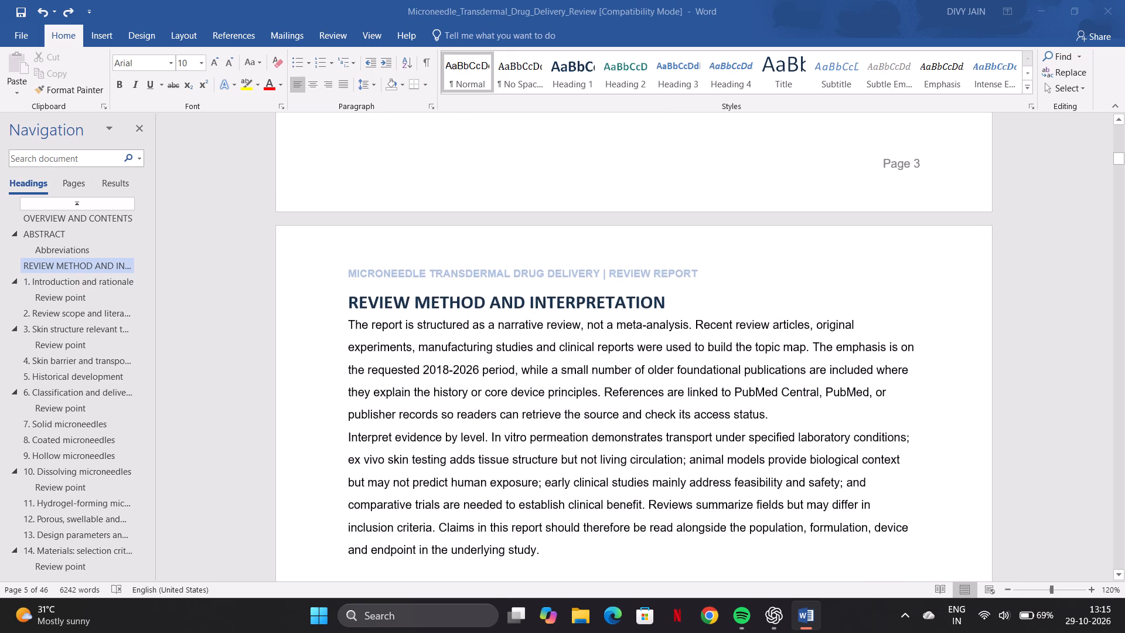
scroll(909, 359, "up", 6)
scroll(909, 359, "down", 2)
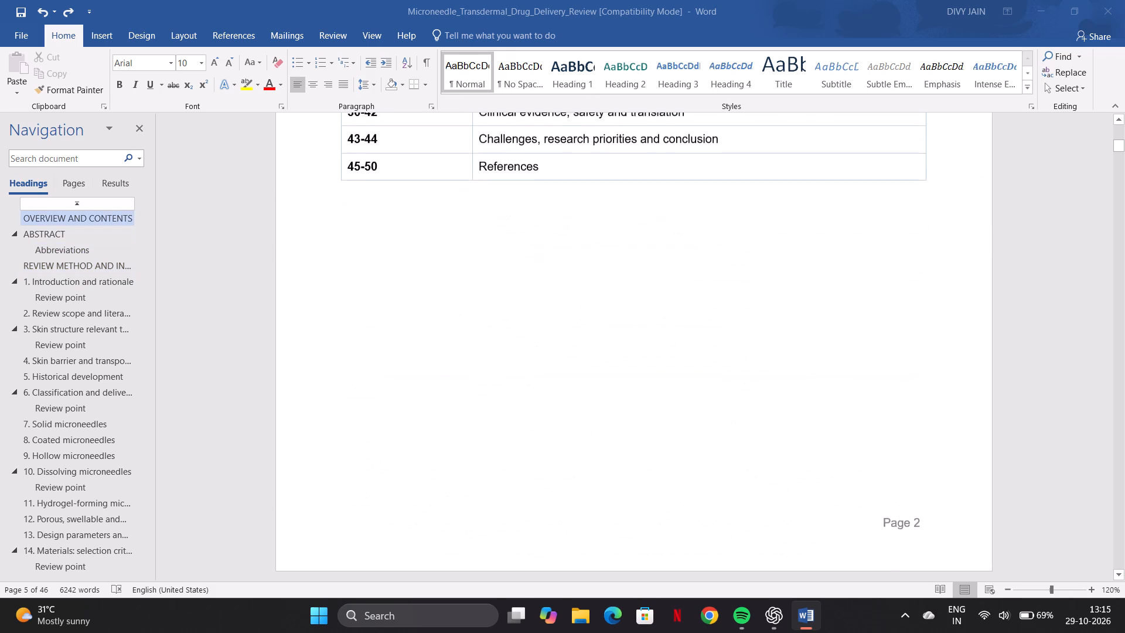
scroll(910, 368, "down", 1)
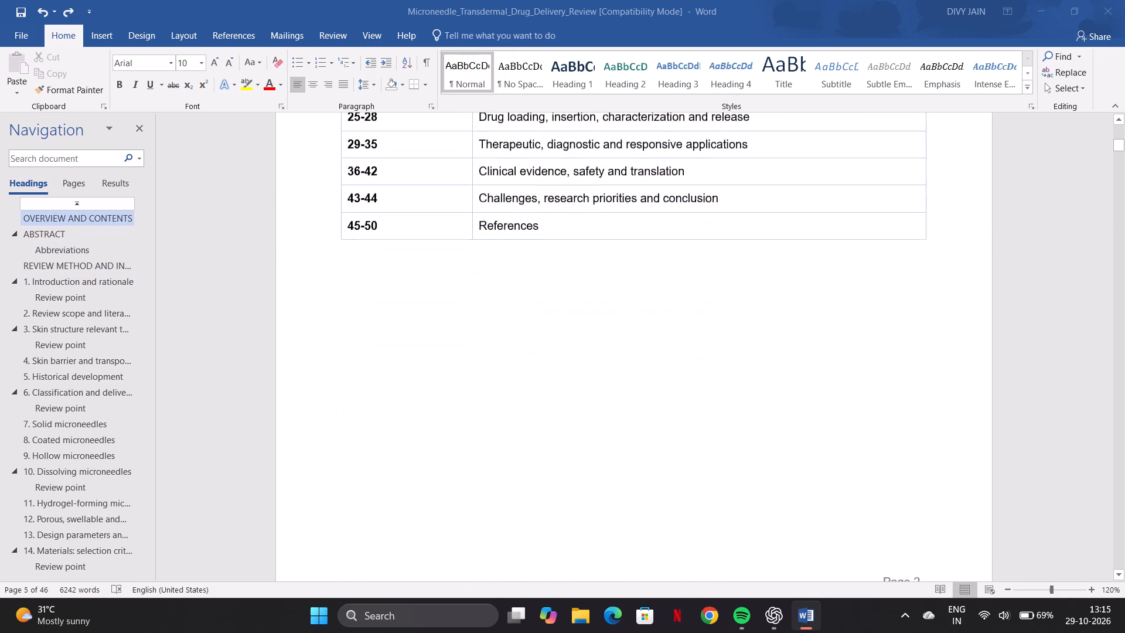
scroll(910, 368, "down", 7)
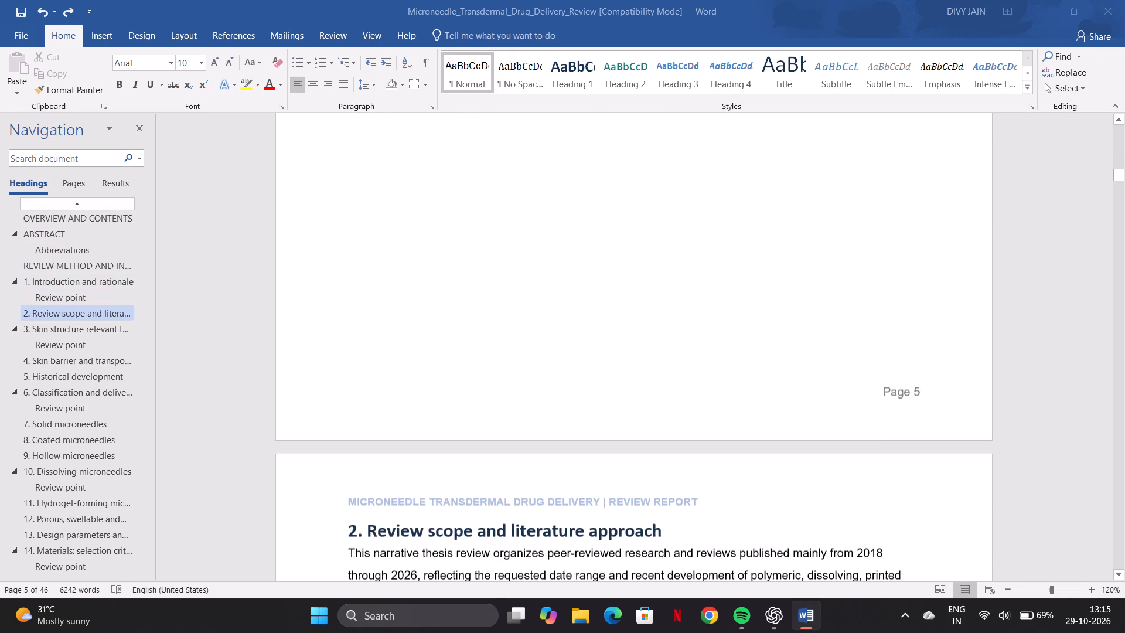
scroll(910, 368, "down", 1)
scroll(910, 368, "up", 2)
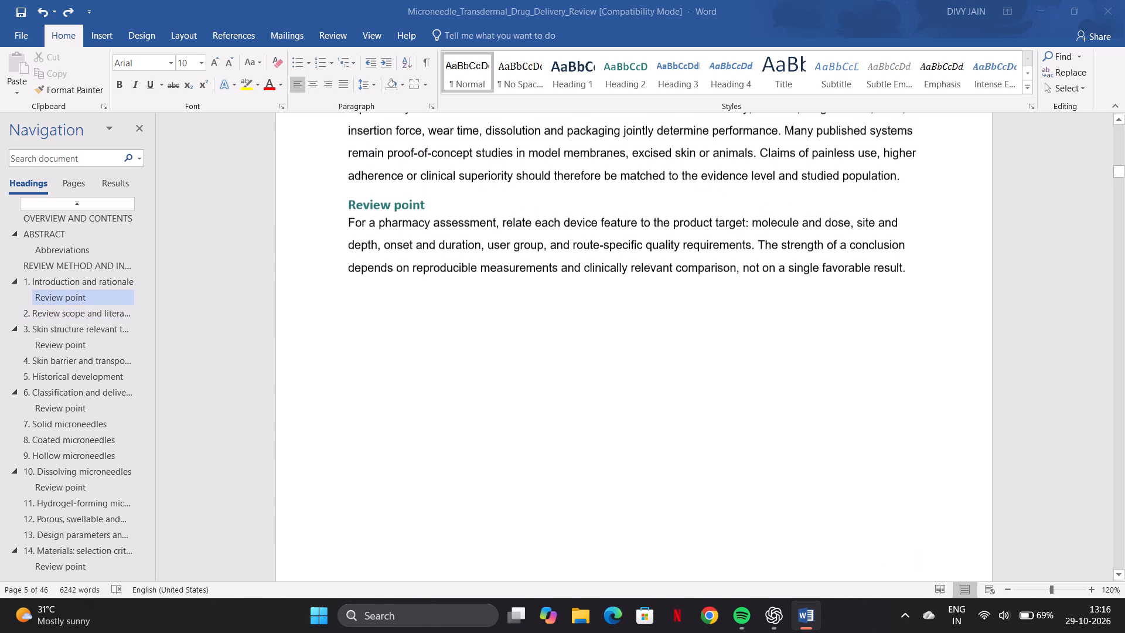
scroll(910, 368, "up", 1)
scroll(910, 368, "down", 2)
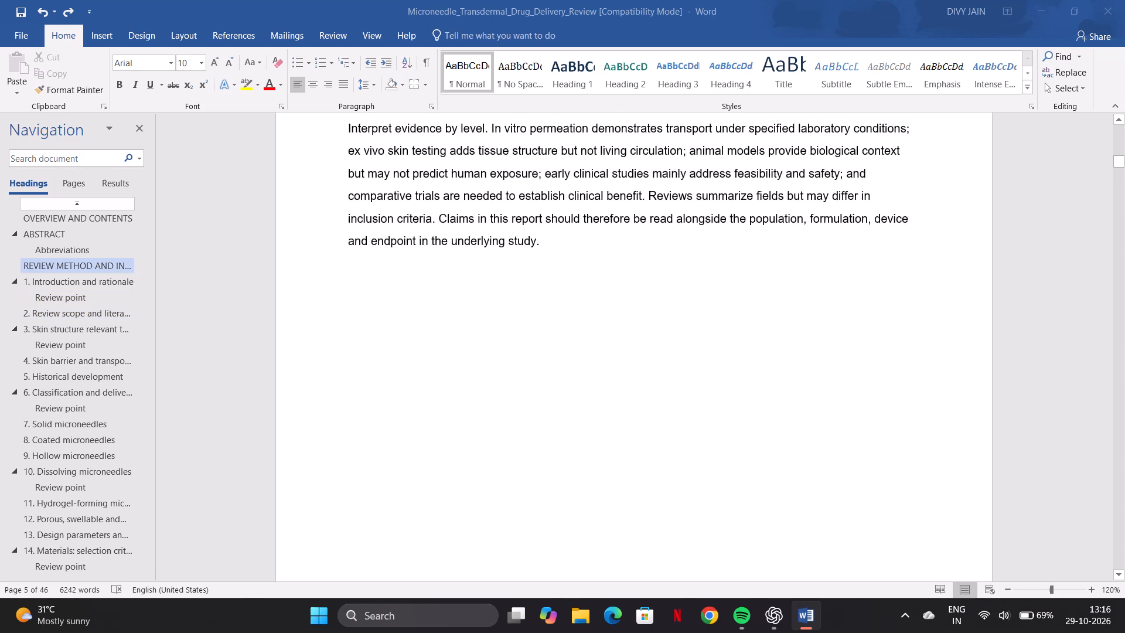
scroll(910, 368, "down", 4)
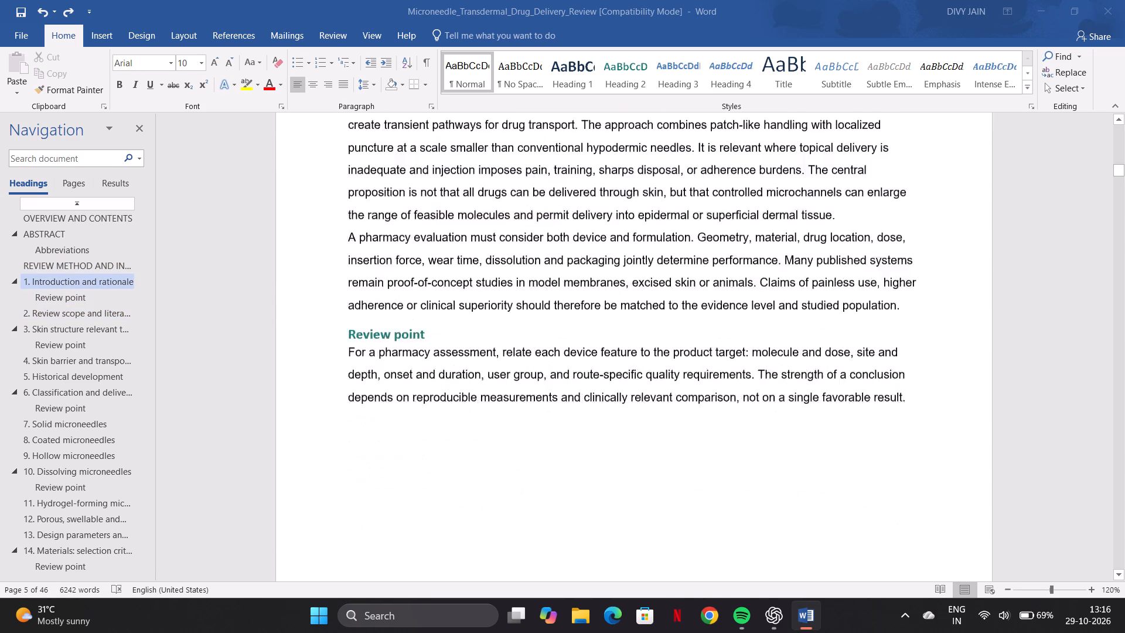
scroll(910, 368, "down", 3)
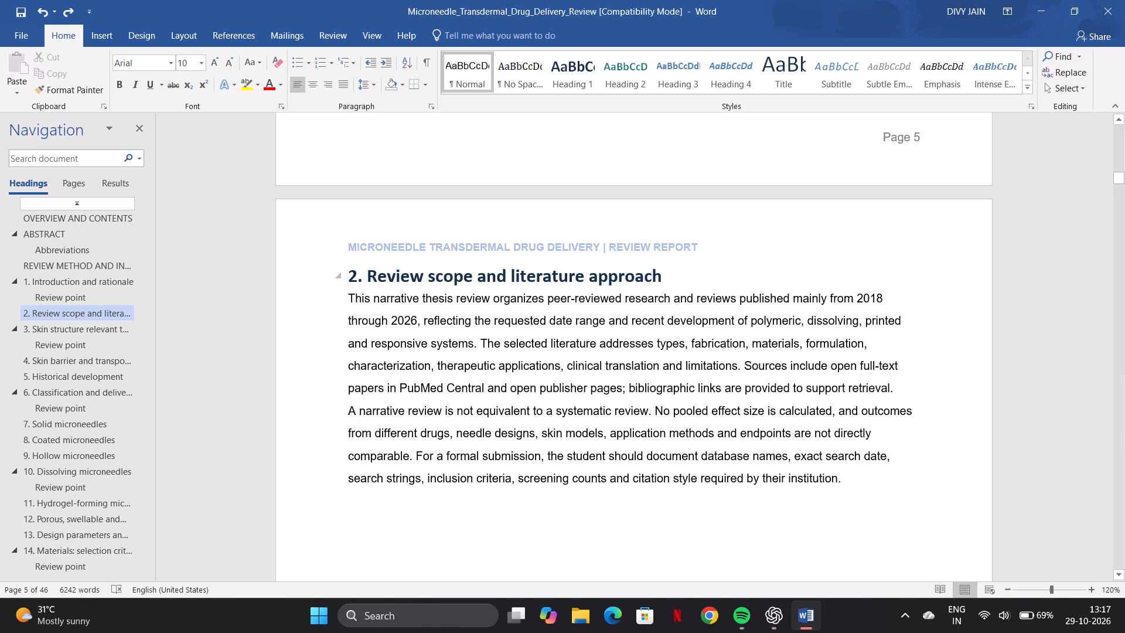
key("ctrl+shift+Right")
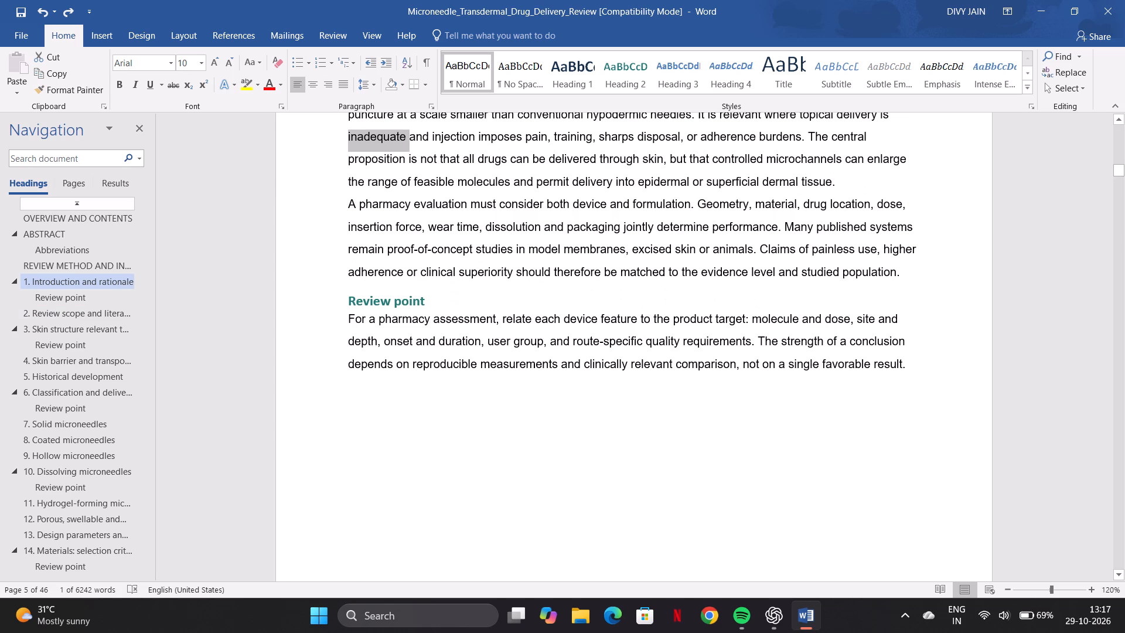
key("ctrl+shift+Left")
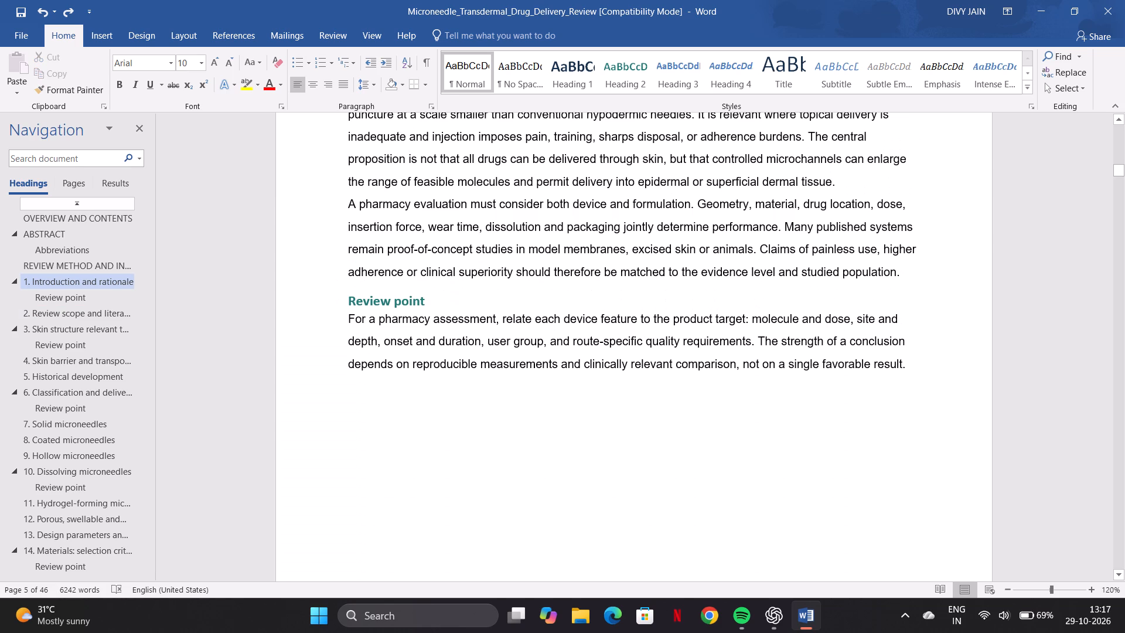
scroll(421, 322, "up", 2)
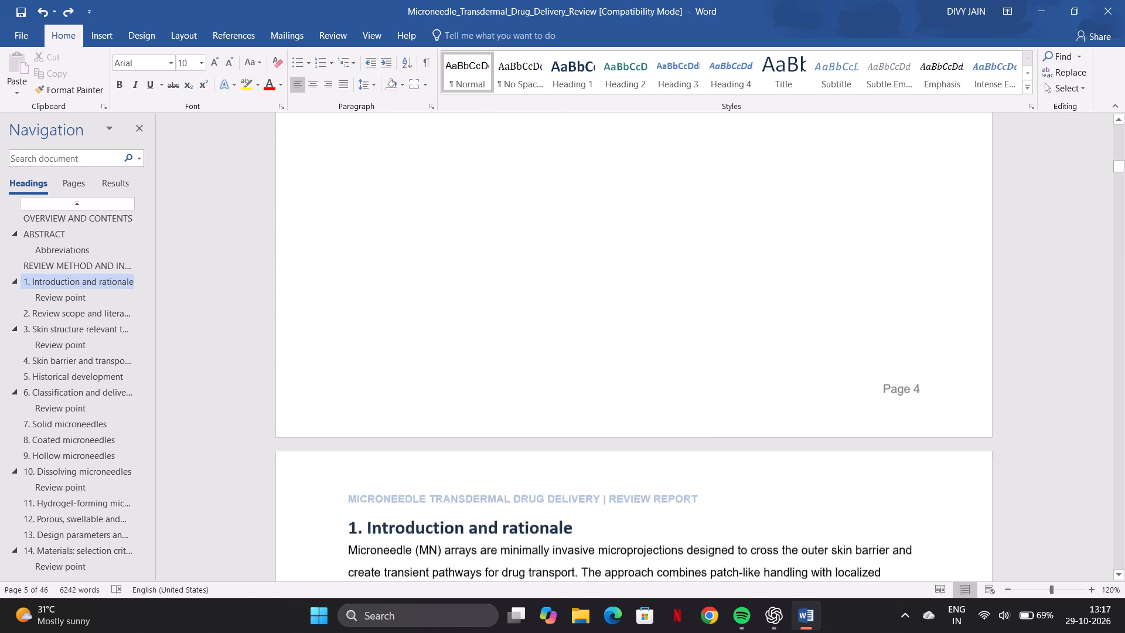
scroll(421, 322, "up", 1)
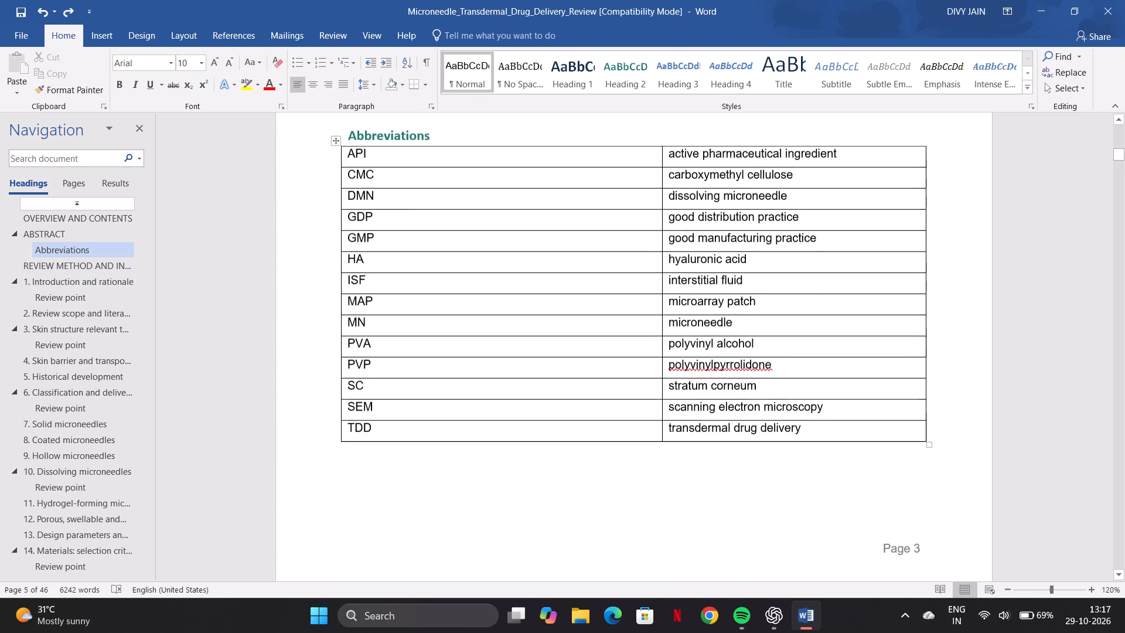
scroll(421, 322, "down", 2)
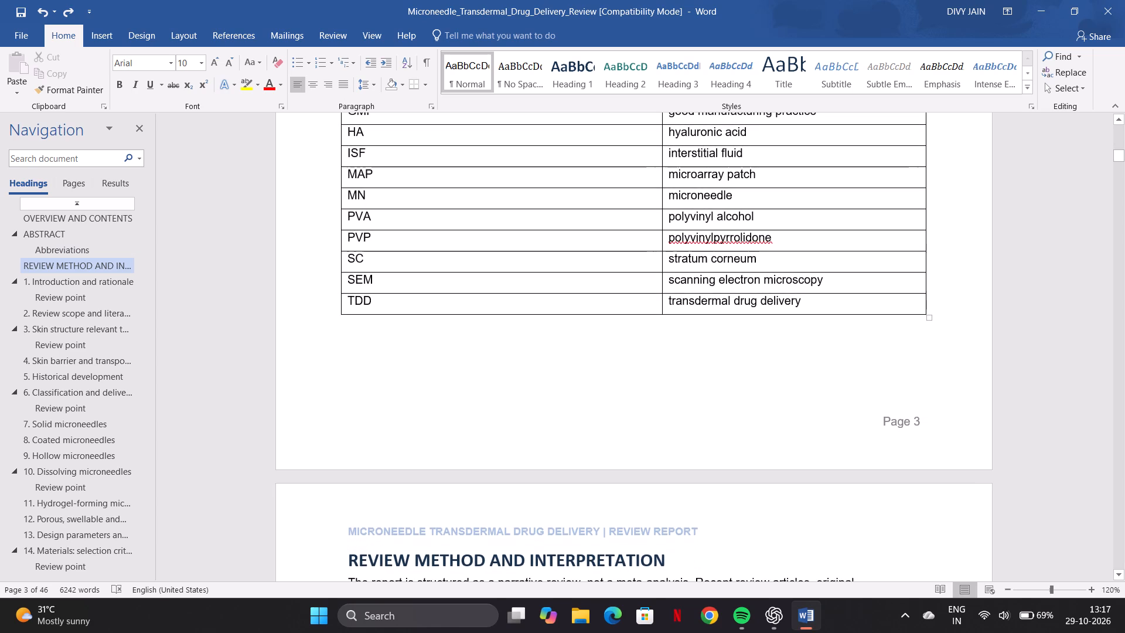
scroll(421, 322, "down", 2)
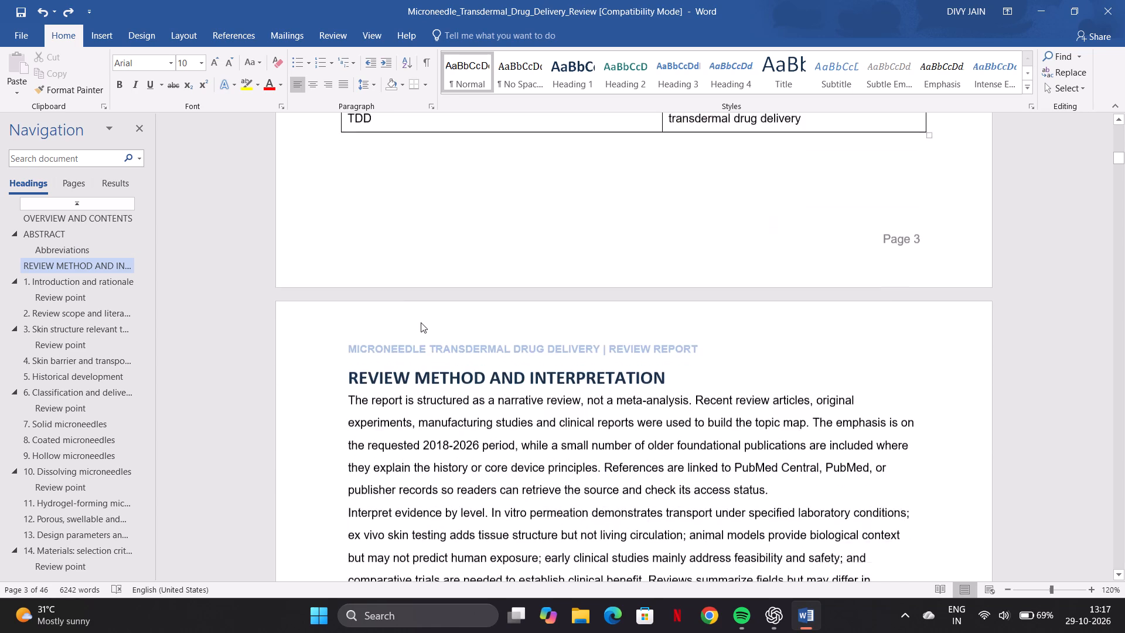
scroll(421, 322, "down", 3)
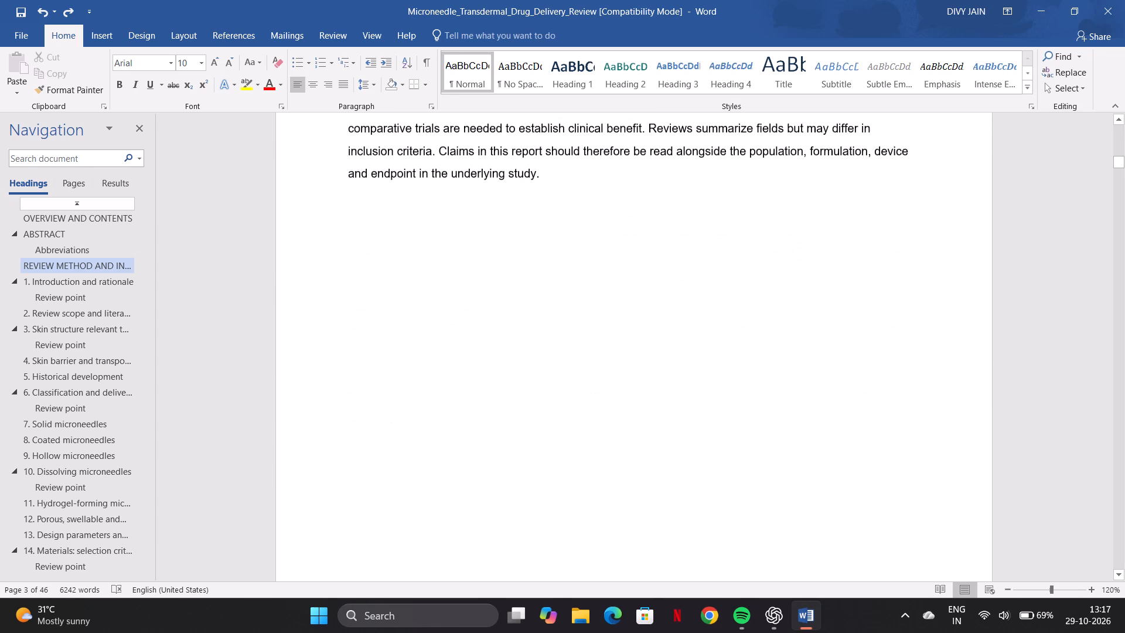
scroll(421, 322, "up", 2)
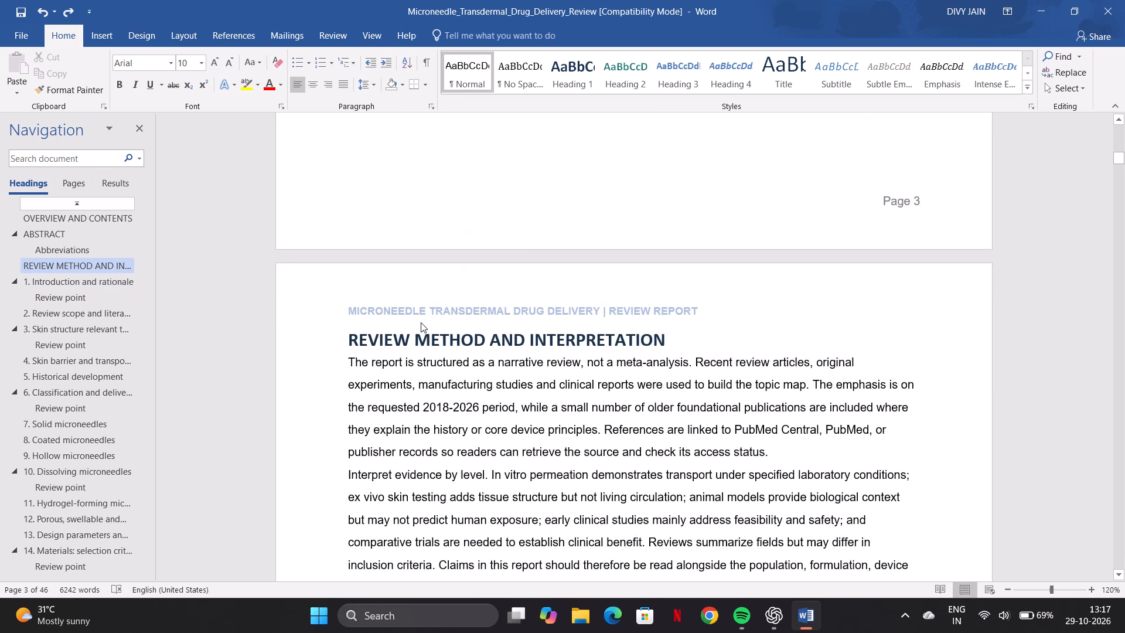
scroll(421, 322, "up", 3)
scroll(421, 322, "down", 1)
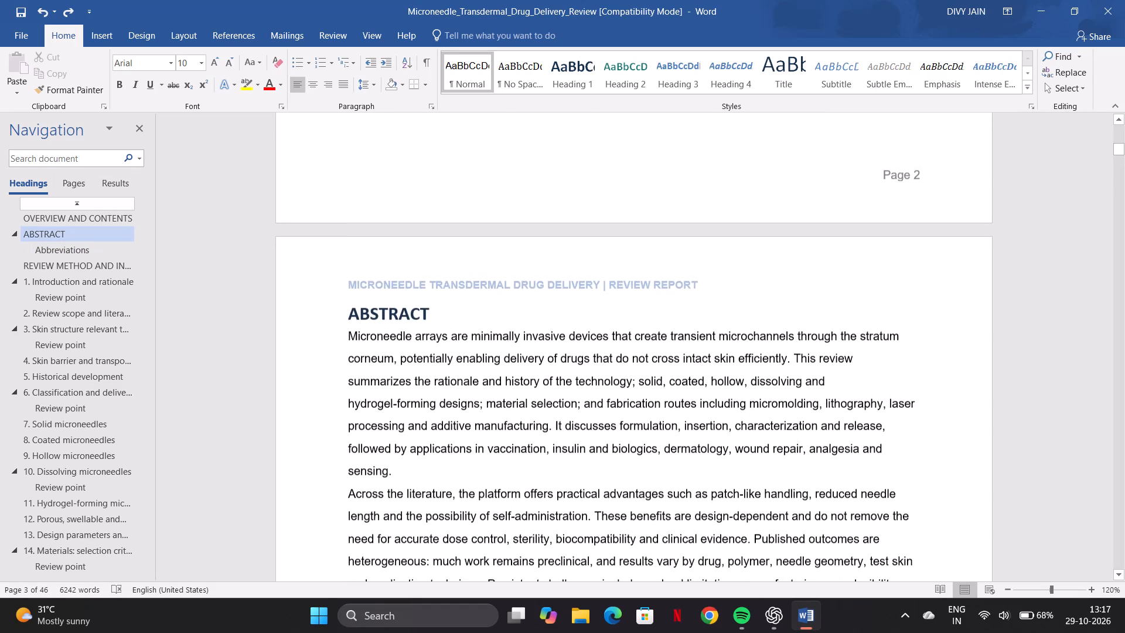
scroll(421, 322, "up", 4)
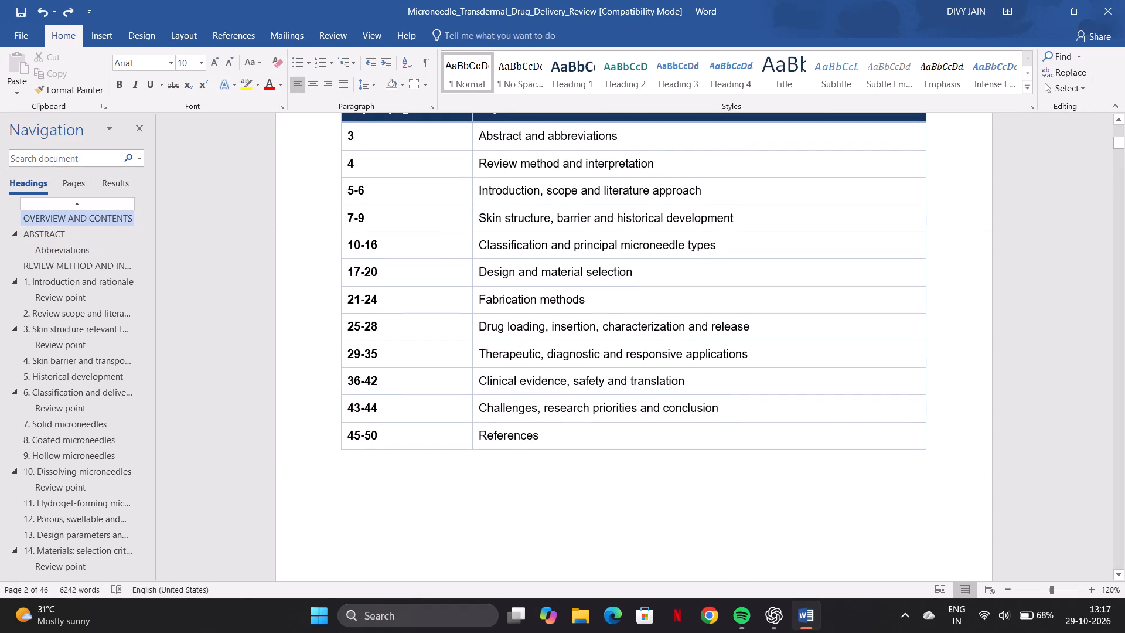
scroll(421, 322, "up", 1)
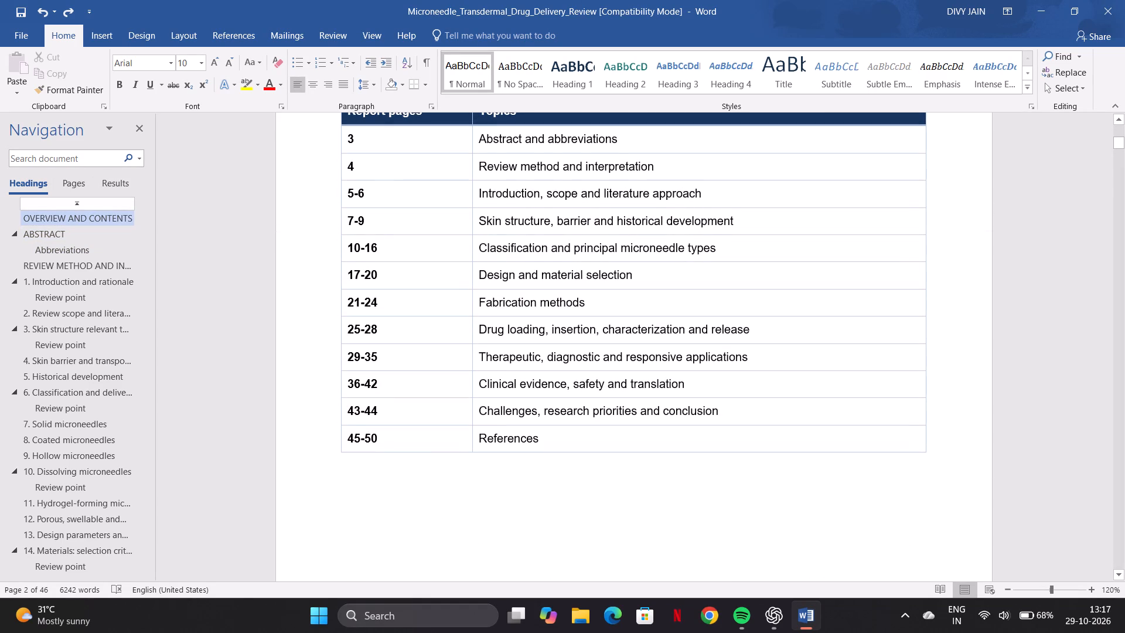
Look through the Word report from the Overview and Contents table forward to section "2. Review scope and literature approach".
scroll(421, 322, "up", 2)
scroll(421, 322, "down", 2)
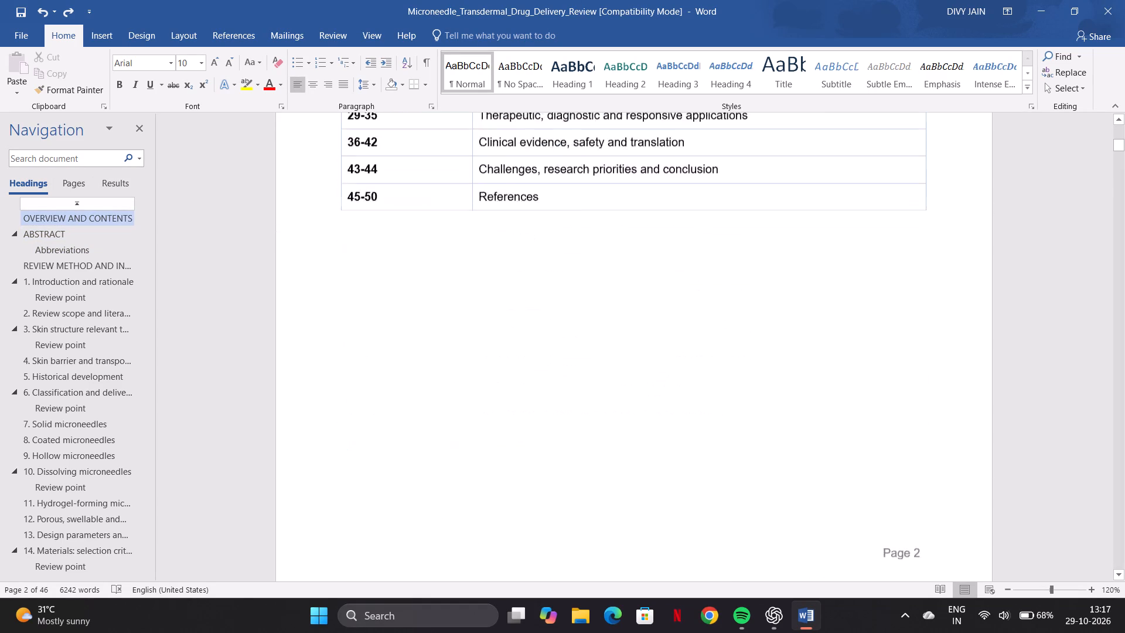
scroll(421, 322, "down", 4)
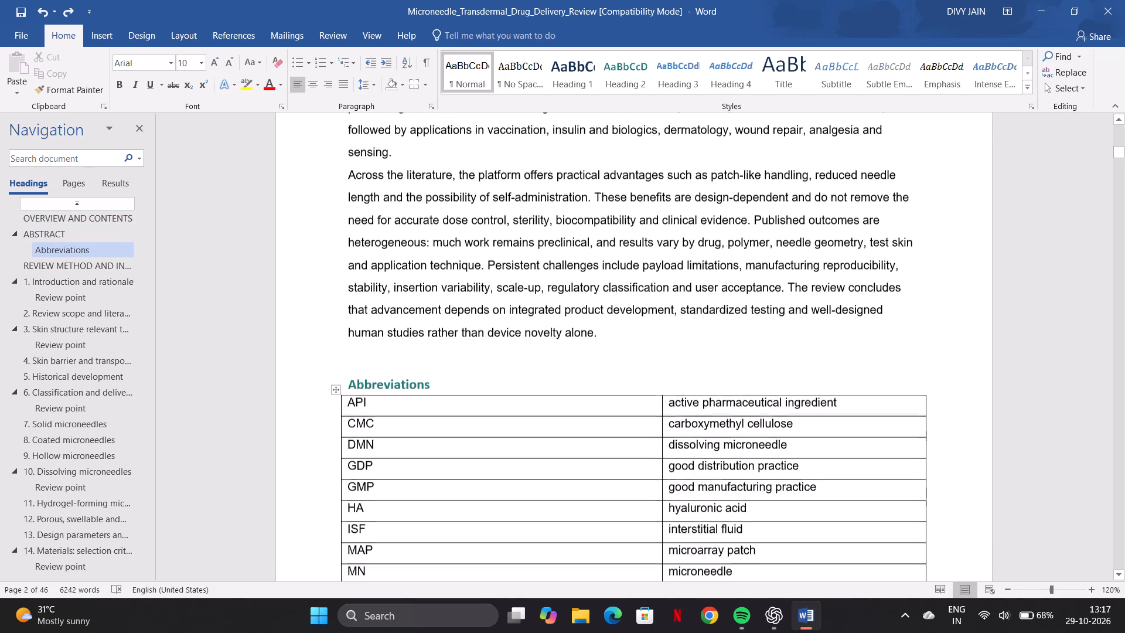
scroll(421, 322, "up", 1)
scroll(421, 322, "down", 2)
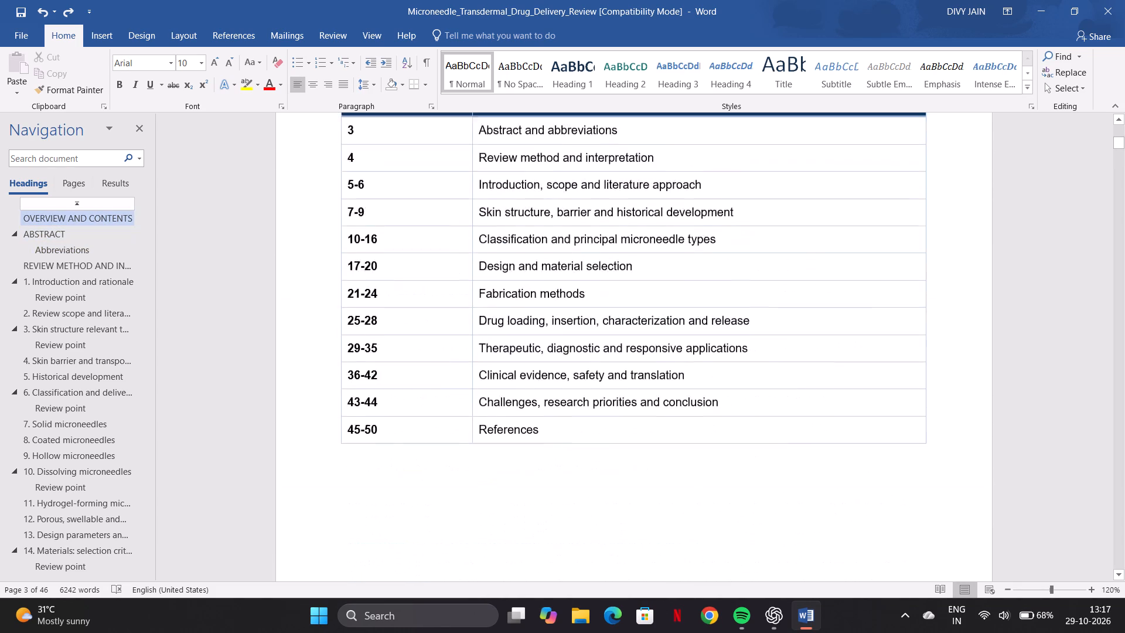
scroll(421, 322, "down", 2)
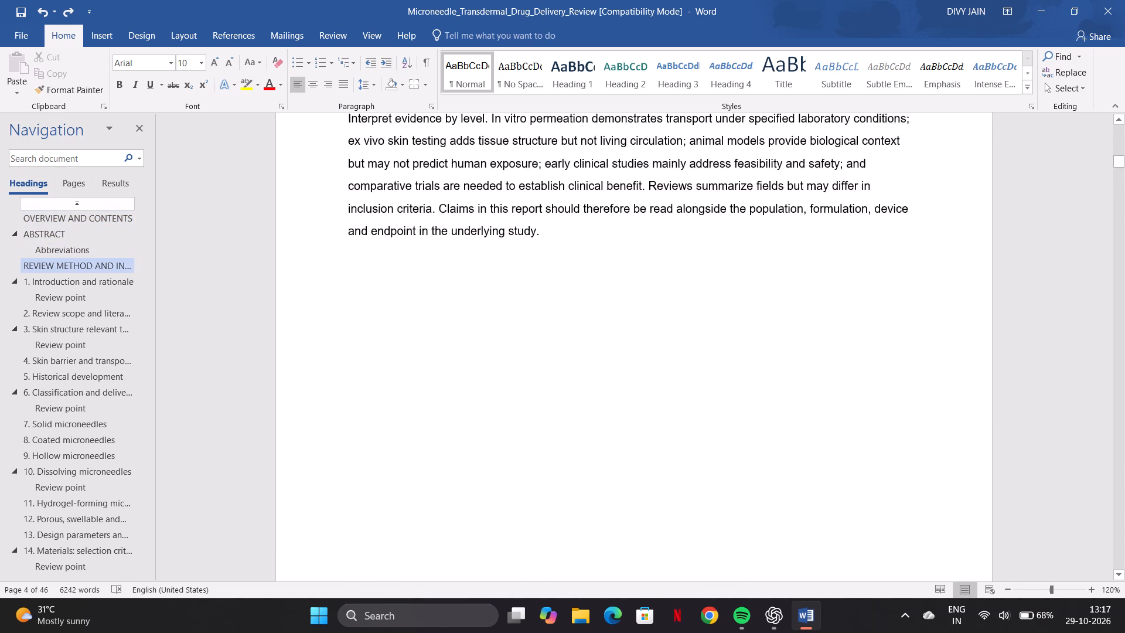
scroll(421, 322, "down", 4)
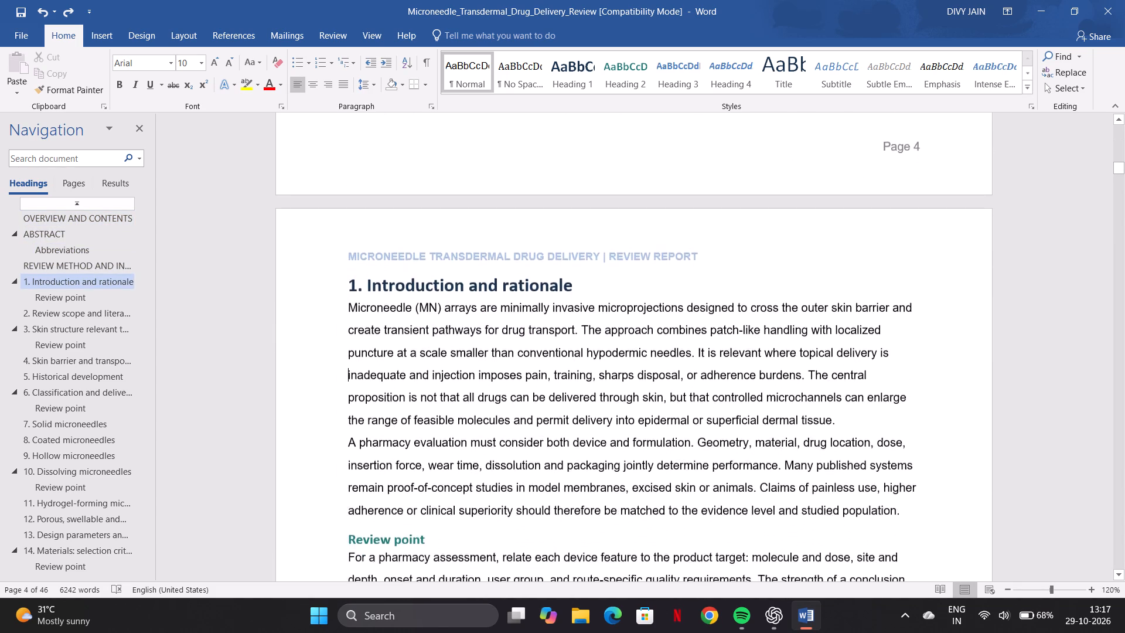
scroll(421, 322, "down", 2)
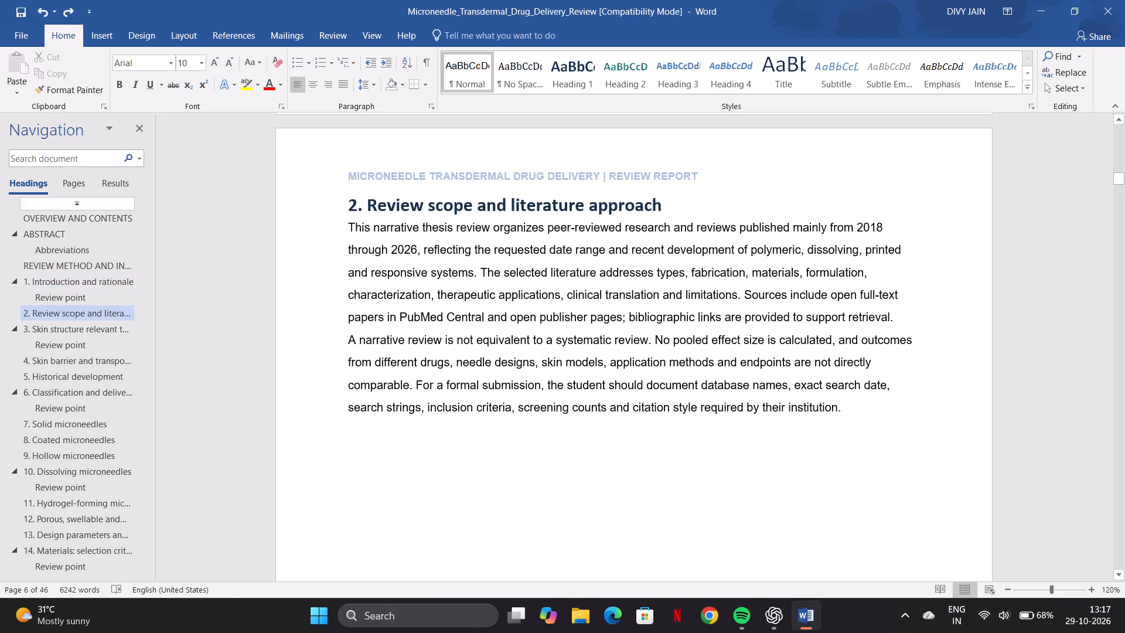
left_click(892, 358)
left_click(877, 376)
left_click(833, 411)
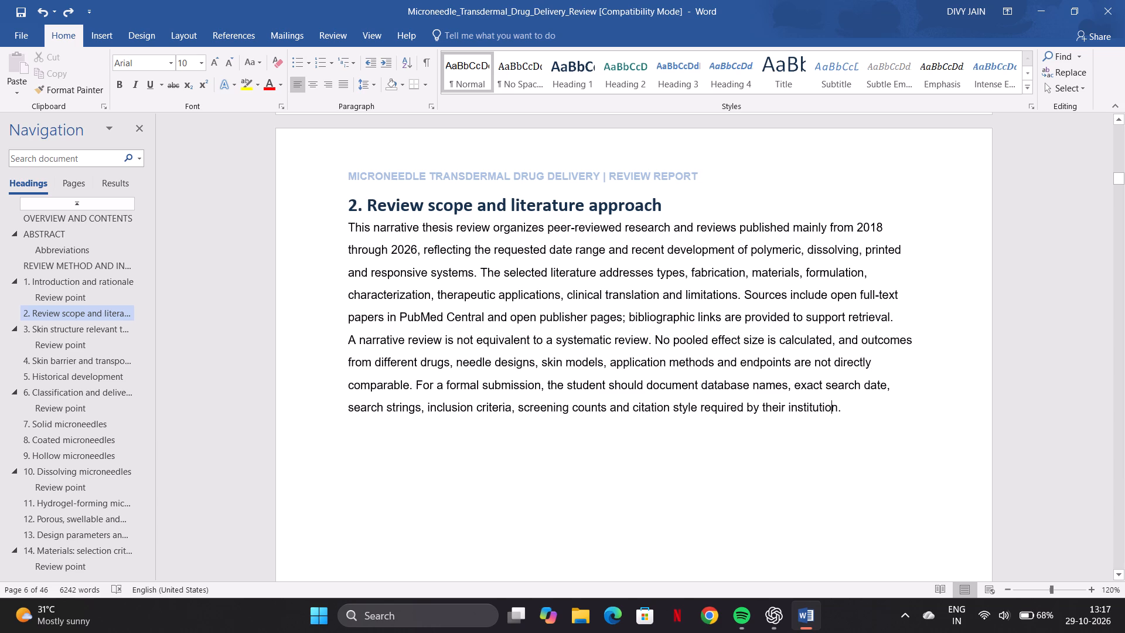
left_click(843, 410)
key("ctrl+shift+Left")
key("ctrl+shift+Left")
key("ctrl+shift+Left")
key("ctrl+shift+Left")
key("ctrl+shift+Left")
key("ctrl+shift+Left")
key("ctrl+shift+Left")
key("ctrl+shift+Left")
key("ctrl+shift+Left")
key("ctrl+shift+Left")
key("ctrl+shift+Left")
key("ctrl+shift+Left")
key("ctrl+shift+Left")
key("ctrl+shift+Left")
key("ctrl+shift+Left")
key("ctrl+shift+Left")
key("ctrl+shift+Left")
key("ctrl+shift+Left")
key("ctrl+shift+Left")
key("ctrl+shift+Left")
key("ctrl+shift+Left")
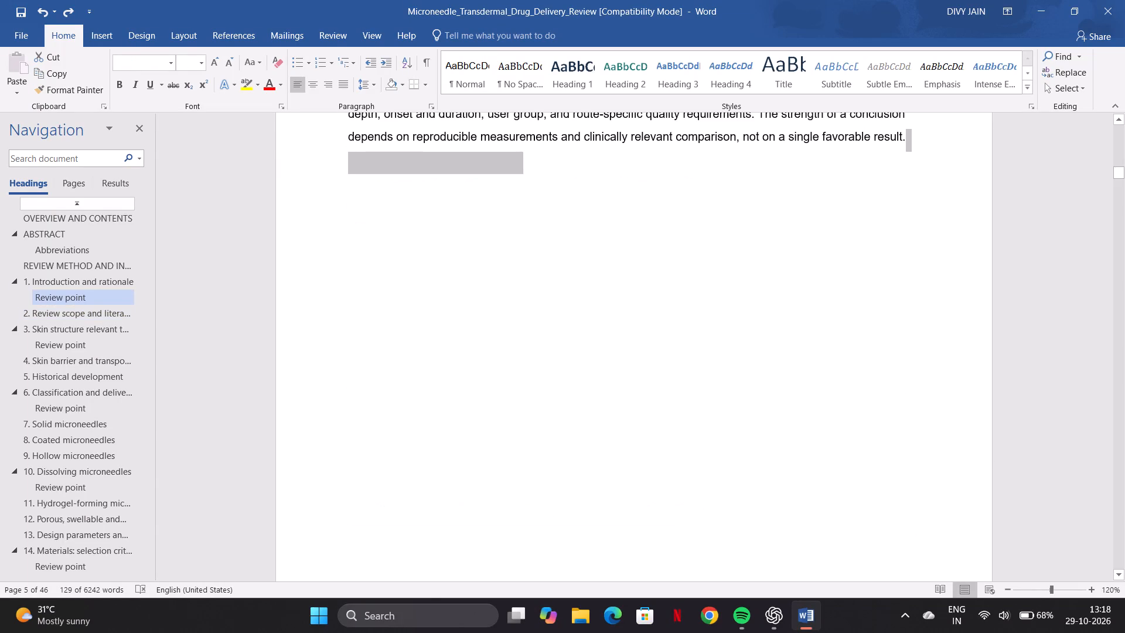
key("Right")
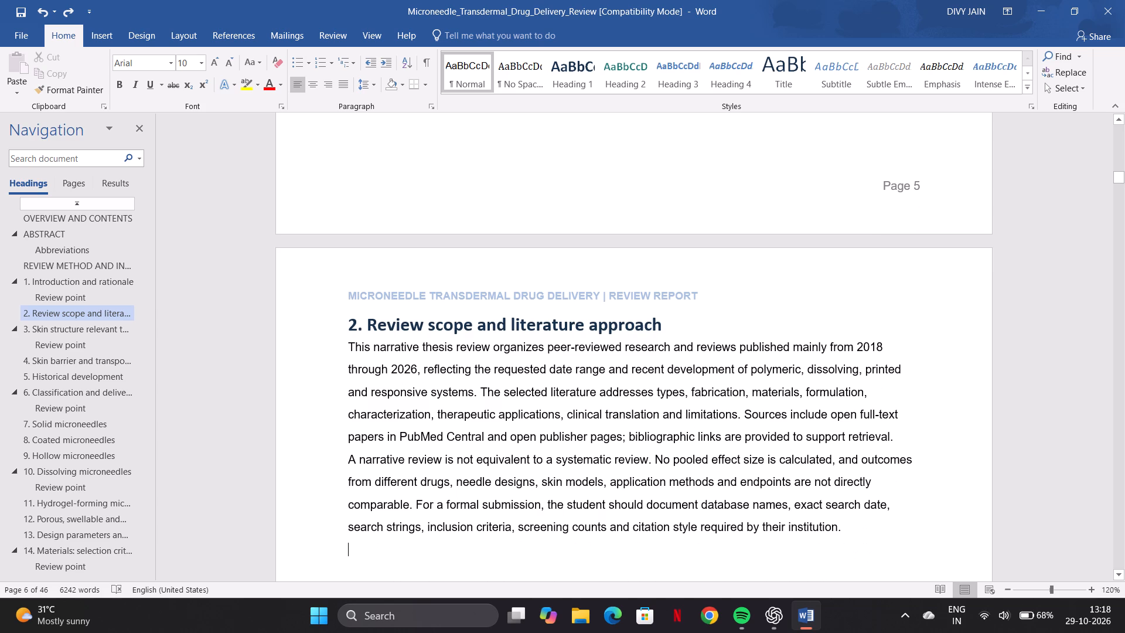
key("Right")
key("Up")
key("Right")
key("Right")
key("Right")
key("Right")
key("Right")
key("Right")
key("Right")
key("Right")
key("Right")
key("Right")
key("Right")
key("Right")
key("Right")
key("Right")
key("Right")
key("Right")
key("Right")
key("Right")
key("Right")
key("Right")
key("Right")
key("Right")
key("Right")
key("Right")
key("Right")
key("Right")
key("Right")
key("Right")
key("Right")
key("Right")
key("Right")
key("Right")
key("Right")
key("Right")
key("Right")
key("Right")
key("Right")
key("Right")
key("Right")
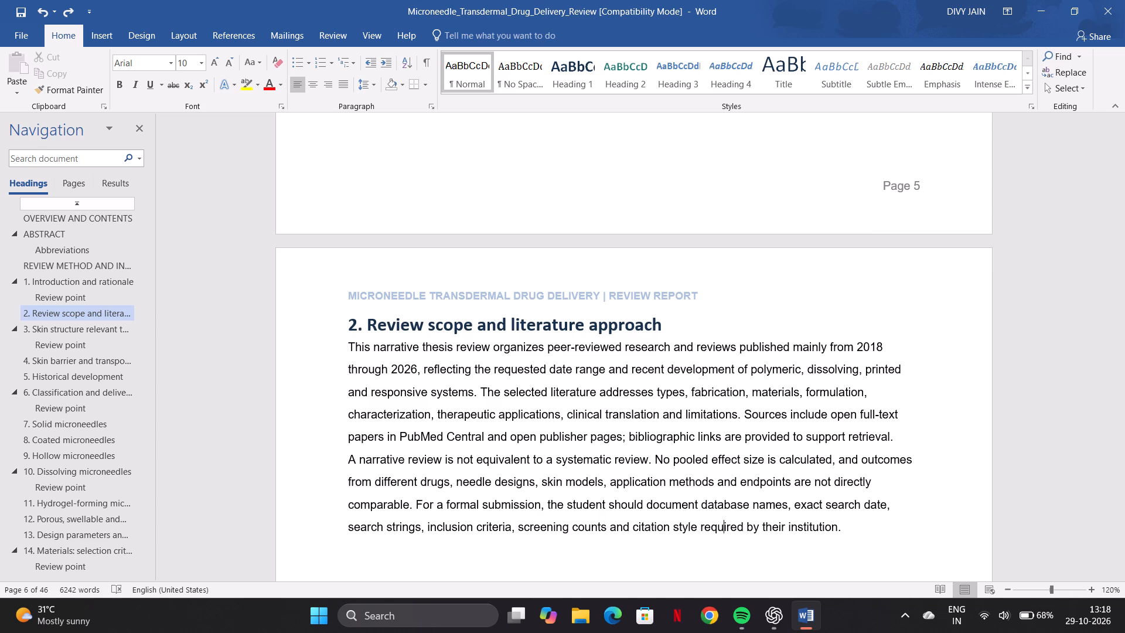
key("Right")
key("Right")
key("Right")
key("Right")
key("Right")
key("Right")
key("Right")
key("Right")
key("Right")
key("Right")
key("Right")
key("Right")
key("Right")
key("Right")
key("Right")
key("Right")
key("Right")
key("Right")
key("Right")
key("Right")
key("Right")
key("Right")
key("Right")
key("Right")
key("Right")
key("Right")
Cut the whole "2. Review scope and literature approach" section, heading and both paragraphs, from page 6.
key("ctrl+shift+Up")
key("ctrl+shift+Up")
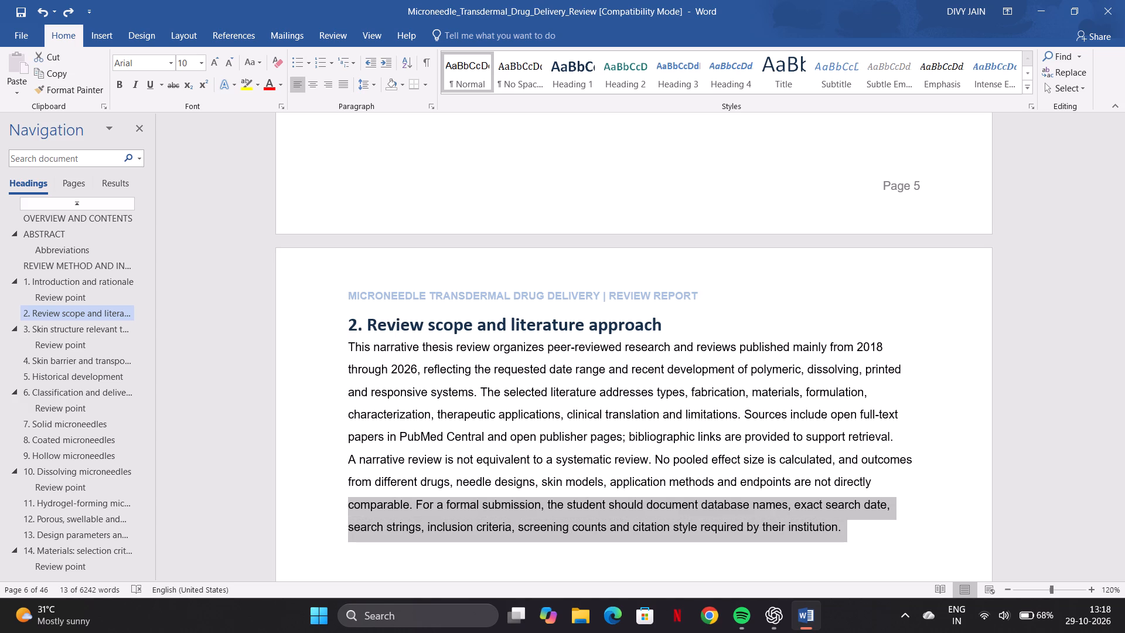
key("ctrl+shift+Up")
key("ctrl+shift+Up")
key("ctrl+shift+Up")
key("ctrl+shift+Up")
key("ctrl+shift+Up")
key("ctrl+shift+Up")
key("ctrl+shift+Up")
key("ctrl+shift+Up")
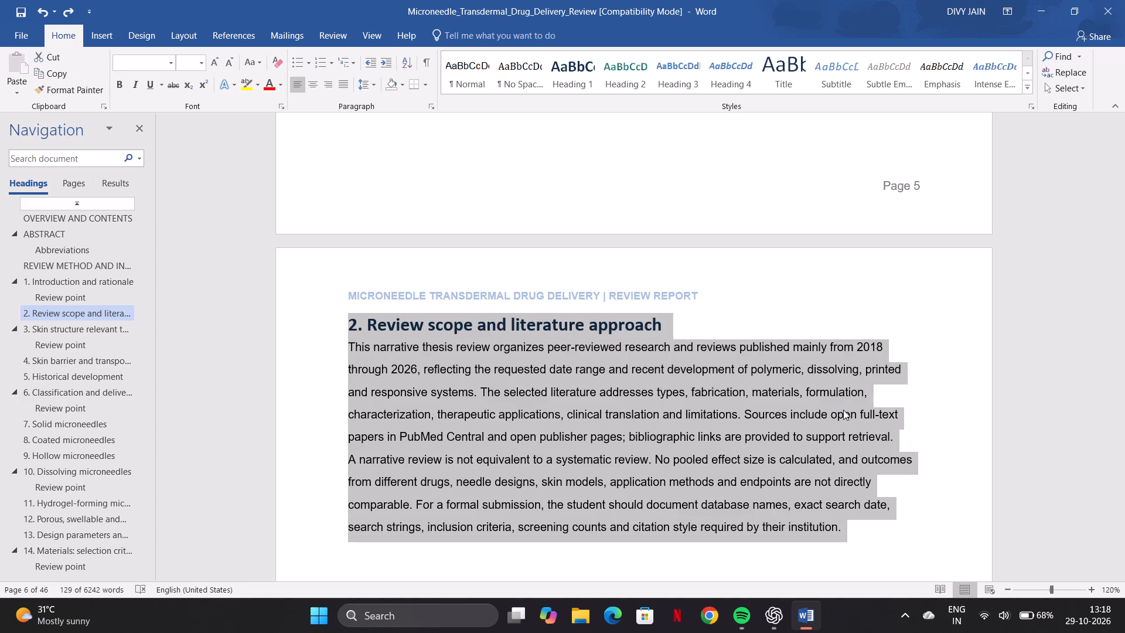
right_click(614, 374)
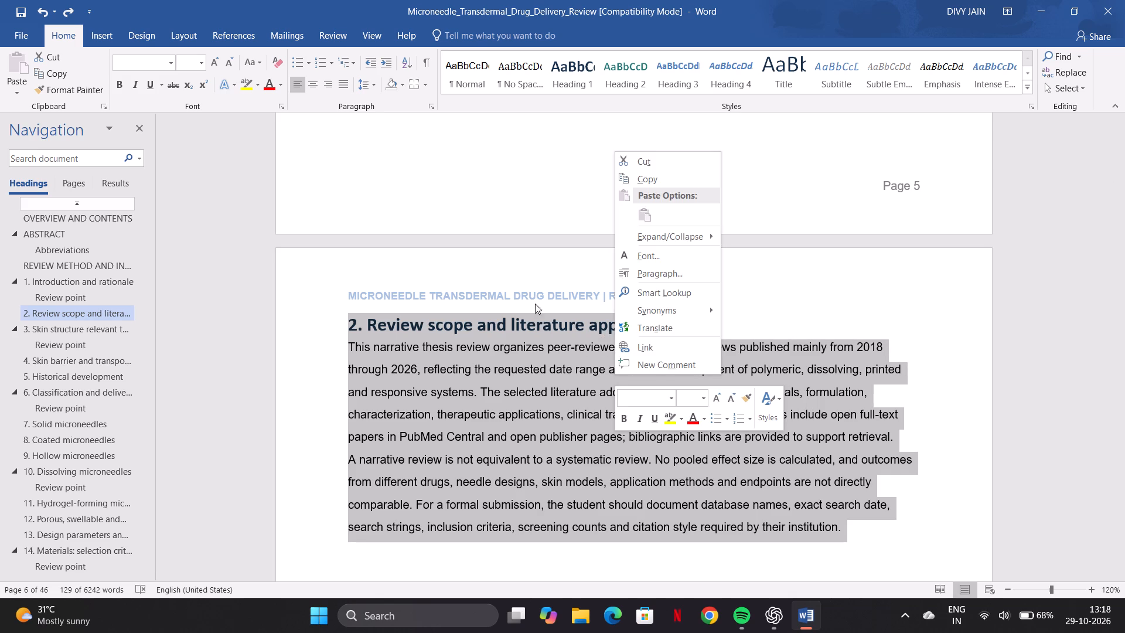
left_click(518, 253)
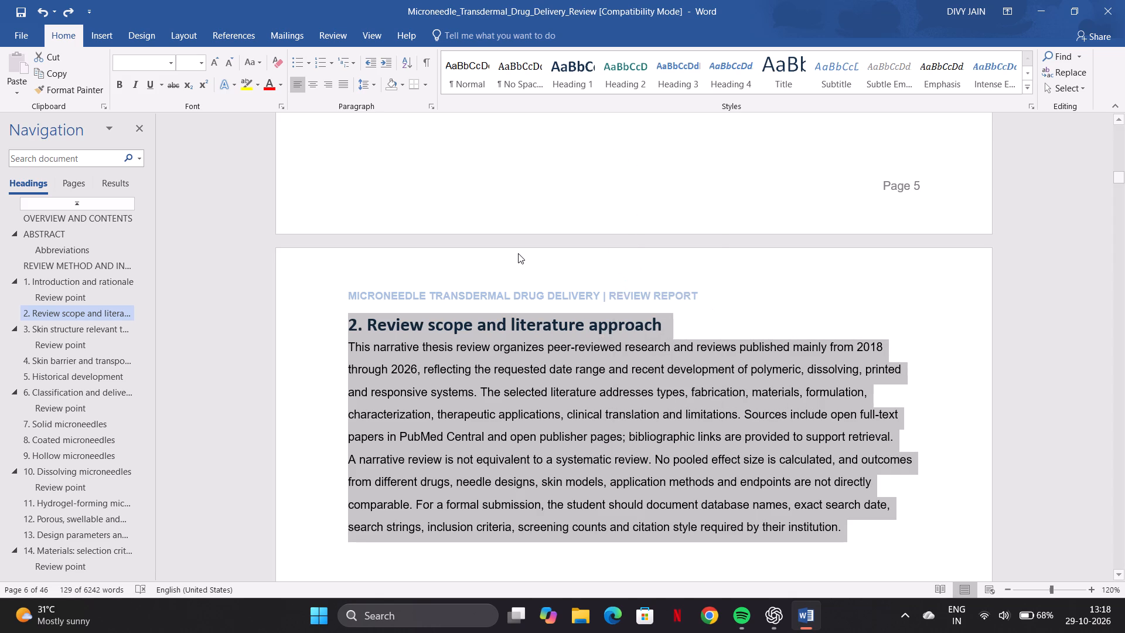
key("ctrl+x")
Paste the cut section on page 5, two lines below the Review point paragraph of "1. Introduction and rationale".
scroll(495, 203, "up", 1)
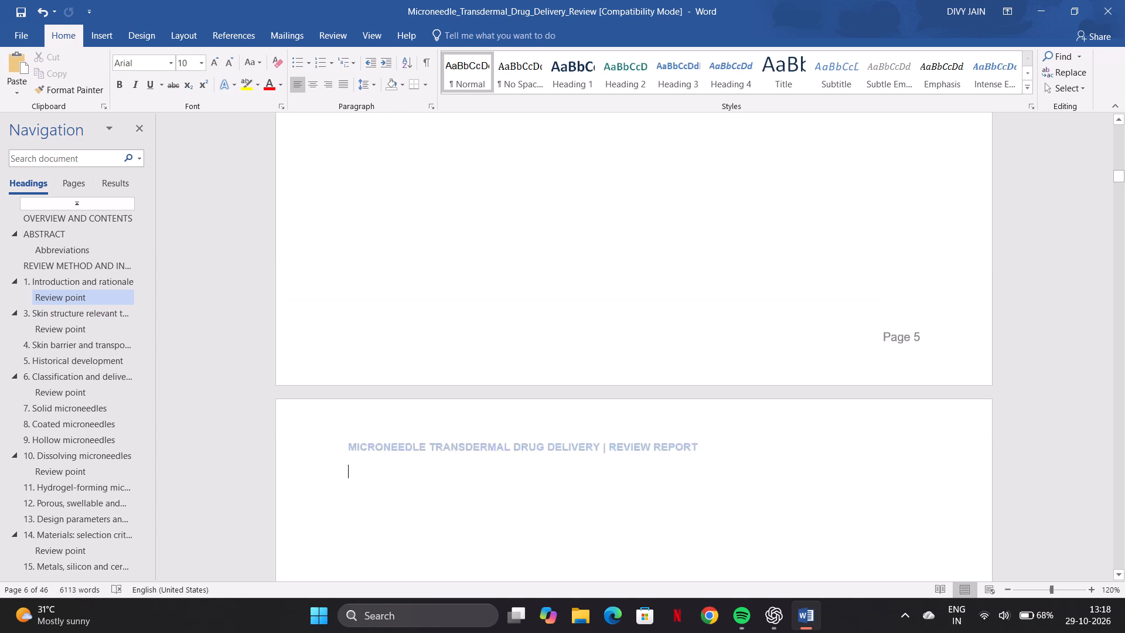
scroll(495, 203, "up", 3)
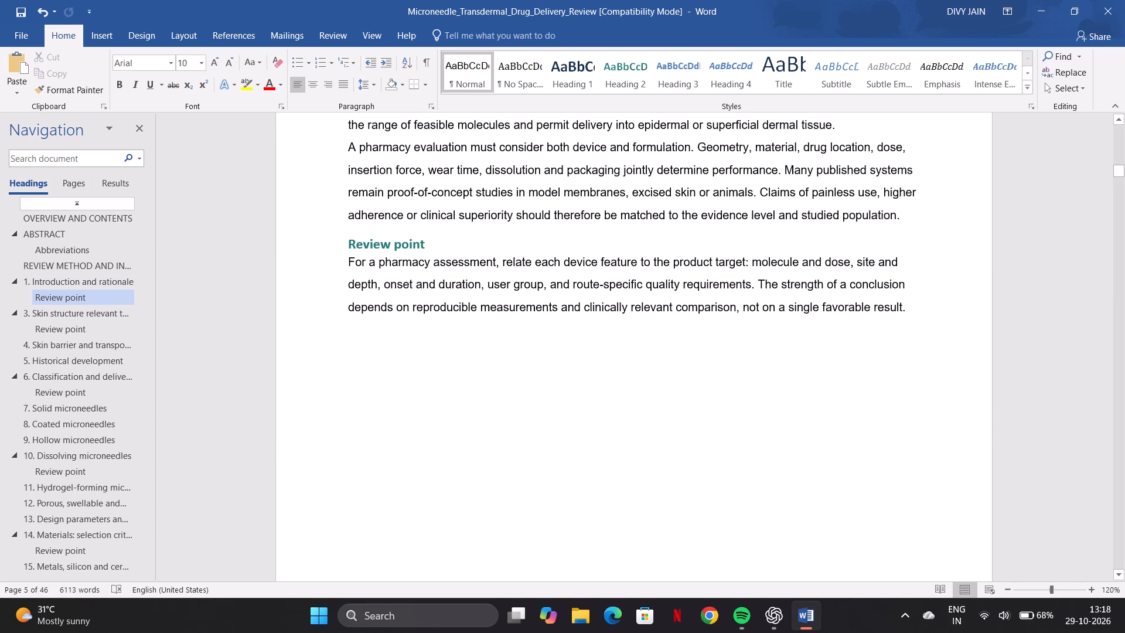
left_click(885, 243)
left_click(906, 303)
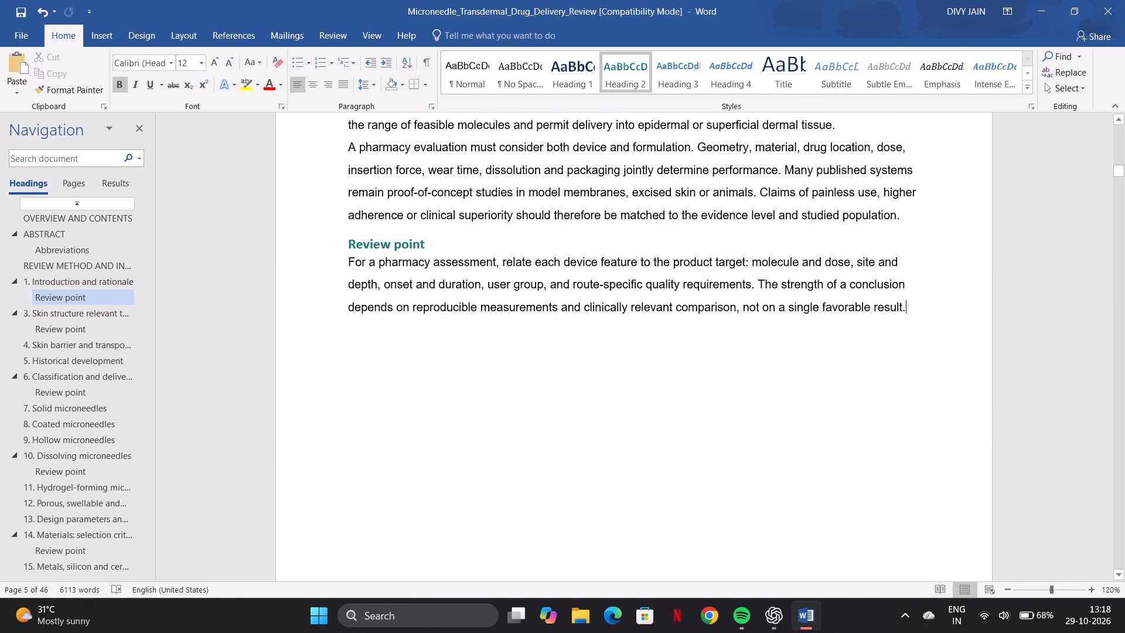
key("Return")
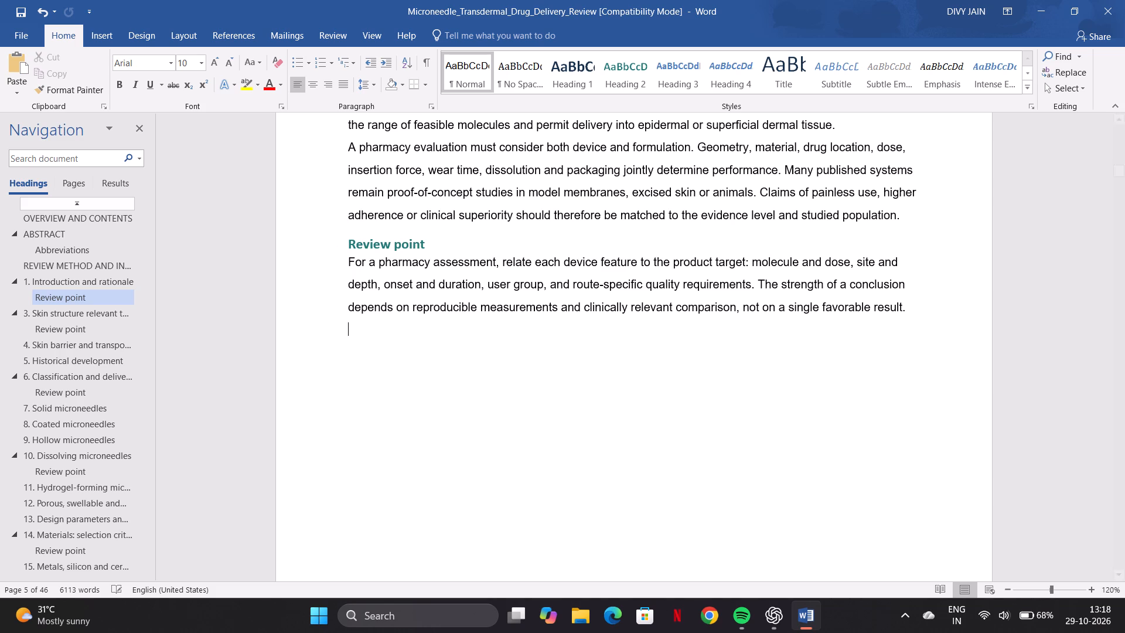
key("Return")
key("ctrl+v")
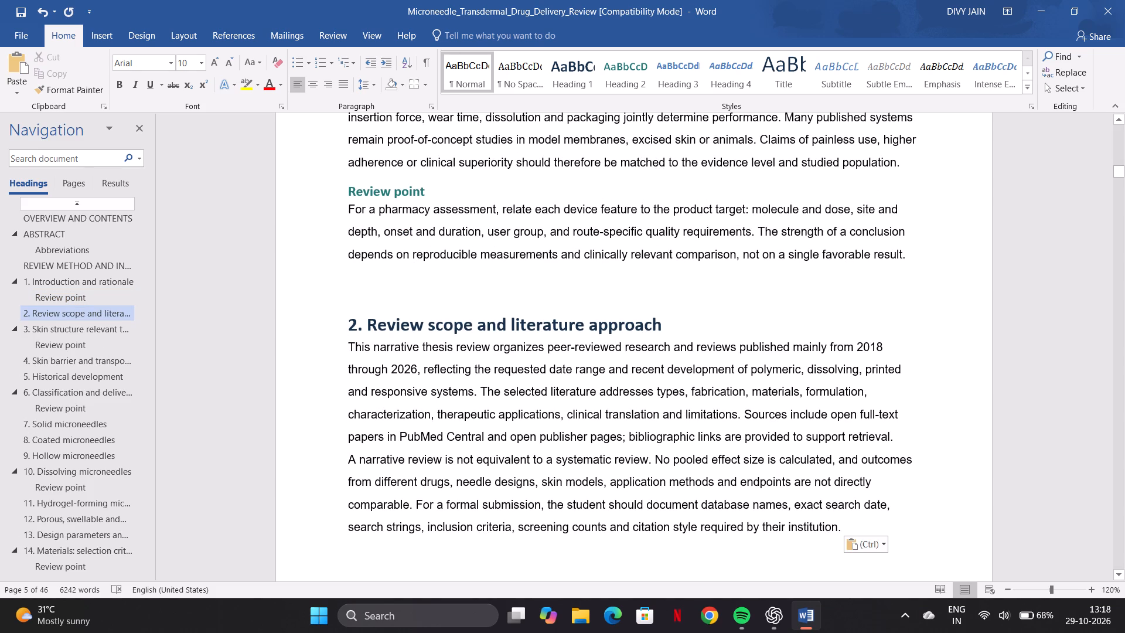
Remove the blank line above the "2. Review scope and literature approach" heading, keeping its Heading 1 style.
left_click(346, 308)
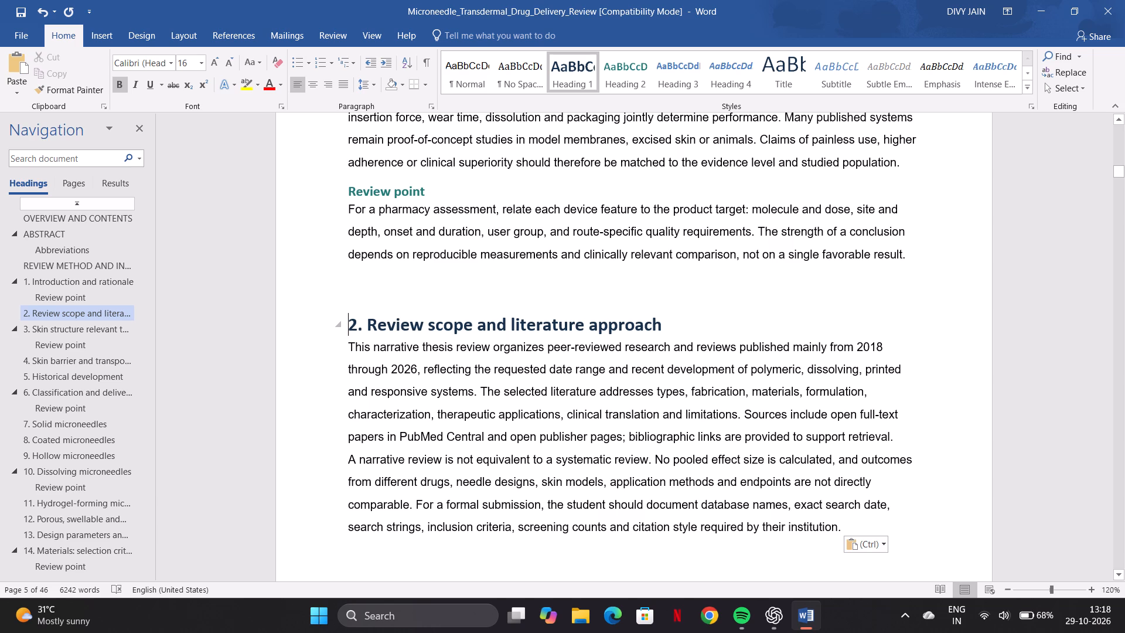
key("BackSpace")
key("BackSpace")
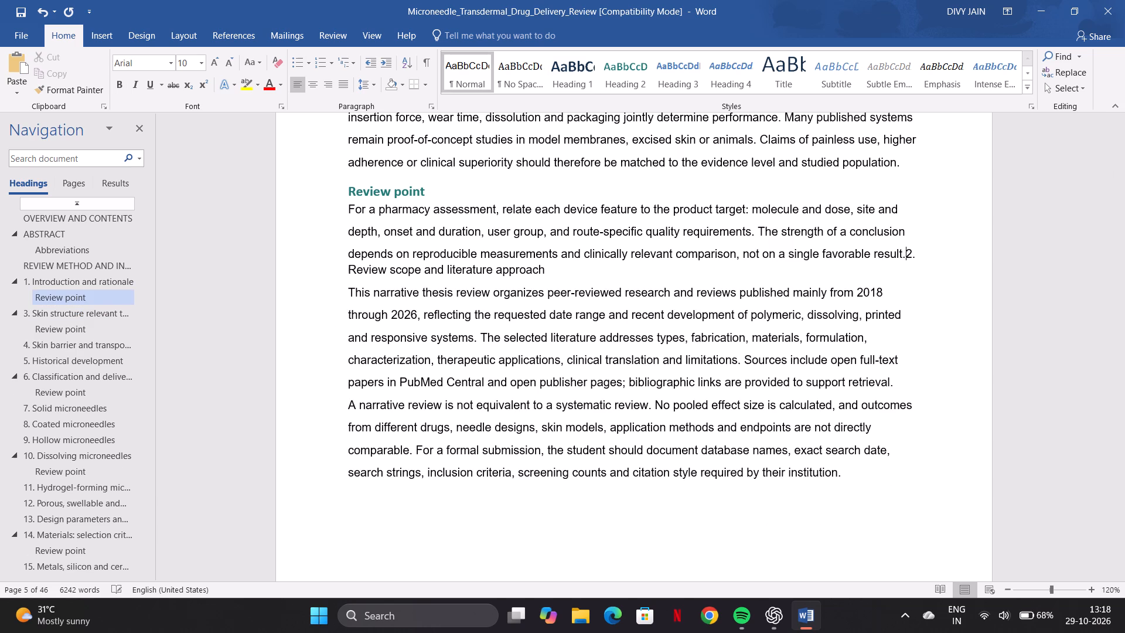
key("Return")
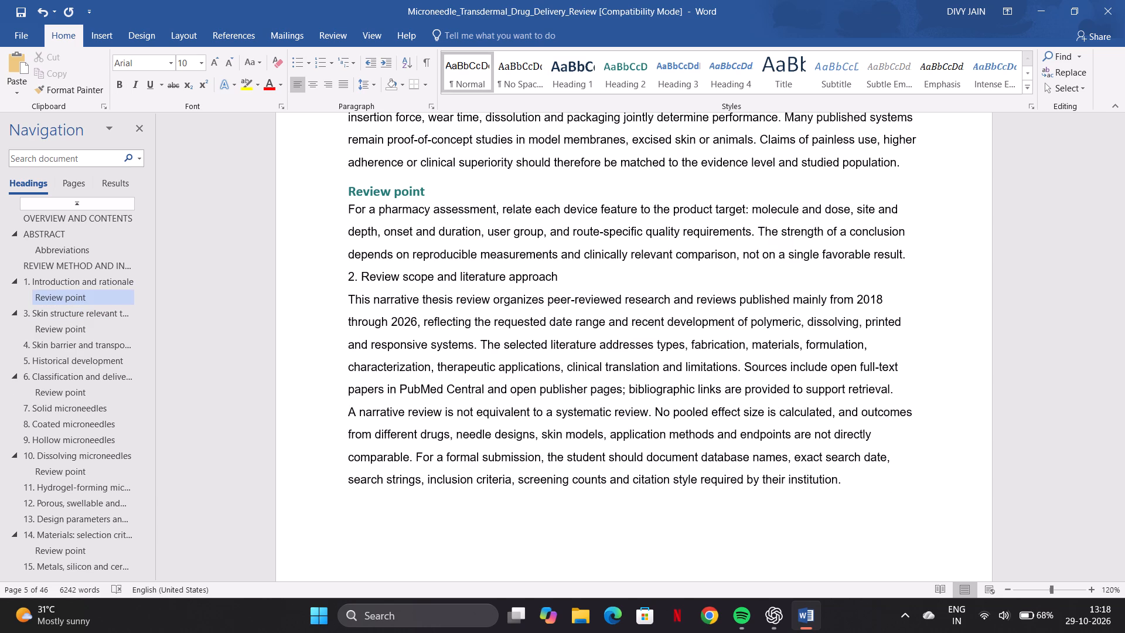
key("Return")
key("ctrl+z")
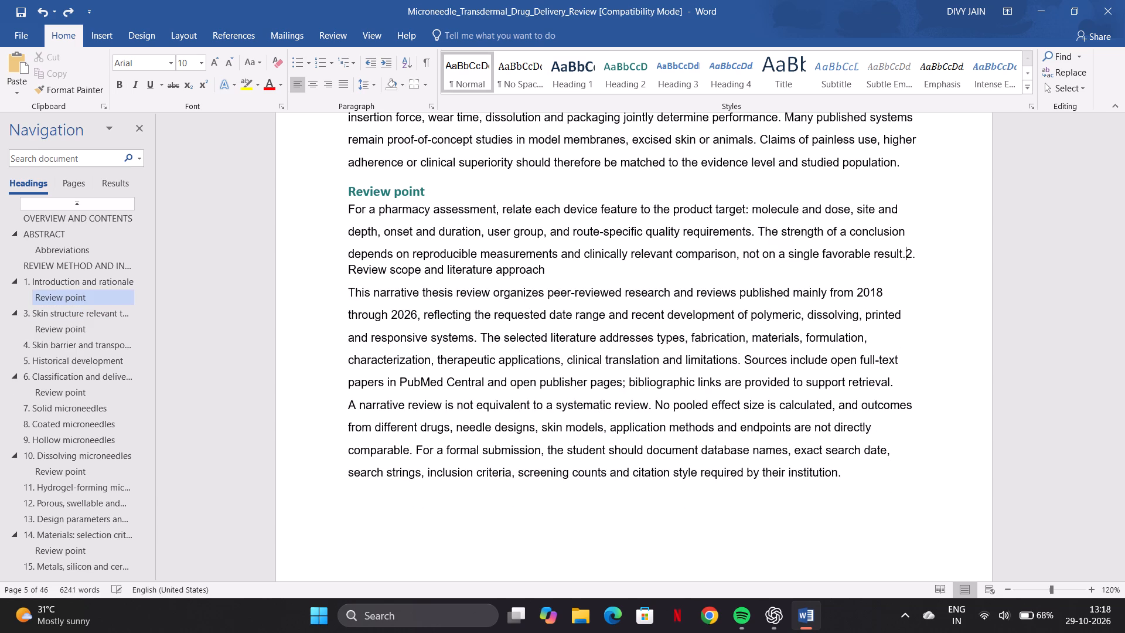
key("ctrl+z")
key("BackSpace")
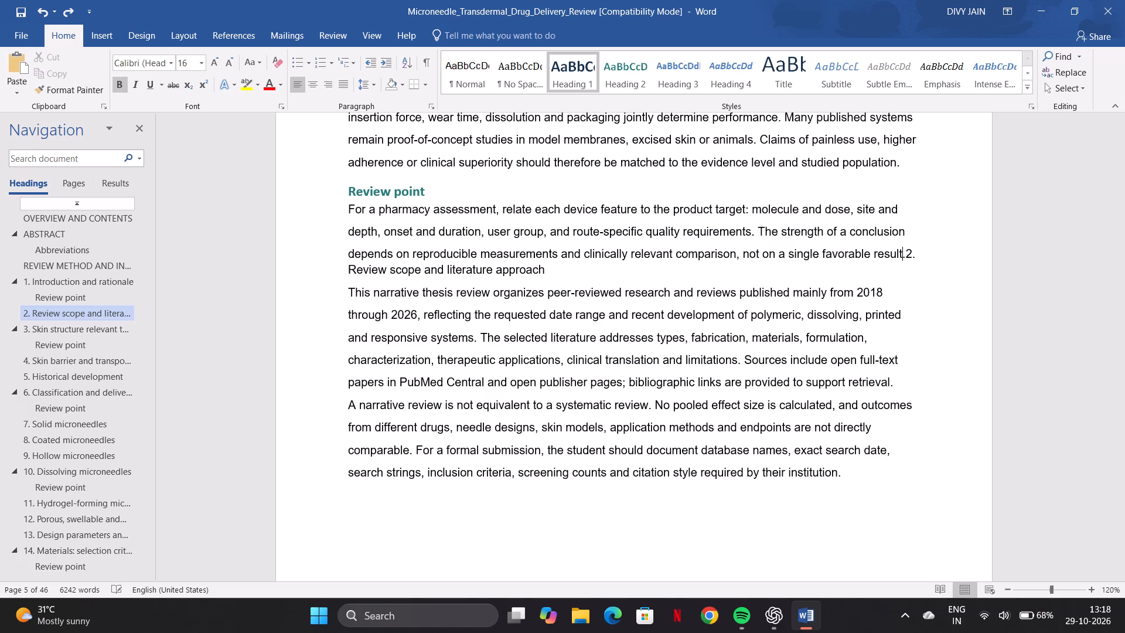
key("ctrl+z")
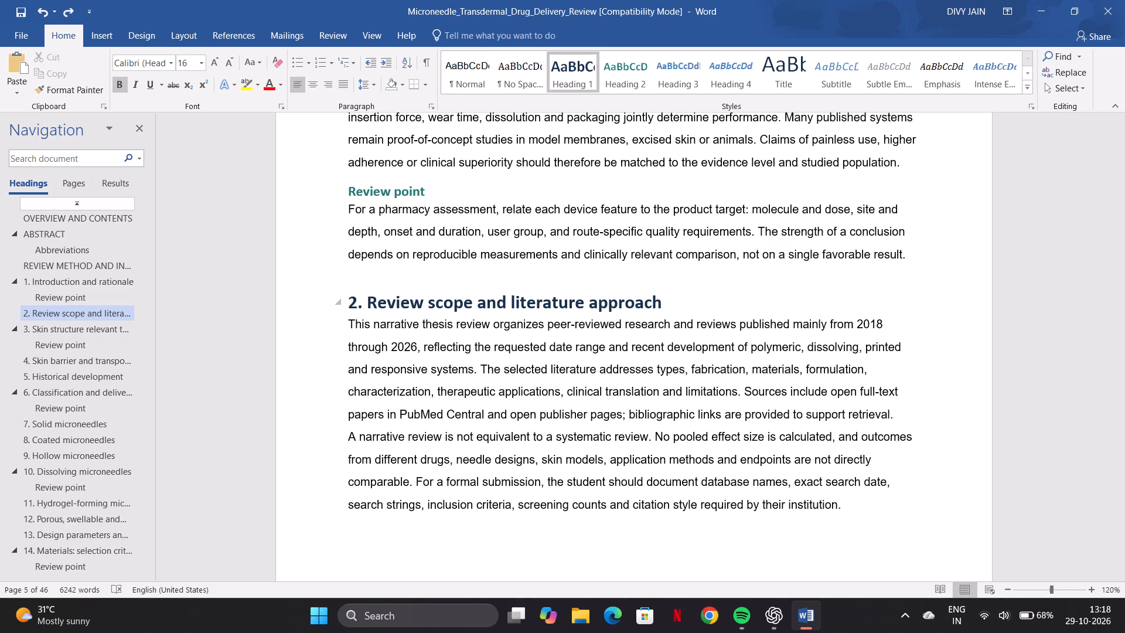
Insert two blank lines between the Review point paragraph and the "2. Review scope and literature approach" heading.
scroll(506, 289, "down", 2)
scroll(506, 289, "up", 1)
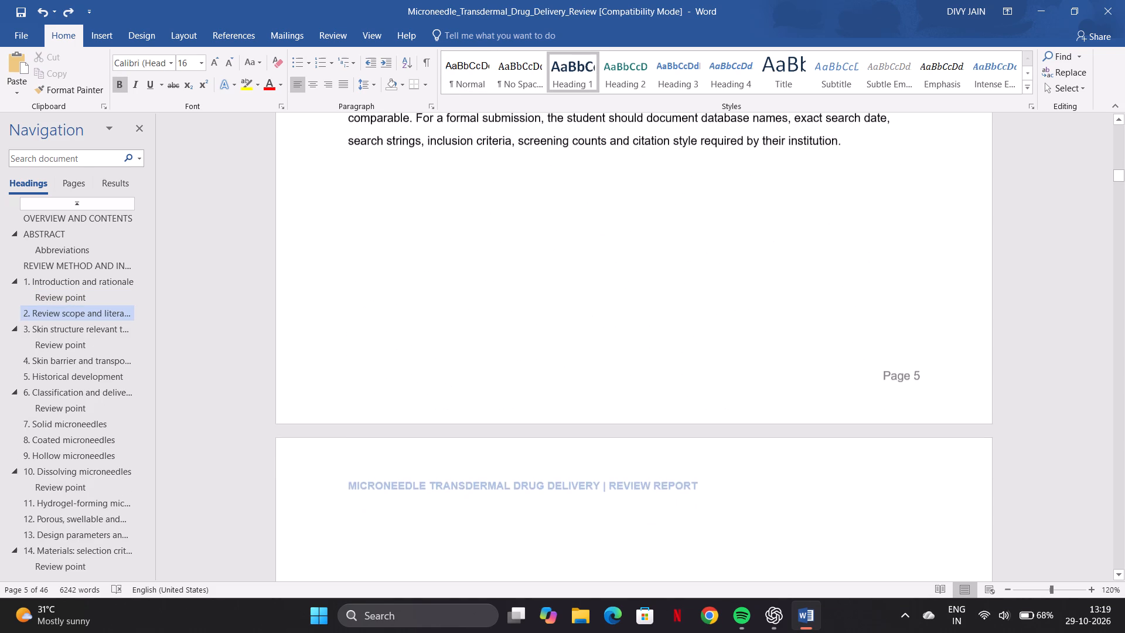
scroll(506, 289, "up", 1)
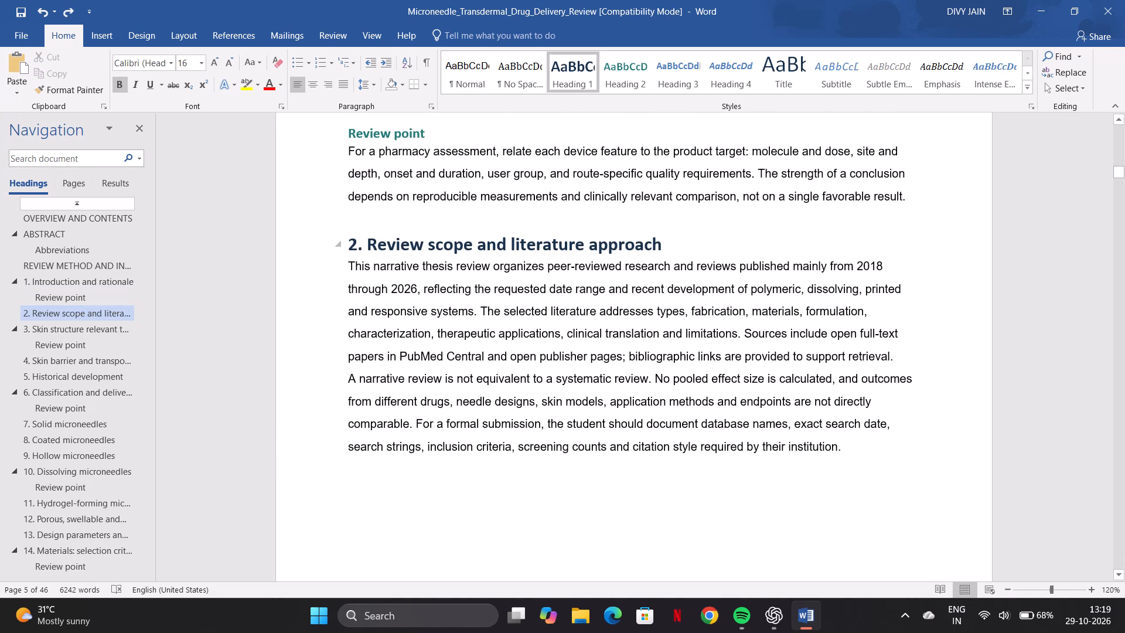
left_click(407, 229)
left_click(407, 229)
left_click(909, 198)
key("Return")
key("Return")
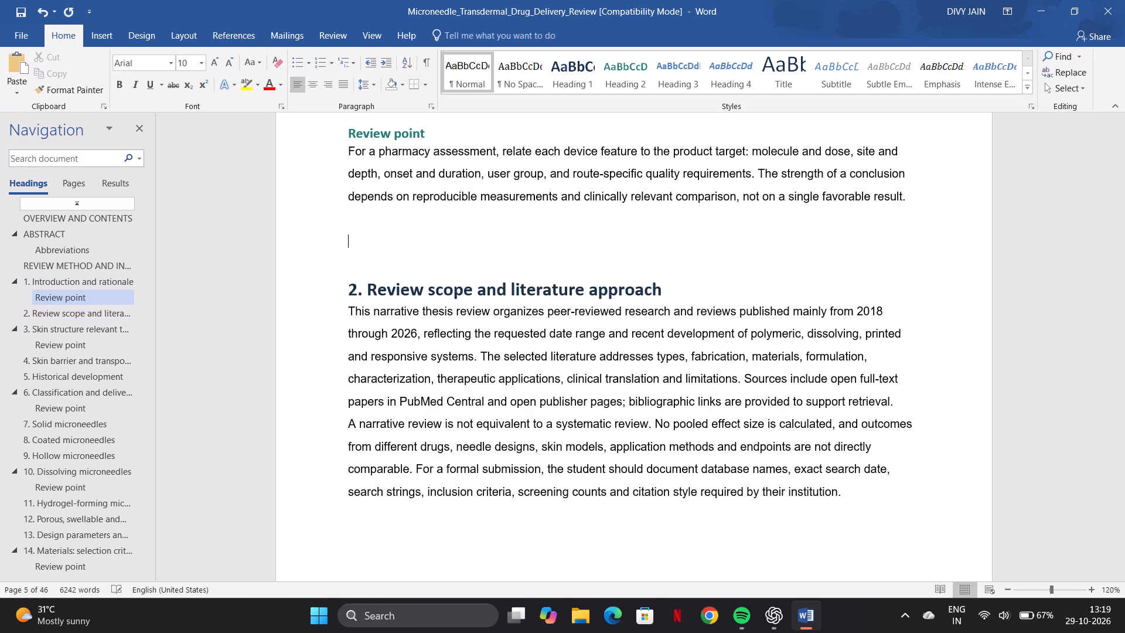
Remove one blank line from the gap between the Review point paragraph and the "2. Review scope and literature approach" heading.
key("Return")
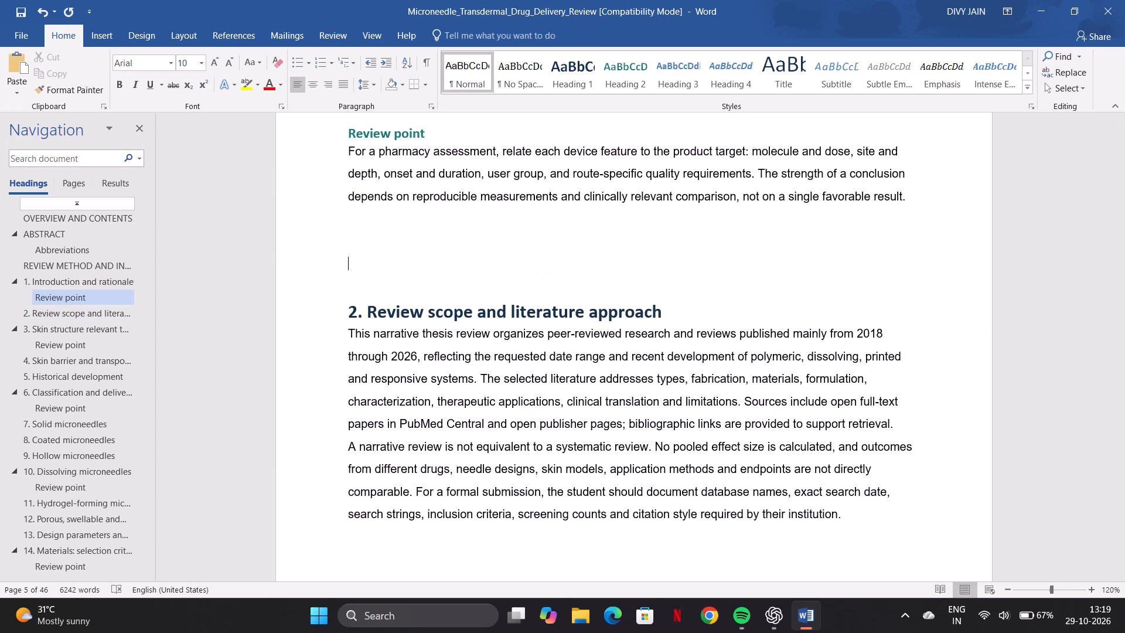
key("BackSpace")
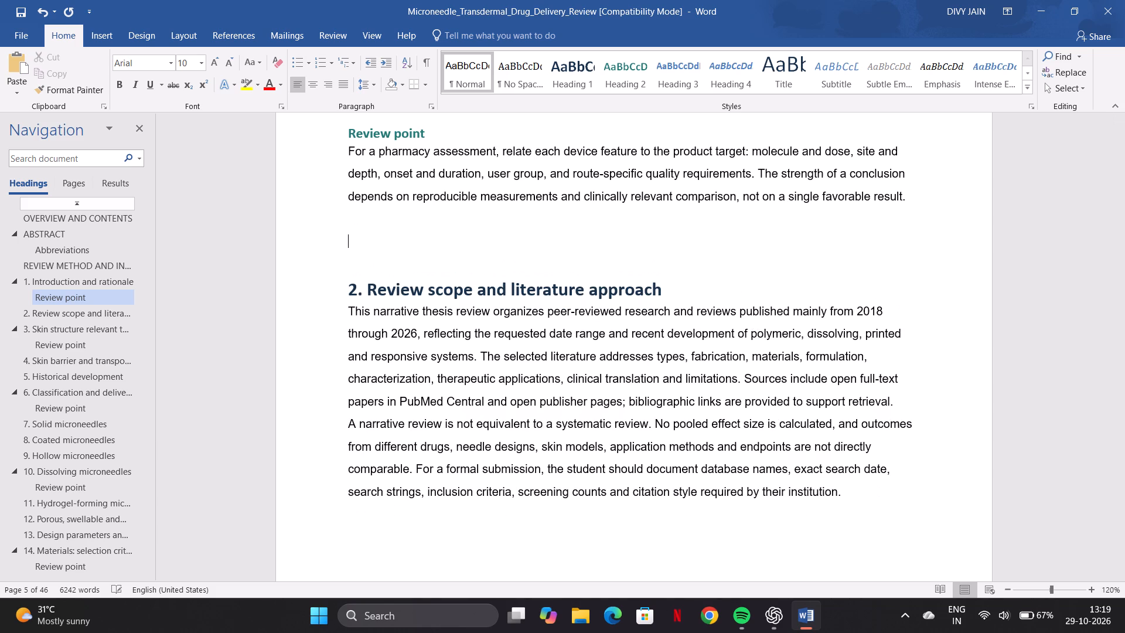
key("BackSpace")
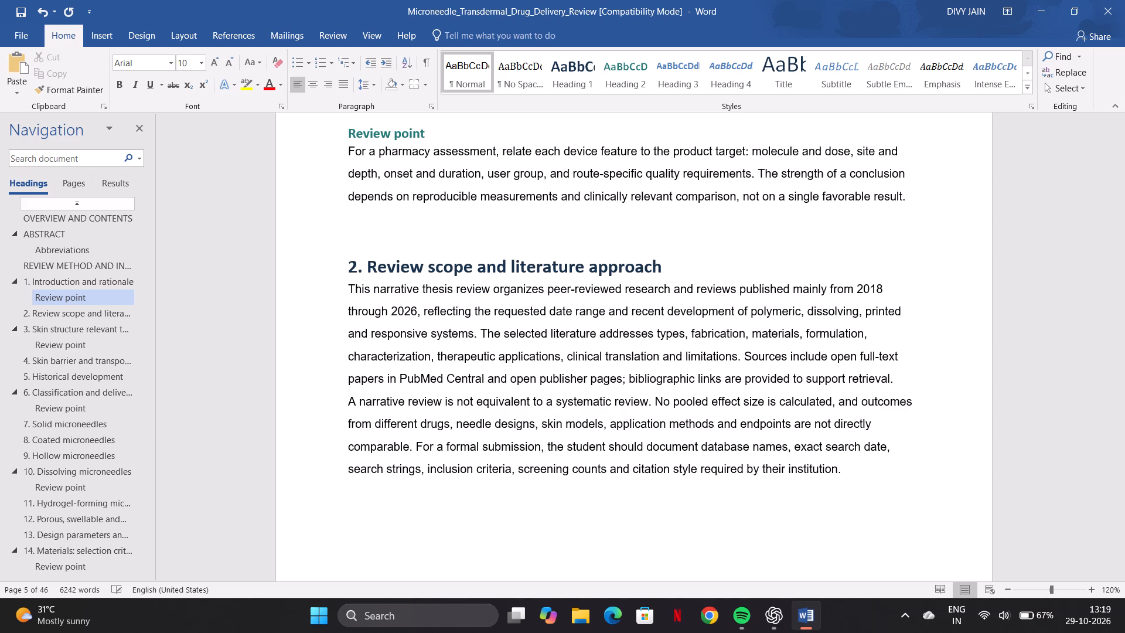
Check the layout and spacing of page 5 from the "1. Introduction and rationale" heading down to section 2.
scroll(909, 198, "up", 2)
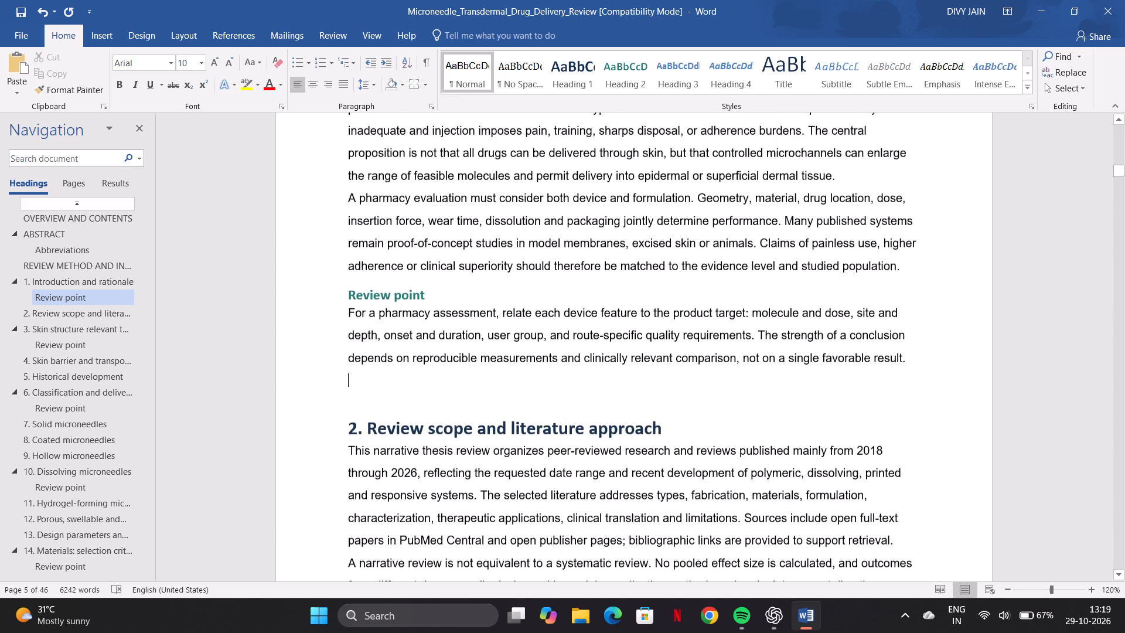
scroll(909, 198, "up", 1)
scroll(909, 198, "left", 1)
scroll(909, 198, "right", 1)
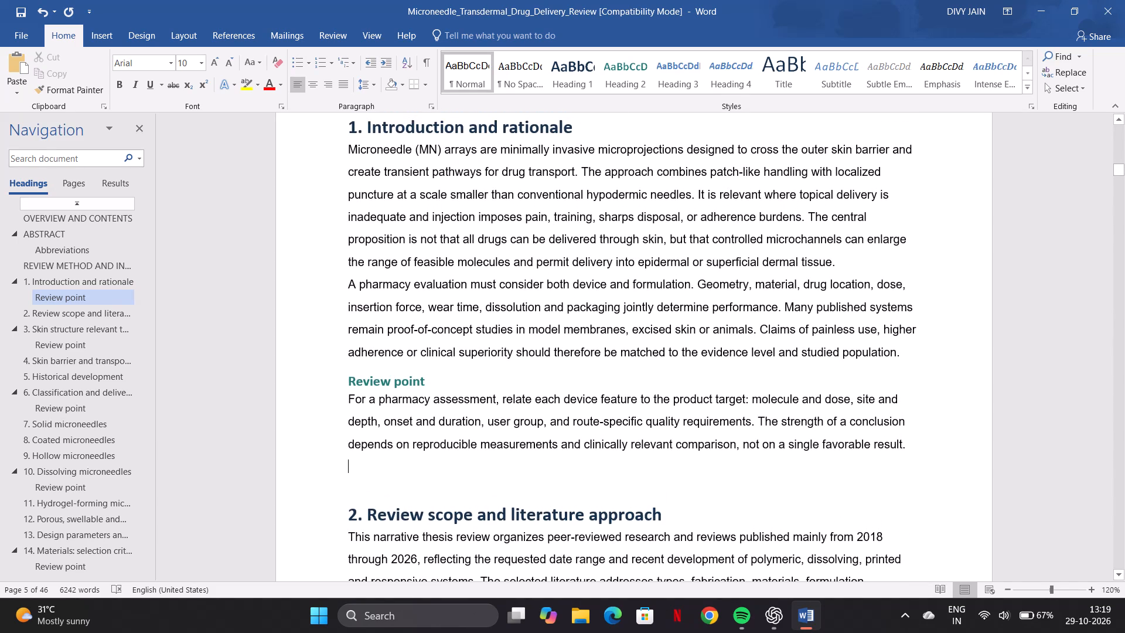
scroll(909, 198, "right", 1)
scroll(909, 198, "left", 1)
scroll(901, 134, "up", 2)
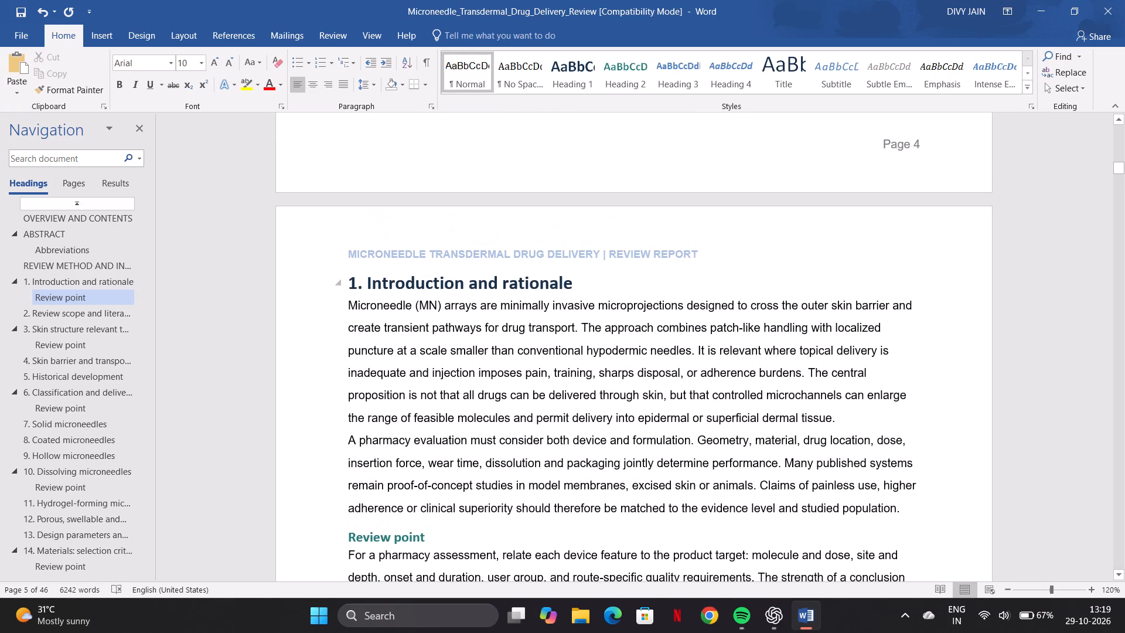
scroll(901, 134, "down", 2)
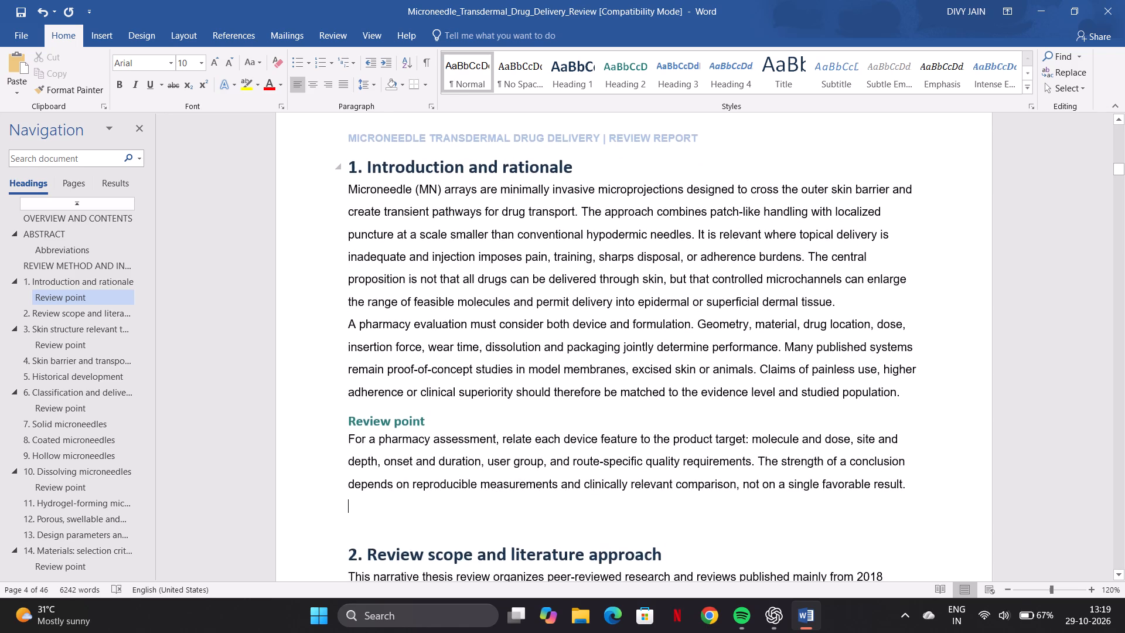
Cut the whole "3. Skin structure relevant to delivery" section from page 7, including its heading, both paragraphs and Review point.
scroll(901, 134, "down", 4)
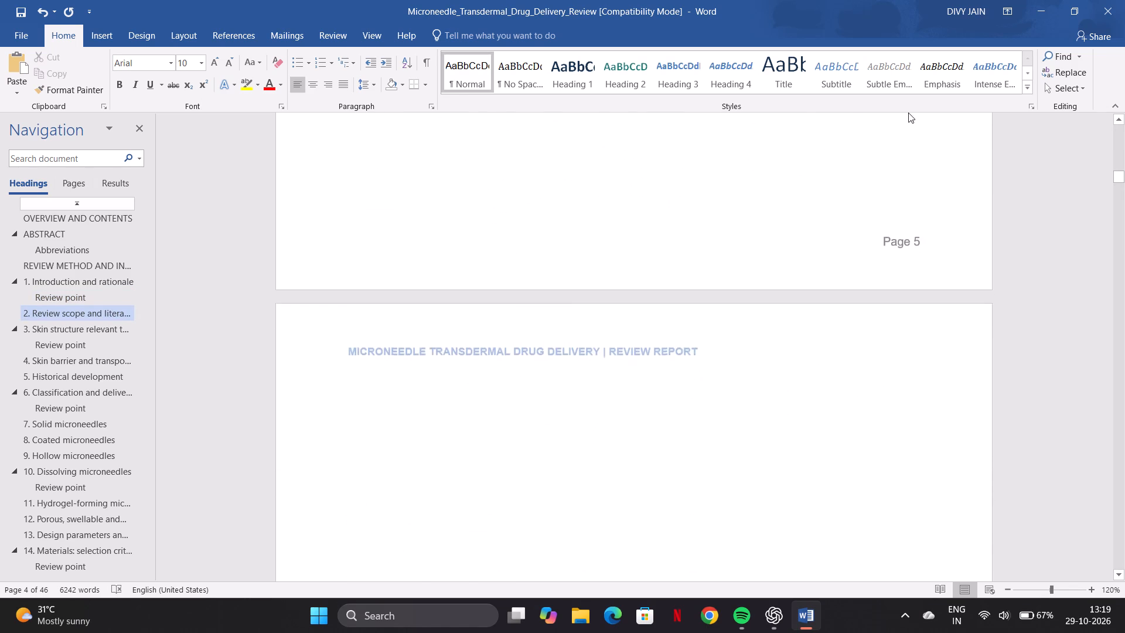
scroll(908, 113, "down", 5)
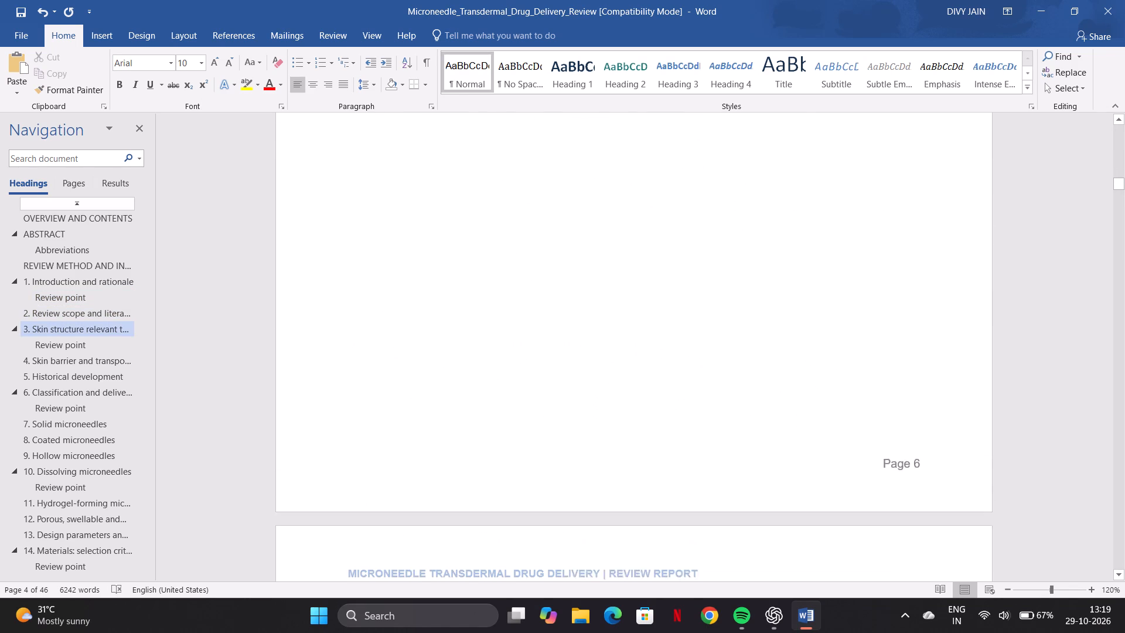
scroll(908, 113, "down", 4)
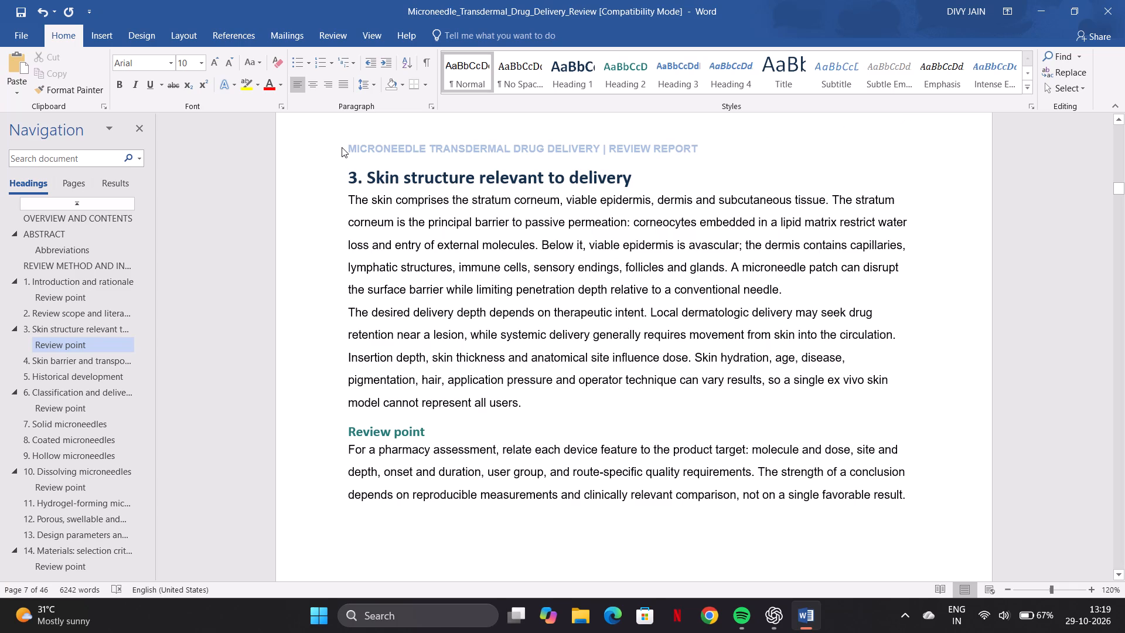
left_click(346, 175)
key("ctrl+shift+Right")
key("ctrl+shift+Right")
key("ctrl+shift+Right")
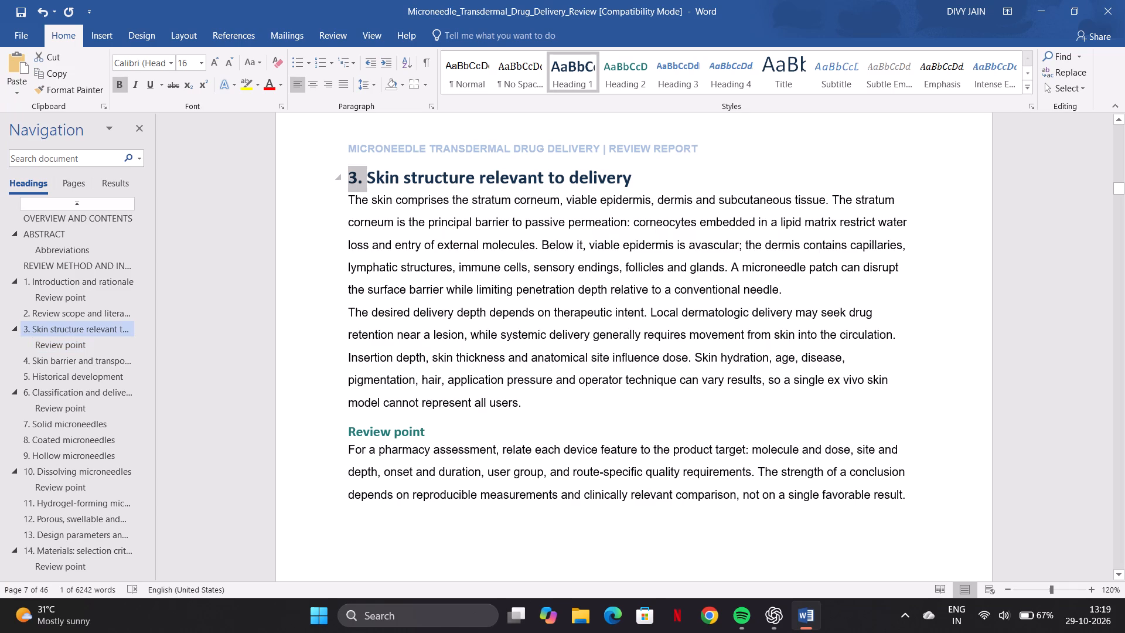
key("ctrl+shift+Right")
key("ctrl+shift+Right")
key("ctrl+shift+Right")
key("ctrl+shift+Right")
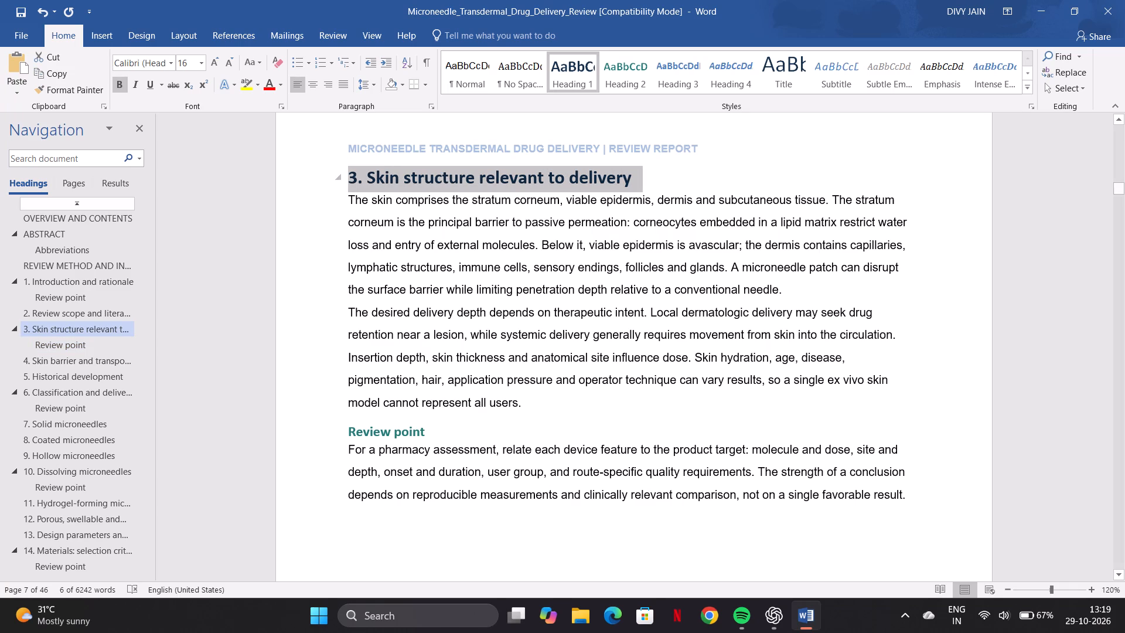
key("ctrl+shift+Down")
key("ctrl+shift+Down")
key("ctrl+shift+Down")
key("ctrl+shift+Down")
key("ctrl+shift+Down")
key("ctrl+shift+Down")
key("ctrl+shift+Down")
key("ctrl+shift+Down")
key("ctrl+shift+Down")
key("ctrl+shift+Down")
key("ctrl+shift+Down")
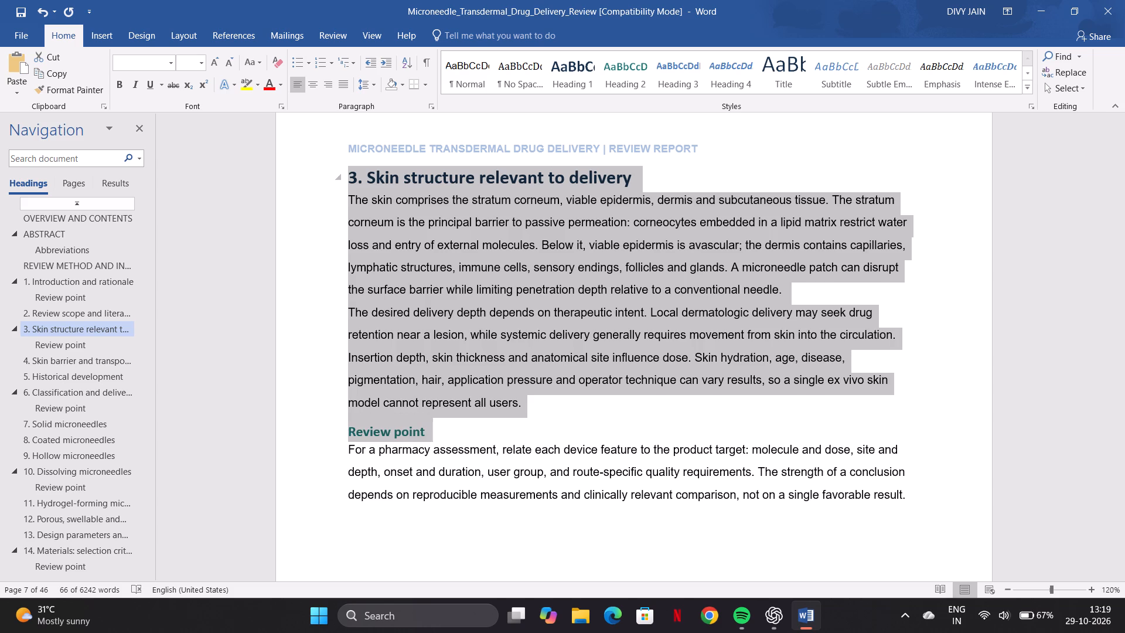
key("ctrl+shift+Down")
key("ctrl+shift+Down")
key("ctrl+shift+Down")
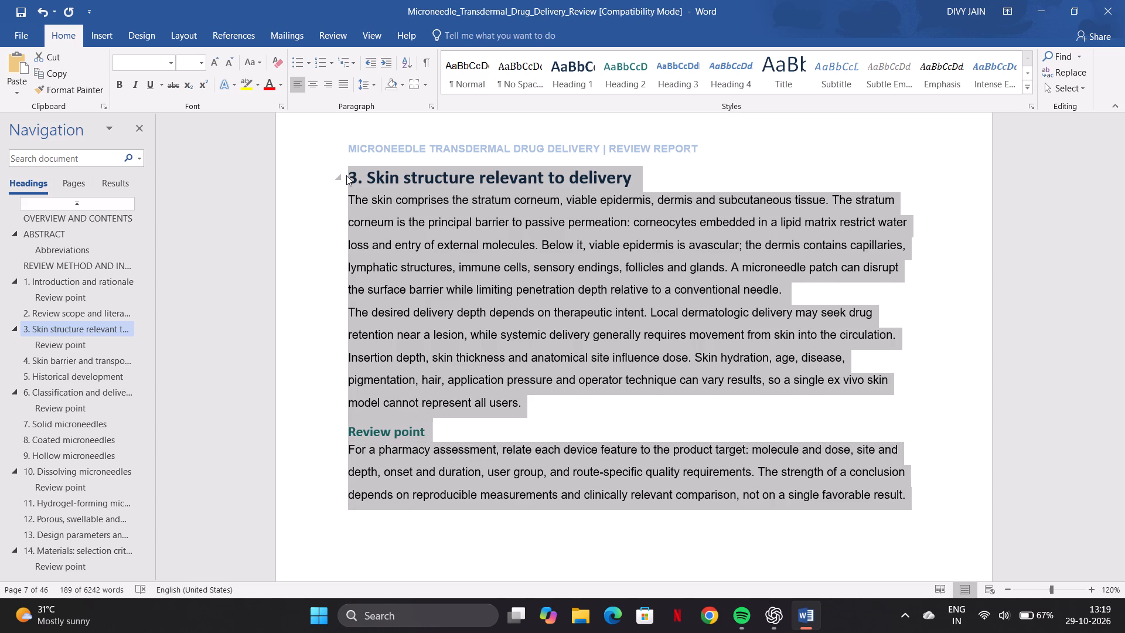
key("ctrl+x")
Paste the cut section 3 at the top of the empty page 6 and check its placement after page 5.
scroll(346, 175, "up", 4)
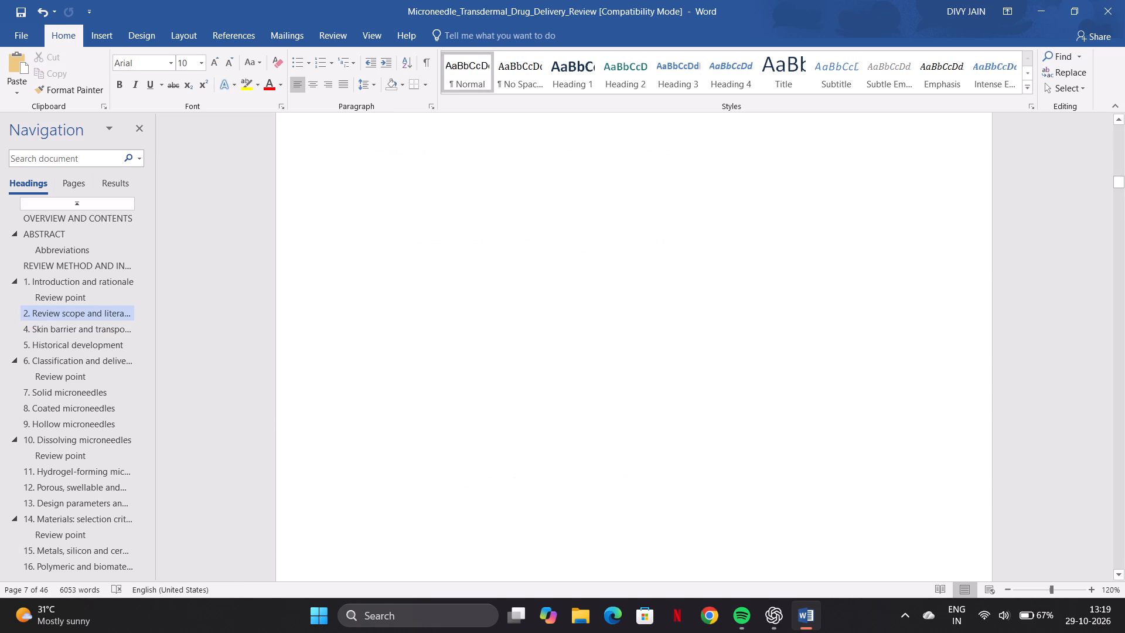
scroll(346, 175, "up", 2)
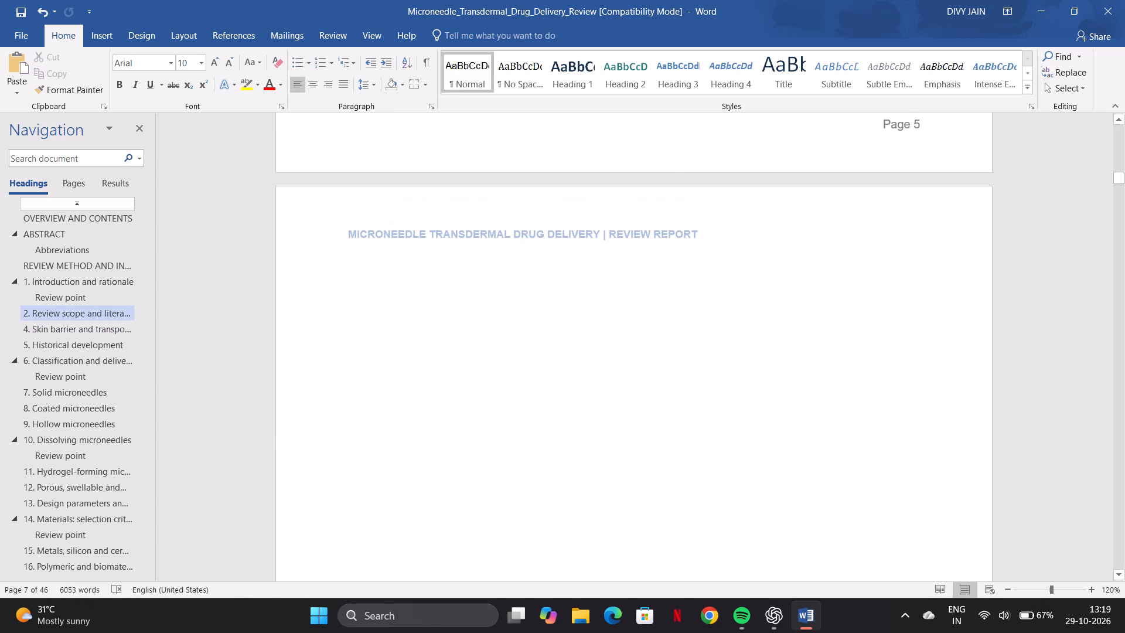
left_click(349, 254)
key("ctrl+v")
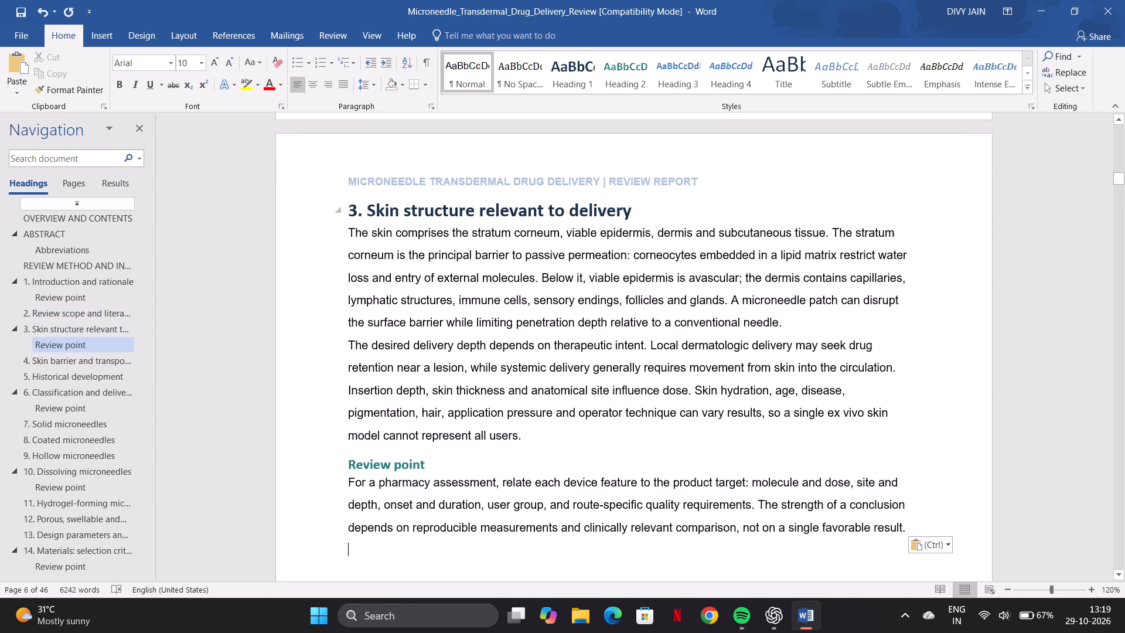
scroll(489, 199, "down", 1)
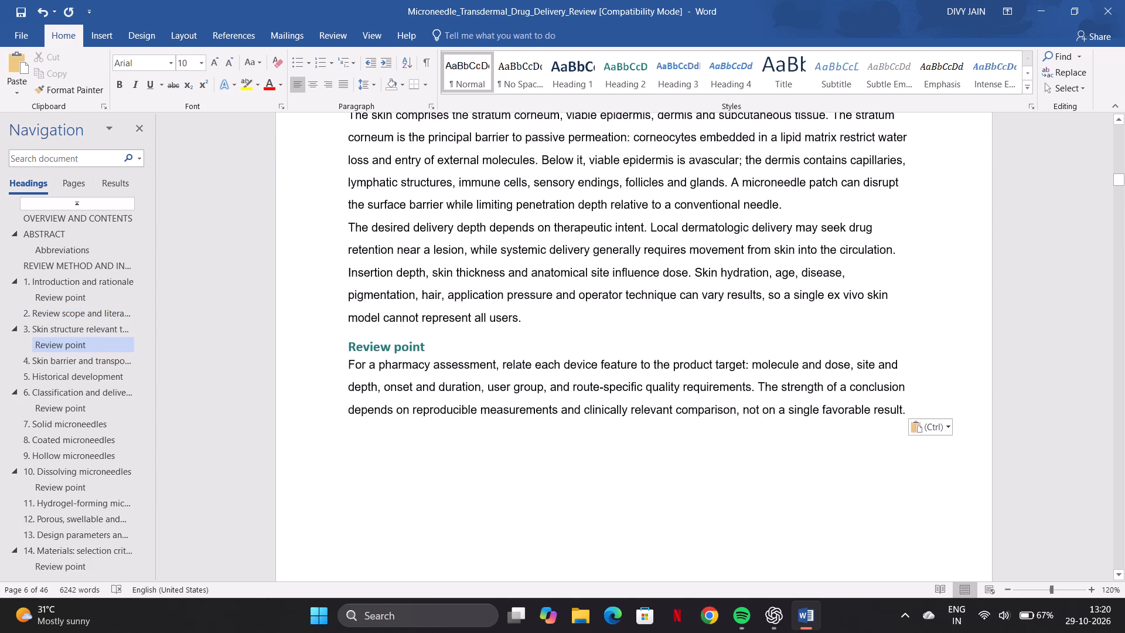
scroll(489, 199, "up", 2)
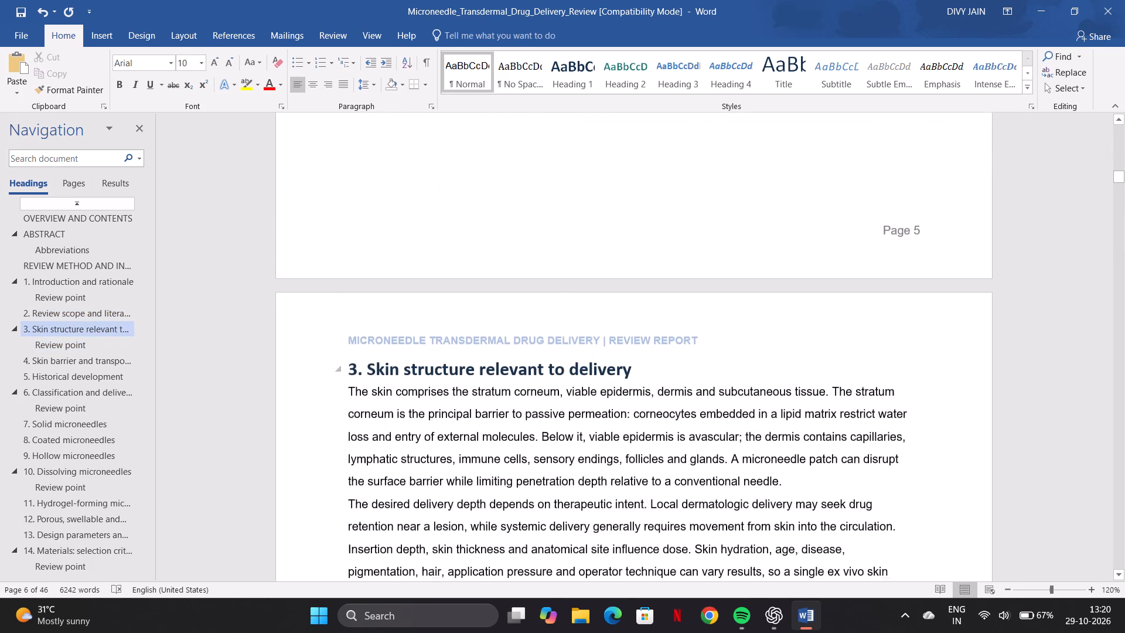
scroll(489, 199, "down", 1)
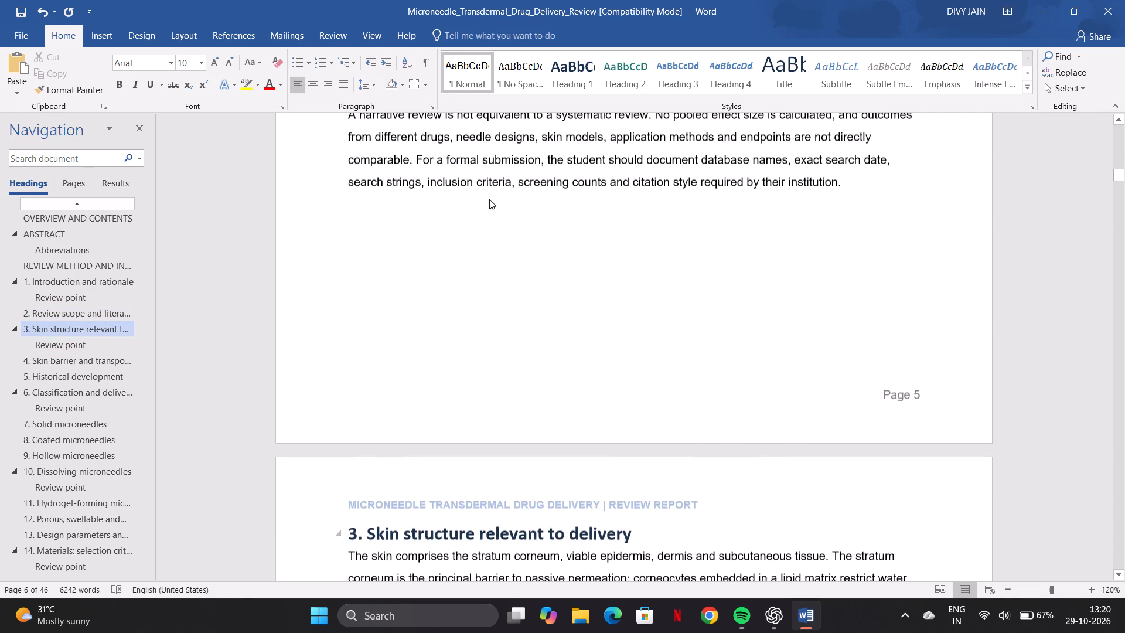
Cut the whole "4. Skin barrier and transport mechanisms" section from page 8, including its heading and all body paragraphs.
scroll(489, 199, "down", 4)
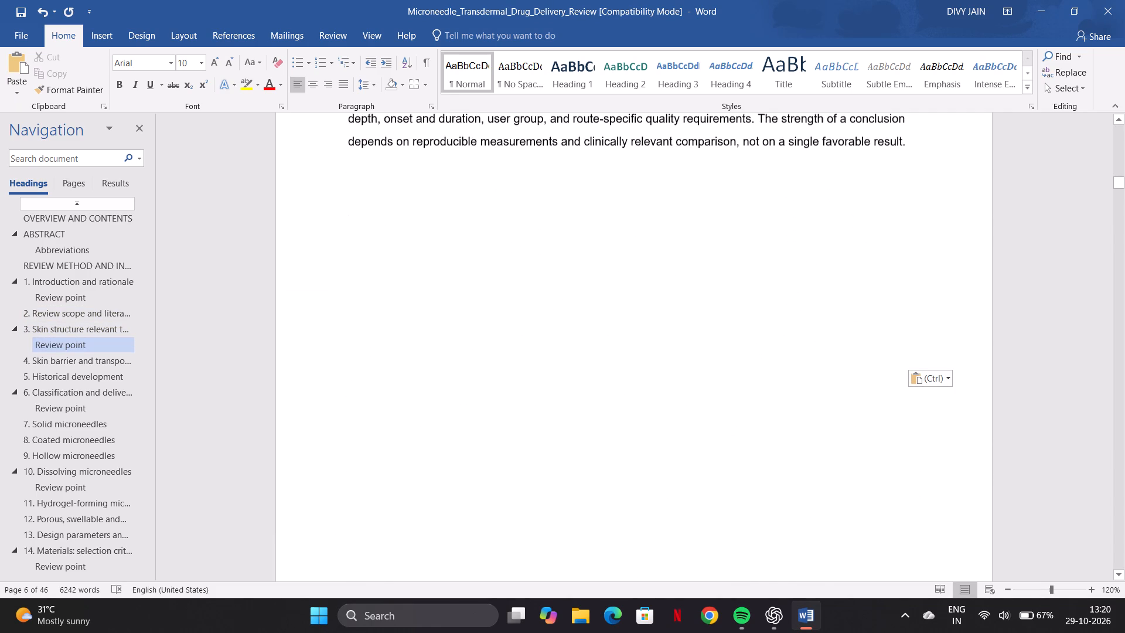
scroll(489, 199, "down", 3)
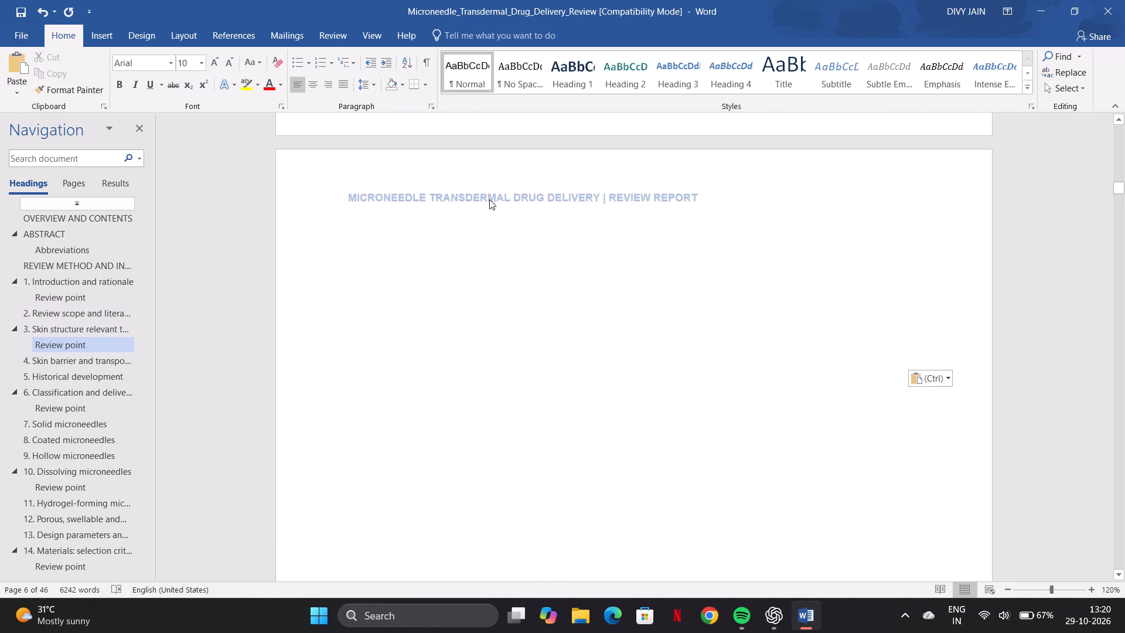
scroll(489, 199, "down", 4)
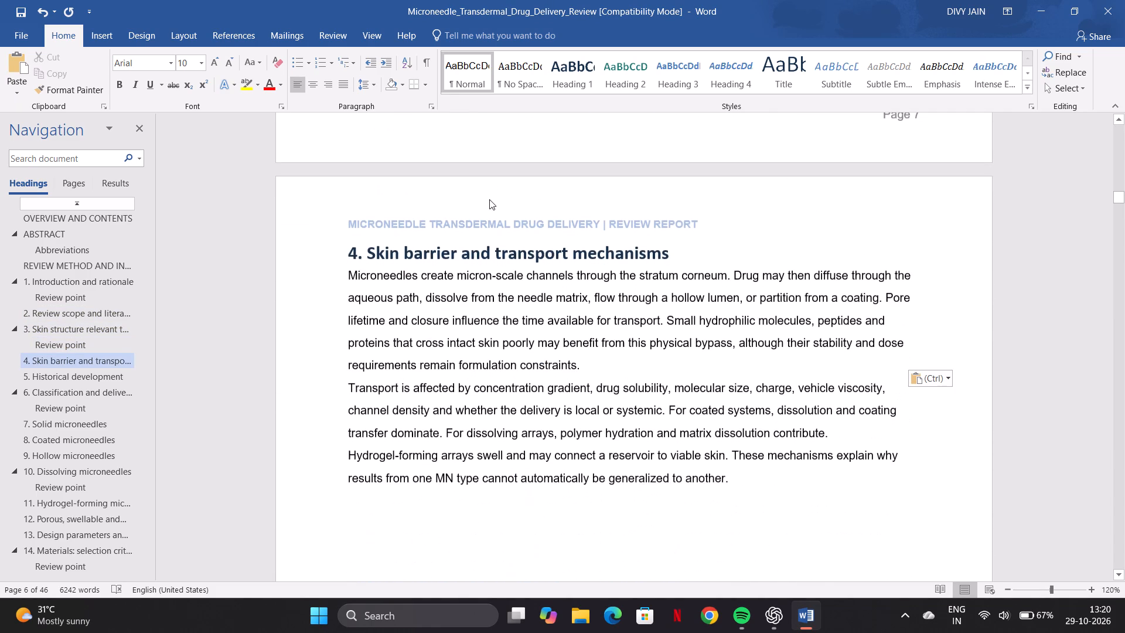
scroll(489, 199, "down", 1)
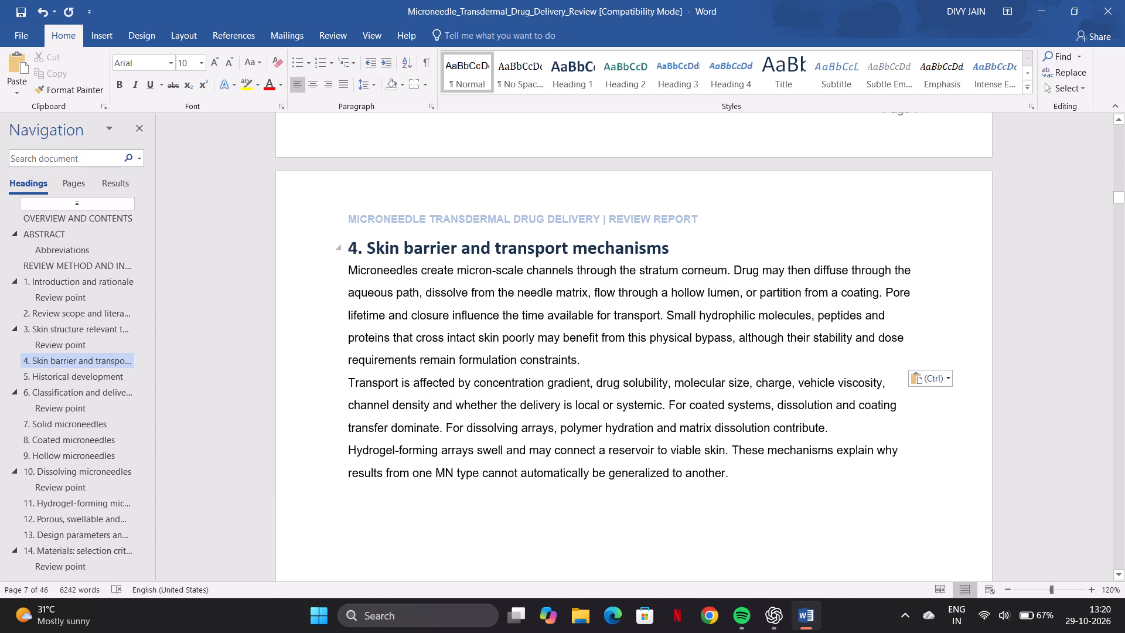
key("ctrl+shift+Down")
key("ctrl+shift+Down")
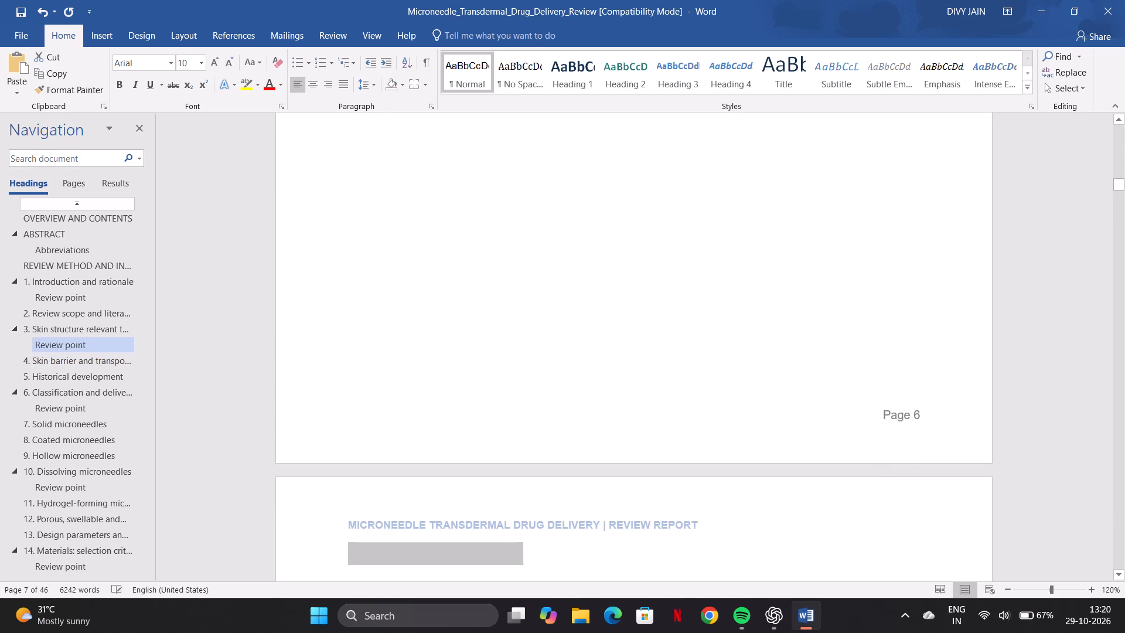
scroll(393, 322, "up", 2)
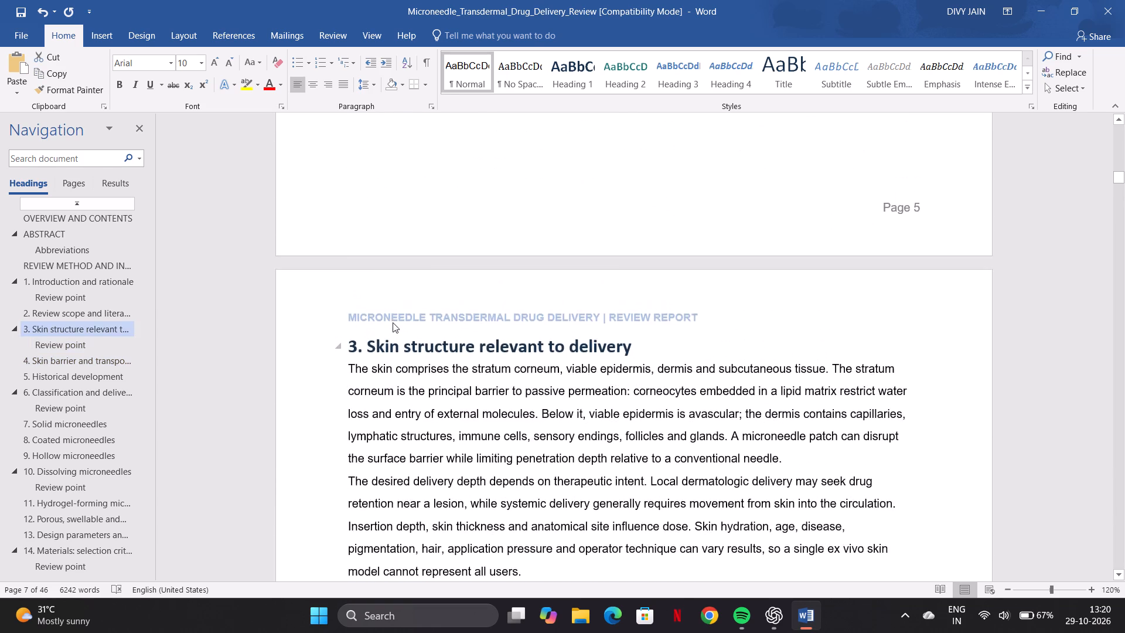
scroll(393, 322, "down", 6)
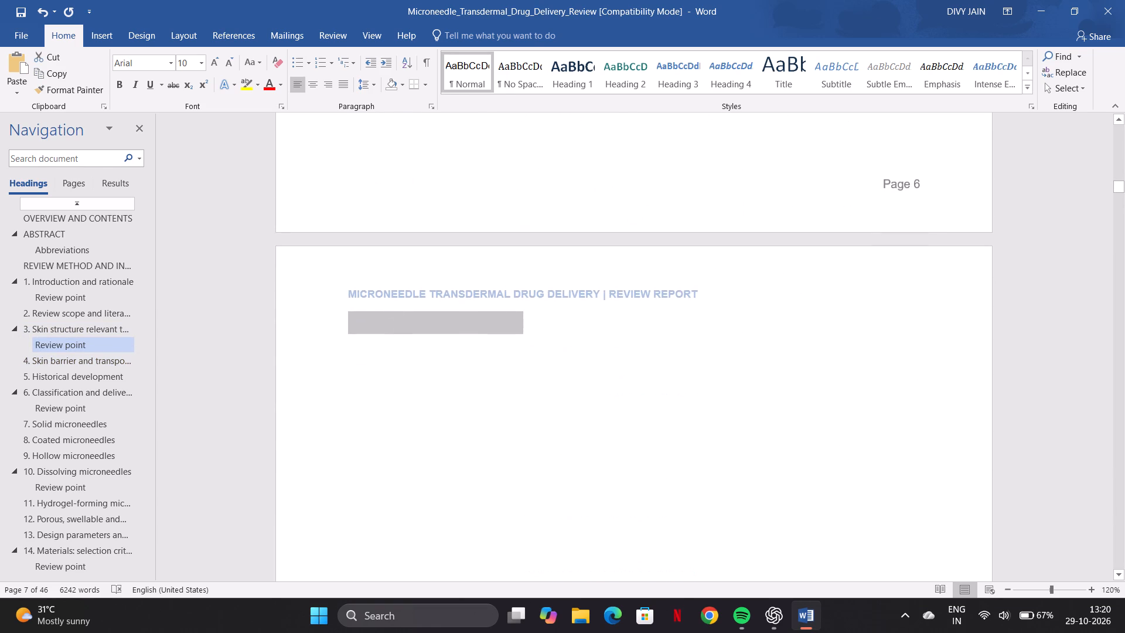
scroll(393, 322, "down", 4)
scroll(393, 322, "up", 1)
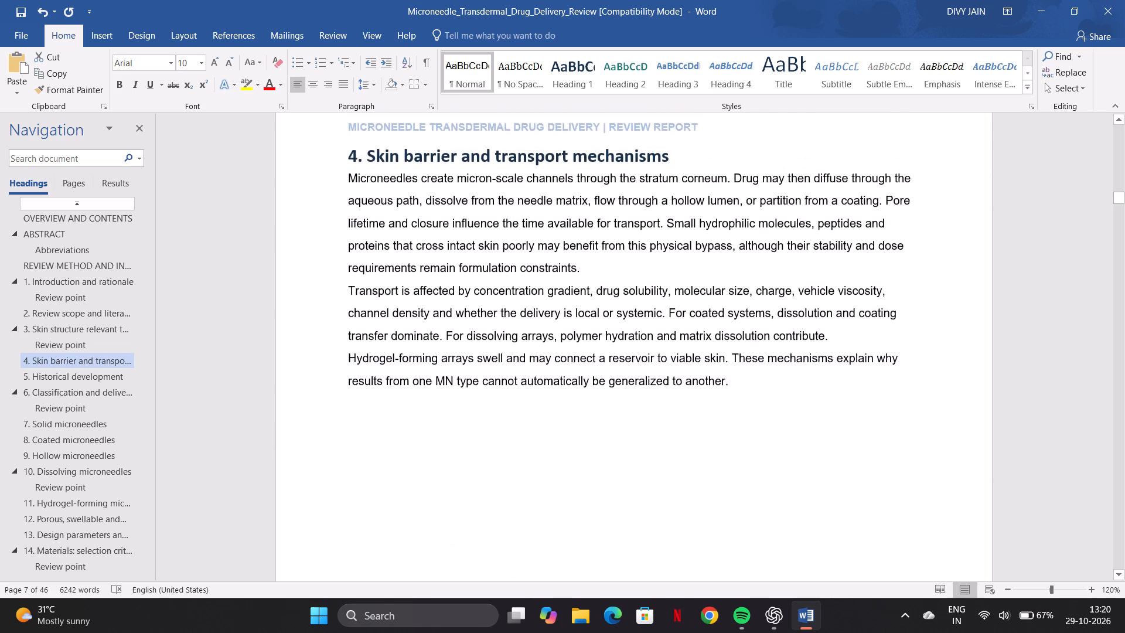
scroll(393, 322, "up", 1)
left_click(345, 177)
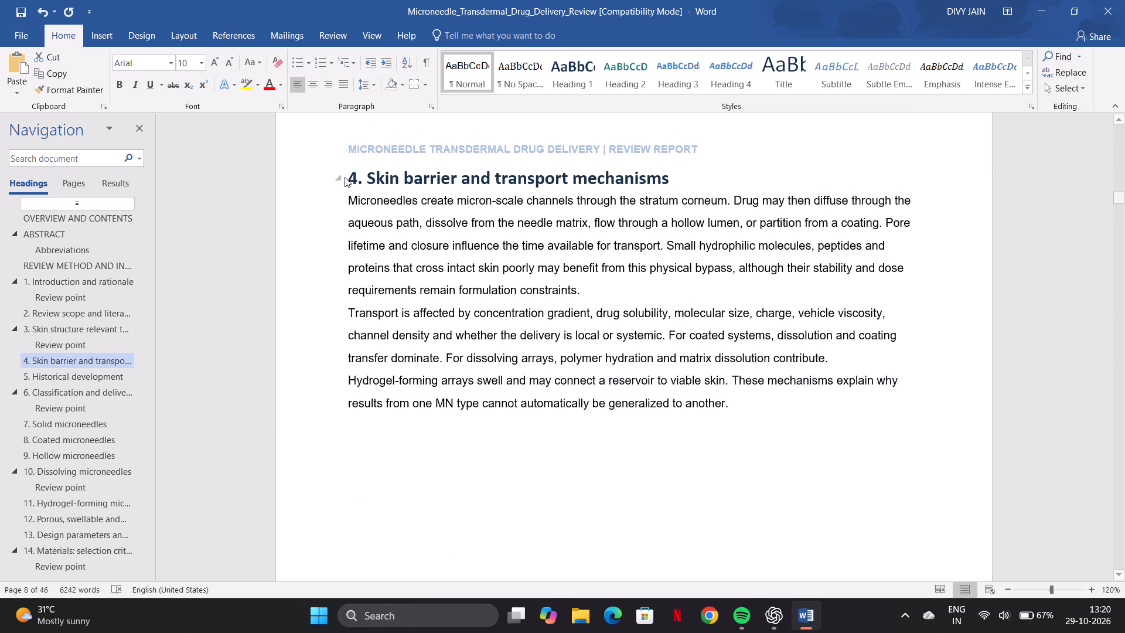
left_click(354, 173)
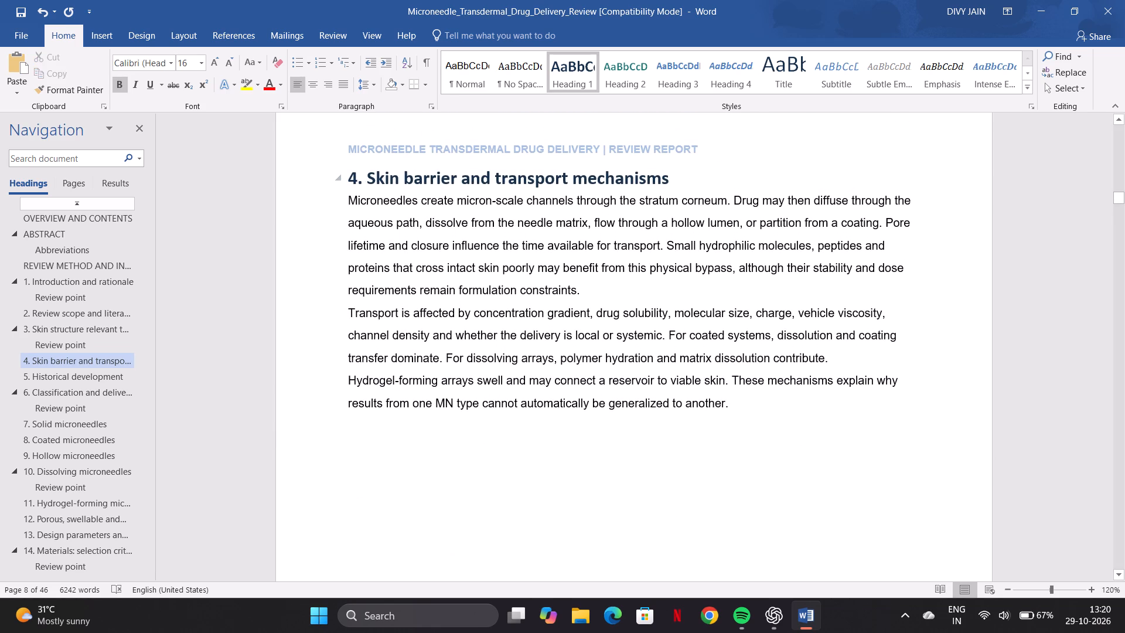
key("Left")
key("ctrl+shift+Right")
key("ctrl+shift+Right")
key("ctrl+shift+Right")
key("ctrl+shift+Right")
key("ctrl+shift+Right")
key("ctrl+shift+Right")
key("ctrl+shift+Right")
key("ctrl+shift+Right")
key("ctrl+shift+Right")
key("ctrl+shift+Right")
key("ctrl+shift+Right")
key("ctrl+shift+Right")
key("ctrl+shift+Right")
key("ctrl+shift+Right")
key("ctrl+shift+Right")
key("ctrl+shift+Right")
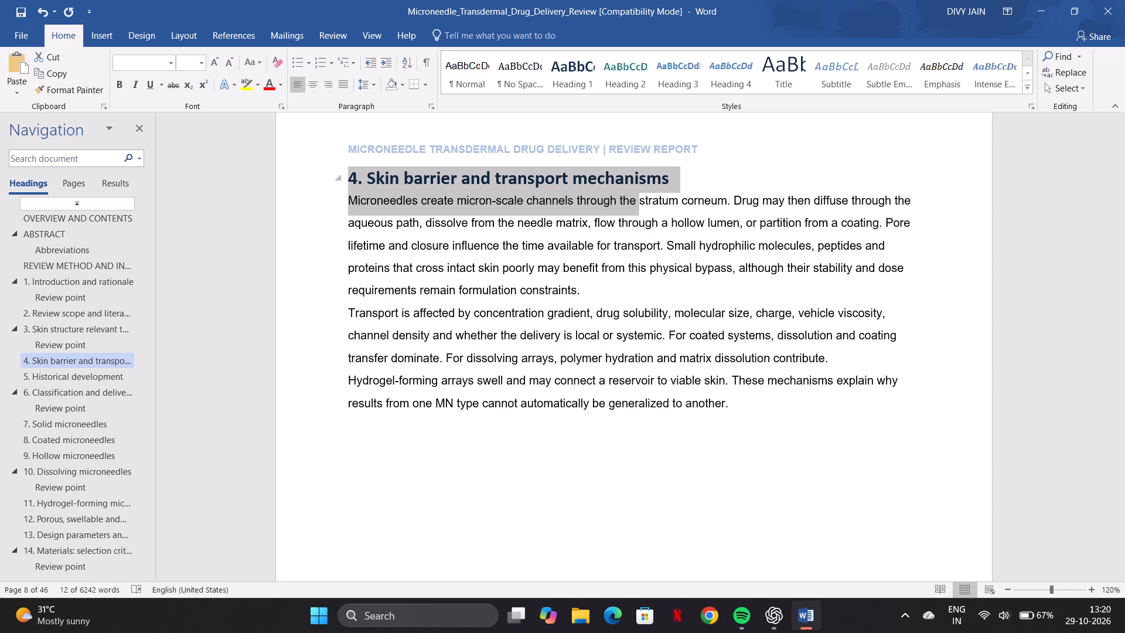
key("ctrl+shift+Down")
key("ctrl+shift+Down")
key("ctrl+shift+Down")
key("ctrl+shift+Down")
key("ctrl+shift+Down")
key("ctrl+shift+Down")
key("ctrl+shift+Down")
key("ctrl+shift+Down")
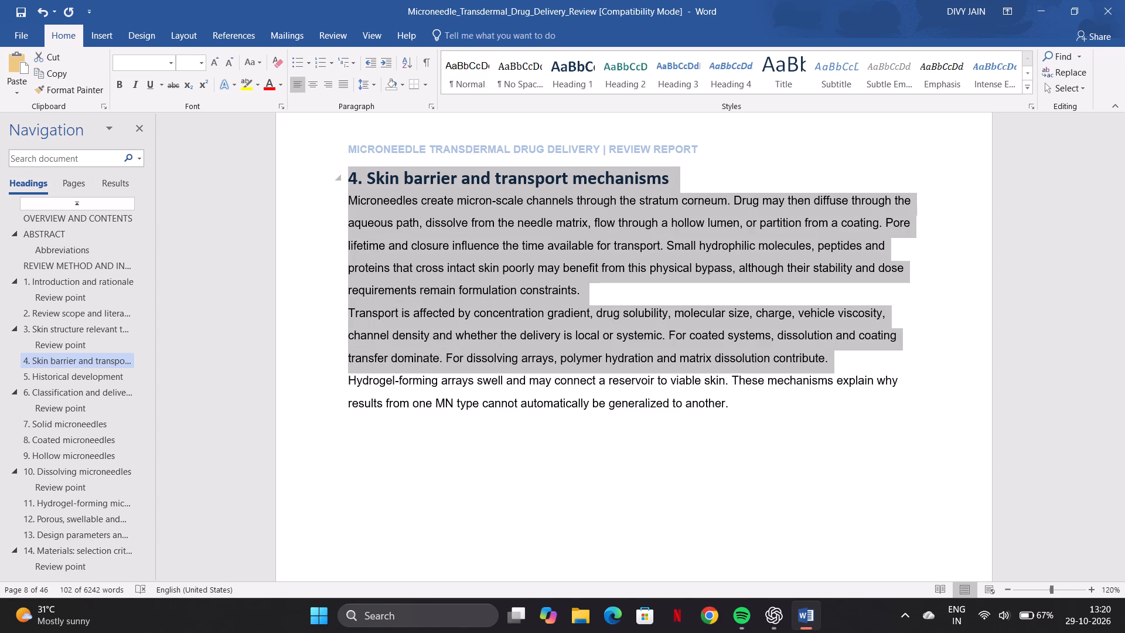
key("ctrl+shift+Down")
key("ctrl+shift+Down")
key("ctrl+x")
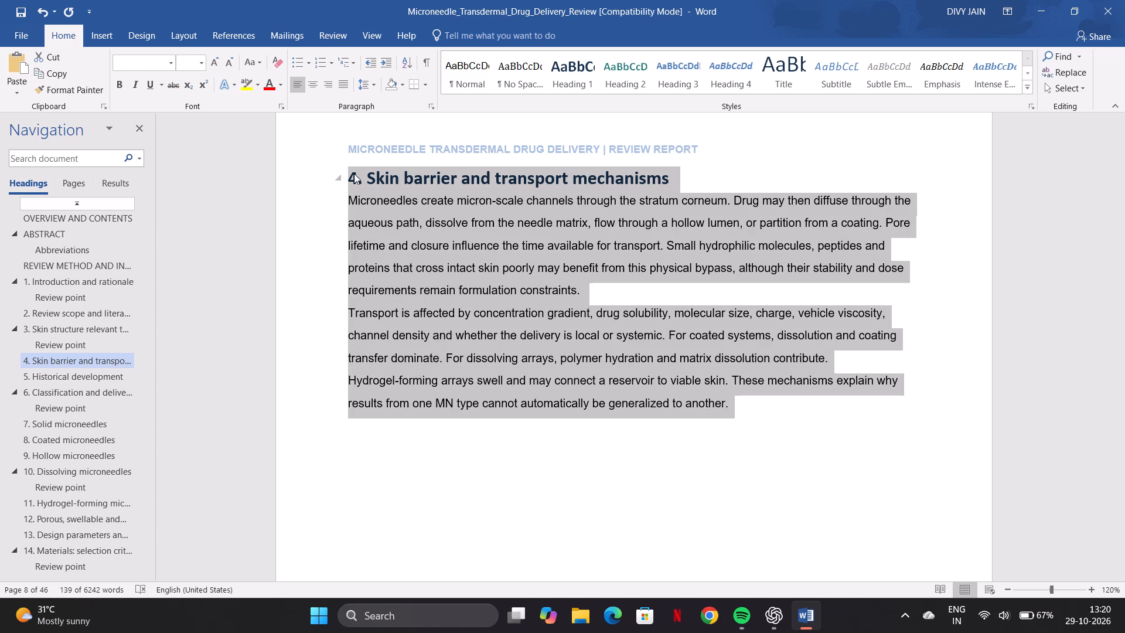
Paste the cut section 4 on page 6, below the Review point paragraph of section 3.
scroll(354, 173, "up", 10)
scroll(354, 173, "down", 1)
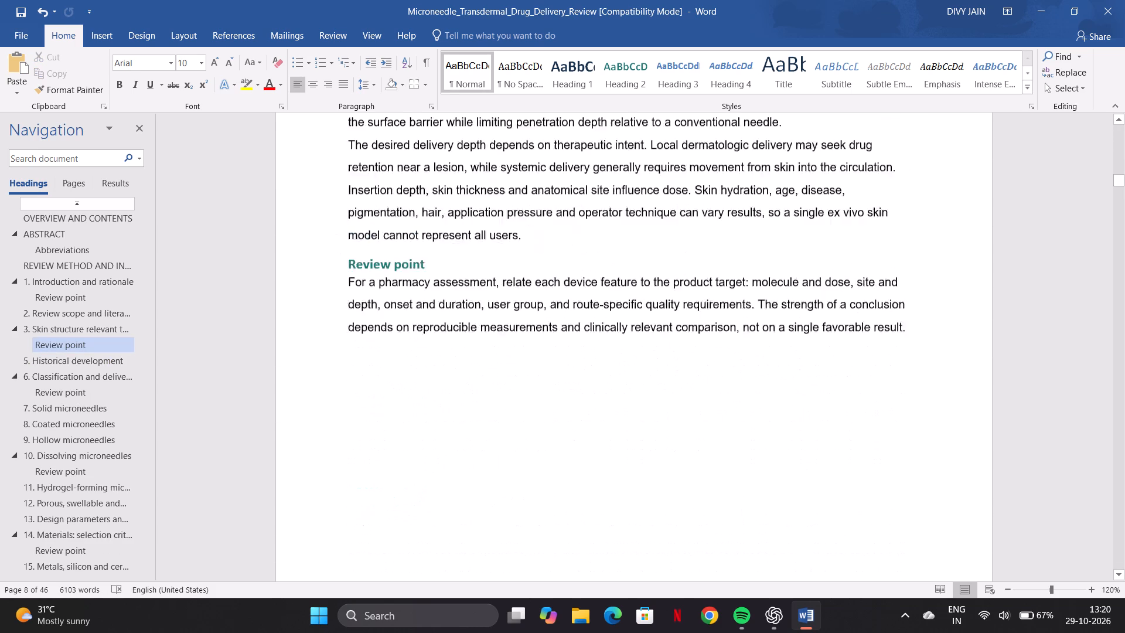
scroll(354, 173, "down", 1)
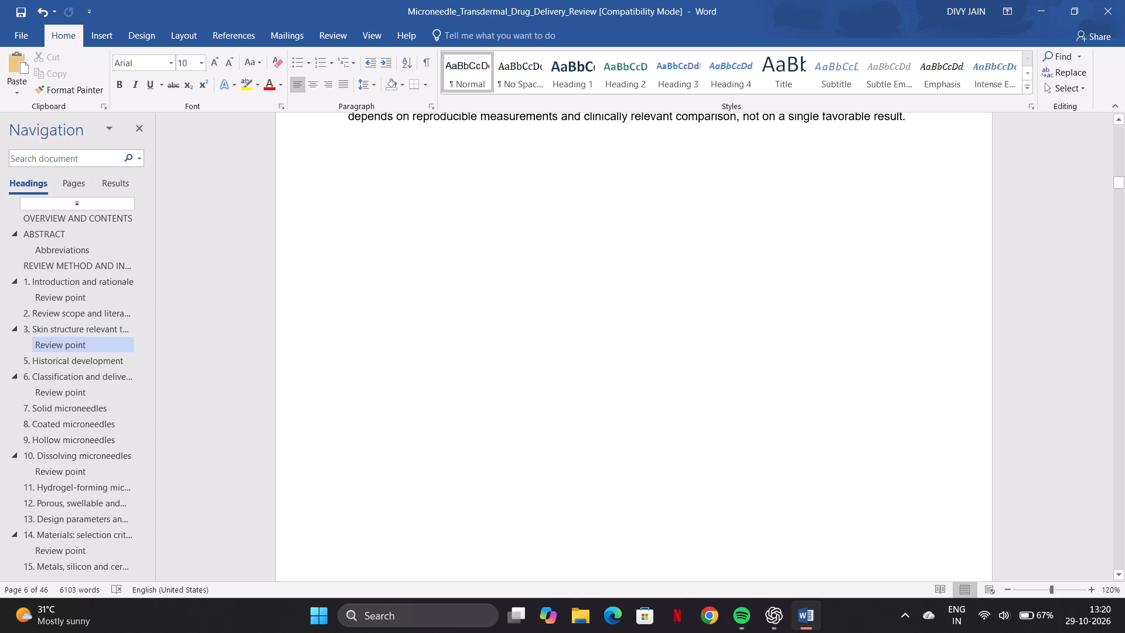
left_click(356, 139)
key("ctrl+v")
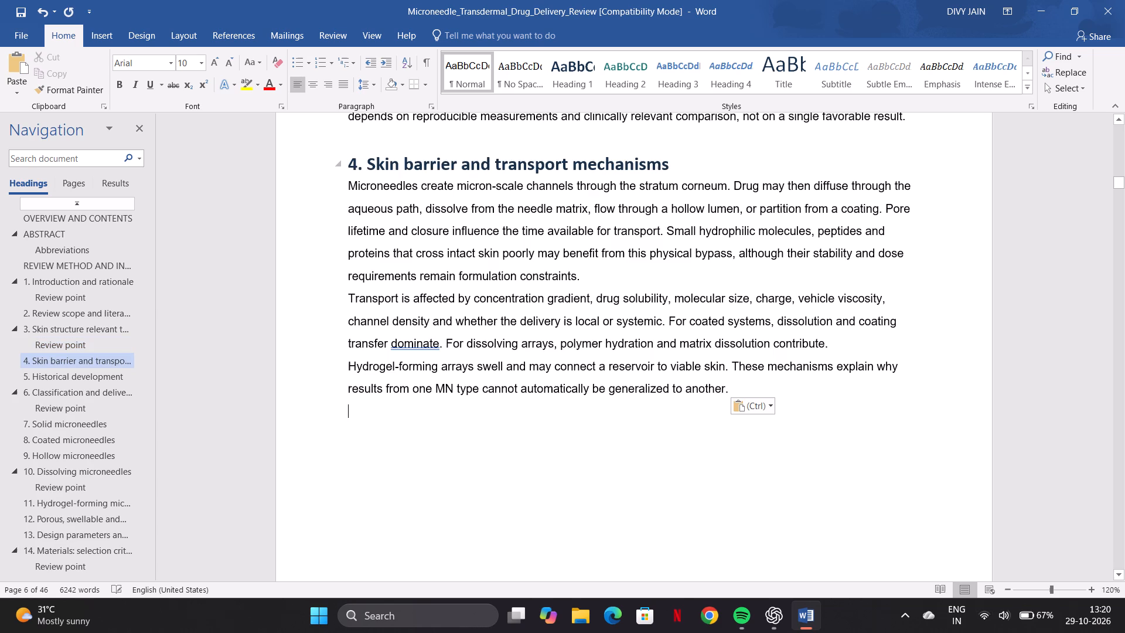
Add two blank lines after section 3's Review point paragraph, above the "4. Skin barrier and transport mechanisms" heading.
scroll(422, 316, "up", 1)
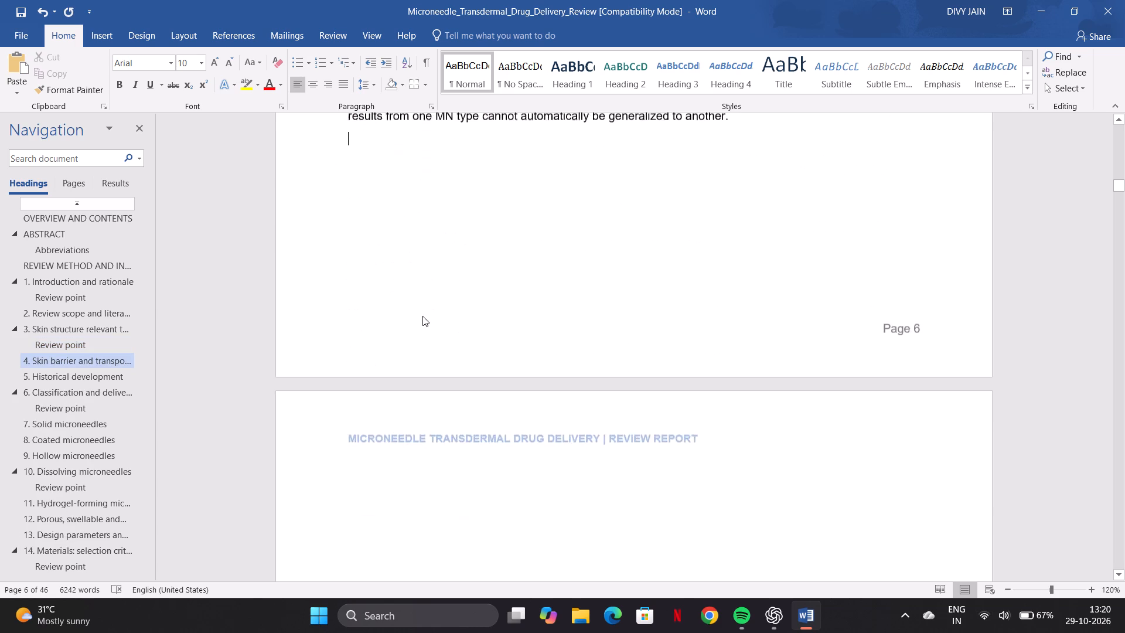
scroll(422, 316, "up", 1)
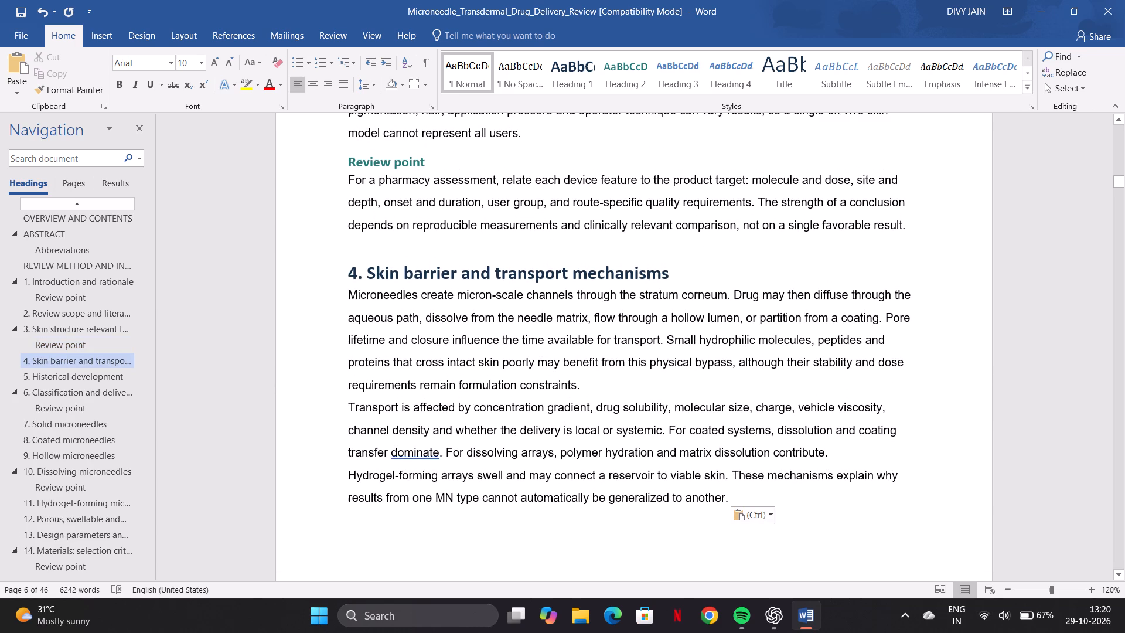
left_click(912, 221)
key("Return")
key("Return")
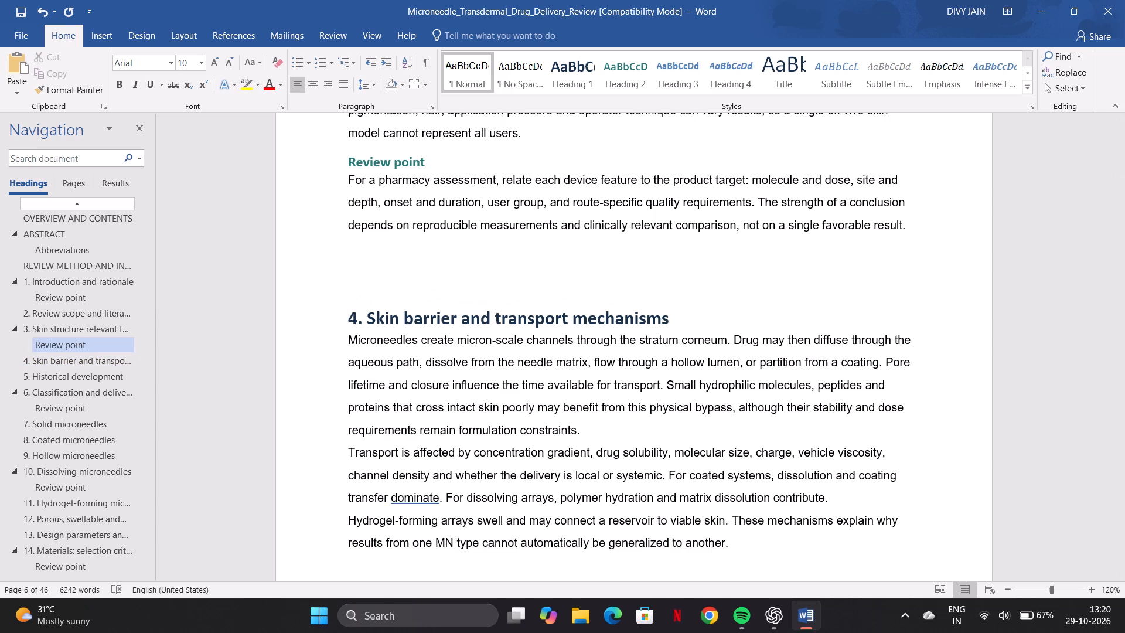
Check the layout and spacing of pages 5 and 6, from section 2 down to the end of section 4.
scroll(912, 221, "up", 3)
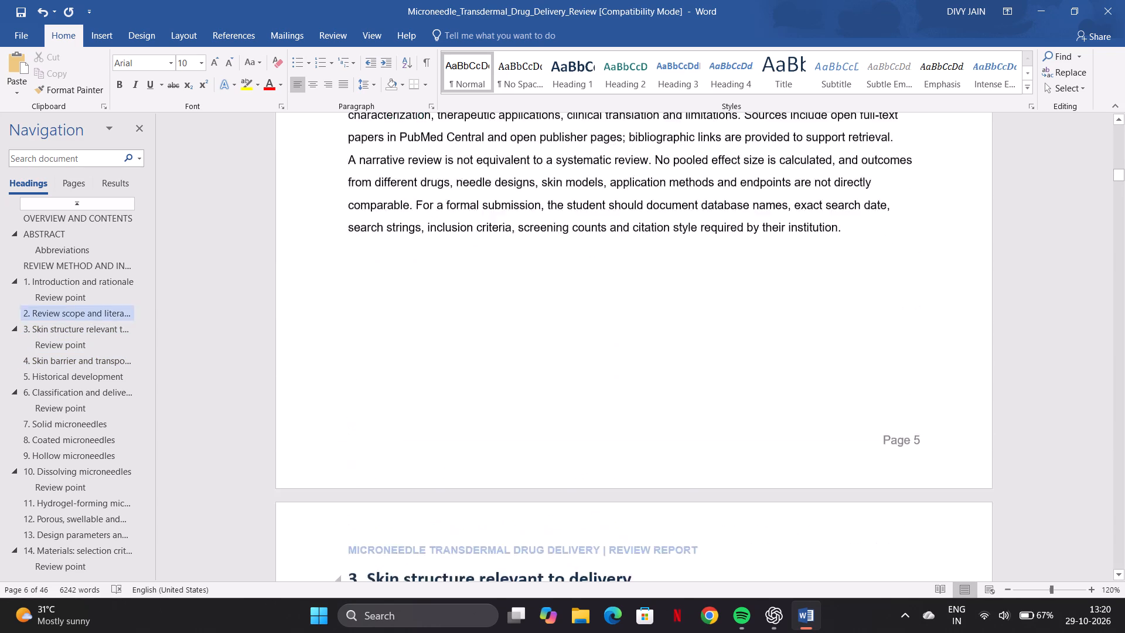
scroll(912, 221, "up", 1)
scroll(912, 221, "down", 4)
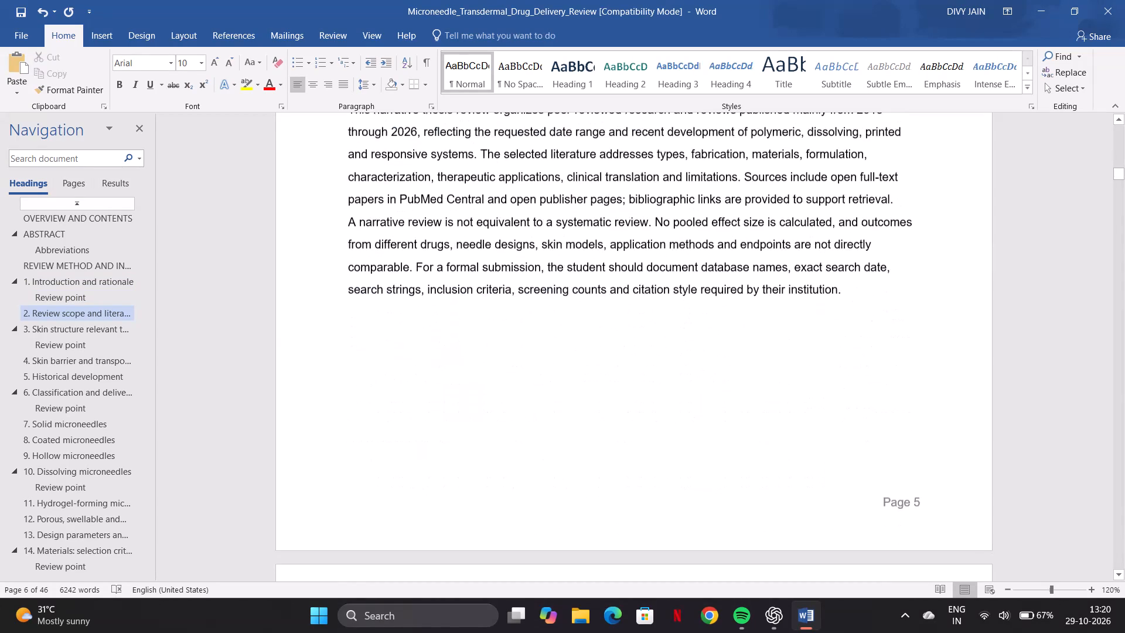
scroll(912, 221, "down", 5)
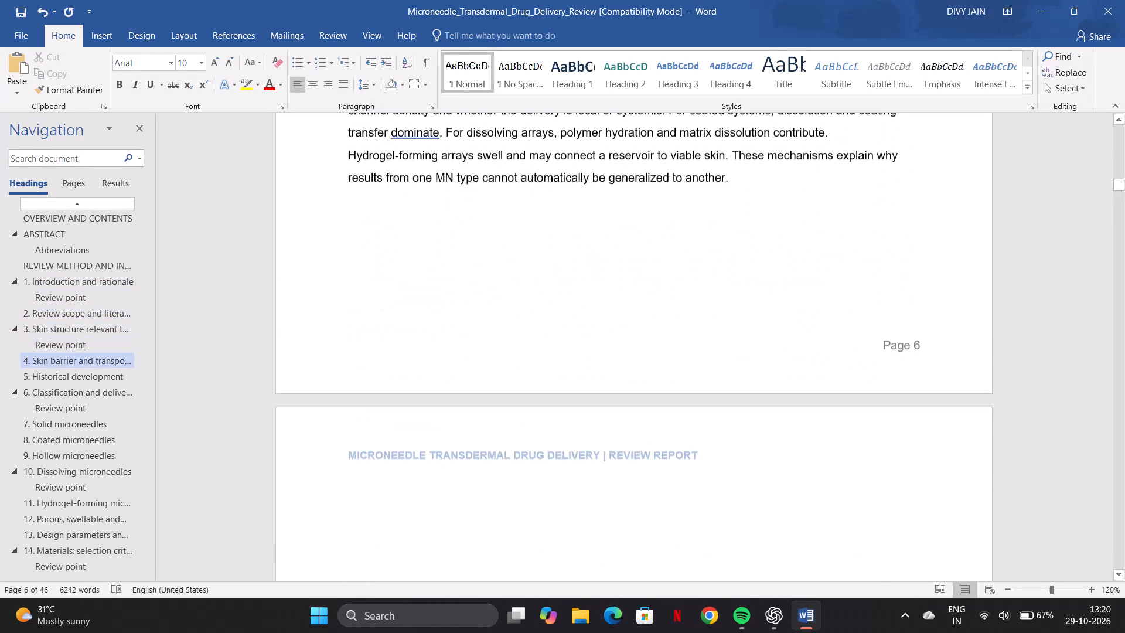
scroll(912, 221, "down", 1)
scroll(912, 221, "up", 1)
scroll(912, 221, "down", 2)
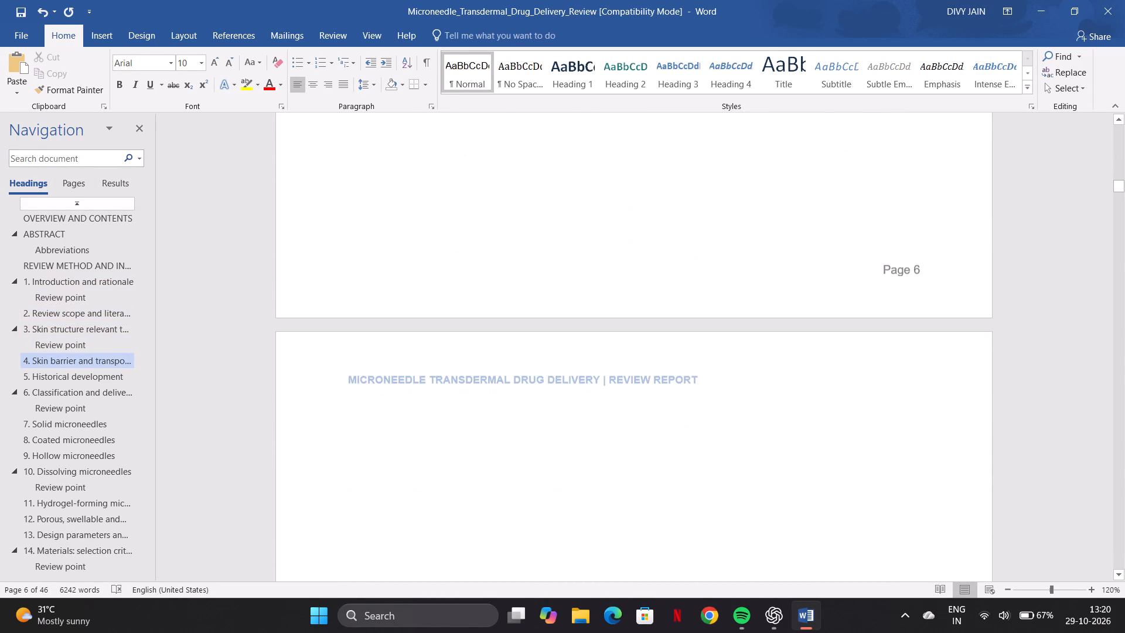
Cut the whole "5. Historical development" section from page 9, including its heading and both body paragraphs.
scroll(912, 221, "down", 4)
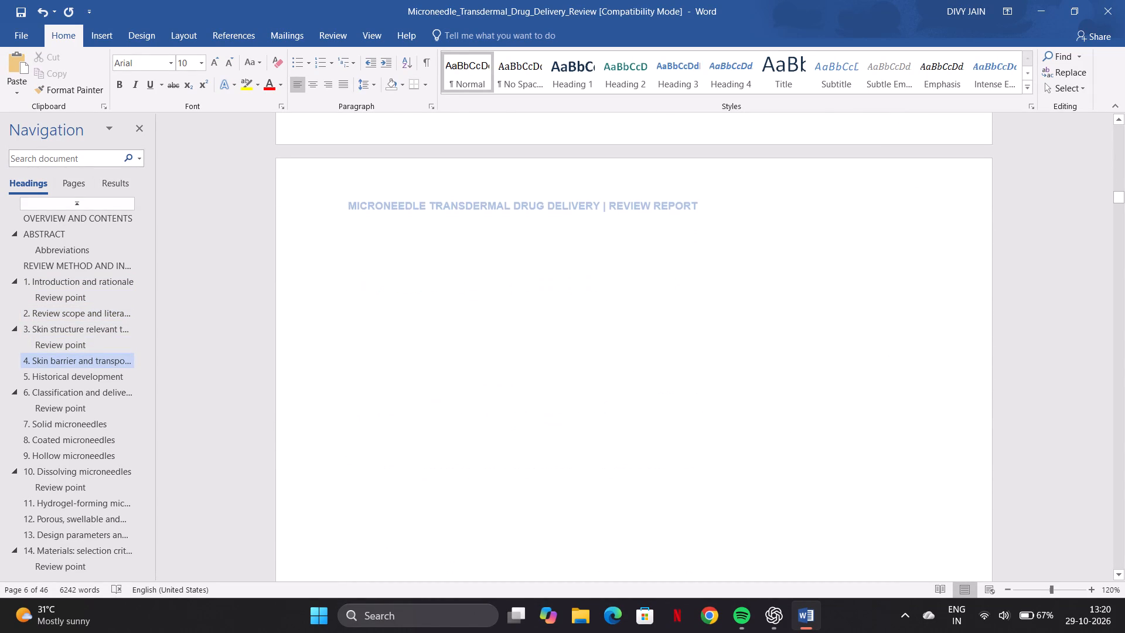
scroll(912, 221, "down", 4)
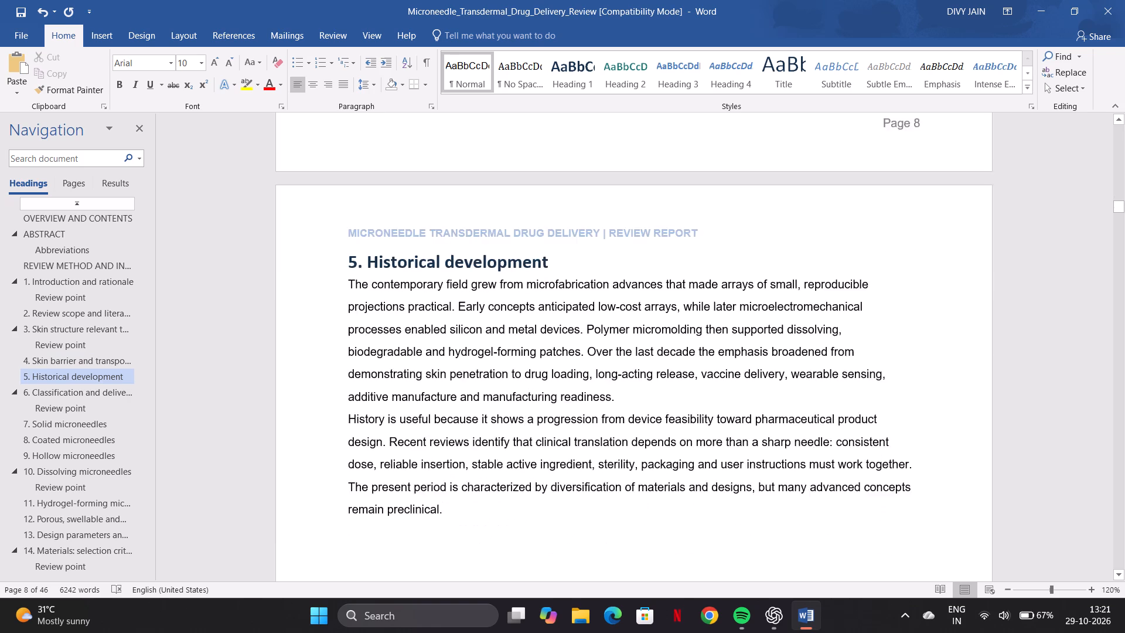
scroll(912, 221, "down", 1)
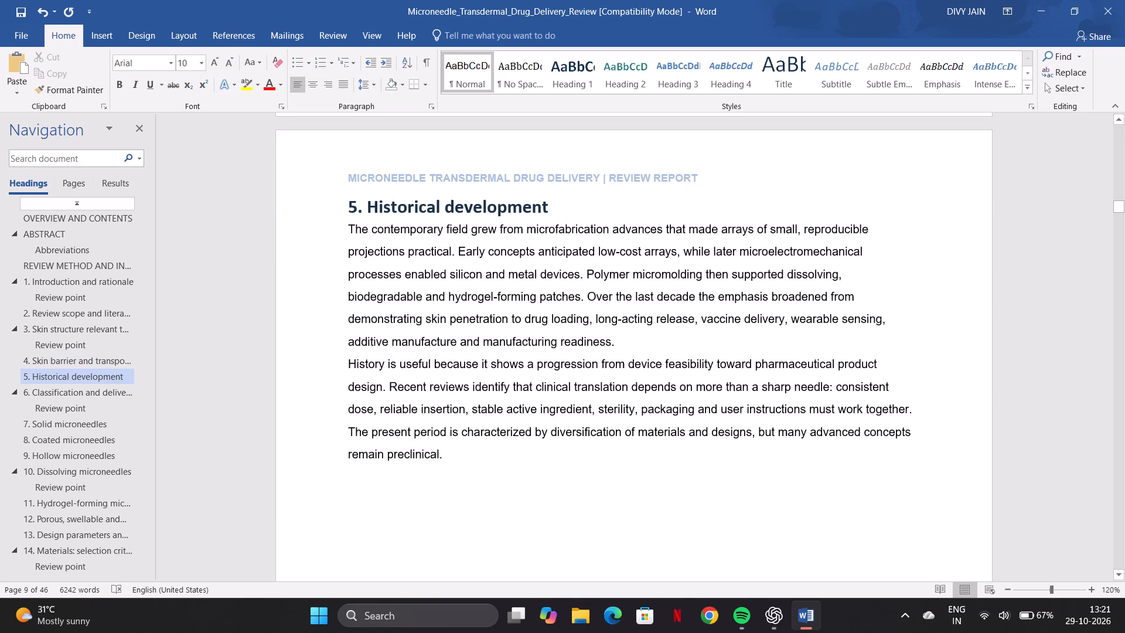
left_click(697, 357)
left_click(599, 436)
left_click(439, 451)
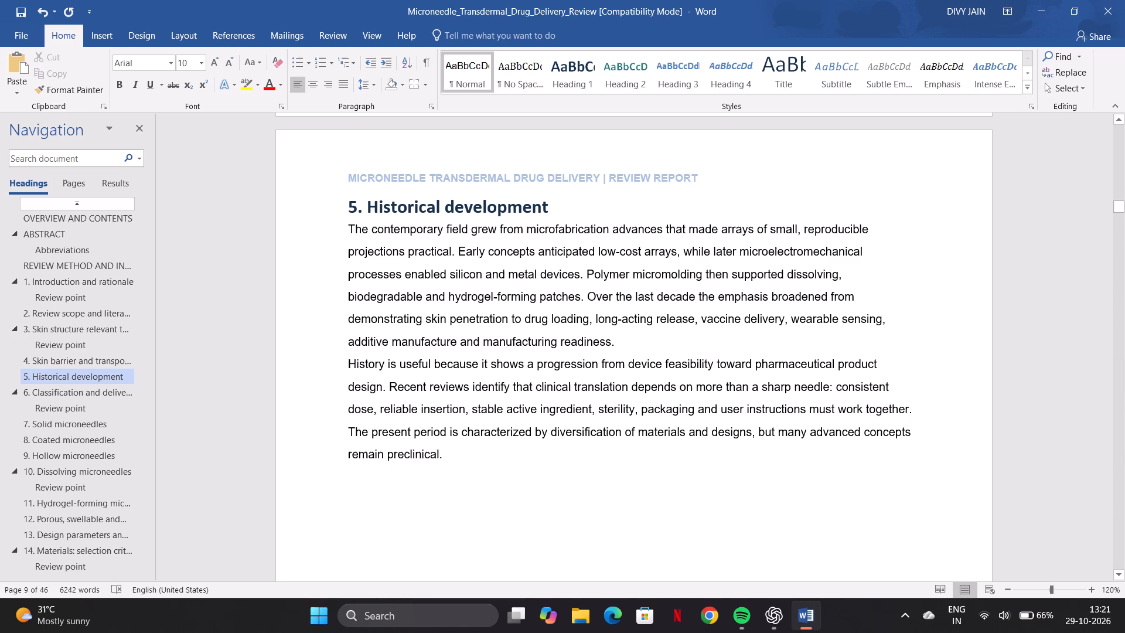
left_click(439, 452)
left_click(442, 453)
key("ctrl+Up")
key("ctrl+Up")
key("ctrl+Left")
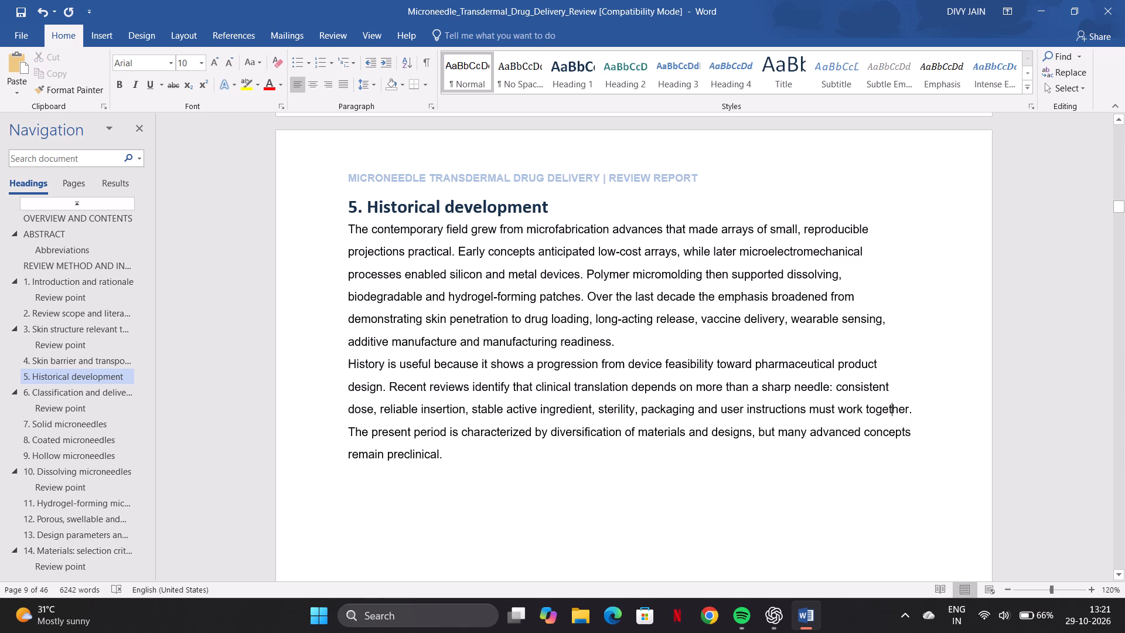
key("ctrl+Left")
left_click(442, 453)
key("ctrl+shift+Left")
key("ctrl+shift+Left")
key("ctrl+shift+Left")
key("ctrl+shift+Up")
key("ctrl+shift+Up")
key("ctrl+shift+Up")
key("ctrl+shift+Up")
key("ctrl+shift+Up")
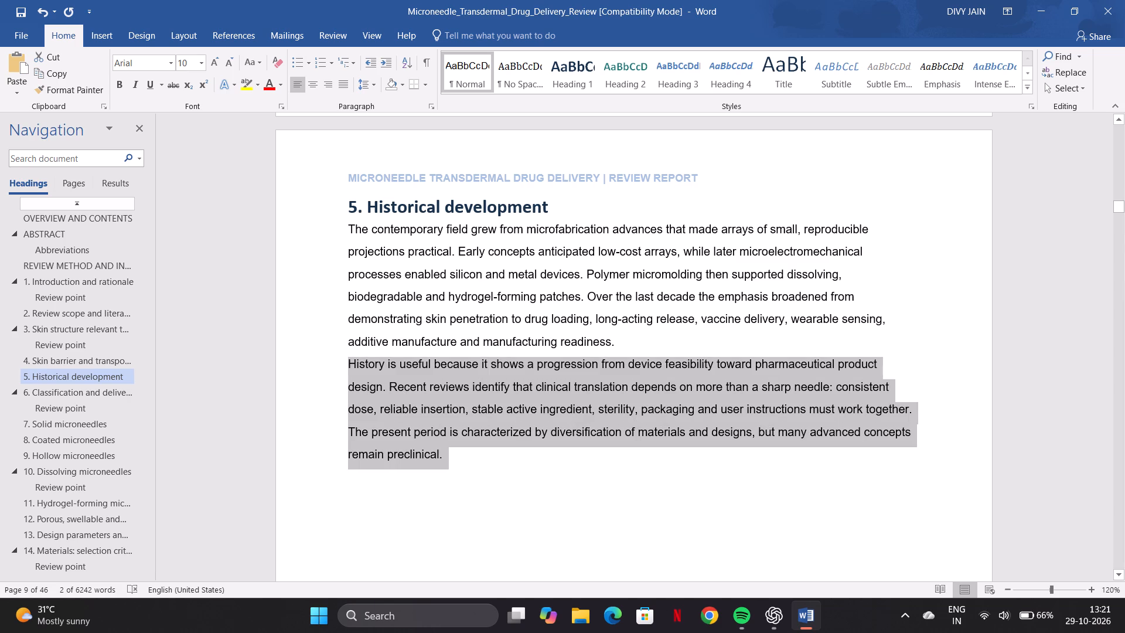
key("ctrl+shift+Up")
key("ctrl+shift+Up")
key("ctrl+shift+Up")
key("ctrl+shift+Up")
key("ctrl+shift+Up")
key("ctrl+shift+Up")
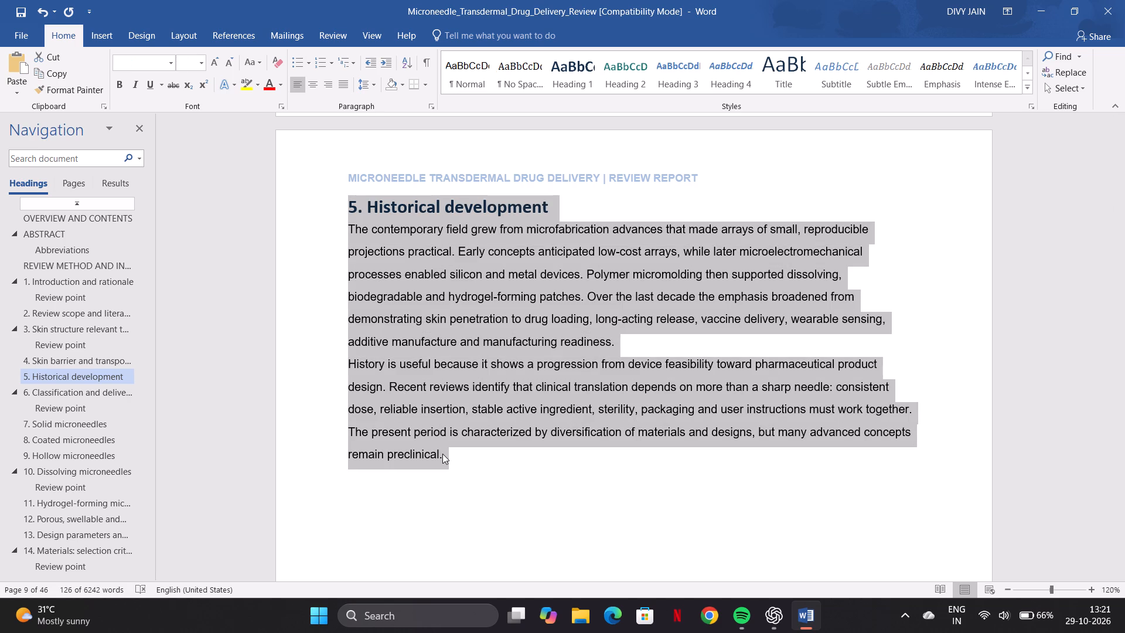
key("ctrl+x")
Paste the cut section 5 at the top of the empty page 7, after the page holding section 4.
scroll(442, 454, "up", 8)
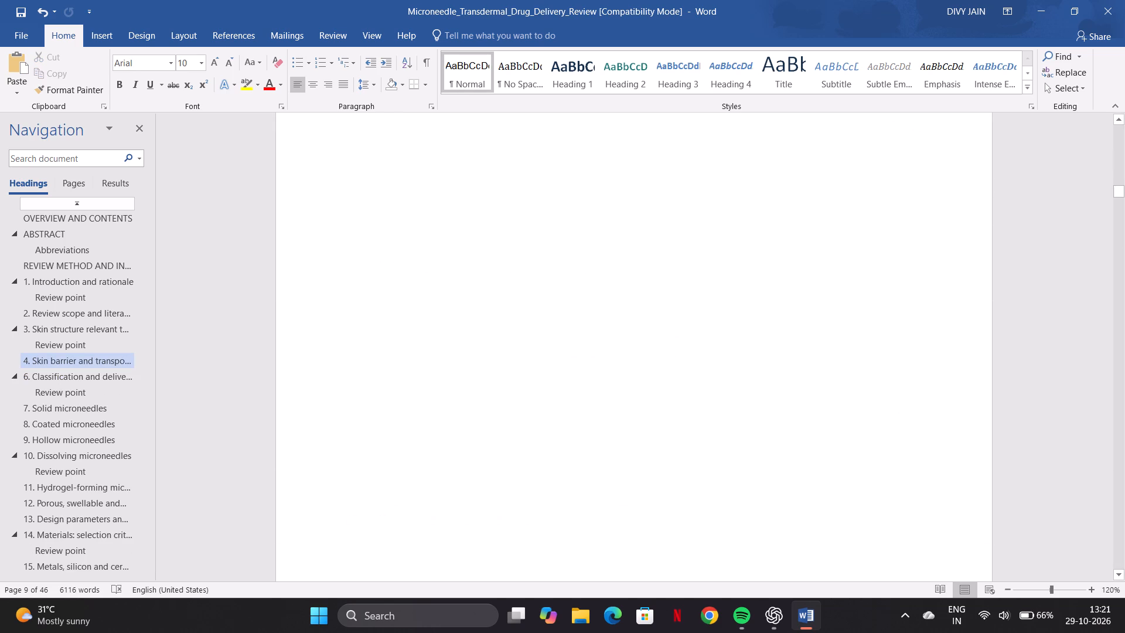
scroll(442, 454, "up", 1)
scroll(442, 454, "down", 1)
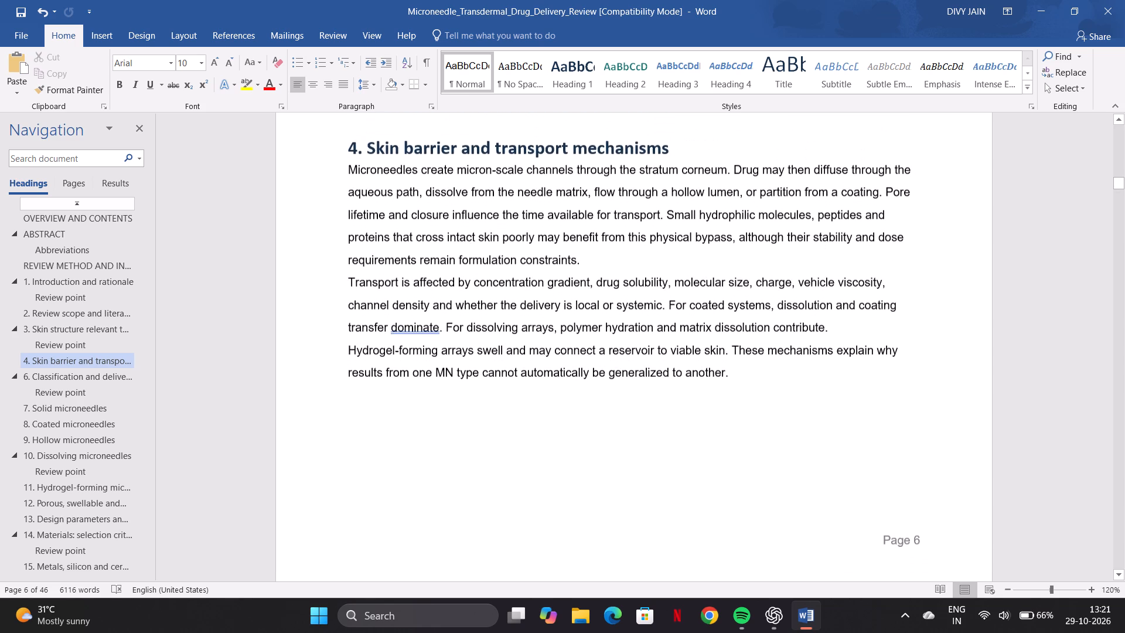
scroll(442, 454, "down", 1)
scroll(635, 448, "down", 1)
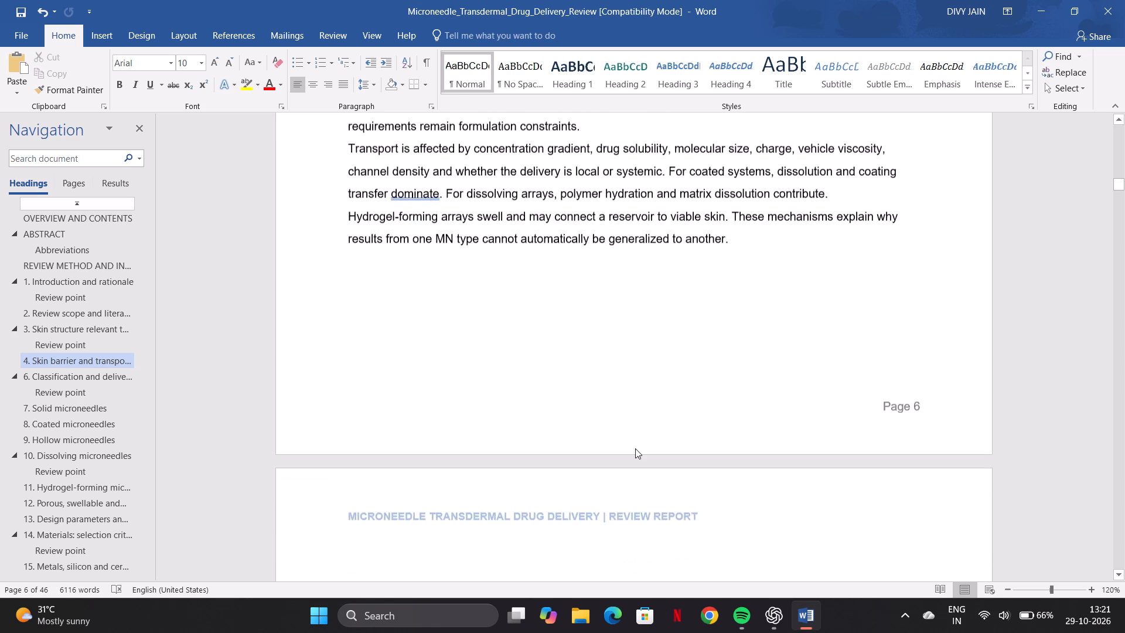
scroll(635, 448, "down", 1)
scroll(635, 448, "up", 1)
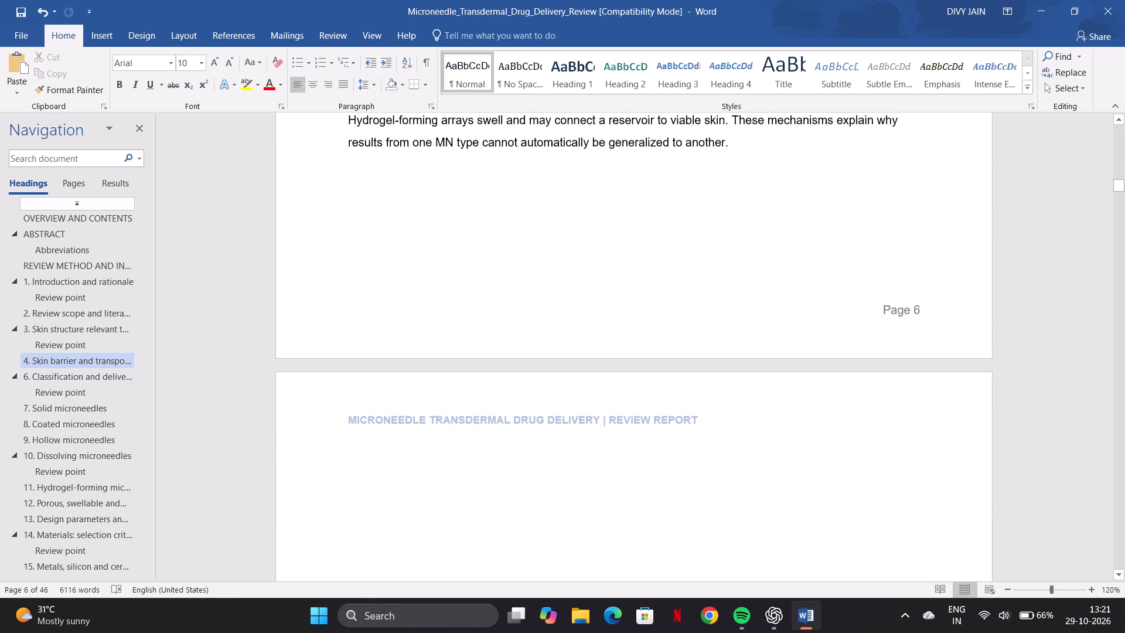
scroll(635, 448, "up", 2)
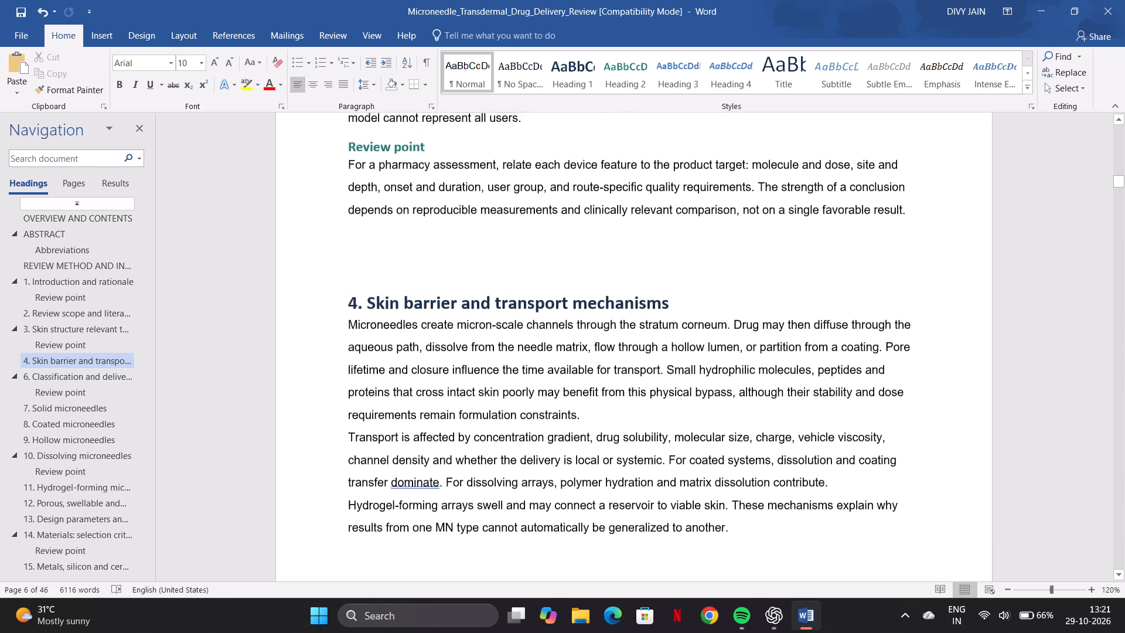
scroll(635, 448, "up", 1)
scroll(635, 448, "down", 2)
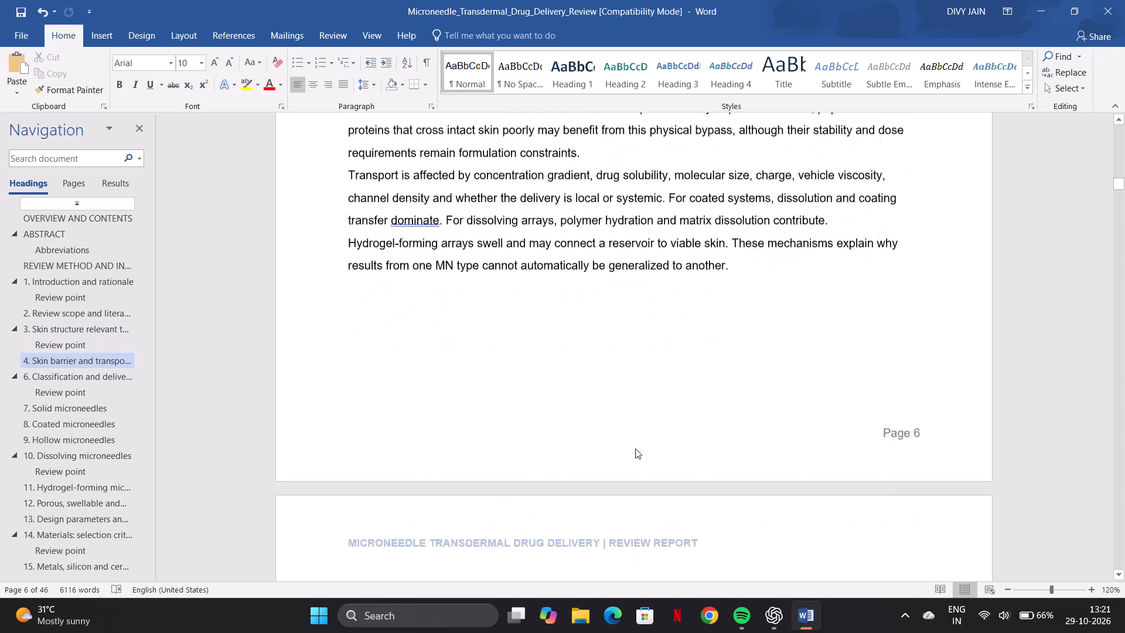
scroll(635, 448, "down", 2)
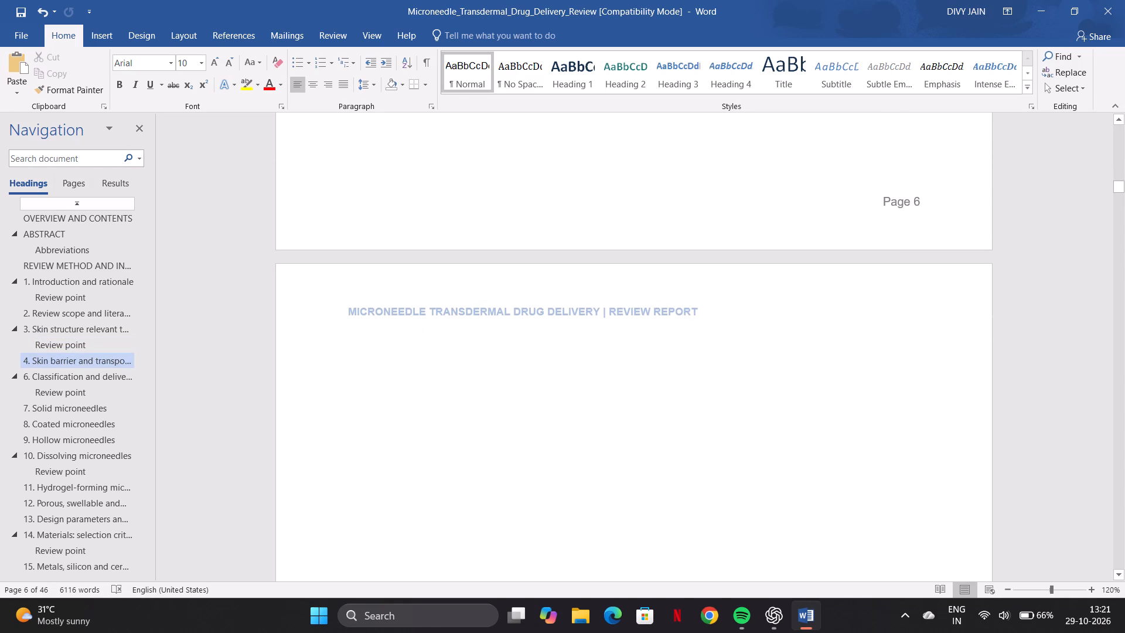
left_click(396, 516)
key("ctrl+v")
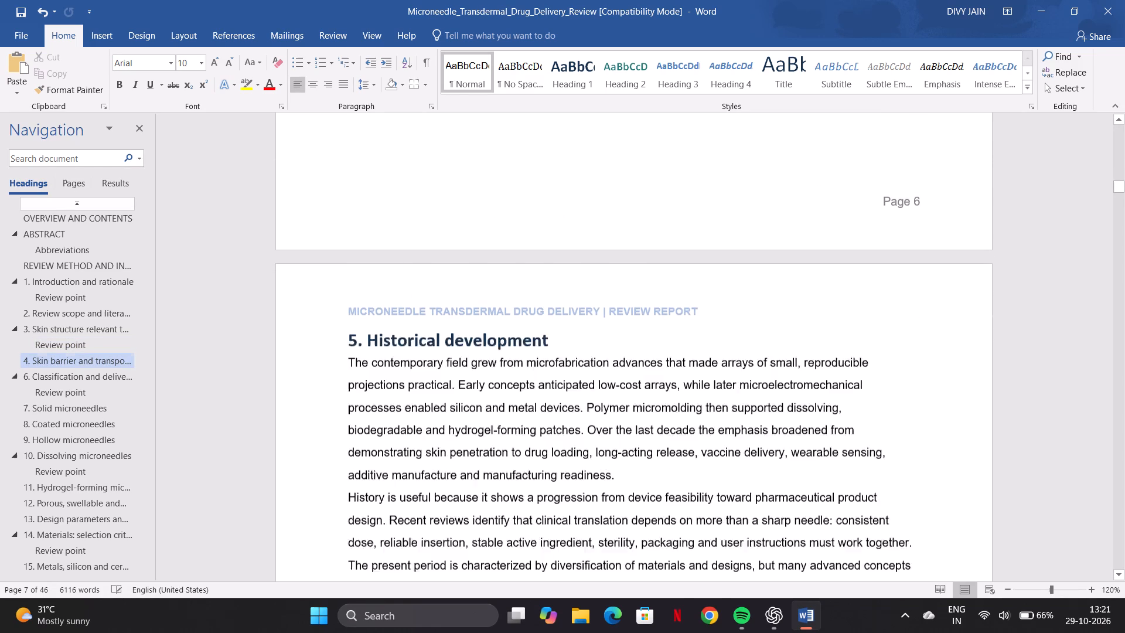
Cut the whole "6. Classification and delivery paradigms" section from page 10, including its heading, body paragraphs and Review point.
scroll(499, 517, "up", 1)
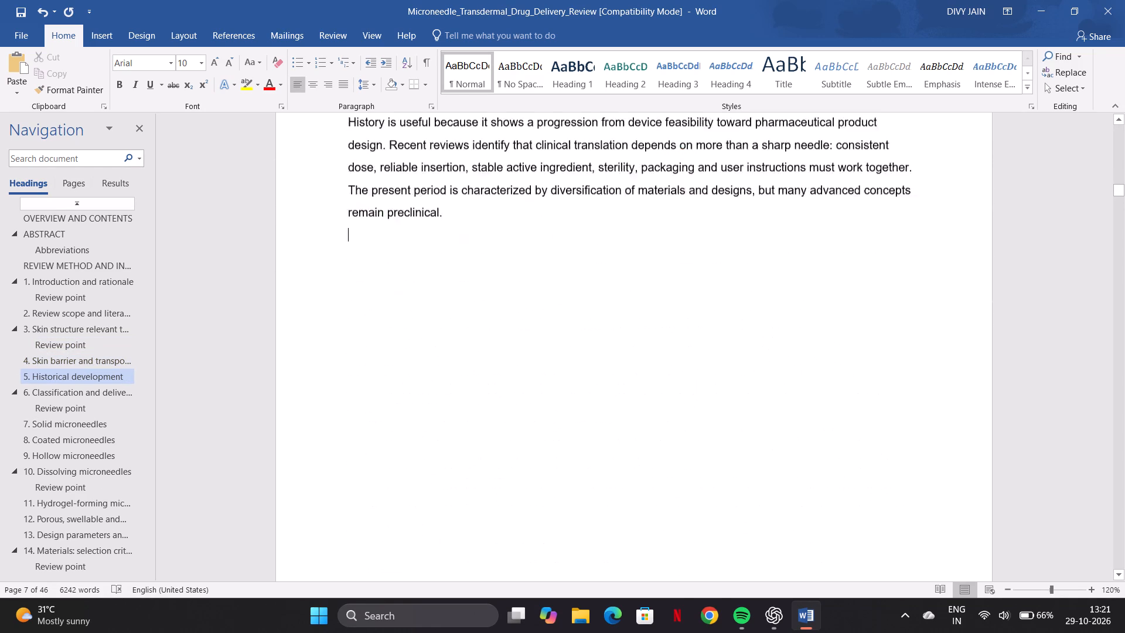
scroll(499, 517, "up", 1)
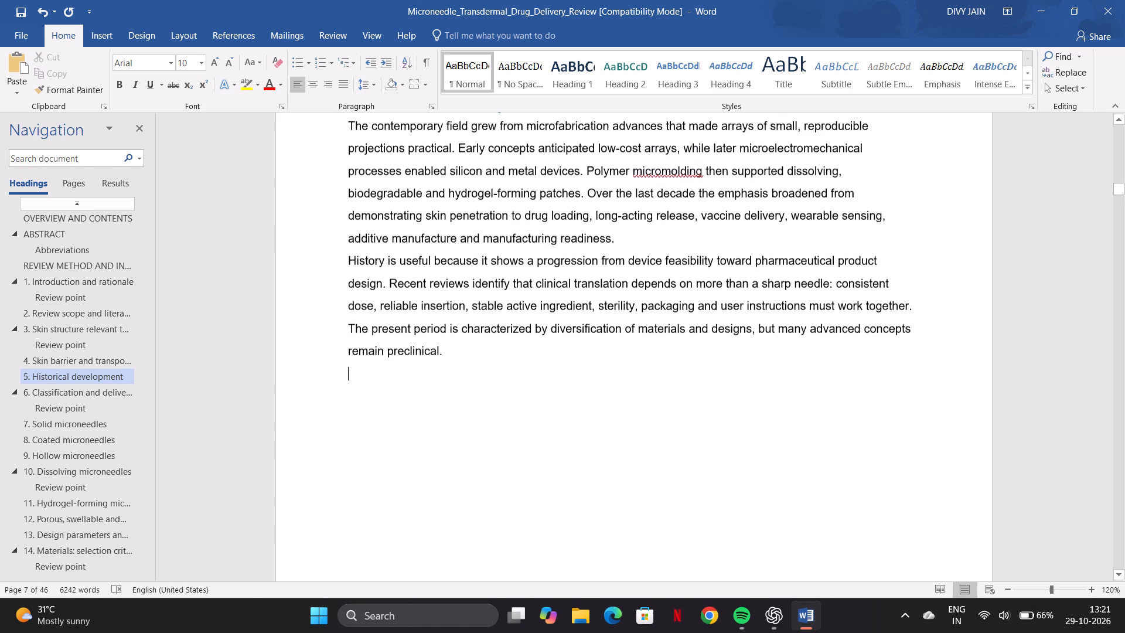
scroll(499, 517, "up", 1)
scroll(499, 517, "down", 2)
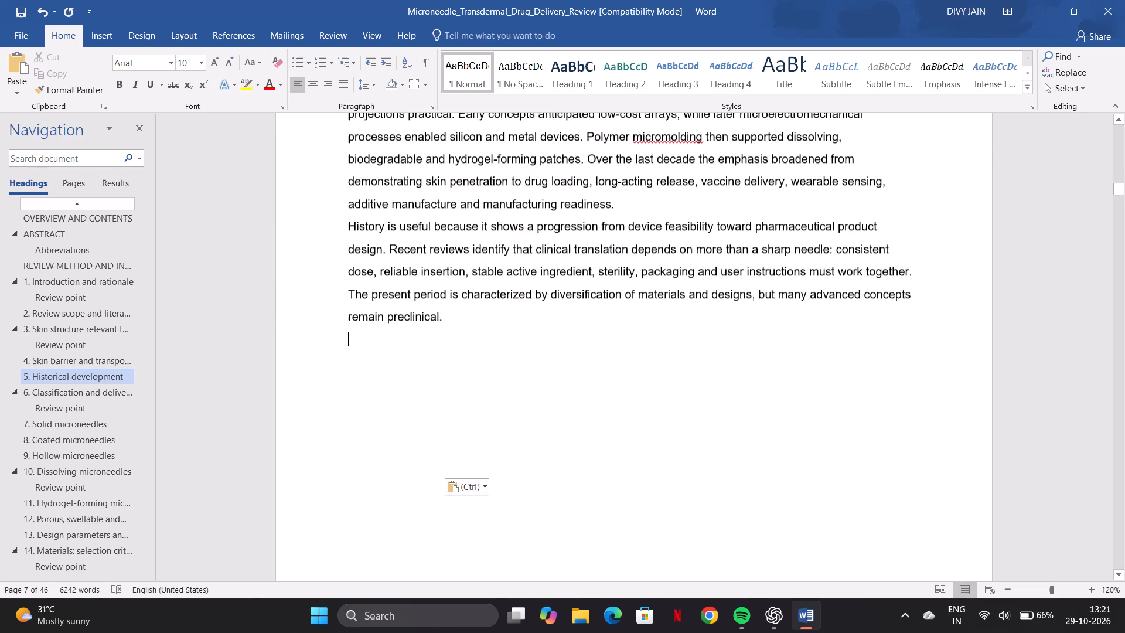
scroll(499, 517, "down", 5)
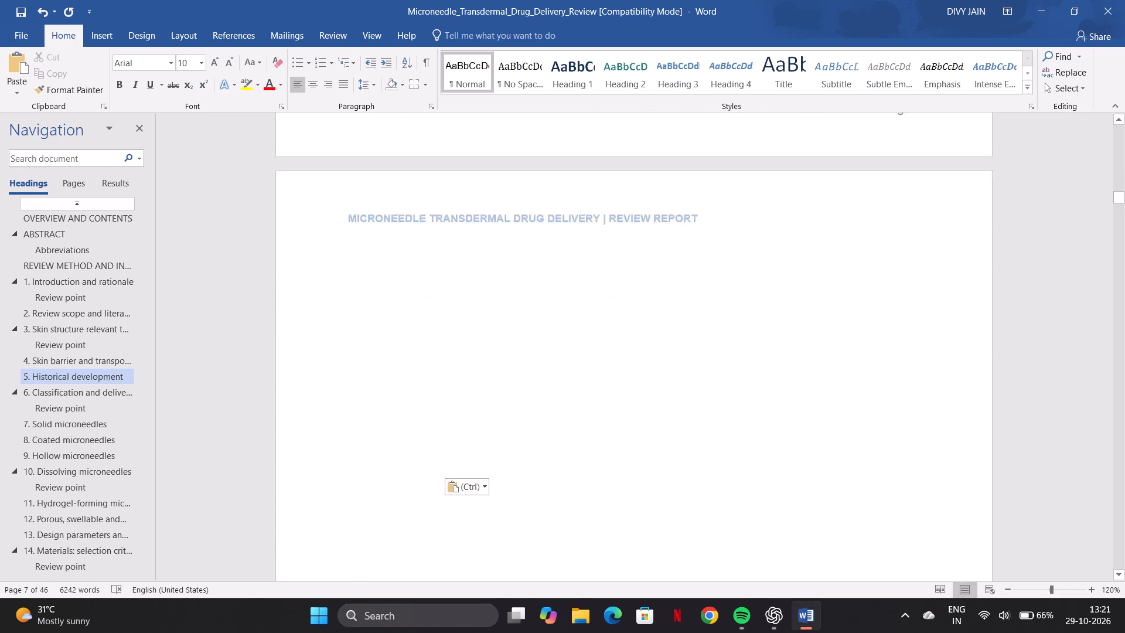
scroll(499, 517, "down", 5)
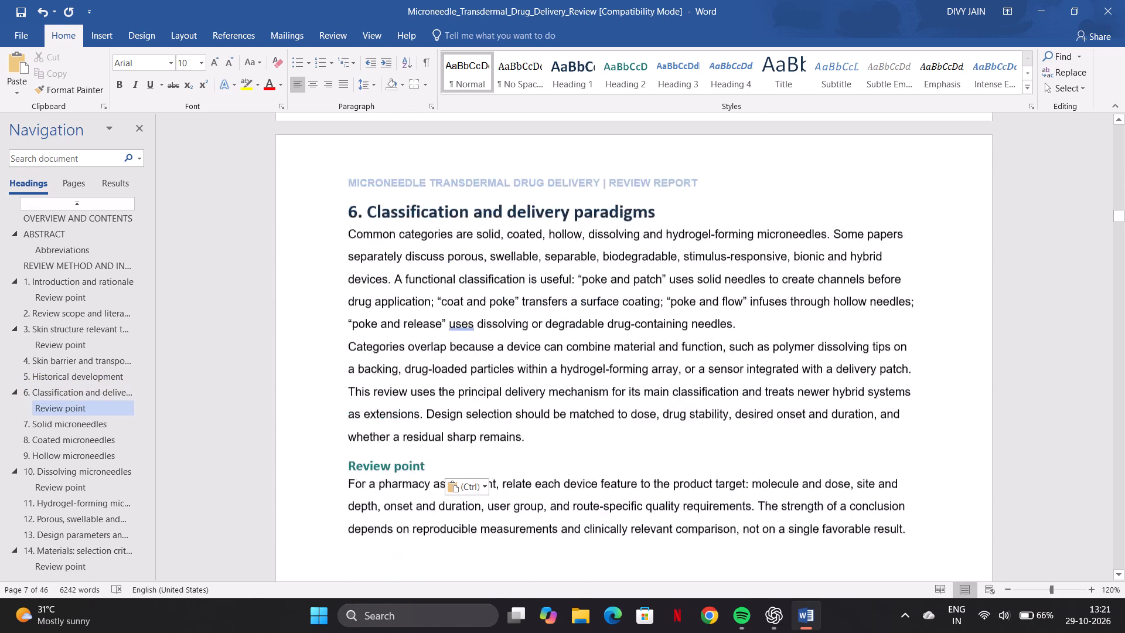
scroll(499, 517, "down", 1)
scroll(499, 517, "up", 1)
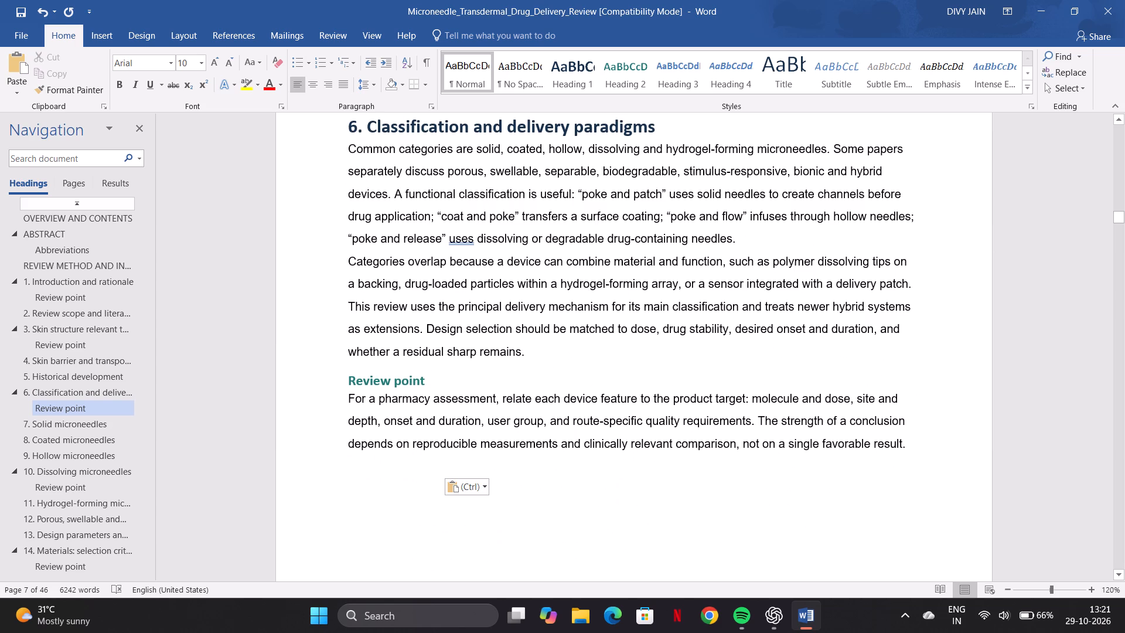
left_click(909, 443)
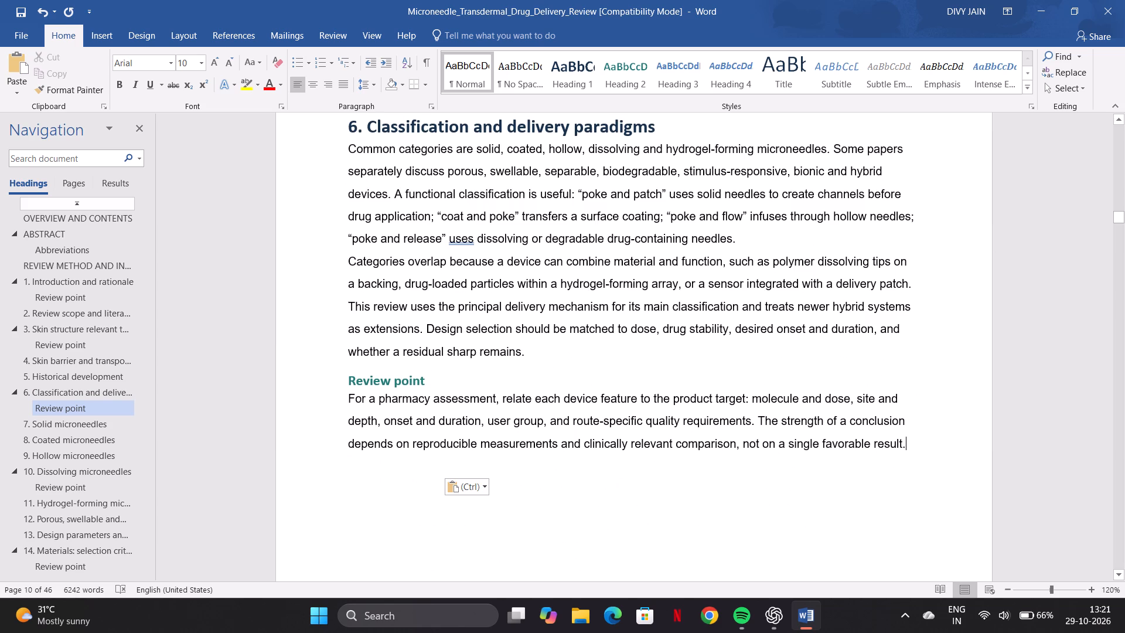
key("ctrl+shift+Left")
key("ctrl+shift+Left")
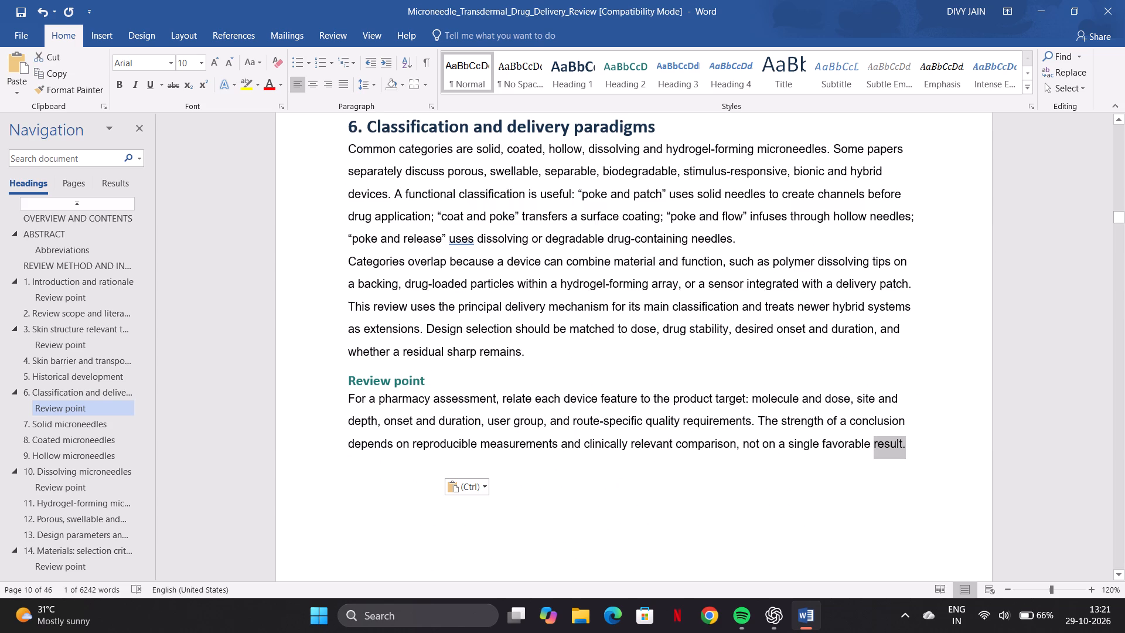
key("ctrl+shift+Up")
key("ctrl+shift+Up")
key("ctrl+shift+Up")
key("ctrl+shift+Up")
key("ctrl+shift+Up")
key("ctrl+shift+Up")
key("ctrl+shift+Up")
key("ctrl+shift+Up")
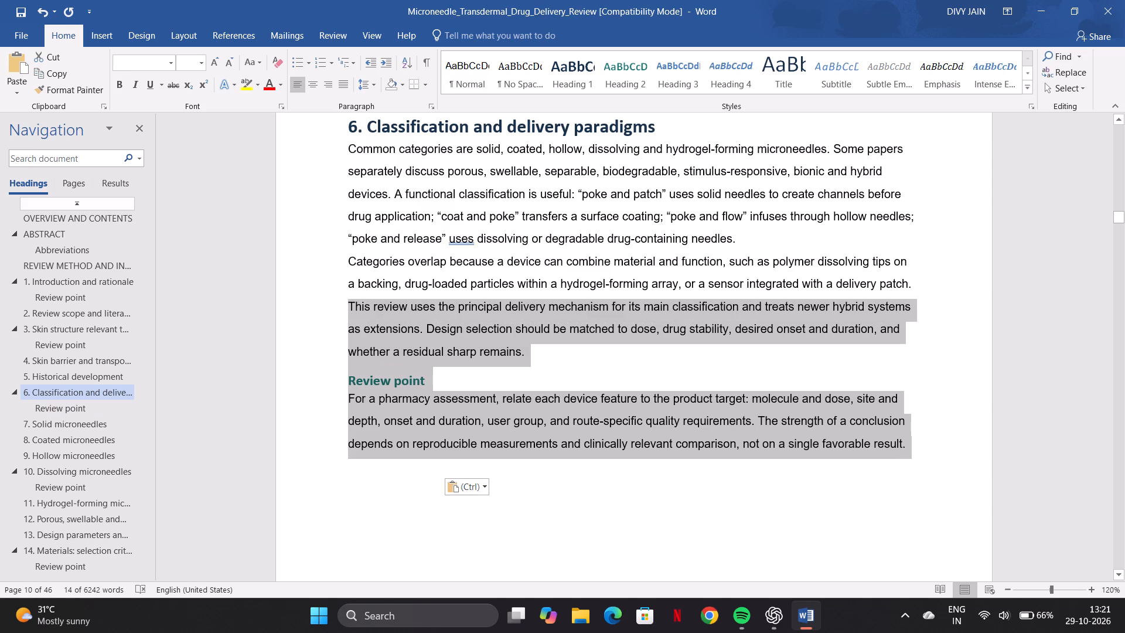
key("ctrl+shift+Up")
key("ctrl+shift+Up")
key("ctrl+shift+Up")
key("ctrl+shift+Up")
key("ctrl+shift+Up")
key("ctrl+shift+Up")
key("ctrl+shift+Up")
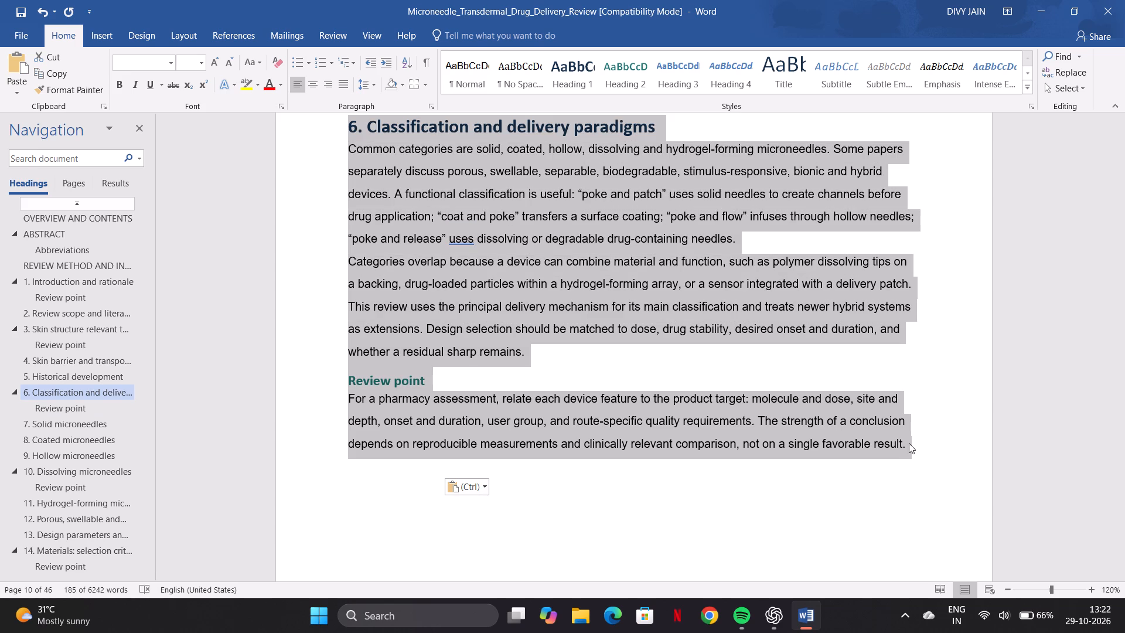
key("ctrl+x")
Paste the cut section 6 on page 7, on a new line below the last paragraph of "5. Historical development".
scroll(909, 443, "up", 4)
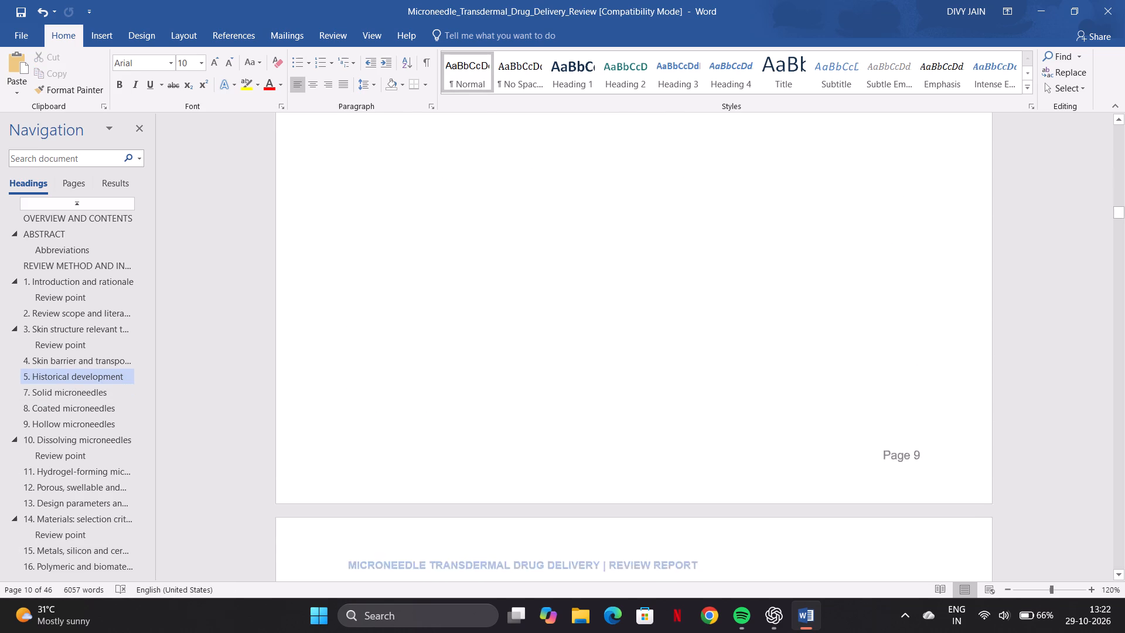
scroll(909, 443, "up", 8)
scroll(909, 443, "down", 2)
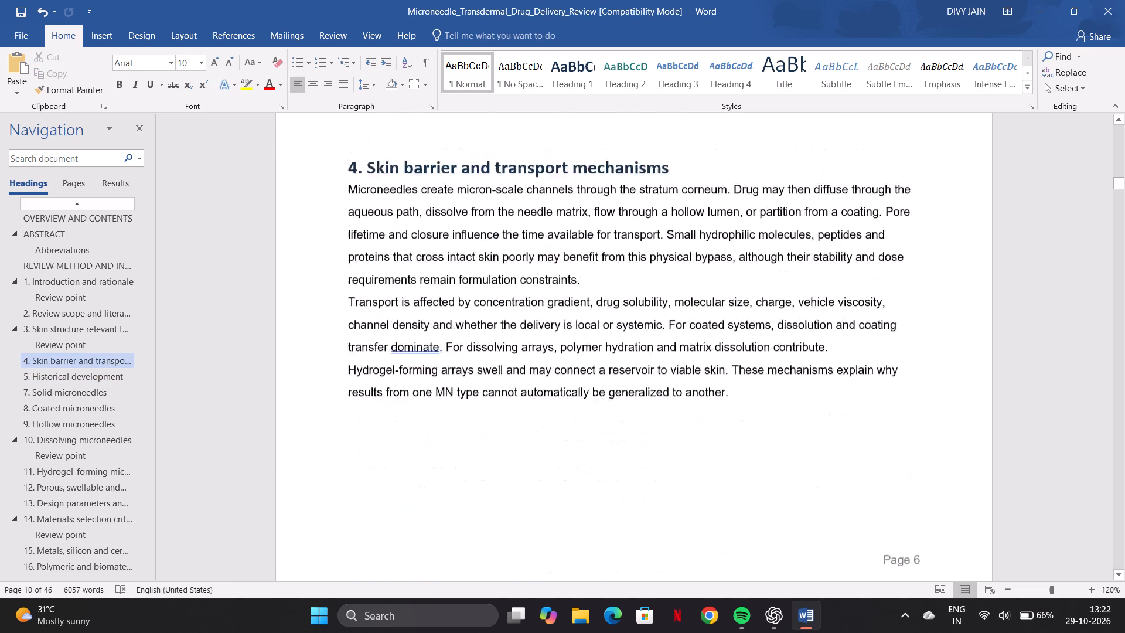
scroll(909, 443, "down", 3)
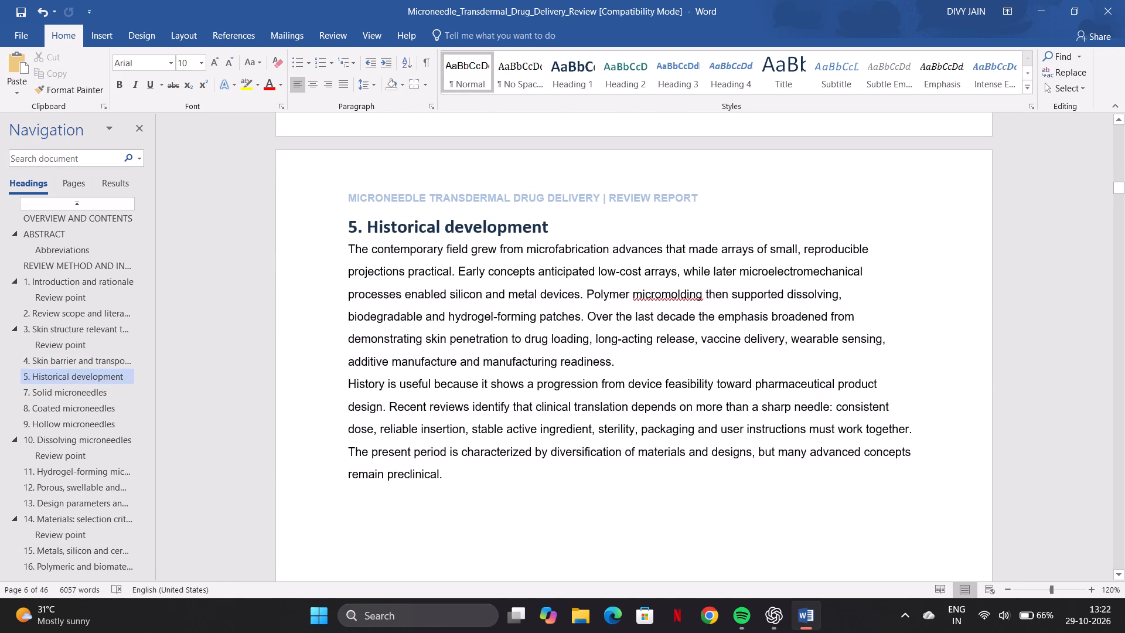
left_click(671, 515)
left_click(614, 496)
key("Up")
key("Return")
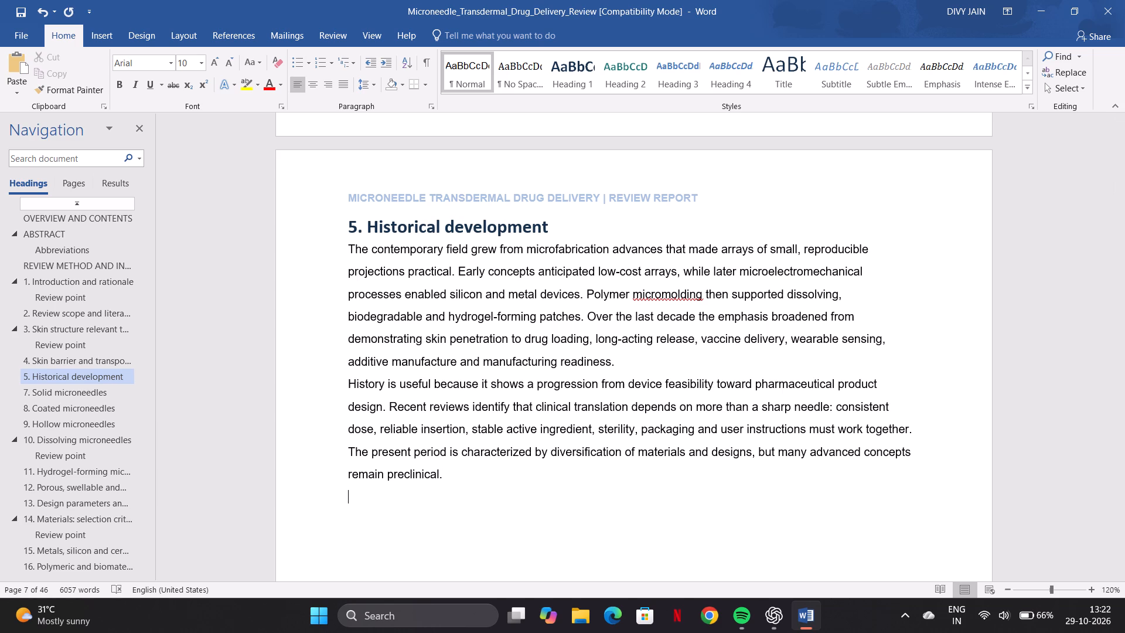
key("ctrl+v")
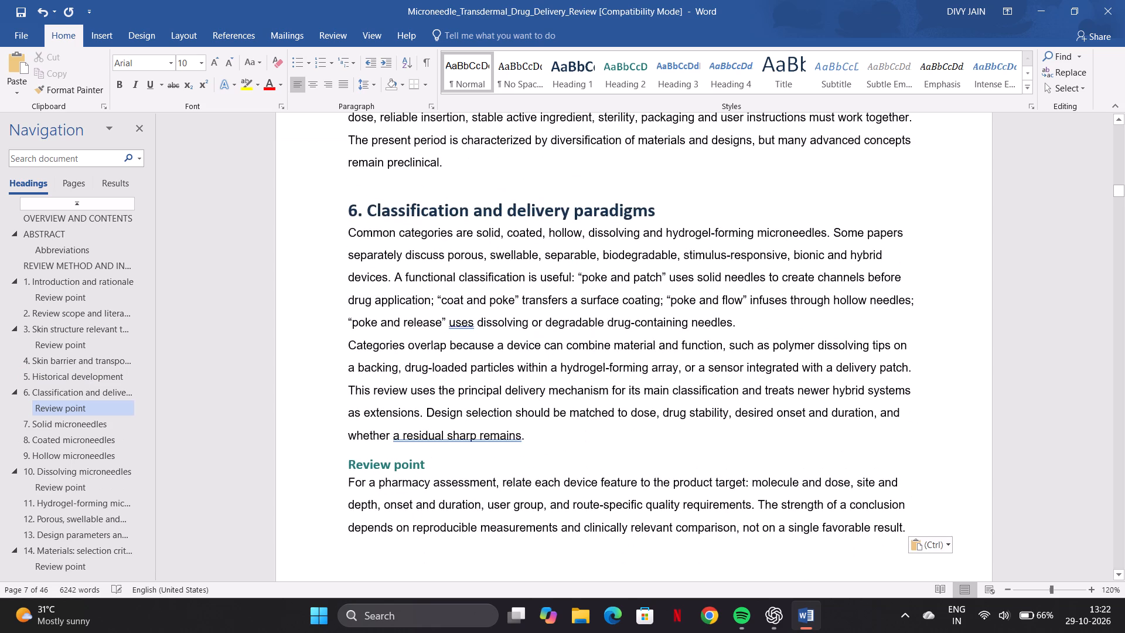
Add an extra blank line between the end of section 5 and the "6. Classification and delivery paradigms" heading.
scroll(625, 477, "down", 1)
scroll(625, 477, "up", 1)
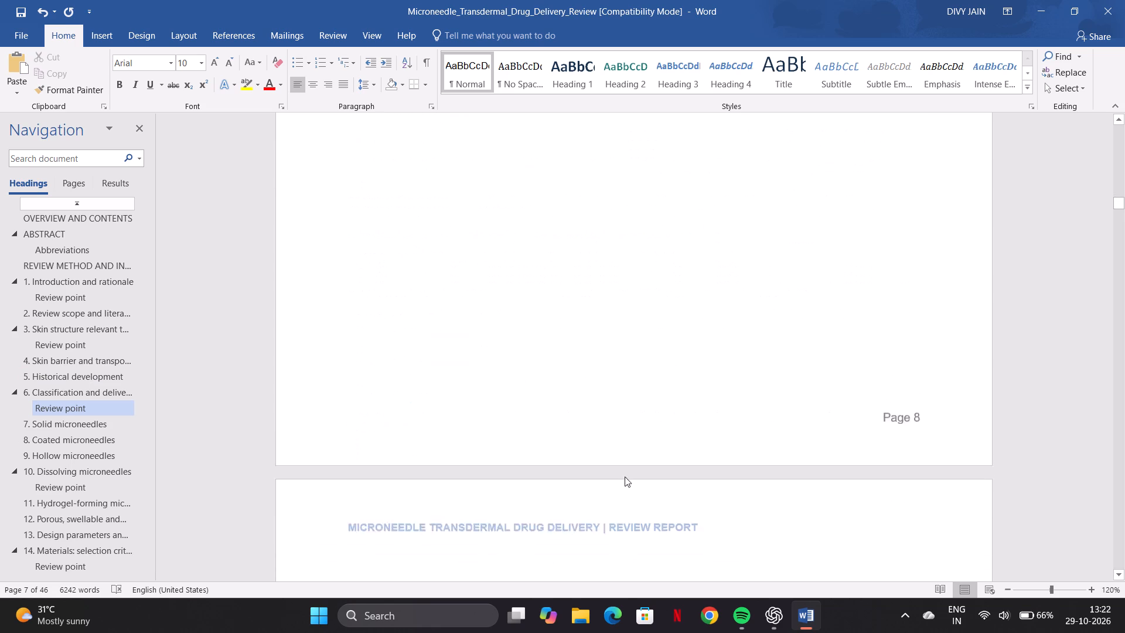
scroll(625, 477, "up", 6)
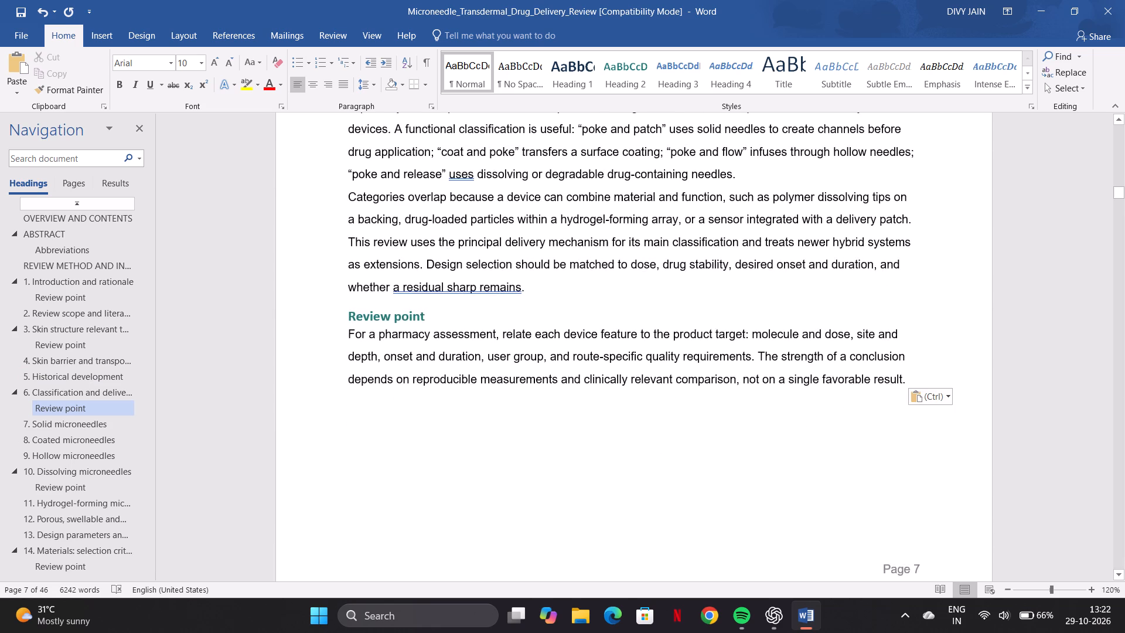
scroll(625, 477, "down", 1)
scroll(625, 477, "up", 1)
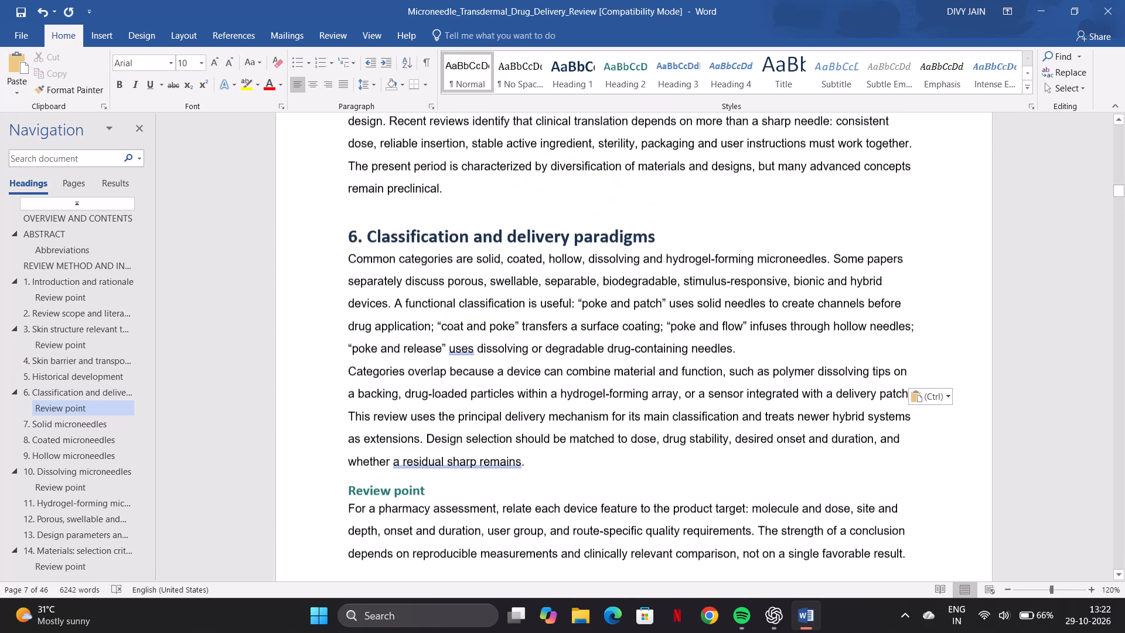
scroll(625, 477, "up", 1)
left_click(460, 210)
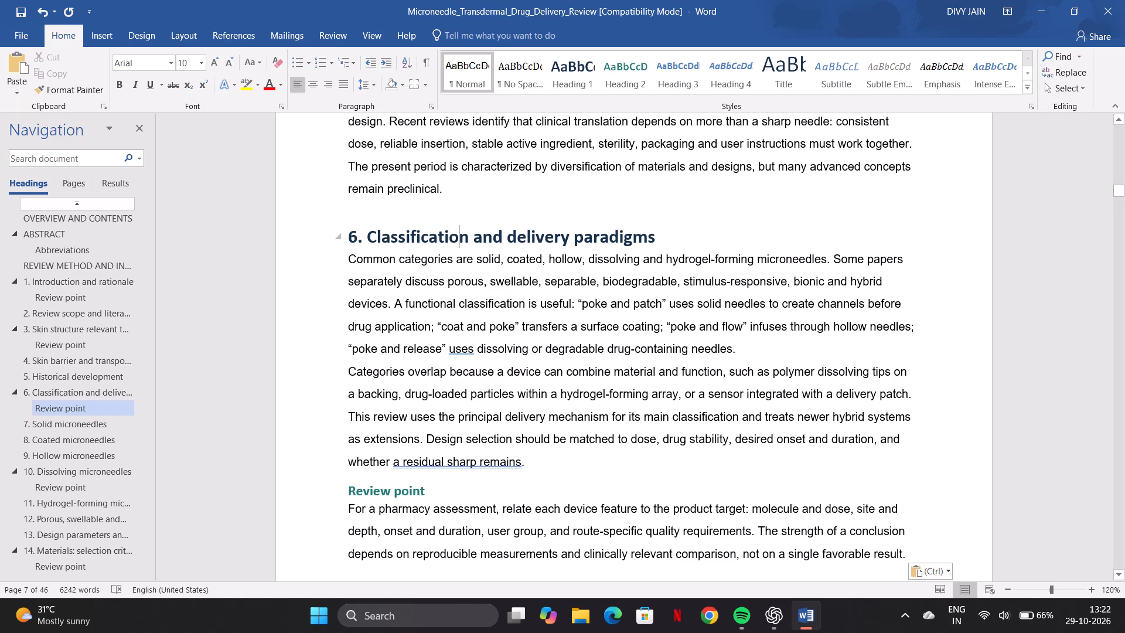
left_click(454, 195)
left_click(454, 195)
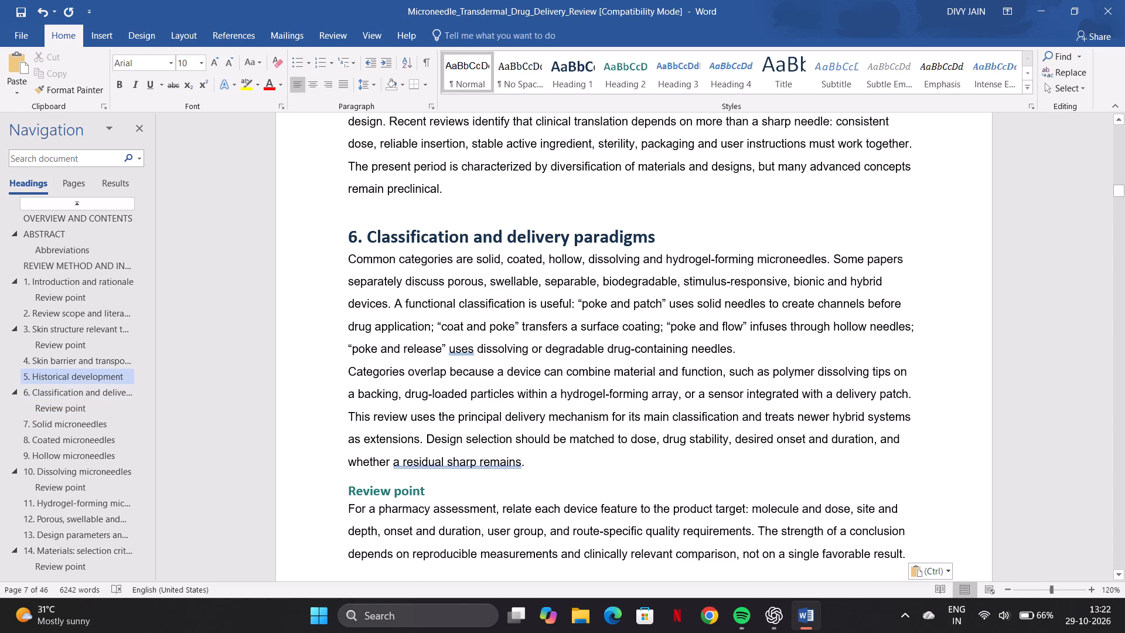
key("Return")
left_click(454, 195)
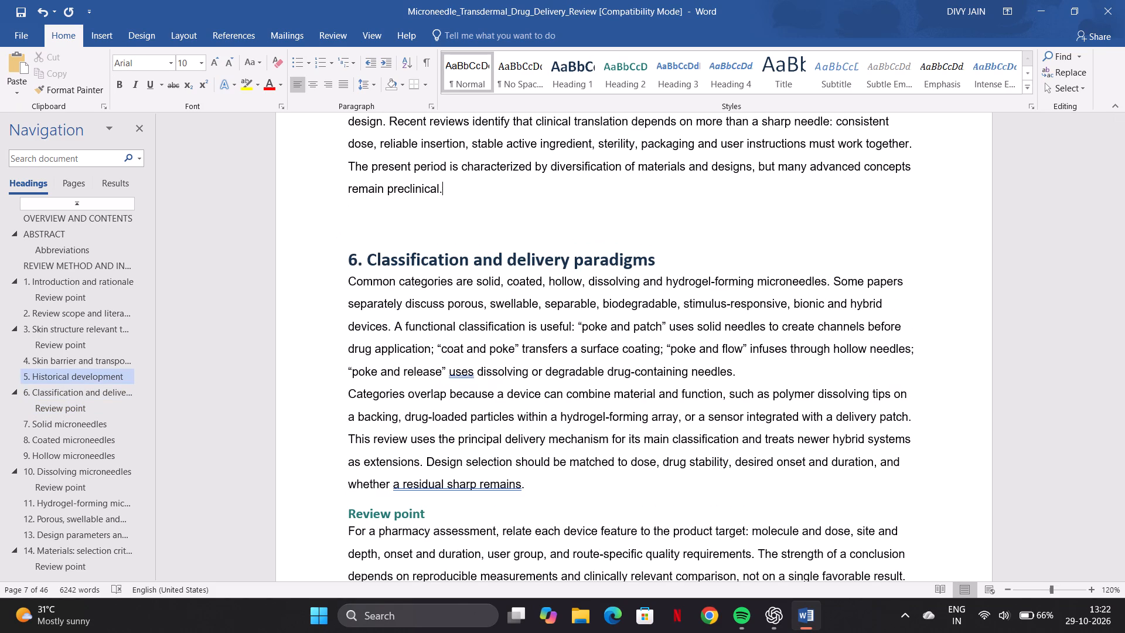
Examine the pages after section 6 for empty space, down through "7. Solid microneedles" to the start of section 8.
scroll(454, 195, "down", 1)
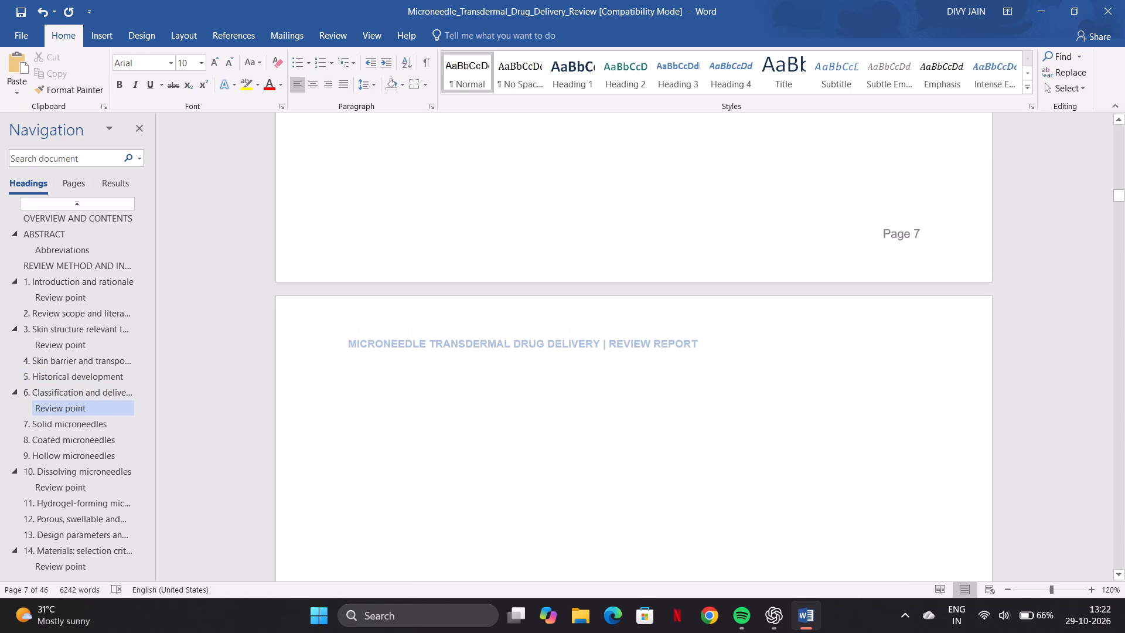
scroll(454, 195, "down", 1)
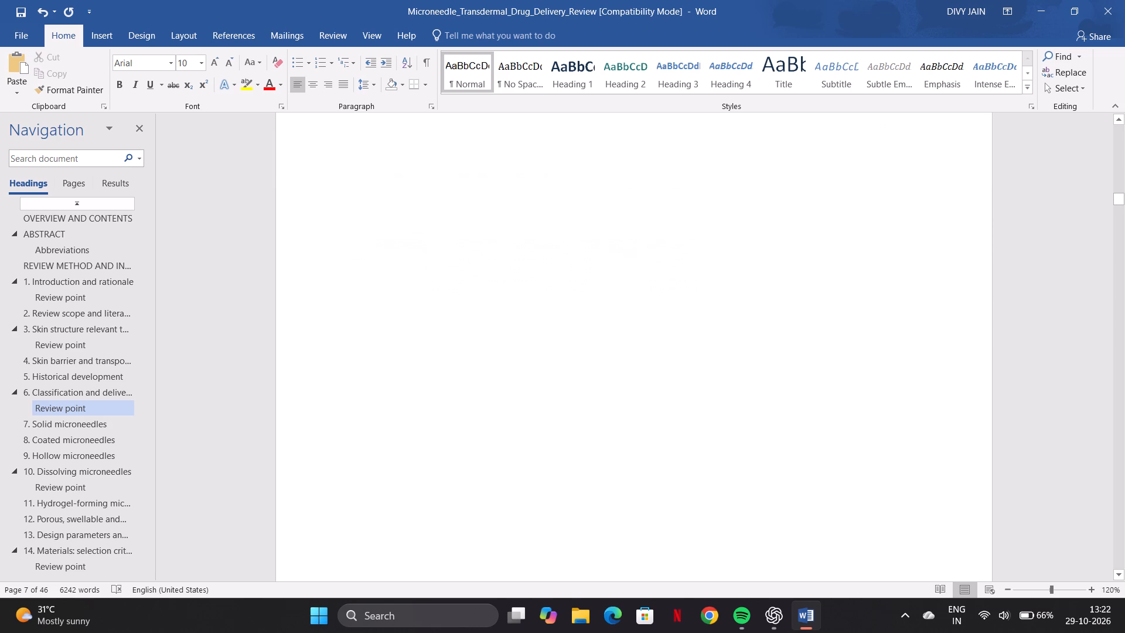
scroll(454, 195, "down", 10)
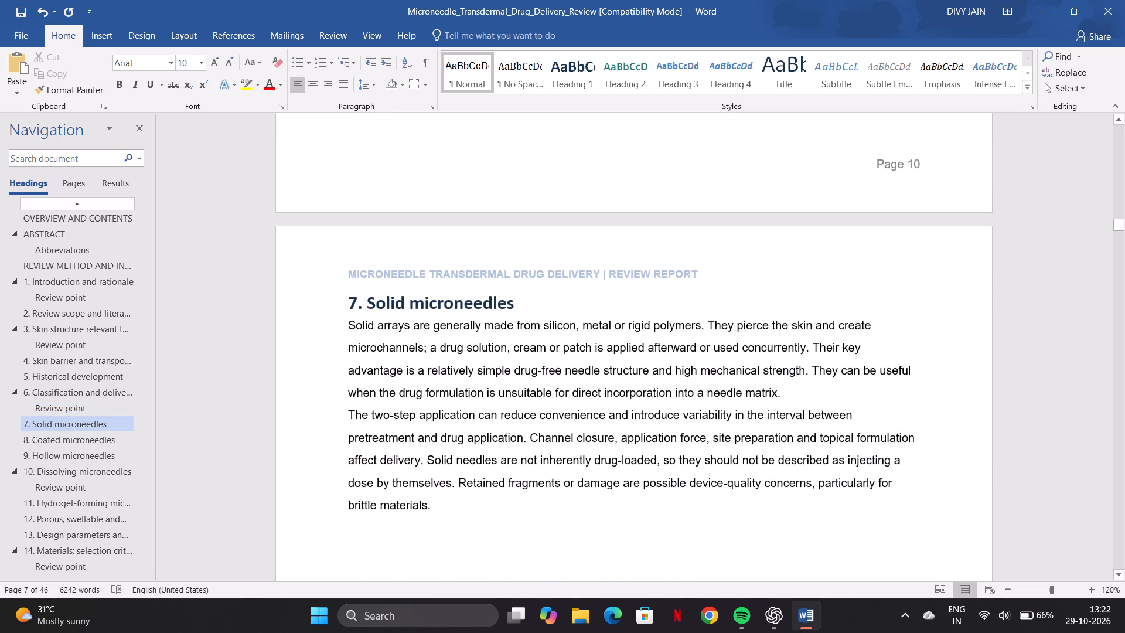
scroll(454, 195, "down", 1)
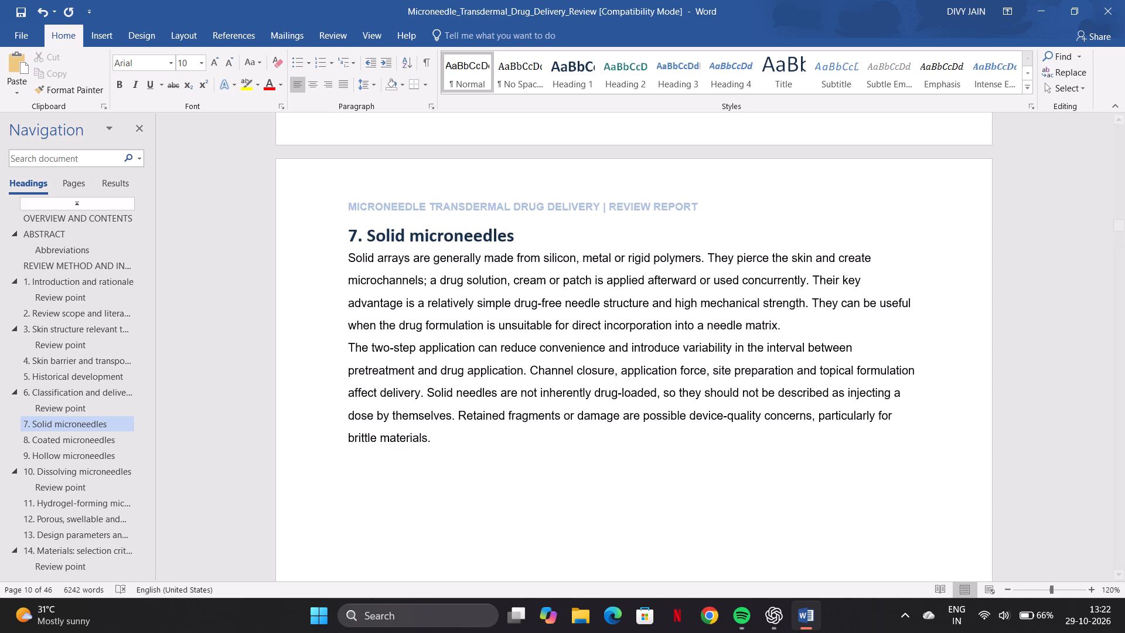
scroll(454, 195, "down", 2)
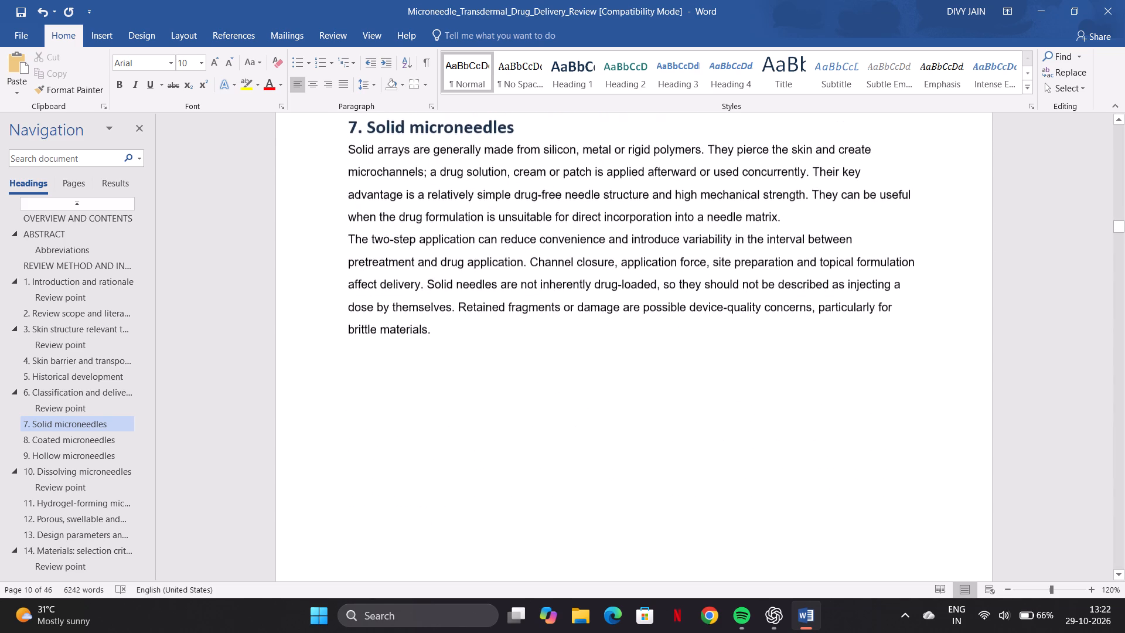
scroll(454, 195, "down", 1)
scroll(454, 195, "up", 4)
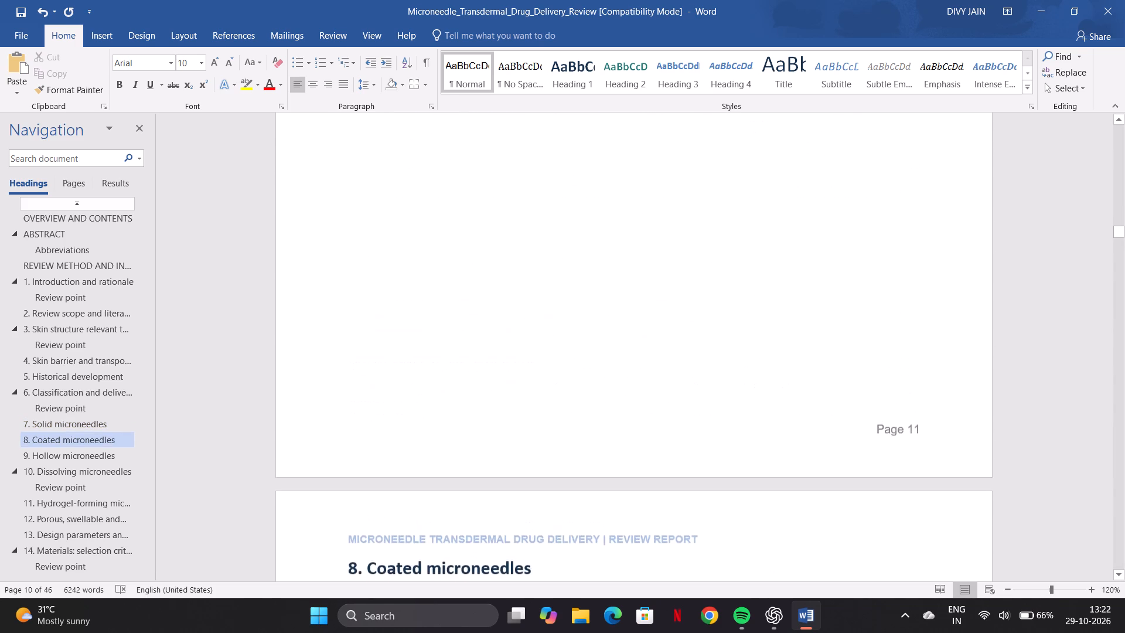
Go back to the Overview and Contents page and review the report page ranges listed for each topic.
scroll(454, 195, "up", 7)
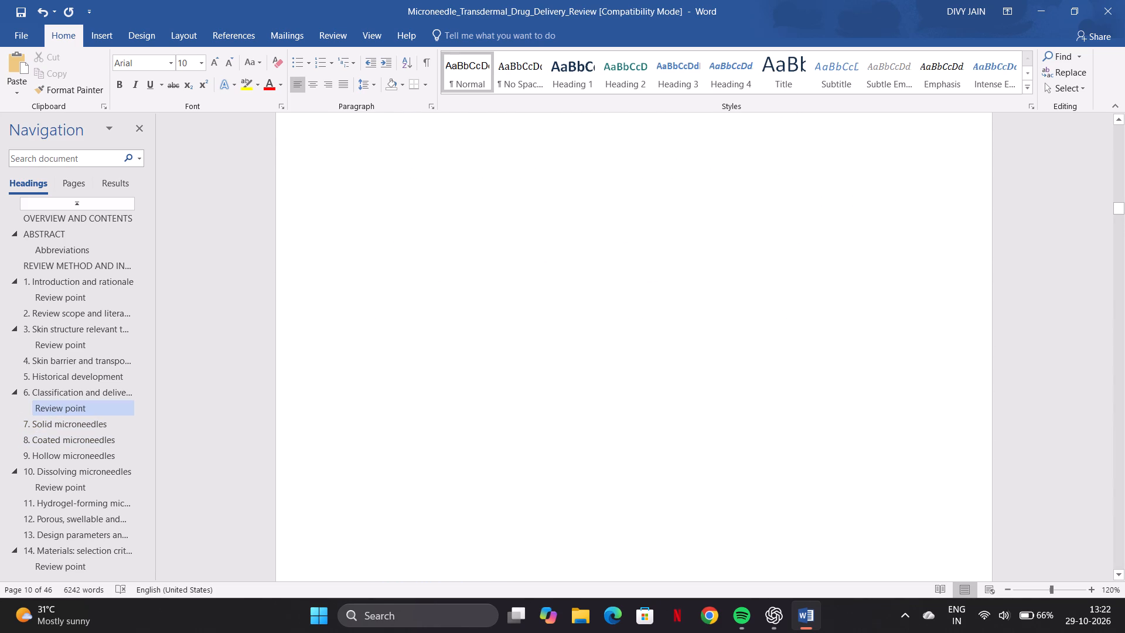
scroll(454, 195, "up", 20)
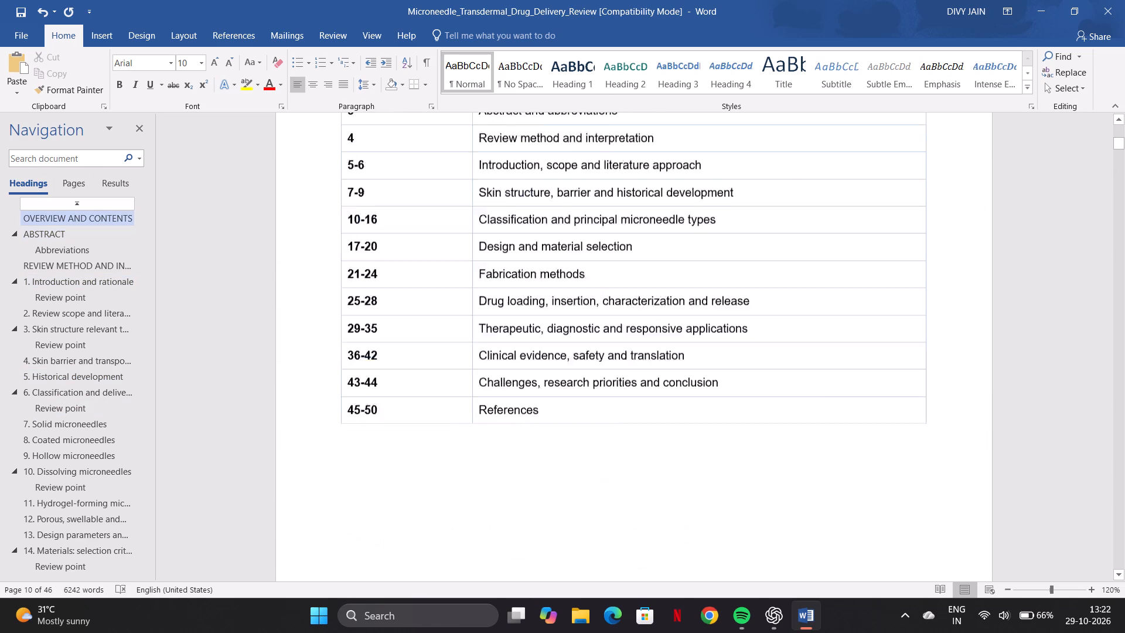
scroll(454, 195, "up", 1)
scroll(454, 195, "down", 1)
scroll(454, 195, "up", 1)
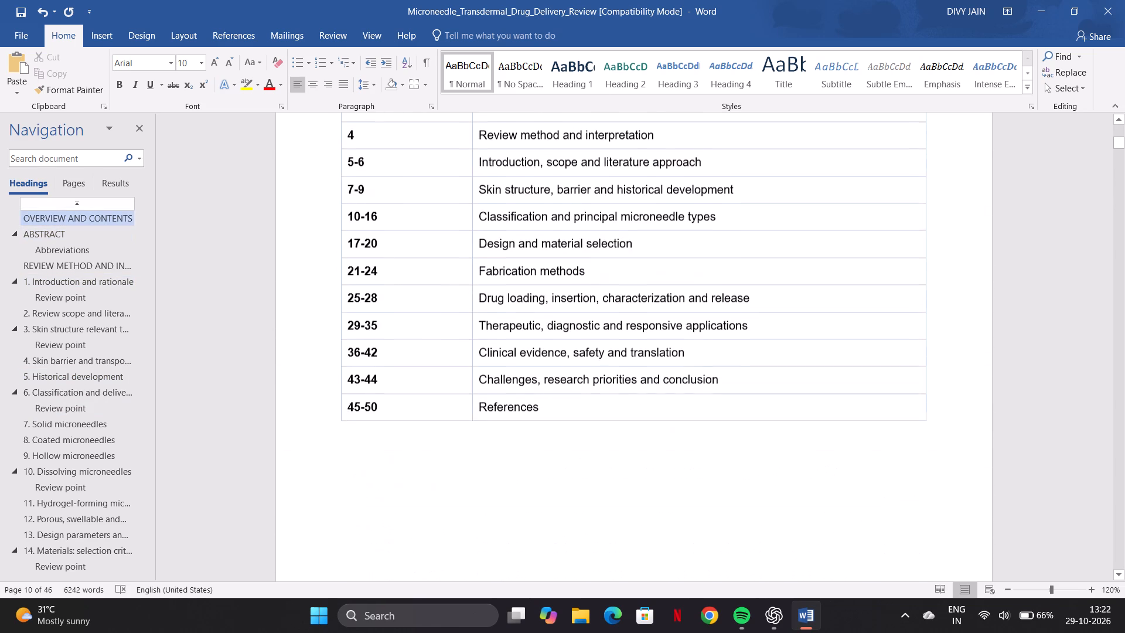
scroll(454, 195, "up", 1)
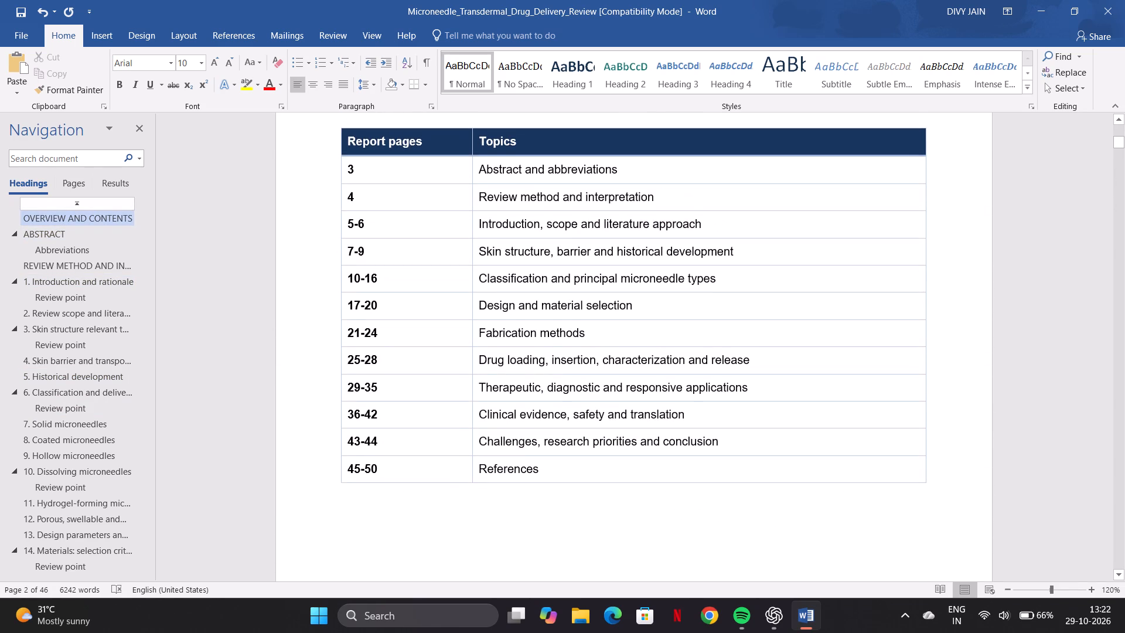
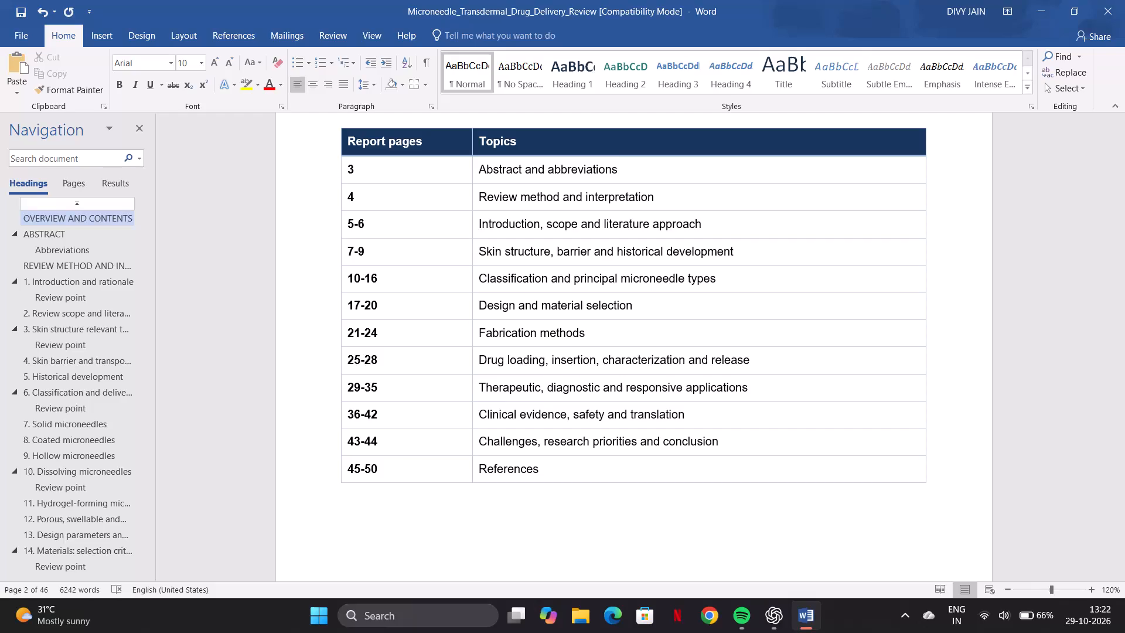
Cut the whole "7. Solid microneedles" section, heading and both paragraphs, from page 11.
scroll(454, 195, "down", 4)
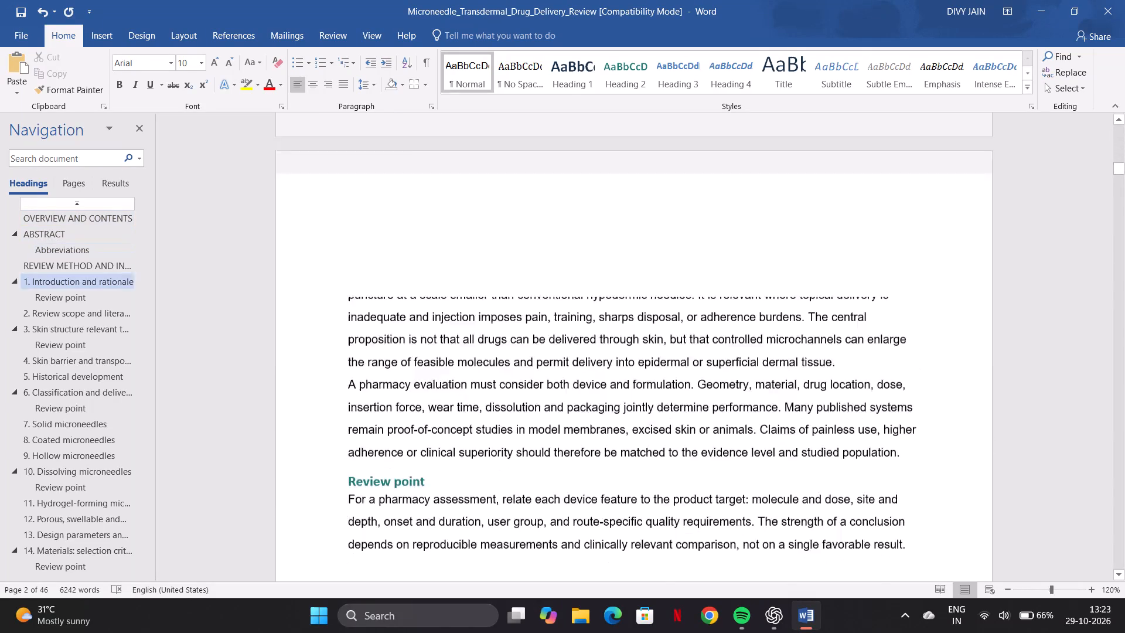
scroll(454, 195, "down", 8)
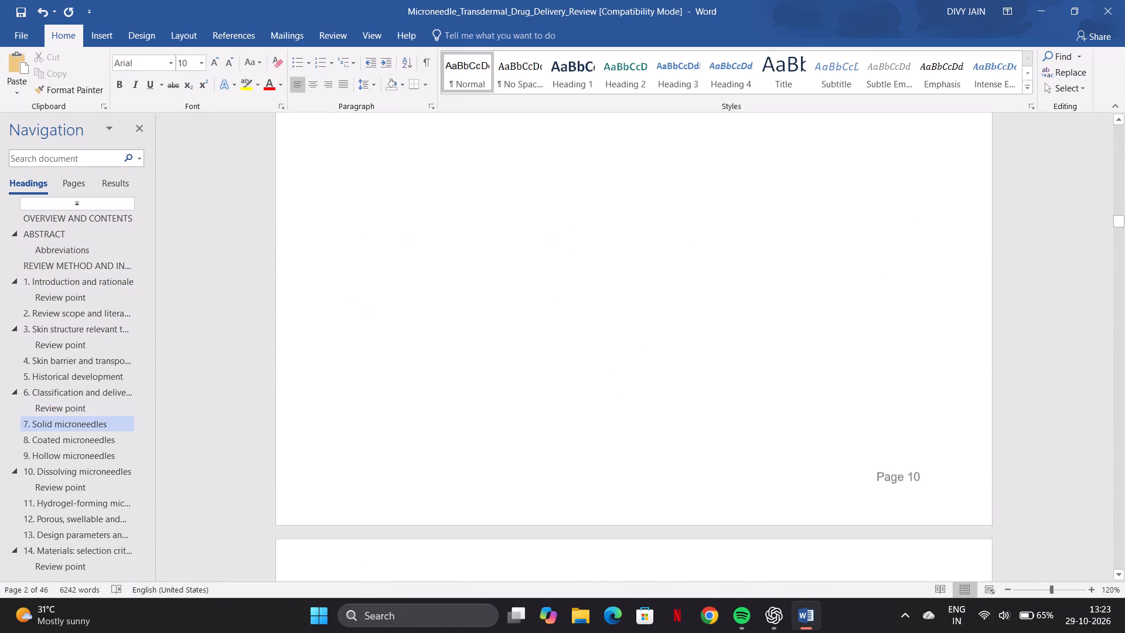
scroll(454, 195, "down", 2)
scroll(454, 195, "up", 1)
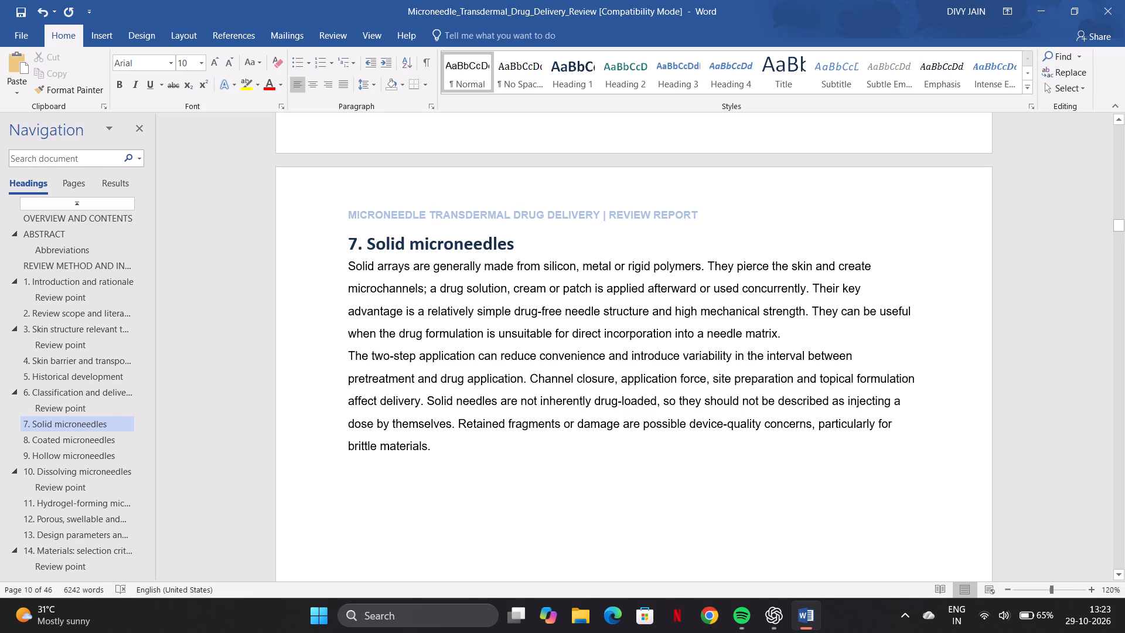
left_click(434, 445)
key("ctrl+shift+Left")
key("ctrl+shift+Left")
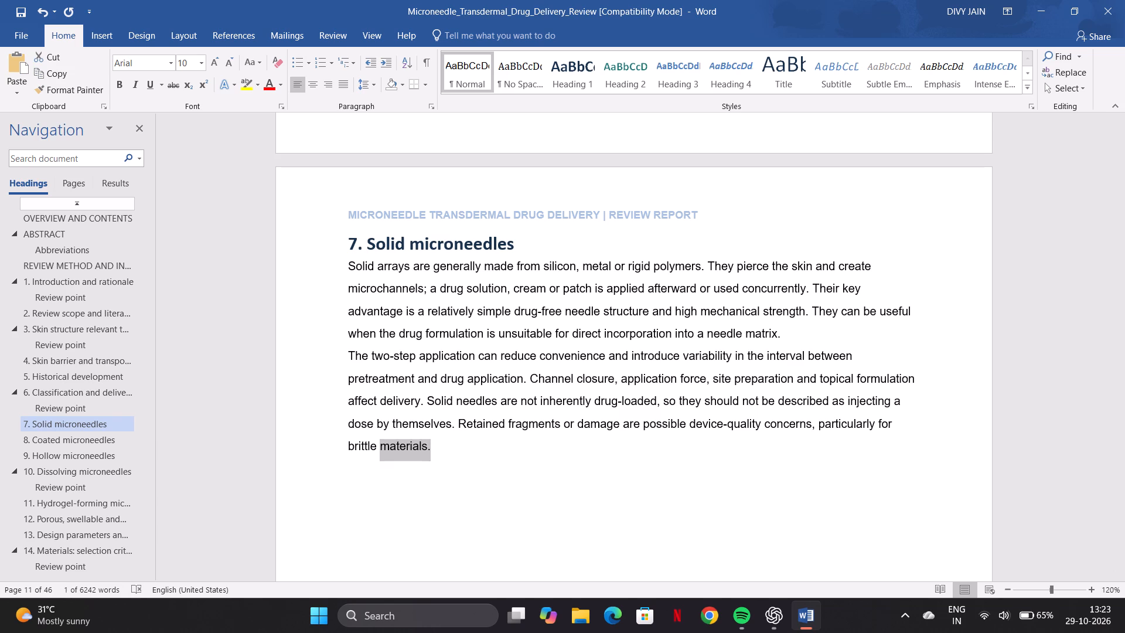
key("ctrl+shift+Up")
key("ctrl+shift+Up")
key("ctrl+shift+Up")
key("ctrl+shift+Up")
key("ctrl+shift+Up")
key("ctrl+shift+Up")
key("ctrl+shift+Up")
key("ctrl+shift+Up")
key("ctrl+shift+Up")
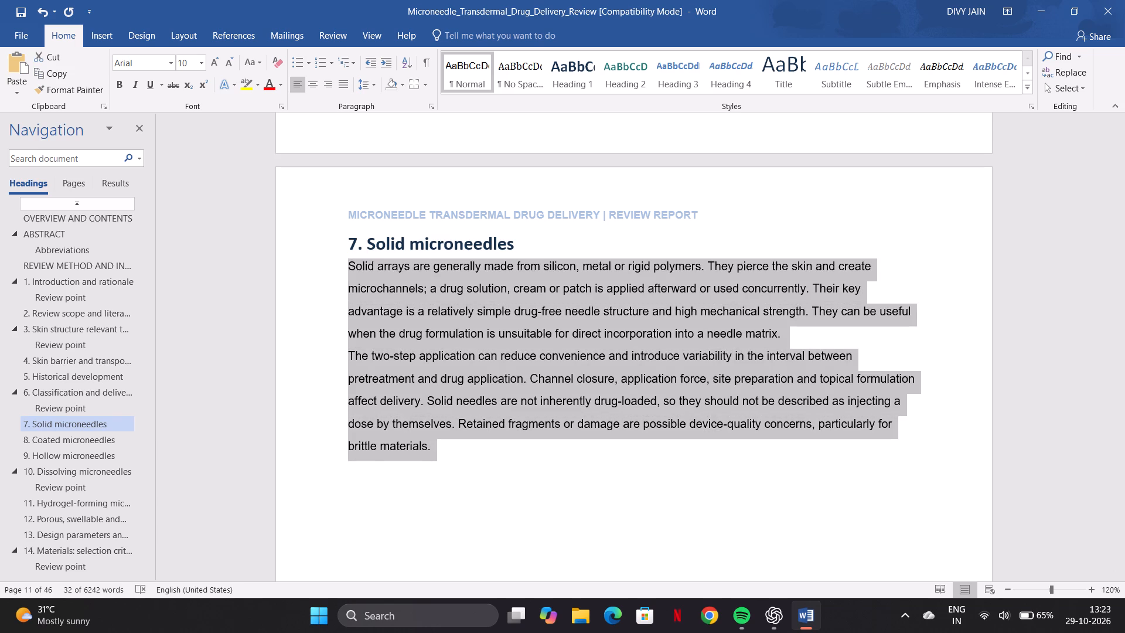
key("ctrl+shift+Up")
key("ctrl+x")
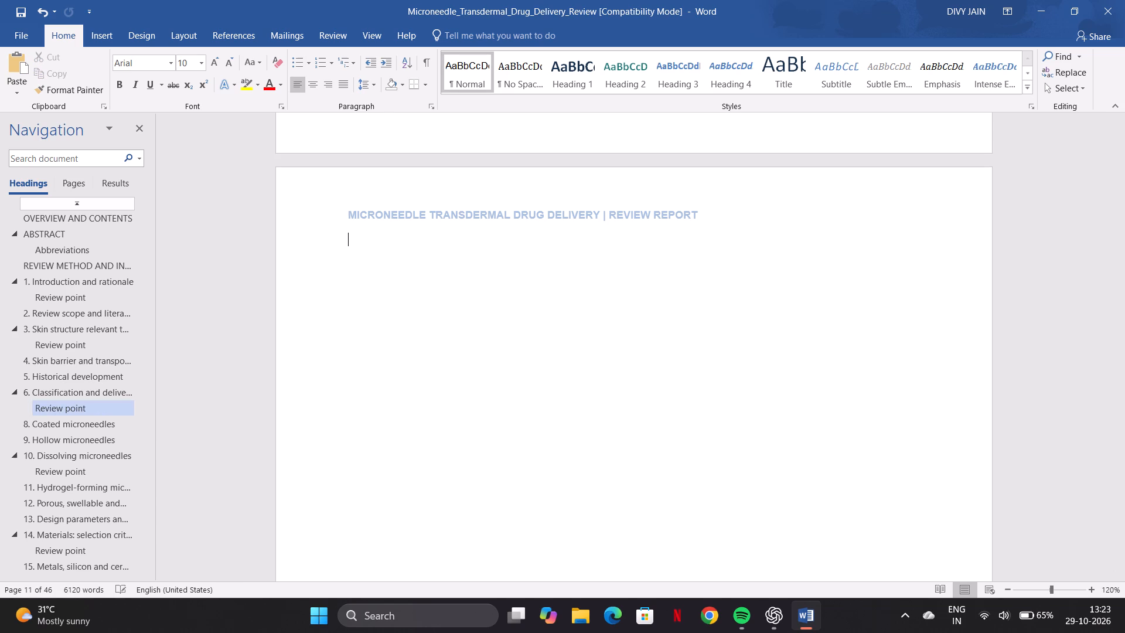
Paste the cut section 7 at the top of the blank page 8, right after the section 6 page.
scroll(434, 445, "up", 7)
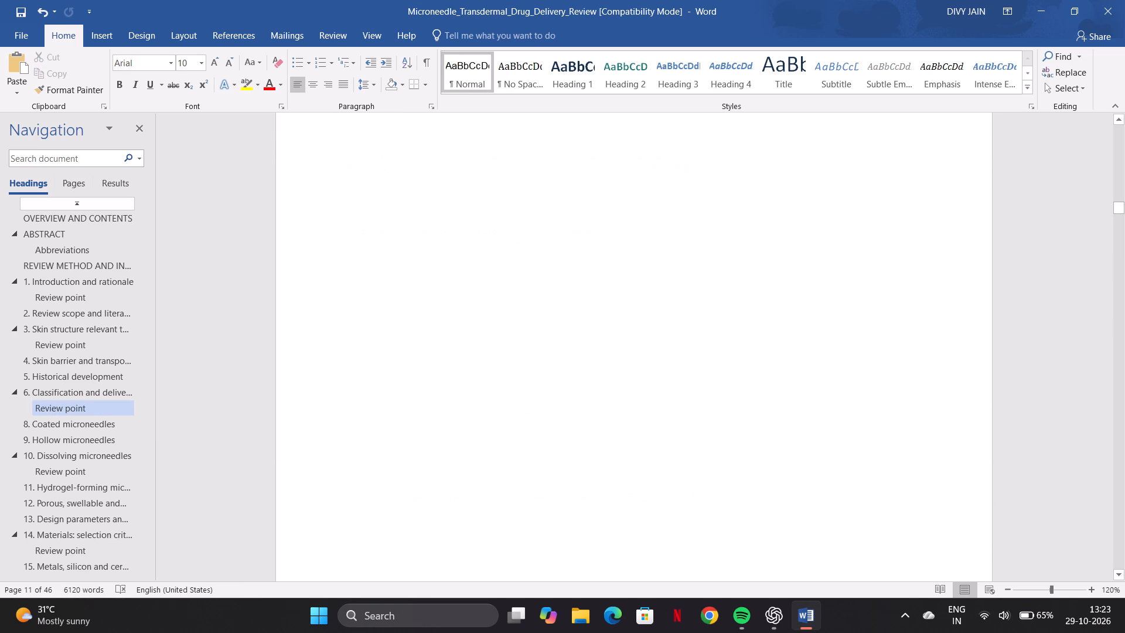
scroll(434, 445, "up", 2)
scroll(434, 445, "left", 1)
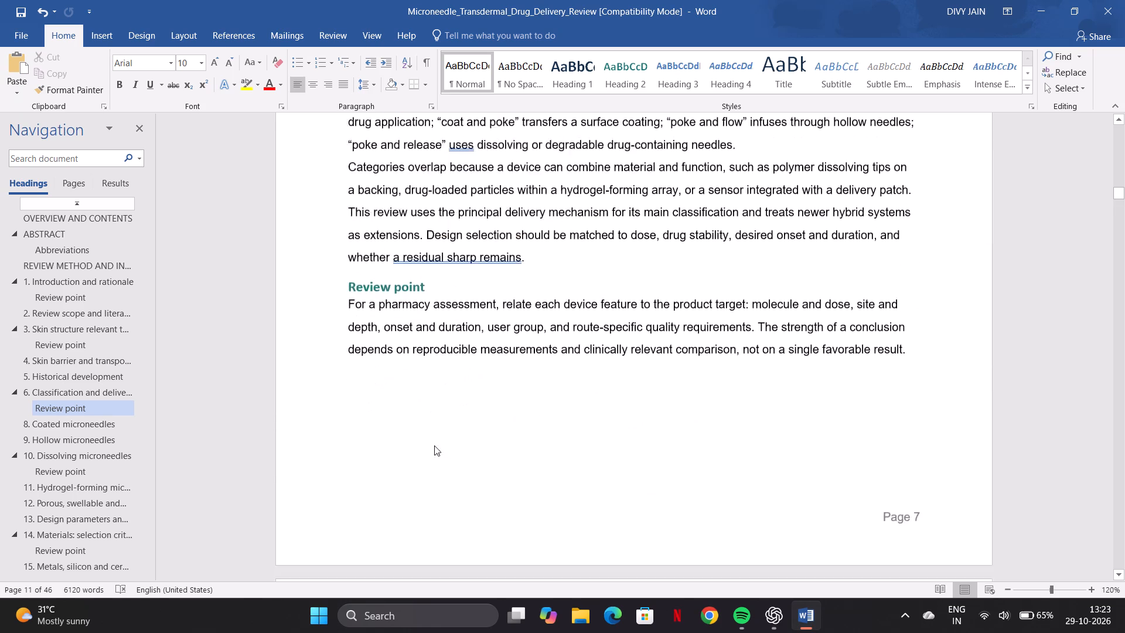
scroll(434, 445, "left", 1)
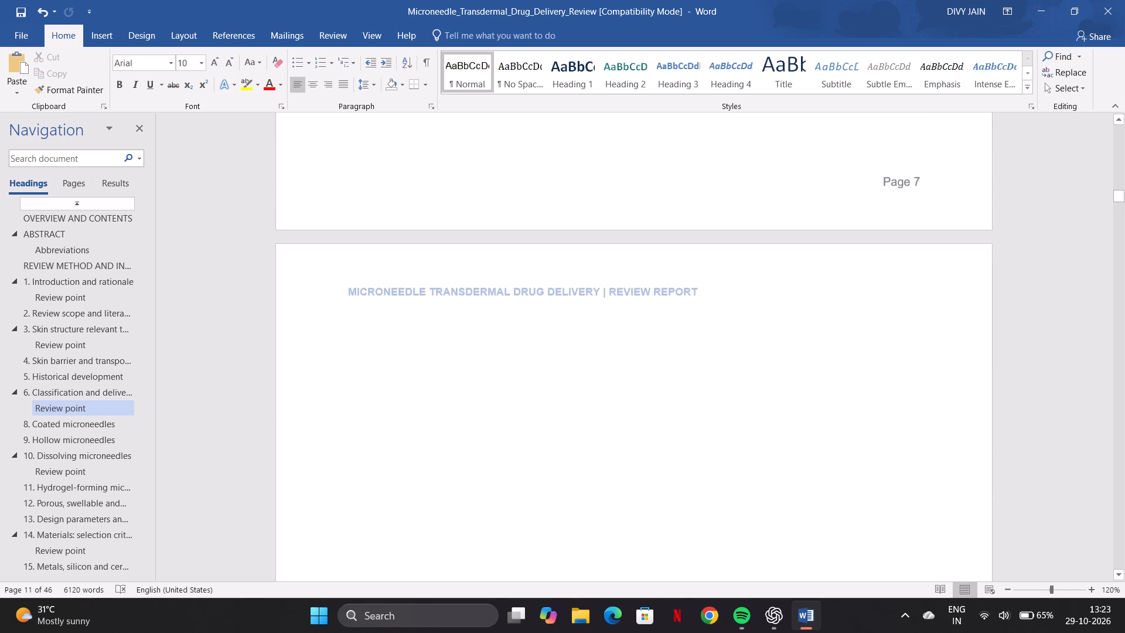
scroll(434, 445, "left", 1)
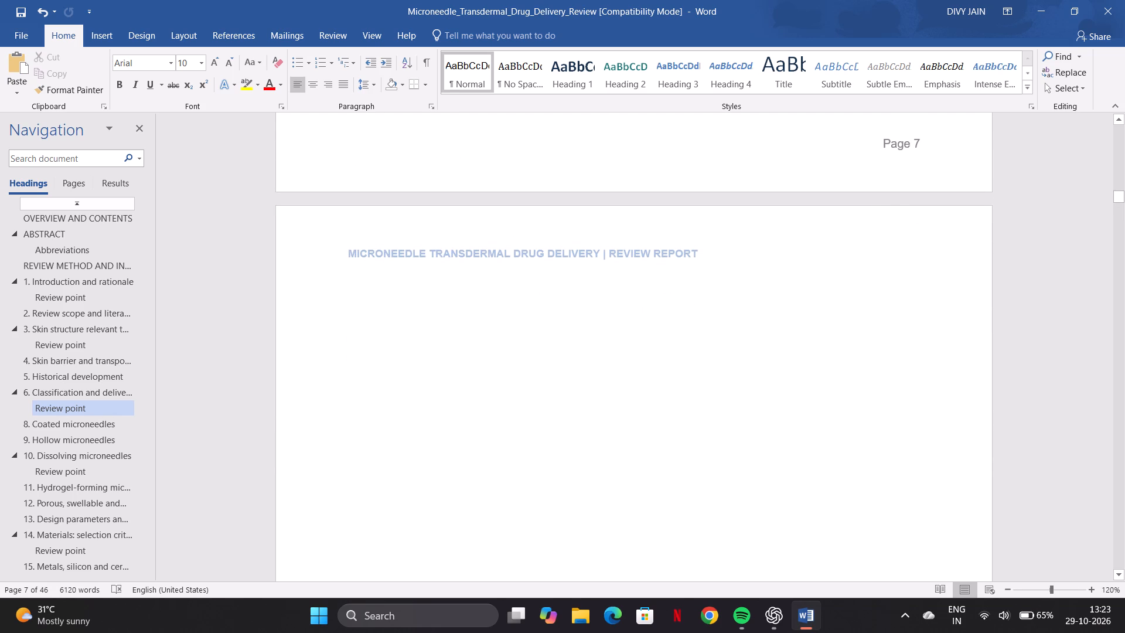
left_click(355, 304)
key("ctrl+v")
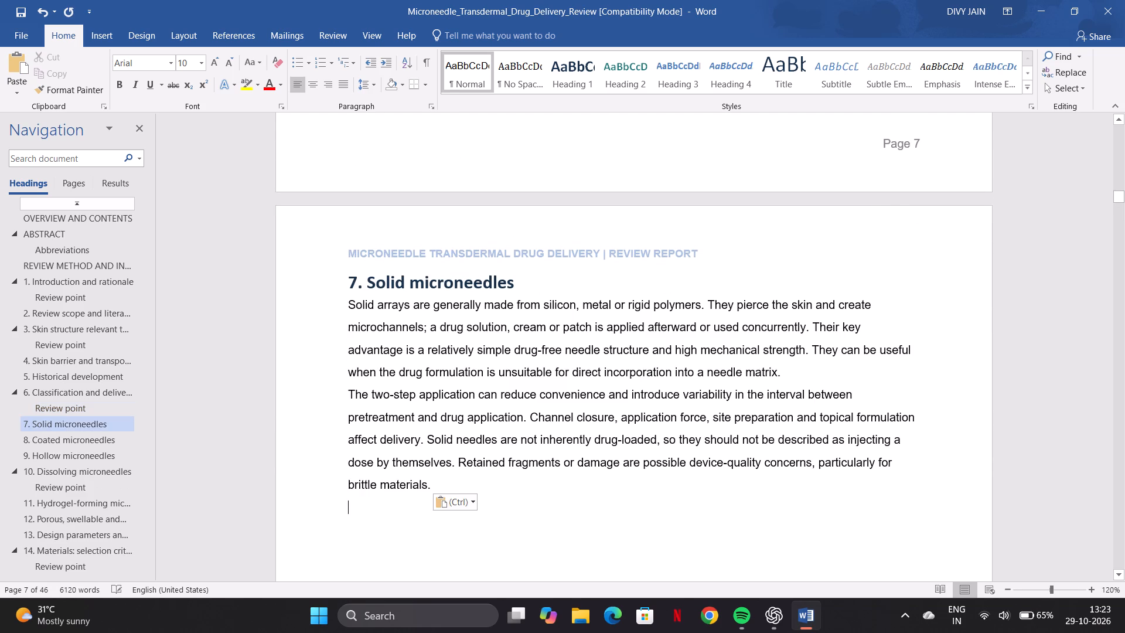
Cut the whole "8. Coated microneedles" section, heading and both paragraphs, from page 12.
scroll(352, 278, "down", 1)
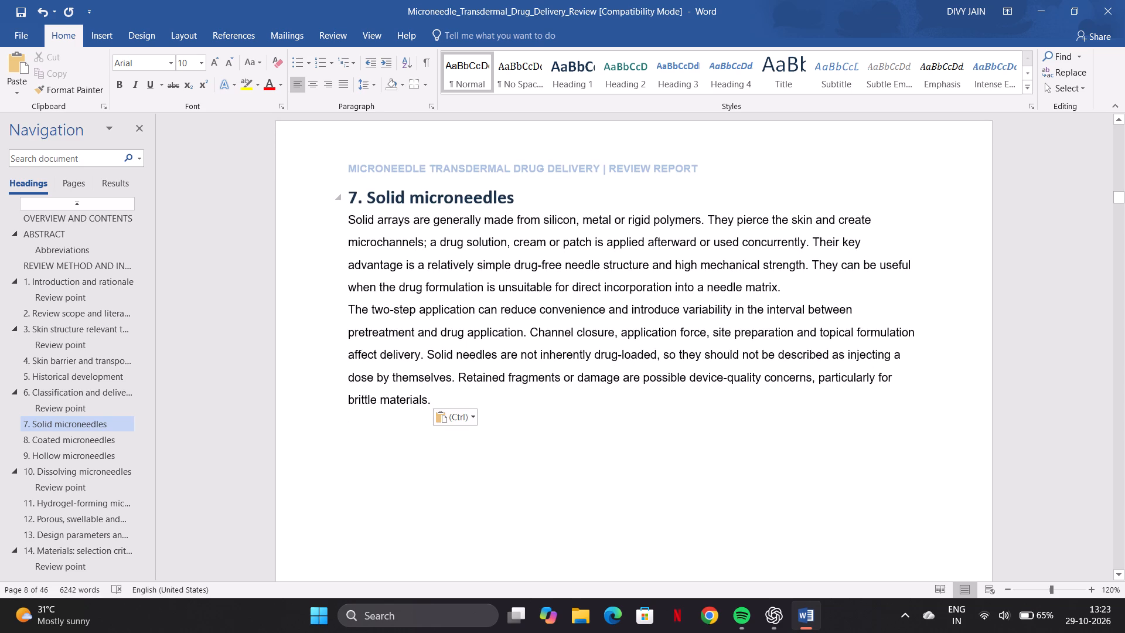
scroll(352, 278, "down", 4)
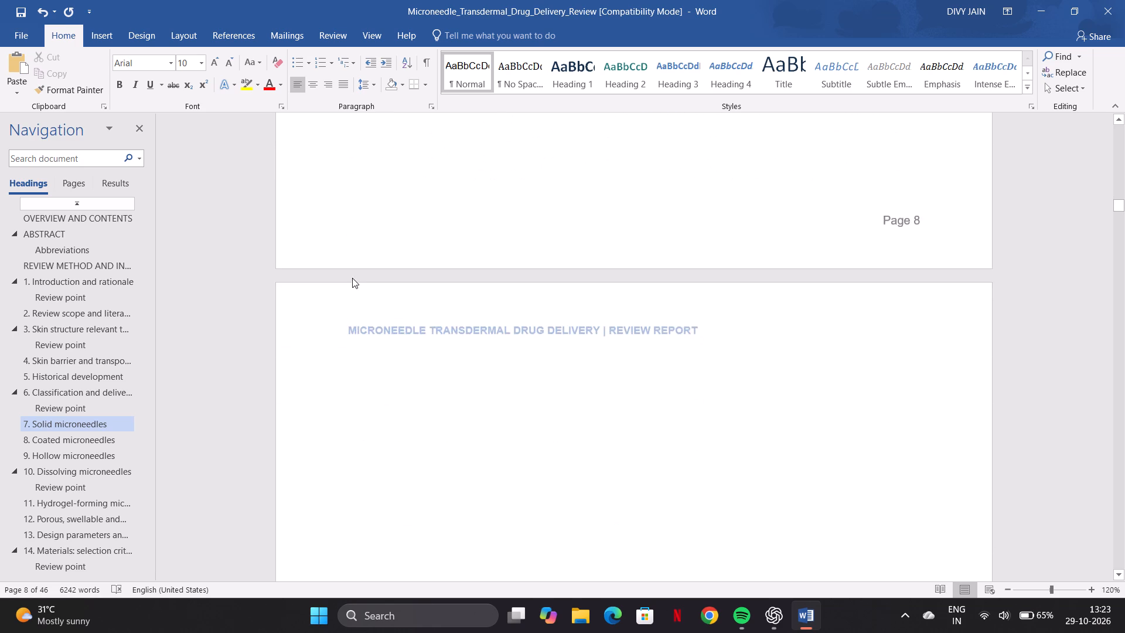
scroll(352, 278, "down", 5)
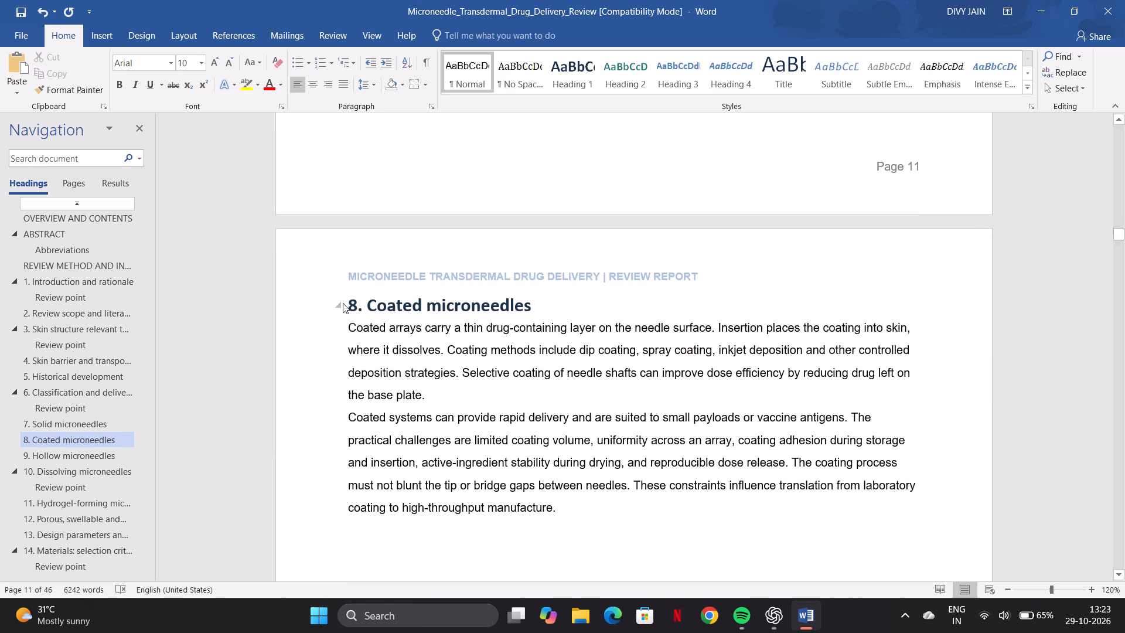
left_click(346, 305)
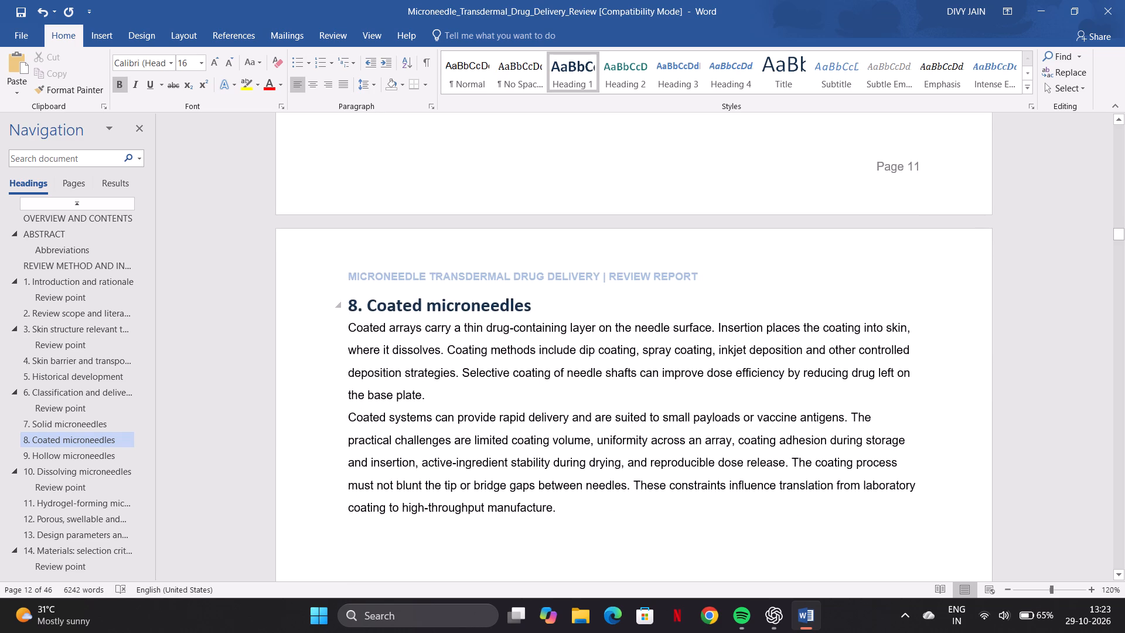
key("ctrl+shift+Right")
key("ctrl+shift+Right")
key("ctrl+shift+Right")
key("ctrl+shift+Down")
key("ctrl+shift+Down")
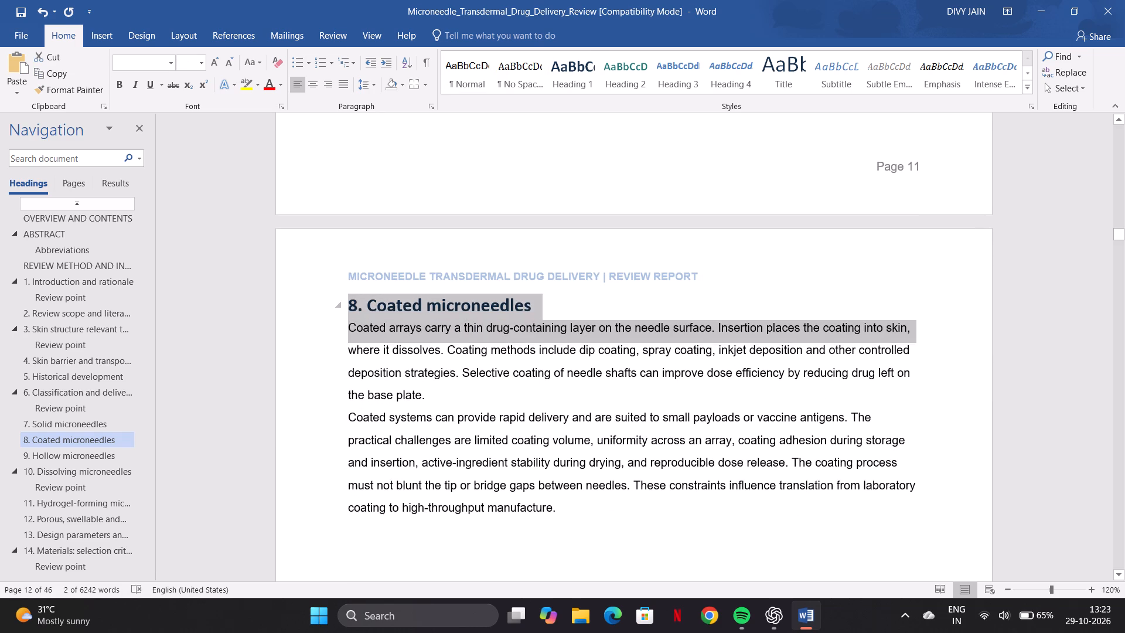
key("ctrl+shift+Down")
key("ctrl+shift+Down")
key("ctrl+shift+Down")
key("ctrl+shift+Down")
key("ctrl+shift+Down")
key("ctrl+shift+Down")
key("ctrl+shift+Down")
key("ctrl+shift+Down")
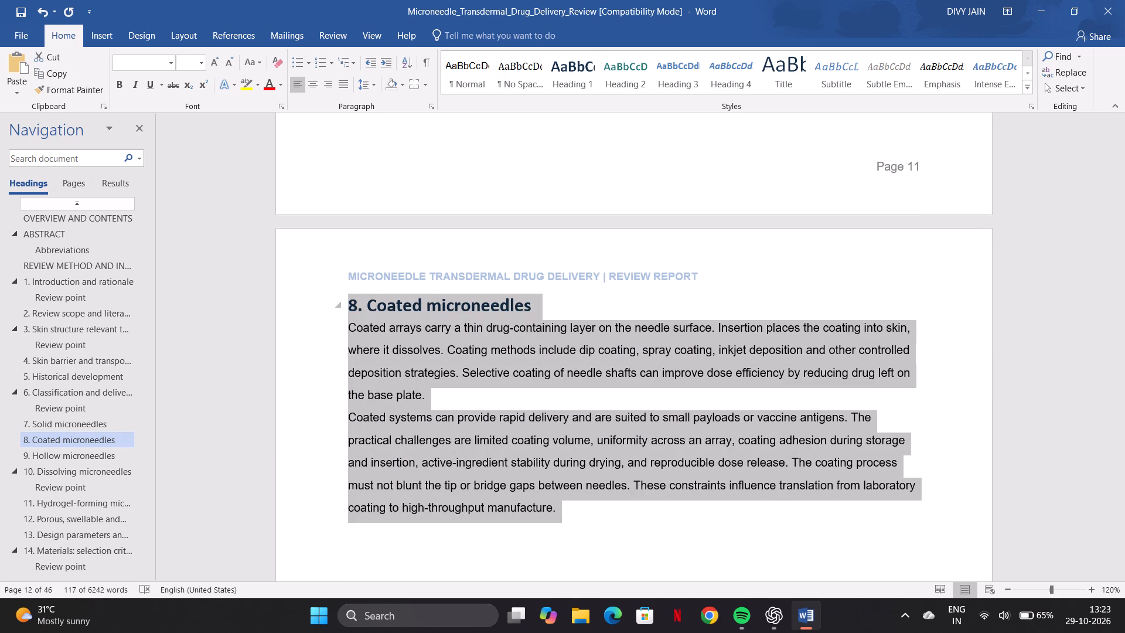
key("ctrl+x")
Paste the cut section 8 on page 8, on a new line below the last paragraph of "7. Solid microneedles".
scroll(342, 172, "up", 3)
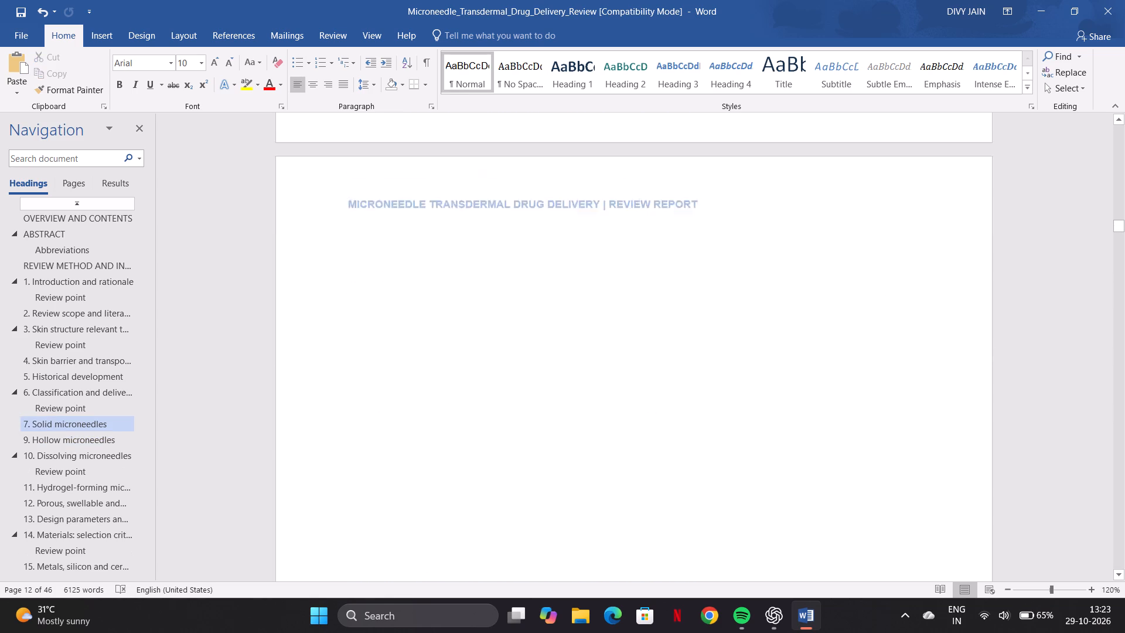
scroll(342, 172, "up", 6)
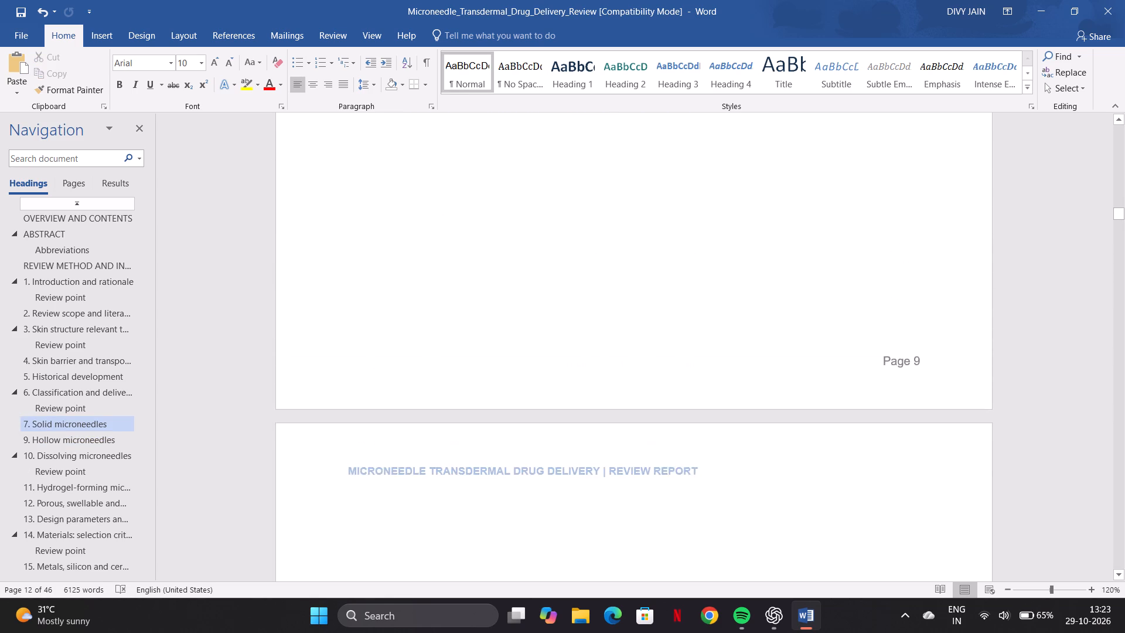
scroll(342, 172, "up", 3)
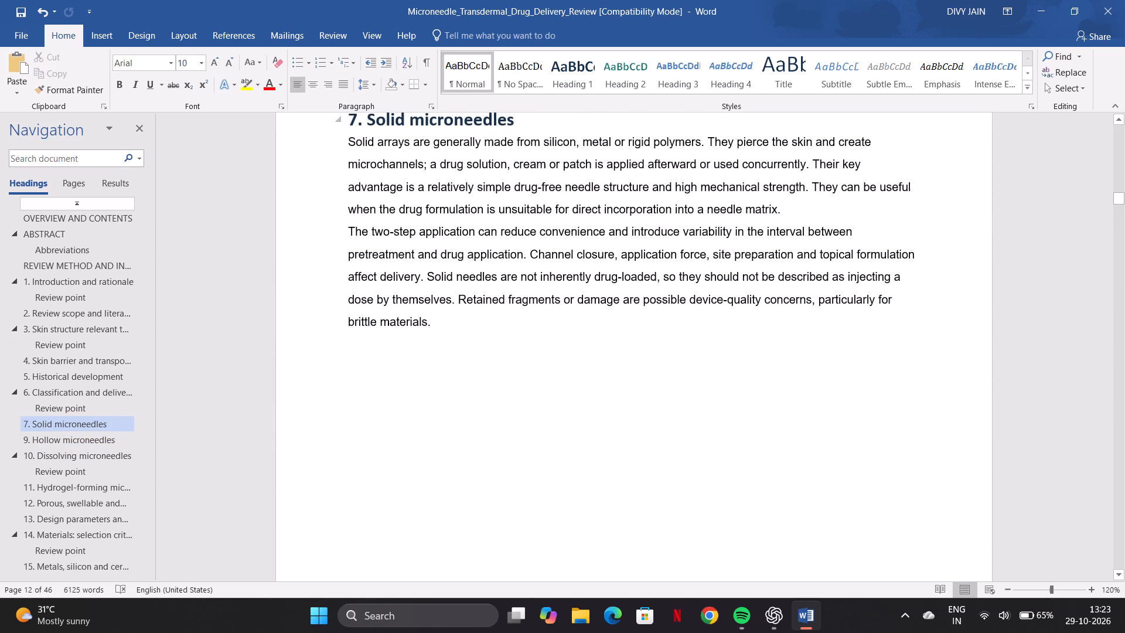
left_click(434, 321)
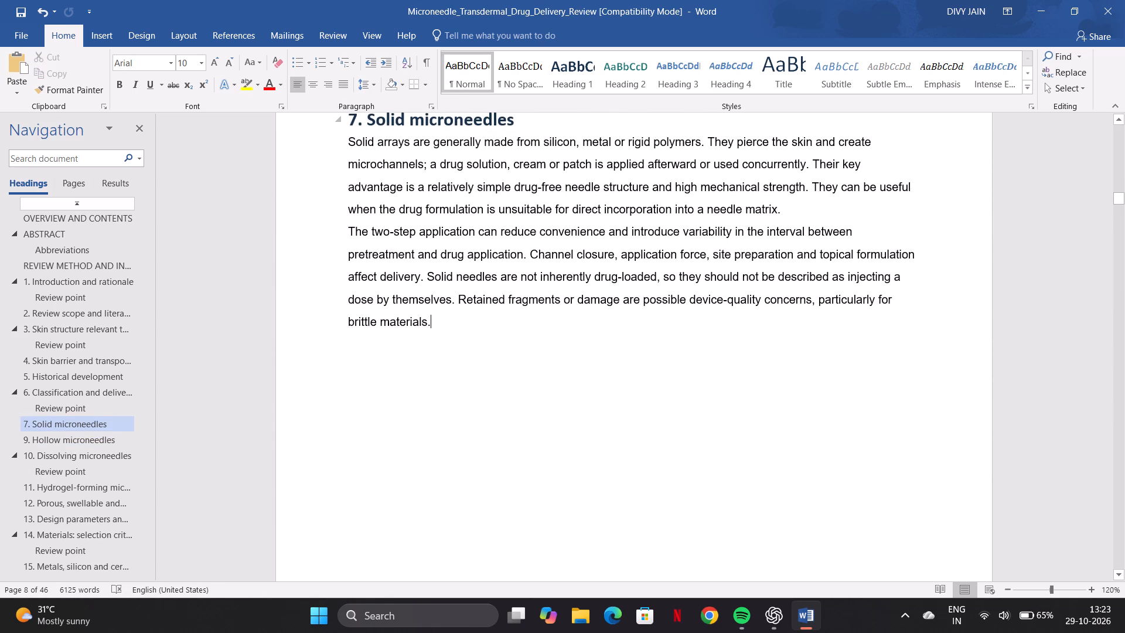
key("Return")
key("ctrl+v")
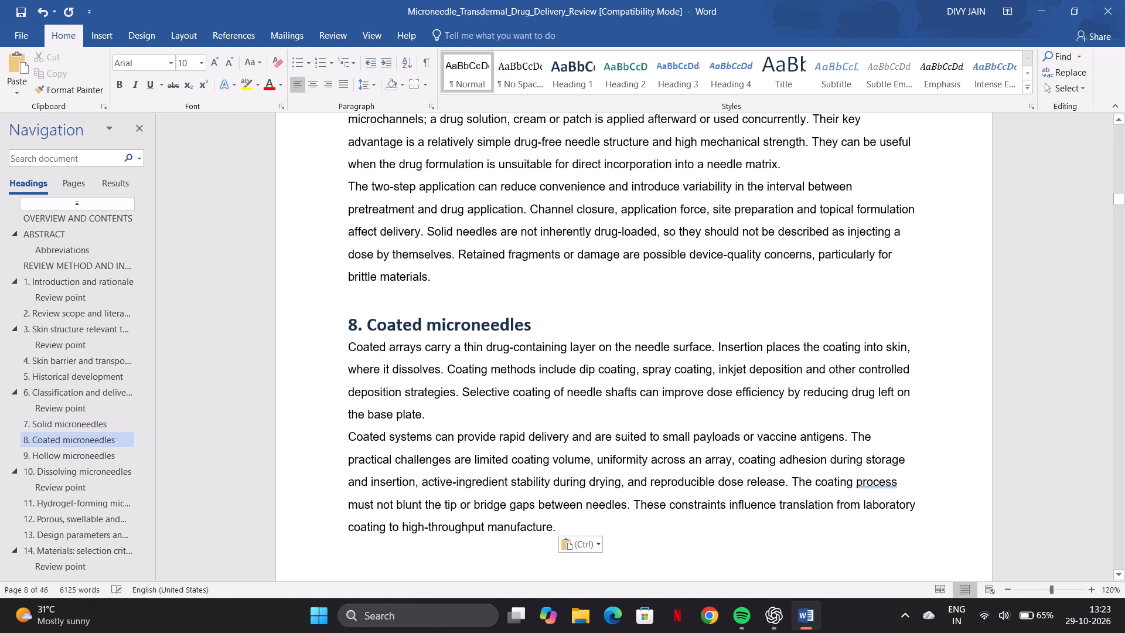
Add two extra blank lines between the end of section 7 and the "8. Coated microneedles" heading.
left_click(434, 274)
key("Return")
key("Return")
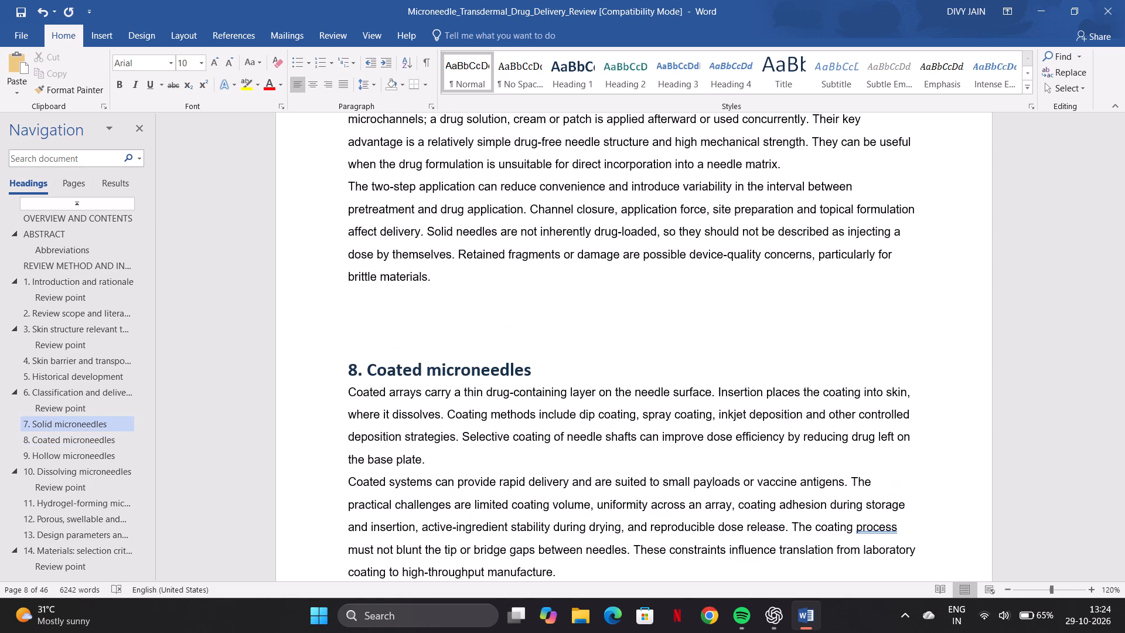
Cut the whole "9. Hollow microneedles" section, heading and both paragraphs, from page 13.
scroll(434, 274, "down", 1)
scroll(434, 274, "up", 1)
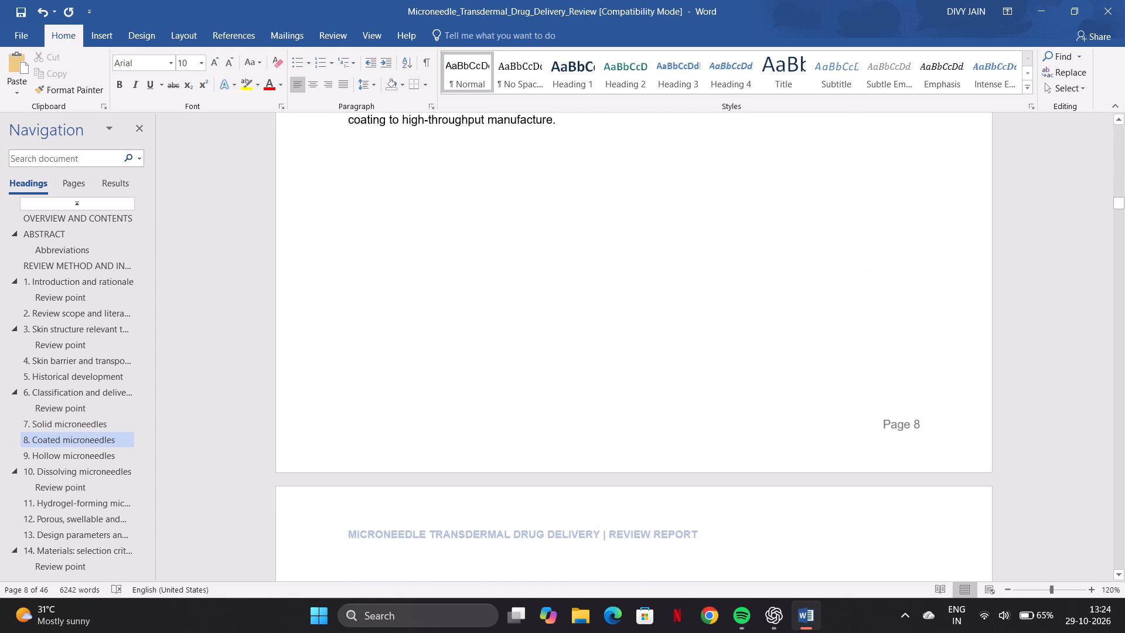
scroll(434, 274, "up", 1)
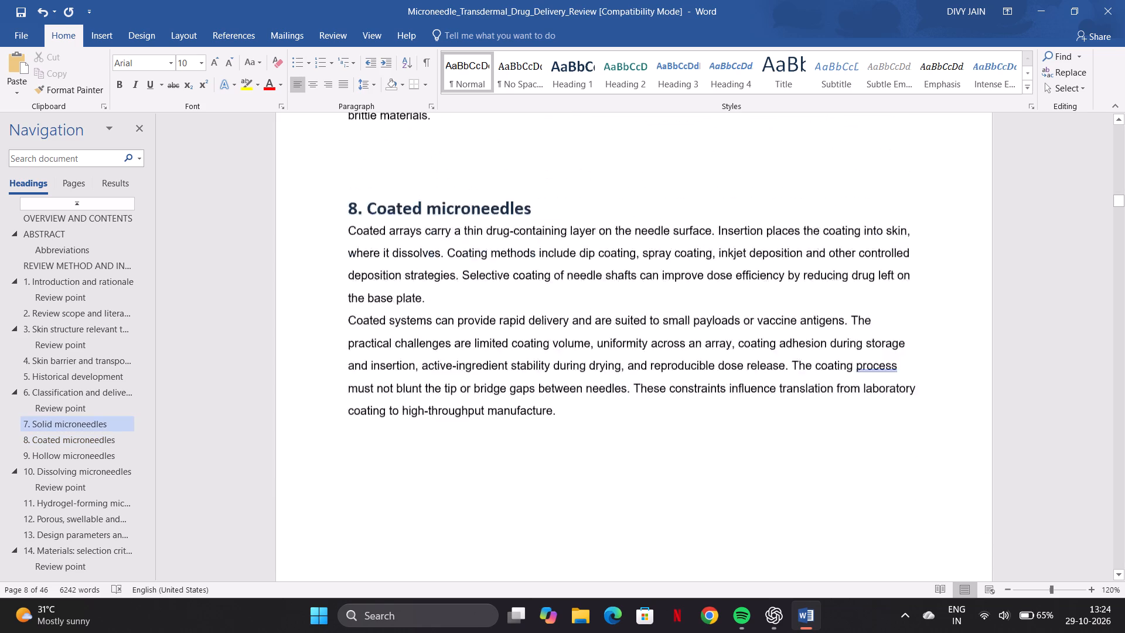
scroll(434, 274, "down", 3)
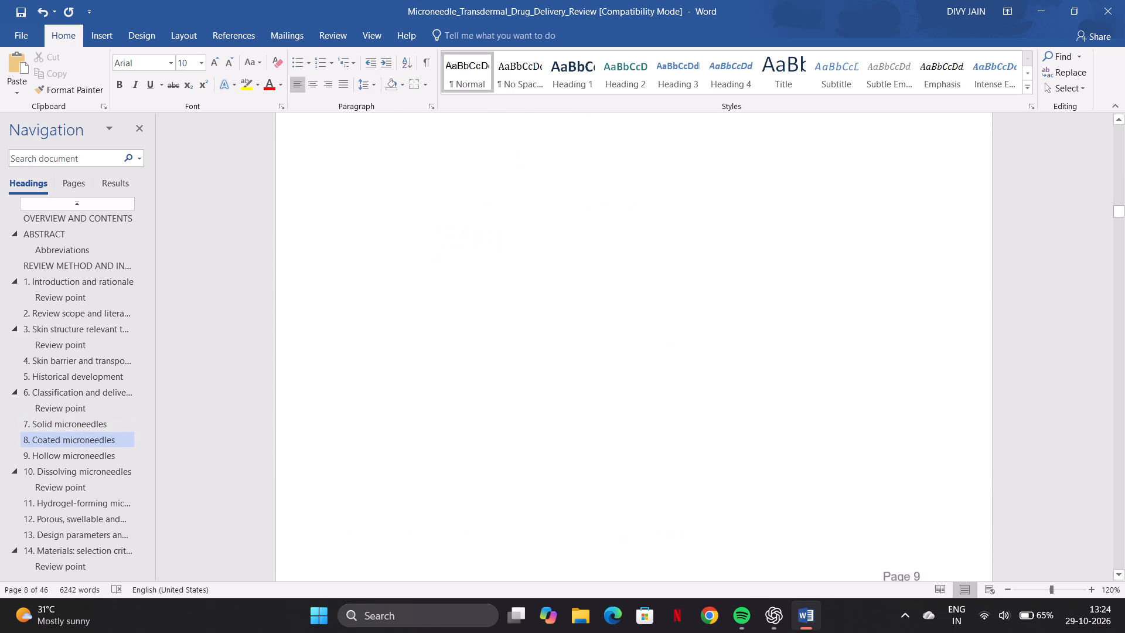
scroll(434, 274, "down", 4)
scroll(434, 274, "up", 2)
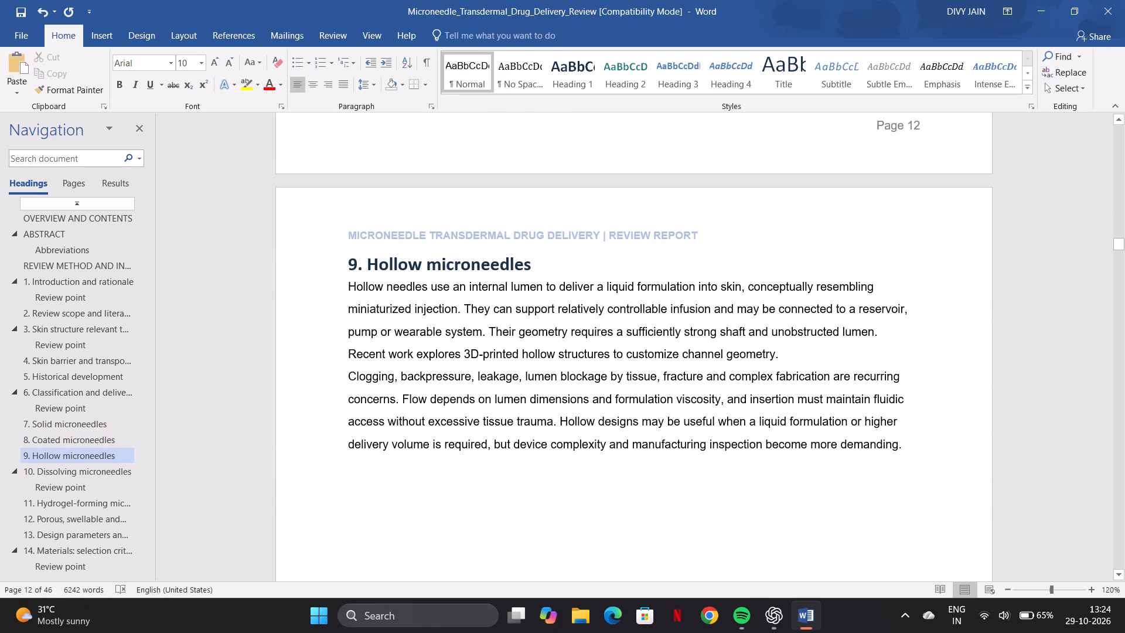
left_click(338, 261)
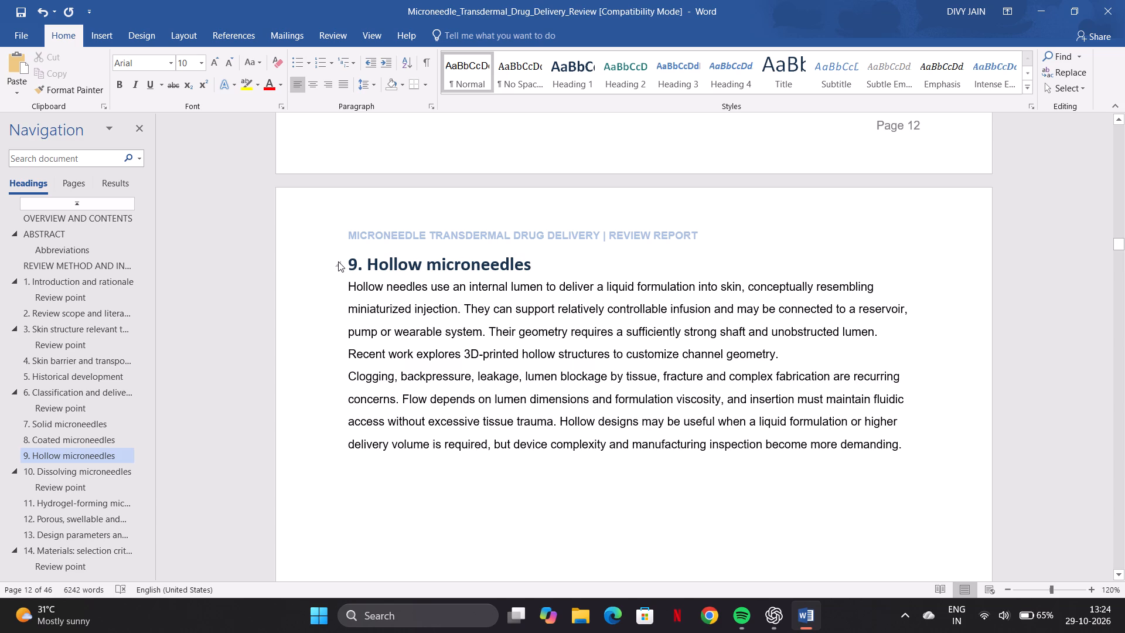
left_click(346, 262)
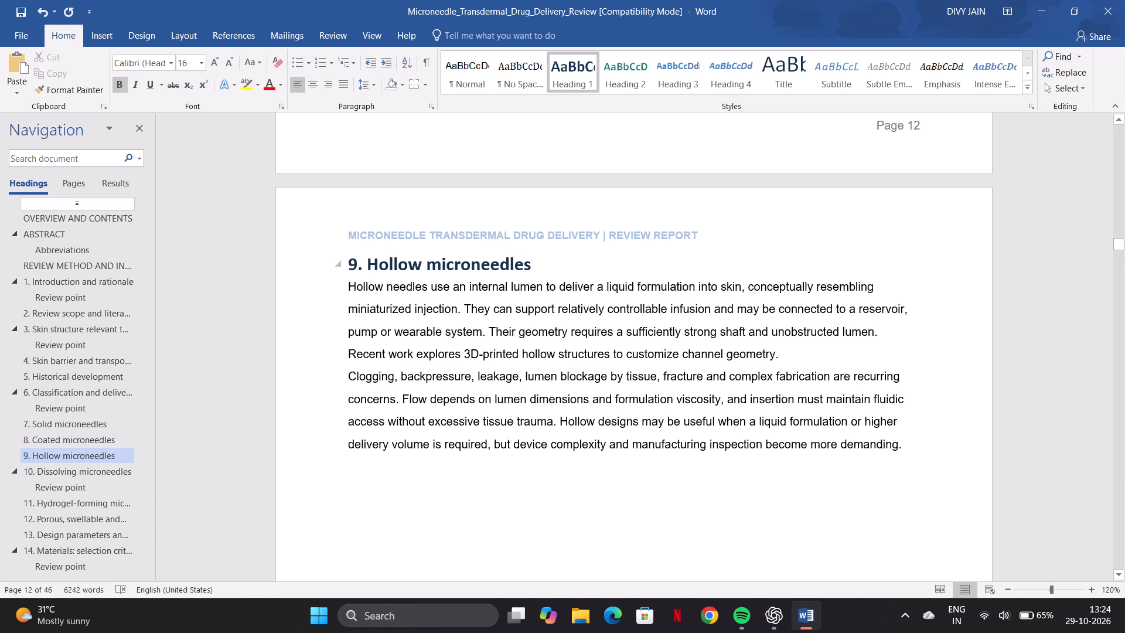
key("ctrl+shift+Right")
key("ctrl+shift+Right")
key("ctrl+shift+Down")
key("ctrl+shift+Down")
key("ctrl+shift+Down")
key("ctrl+shift+Down")
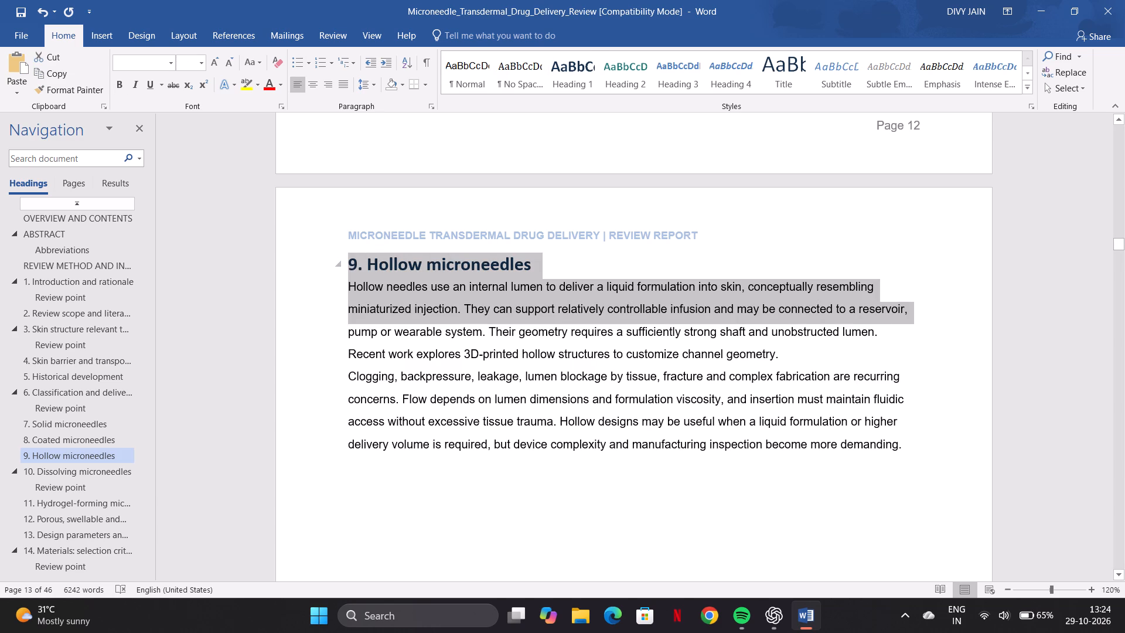
key("ctrl+shift+Down")
key("ctrl+shift+Down")
key("ctrl+shift+Down")
key("ctrl+shift+Down")
key("ctrl+shift+Down")
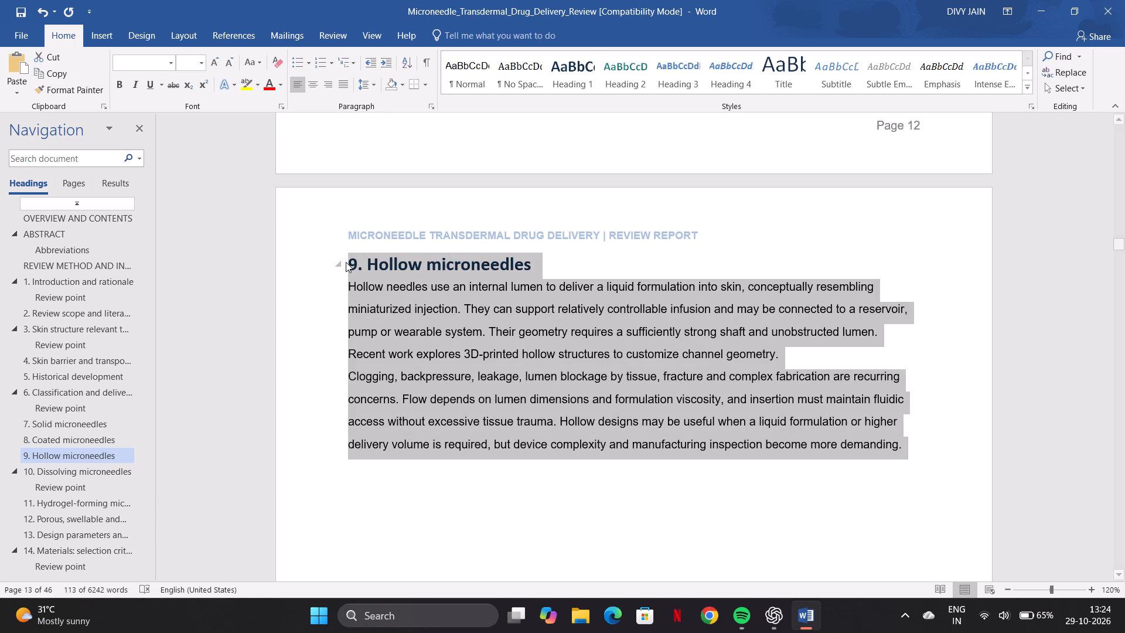
key("ctrl+x")
Paste the cut section 9 on page 8, on a new line below the last paragraph of "8. Coated microneedles".
scroll(346, 262, "up", 5)
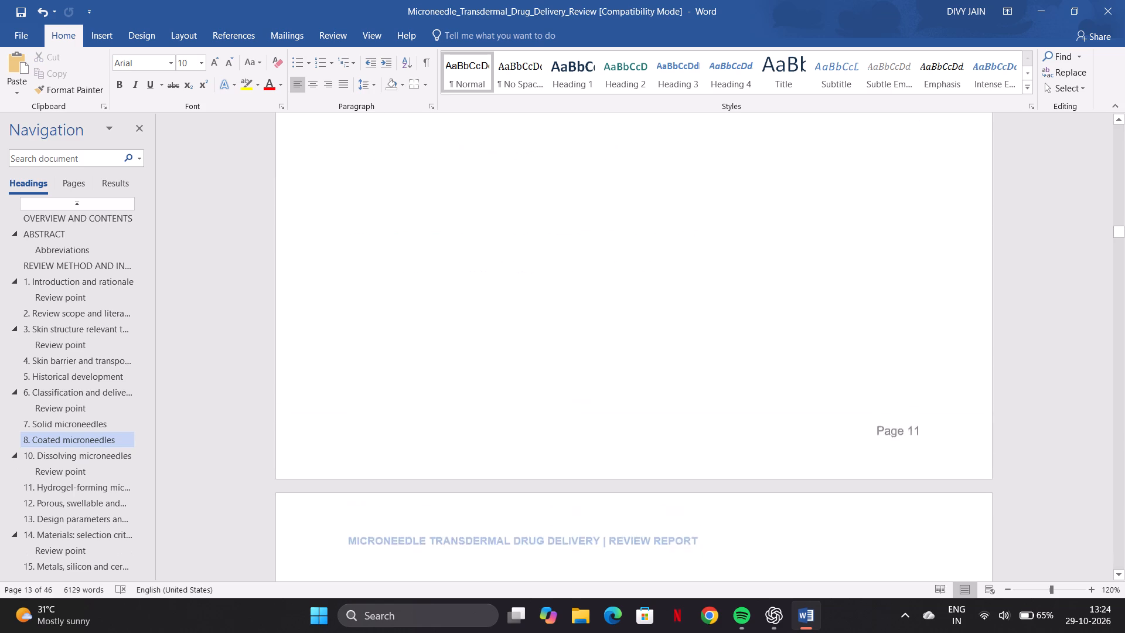
scroll(346, 262, "up", 6)
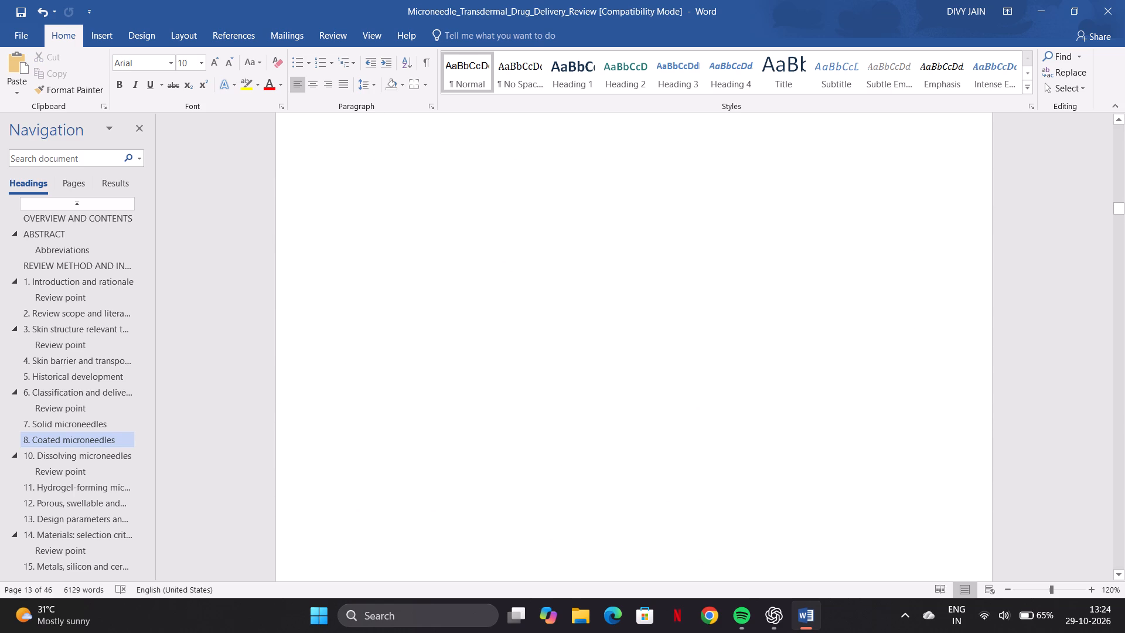
scroll(346, 262, "up", 1)
scroll(346, 262, "down", 2)
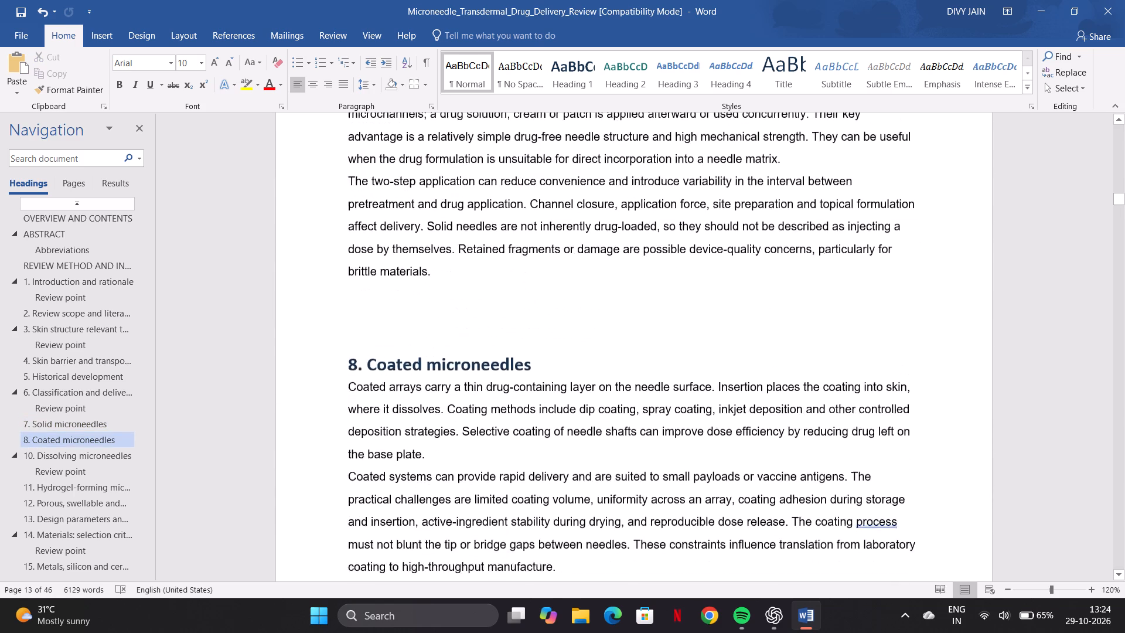
scroll(346, 262, "down", 3)
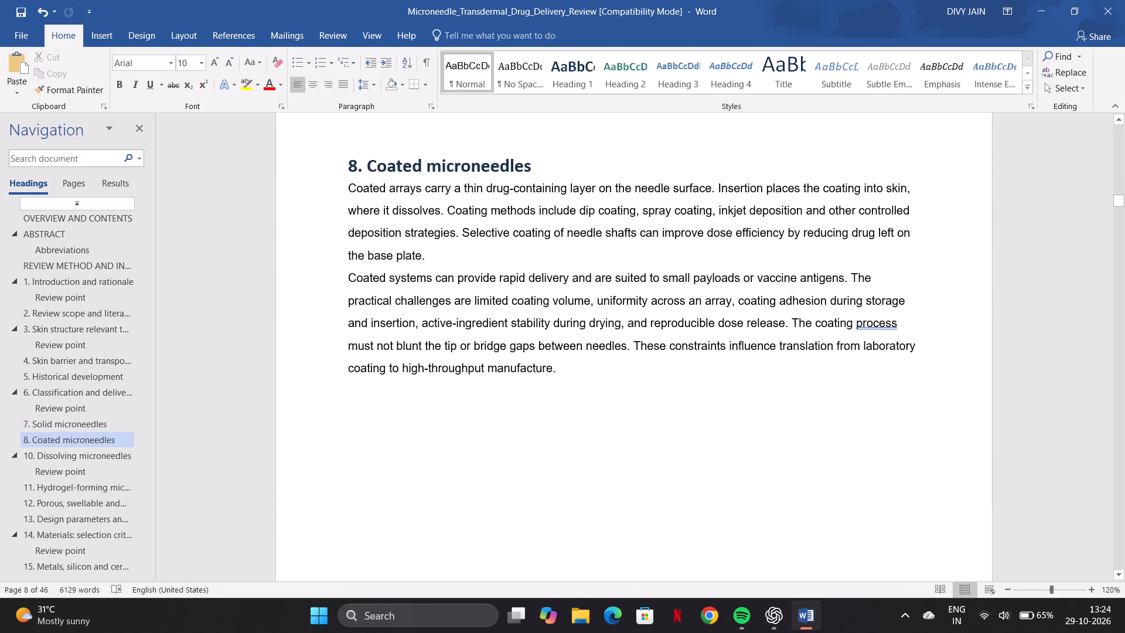
left_click(473, 336)
left_click(478, 347)
left_click(558, 368)
key("Return")
key("ctrl+v")
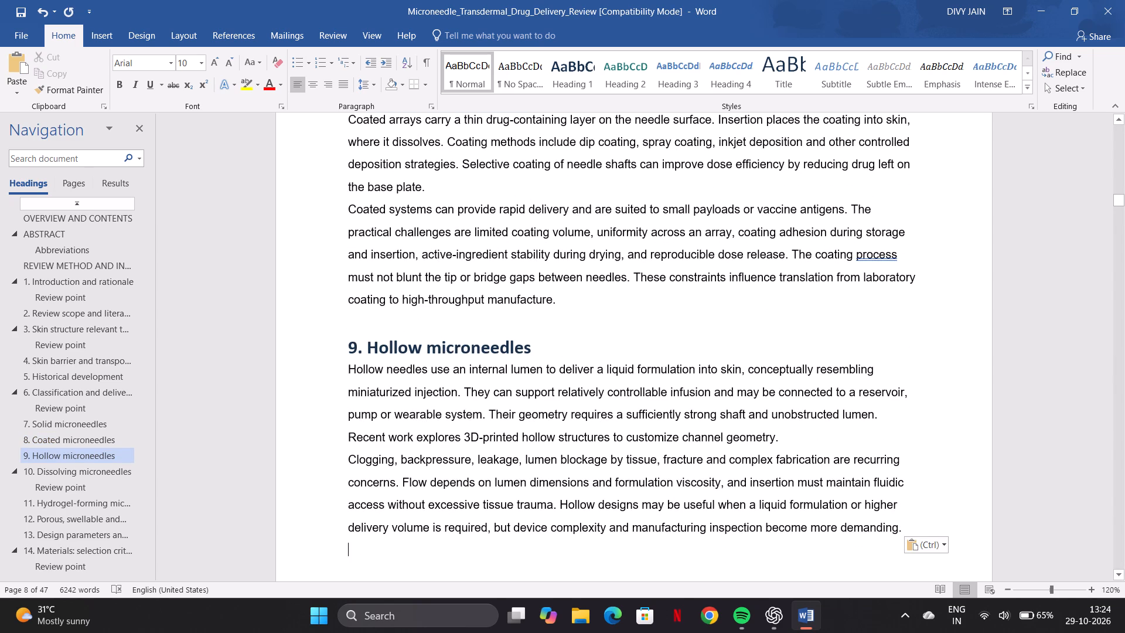
Remove the two extra blank lines above the "8. Coated microneedles" heading, leaving a single blank line after section 7.
scroll(557, 310, "down", 2)
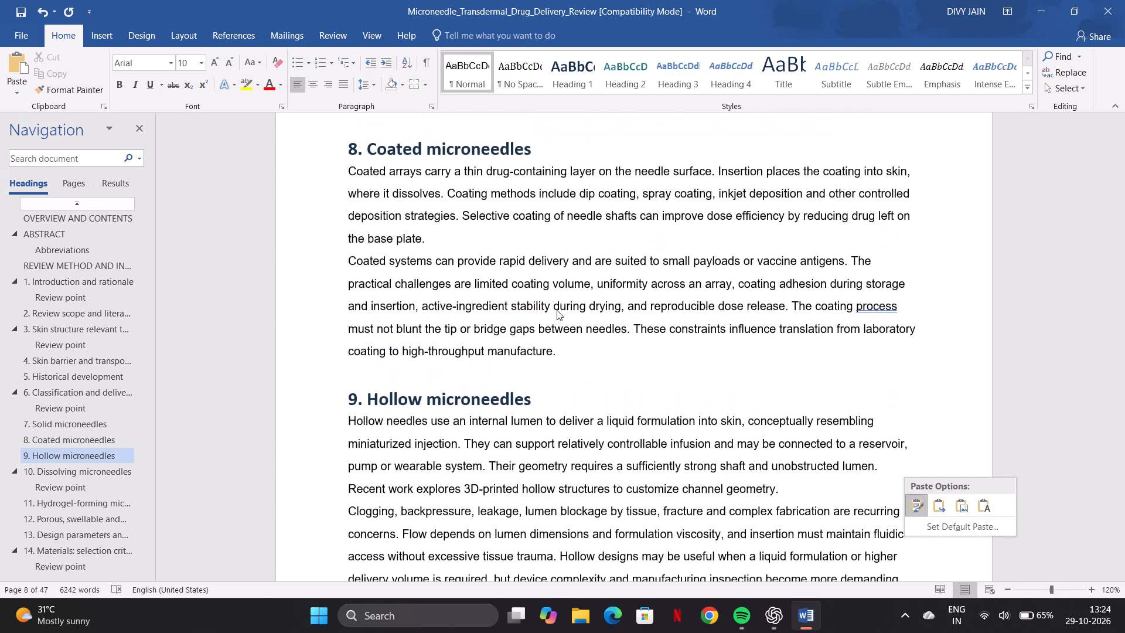
scroll(557, 310, "up", 2)
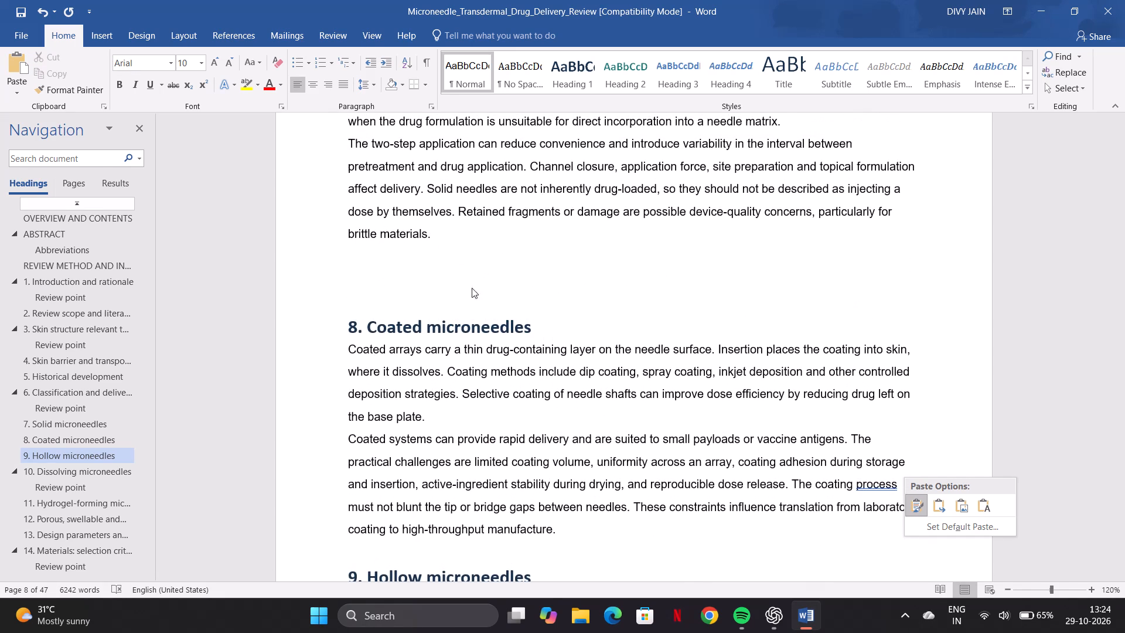
left_click(356, 282)
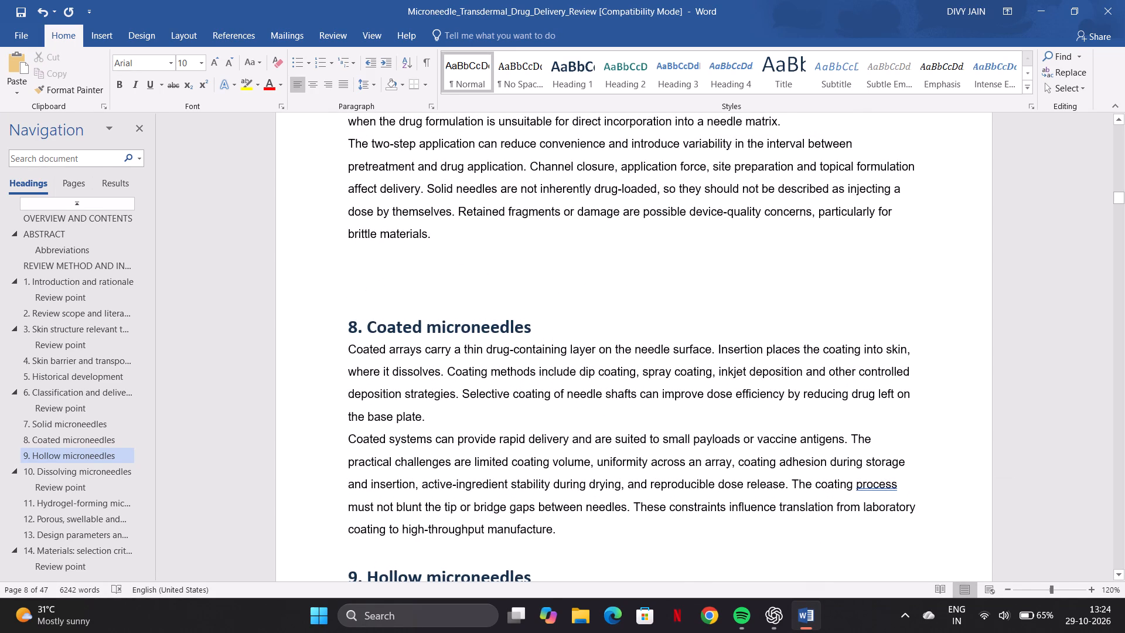
left_click(348, 325)
key("BackSpace")
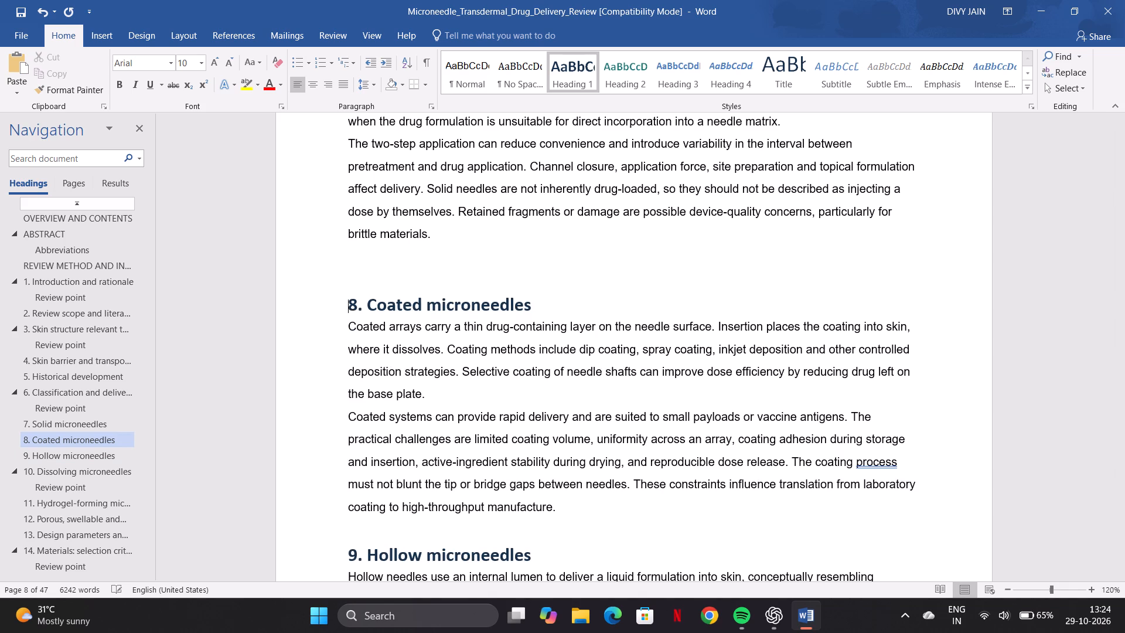
key("BackSpace")
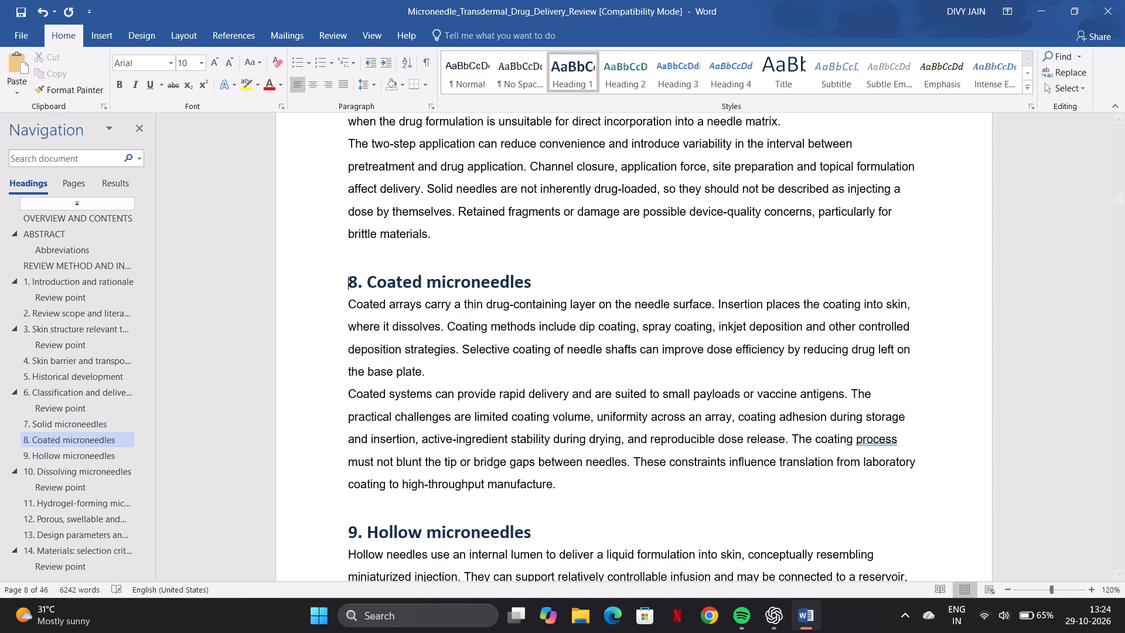
key("Return")
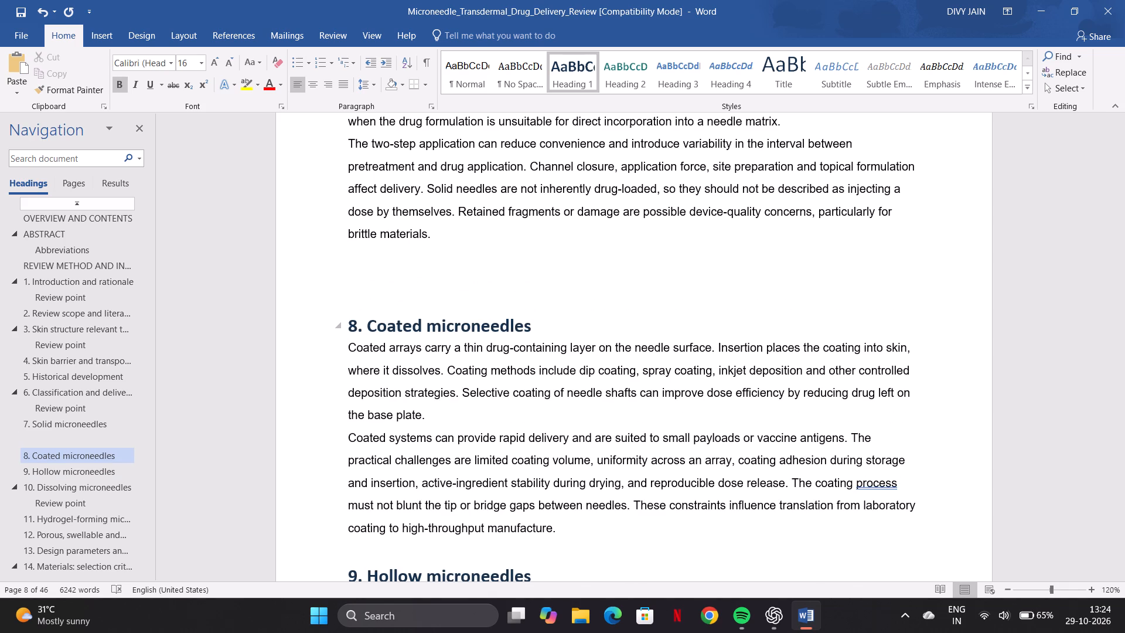
key("BackSpace")
Select all content from the "10. Dissolving microneedles" heading on page 14 onward through the following sections to "40. Conclusion".
scroll(348, 325, "down", 2)
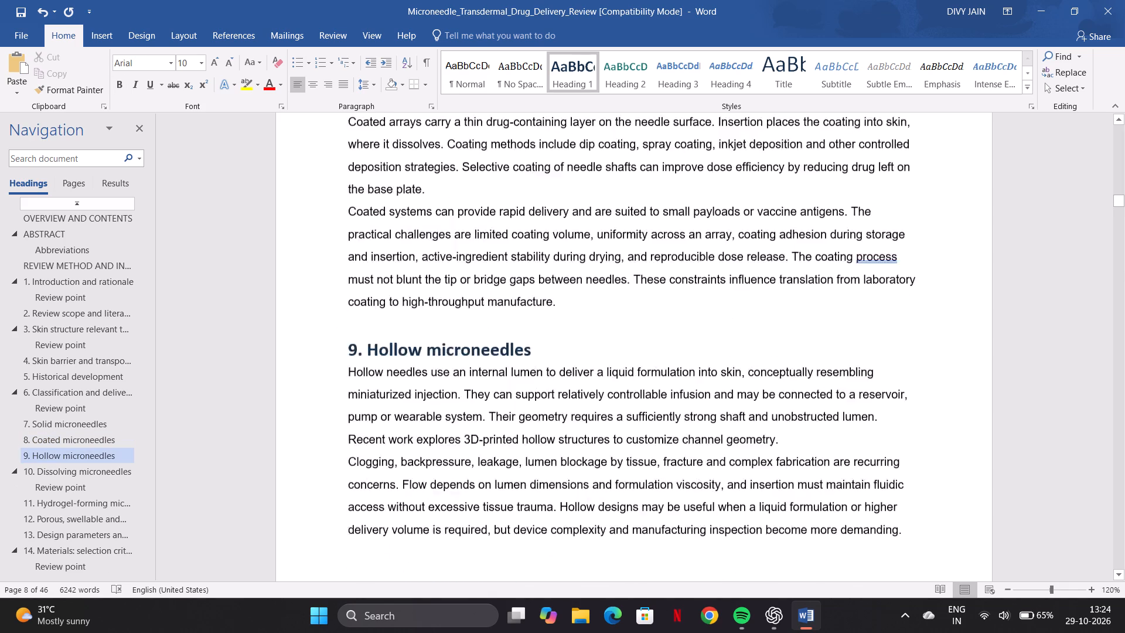
scroll(348, 325, "down", 10)
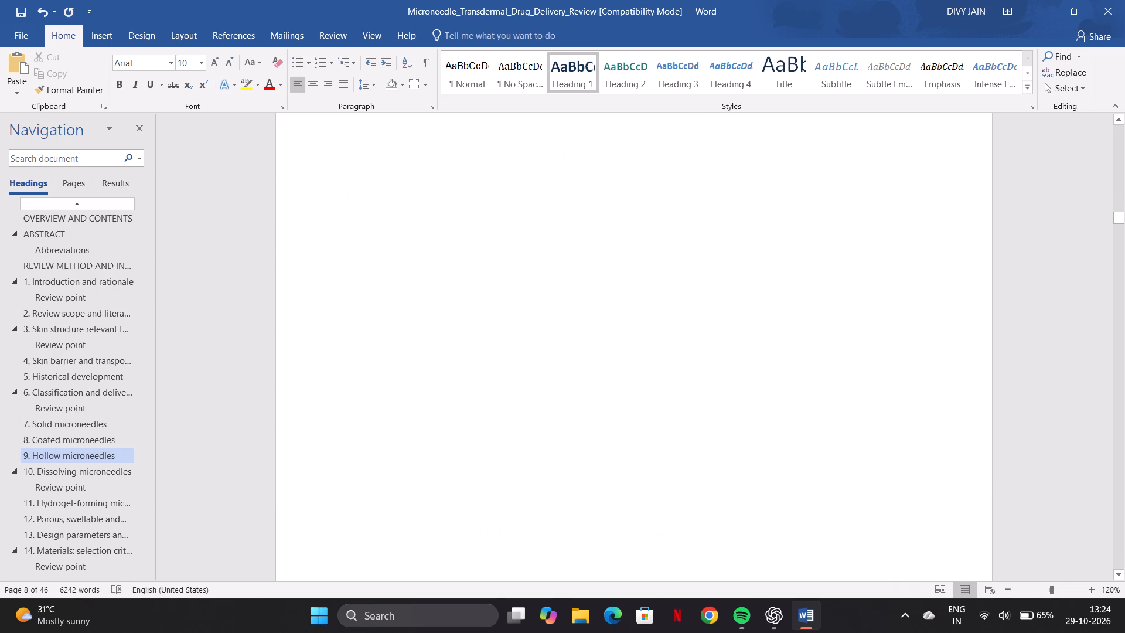
scroll(348, 325, "down", 10)
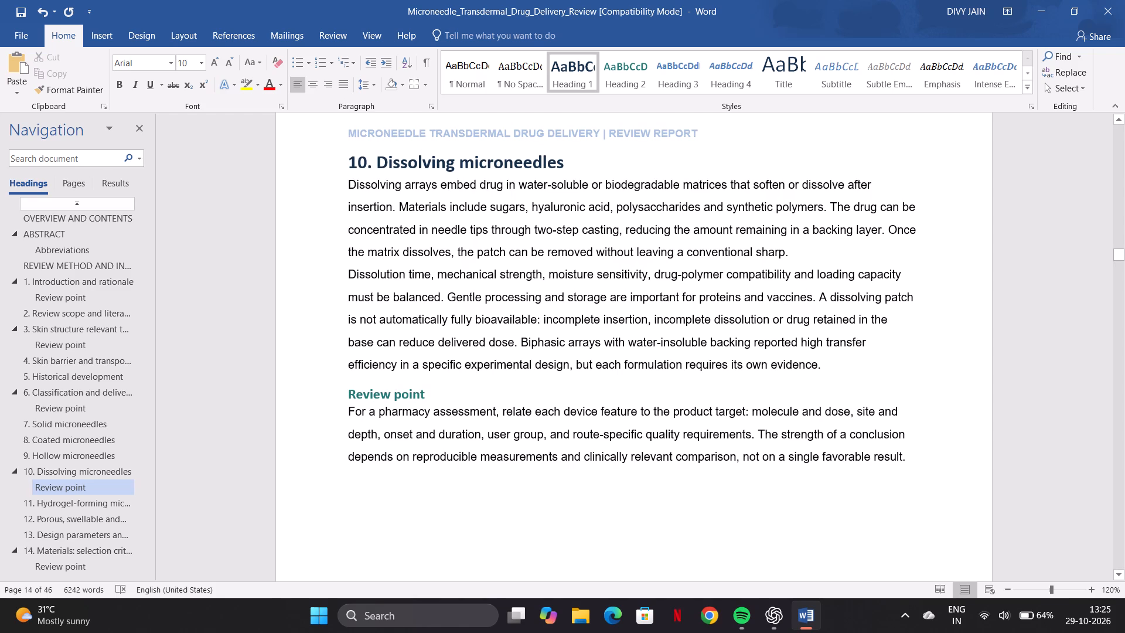
left_click(348, 161)
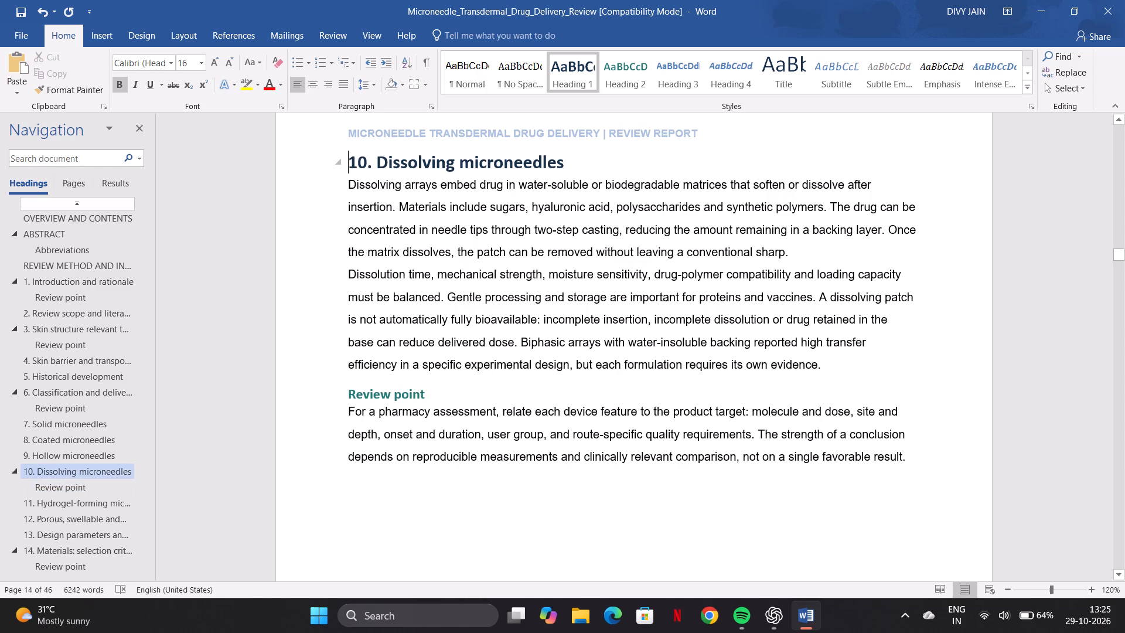
key("ctrl+shift+Right")
key("ctrl+shift+Right")
key("ctrl+shift+Down")
key("ctrl+shift+Down")
key("ctrl+shift+Down")
key("ctrl+shift+Down")
key("ctrl+shift+Down")
key("ctrl+shift+Down")
key("ctrl+shift+Down")
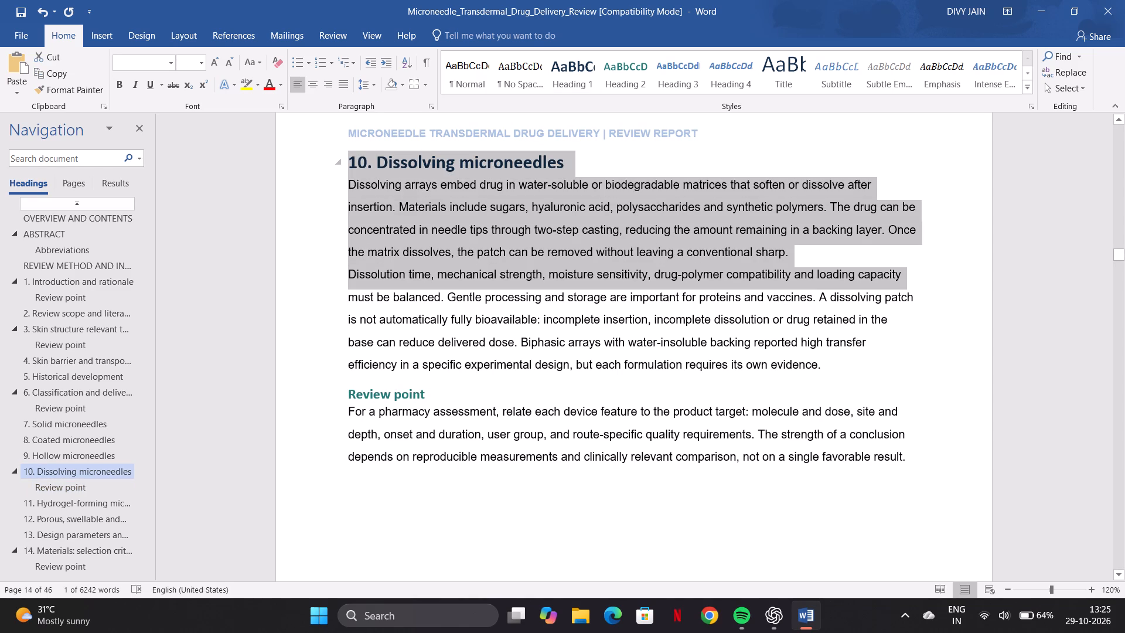
key("ctrl+shift+Down")
key("ctrl+shift+Down")
key("ctrl+shift+Down")
key("ctrl+shift+Down")
key("ctrl+shift+Down")
key("ctrl+shift+Down")
key("ctrl+shift+Down")
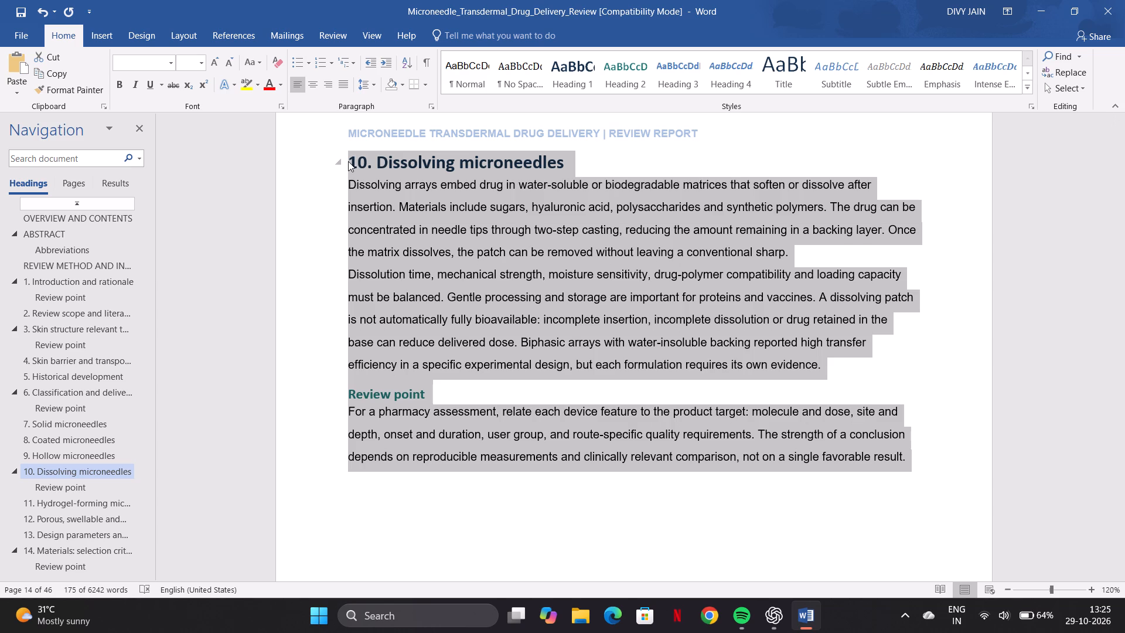
key("ctrl+shift+Down")
key("ctrl+shift+Down")
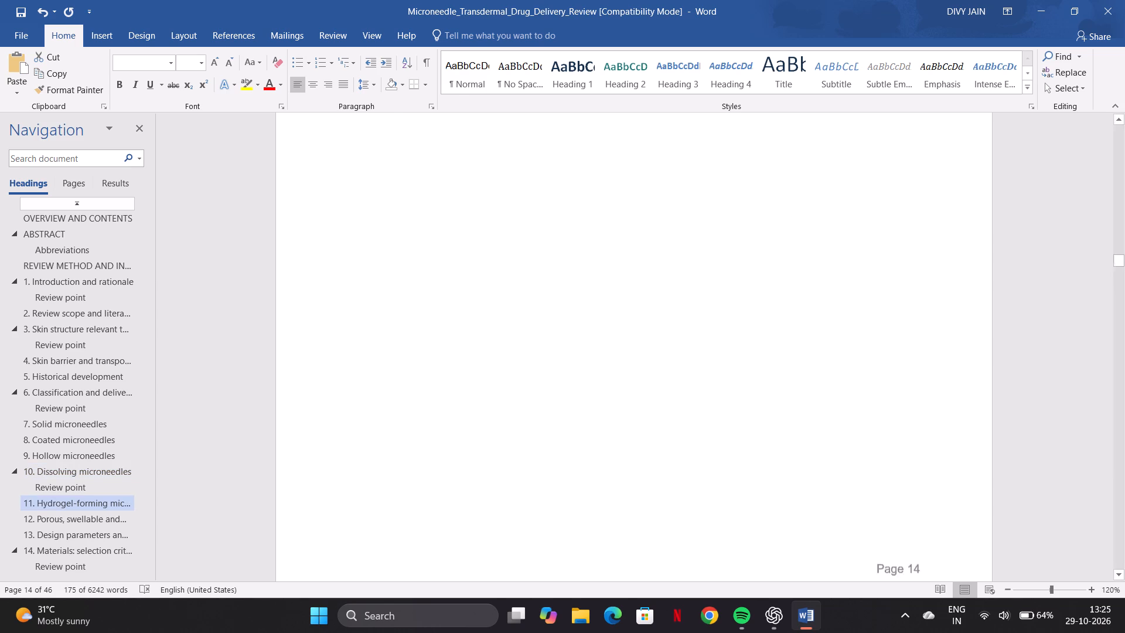
key("ctrl+shift+Down")
key("ctrl+shift+Down")
key("ctrl+shift+Down")
key("ctrl+shift+Down")
key("ctrl+shift+Down")
key("ctrl+shift+Down")
key("ctrl+shift+Down")
key("ctrl+shift+Down")
key("ctrl+shift+Down")
key("ctrl+shift+Down")
key("ctrl+shift+Down")
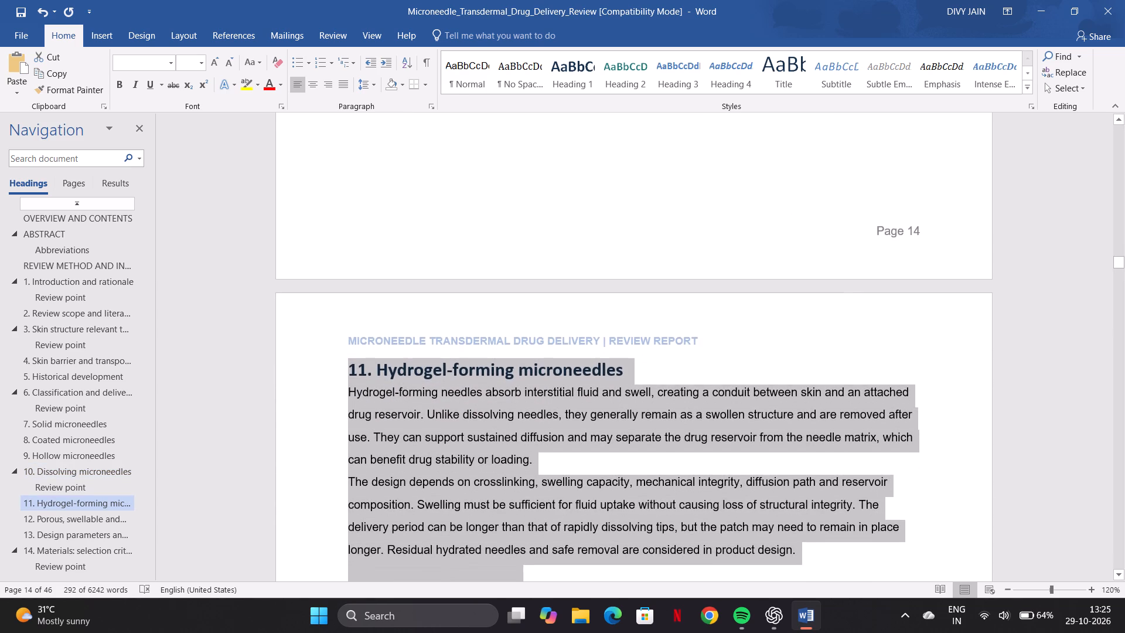
key("ctrl+shift+Down")
key("ctrl+shift+Down")
key("ctrl+shift+Down")
key("ctrl+shift+Down")
key("ctrl+shift+Down")
key("ctrl+shift+Down")
key("ctrl+shift+Down")
key("ctrl+shift+Down")
key("ctrl+shift+Down")
key("ctrl+shift+Down")
key("ctrl+shift+Down")
key("ctrl+shift+Down")
key("ctrl+shift+Down")
key("ctrl+shift+Down")
key("ctrl+shift+Down")
key("ctrl+shift+Down")
key("ctrl+shift+Down")
key("ctrl+shift+Down")
key("ctrl+shift+Down")
key("ctrl+shift+Down")
key("ctrl+shift+Down")
key("ctrl+shift+Down")
key("ctrl+shift+Down")
key("ctrl+shift+Down")
key("ctrl+shift+Down")
key("ctrl+shift+Down")
key("ctrl+shift+Down")
key("ctrl+shift+Down")
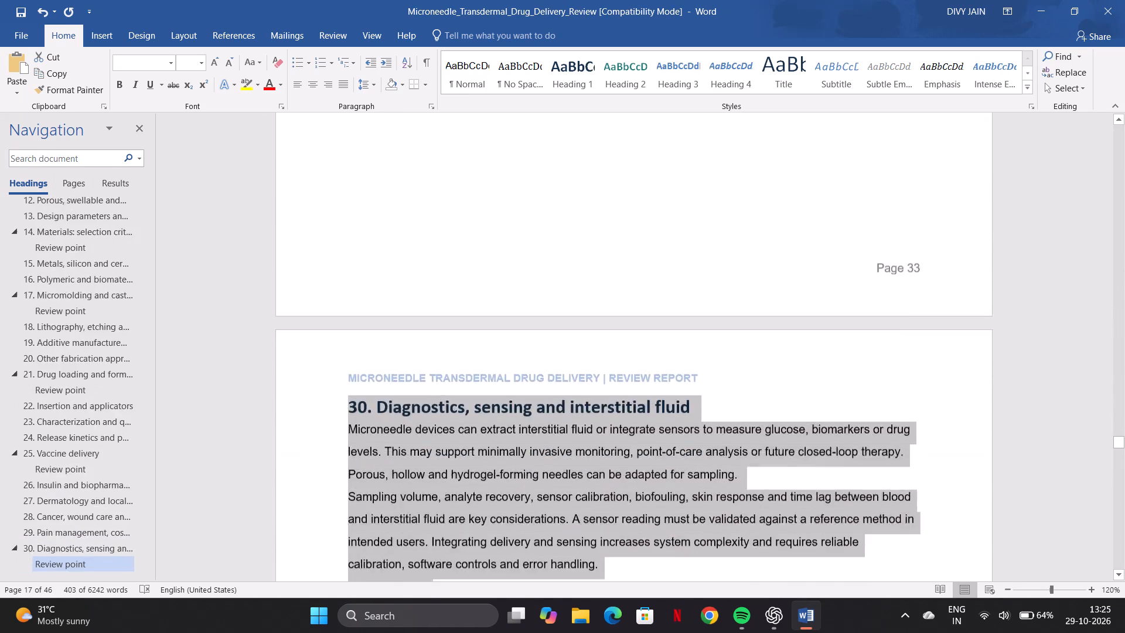
key("ctrl+shift+Down")
key("ctrl+shift+Down")
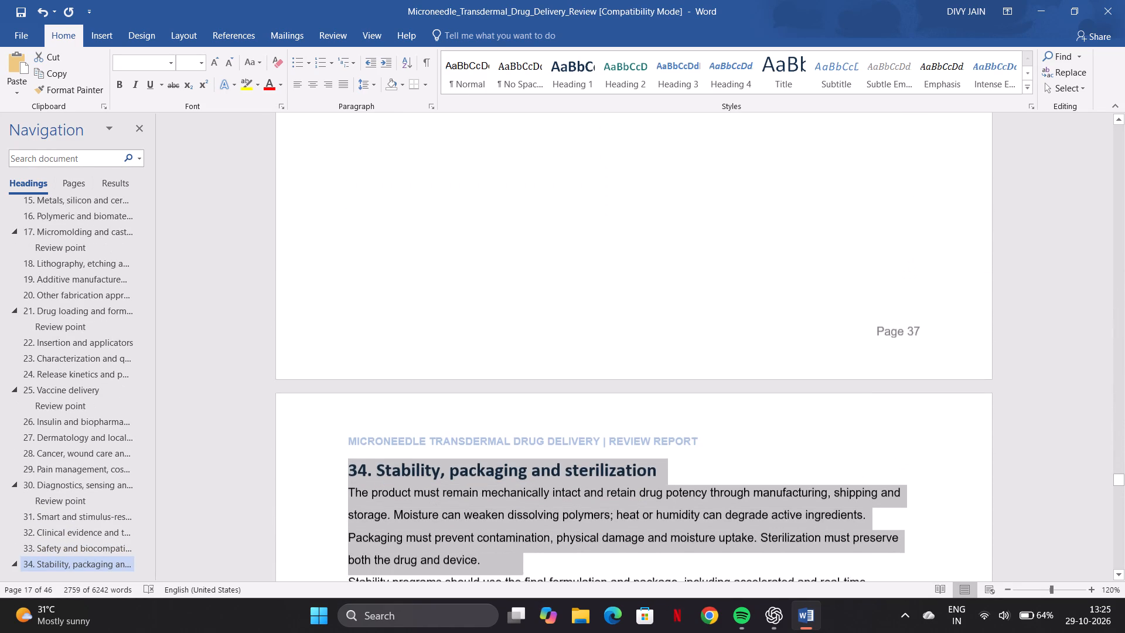
key("ctrl+shift+Down")
key("ctrl+shift+Down")
key("ctrl+shift+Down")
key("ctrl+shift+Down")
key("ctrl+shift+Down")
key("ctrl+shift+Down")
key("ctrl+shift+Down")
key("ctrl+shift+Down")
key("ctrl+shift+Down")
key("ctrl+shift+Down")
key("ctrl+shift+Down")
key("ctrl+shift+Down")
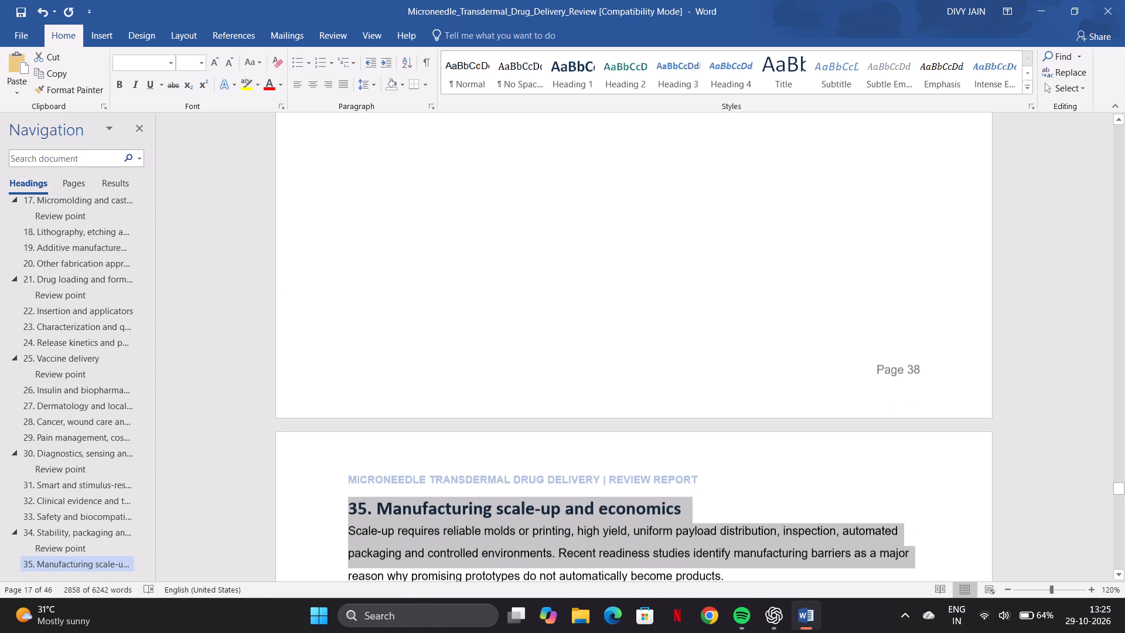
key("ctrl+shift+Down")
key("ctrl+shift+Down")
key("ctrl+shift+Down")
key("ctrl+shift+Down")
key("ctrl+shift+Down")
key("ctrl+shift+Down")
key("ctrl+shift+Down")
key("ctrl+shift+Down")
key("ctrl+shift+Down")
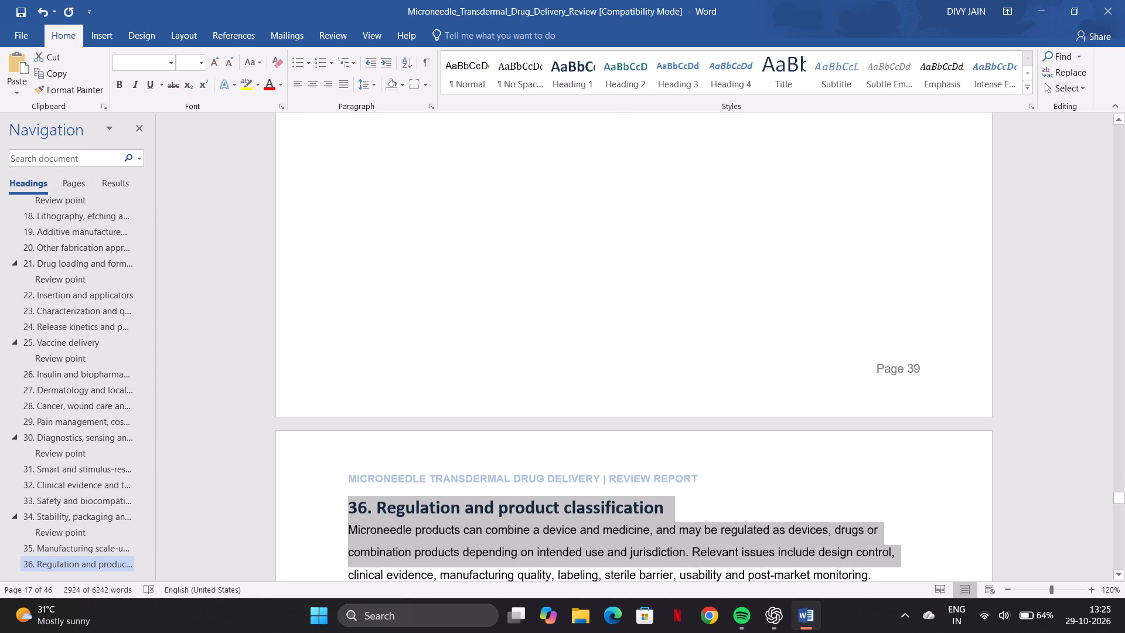
key("ctrl+shift+Down")
key("ctrl+shift+Down")
key("ctrl+shift+Down")
key("ctrl+shift+Down")
key("ctrl+shift+Down")
key("ctrl+shift+Down")
key("ctrl+shift+Down")
key("ctrl+shift+Down")
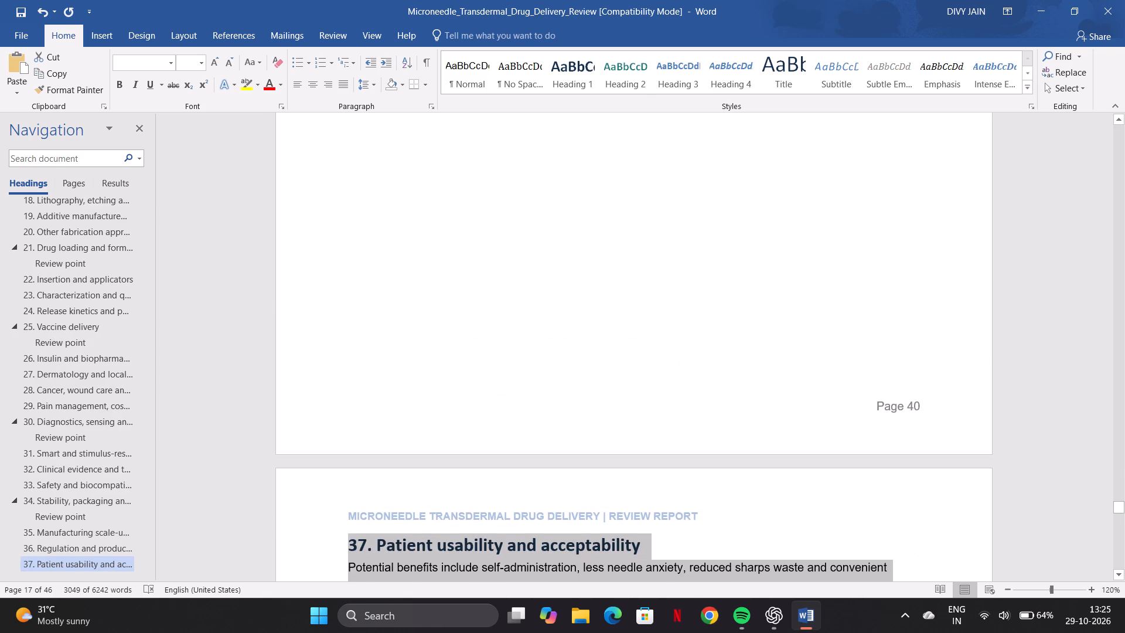
key("ctrl+shift+Down")
key("ctrl+shift+Down")
key("ctrl+shift+Down")
key("ctrl+shift+Down")
key("ctrl+shift+Down")
key("ctrl+shift+Down")
key("ctrl+shift+Down")
key("ctrl+shift+Down")
key("ctrl+shift+Down")
key("ctrl+shift+Down")
key("ctrl+shift+Down")
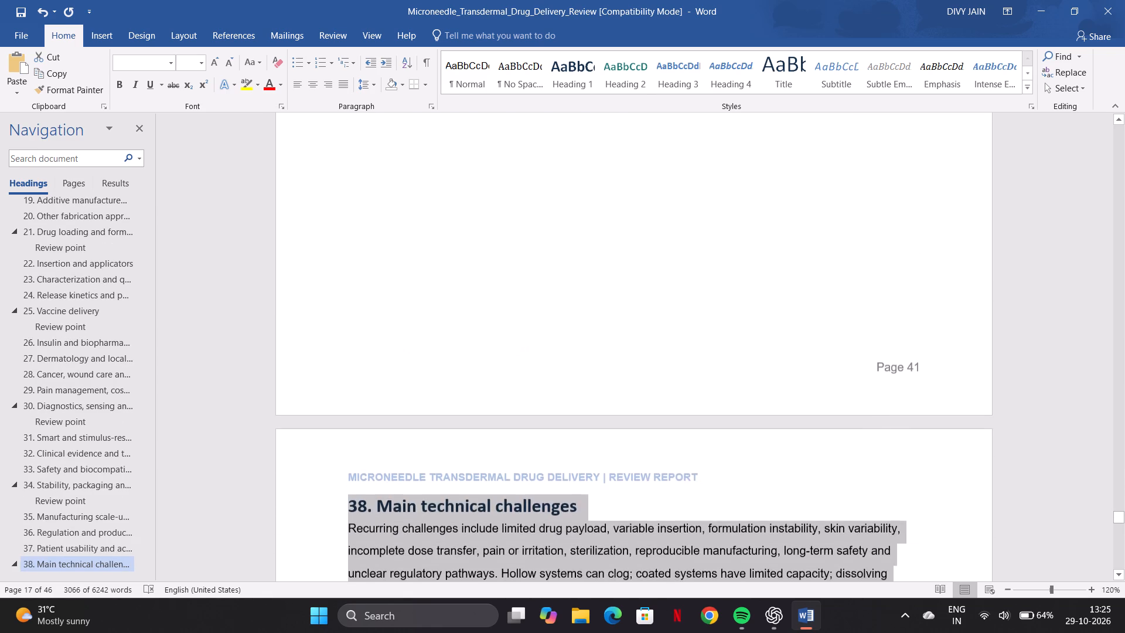
key("ctrl+shift+Down")
key("ctrl+shift+Down")
key("ctrl+shift+Down")
key("ctrl+shift+Down")
key("ctrl+shift+Down")
key("ctrl+shift+Down")
key("ctrl+shift+Down")
key("ctrl+shift+Down")
key("ctrl+shift+Down")
key("ctrl+shift+Down")
key("ctrl+shift+Down")
key("ctrl+shift+Down")
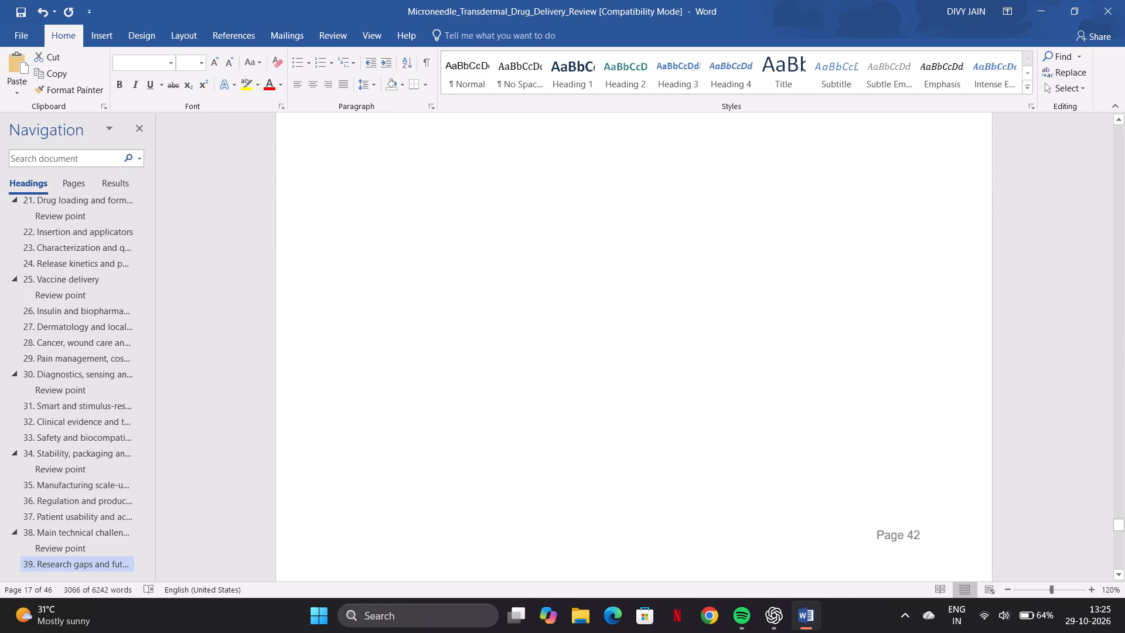
key("ctrl+shift+Down")
key("ctrl+shift+Down")
key("ctrl+shift+Down")
key("ctrl+shift+Down")
key("ctrl+shift+Down")
key("ctrl+shift+Down")
key("ctrl+shift+Down")
key("ctrl+shift+Down")
key("ctrl+shift+Down")
key("ctrl+shift+Down")
key("ctrl+shift+Down")
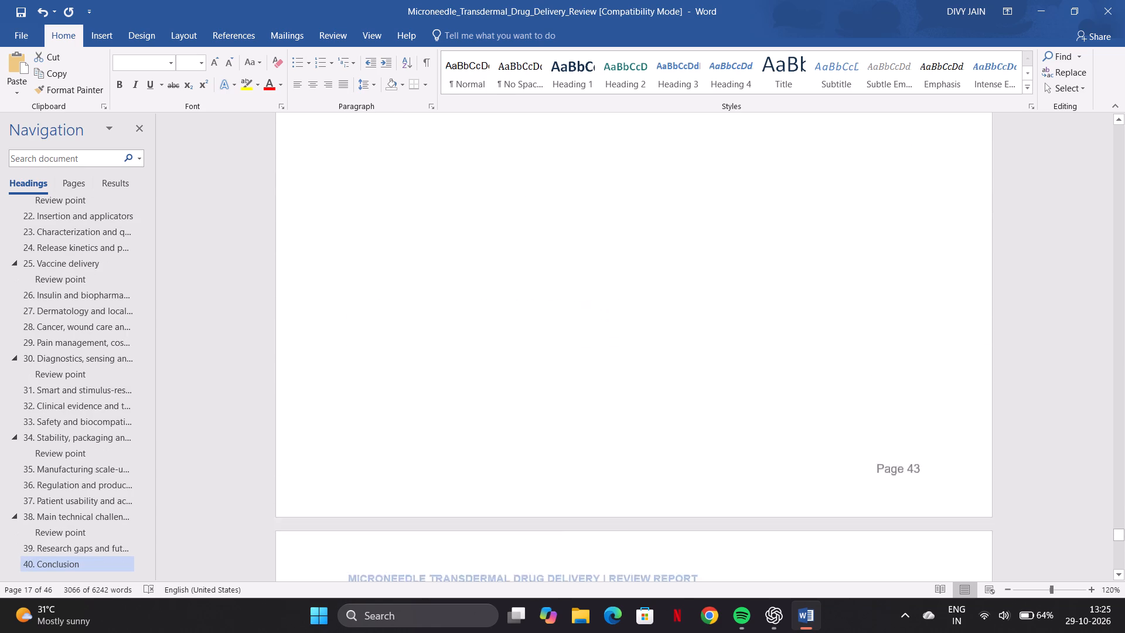
Extend the selection to the end of the "40. Conclusion" text, leaving out REFERENCES, and cut all of sections 10 to 40.
key("ctrl+shift+Down")
key("ctrl+shift+Down")
key("ctrl+shift+Down")
key("ctrl+shift+Down")
key("ctrl+shift+Down")
key("ctrl+shift+Down")
key("ctrl+shift+Down")
key("ctrl+shift+Down")
key("ctrl+shift+Down")
key("ctrl+shift+Down")
key("ctrl+shift+Down")
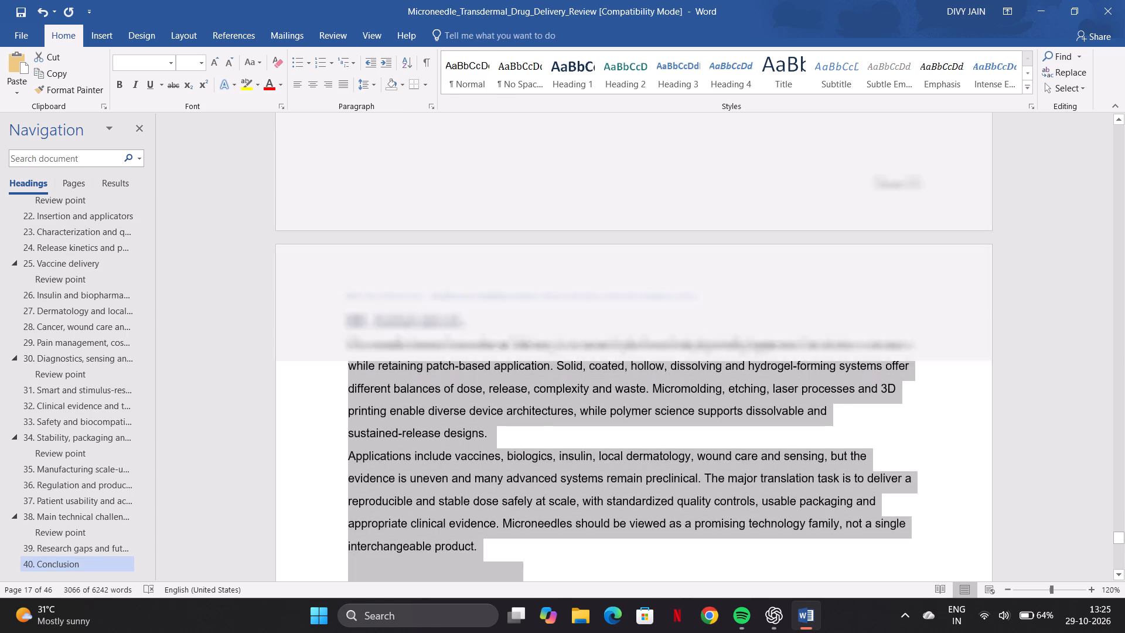
key("ctrl+shift+Down")
key("ctrl+shift+Down")
key("ctrl+shift+Down")
key("ctrl+shift+Down")
key("ctrl+shift+Up")
key("ctrl+shift+Up")
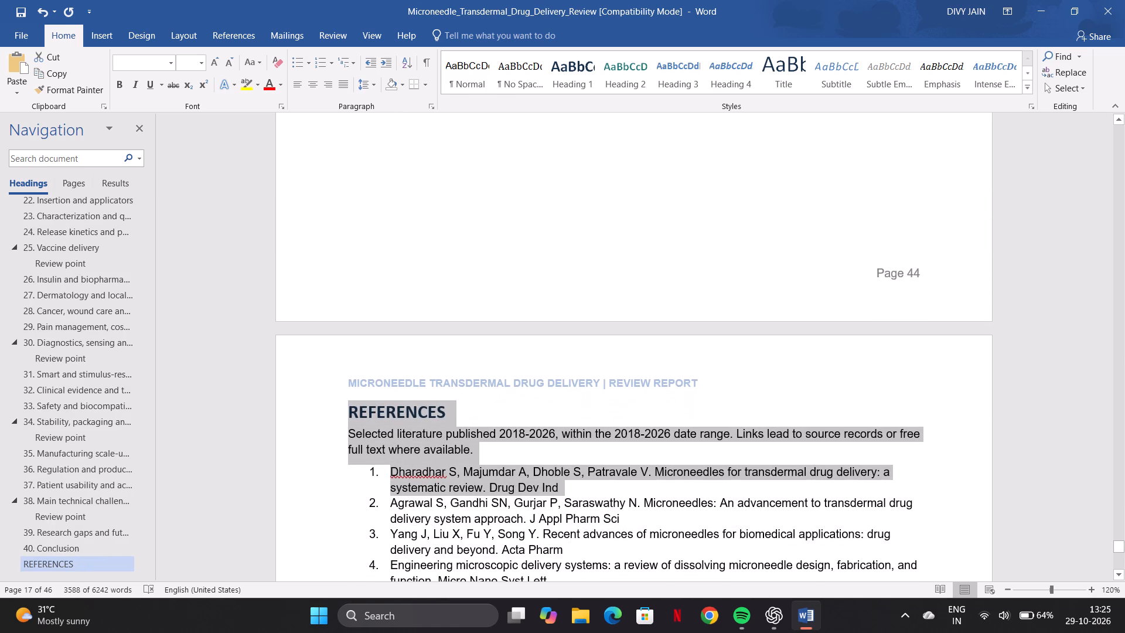
key("ctrl+shift+Up")
key("ctrl+shift+Up")
key("ctrl+shift+Up")
key("ctrl+shift+Up")
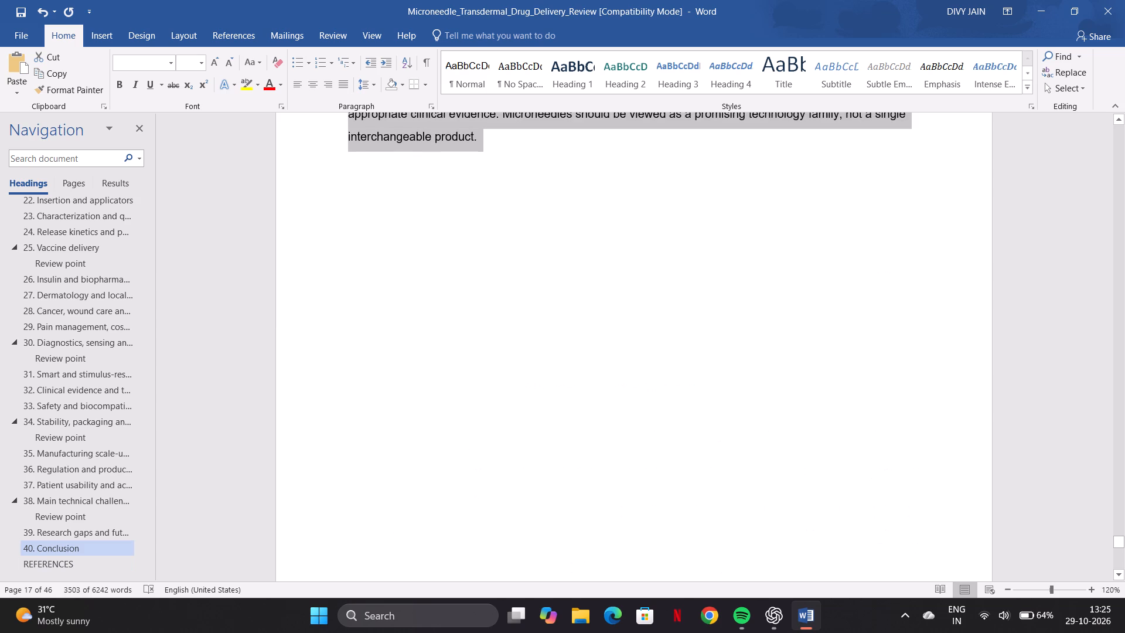
key("ctrl+x")
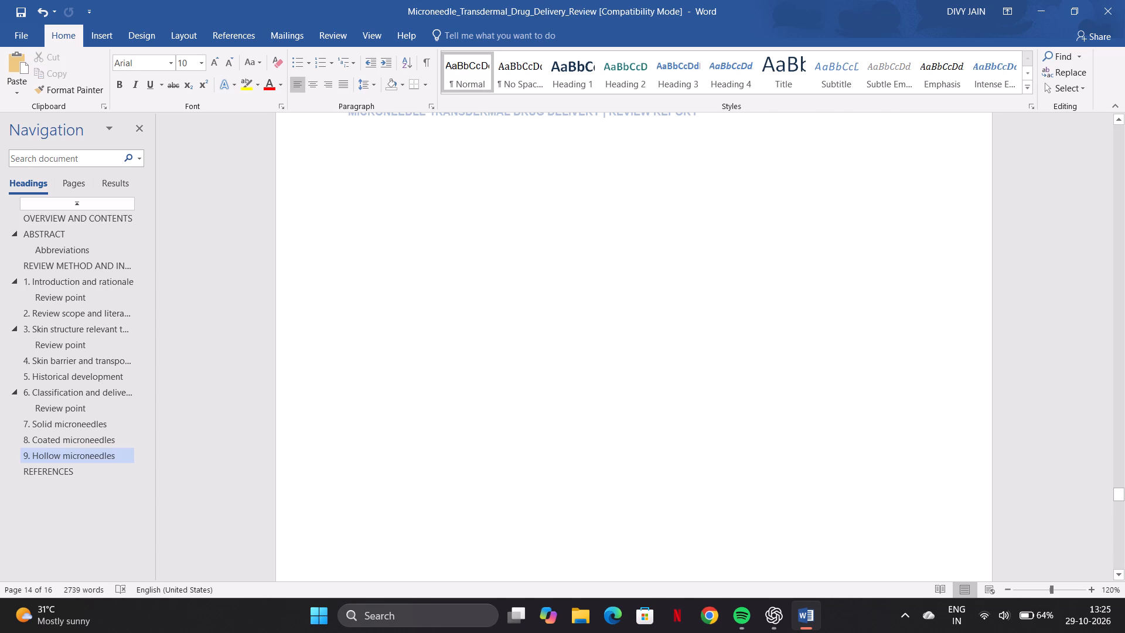
Paste the cut sections 10 to 40 at the top of the empty page 9, directly after section 9.
scroll(397, 166, "up", 15)
scroll(397, 166, "down", 10)
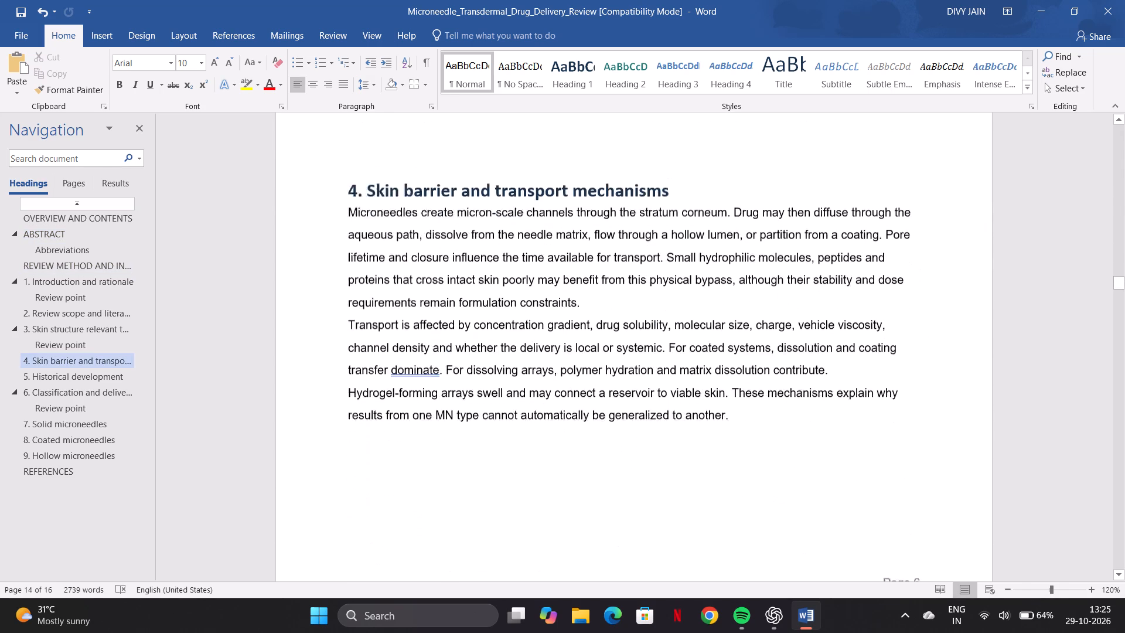
scroll(397, 166, "down", 6)
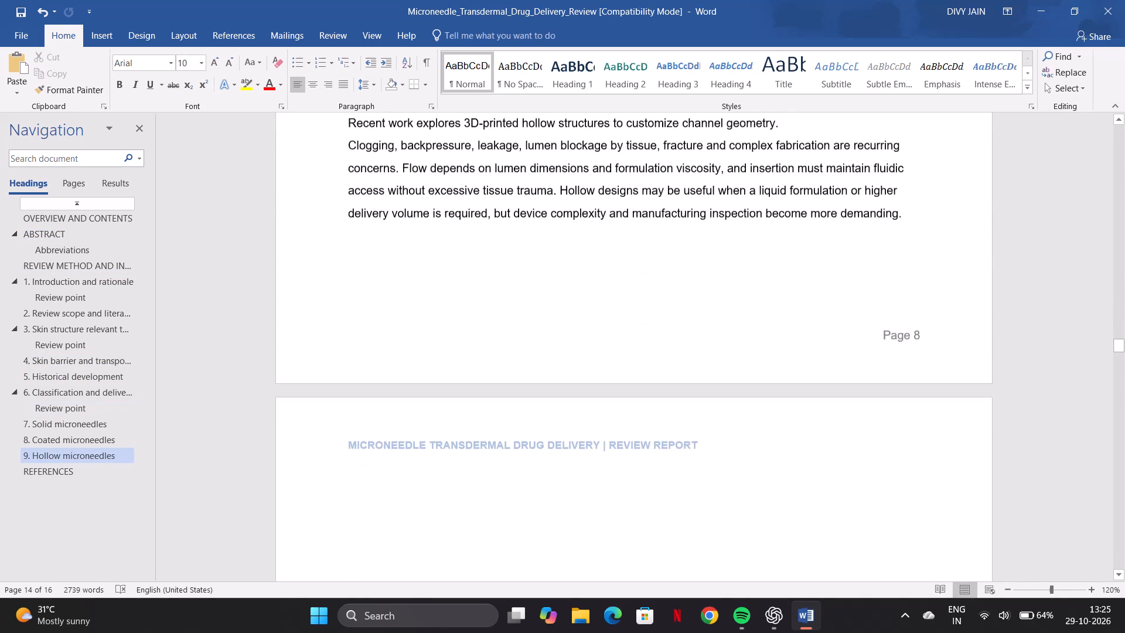
scroll(397, 166, "down", 2)
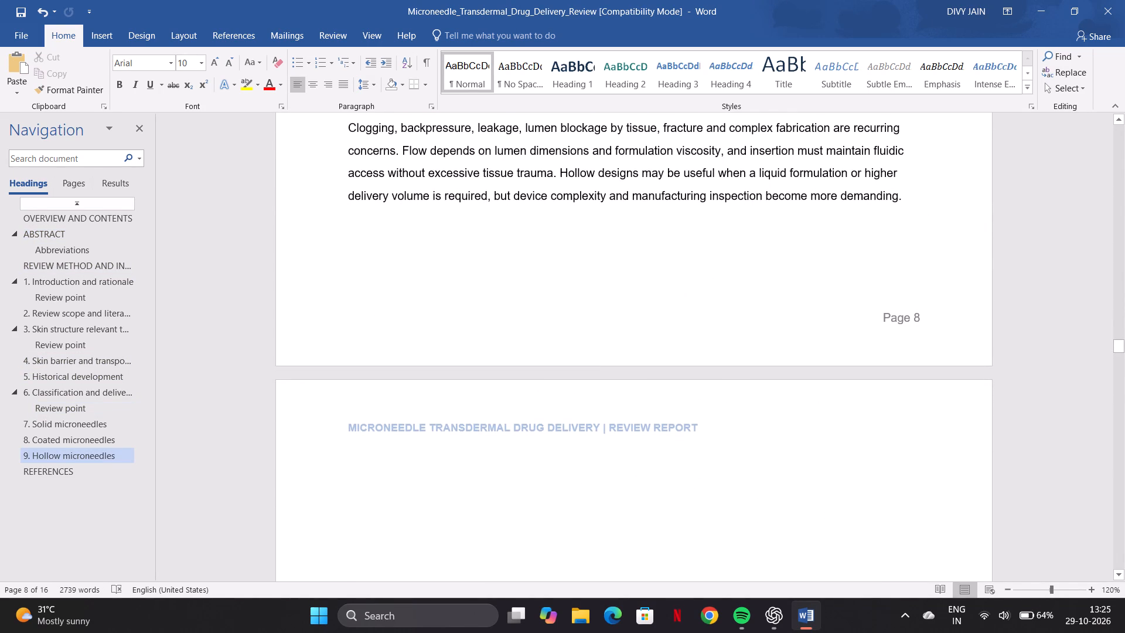
scroll(397, 166, "down", 1)
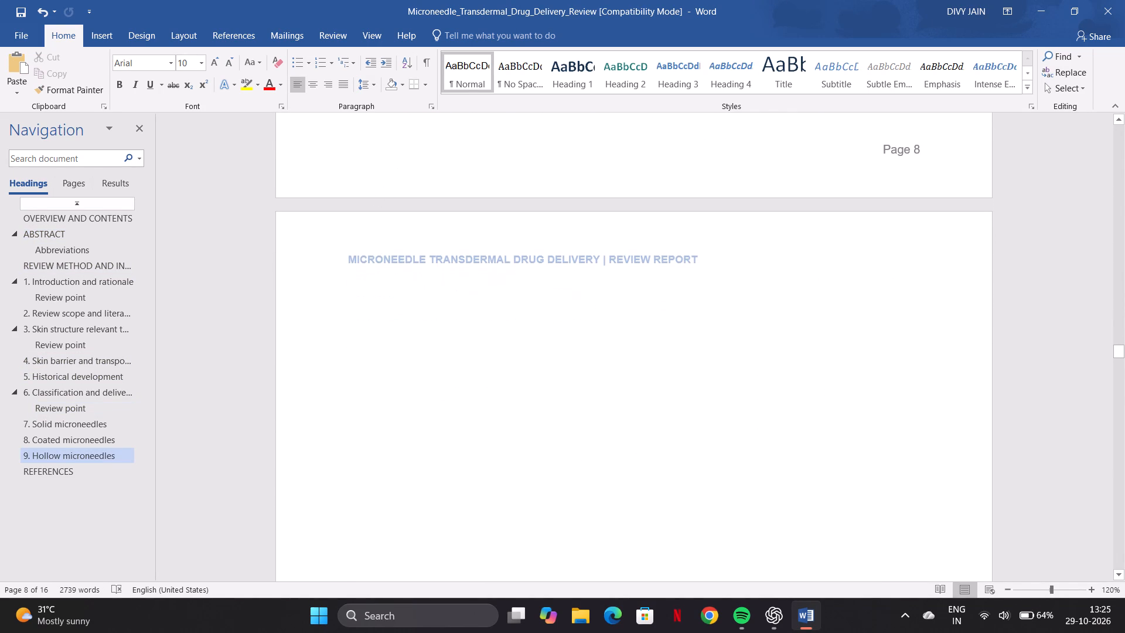
left_click(353, 274)
key("ctrl+v")
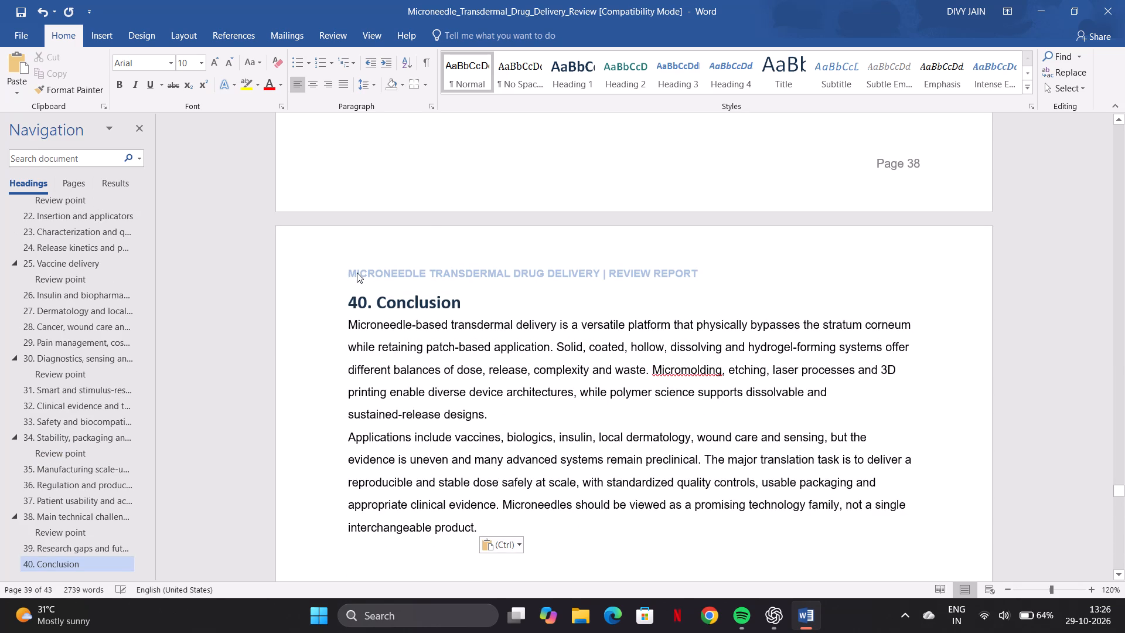
Check the page placement of the pasted content around the end of section 9 and "10. Dissolving microneedles".
scroll(452, 214, "up", 17)
scroll(452, 214, "up", 18)
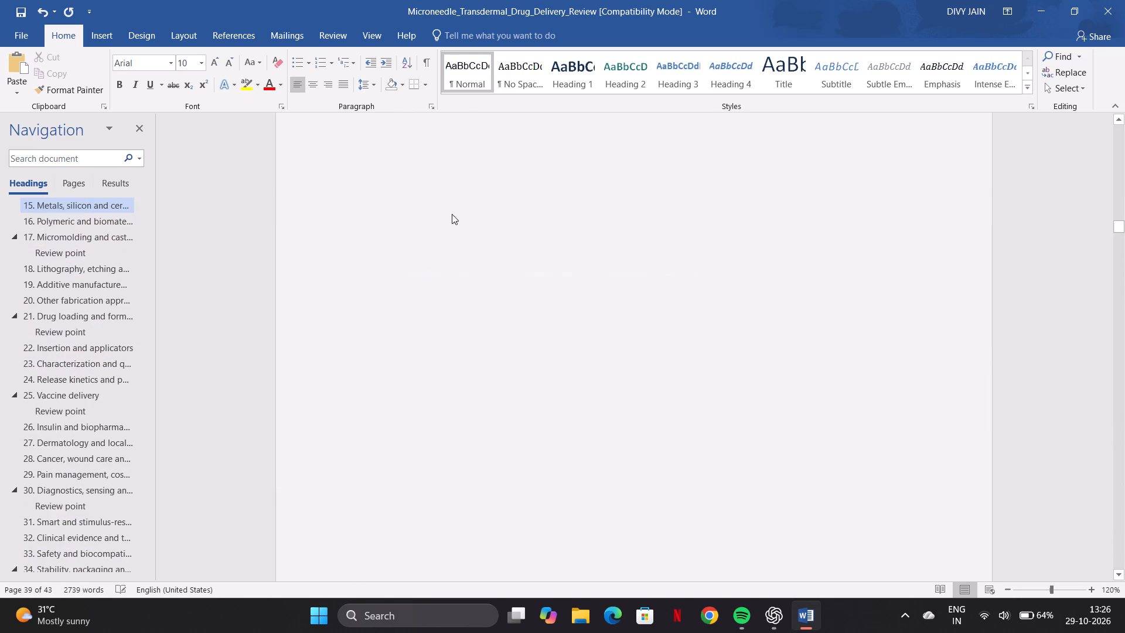
scroll(452, 214, "up", 1)
scroll(452, 214, "down", 2)
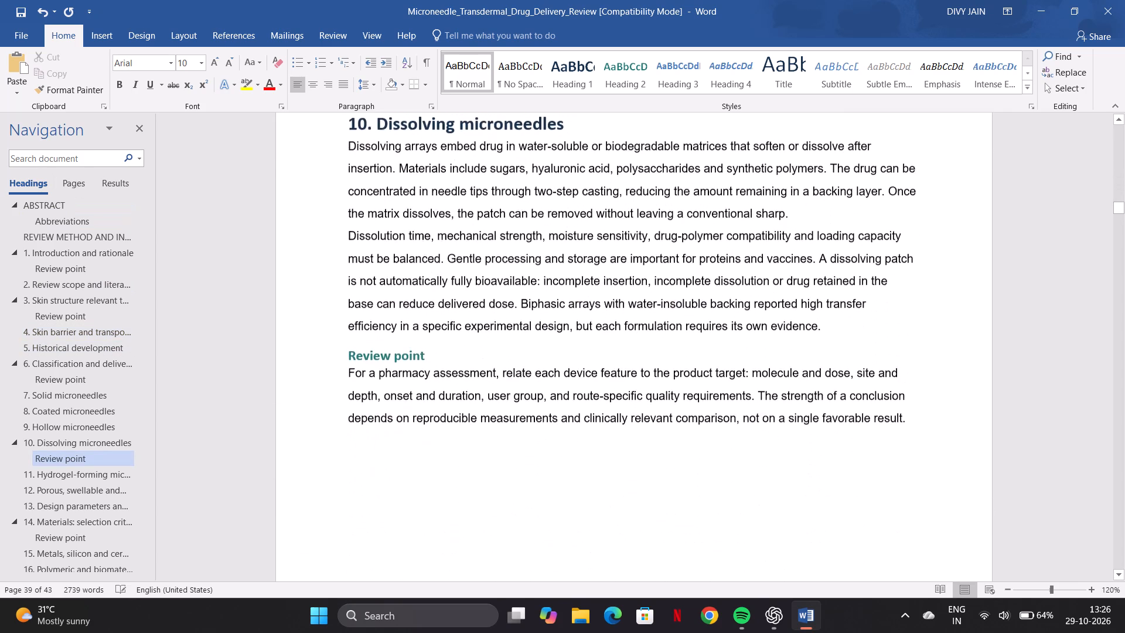
scroll(452, 214, "down", 2)
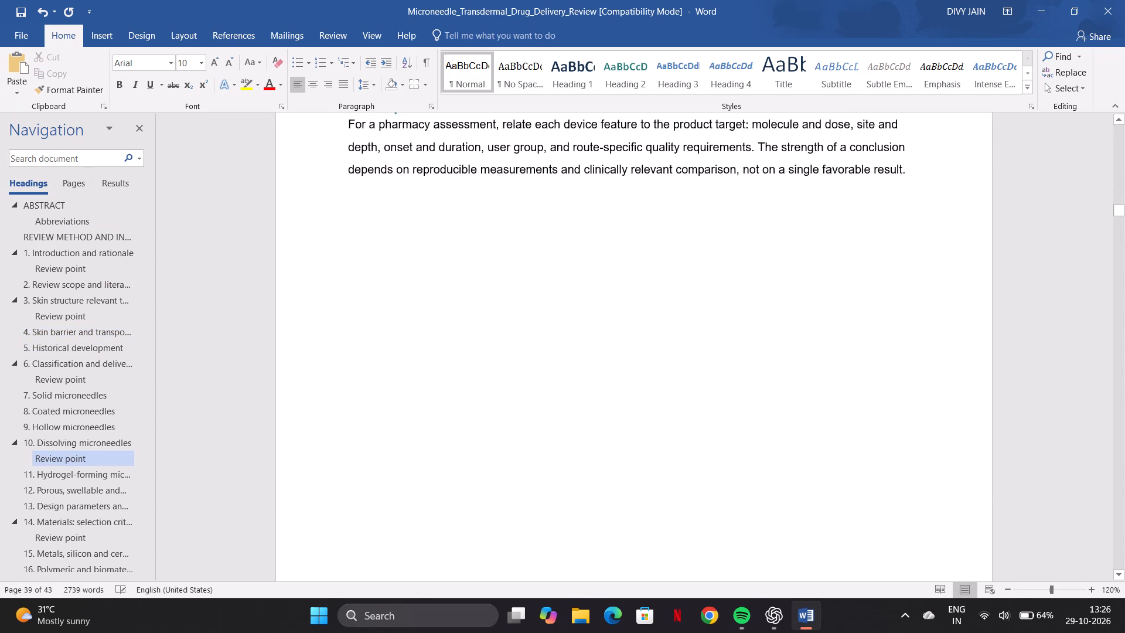
scroll(452, 214, "up", 3)
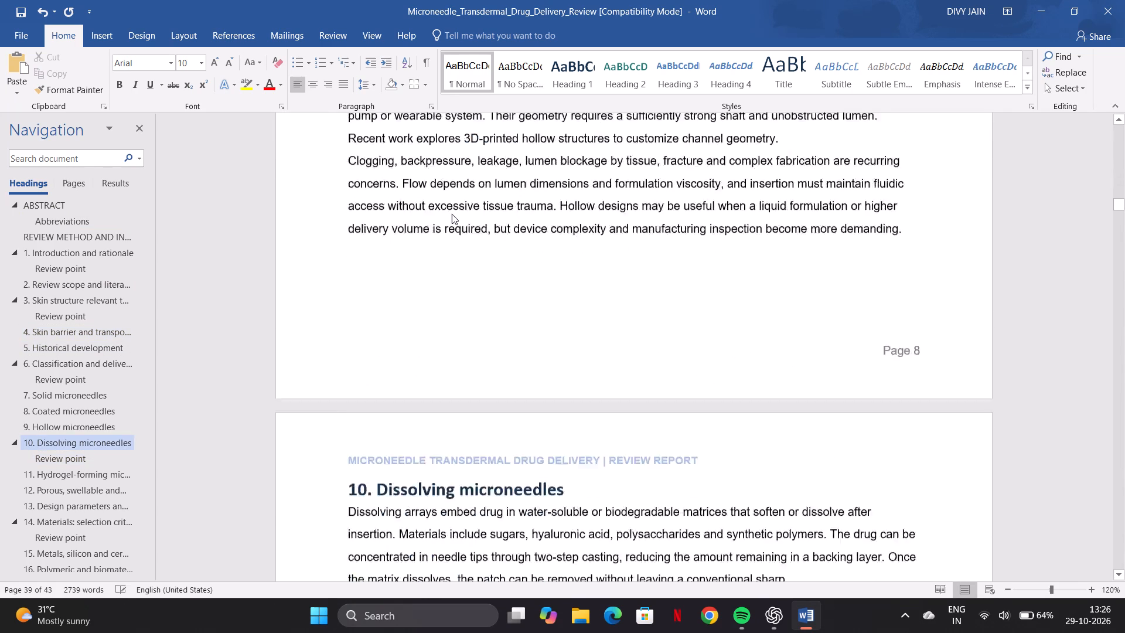
scroll(452, 214, "down", 2)
scroll(509, 70, "down", 1)
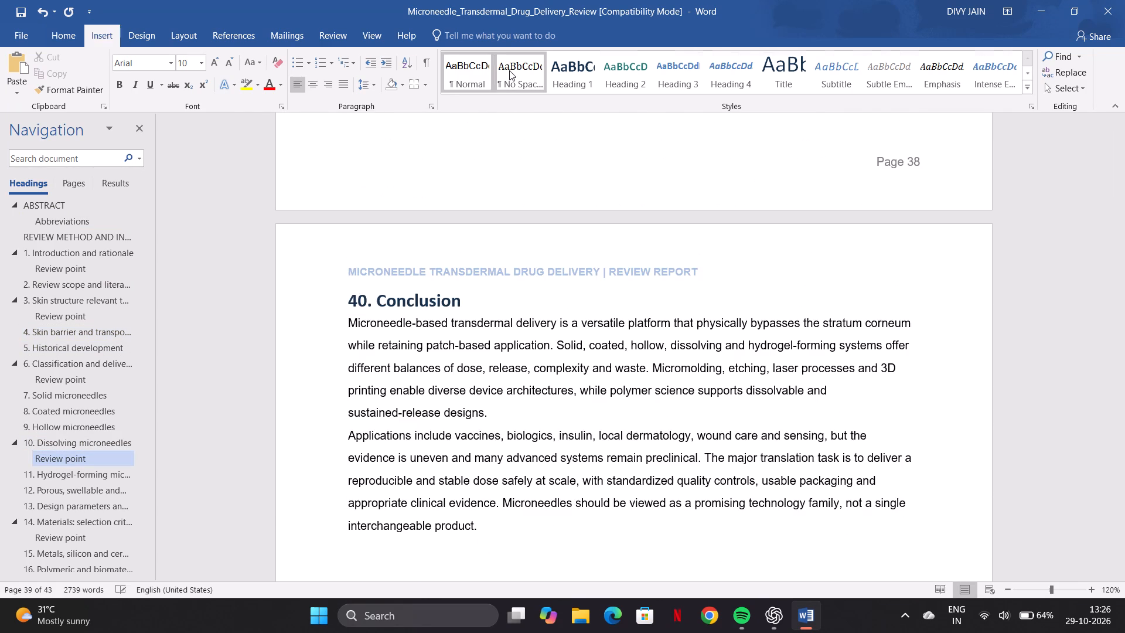
scroll(509, 70, "down", 1)
scroll(509, 70, "right", 1)
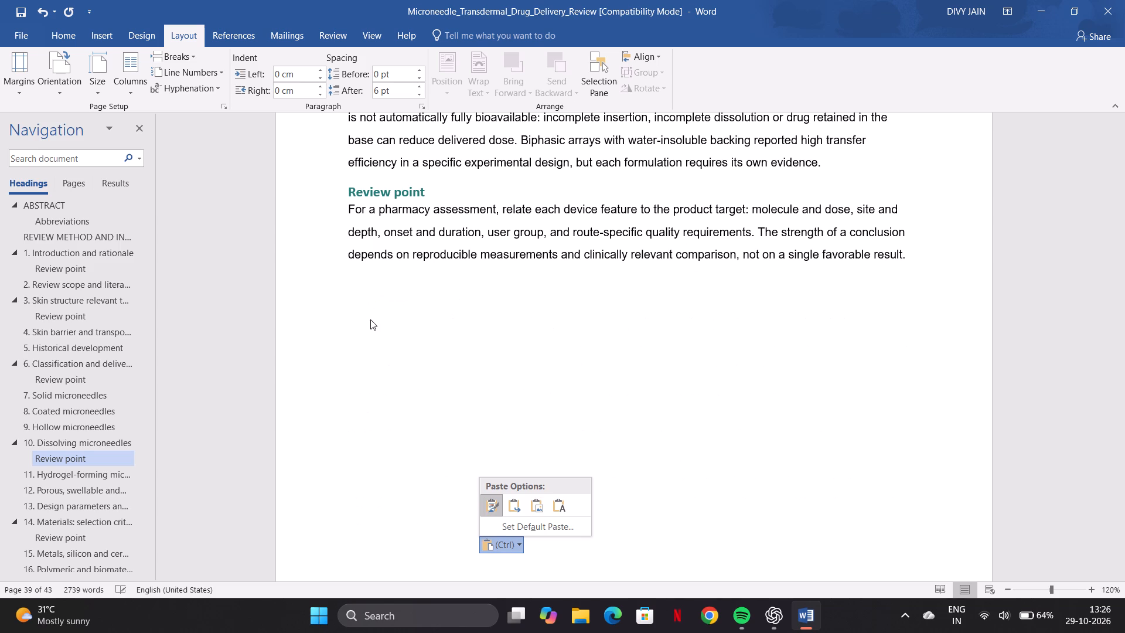
left_click(370, 319)
scroll(370, 319, "up", 3)
scroll(370, 319, "down", 1)
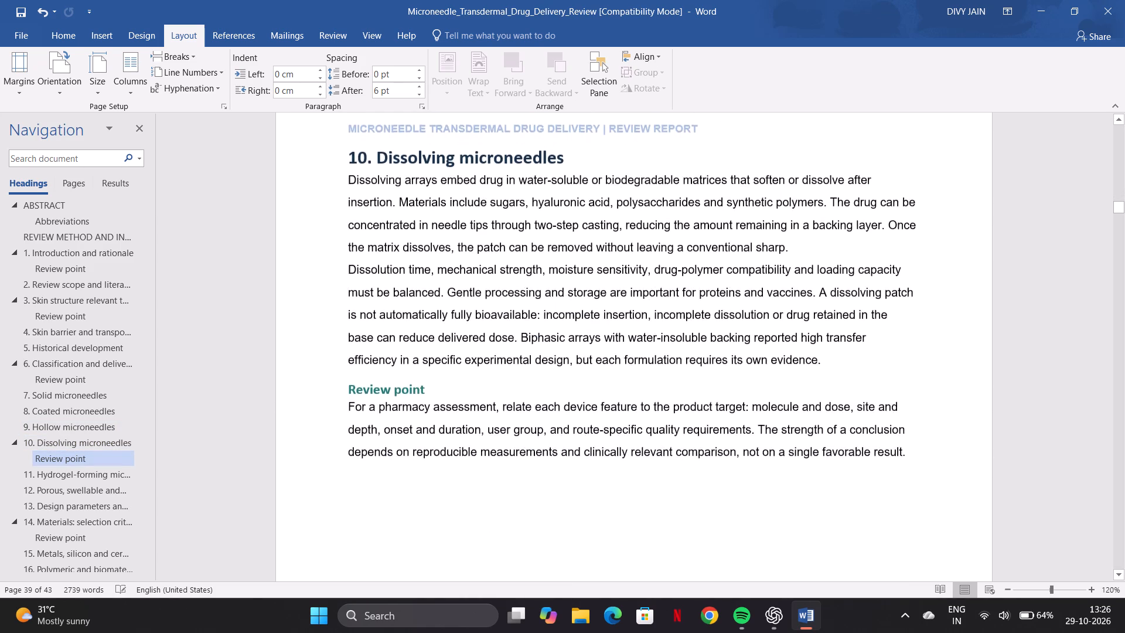
Cut the whole "11. Hydrogel-forming microneedles" section, heading and both paragraphs, from page 10.
scroll(370, 319, "down", 3)
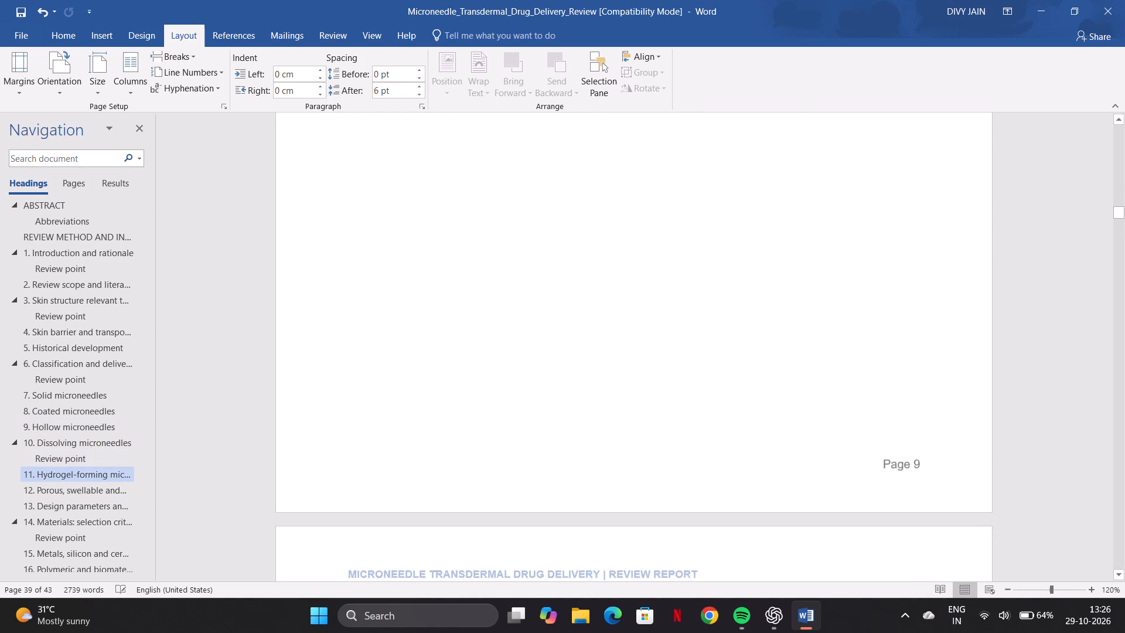
scroll(370, 319, "down", 3)
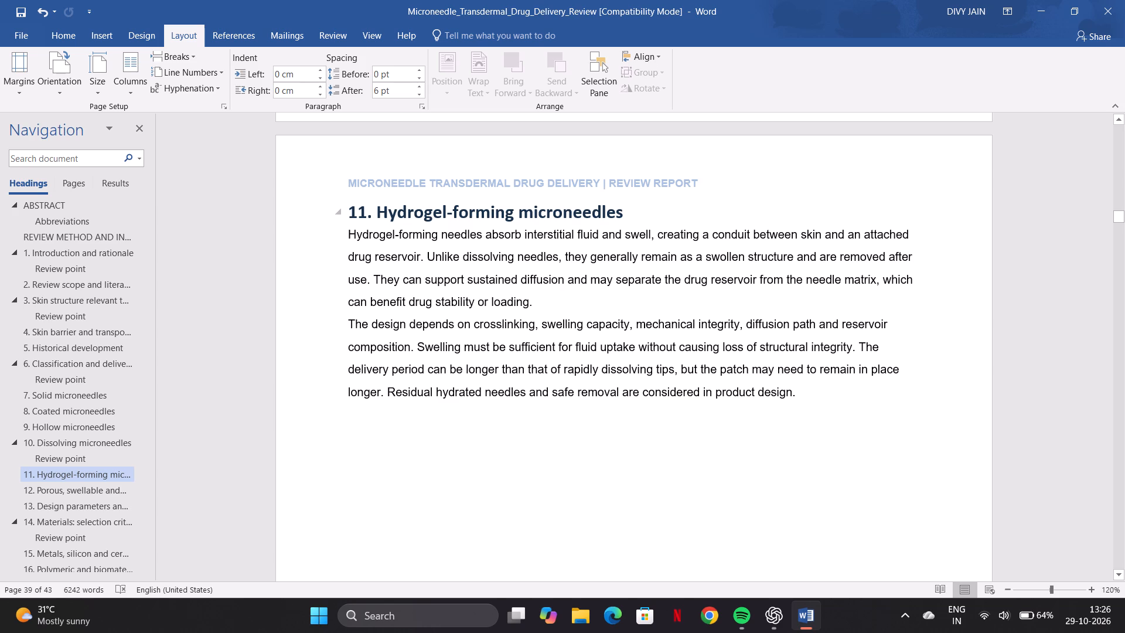
left_click(348, 209)
key("ctrl+shift+Right")
key("ctrl+shift+Right")
key("ctrl+shift+Right")
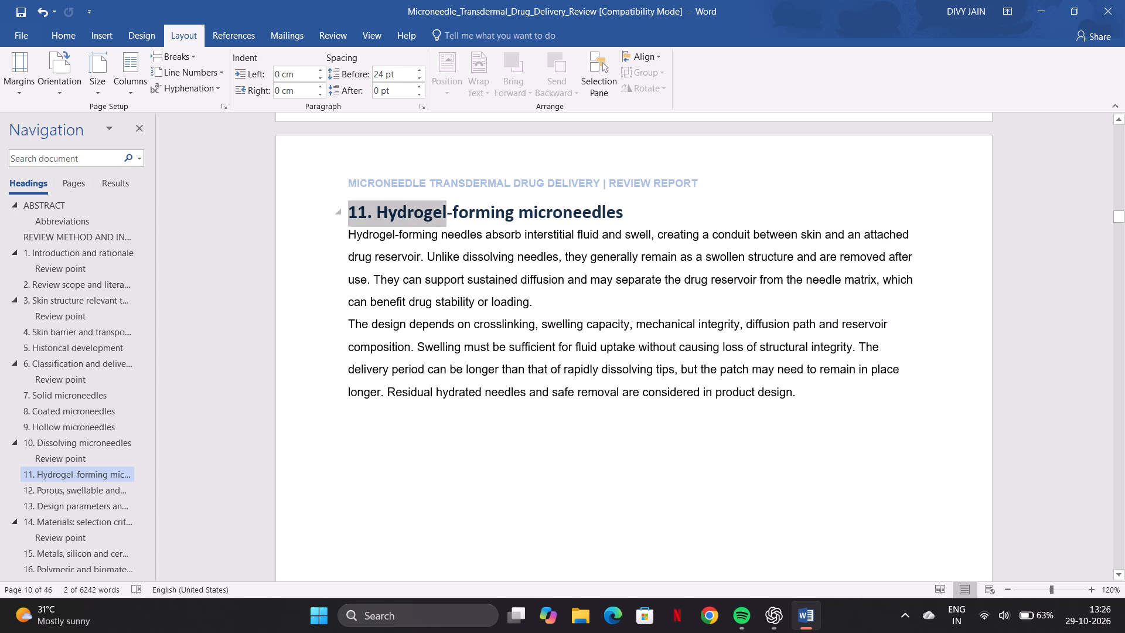
key("ctrl+shift+Down")
key("ctrl+shift+Down")
key("ctrl+shift+Down")
key("ctrl+shift+Down")
key("ctrl+shift+Down")
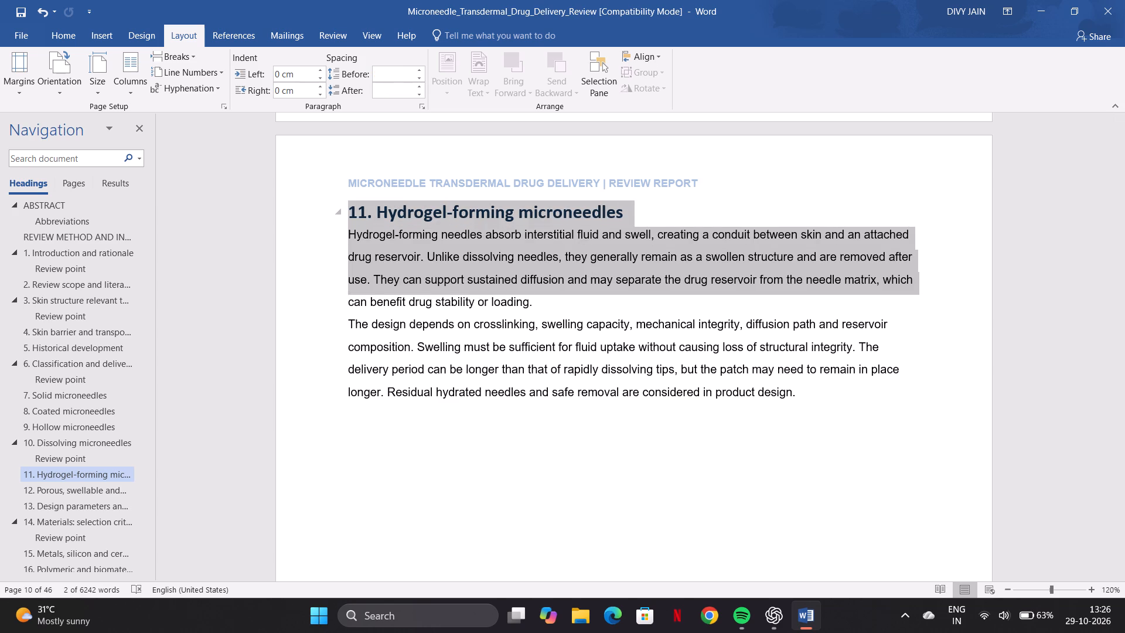
key("ctrl+shift+Down")
key("ctrl+shift+Down")
key("ctrl+shift+Down")
key("ctrl+shift+Down")
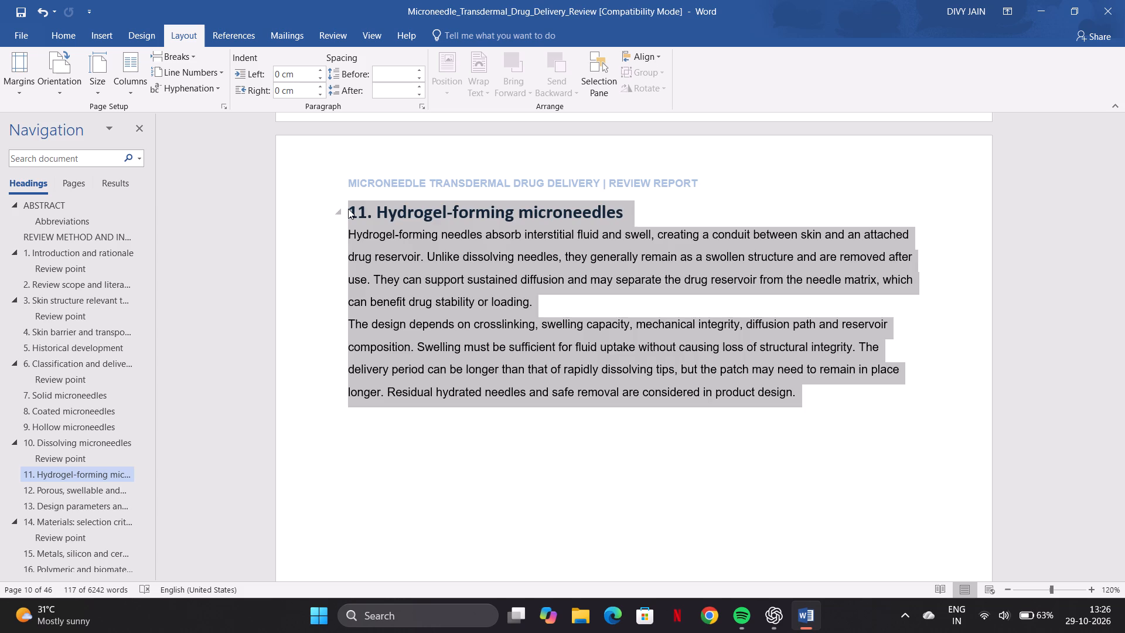
key("ctrl+x")
Paste the cut section 11 on page 9, on a new line below the "Review point" paragraph of section 10.
scroll(348, 209, "up", 3)
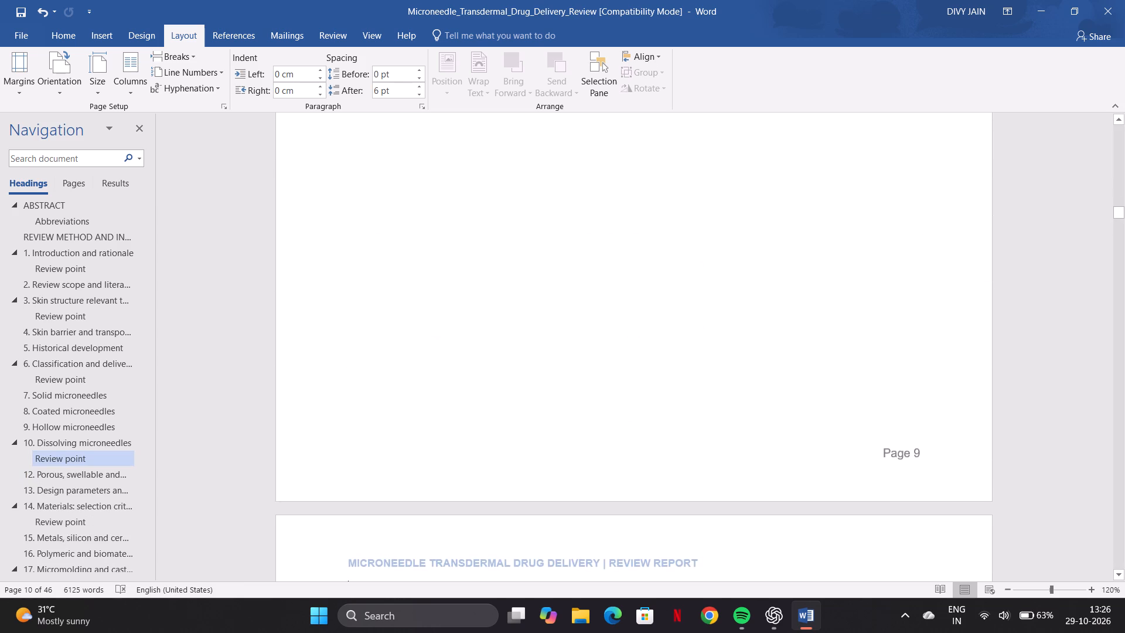
scroll(348, 209, "up", 2)
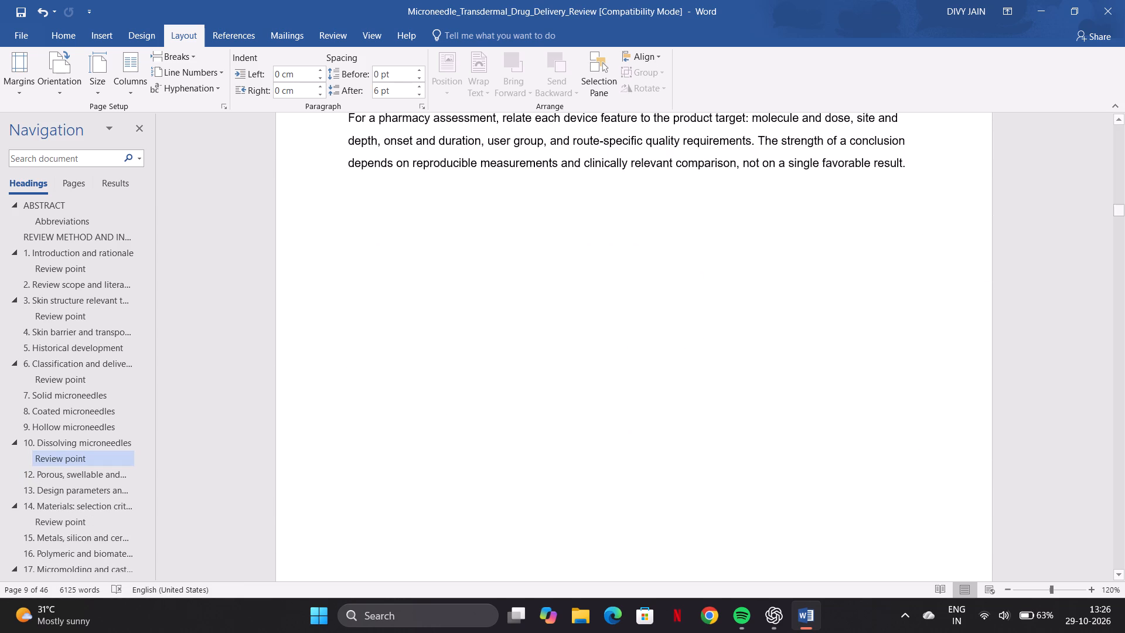
left_click(771, 171)
key("Right")
key("Right")
key("Right")
key("Right")
key("Right")
key("Right")
key("Right")
key("Right")
key("Right")
key("Right")
key("Right")
key("Right")
key("Right")
key("Right")
key("Right")
key("Right")
key("Right")
key("Right")
key("Right")
key("Right")
key("Right")
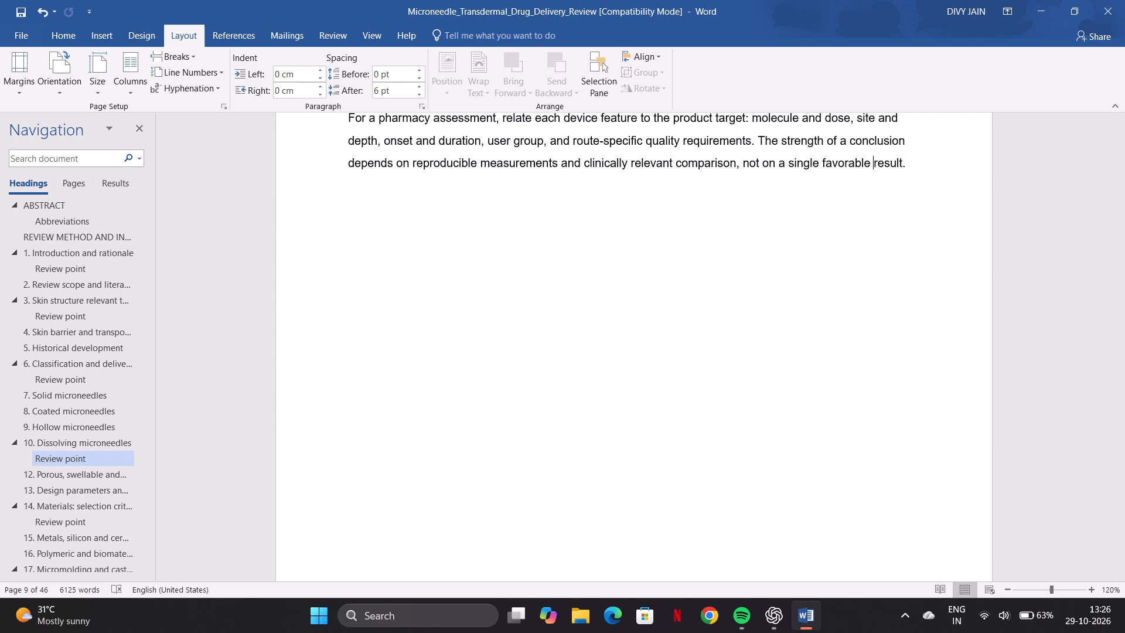
key("Right")
key("Right")
key("Right")
key("Right")
key("Right")
key("Right")
key("Right")
key("Return")
key("ctrl+v")
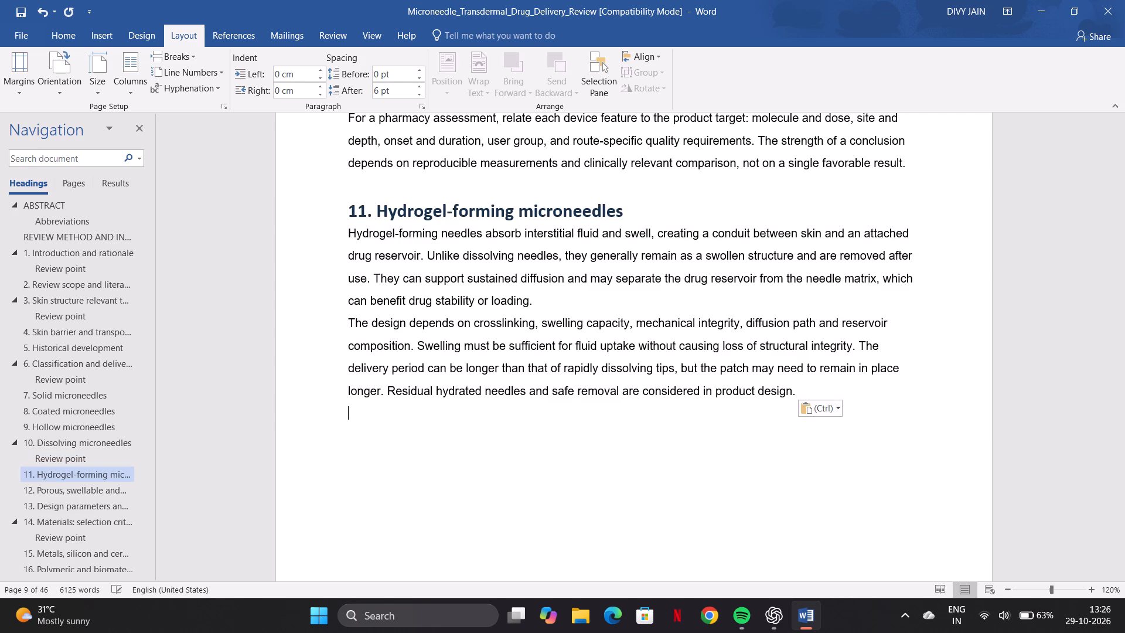
Cut the whole "12. Porous, swellable and hybrid designs" section, heading and both paragraphs, from page 11.
scroll(771, 171, "down", 2)
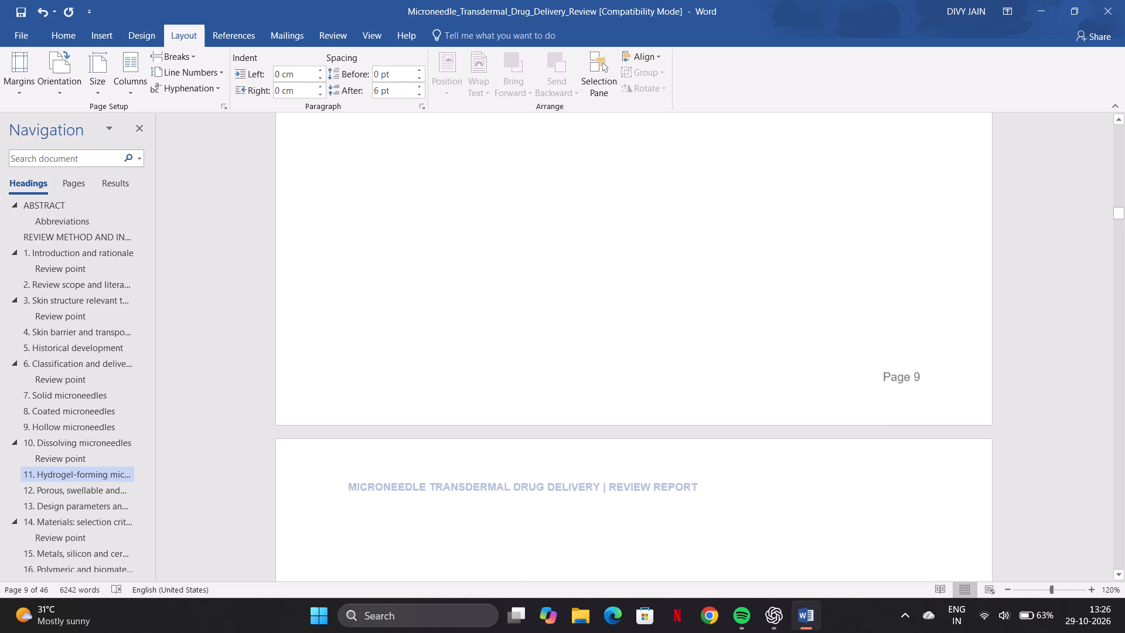
scroll(771, 171, "down", 14)
scroll(771, 171, "up", 1)
scroll(771, 171, "down", 1)
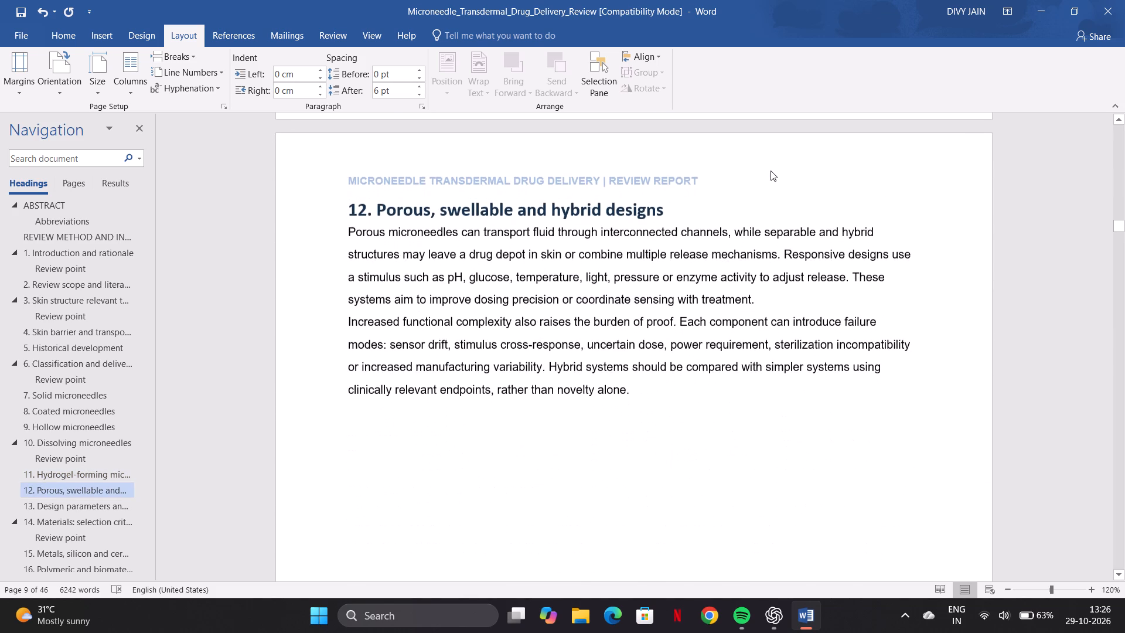
left_click(653, 387)
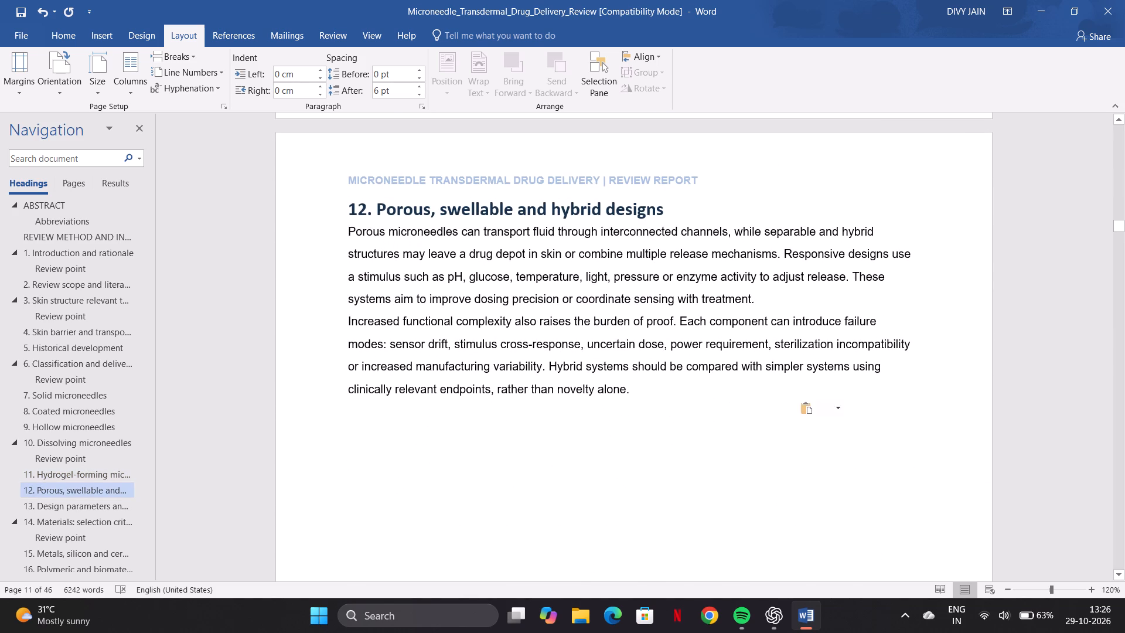
key("ctrl+shift+Left")
key("ctrl+shift+Left")
key("ctrl+shift+Up")
key("ctrl+shift+Up")
key("ctrl+shift+Up")
key("ctrl+shift+Up")
key("ctrl+shift+Up")
key("ctrl+shift+Up")
key("ctrl+shift+Up")
key("ctrl+shift+Up")
key("ctrl+shift+Up")
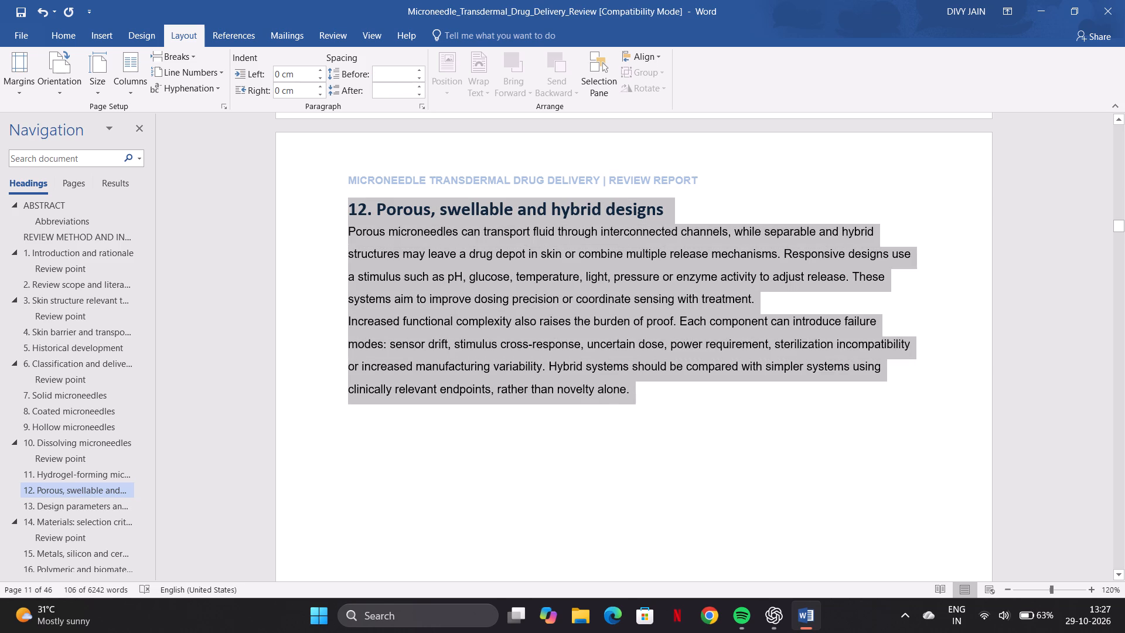
key("ctrl+x")
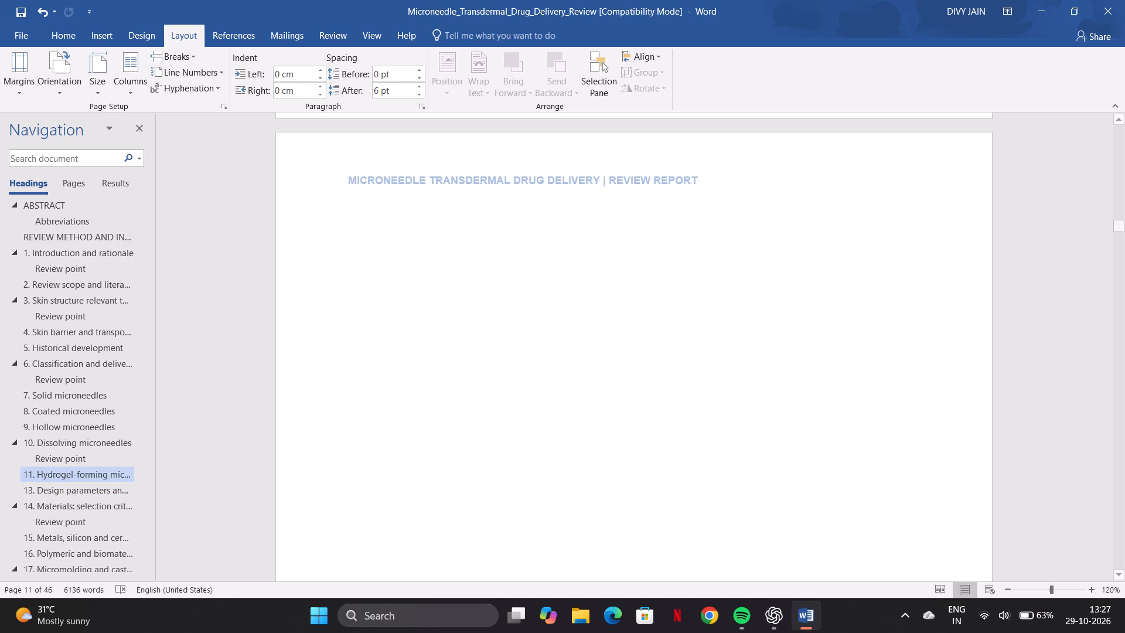
Paste the cut section 12 on page 9, on a new line below the last paragraph of section 11.
scroll(633, 382, "up", 7)
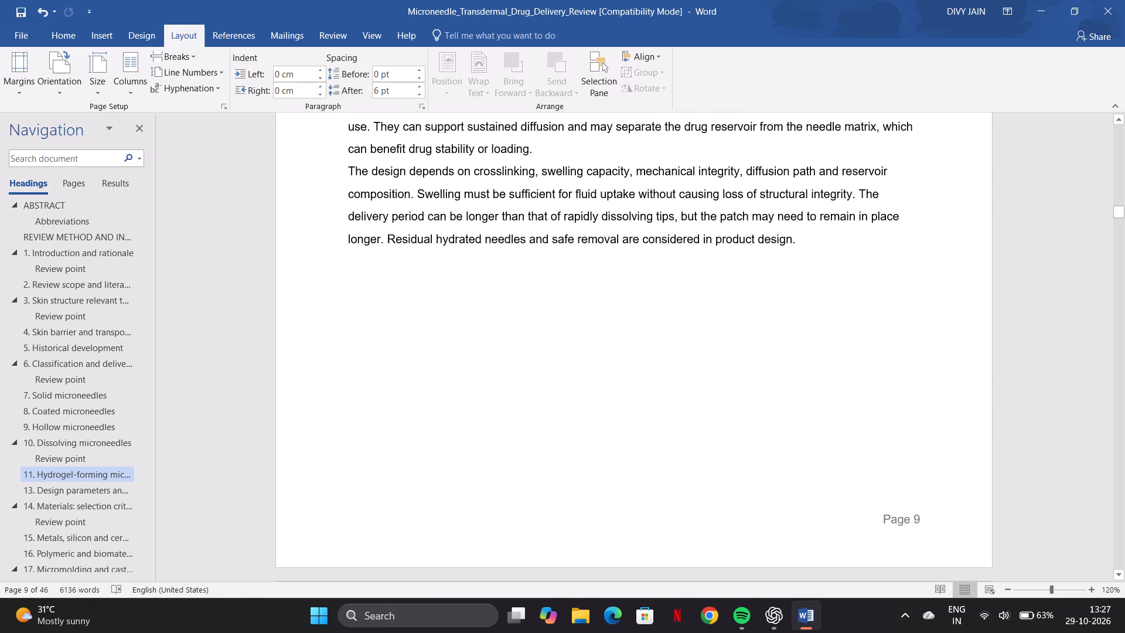
left_click(840, 250)
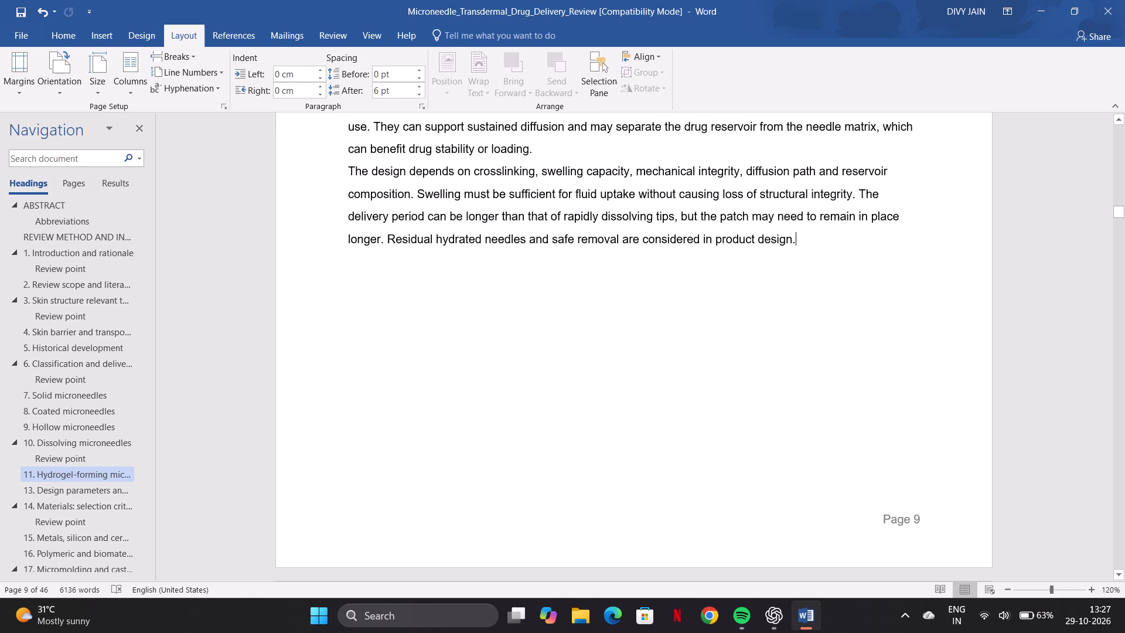
key("Return")
key("ctrl+v")
left_click(840, 250)
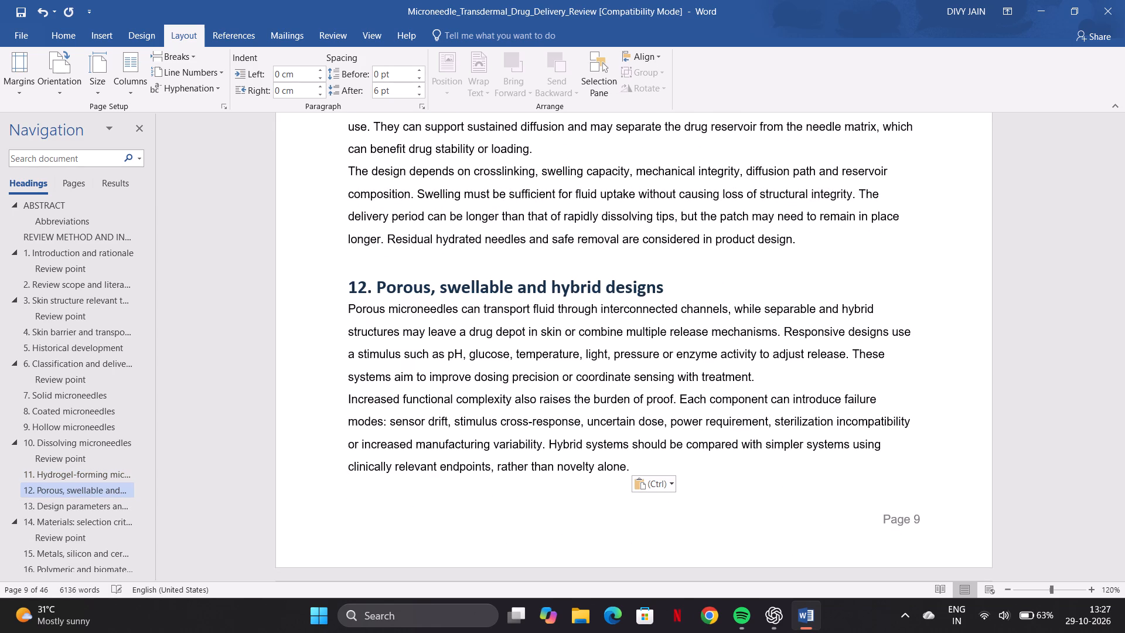
Cut the whole "13. Design parameters and geometry" section, heading and both paragraphs, from page 13.
scroll(847, 231, "down", 4)
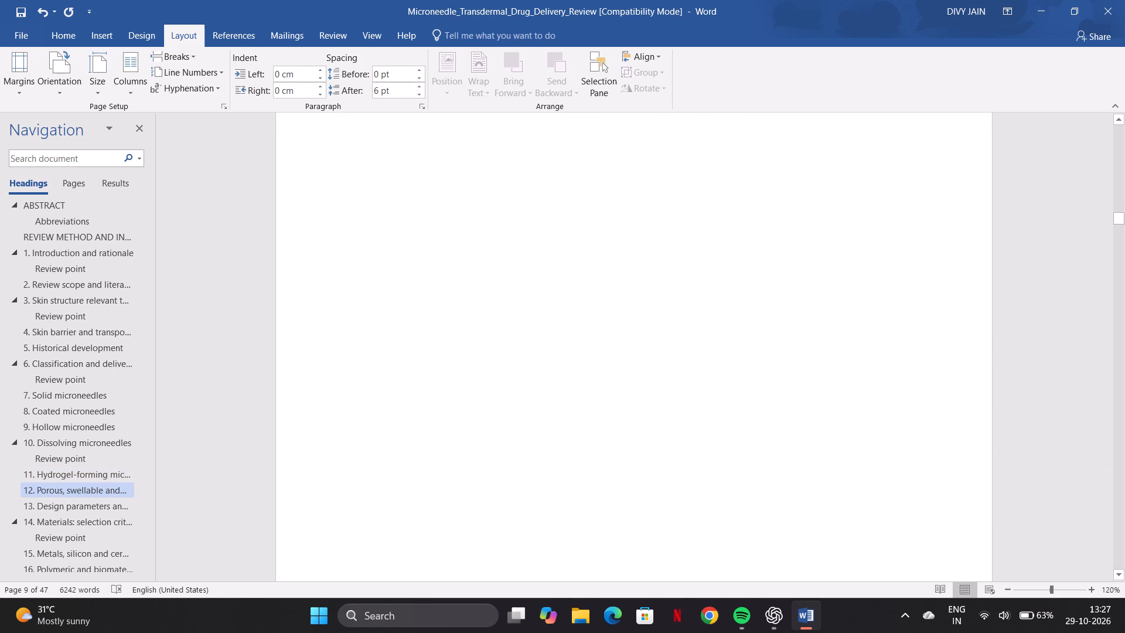
scroll(847, 231, "down", 11)
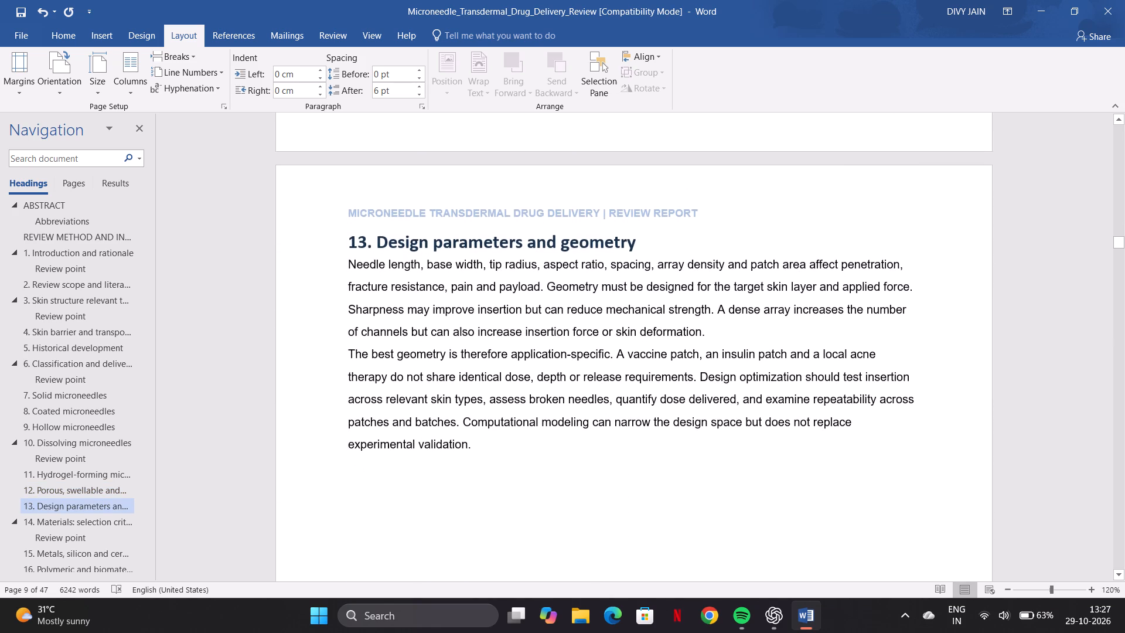
left_click(553, 345)
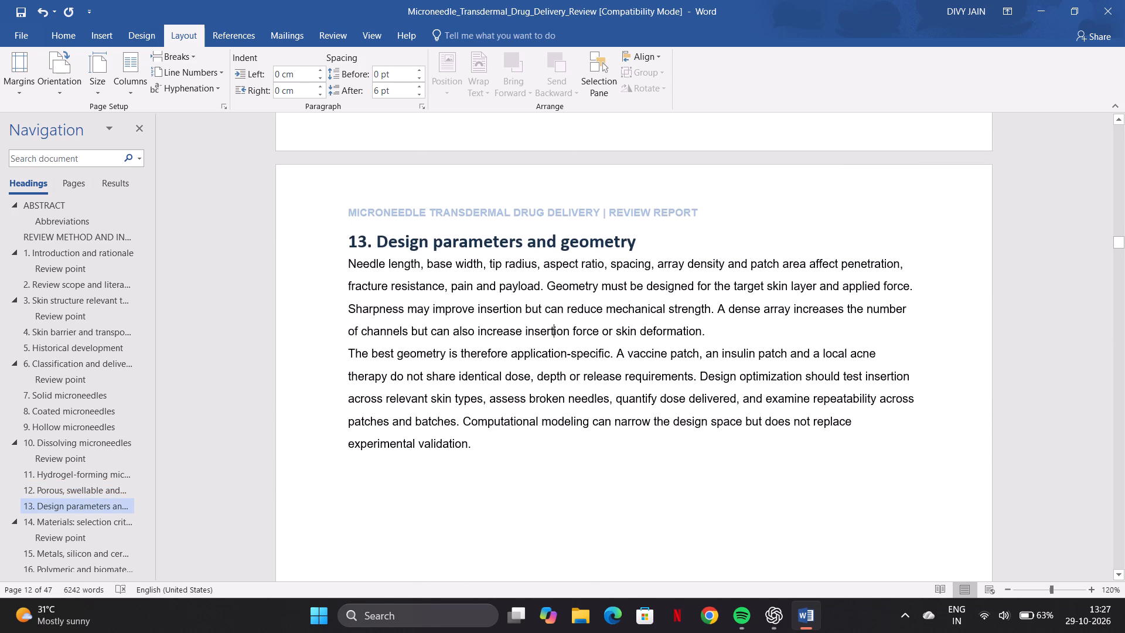
left_click(499, 358)
key("Down")
key("Down")
key("Down")
key("Down")
key("ctrl+shift+Left")
key("ctrl+shift+Left")
key("ctrl+shift+Left")
key("ctrl+shift+Up")
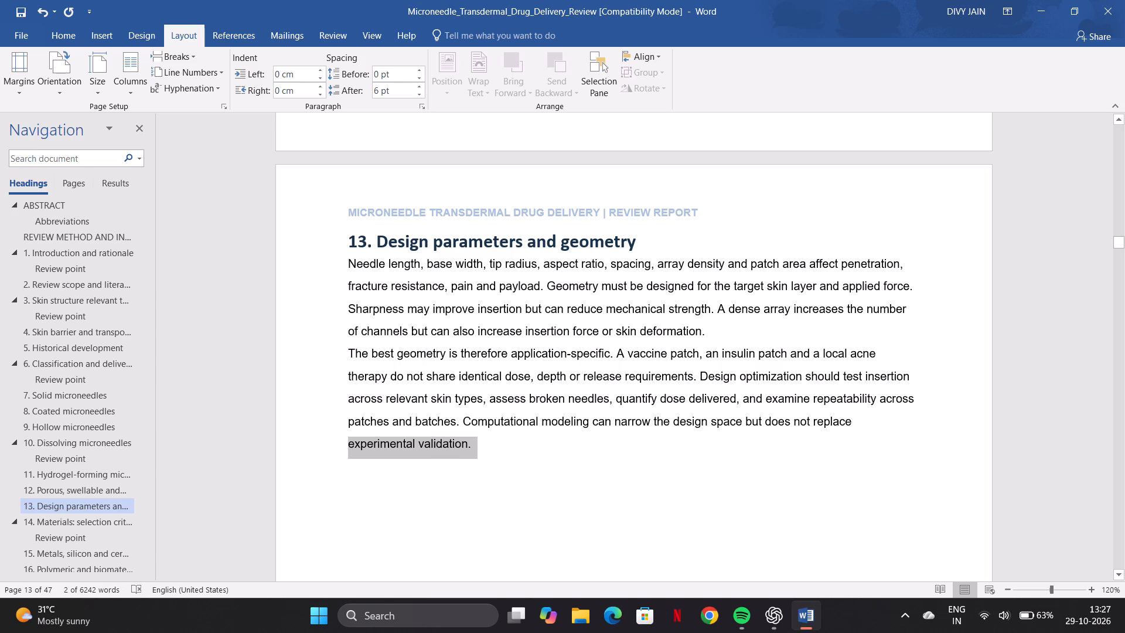
key("ctrl+shift+Up")
key("ctrl+shift+Up")
key("ctrl+shift+Up")
key("ctrl+shift+Up")
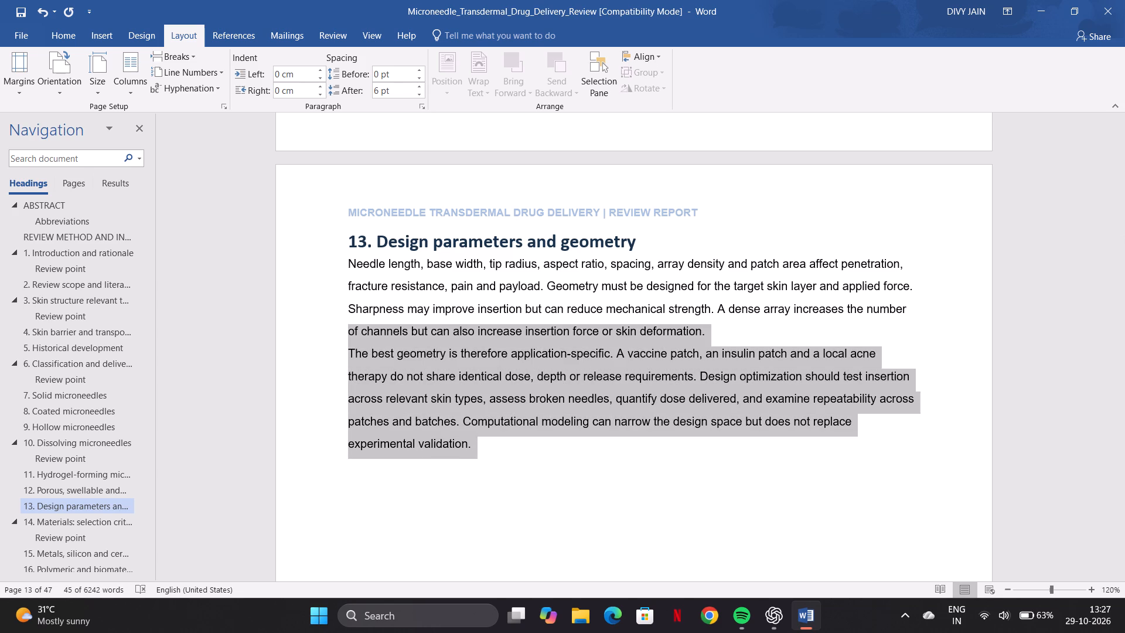
key("ctrl+shift+Up")
key("ctrl+shift+Up")
key("ctrl+shift+Up")
key("ctrl+shift+Up")
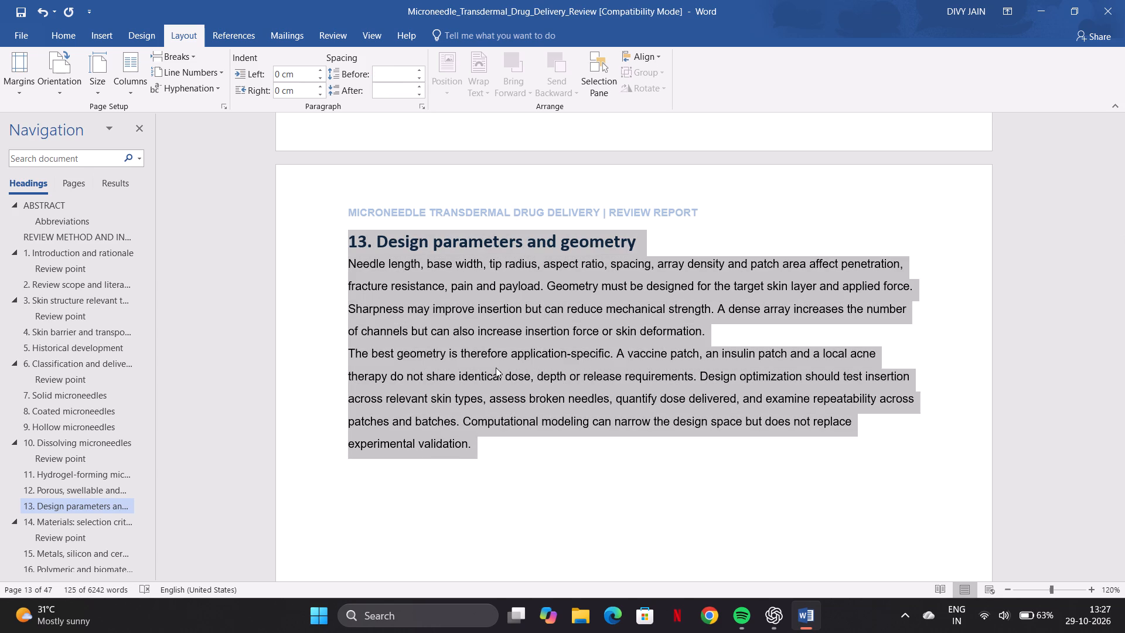
key("ctrl+x")
Paste the cut section 13 at the top of the empty page 10, removing the blank line there first.
scroll(496, 367, "up", 6)
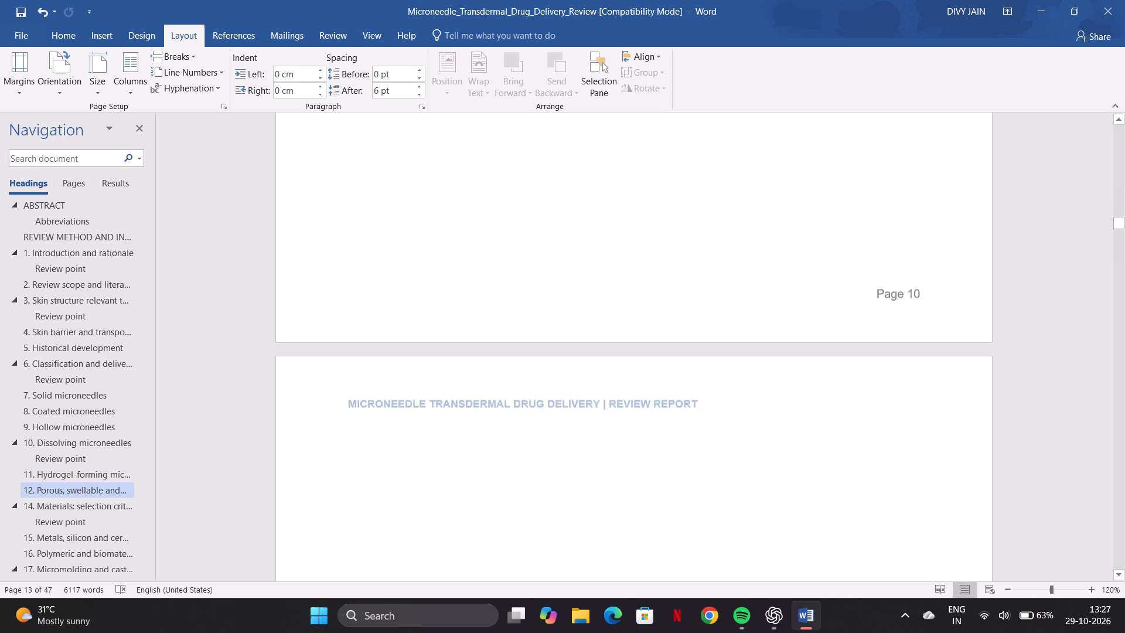
scroll(496, 367, "up", 2)
scroll(496, 367, "down", 2)
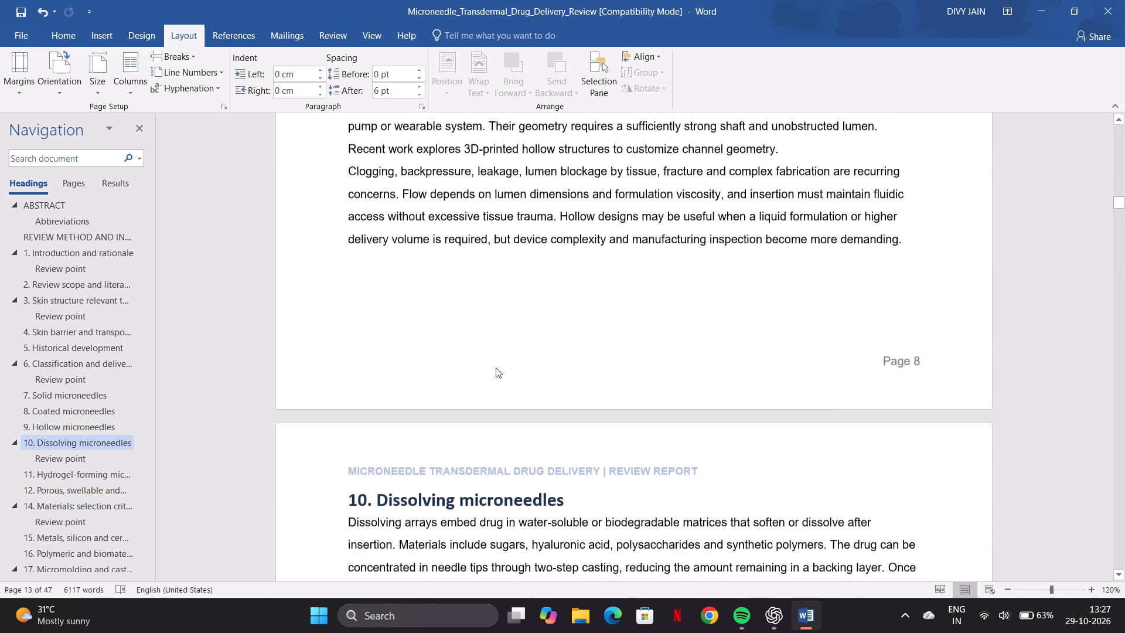
scroll(496, 367, "down", 4)
left_click(496, 367)
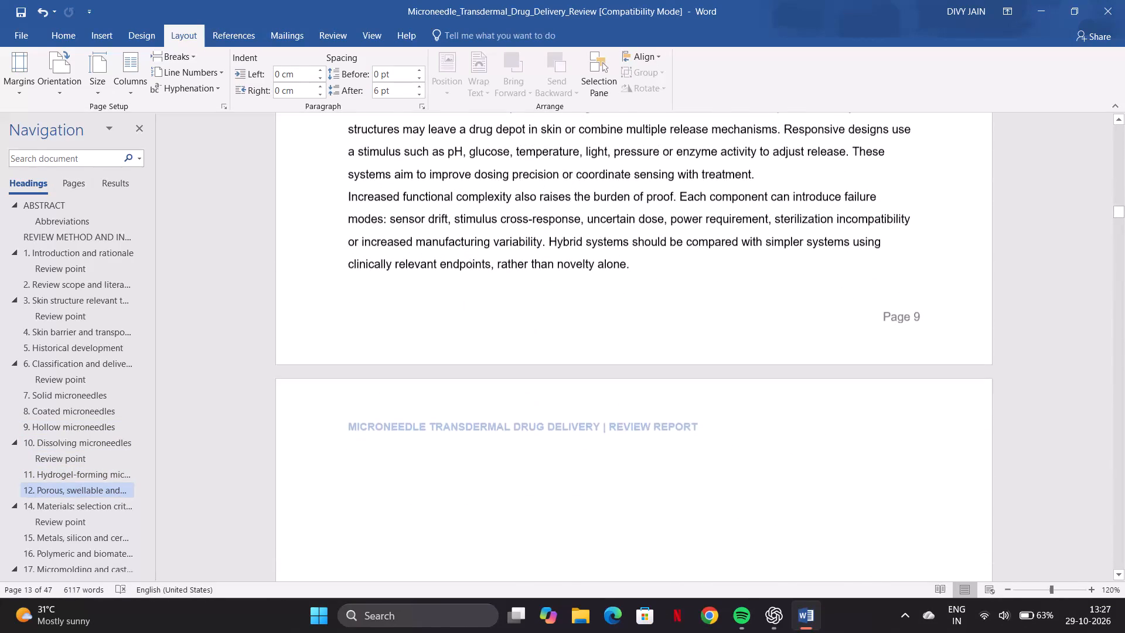
scroll(496, 367, "down", 2)
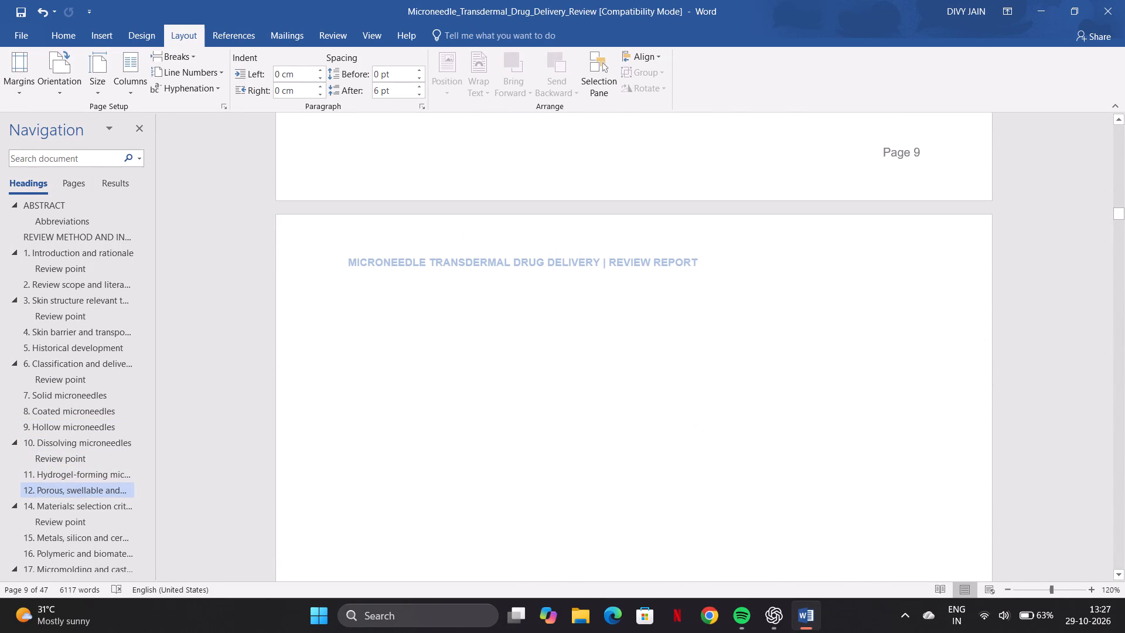
left_click(386, 345)
key("BackSpace")
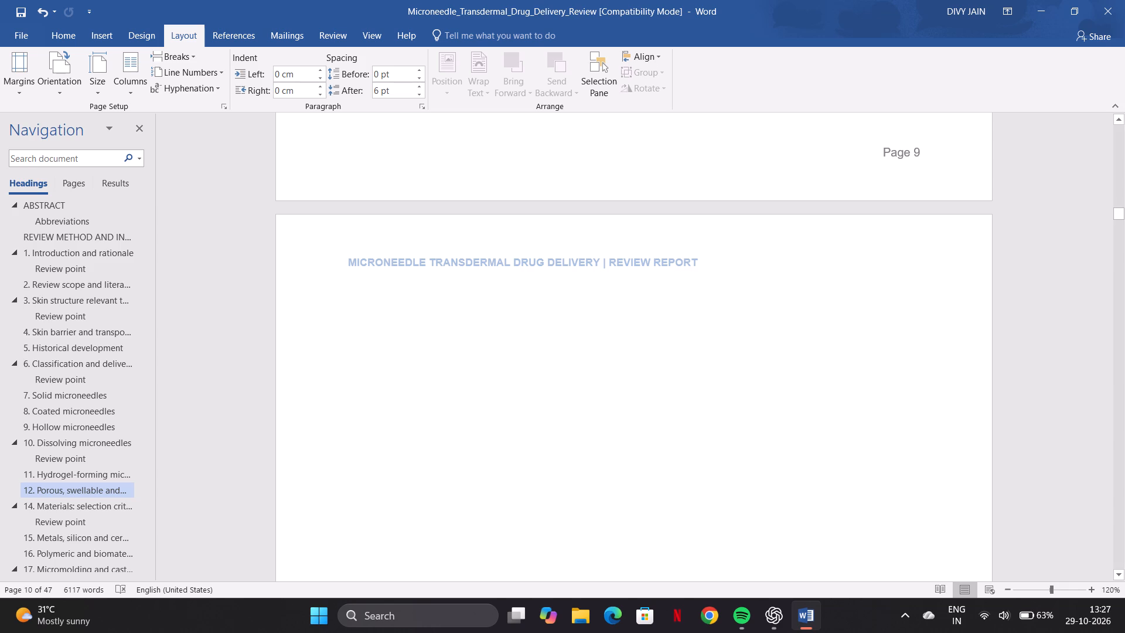
key("ctrl+v")
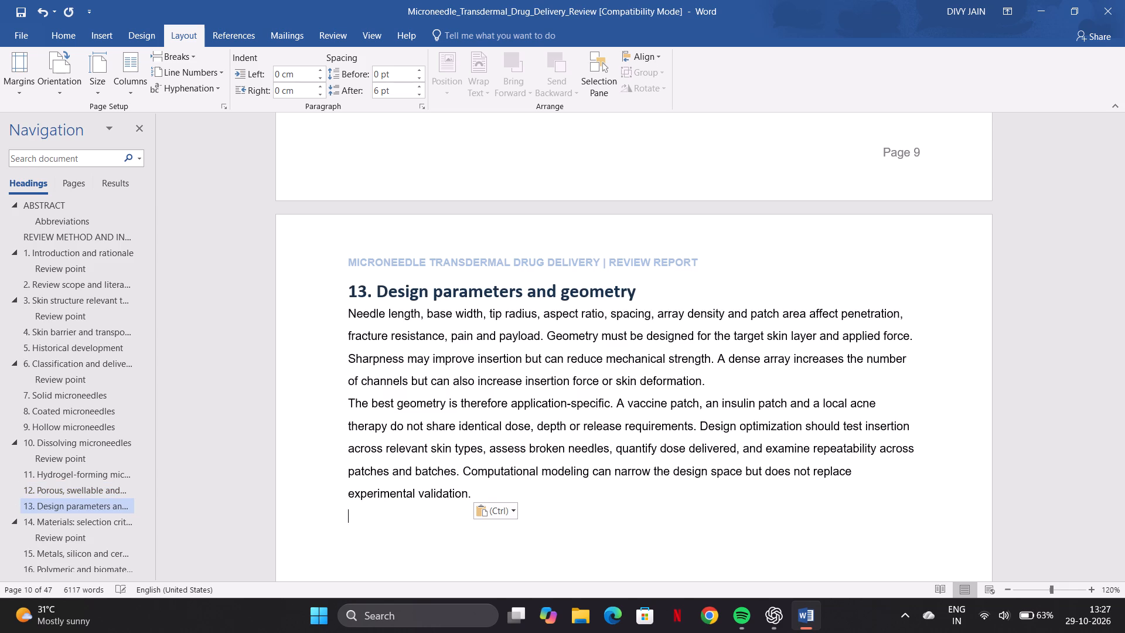
Examine the pages between the pasted section 13 and the start of "14. Materials: selection criteria".
scroll(350, 310, "down", 2)
scroll(350, 310, "up", 1)
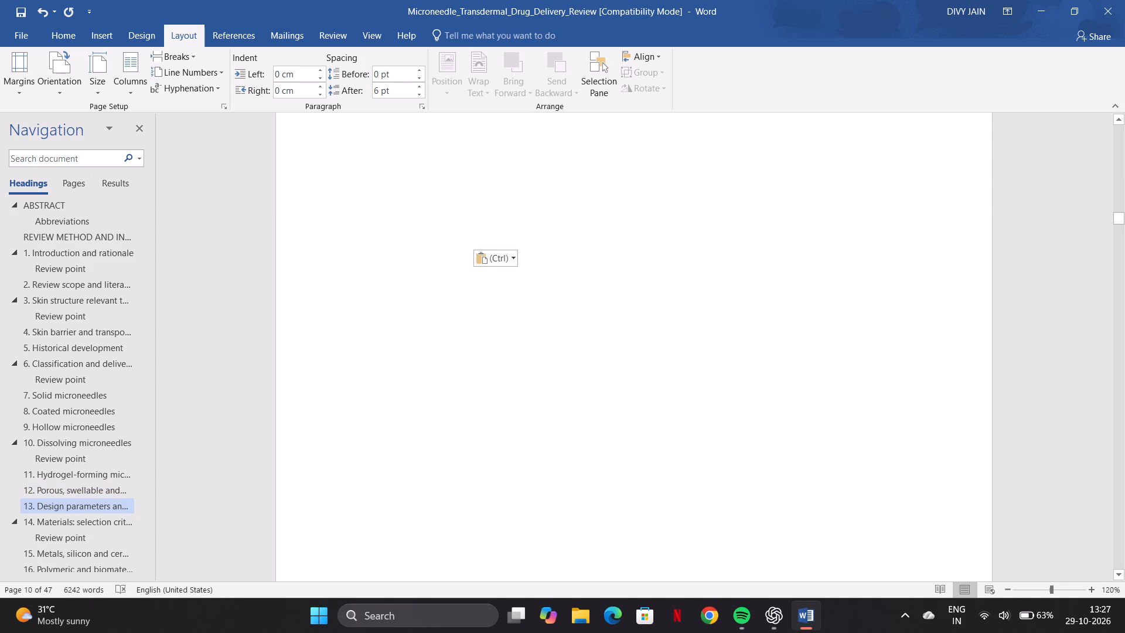
scroll(350, 310, "up", 1)
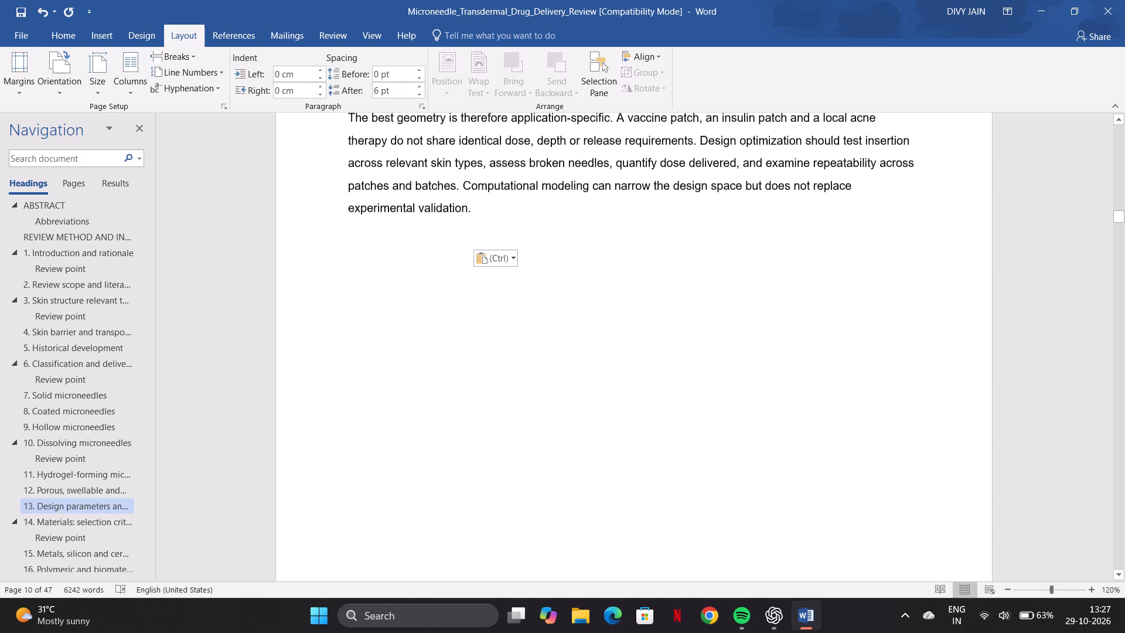
scroll(350, 310, "up", 1)
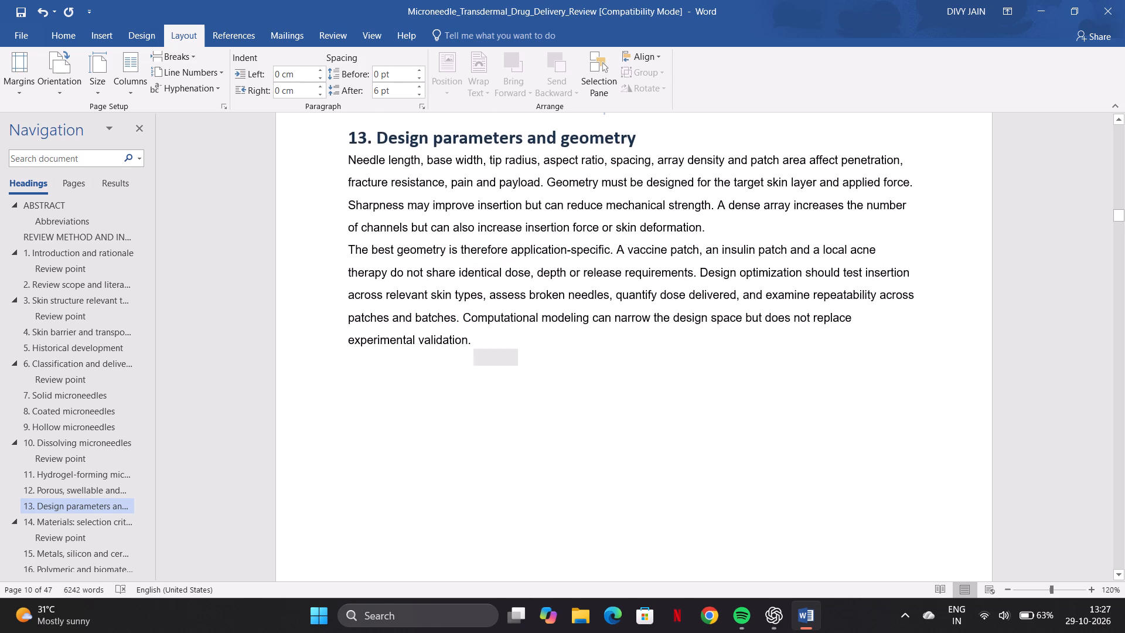
scroll(350, 310, "up", 1)
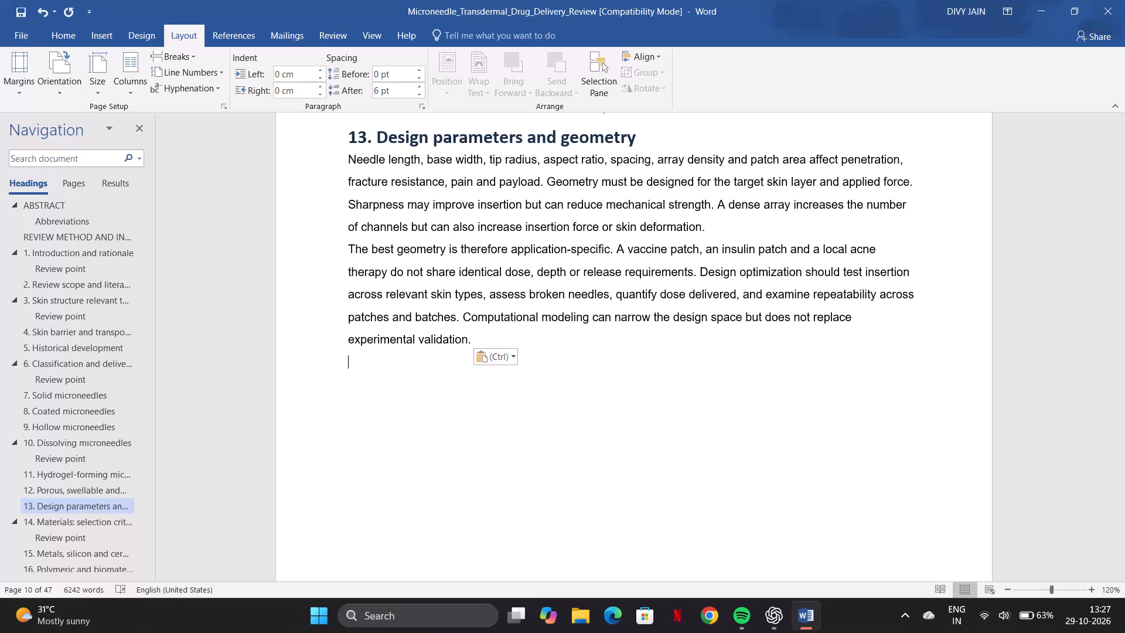
scroll(350, 310, "down", 3)
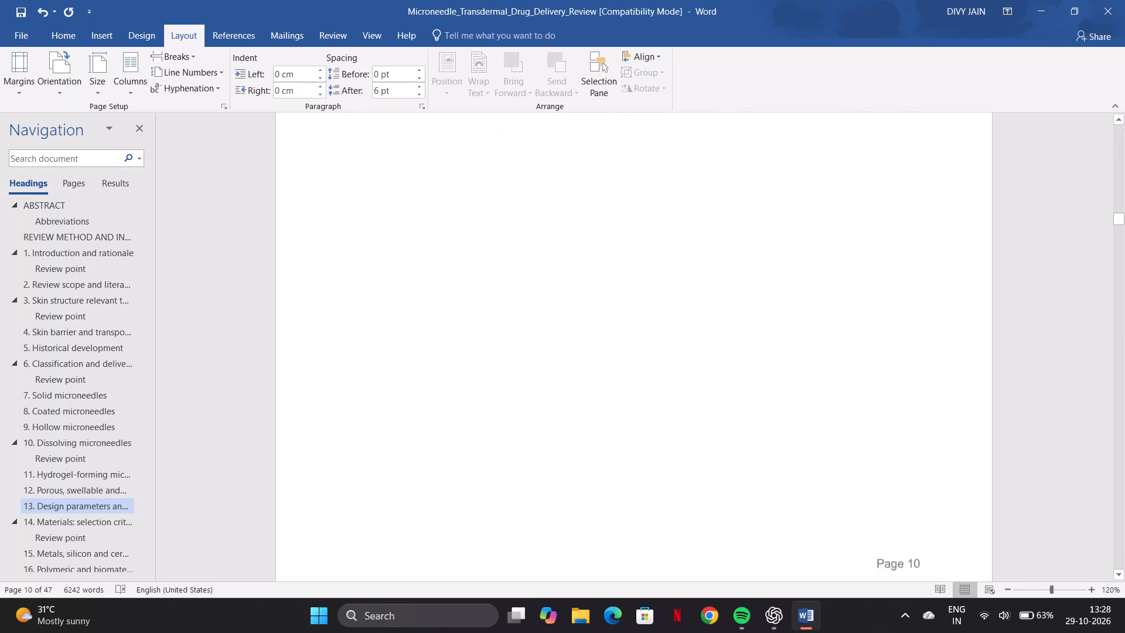
scroll(350, 310, "down", 5)
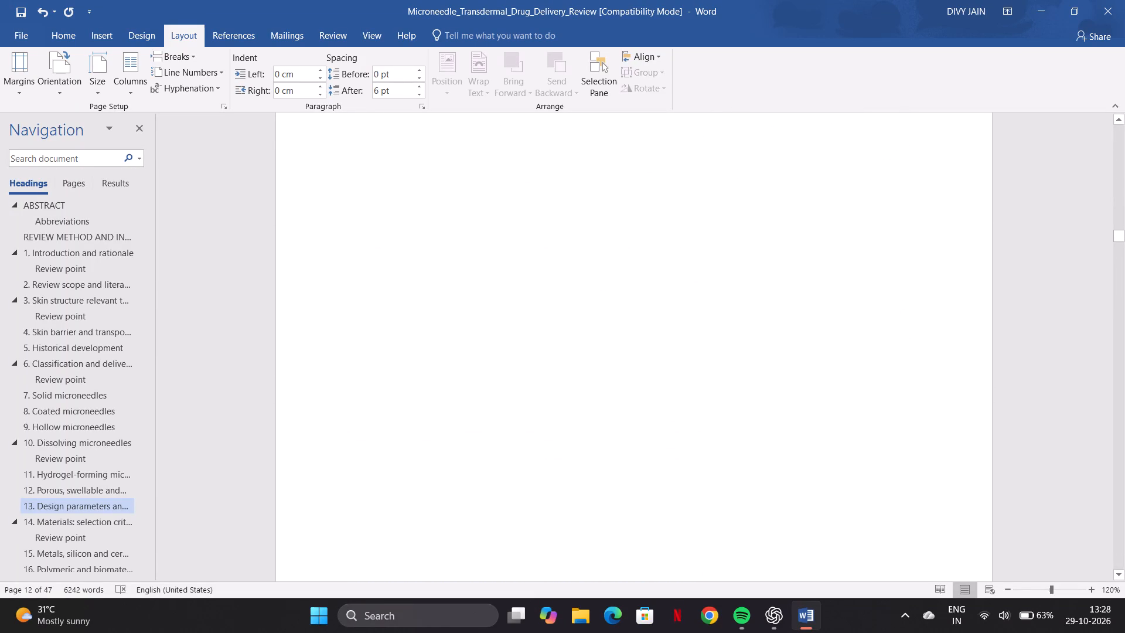
scroll(350, 310, "down", 11)
scroll(350, 310, "up", 1)
scroll(350, 310, "down", 1)
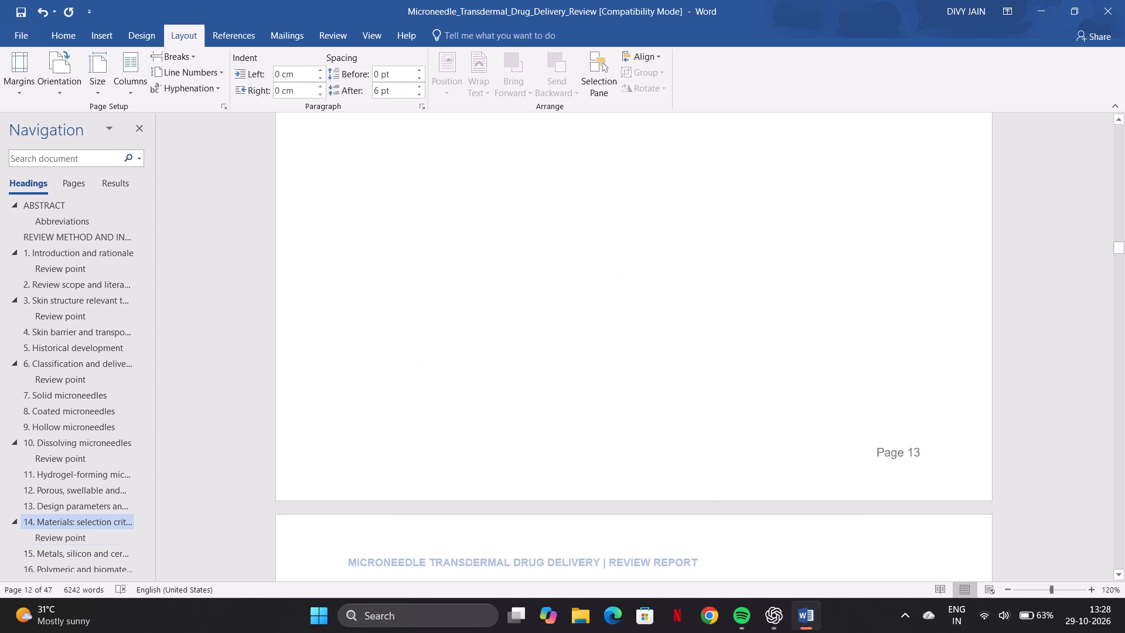
scroll(350, 310, "down", 2)
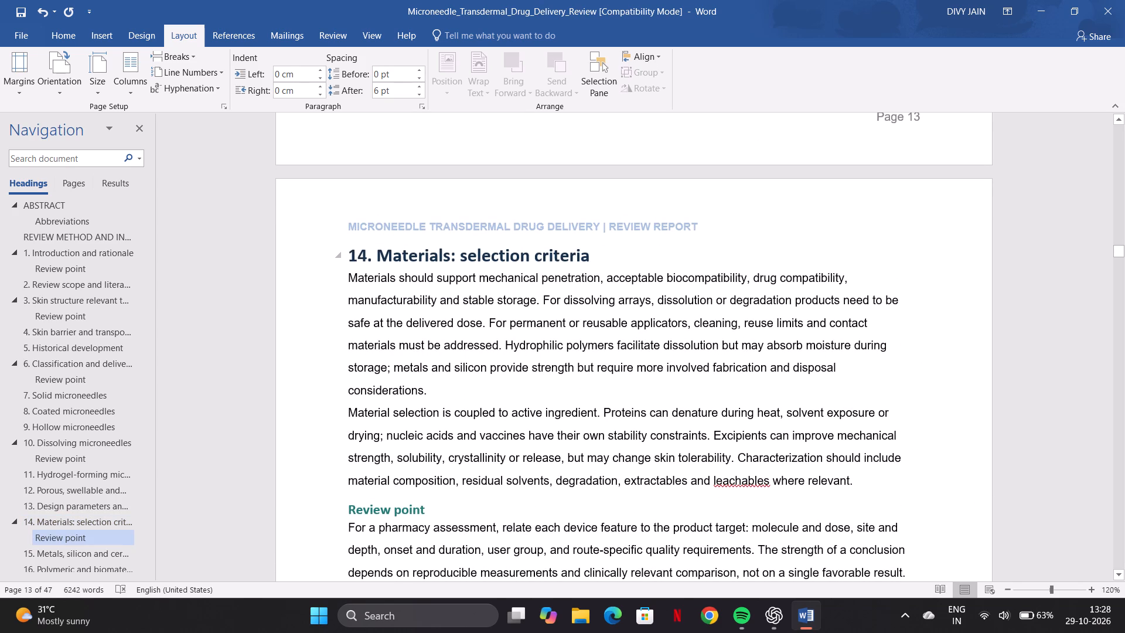
Examine sections 14 and 15 and the free space on the pages around them.
key("ctrl+shift+Right")
key("ctrl+shift+Right")
key("ctrl+shift+Right")
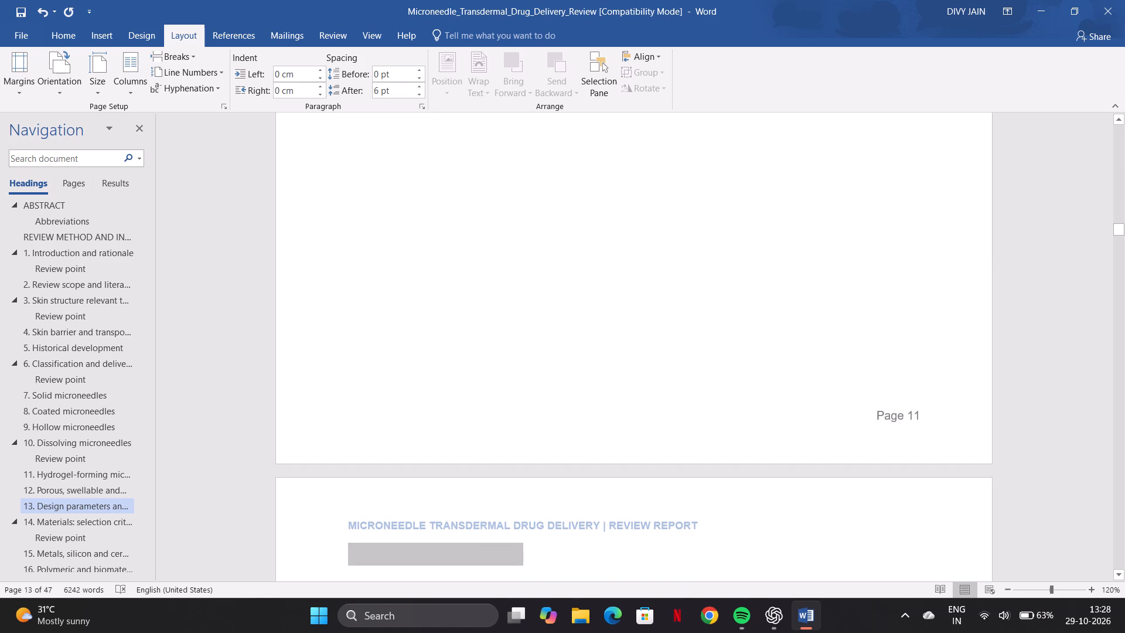
scroll(394, 268, "down", 10)
scroll(394, 268, "up", 1)
scroll(394, 268, "down", 2)
scroll(394, 268, "up", 1)
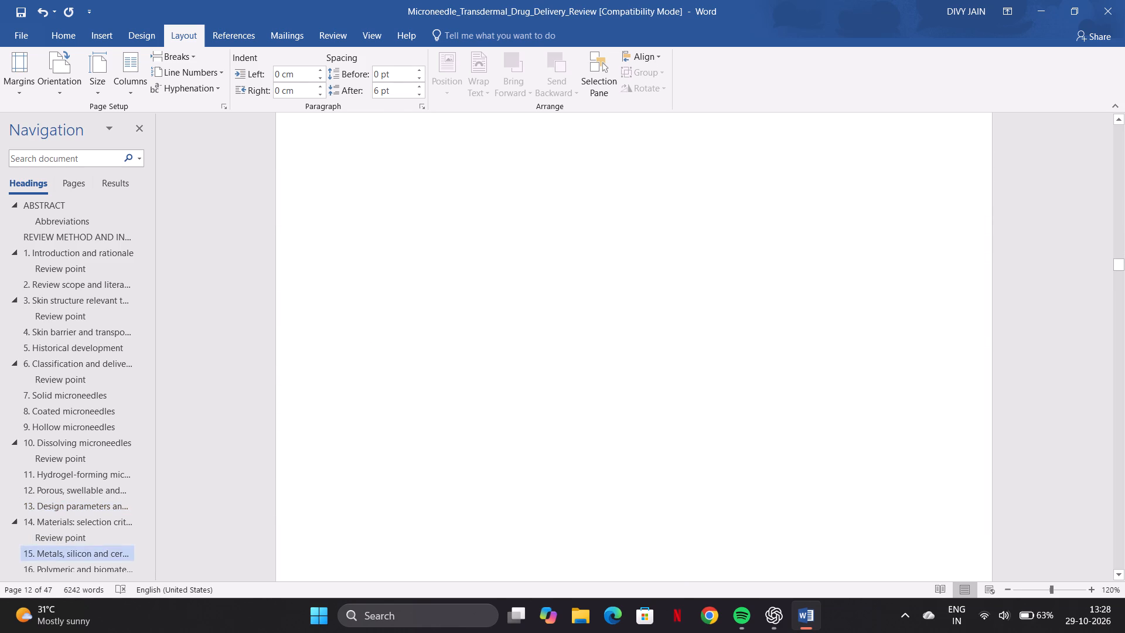
scroll(394, 268, "up", 1)
scroll(394, 268, "down", 3)
scroll(394, 268, "up", 1)
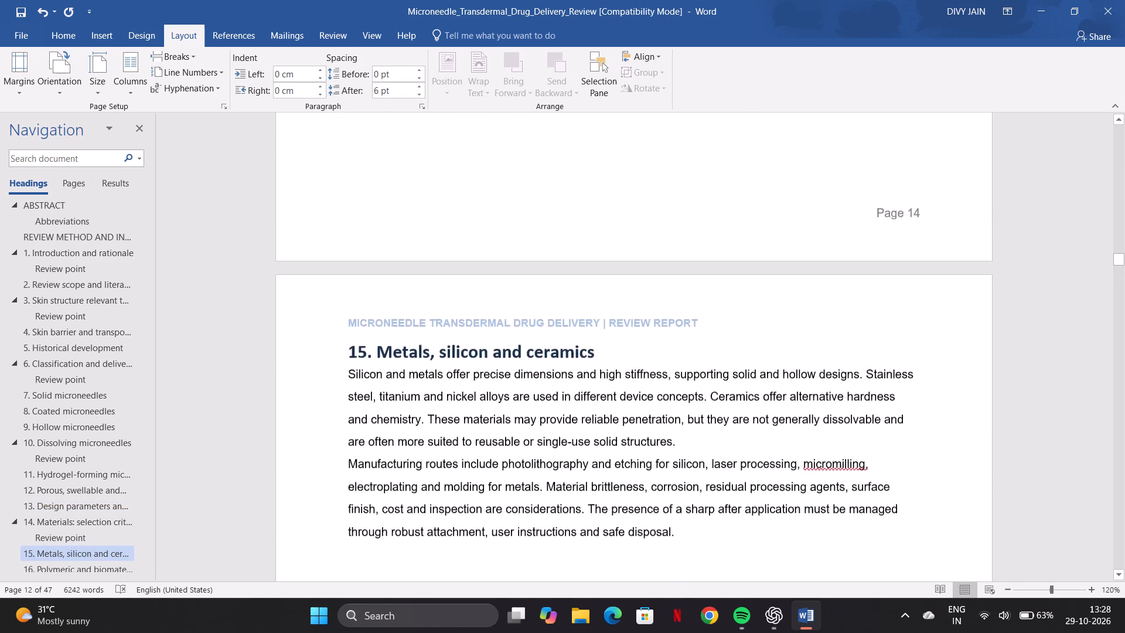
scroll(394, 268, "up", 2)
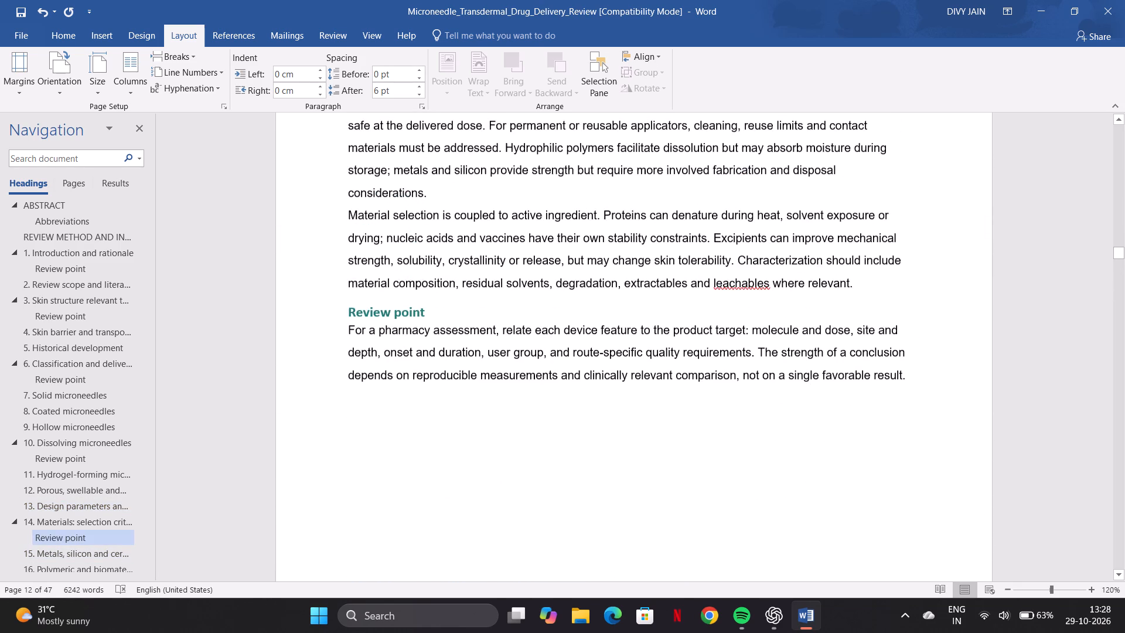
scroll(394, 268, "up", 2)
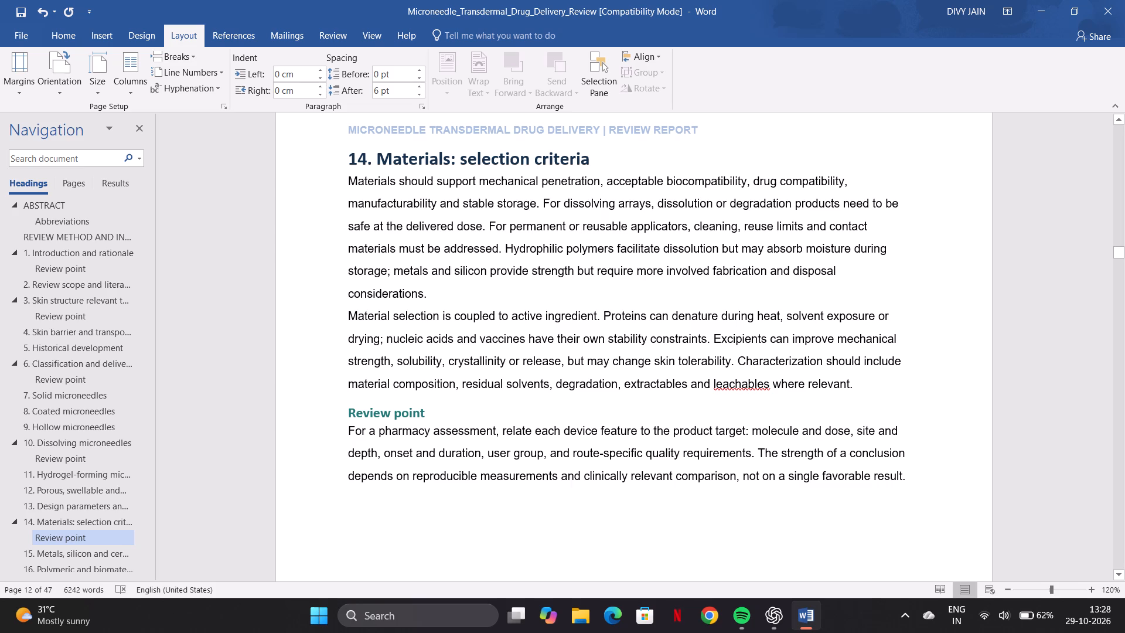
Cut the whole "14. Materials: selection criteria" section from page 14, including its heading, both paragraphs and the Review point.
left_click(734, 251)
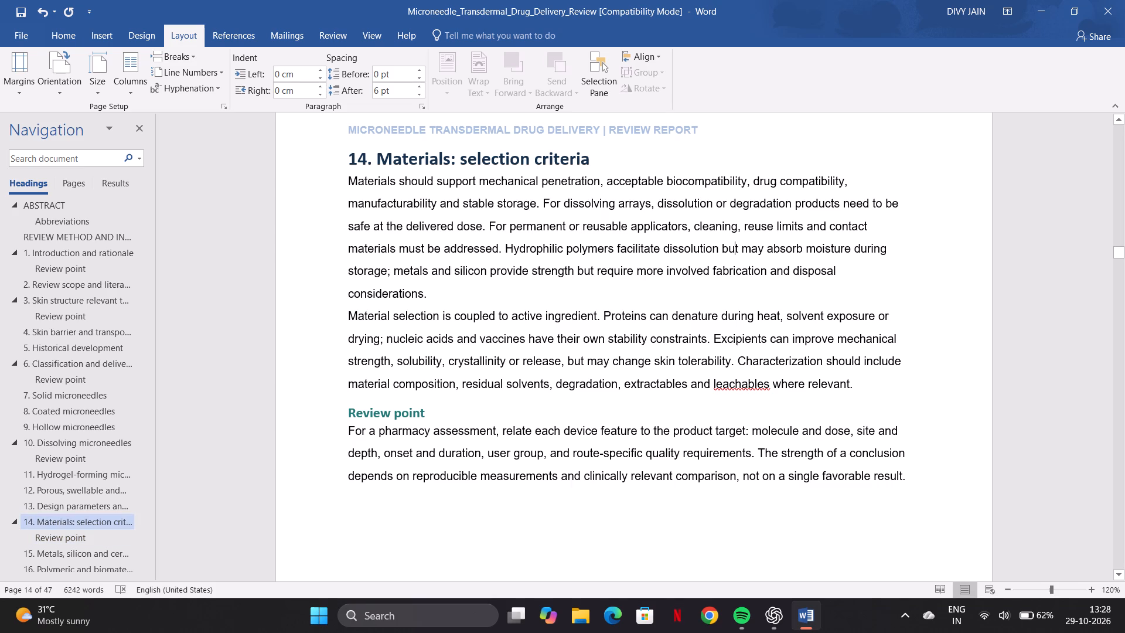
left_click(765, 224)
left_click(765, 224)
left_click(911, 478)
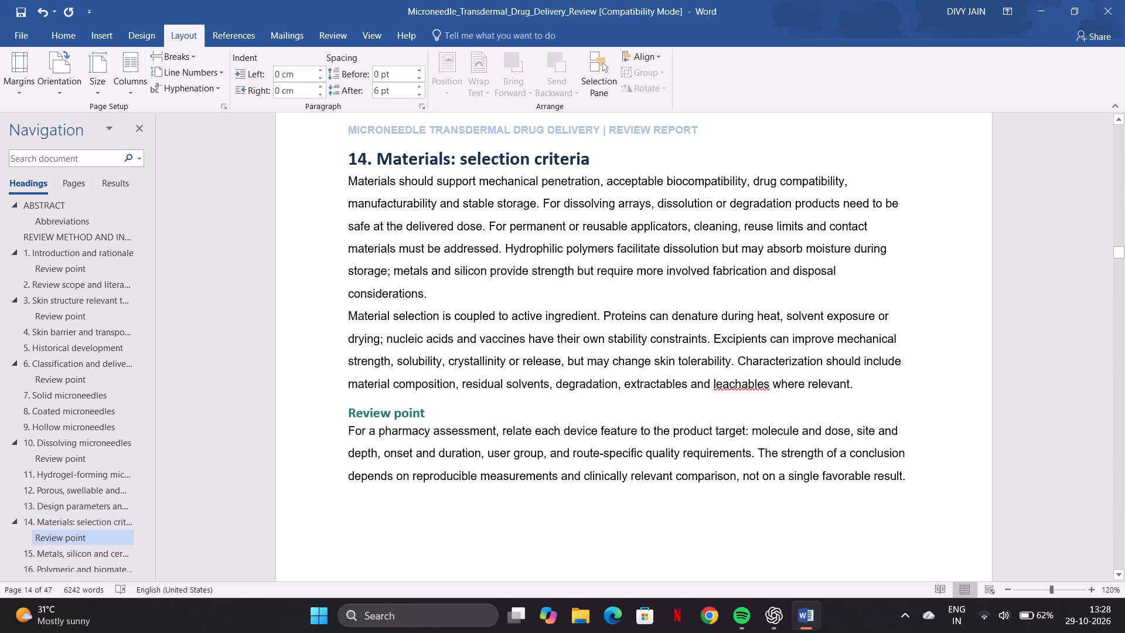
key("ctrl+shift+Left")
key("ctrl+shift+Left")
key("ctrl+shift+Up")
key("ctrl+shift+Up")
key("ctrl+shift+Up")
key("ctrl+shift+Up")
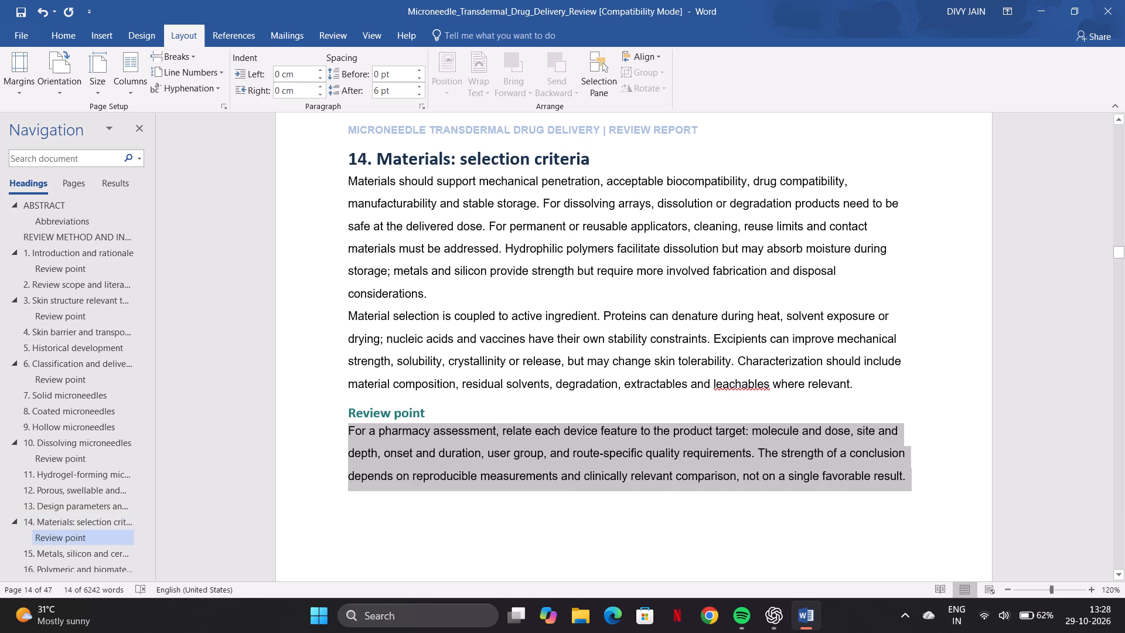
key("ctrl+shift+Up")
key("ctrl+shift+Up")
key("ctrl+shift+Up")
key("ctrl+shift+Up")
key("ctrl+shift+Up")
key("ctrl+shift+Up")
key("ctrl+shift+Up")
key("ctrl+shift+Up")
key("ctrl+shift+Up")
key("ctrl+shift+Up")
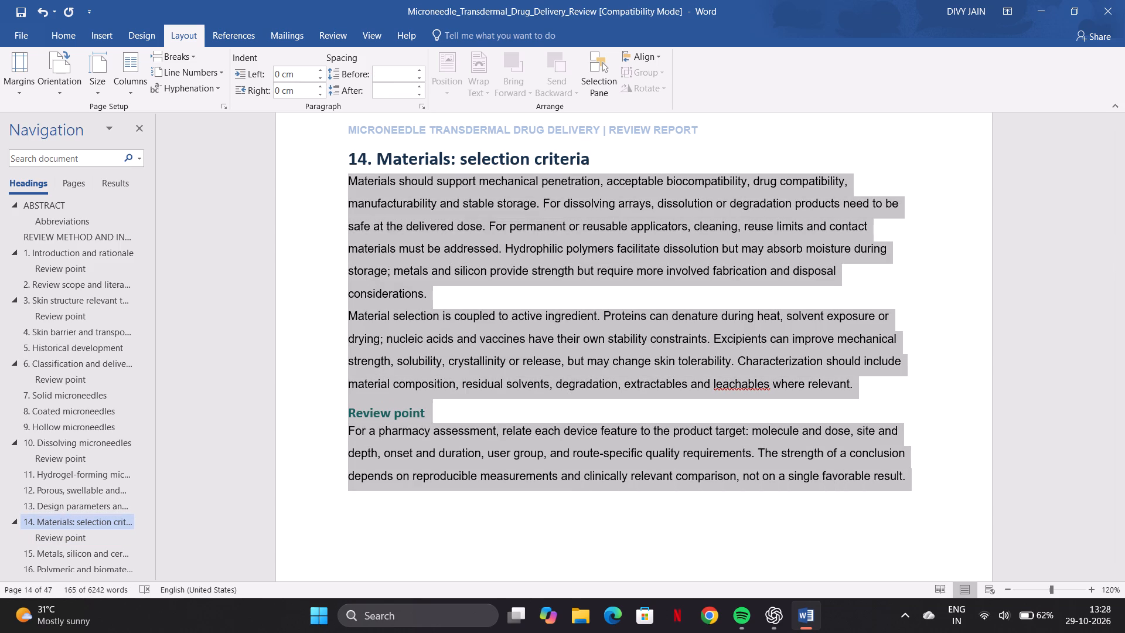
key("ctrl+shift+Up")
key("ctrl+x")
Paste the cut section 14 on page 10, on a new line below the last paragraph of section 13.
scroll(911, 478, "up", 2)
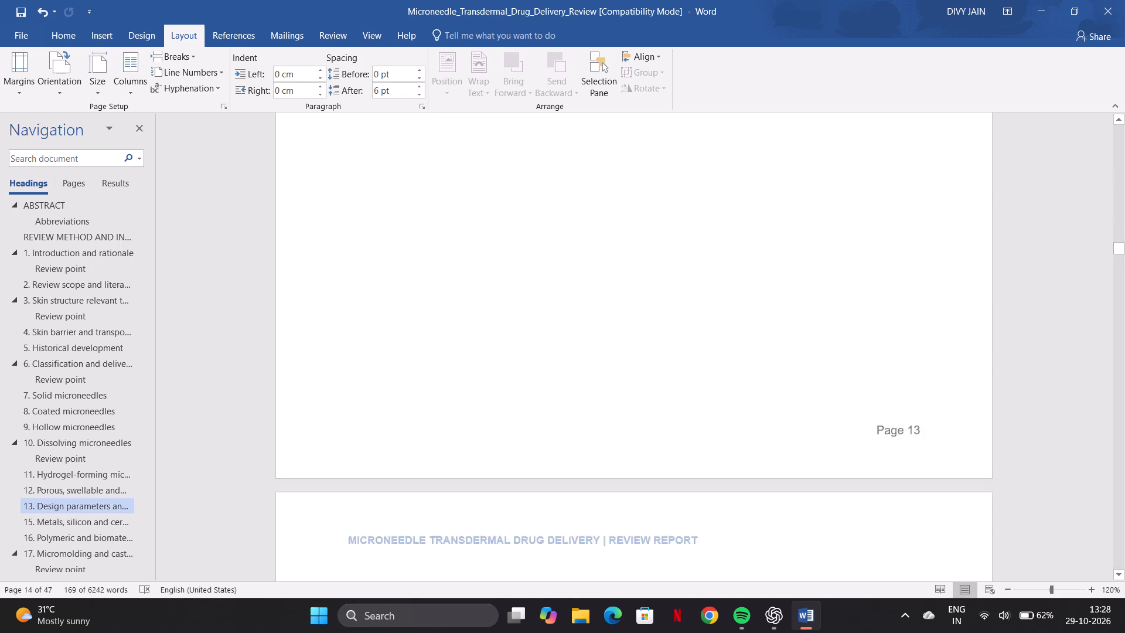
scroll(911, 478, "up", 5)
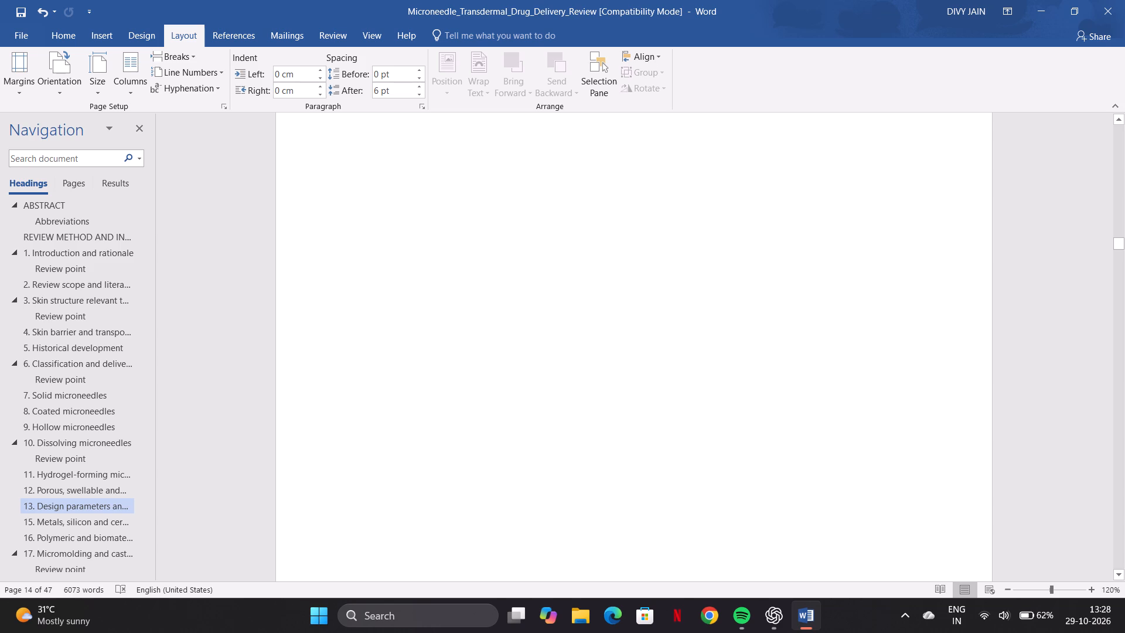
scroll(911, 478, "up", 2)
scroll(872, 429, "up", 1)
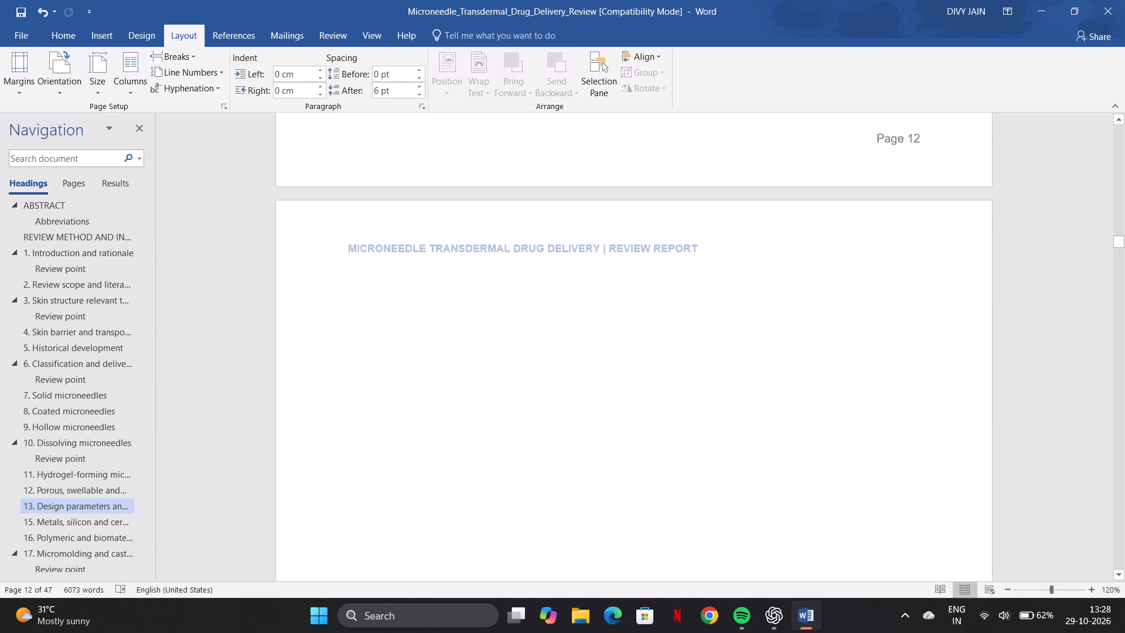
scroll(872, 429, "up", 6)
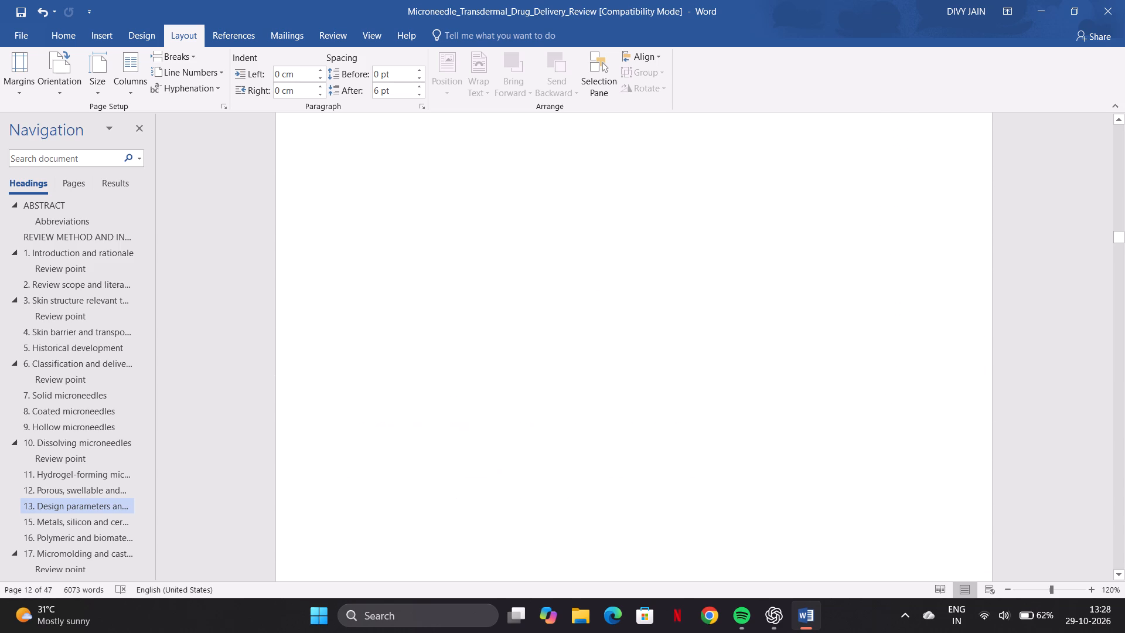
scroll(872, 429, "up", 12)
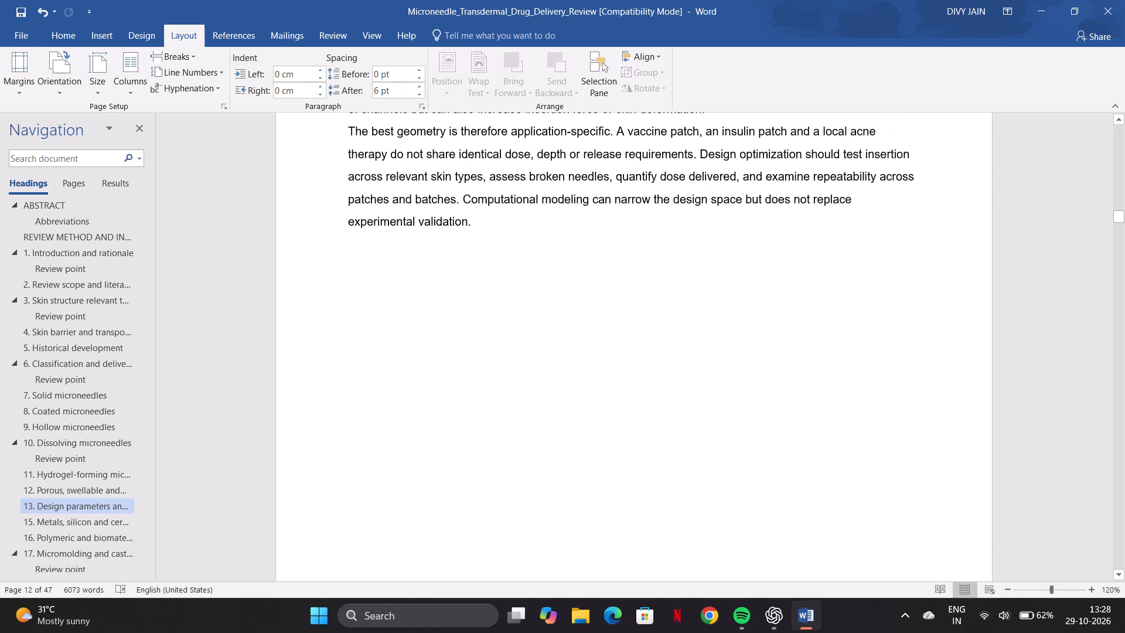
left_click(592, 252)
left_click(566, 218)
key("Return")
key("ctrl+v")
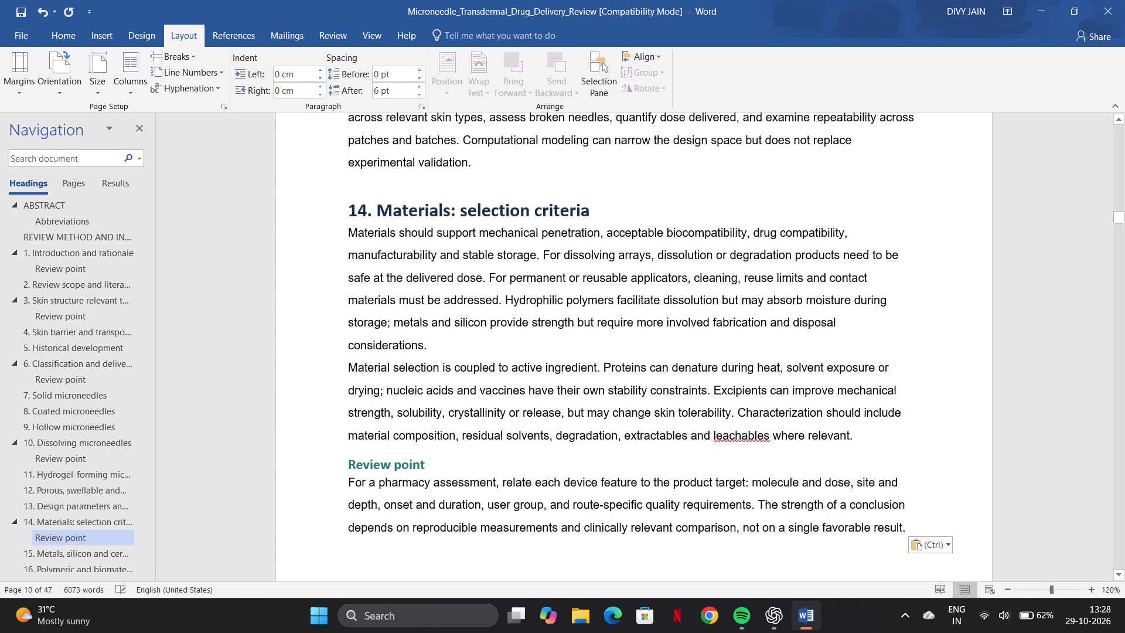
Insert an extra blank line between the end of section 13 and the section 14 heading on page 10.
left_click(496, 152)
left_click(482, 159)
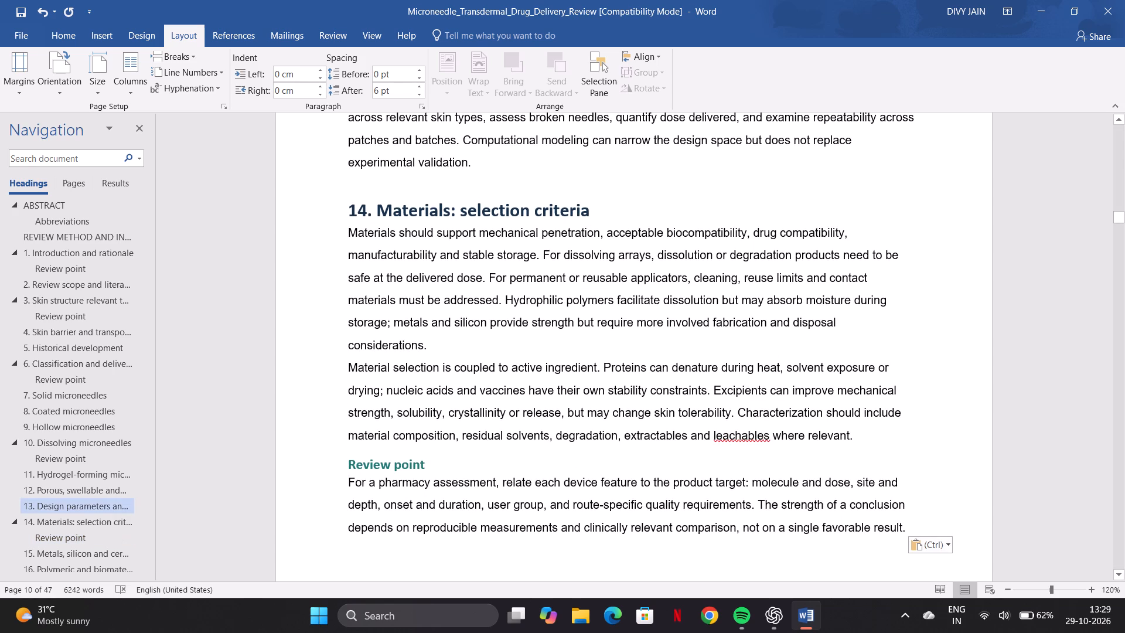
key("Return")
Cut the whole "15. Metals, silicon and ceramics" section, heading and both paragraphs, from page 15.
scroll(482, 159, "down", 2)
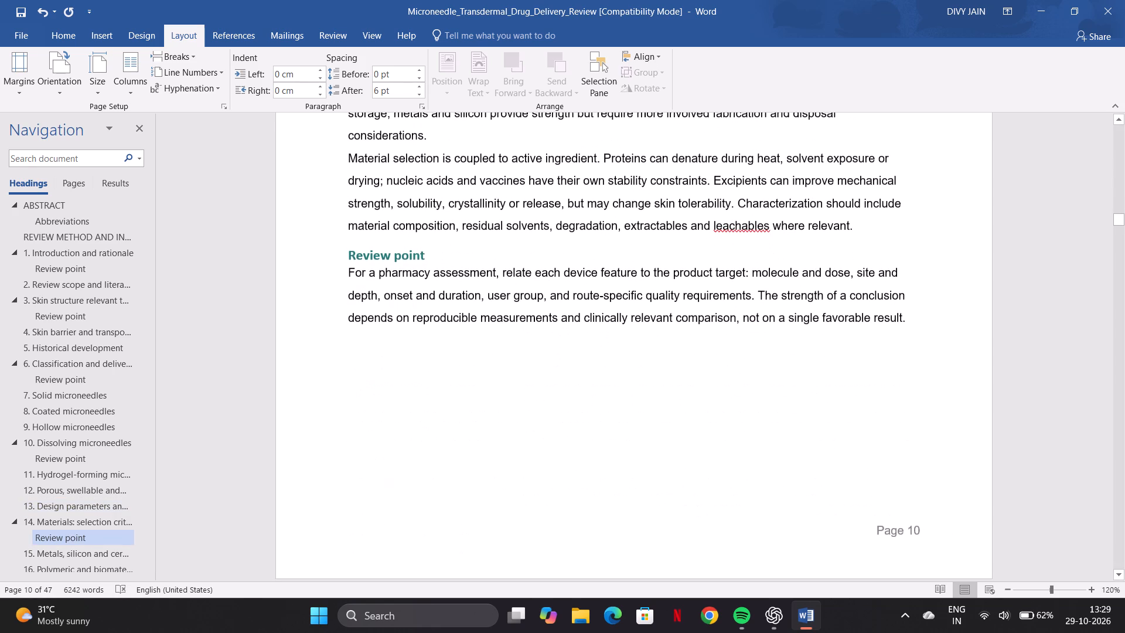
scroll(482, 159, "down", 2)
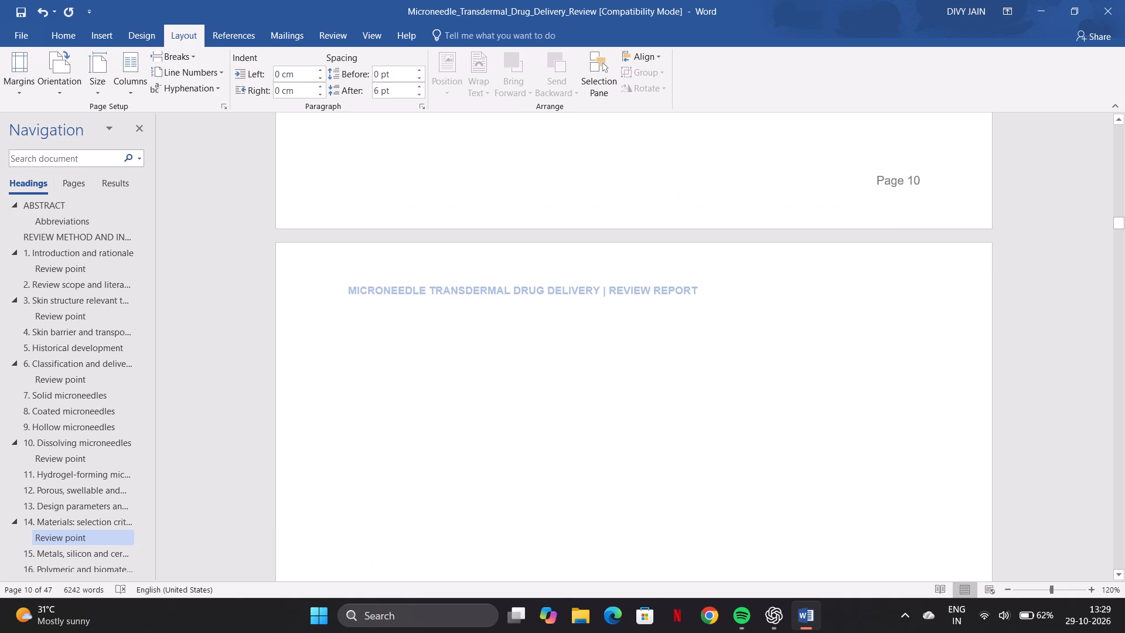
scroll(482, 159, "down", 10)
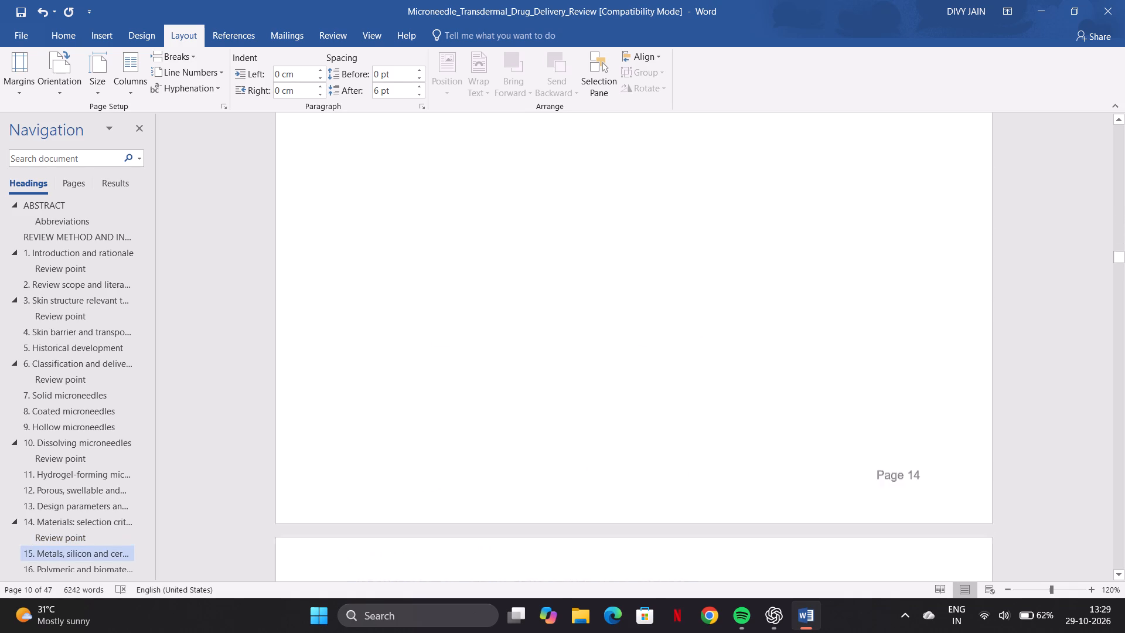
scroll(482, 159, "up", 2)
scroll(482, 159, "down", 3)
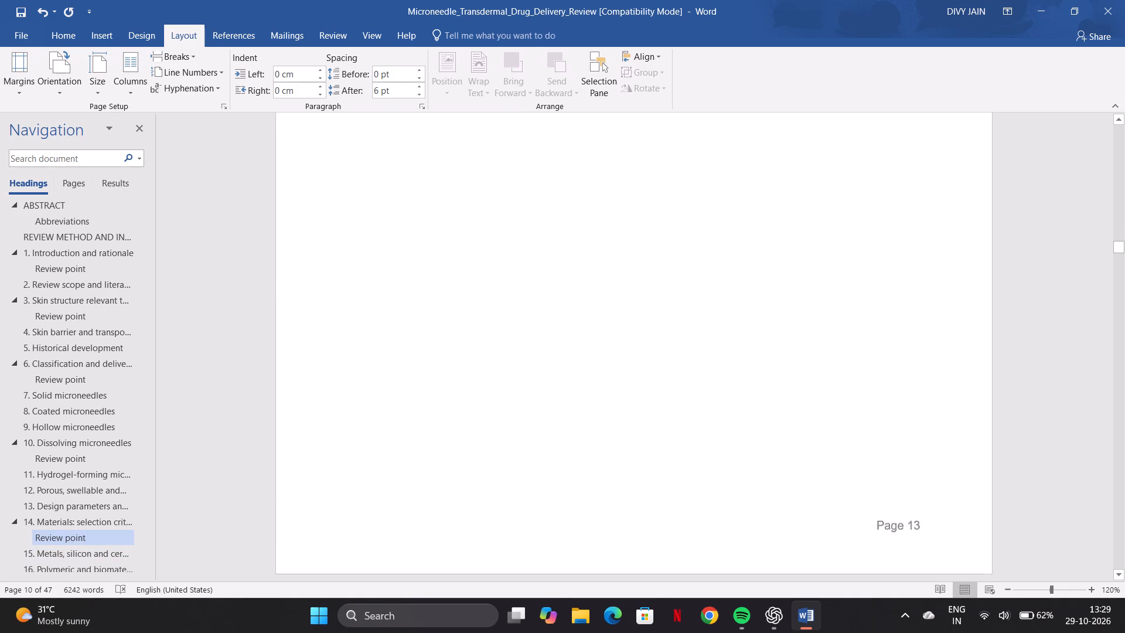
scroll(482, 159, "down", 5)
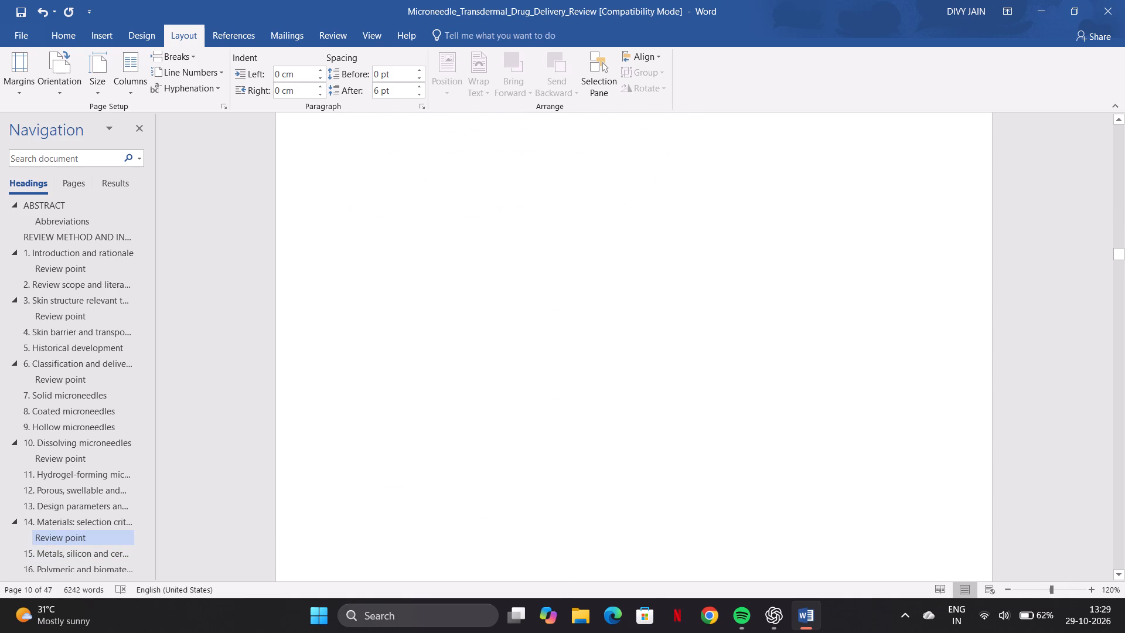
scroll(482, 159, "down", 1)
scroll(372, 120, "down", 1)
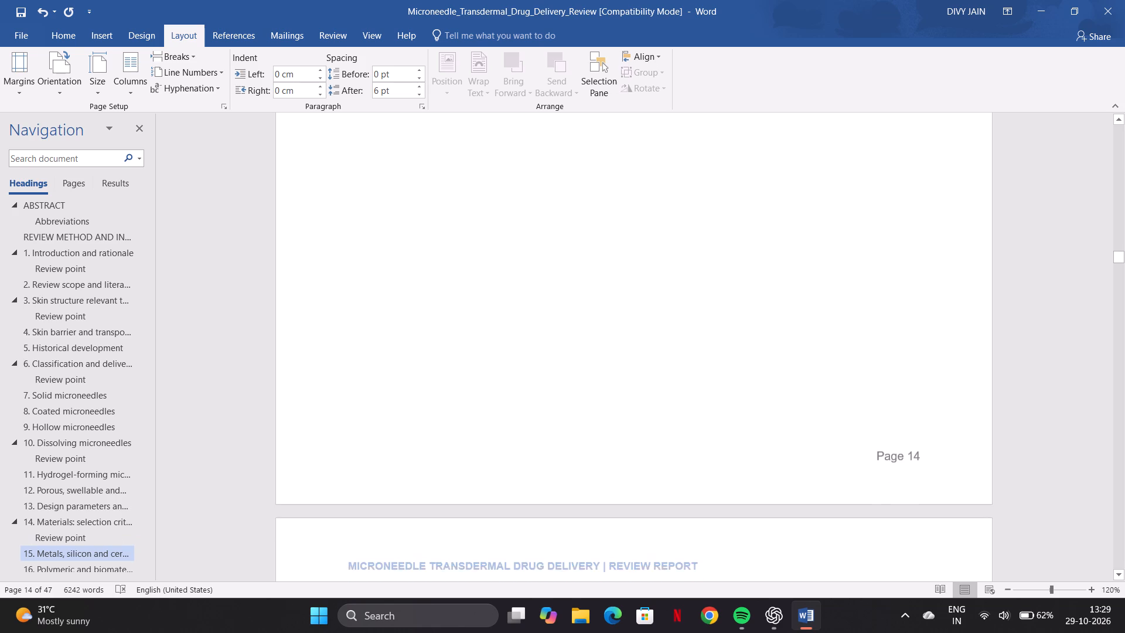
scroll(372, 120, "down", 2)
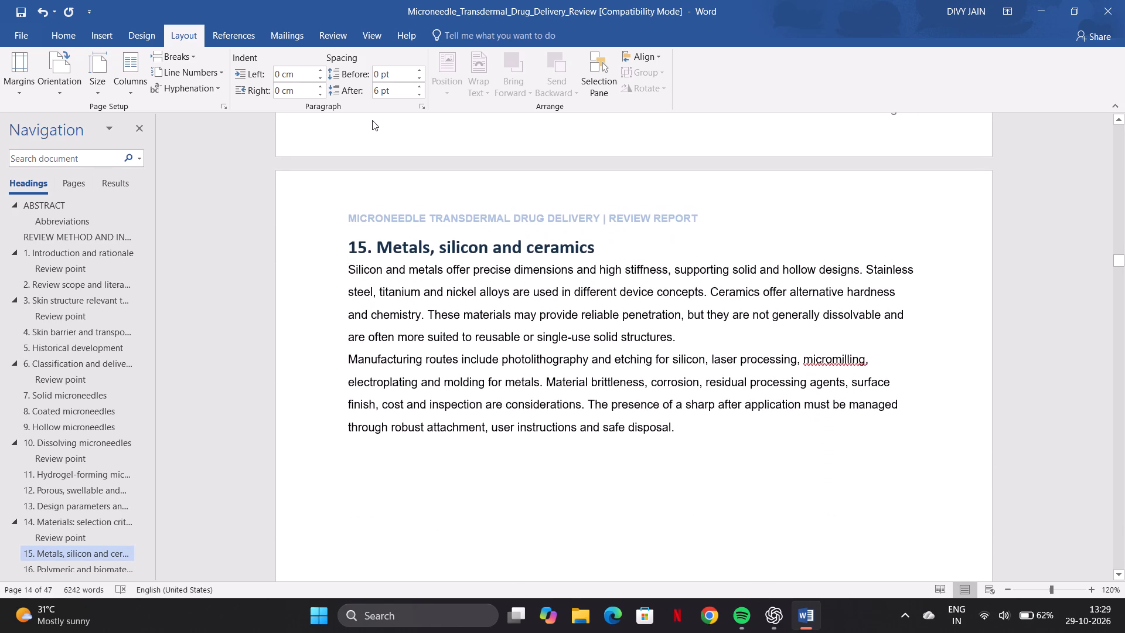
left_click(348, 240)
key("ctrl+shift+Right")
key("ctrl+shift+Right")
key("ctrl+shift+Right")
key("ctrl+shift+Right")
key("ctrl+shift+Down")
key("ctrl+shift+Down")
key("ctrl+shift+Down")
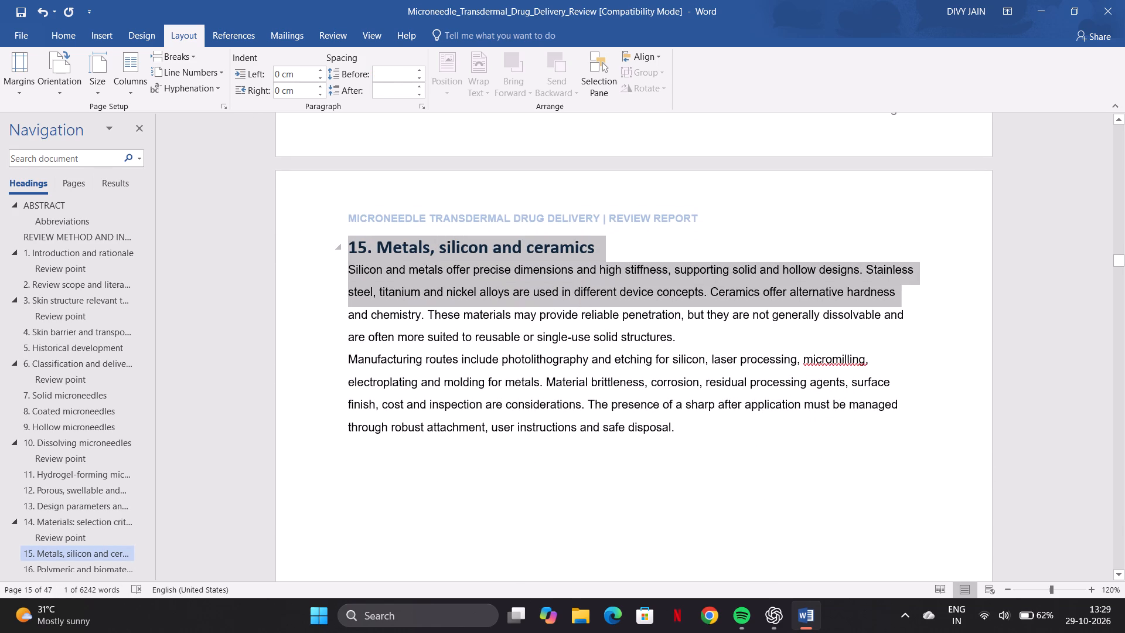
key("ctrl+shift+Down")
key("ctrl+shift+Down")
key("ctrl+shift+Down")
key("ctrl+shift+Down")
key("ctrl+shift+Down")
key("ctrl+shift+Down")
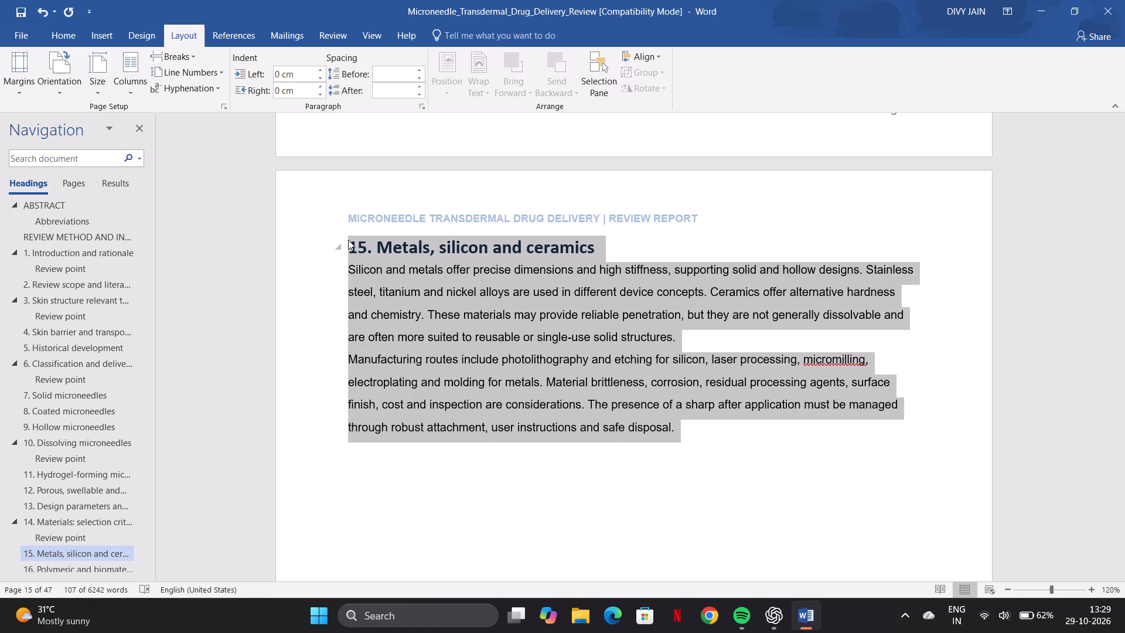
key("ctrl+x")
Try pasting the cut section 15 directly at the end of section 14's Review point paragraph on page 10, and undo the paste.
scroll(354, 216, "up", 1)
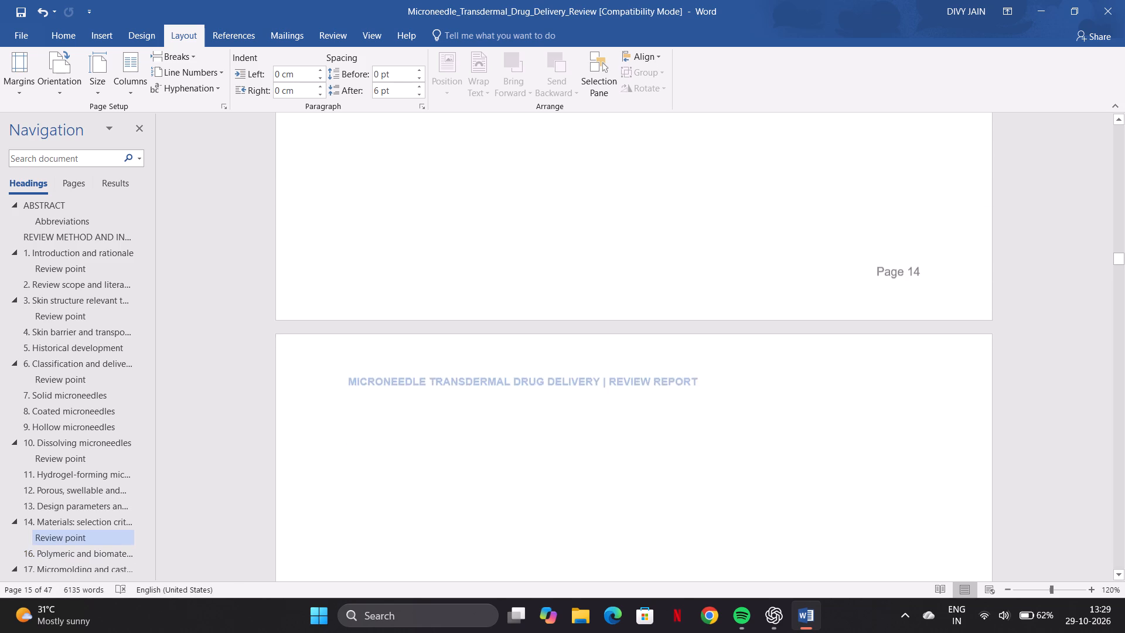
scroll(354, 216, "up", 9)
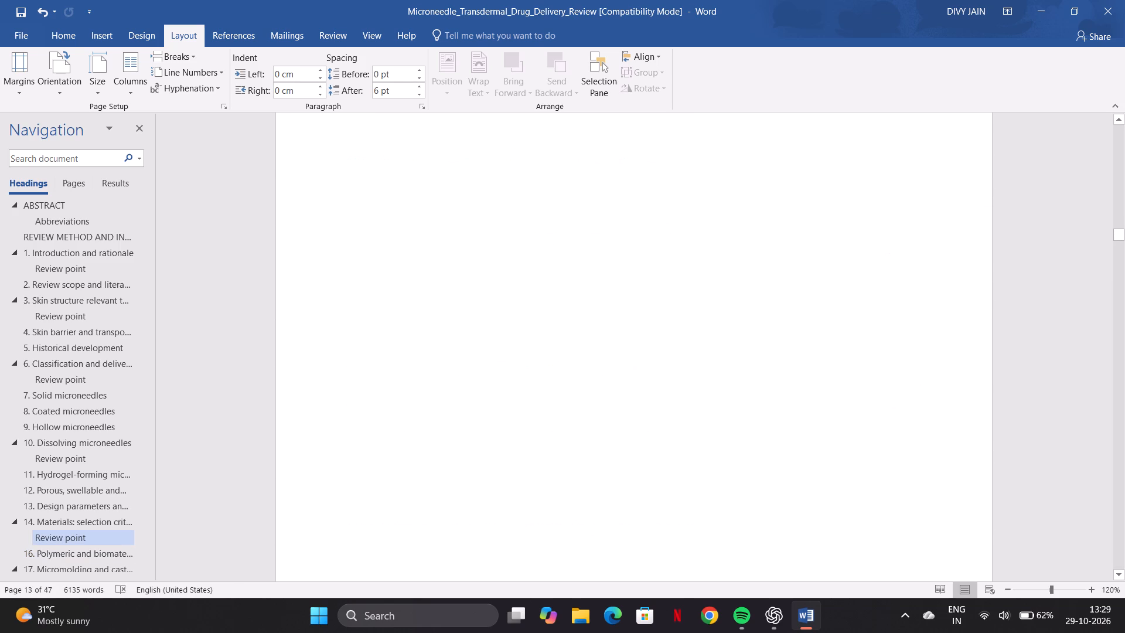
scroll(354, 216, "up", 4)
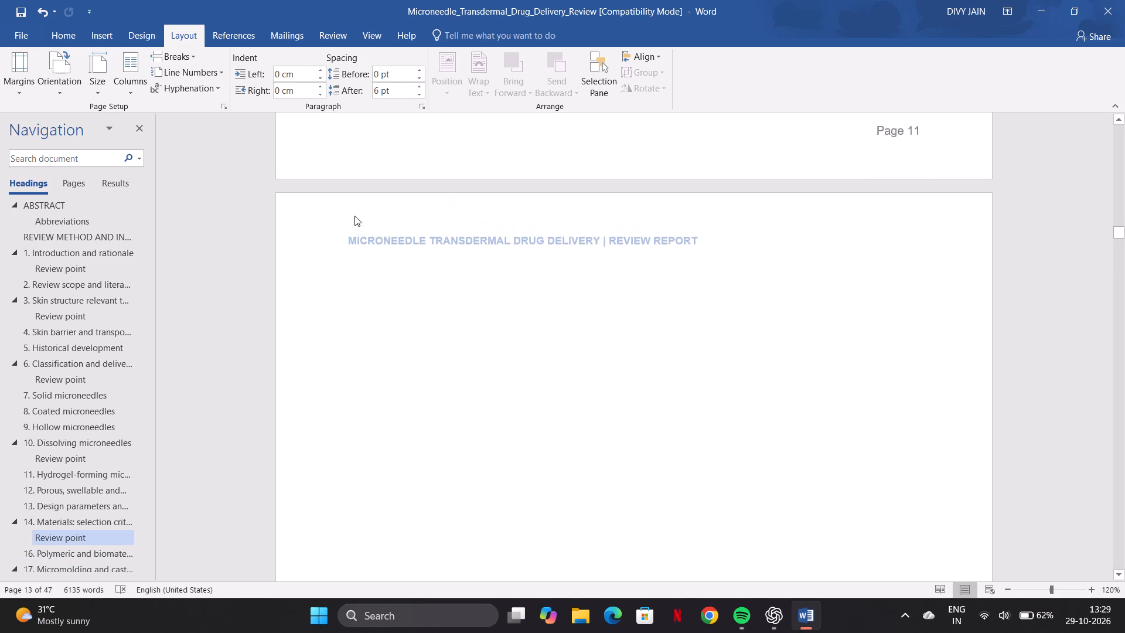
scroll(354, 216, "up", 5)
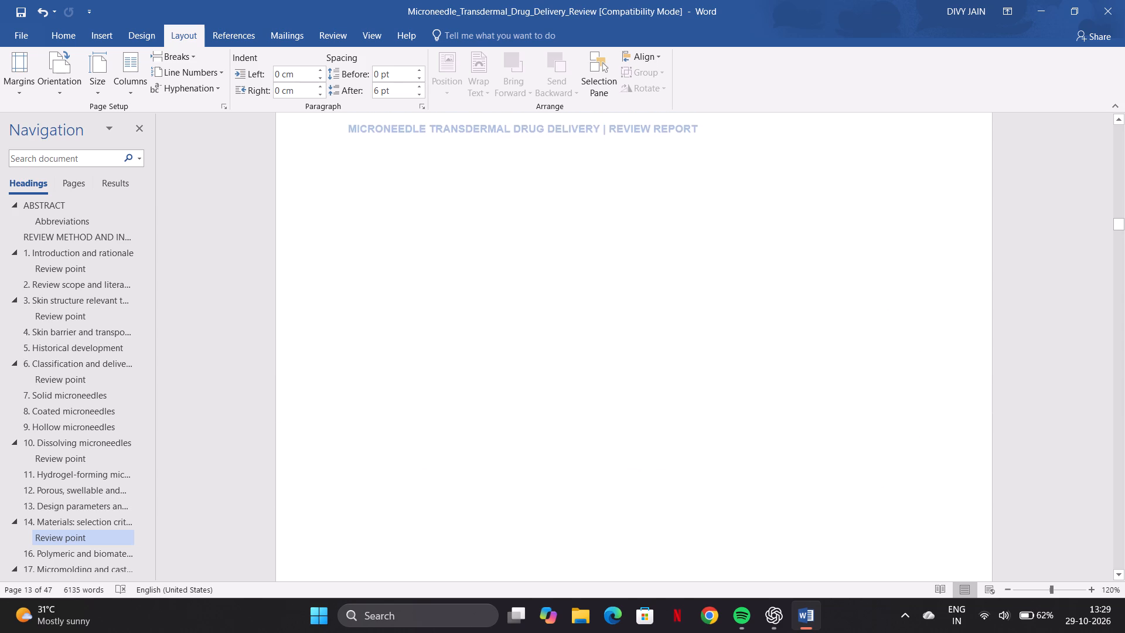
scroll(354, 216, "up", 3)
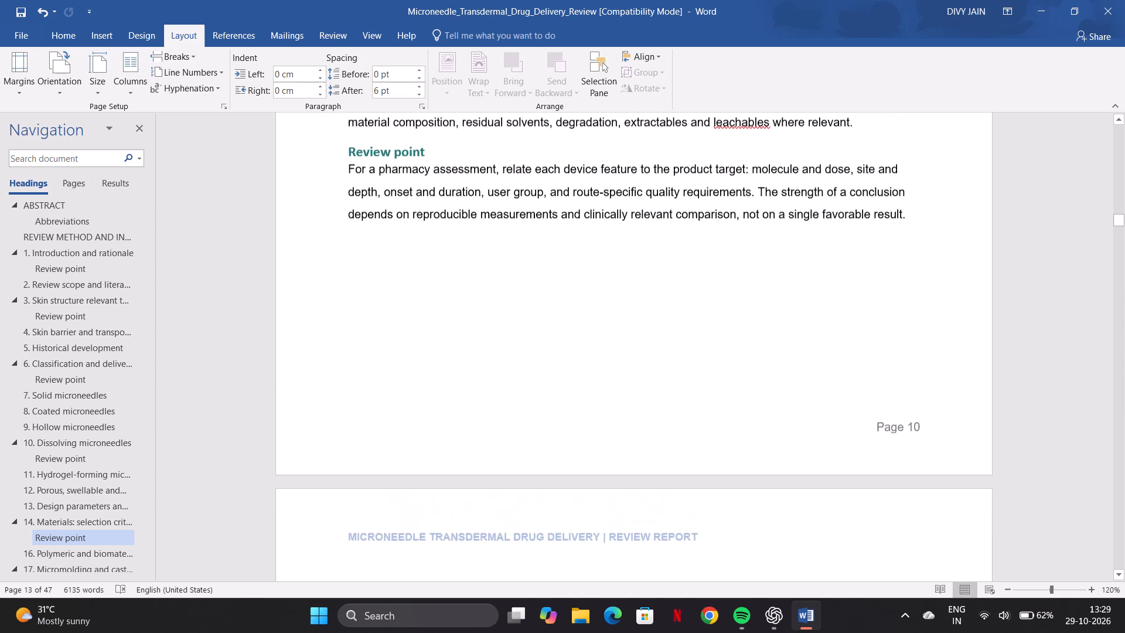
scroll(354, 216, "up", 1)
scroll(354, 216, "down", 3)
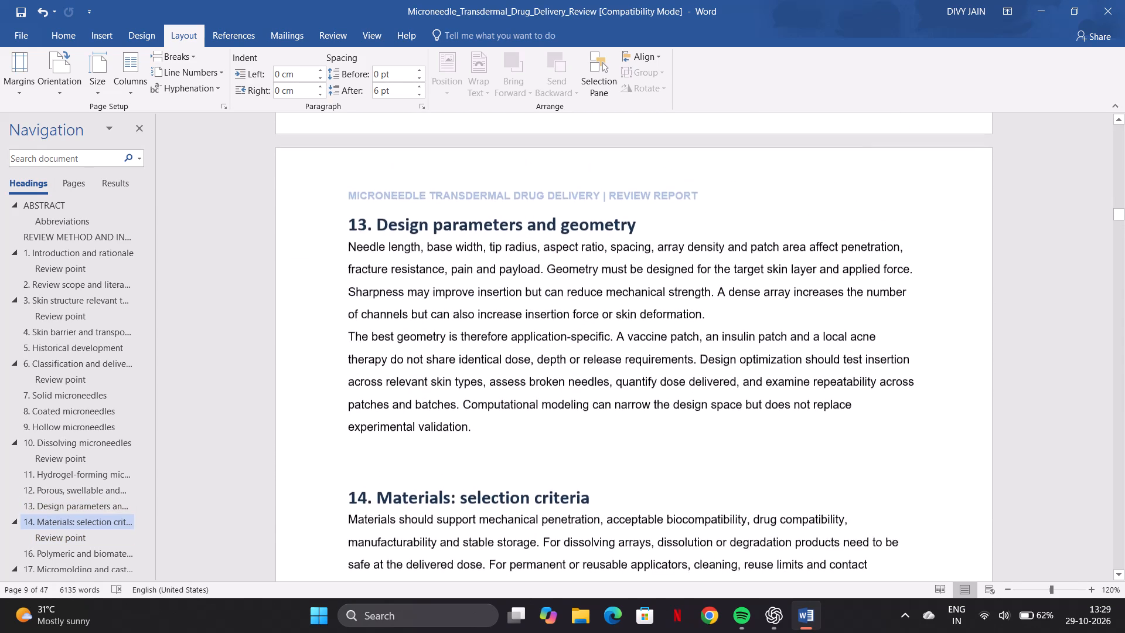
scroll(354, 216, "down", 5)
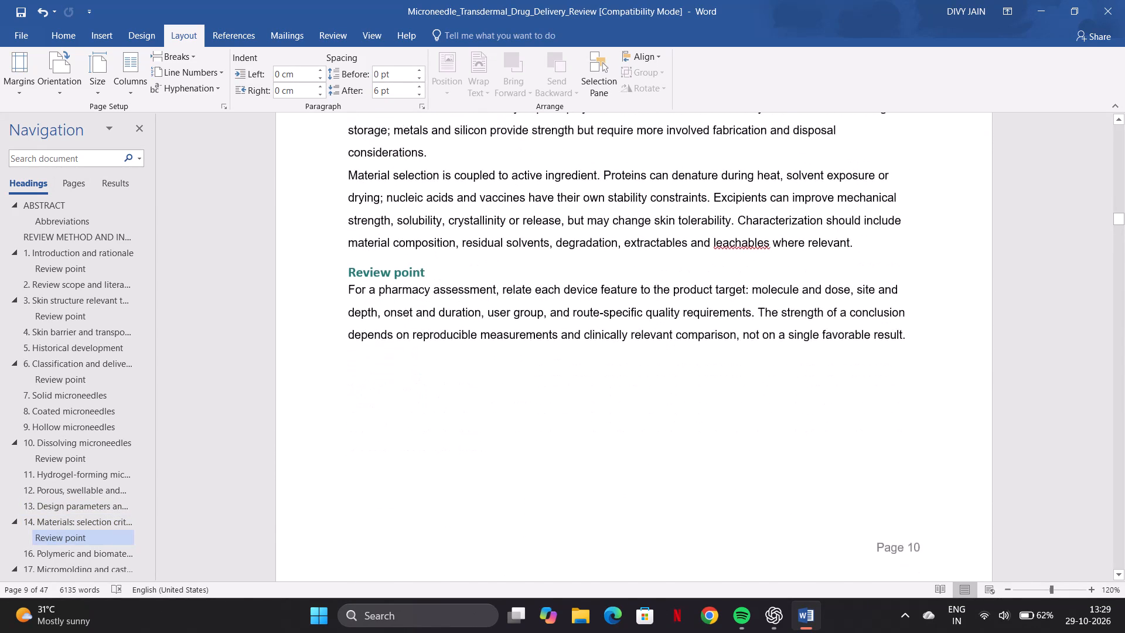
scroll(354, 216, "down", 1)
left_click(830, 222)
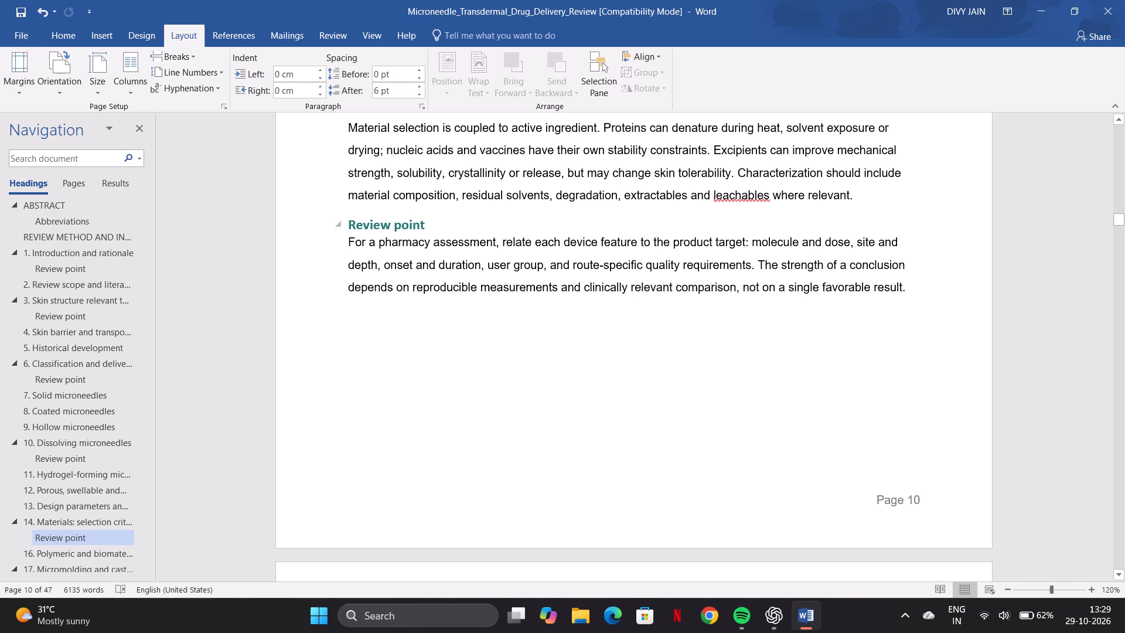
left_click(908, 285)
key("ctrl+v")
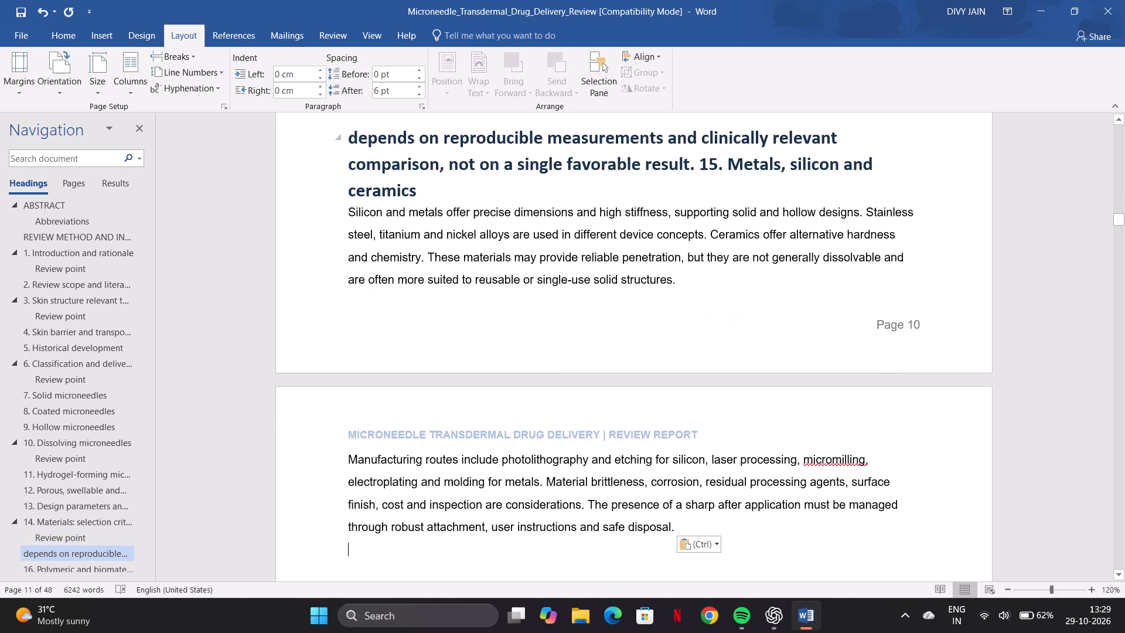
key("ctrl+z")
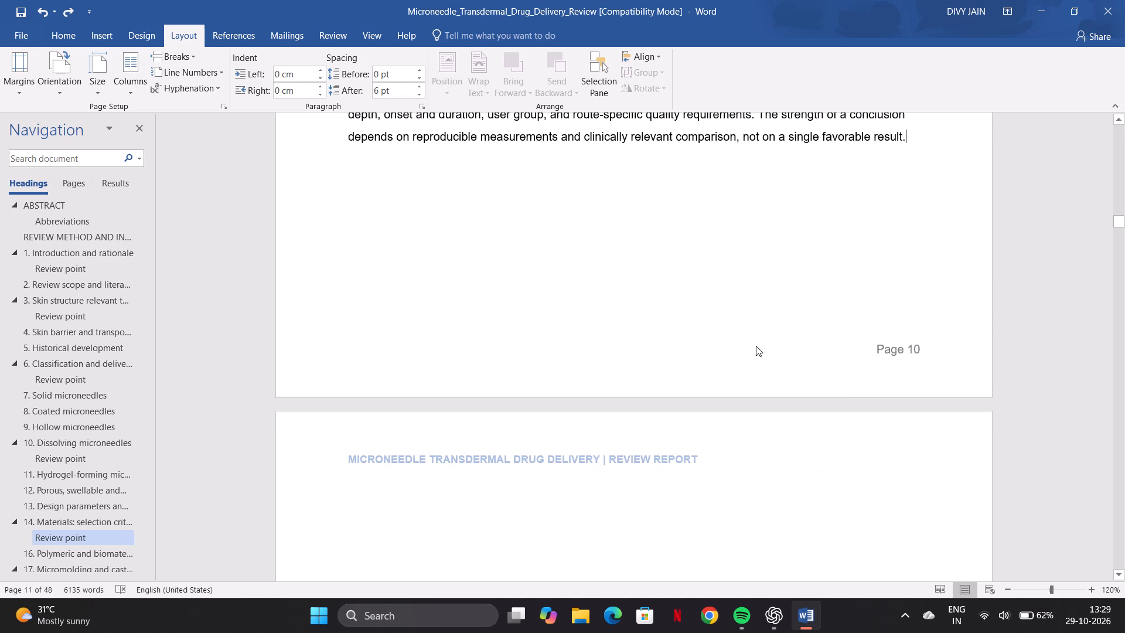
Paste the cut "15. Metals, silicon and ceramics" section at the top of the empty page 11.
scroll(739, 350, "down", 1)
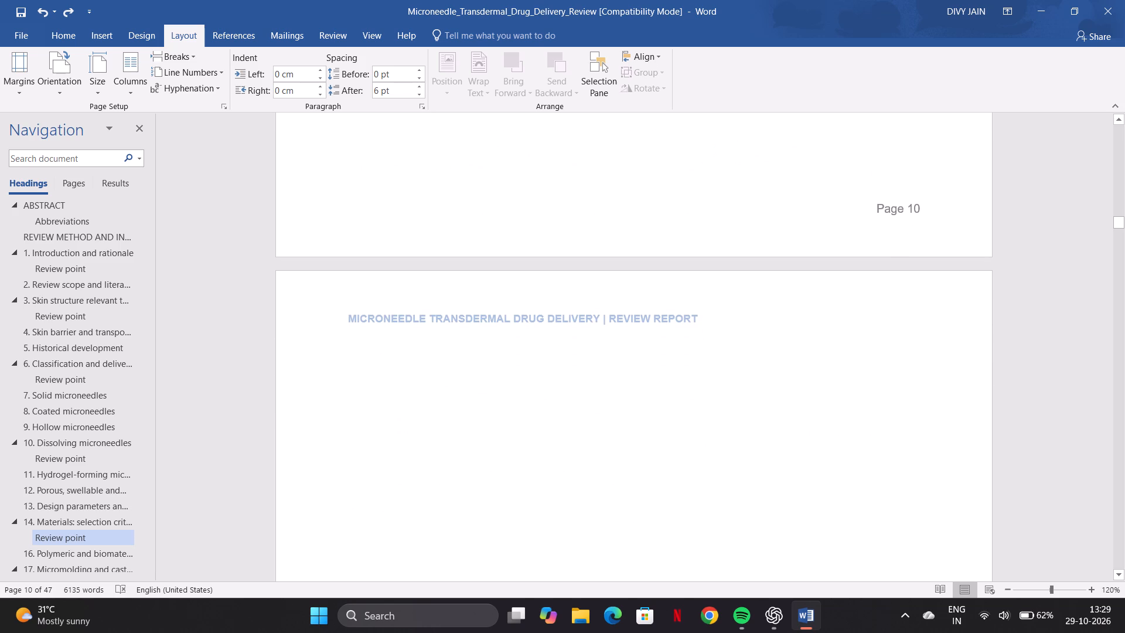
left_click(360, 338)
key("ctrl+v")
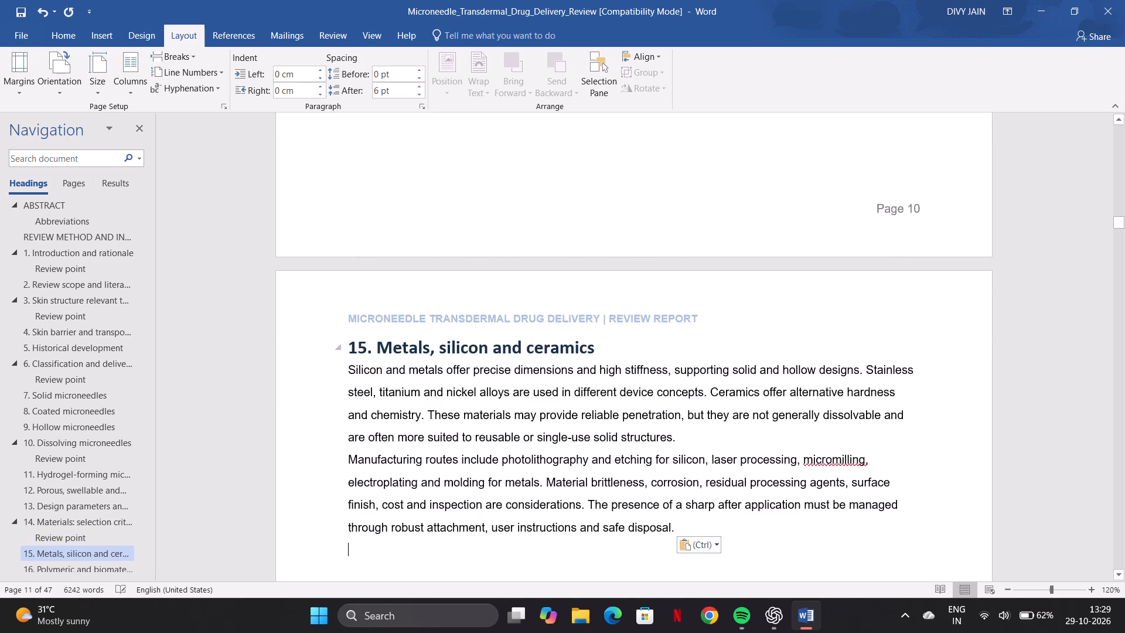
left_click_drag(360, 338, 380, 236)
Cut the whole "16. Polymeric and biomaterial systems" section, heading and both paragraphs, from page 16.
scroll(380, 236, "down", 3)
left_click(380, 236)
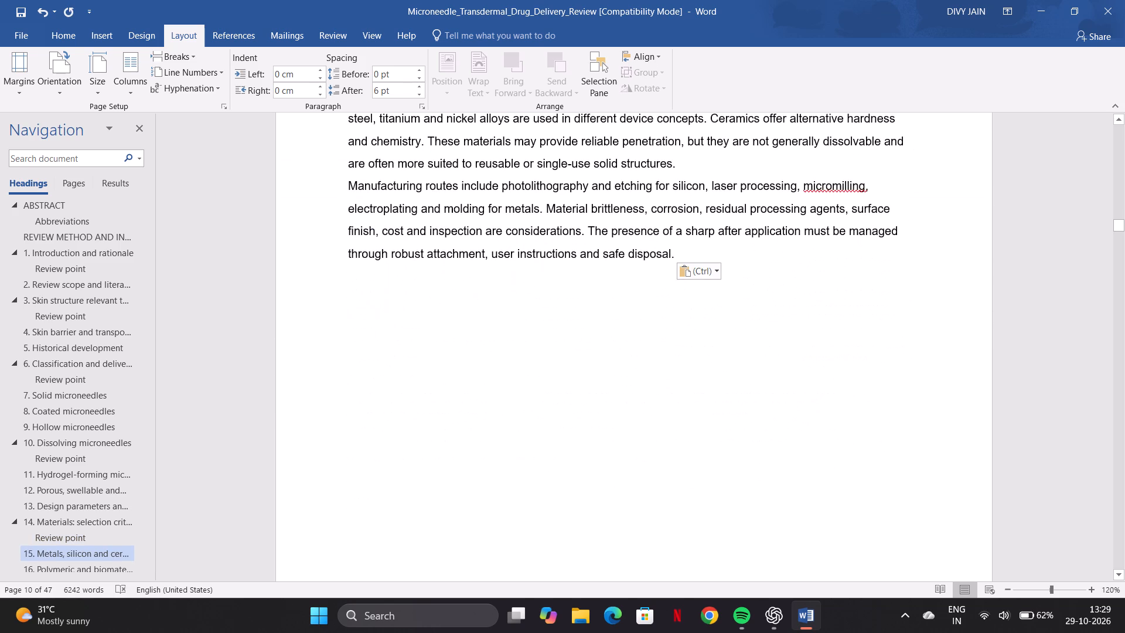
scroll(380, 236, "down", 4)
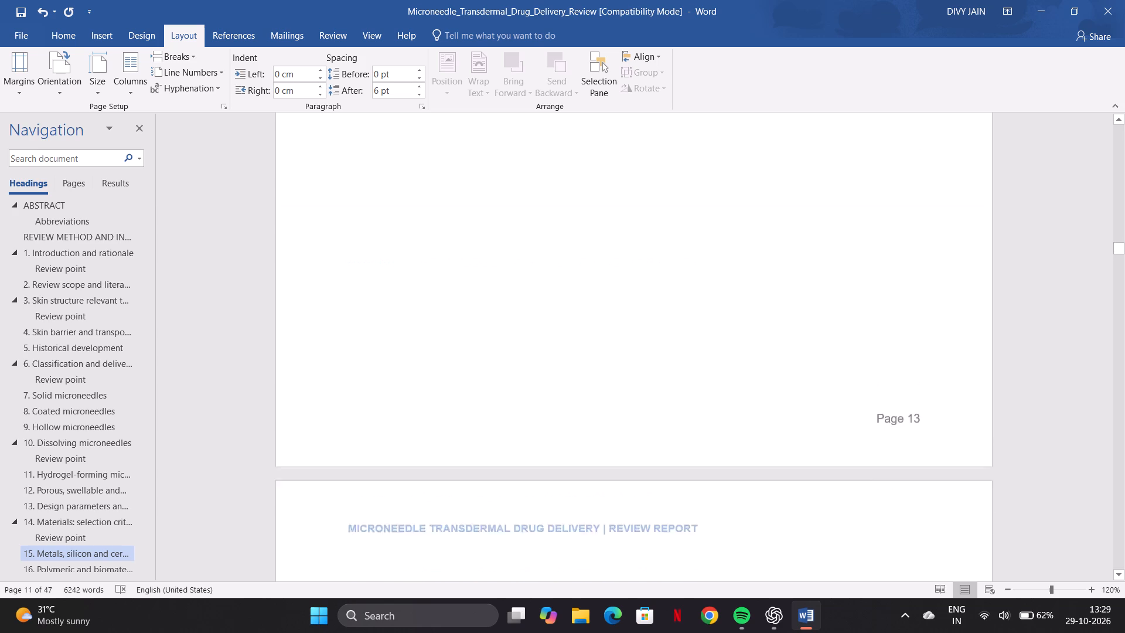
scroll(380, 236, "down", 5)
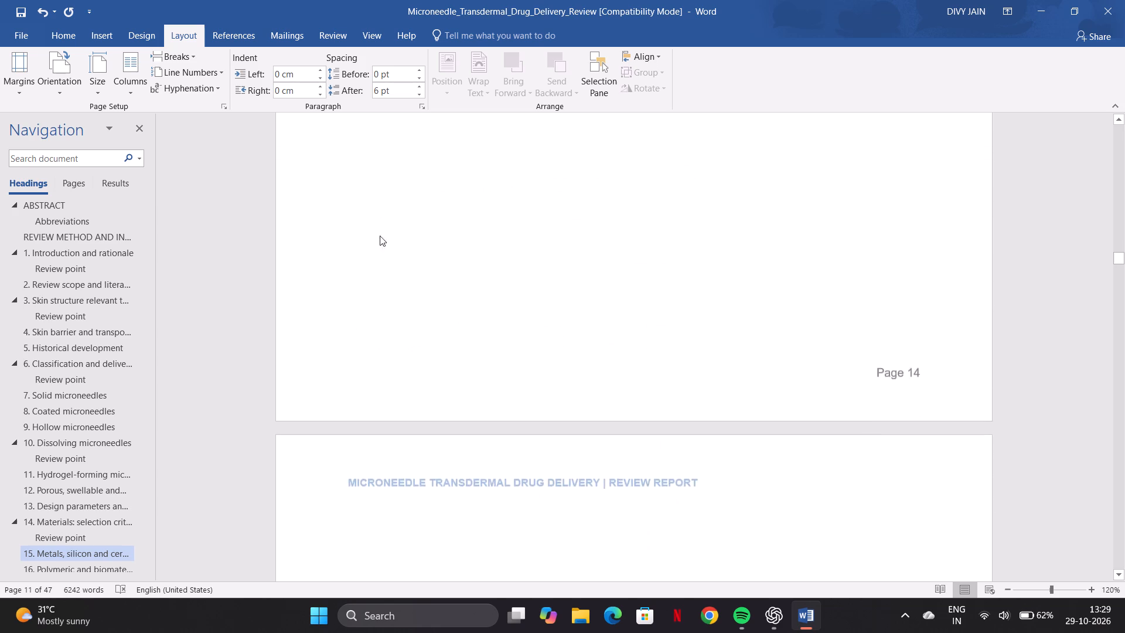
scroll(380, 236, "down", 4)
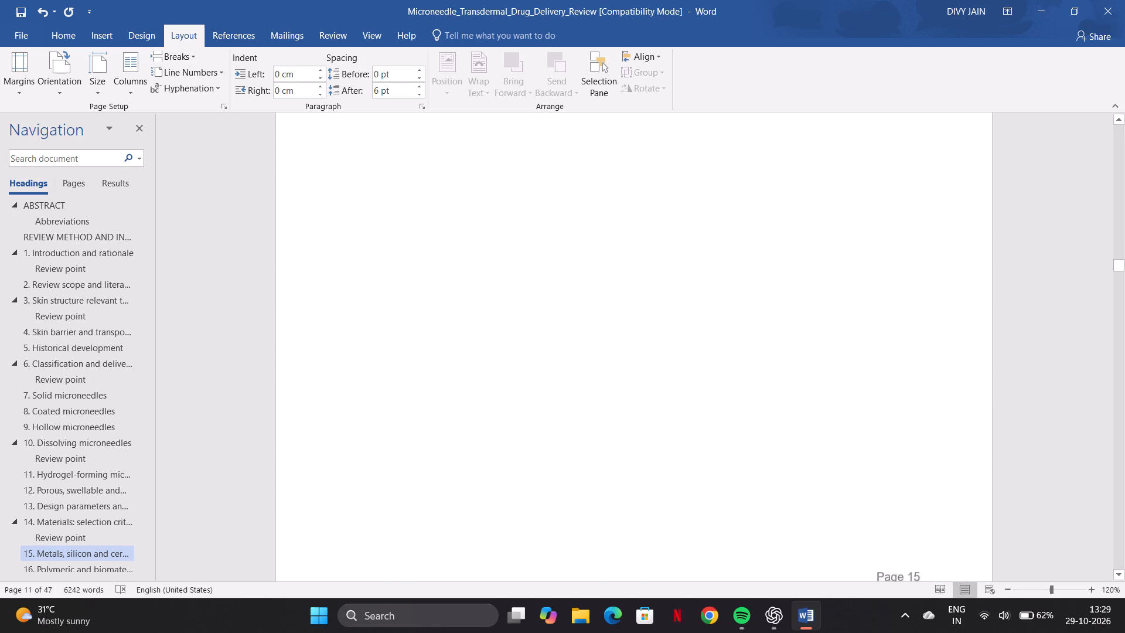
scroll(380, 236, "down", 2)
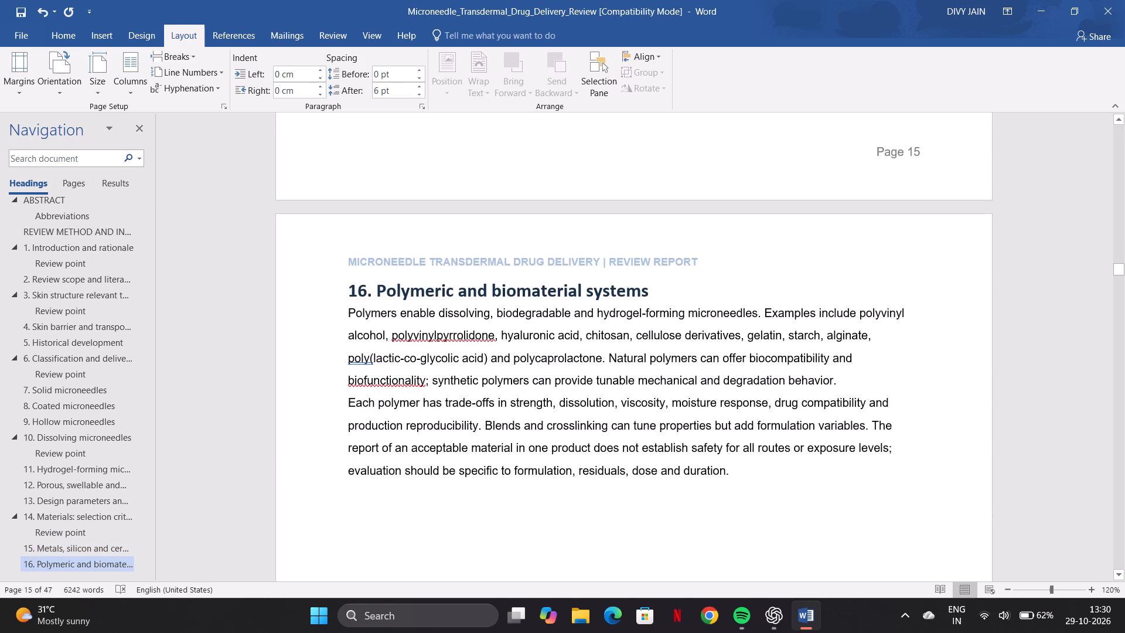
left_click(647, 399)
left_click(710, 464)
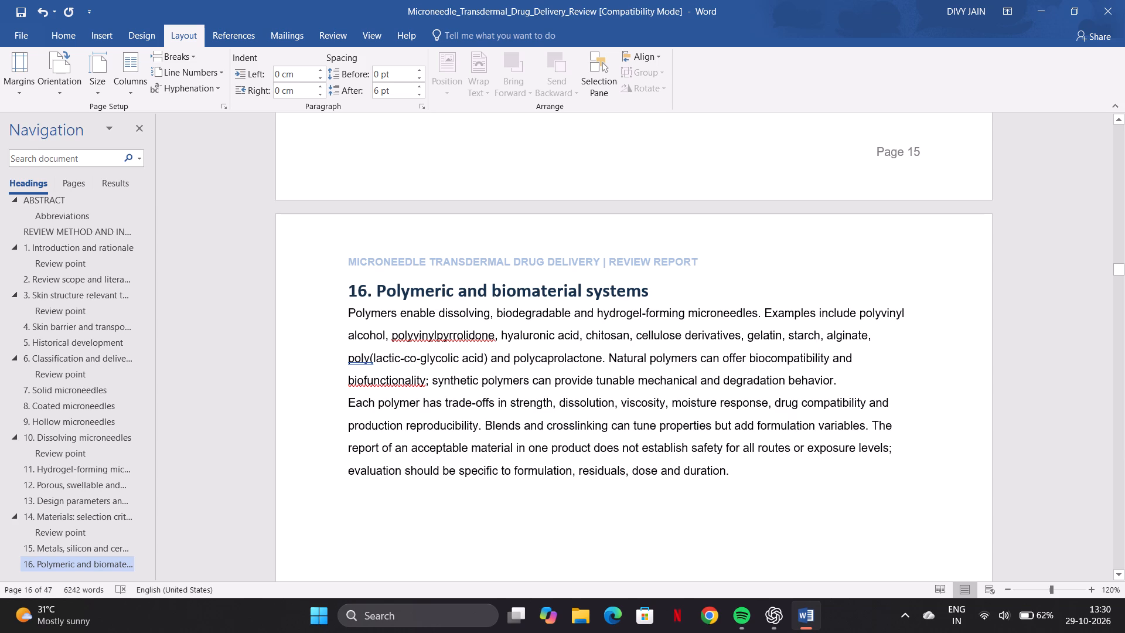
left_click(732, 472)
key("ctrl+shift+Left")
key("ctrl+shift+Left")
key("ctrl+shift+Left")
key("ctrl+shift+Up")
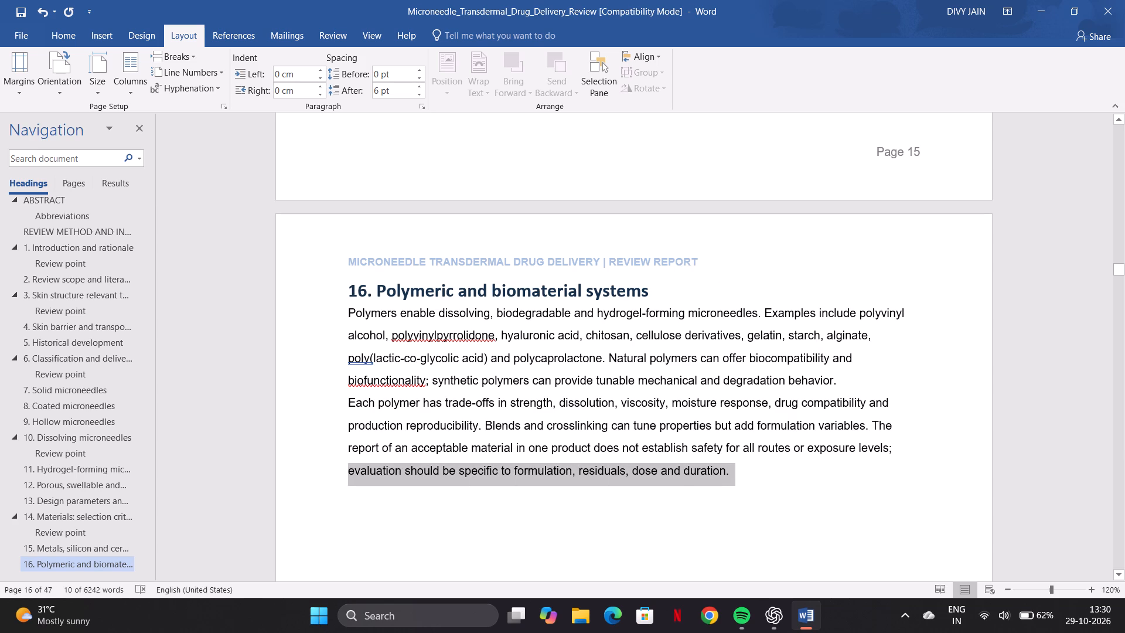
key("ctrl+shift+Up")
key("ctrl+shift+Up")
key("ctrl+shift+Up")
key("ctrl+shift+Up")
key("ctrl+shift+Up")
key("ctrl+shift+Up")
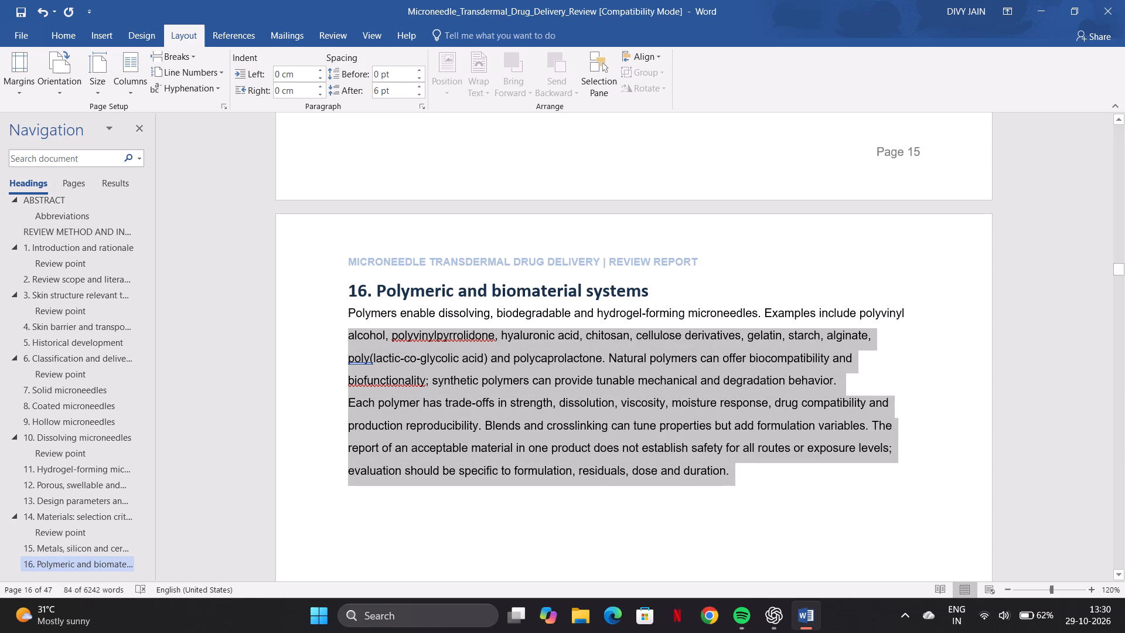
key("ctrl+shift+Up")
key("ctrl+shift+Up")
key("ctrl+x")
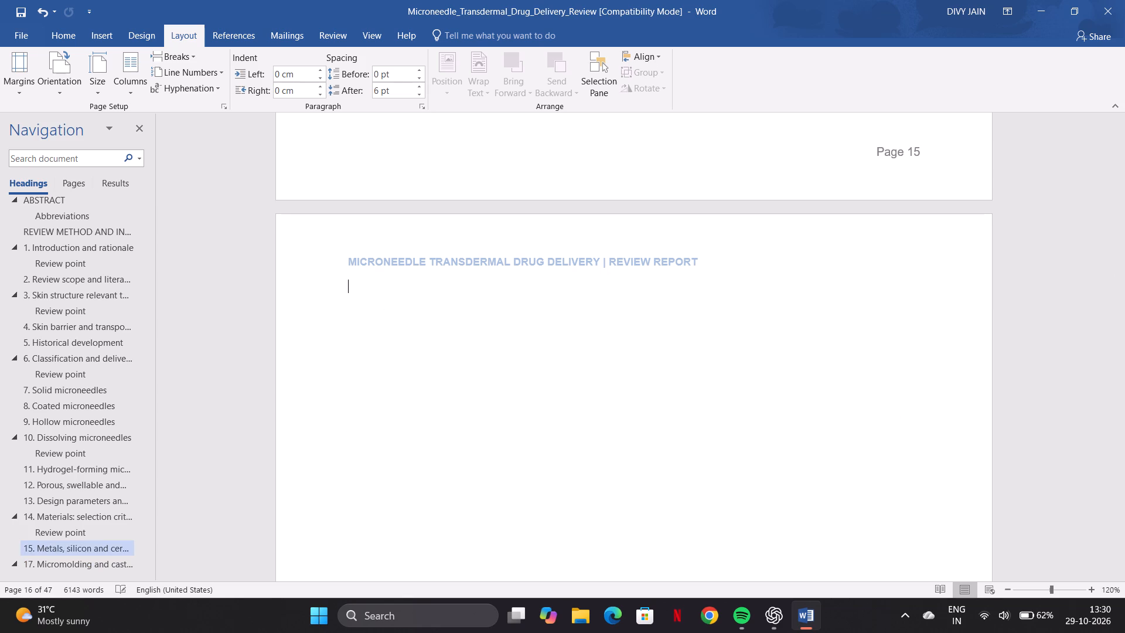
Paste the cut section 16 on page 11, on a new line below the last paragraph of section 15.
scroll(732, 472, "up", 12)
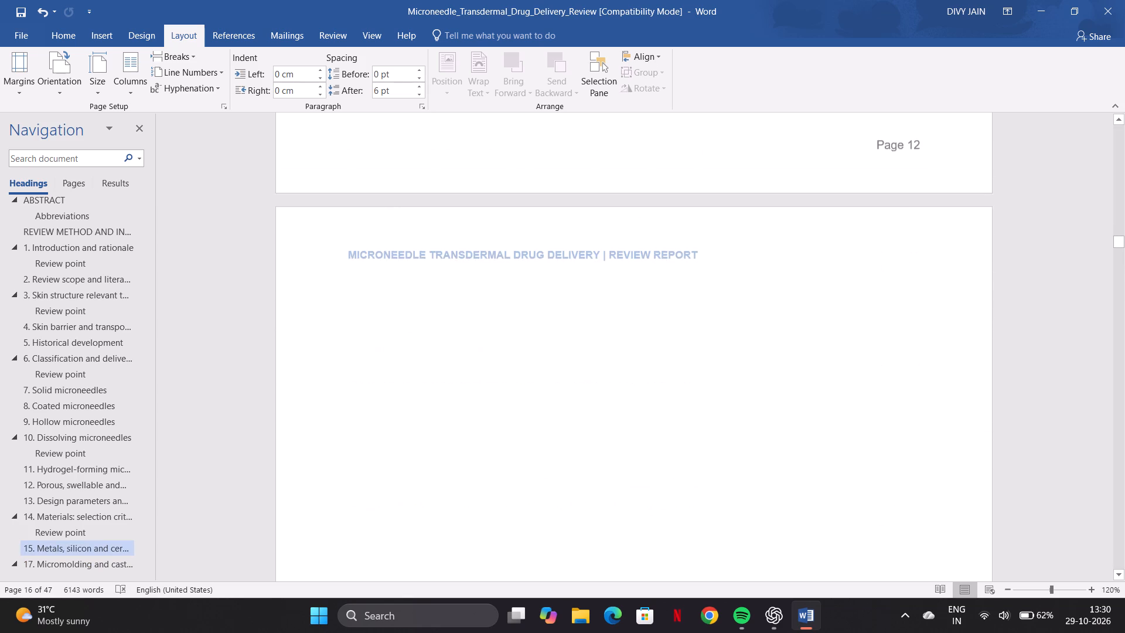
scroll(732, 472, "up", 5)
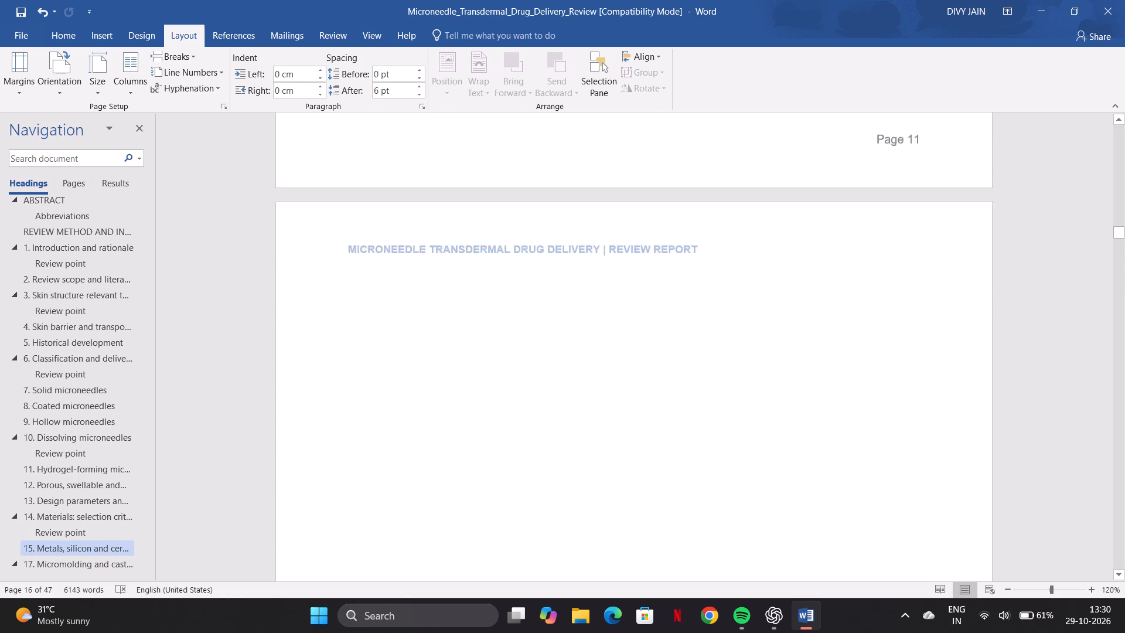
scroll(732, 469, "up", 5)
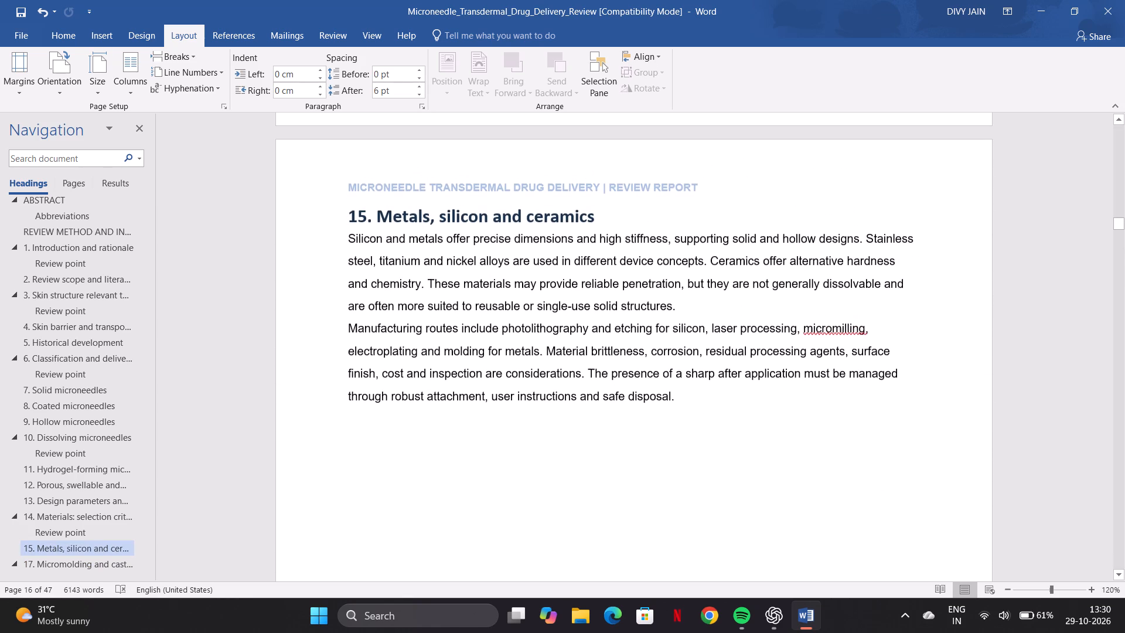
left_click(683, 397)
key("Return")
key("ctrl+v")
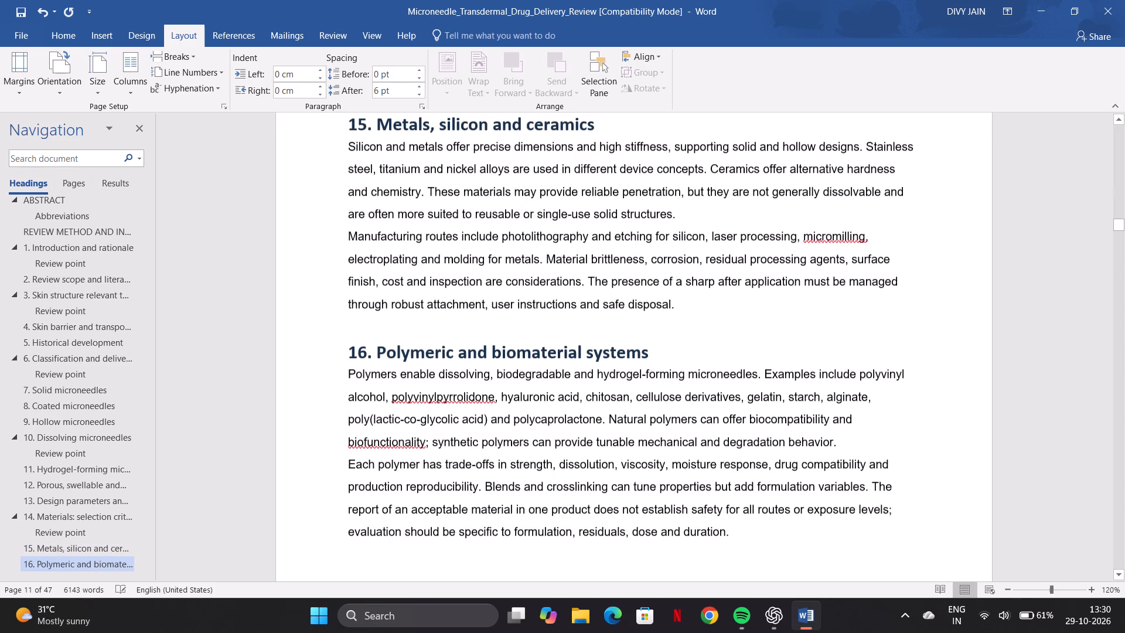
Insert an extra blank line between the end of section 15 and the section 16 heading on page 11.
left_click(680, 298)
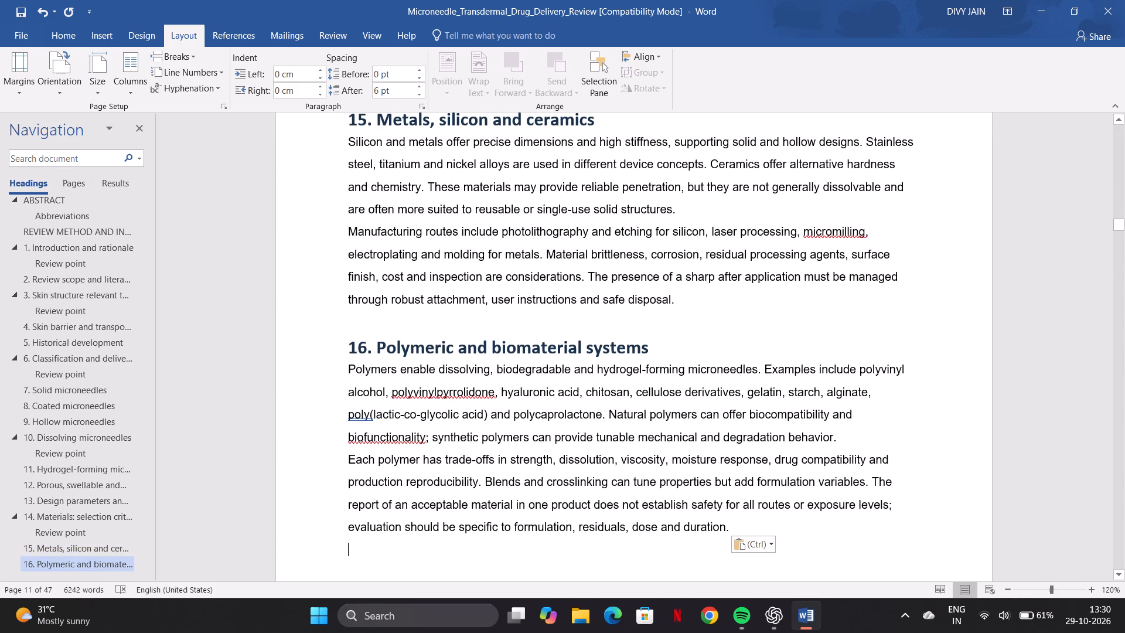
key("Return")
key("Return")
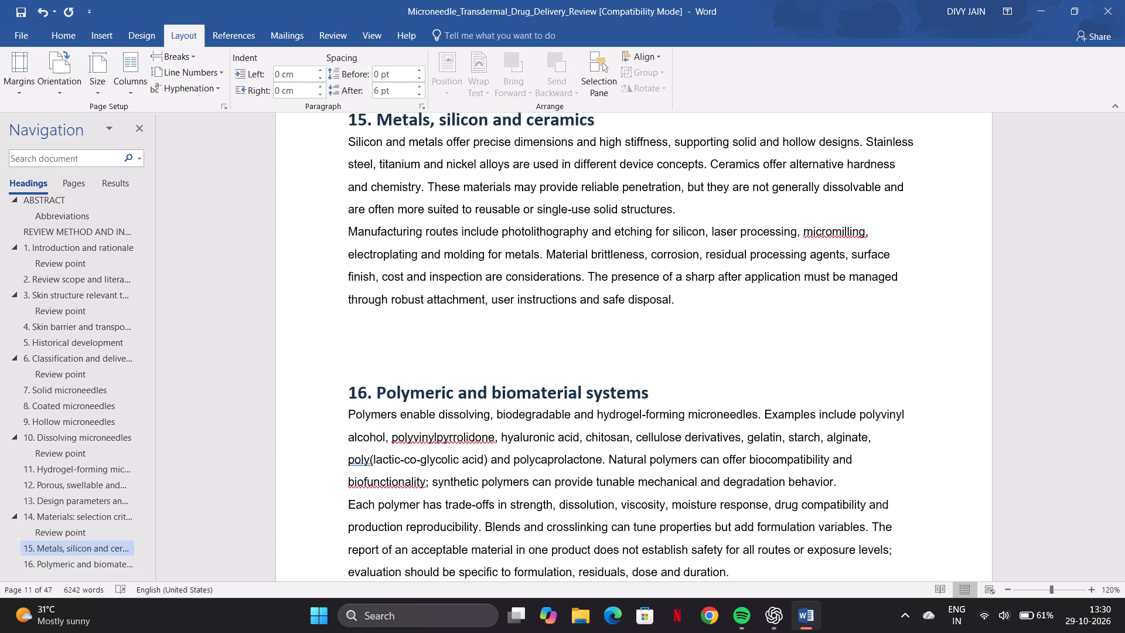
key("BackSpace")
Remove the page break after section 17's Review point so section 18 follows on page 17, keeping one blank line between them.
scroll(680, 298, "down", 7)
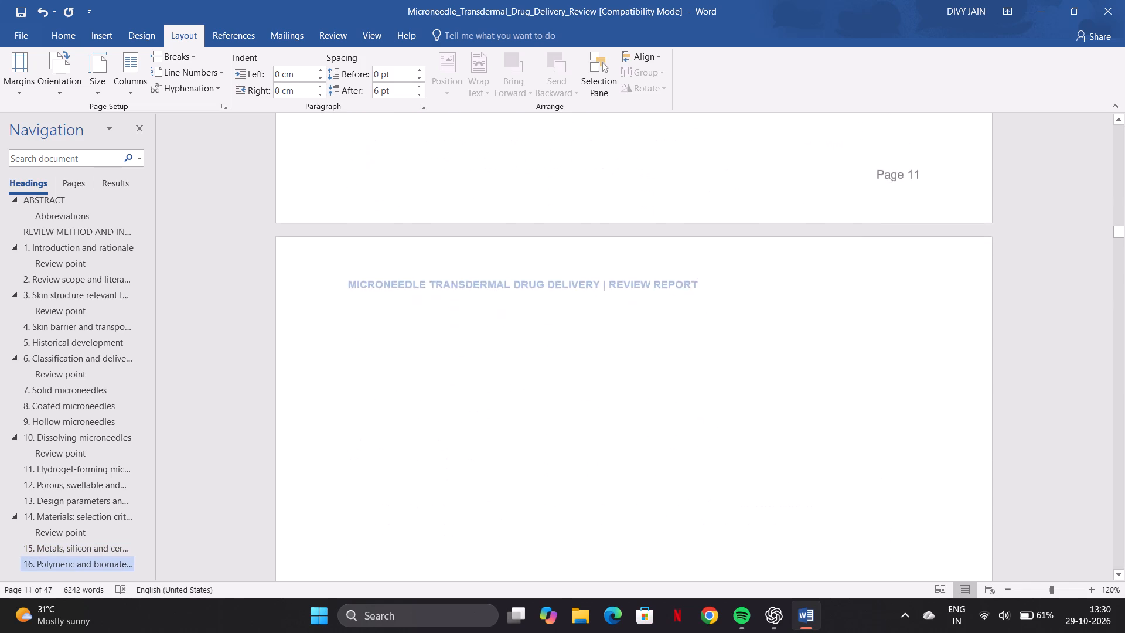
scroll(680, 298, "down", 5)
scroll(680, 298, "up", 4)
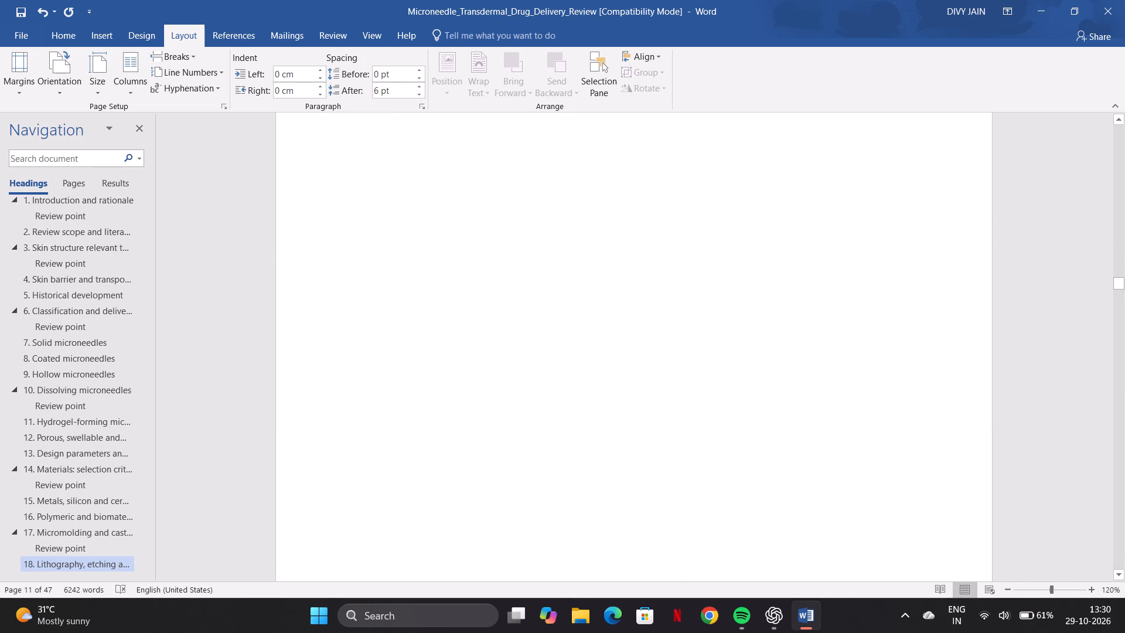
scroll(680, 298, "down", 1)
scroll(680, 298, "up", 1)
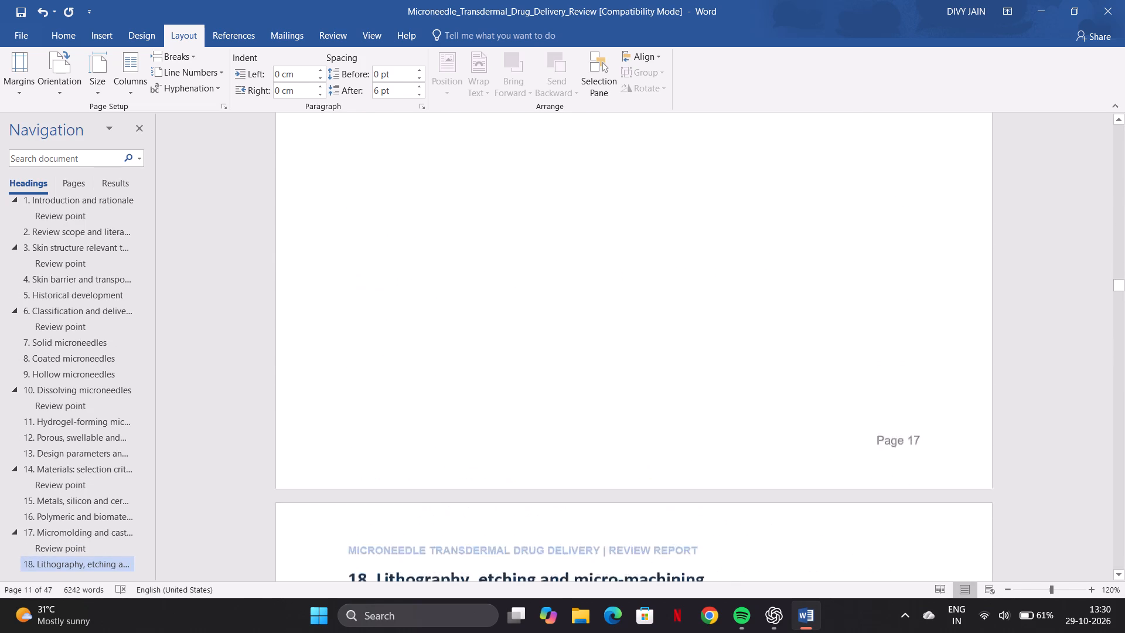
scroll(680, 298, "up", 2)
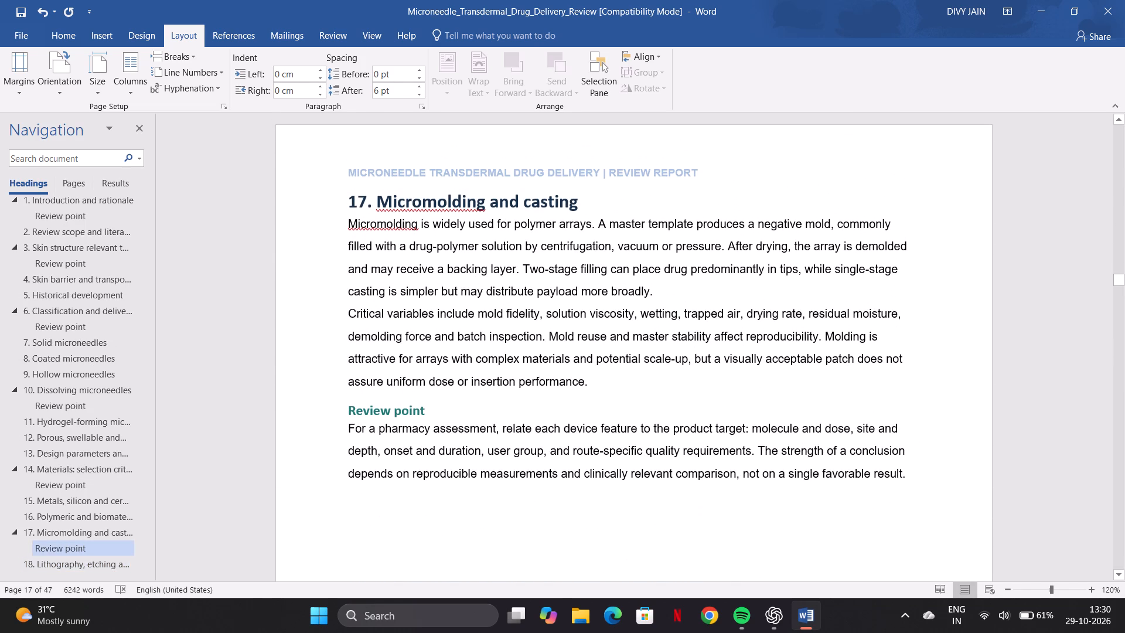
left_click(957, 360)
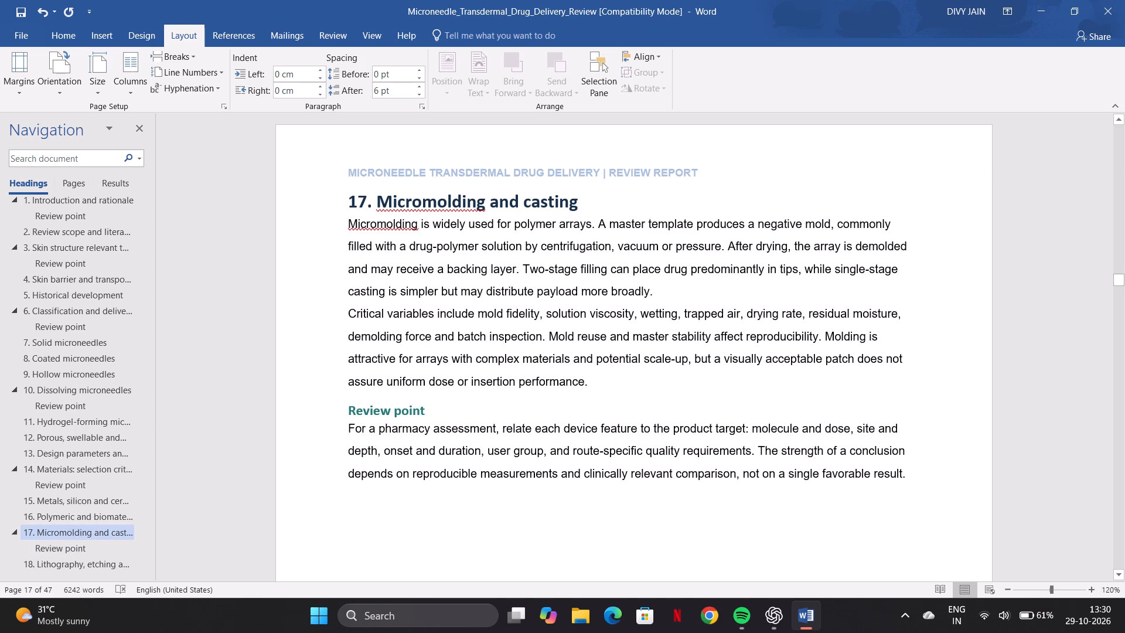
key("Down")
key("Down")
key("Down")
key("Down")
key("Down")
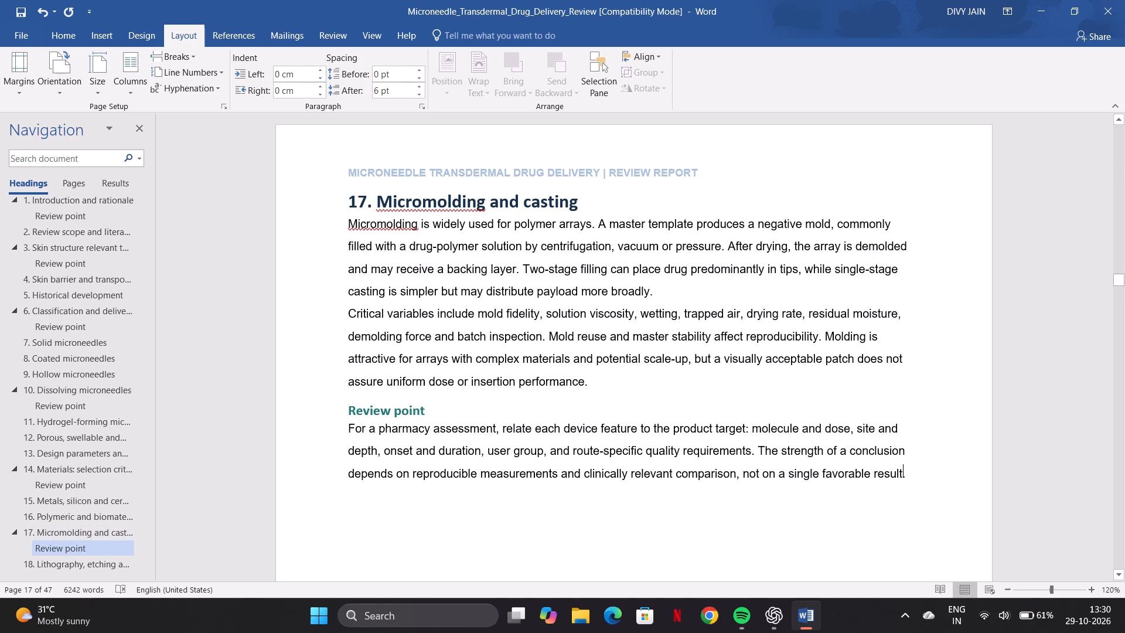
key("Down")
key("BackSpace")
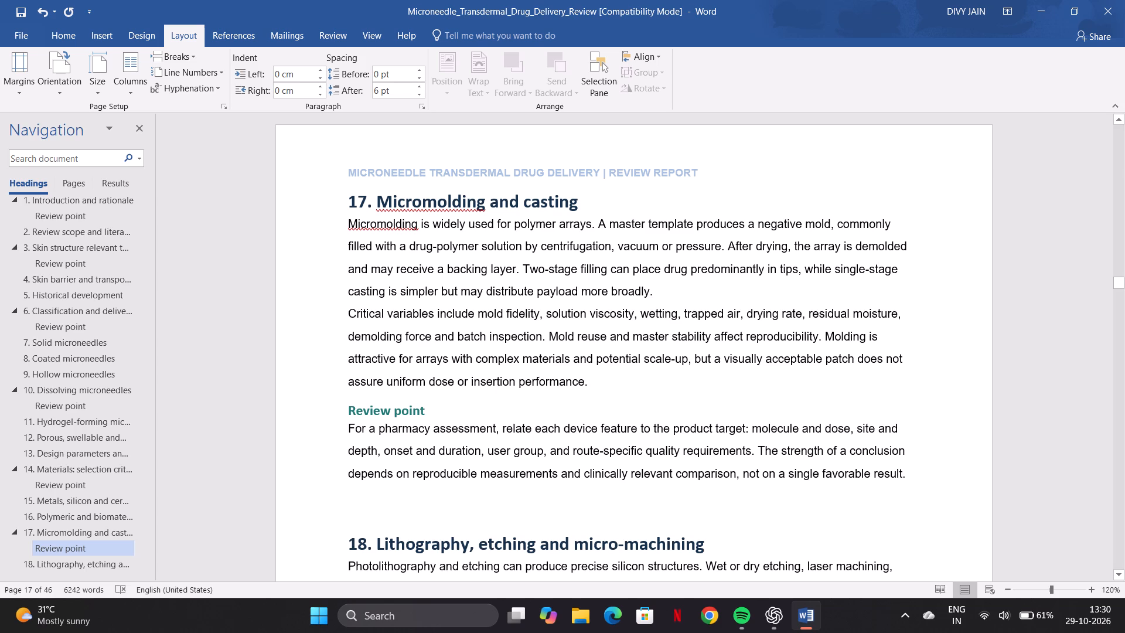
key("BackSpace")
scroll(957, 367, "down", 1)
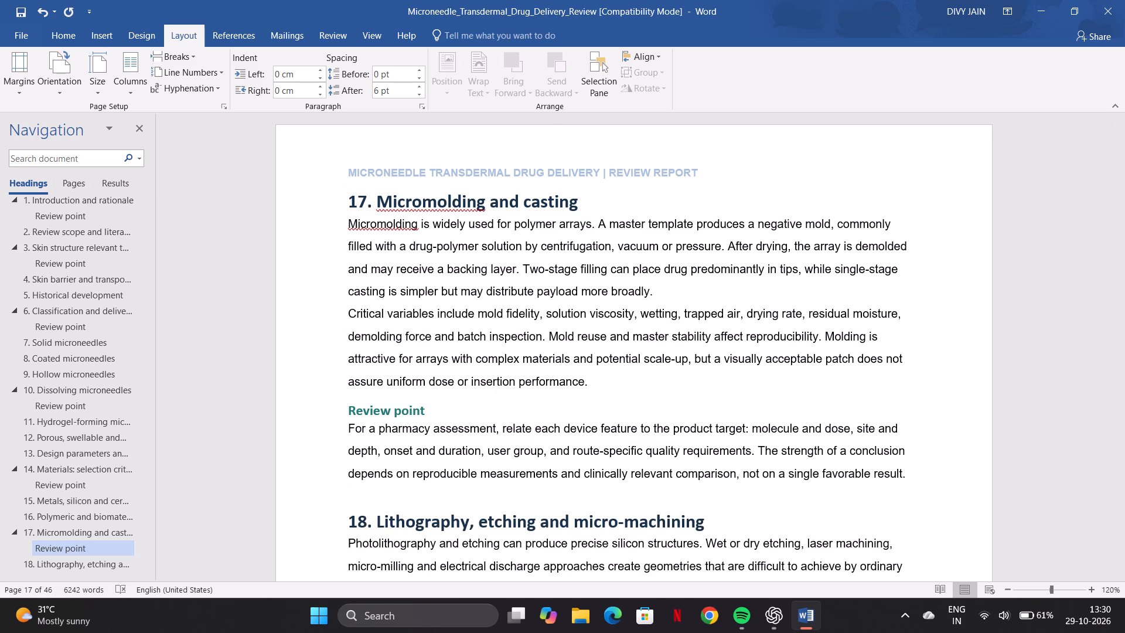
scroll(957, 367, "down", 1)
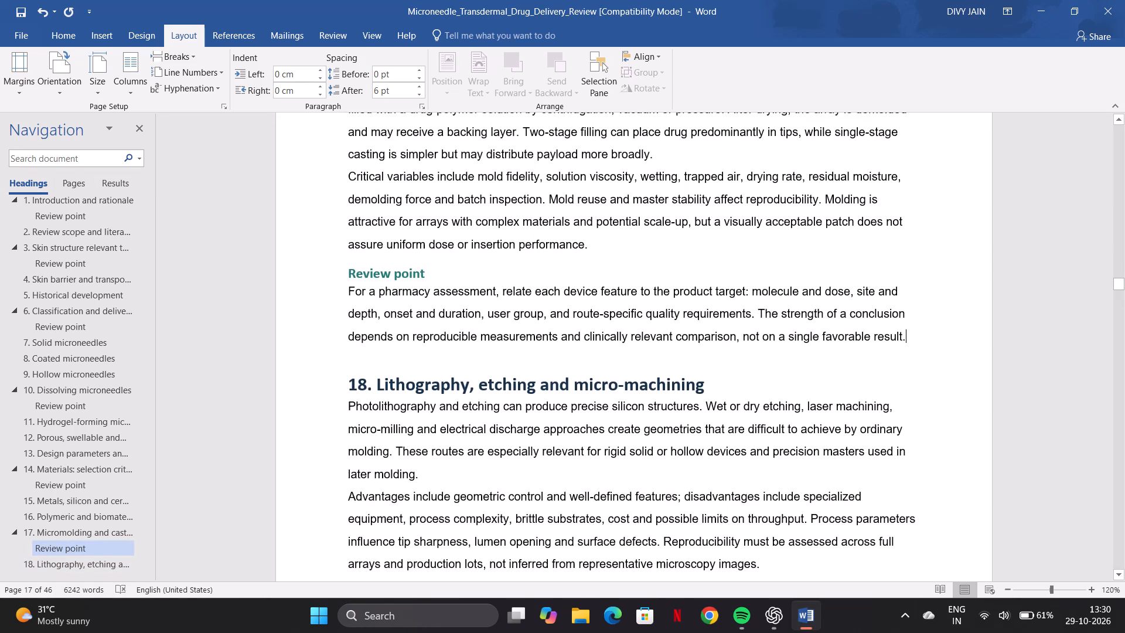
scroll(957, 367, "down", 1)
key("Return")
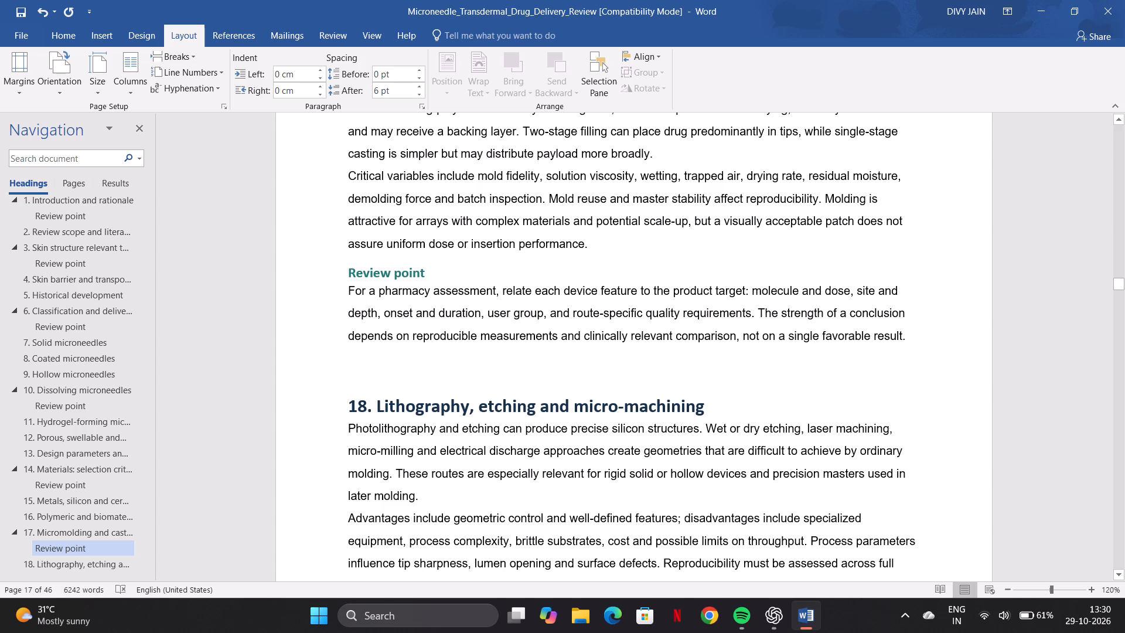
Cut the text from the "17. Micromolding and casting" heading through all of section 18 to the first body line of section 19.
key("Up")
key("Up")
key("Up")
key("Up")
key("Up")
key("Up")
key("Up")
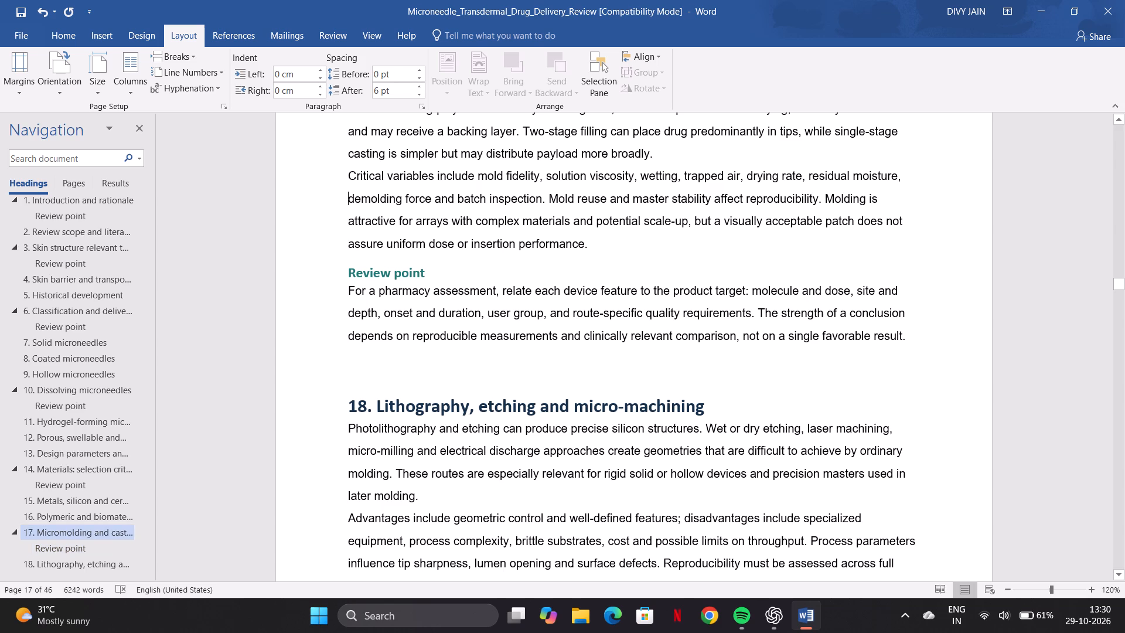
scroll(946, 222, "up", 1)
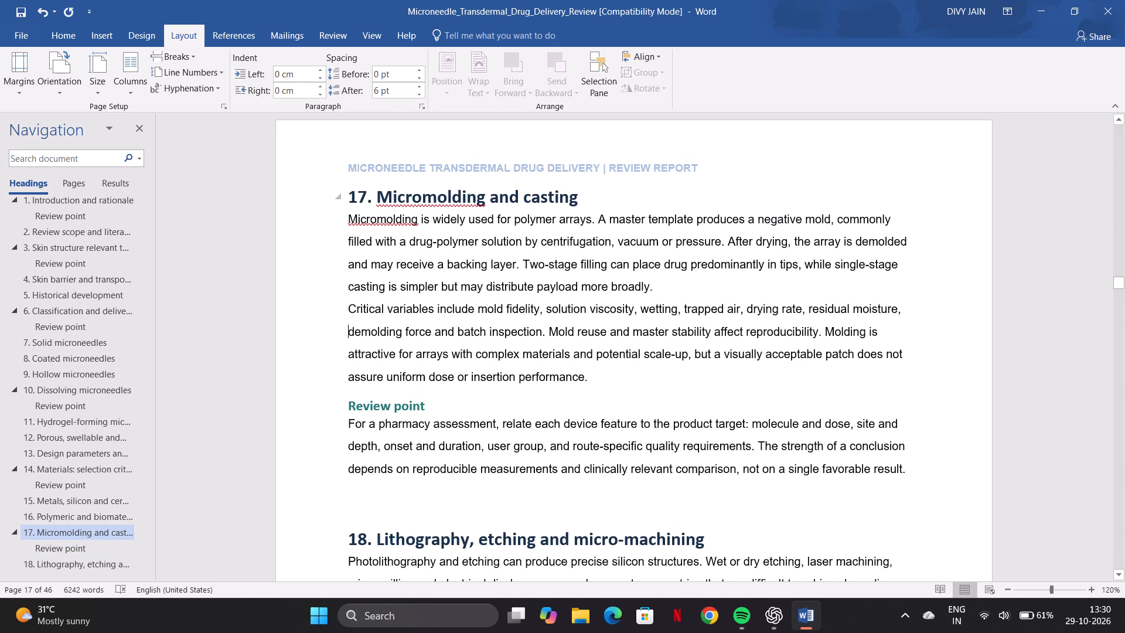
left_click(350, 193)
key("ctrl+shift+Right")
key("ctrl+shift+Right")
key("ctrl+shift+Right")
key("ctrl+shift+Right")
key("ctrl+shift+Down")
key("ctrl+shift+Down")
key("ctrl+shift+Down")
key("ctrl+shift+Down")
key("ctrl+shift+Down")
key("ctrl+shift+Down")
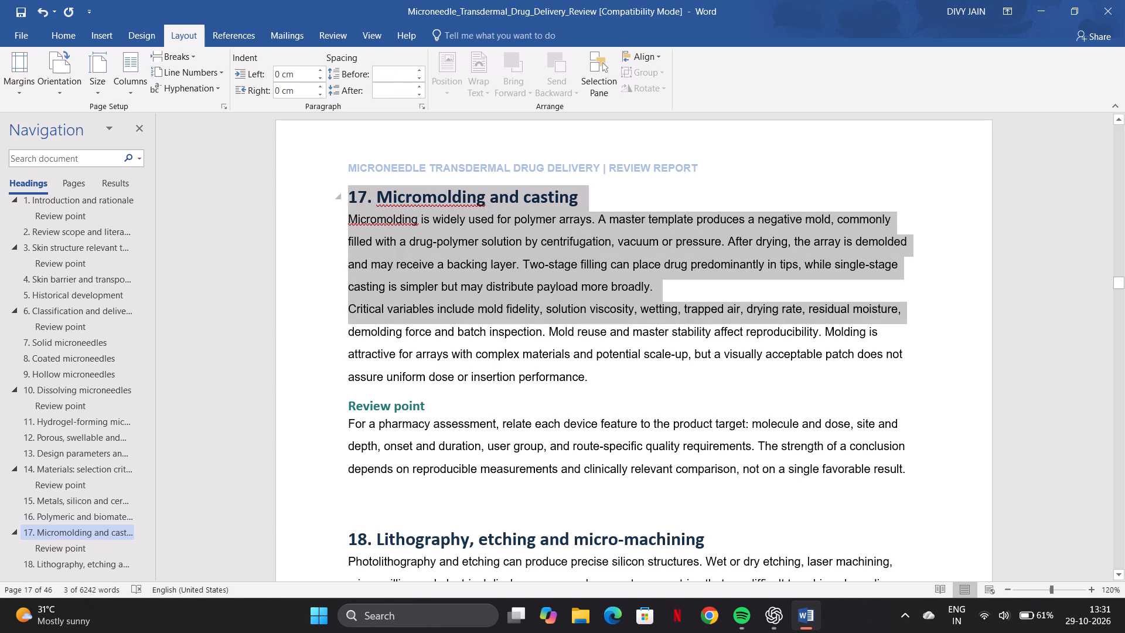
key("ctrl+shift+Down")
key("ctrl+shift+Down")
key("ctrl+shift+Down")
key("ctrl+shift+Down")
key("ctrl+shift+Down")
key("ctrl+shift+Down")
key("ctrl+shift+Down")
key("ctrl+shift+Down")
key("ctrl+shift+Down")
key("ctrl+shift+Down")
key("ctrl+shift+Down")
key("ctrl+shift+Down")
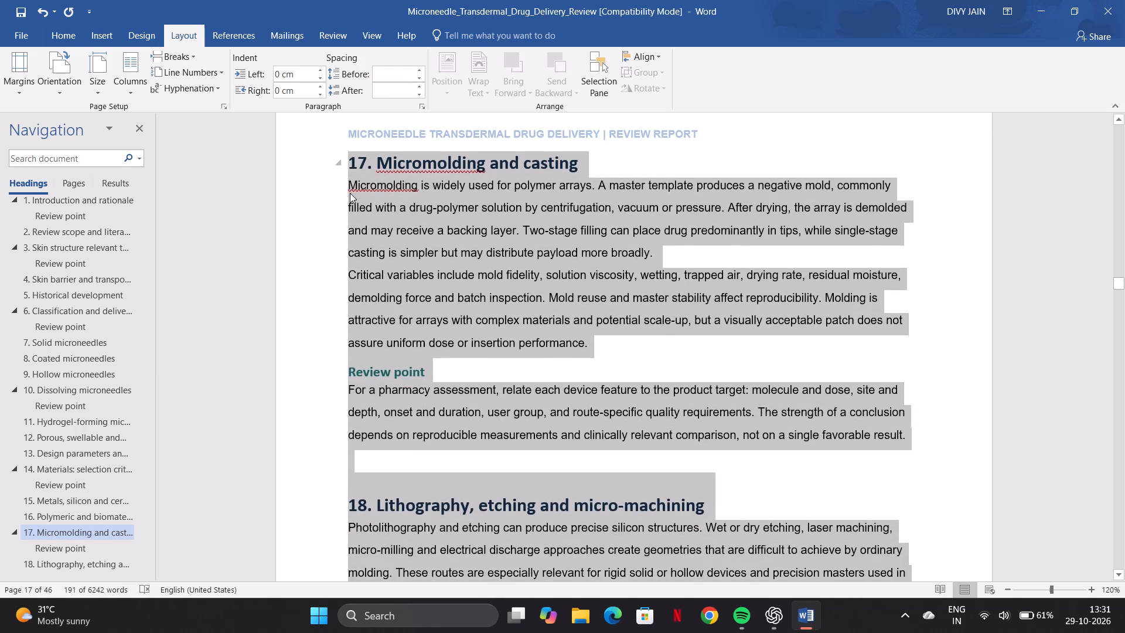
key("ctrl+shift+Down")
key("ctrl+shift+Down")
key("ctrl+shift+Down")
key("ctrl+shift+Down")
key("ctrl+shift+Down")
key("ctrl+shift+Down")
key("ctrl+shift+Down")
key("ctrl+shift+Down")
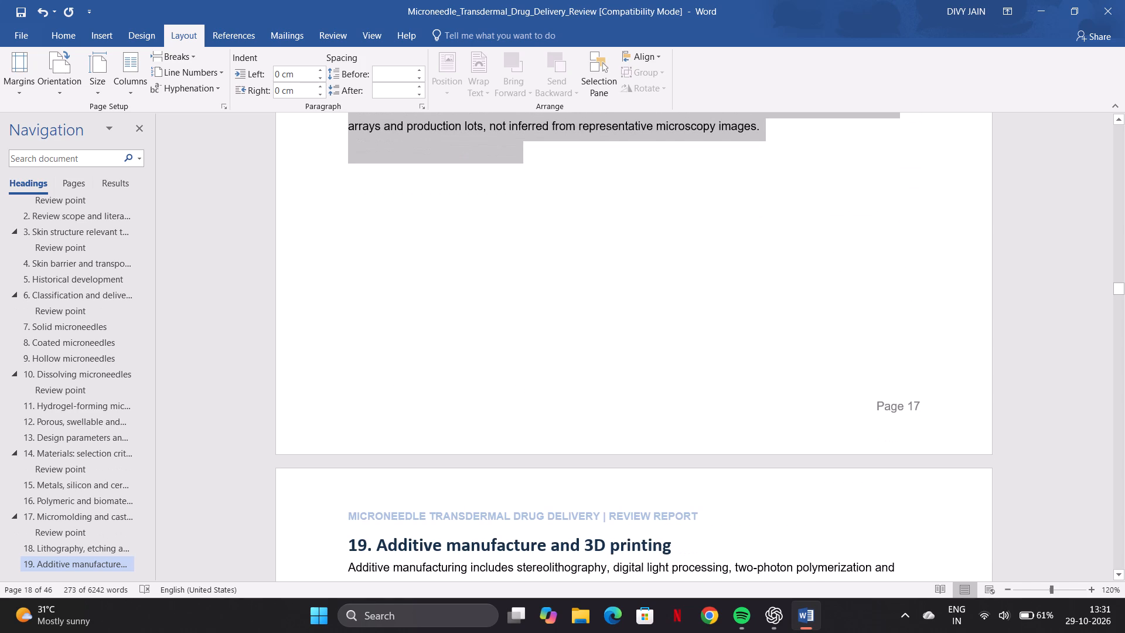
key("ctrl+x")
Paste the cut text on page 11, on a new line below the last paragraph of section 16.
scroll(350, 193, "up", 5)
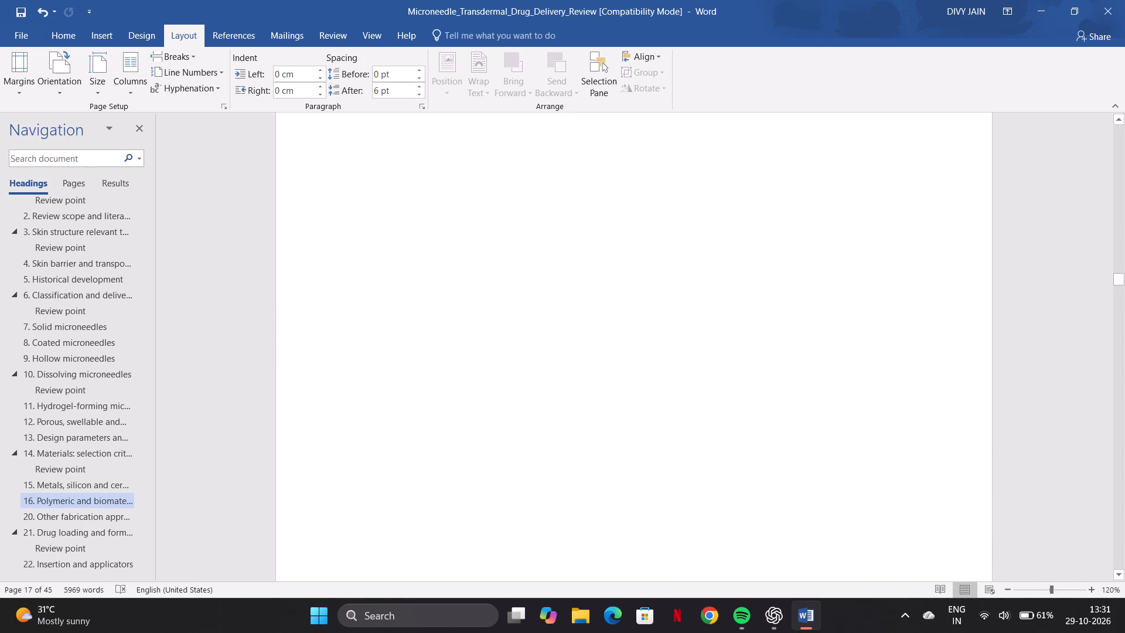
scroll(350, 193, "up", 10)
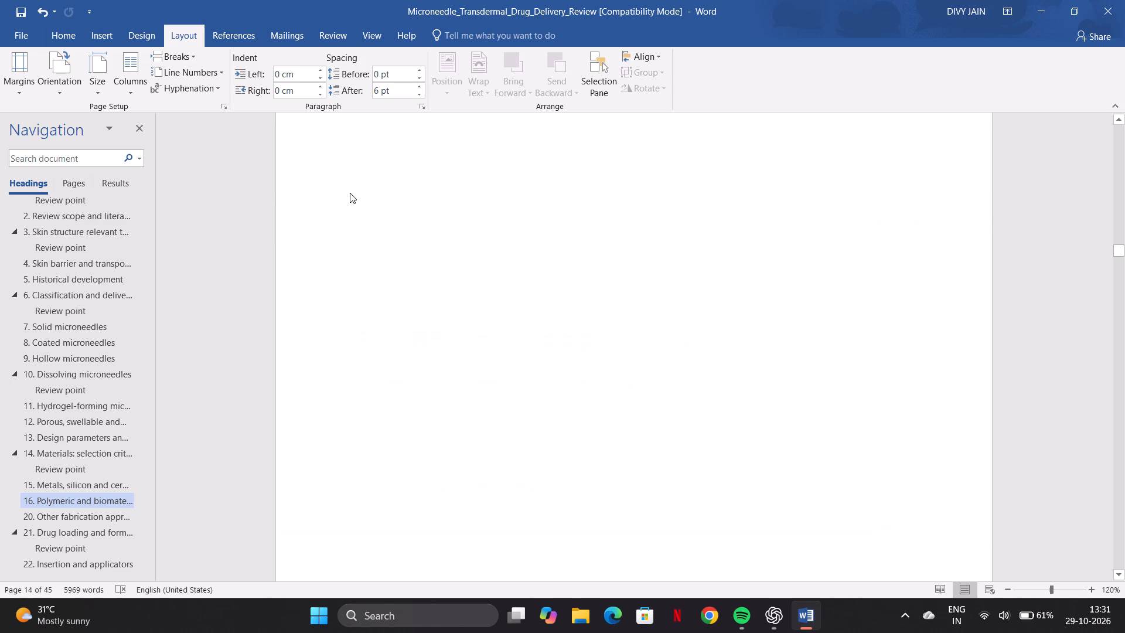
scroll(350, 193, "up", 5)
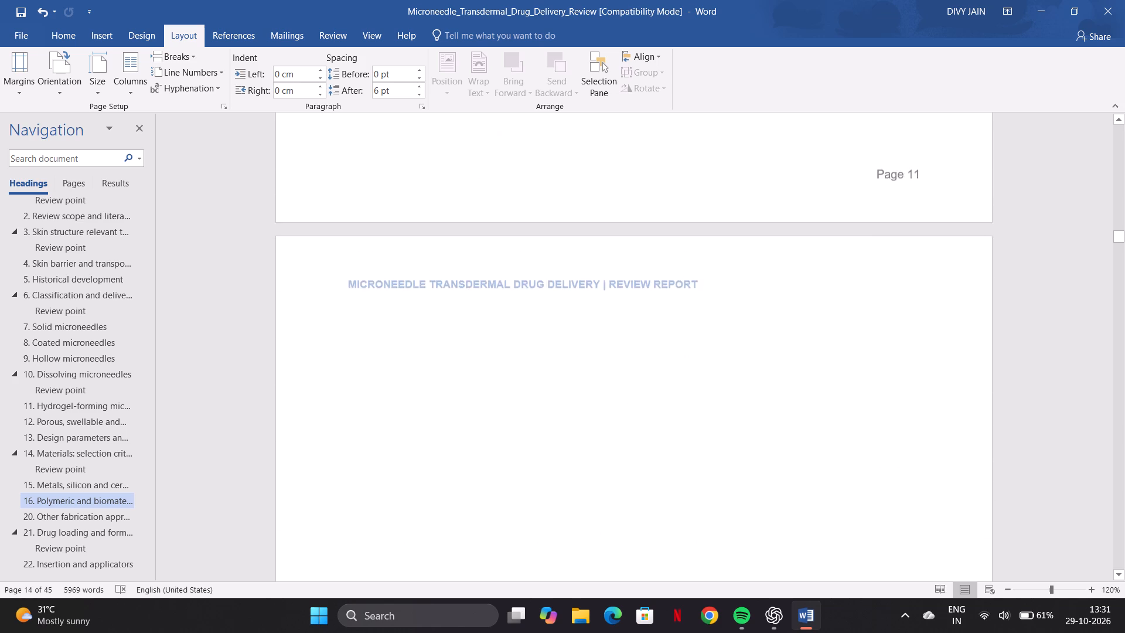
scroll(350, 193, "up", 2)
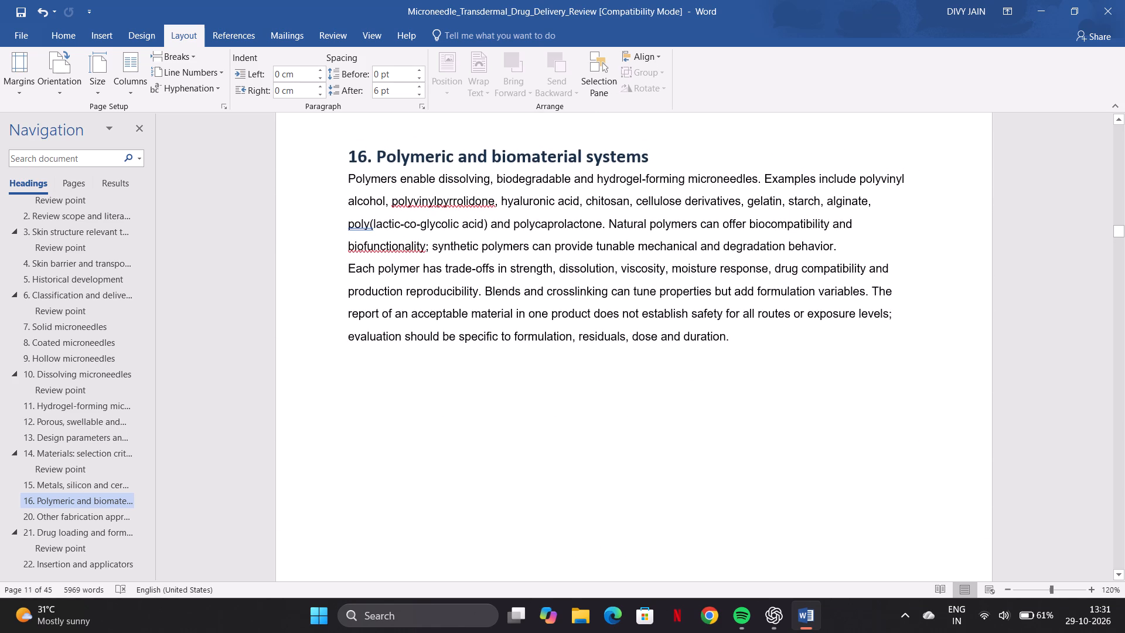
left_click(727, 228)
left_click(730, 287)
left_click(732, 342)
key("Return")
key("ctrl+v")
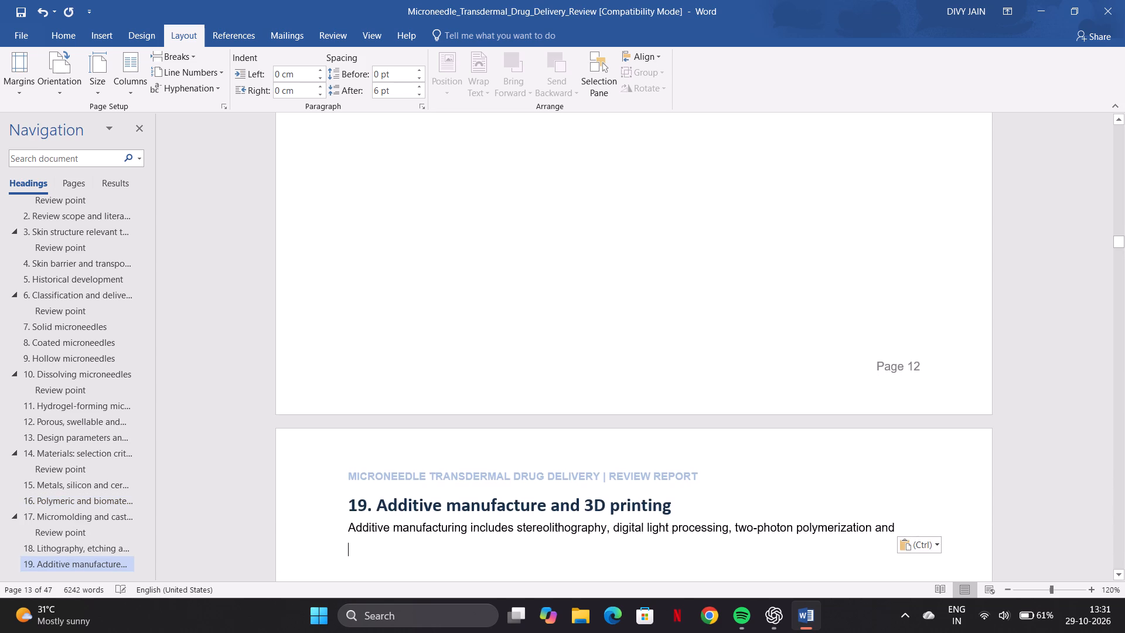
Delete the page break after section 18 on page 12 so the section 19 heading follows on the same page.
scroll(732, 342, "up", 6)
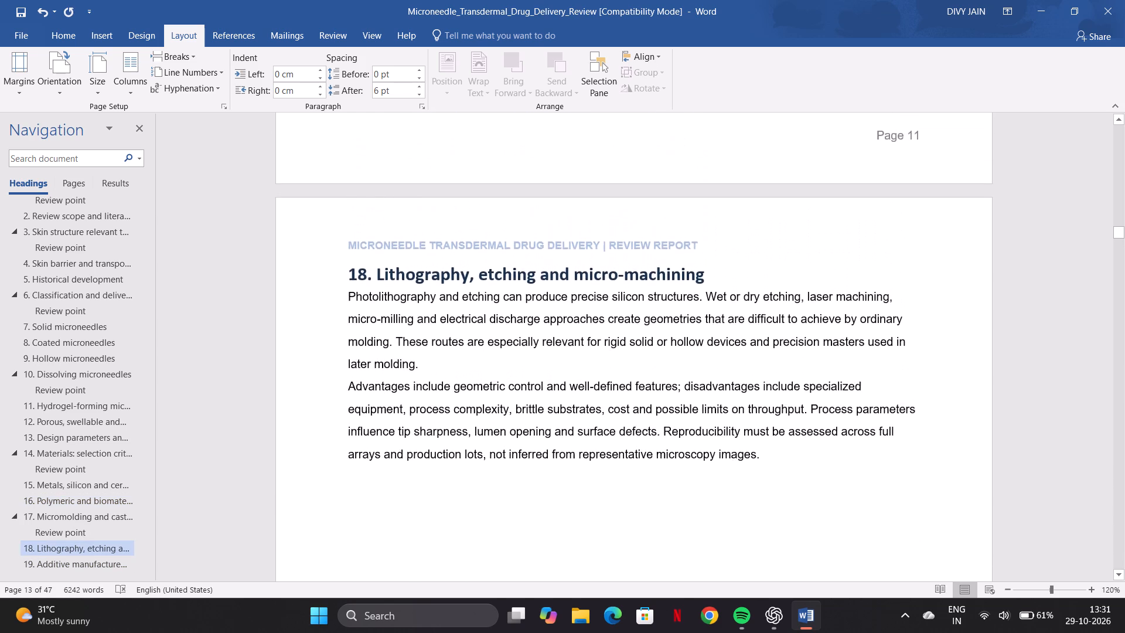
scroll(732, 342, "up", 1)
scroll(732, 342, "down", 1)
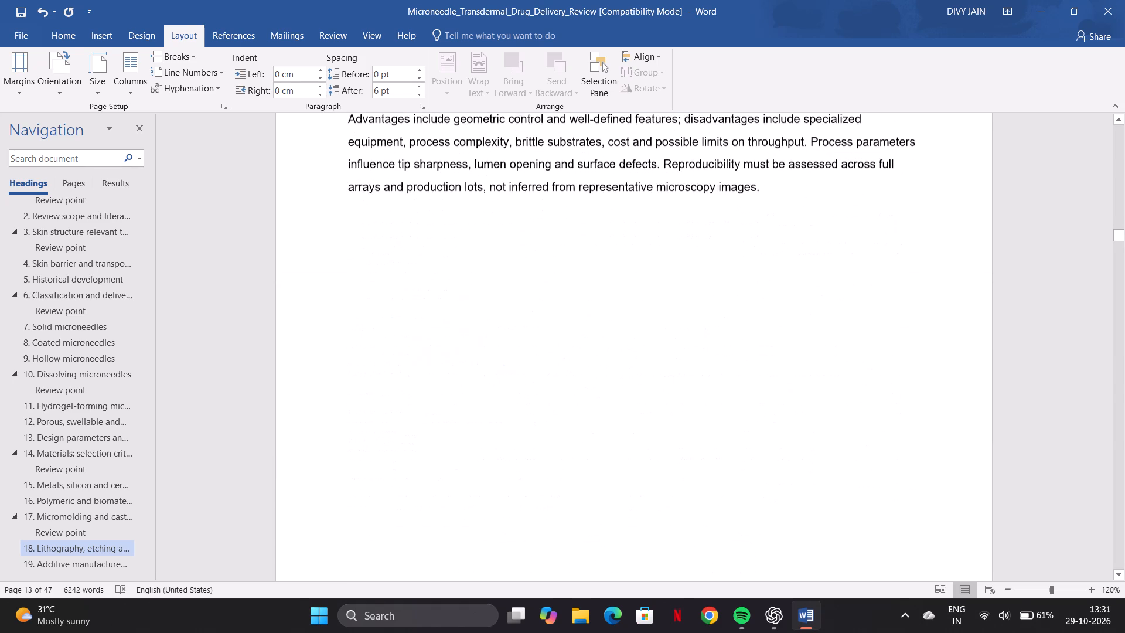
left_click_drag(732, 342, 570, 398)
left_click(570, 398)
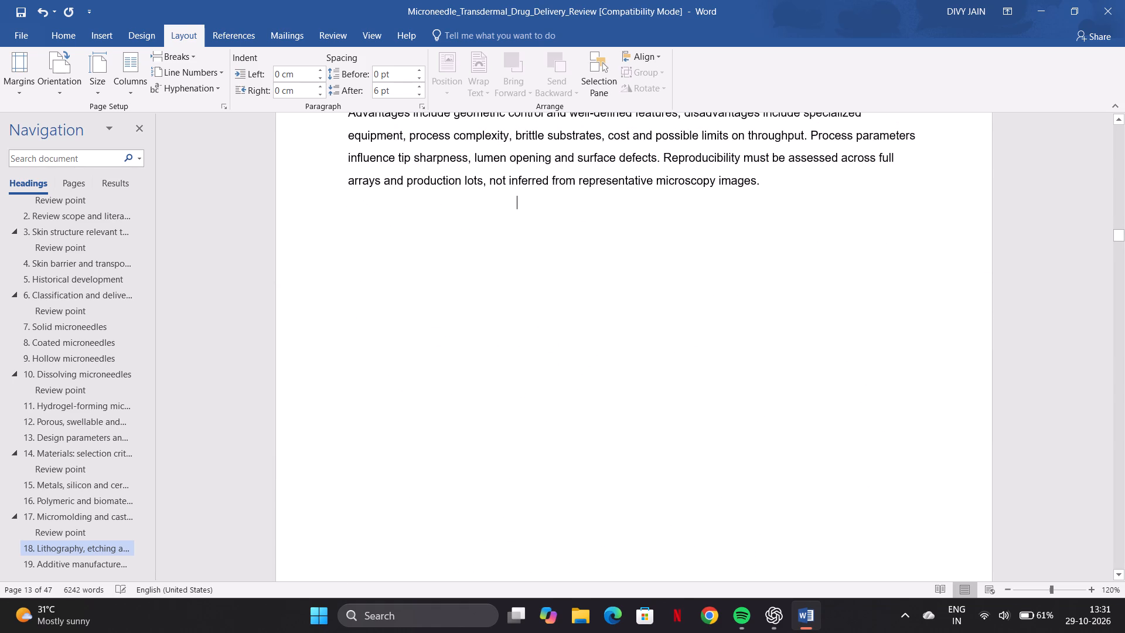
key("BackSpace")
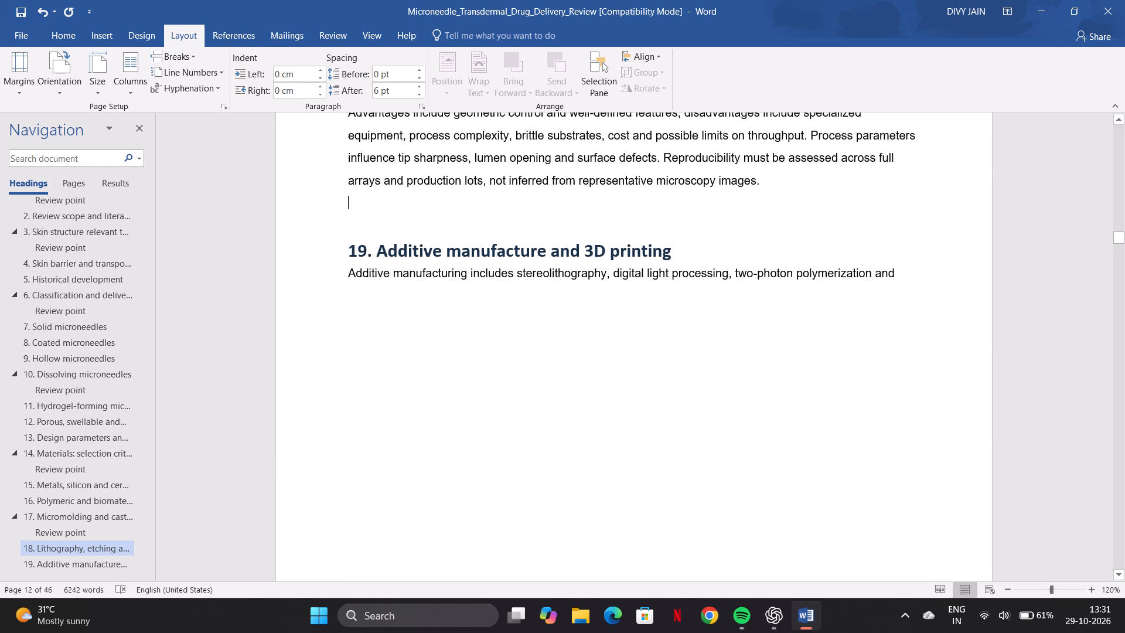
Delete the page break and blank line after section 19's remaining text on page 18 so "20. Other fabrication approaches" follows directly.
scroll(527, 507, "down", 5)
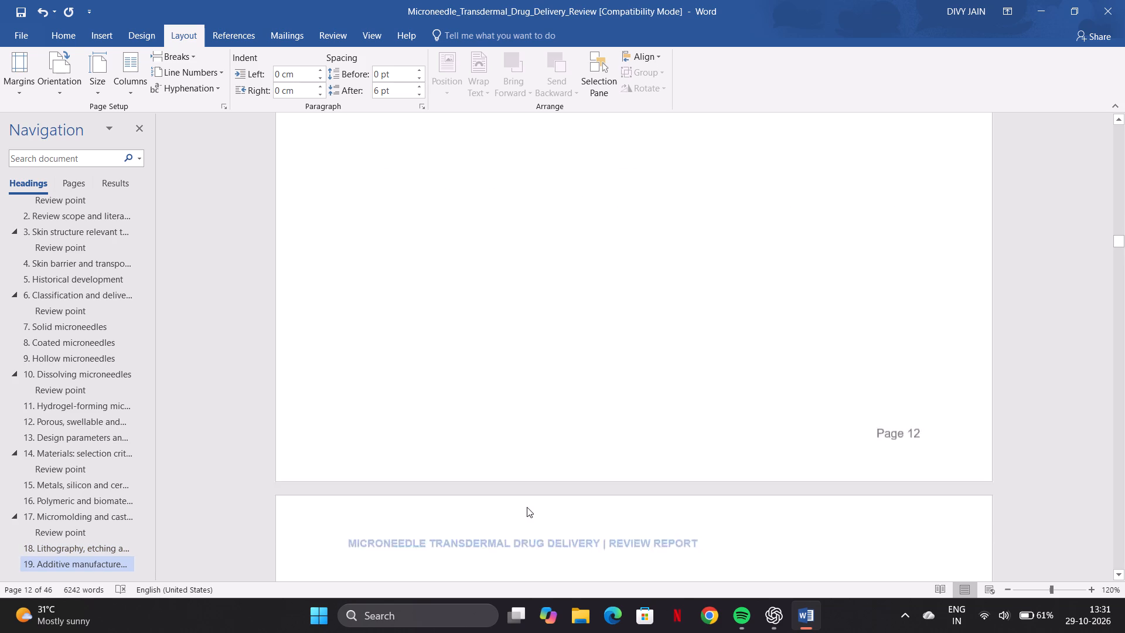
scroll(527, 507, "down", 5)
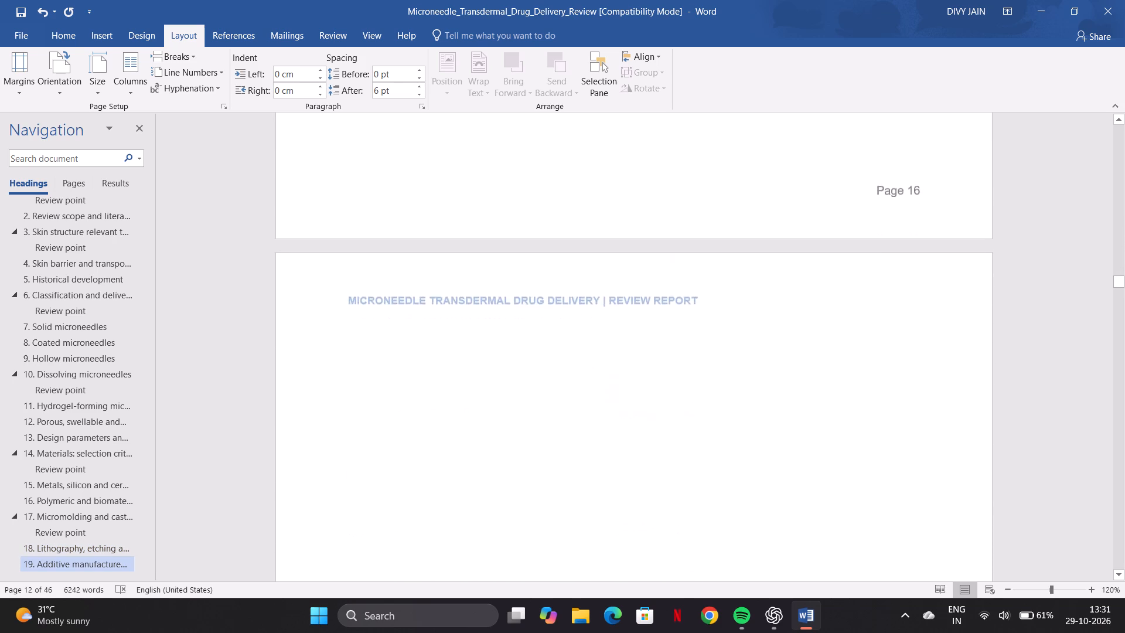
scroll(527, 507, "down", 5)
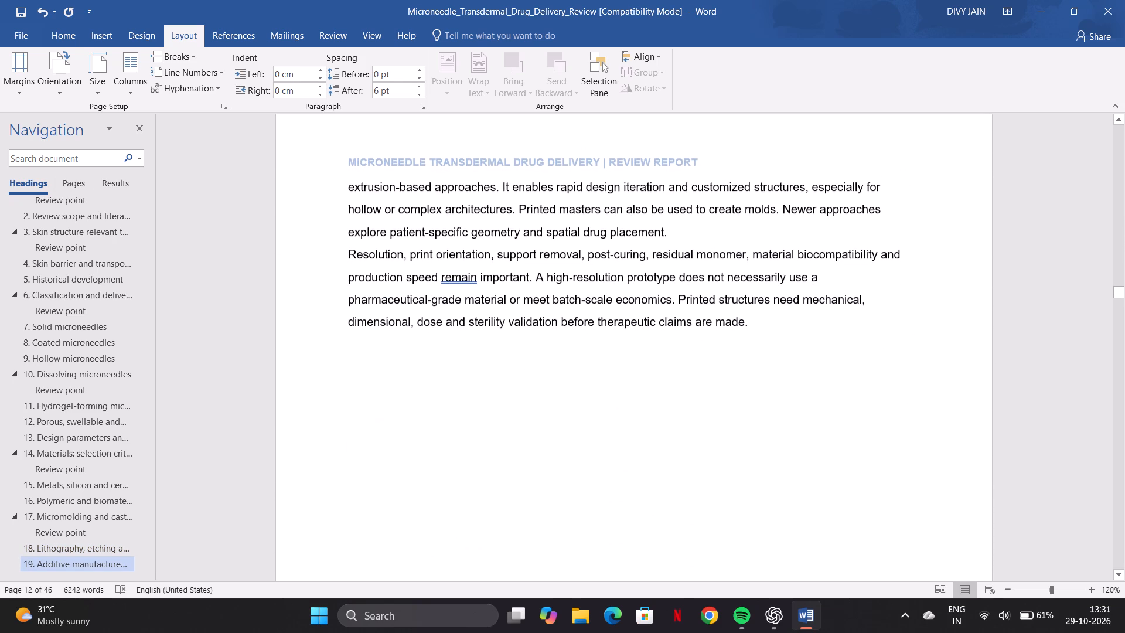
left_click(676, 547)
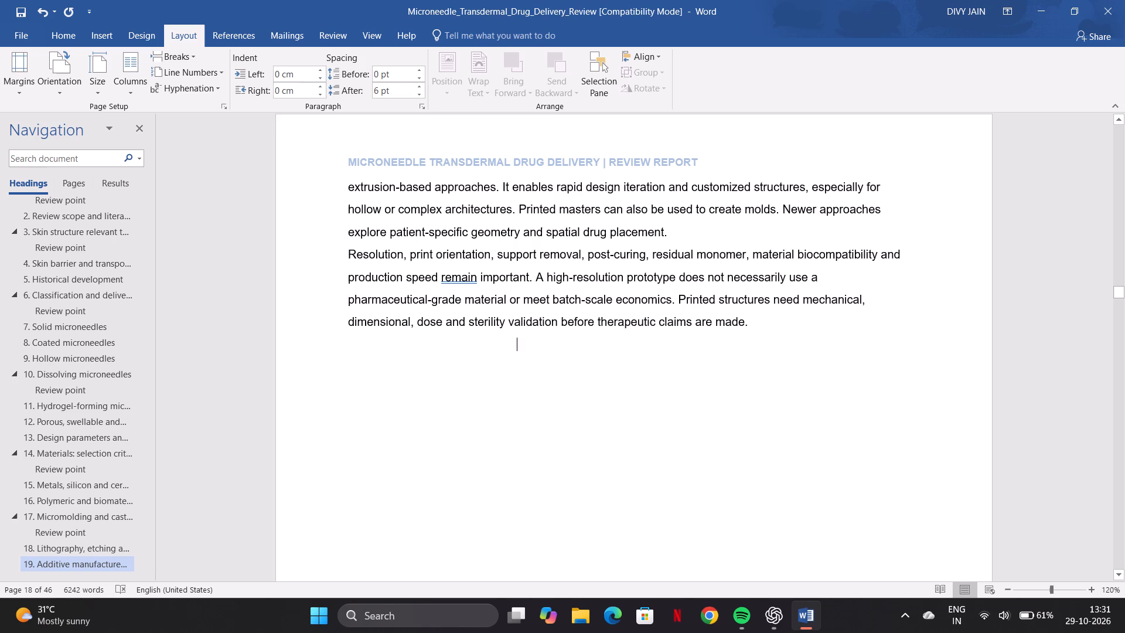
key("BackSpace")
key("BackSpace")
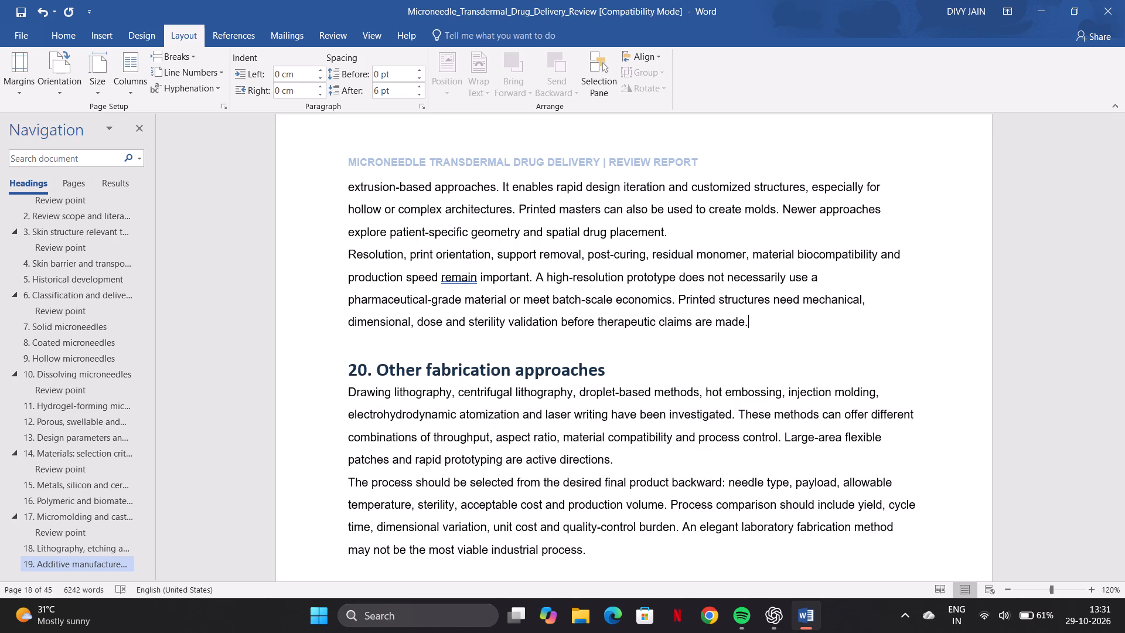
Cut section 19's remaining text on page 18, from "extrusion-based approaches" through "before therapeutic claims are made.".
key("ctrl+shift+Left")
key("ctrl+shift+Left")
key("ctrl+shift+Left")
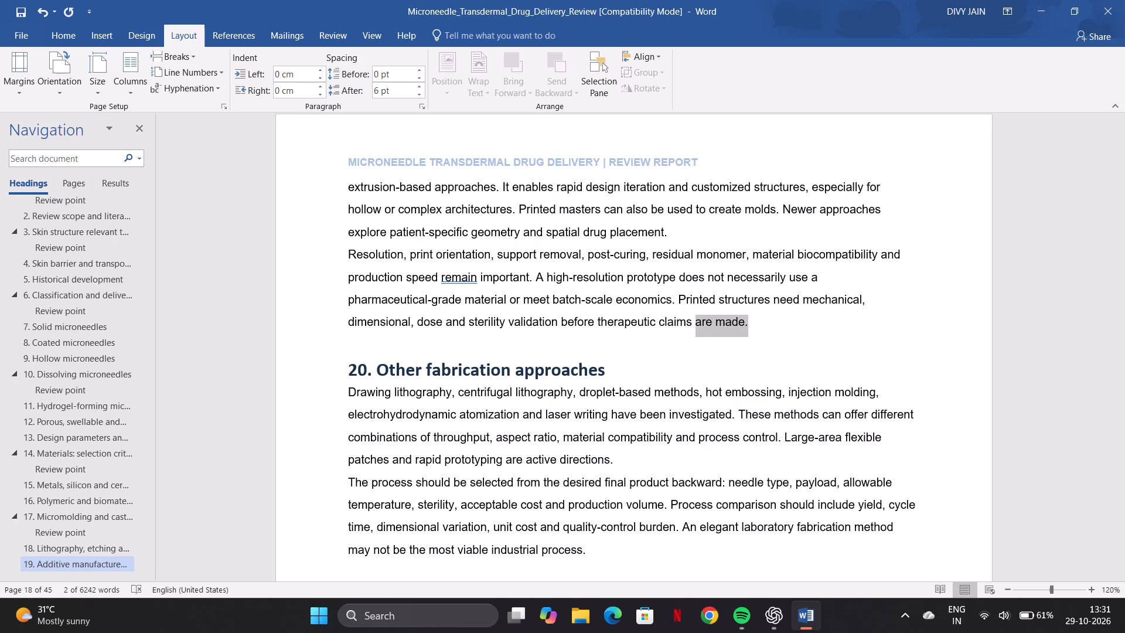
key("ctrl+shift+Up")
key("ctrl+shift+Up")
key("ctrl+shift+Up")
key("ctrl+shift+Up")
key("ctrl+shift+Up")
key("ctrl+shift+Up")
key("ctrl+shift+Up")
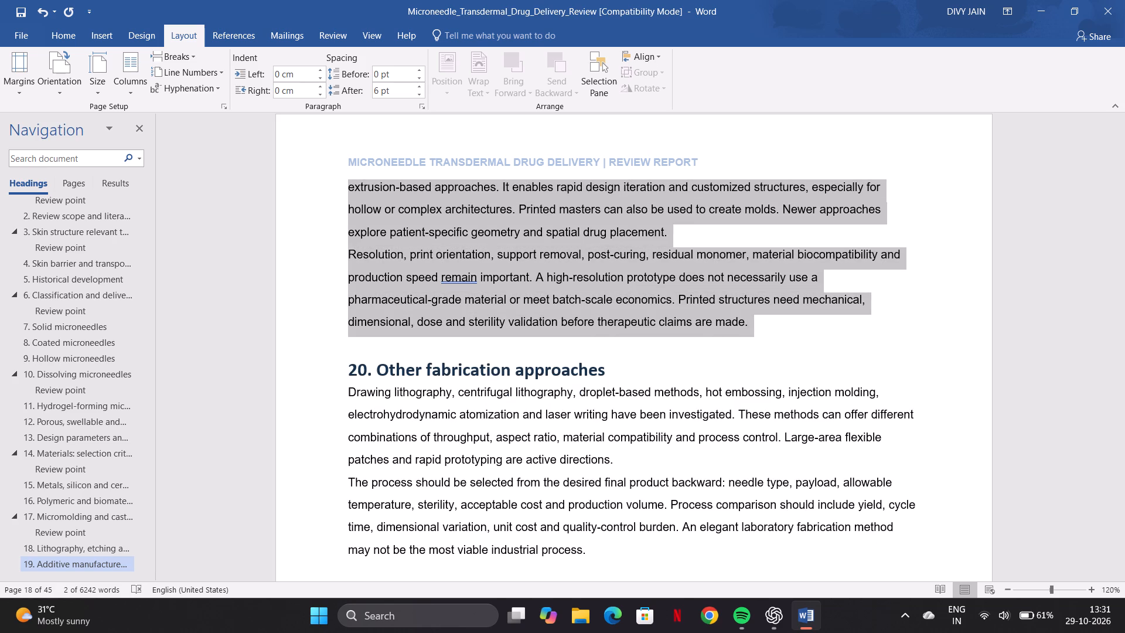
key("ctrl+x")
Paste the cut text on page 12, on a new line below the first body line of section 19.
scroll(698, 541, "up", 1)
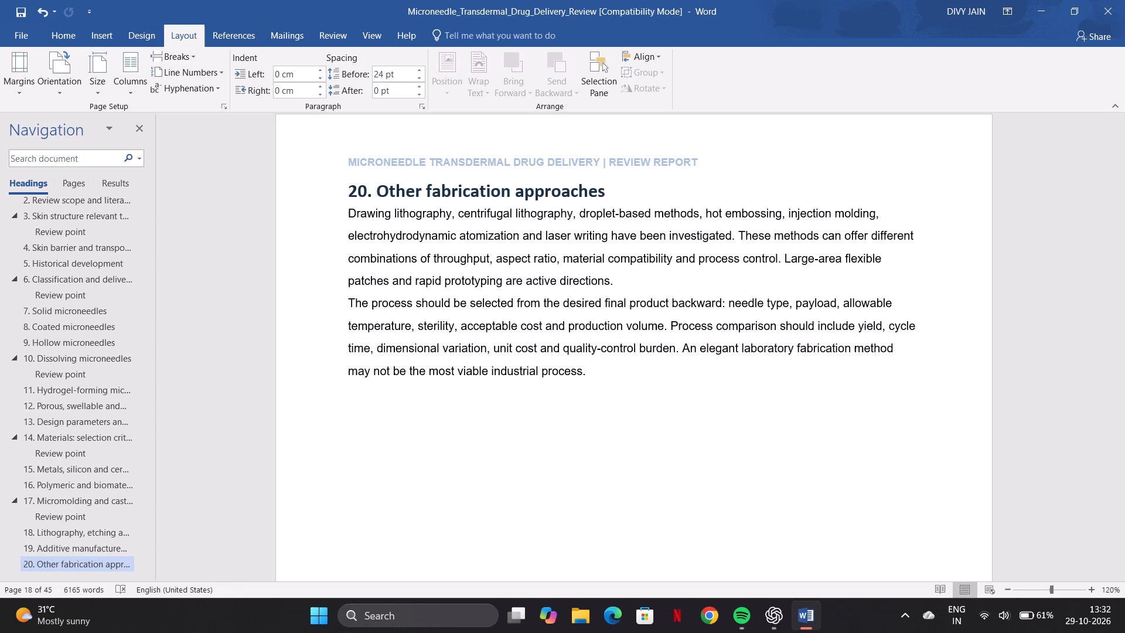
scroll(698, 541, "up", 9)
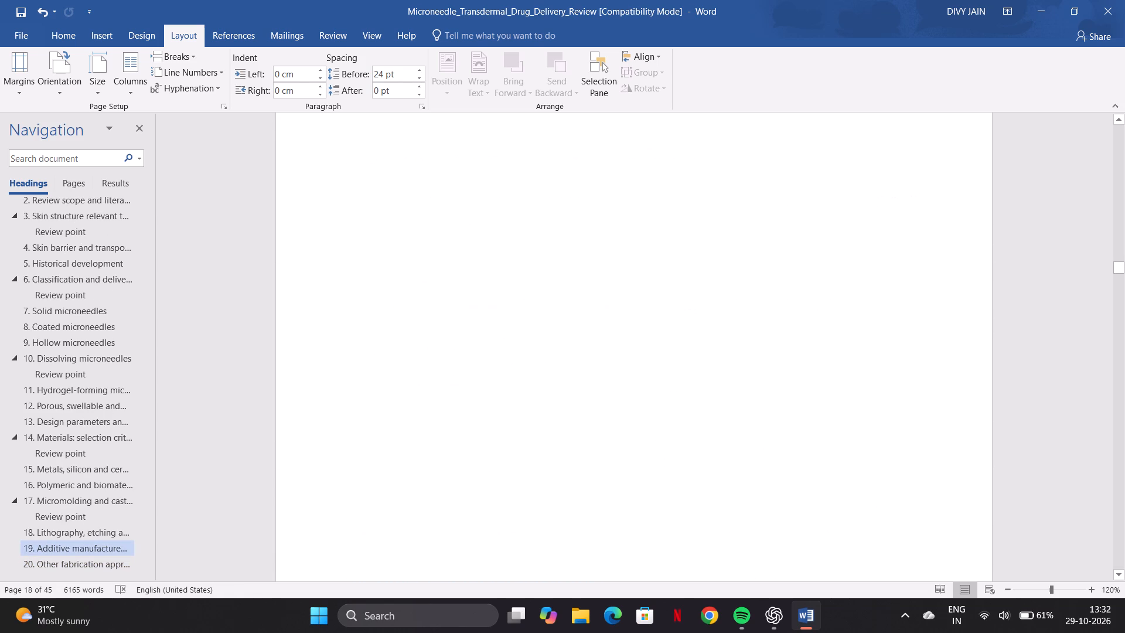
scroll(698, 541, "up", 13)
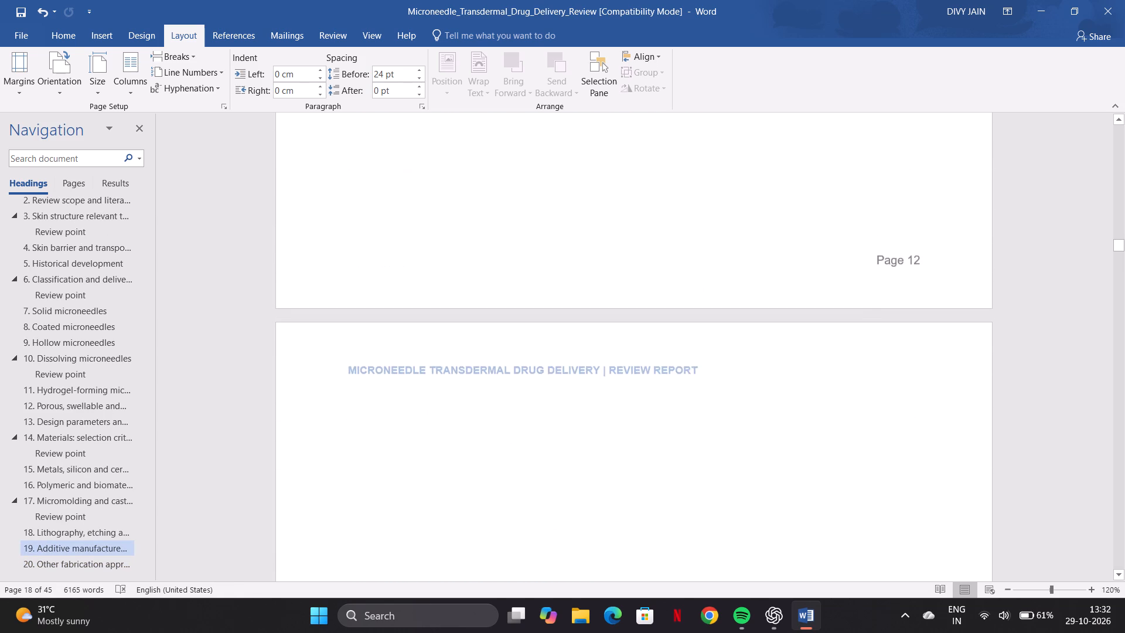
scroll(698, 541, "up", 3)
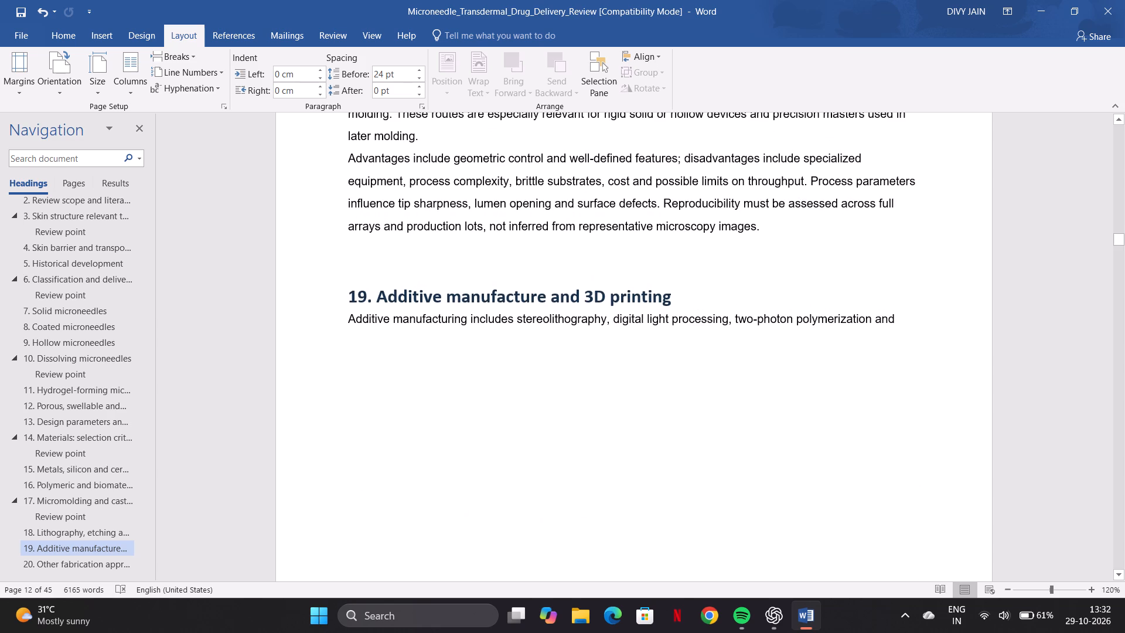
left_click(857, 434)
left_click(887, 342)
left_click(898, 316)
key("Return")
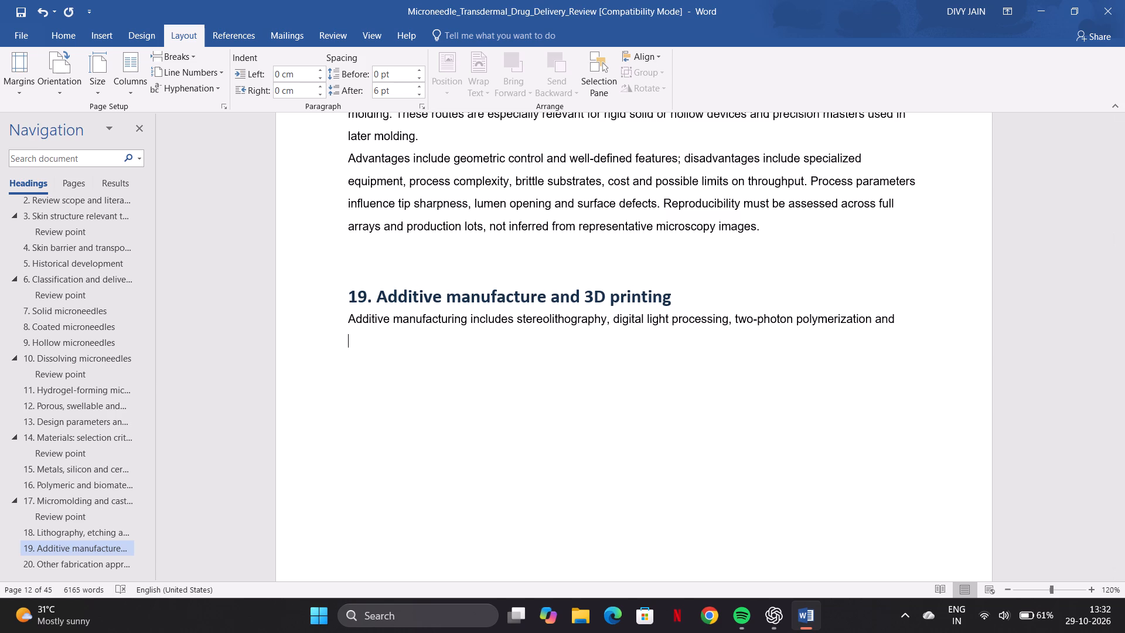
key("ctrl+v")
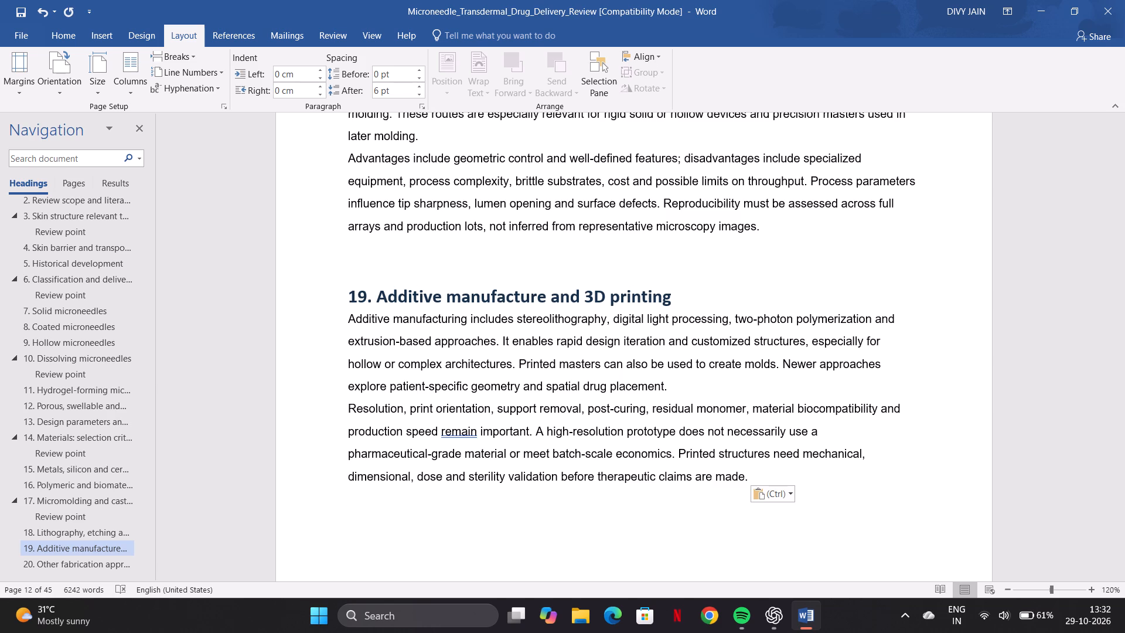
Delete successive page breaks and blank lines after section 19's last paragraph on page 12 to reduce the empty pages.
scroll(898, 316, "down", 4)
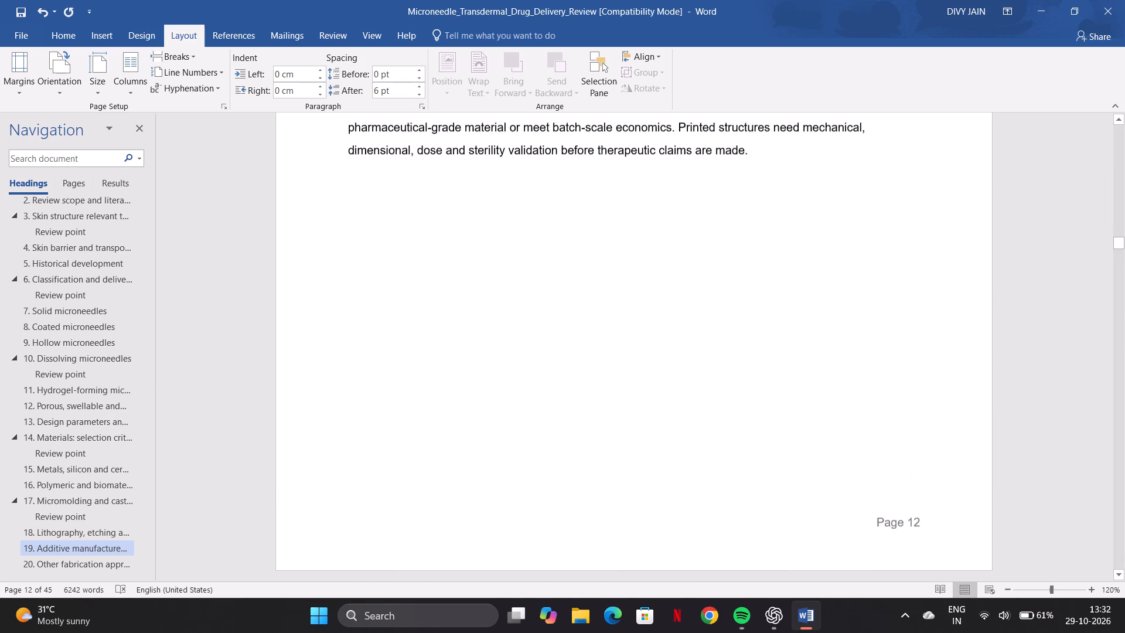
scroll(898, 316, "down", 1)
scroll(898, 316, "up", 2)
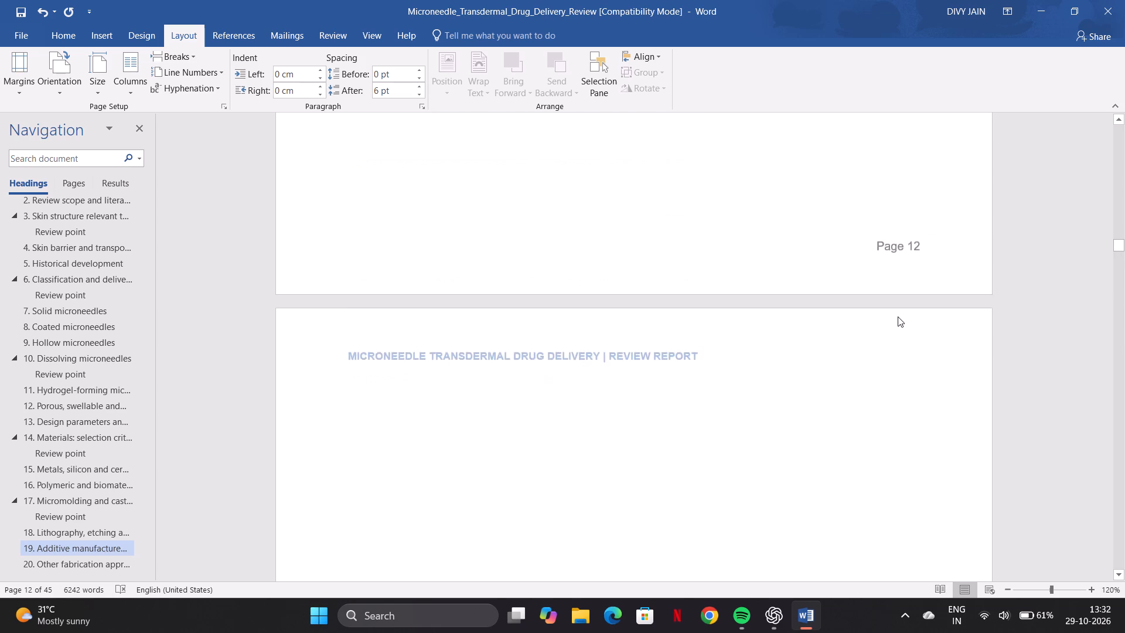
scroll(898, 316, "up", 1)
left_click(642, 314)
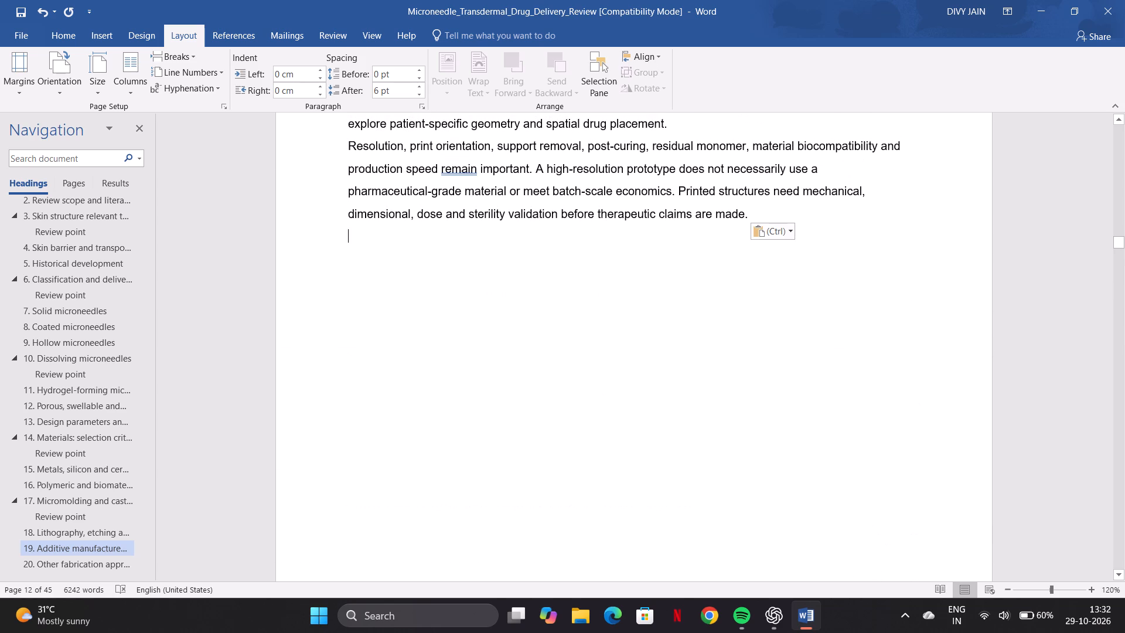
key("BackSpace")
key("BackSpace")
key("BackSpace")
key("BackSpace")
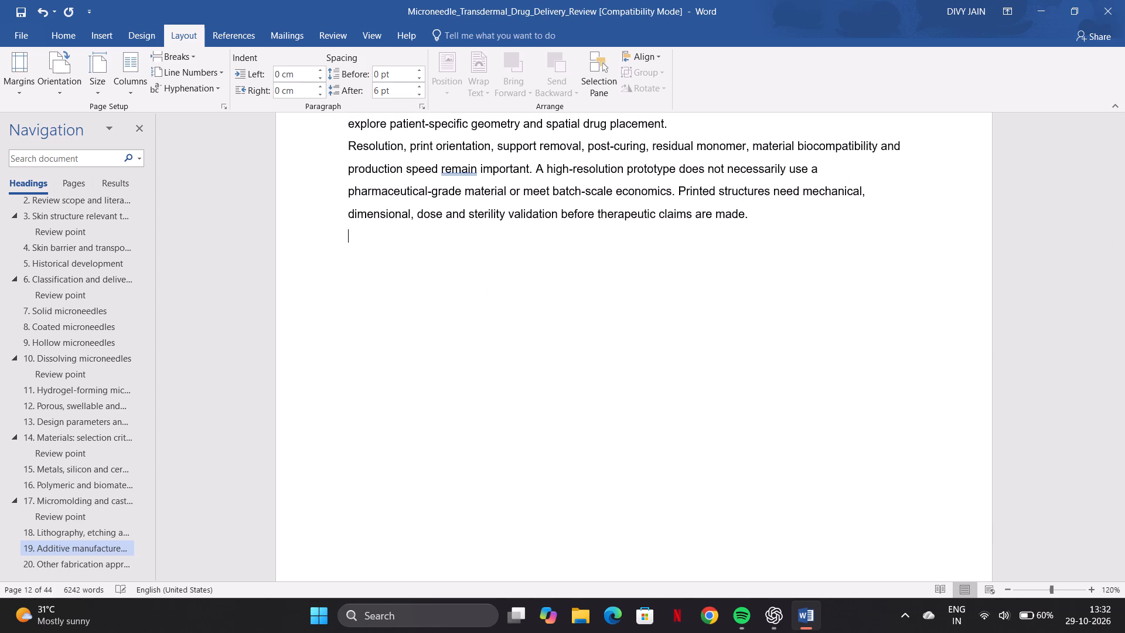
key("BackSpace")
left_click(464, 409)
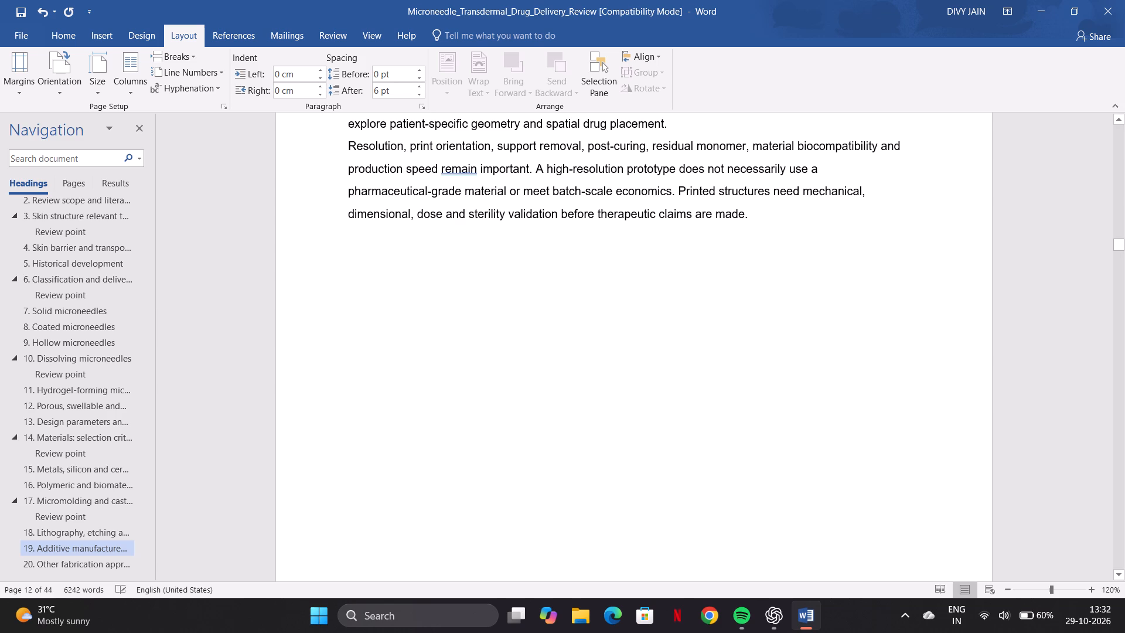
key("BackSpace")
key("BackSpace")
left_click(321, 485)
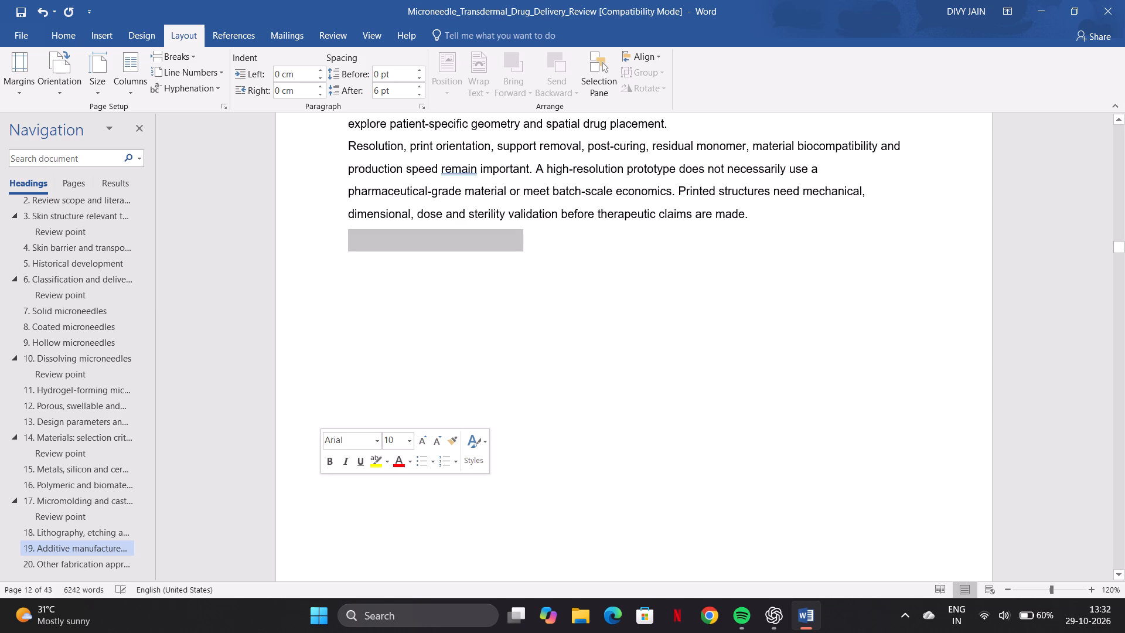
left_click(543, 432)
key("BackSpace")
key("BackSpace")
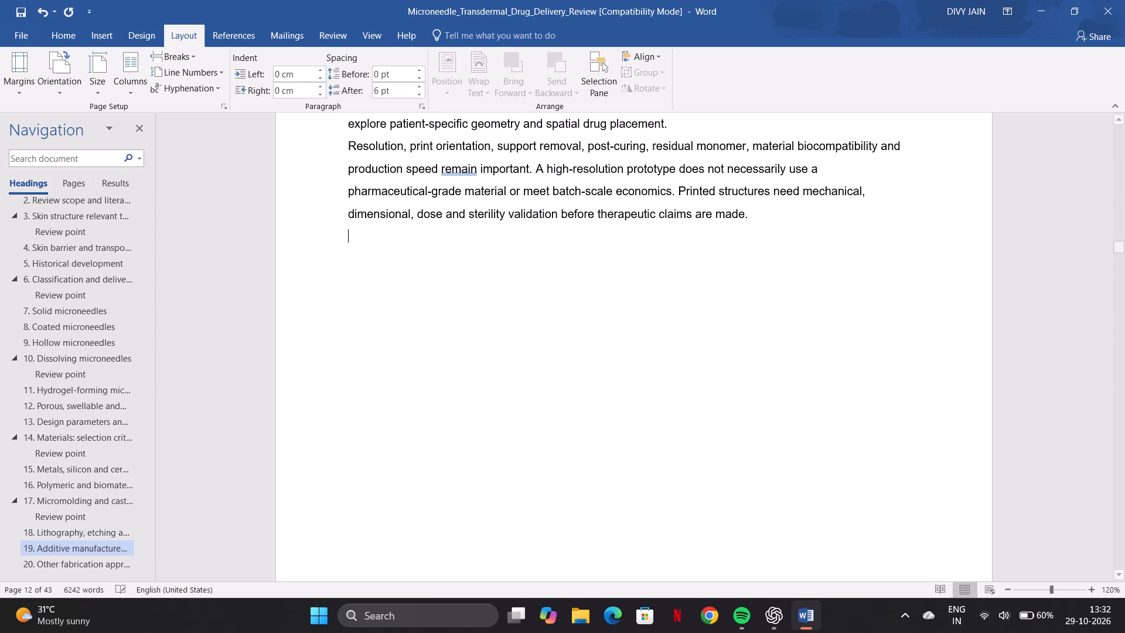
Cut all of section 20 on page 15, from the "20. Other fabrication approaches" heading through "most viable industrial process.".
scroll(543, 432, "down", 7)
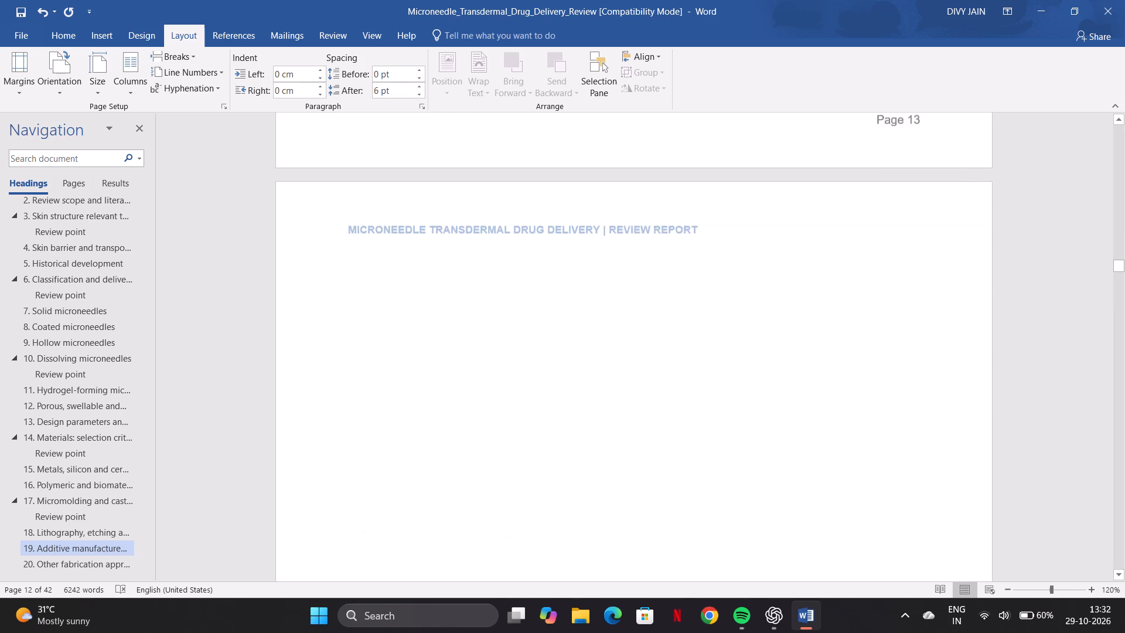
scroll(543, 432, "down", 2)
scroll(543, 432, "up", 4)
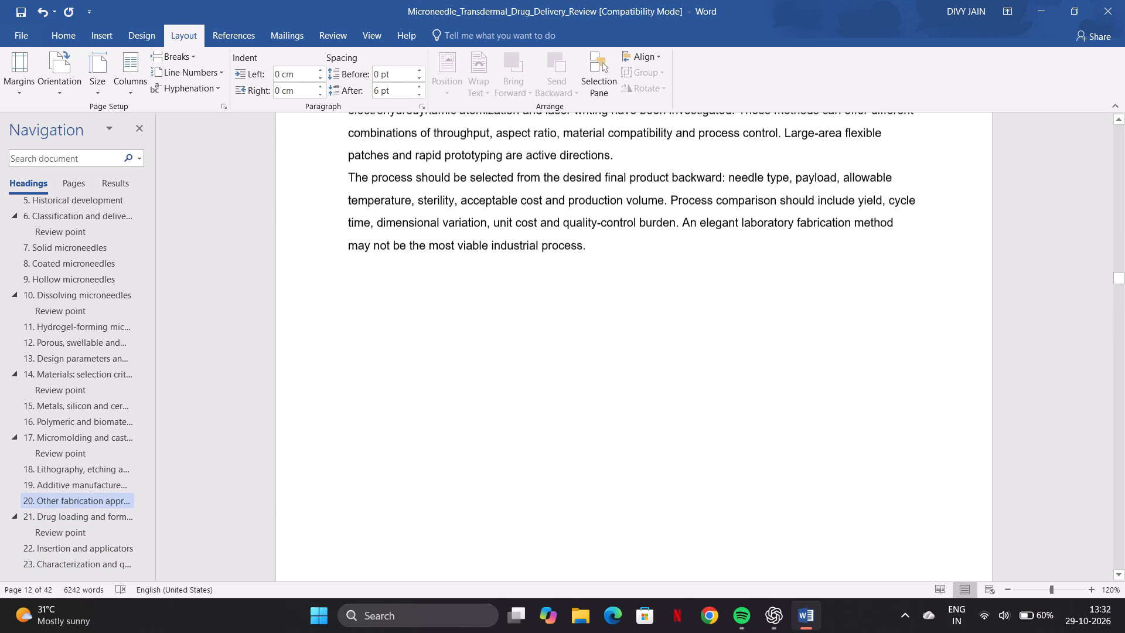
scroll(543, 432, "up", 1)
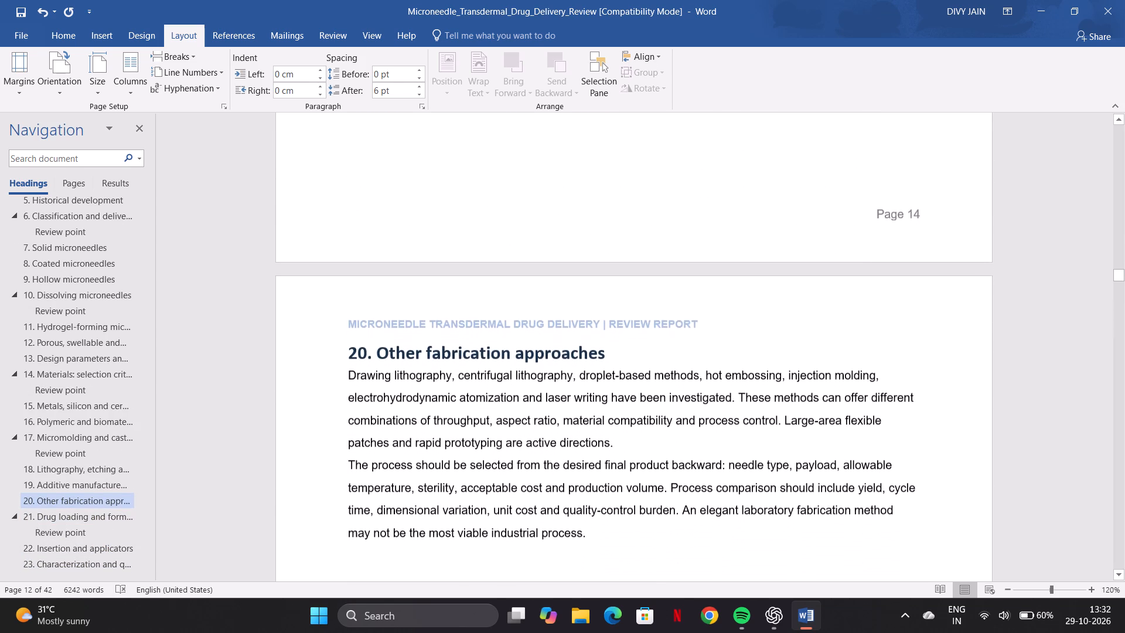
left_click(414, 548)
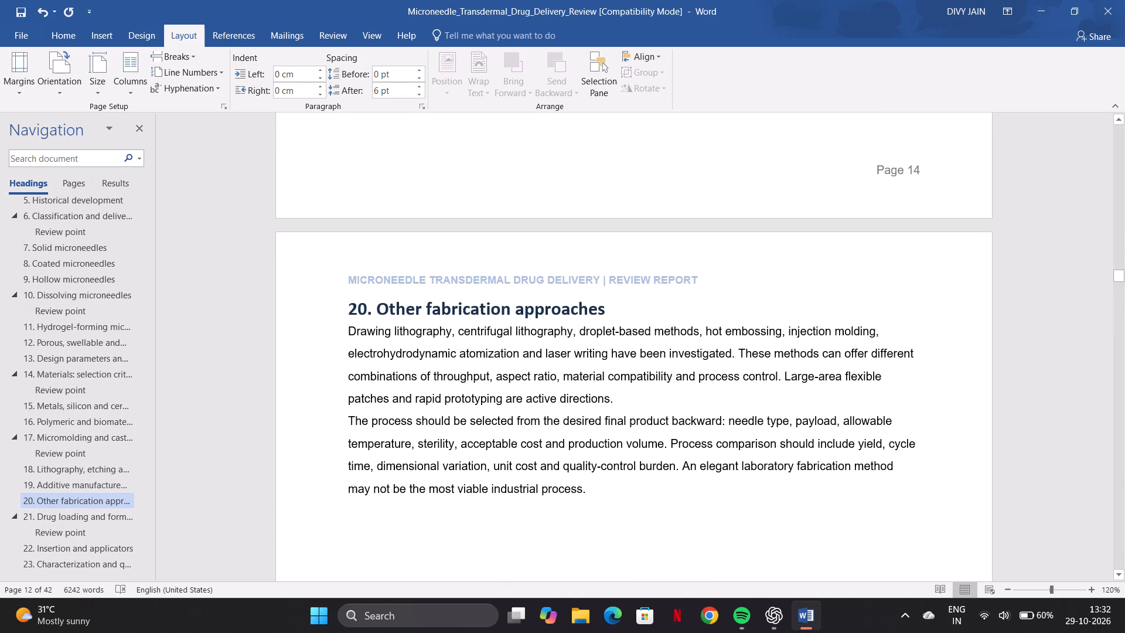
key("BackSpace")
key("ctrl+shift+Left")
key("ctrl+shift+Left")
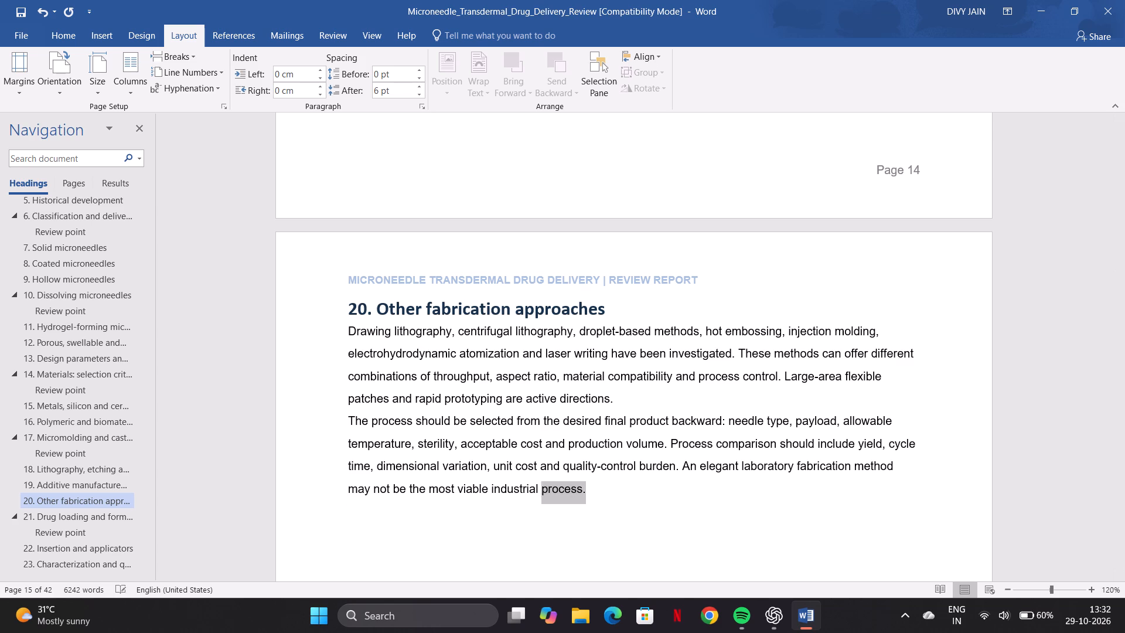
key("ctrl+shift+Left")
key("ctrl+shift+Up")
key("ctrl+shift+Up")
key("ctrl+shift+Up")
key("ctrl+shift+Up")
key("ctrl+shift+Up")
key("ctrl+shift+Up")
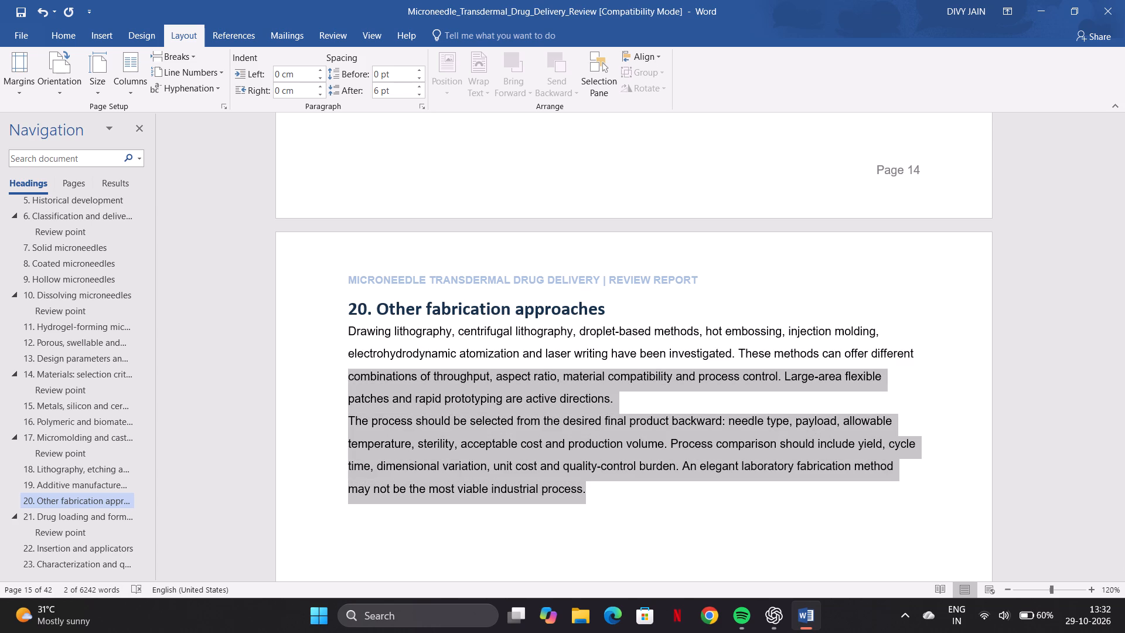
key("ctrl+shift+Up")
key("ctrl+shift+Up")
key("ctrl+shift+Up")
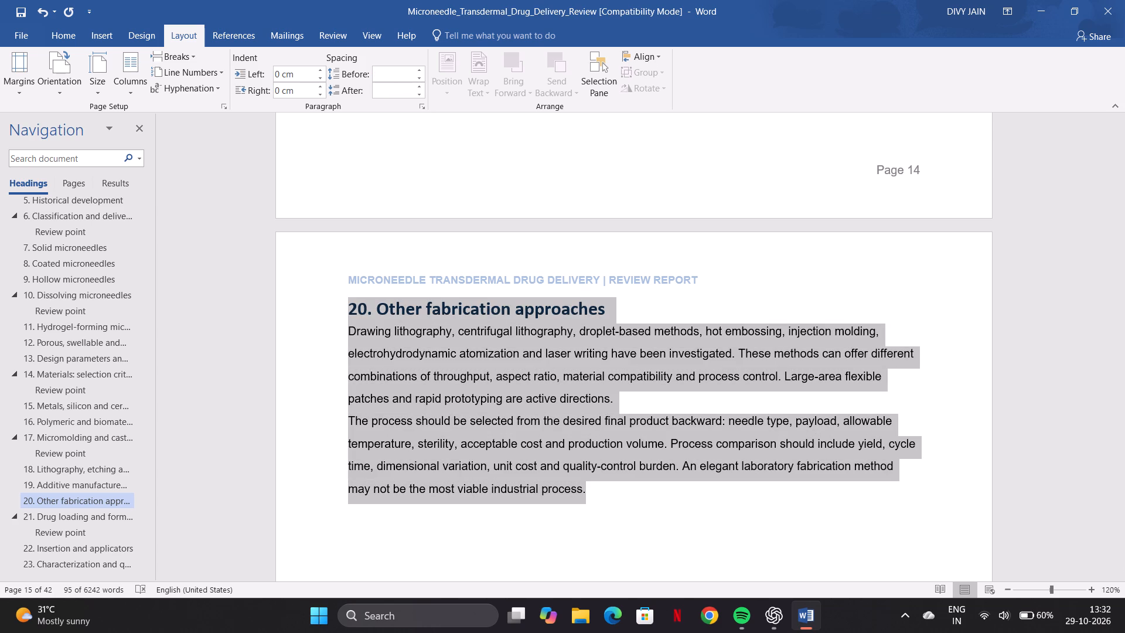
key("ctrl+x")
Remove the page break below section 19's last paragraph on page 12 and paste the cut section 20 on a new line there.
scroll(437, 491, "up", 3)
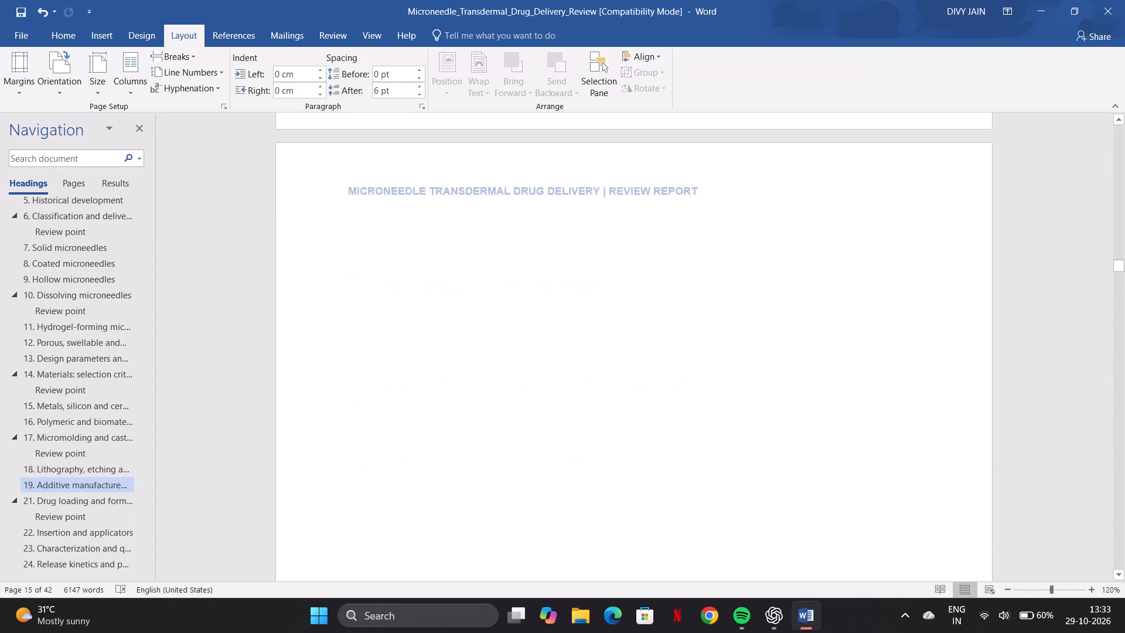
scroll(437, 491, "up", 3)
scroll(437, 491, "down", 1, "ctrl")
scroll(437, 491, "up", 1, "ctrl")
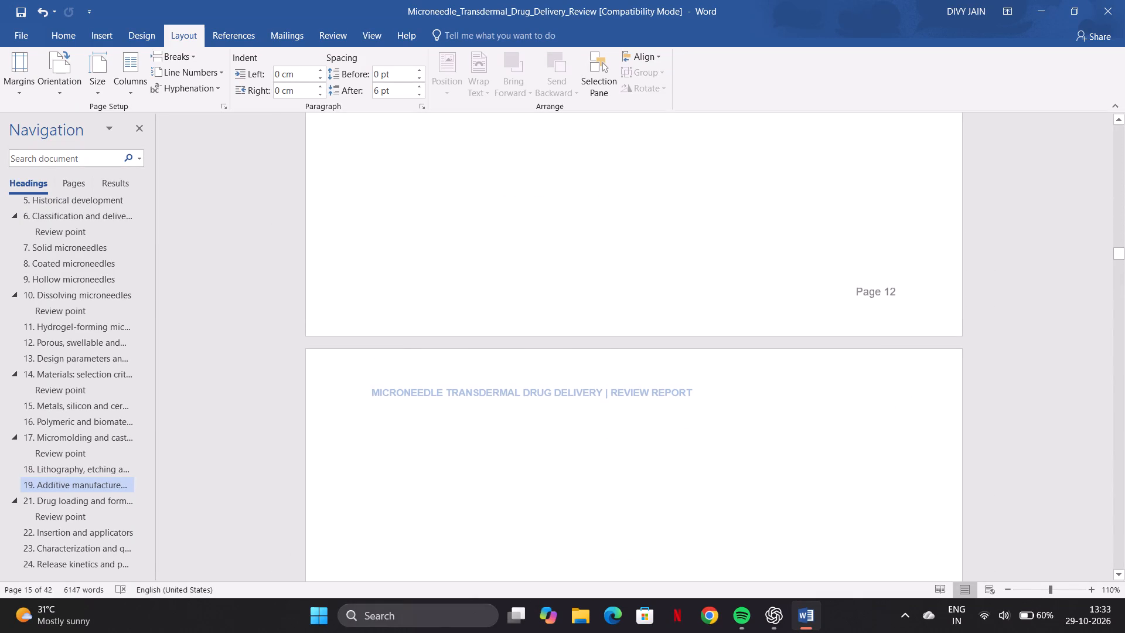
scroll(475, 503, "up", 2)
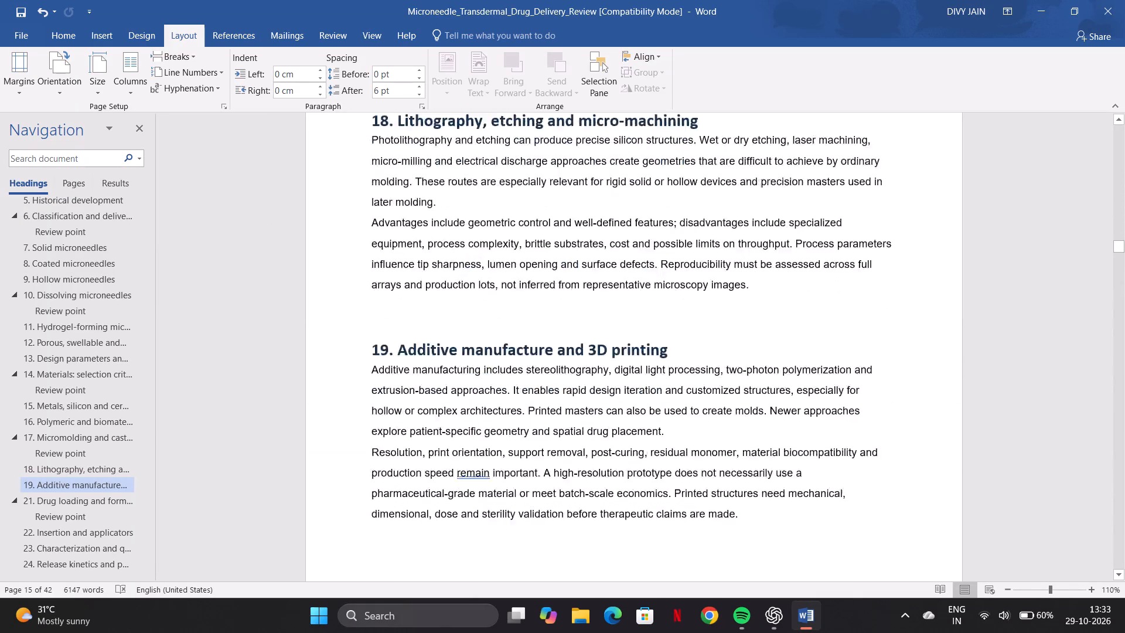
scroll(475, 503, "up", 1)
scroll(475, 503, "down", 4)
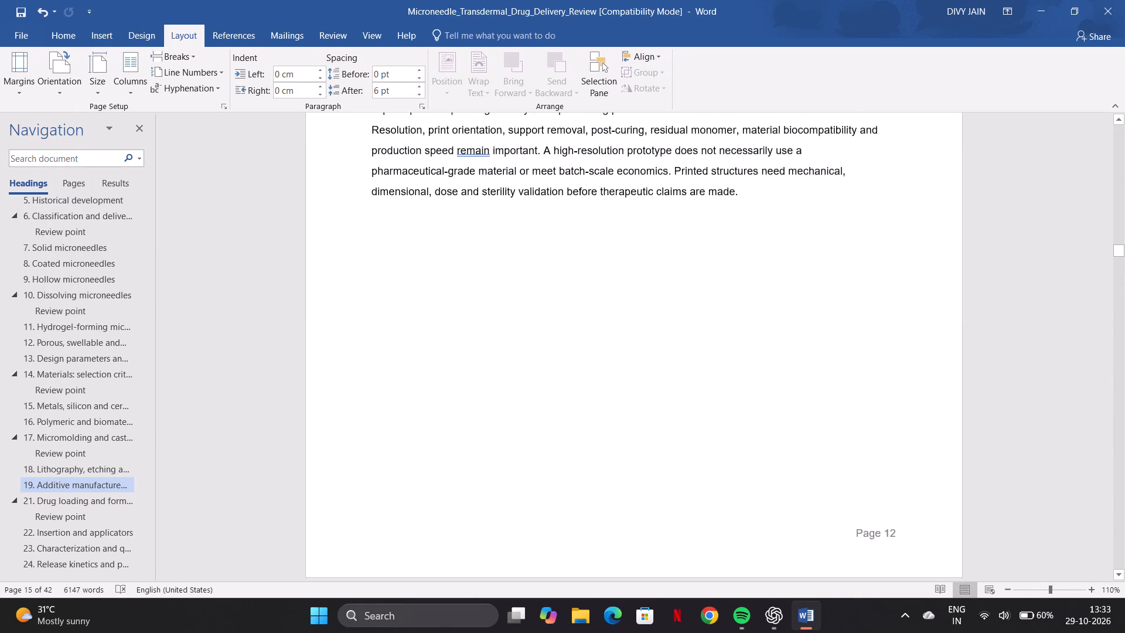
scroll(475, 503, "down", 1)
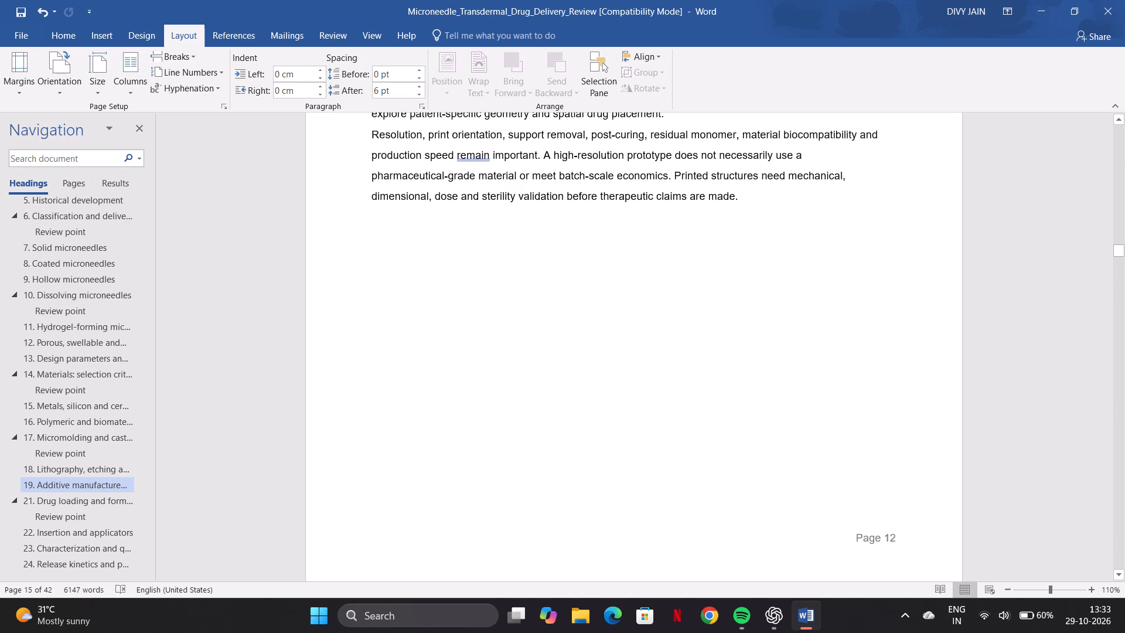
left_click(632, 298)
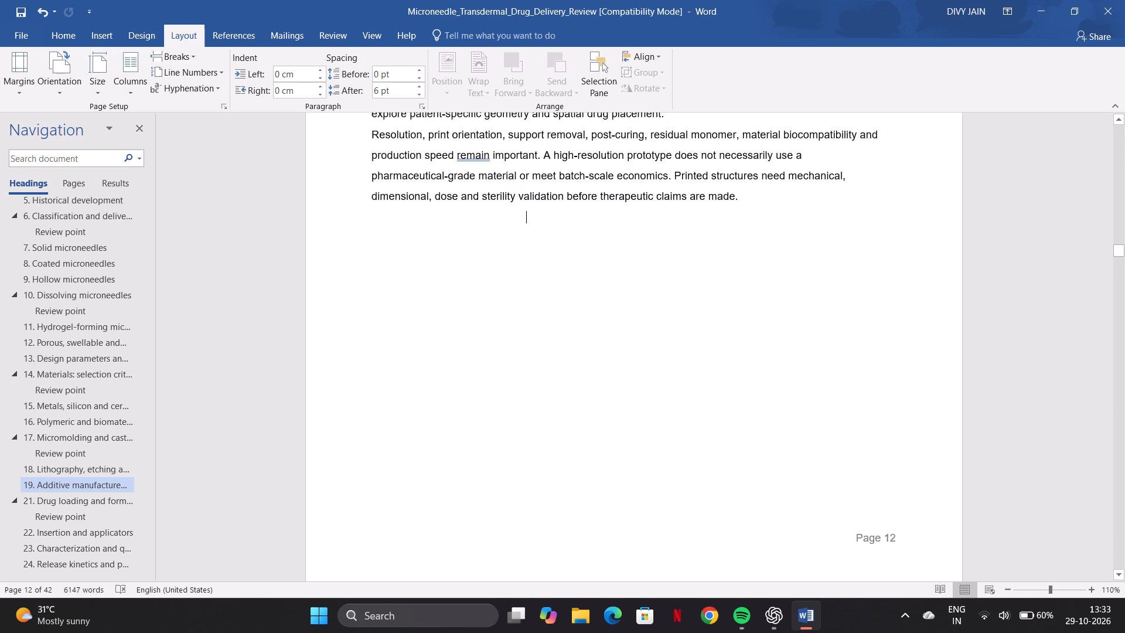
left_click(712, 258)
key("BackSpace")
key("BackSpace")
key("Return")
key("ctrl+v")
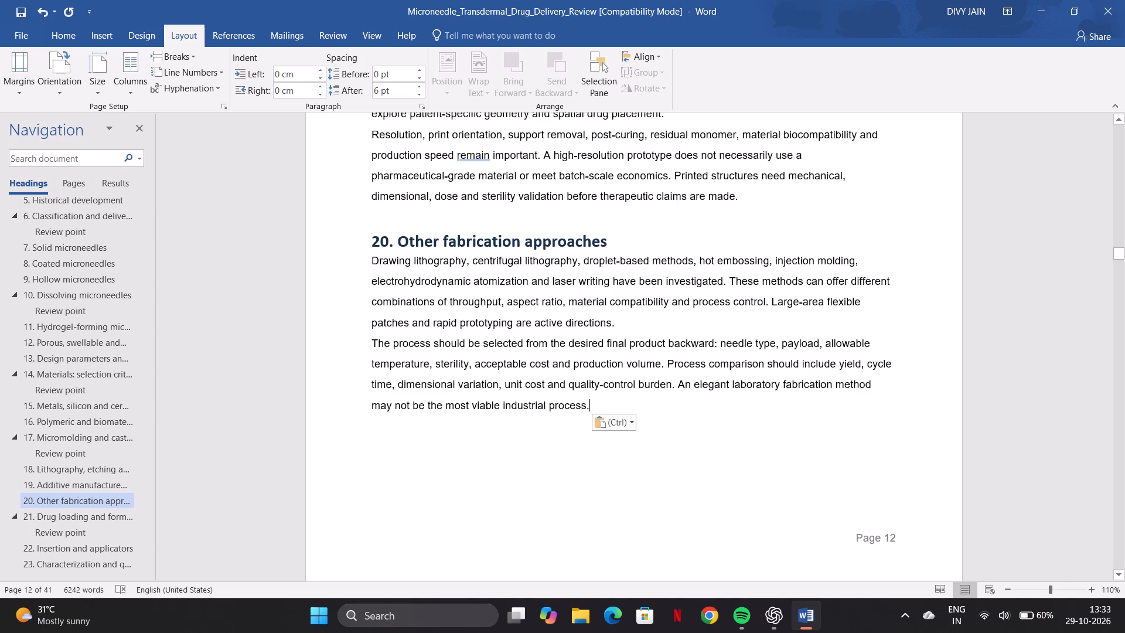
Add a blank line after section 19's last paragraph, above the "20. Other fabrication approaches" heading.
left_click(742, 195)
key("Return")
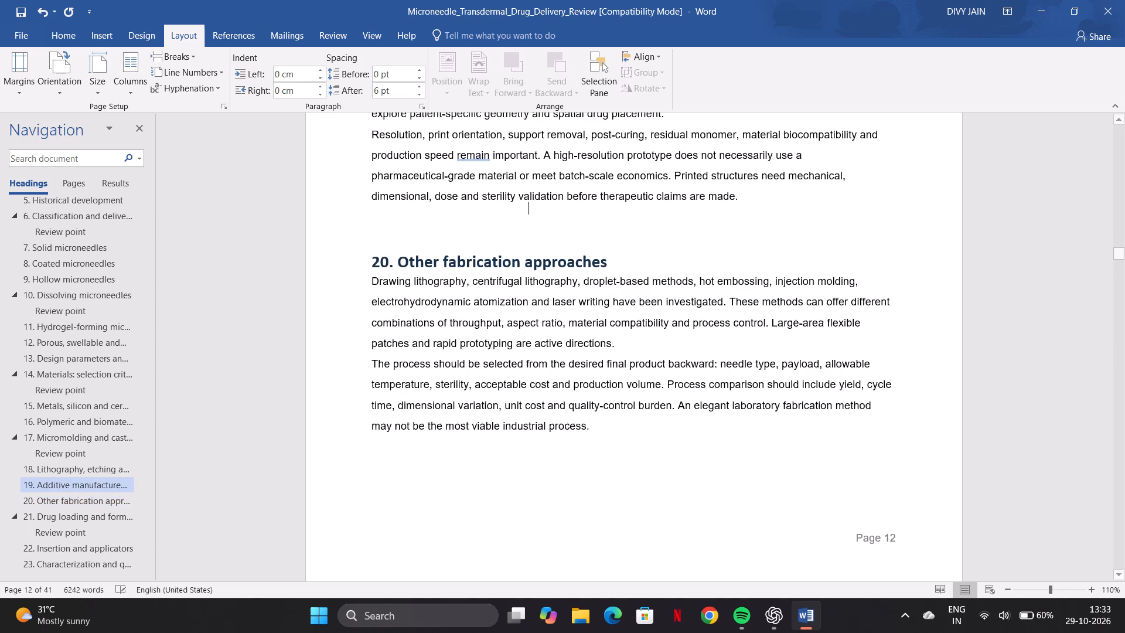
Cut all of section 21 on page 15, from the "21. Drug loading and formulation" heading through its Review point paragraph.
scroll(742, 195, "down", 2)
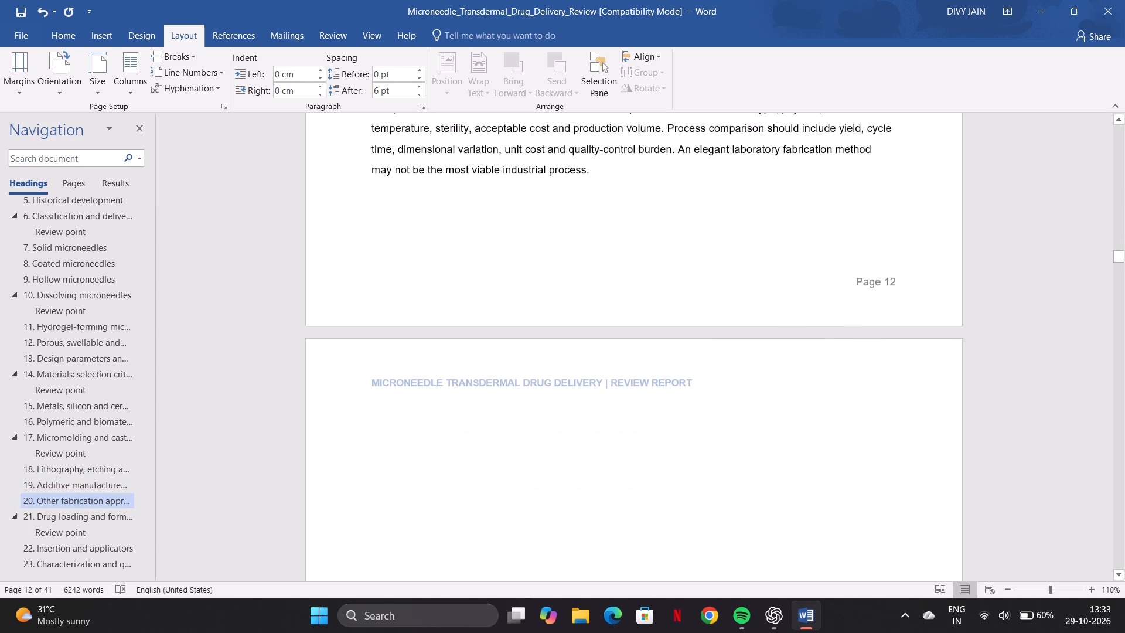
scroll(742, 195, "down", 4)
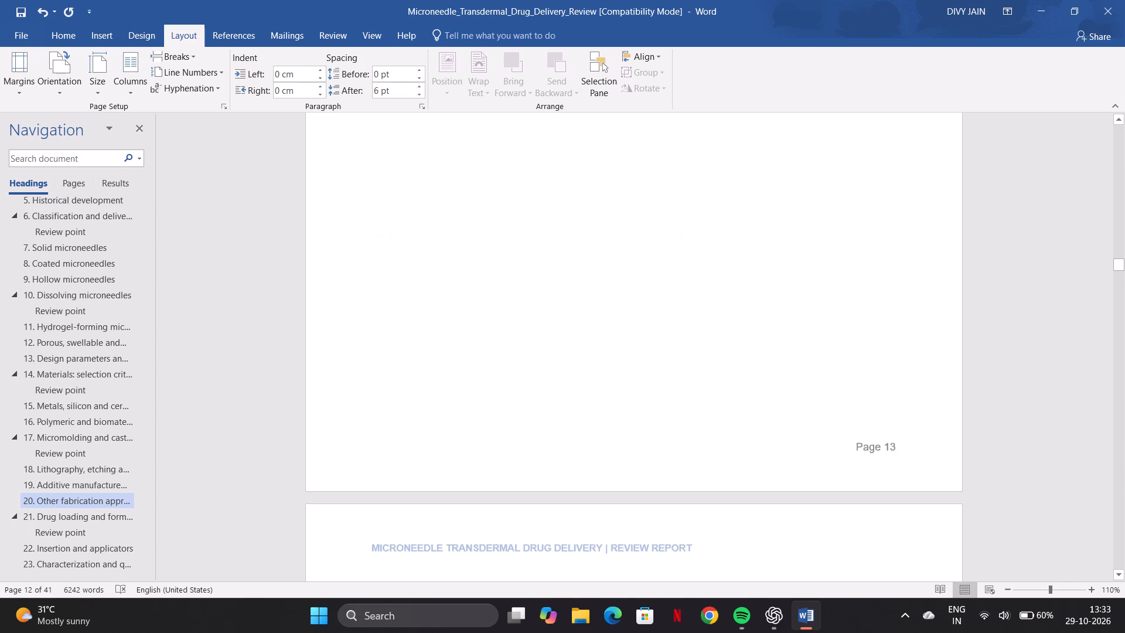
scroll(742, 195, "down", 4)
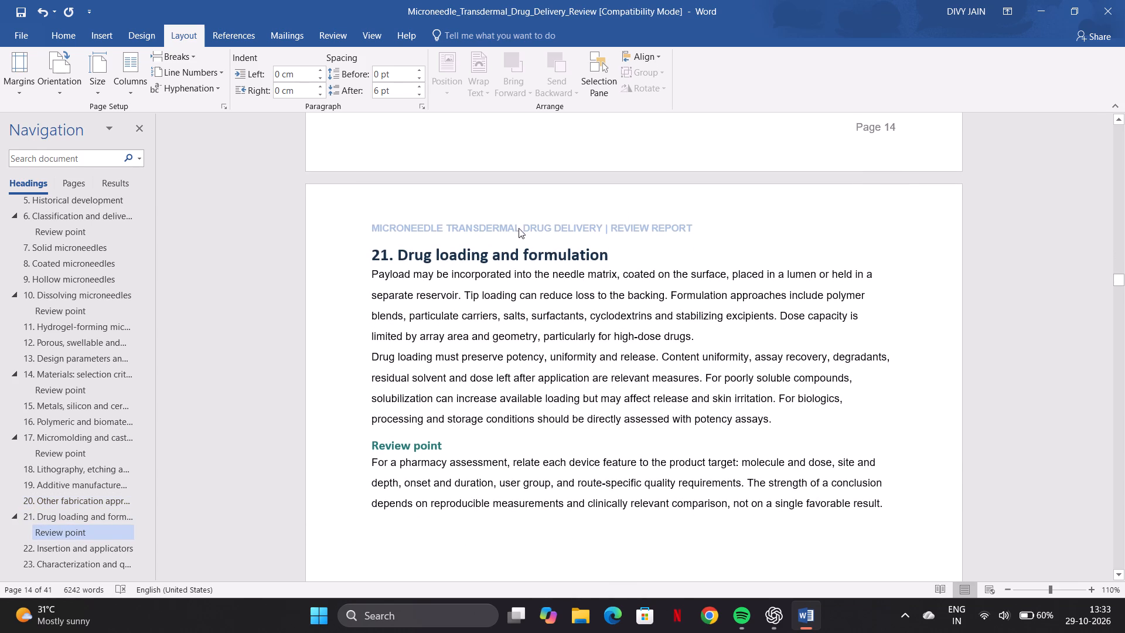
left_click(429, 240)
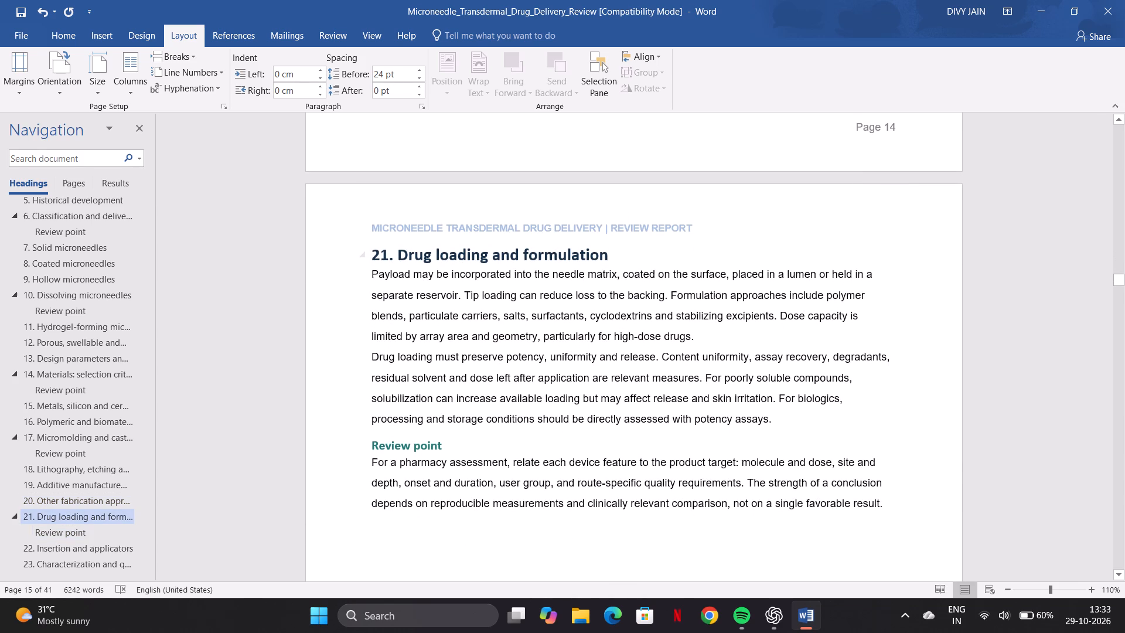
key("Left")
key("Left")
key("Left")
key("Left")
key("Left")
key("Left")
key("Left")
key("Left")
key("ctrl+shift+Right")
key("ctrl+shift+Right")
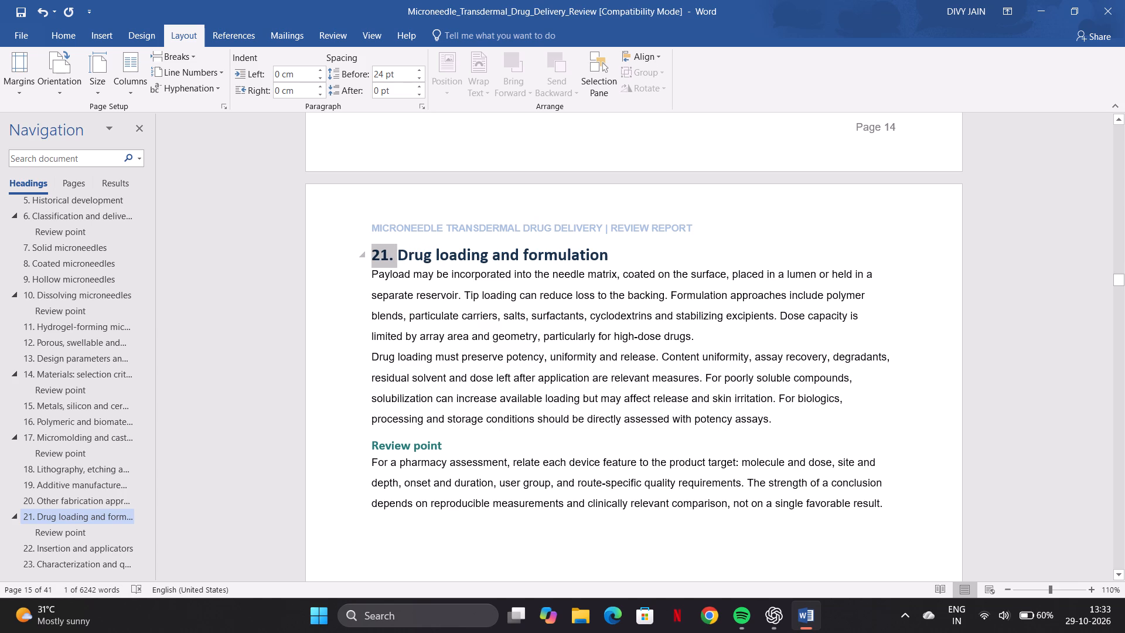
key("ctrl+shift+Down")
key("ctrl+shift+Down")
key("ctrl+shift+Down")
key("ctrl+shift+Down")
key("ctrl+shift+Down")
key("ctrl+shift+Down")
key("ctrl+shift+Down")
key("ctrl+shift+Down")
key("ctrl+shift+Down")
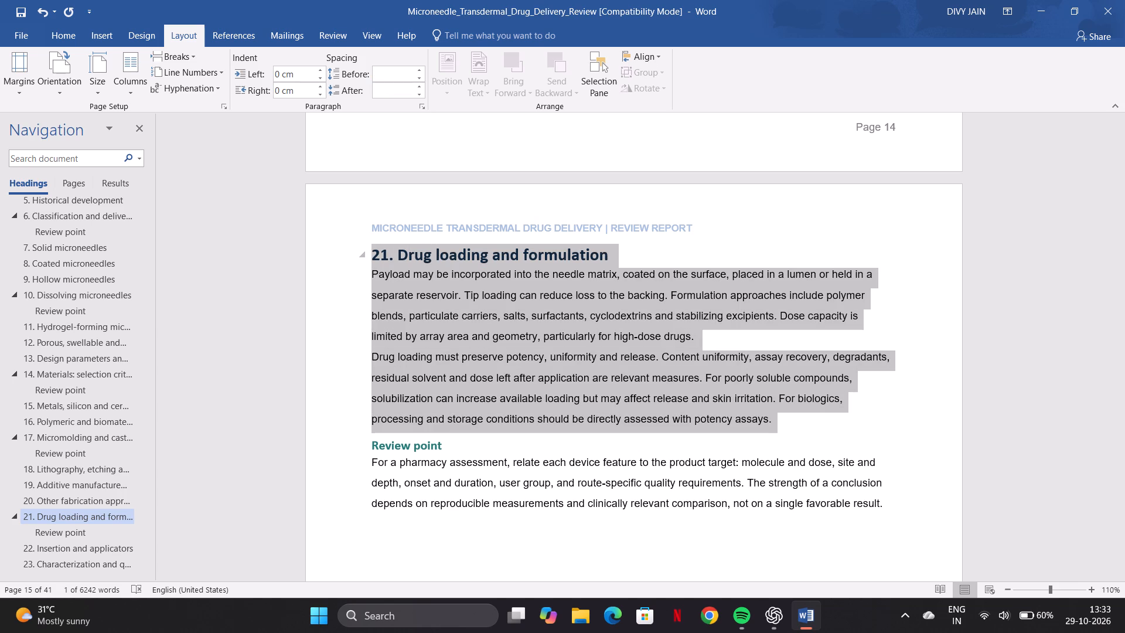
key("ctrl+shift+Down")
key("ctrl+shift+Down")
key("ctrl+shift+Down")
key("ctrl+shift+Down")
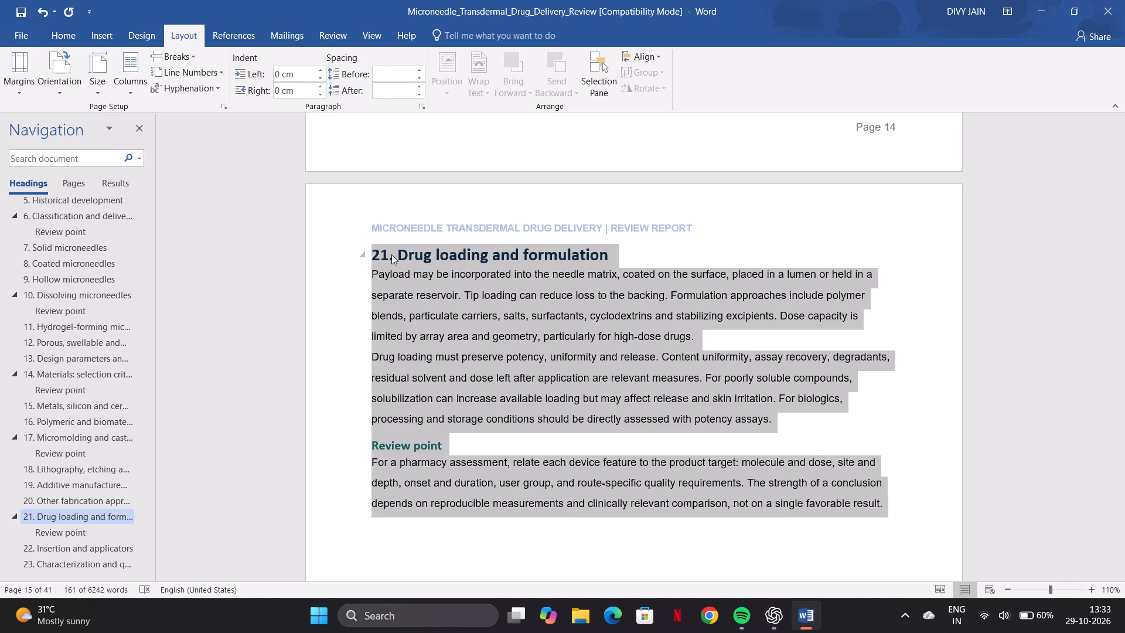
key("ctrl+x")
Paste the cut section 21 at the start of the empty page 13.
scroll(403, 200, "up", 3)
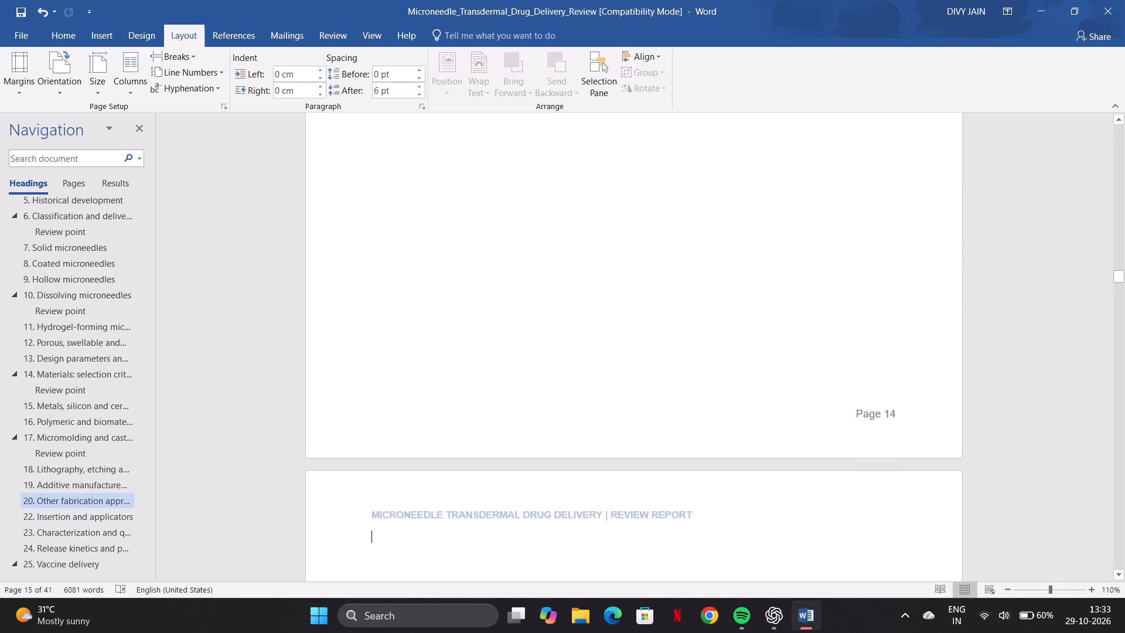
scroll(403, 200, "up", 7)
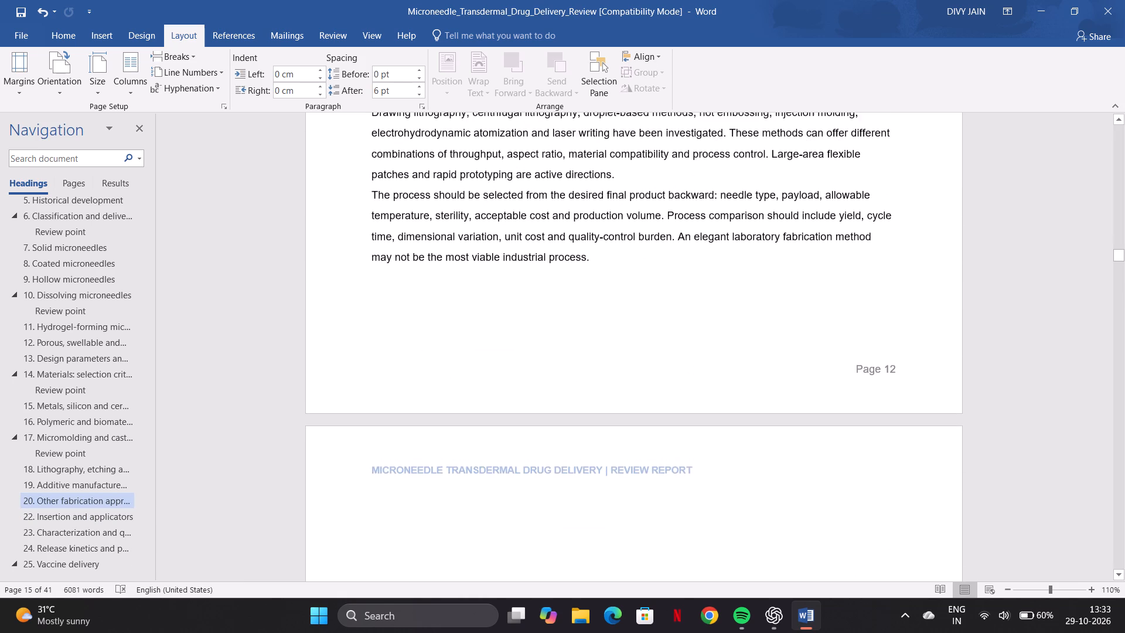
scroll(403, 200, "down", 1)
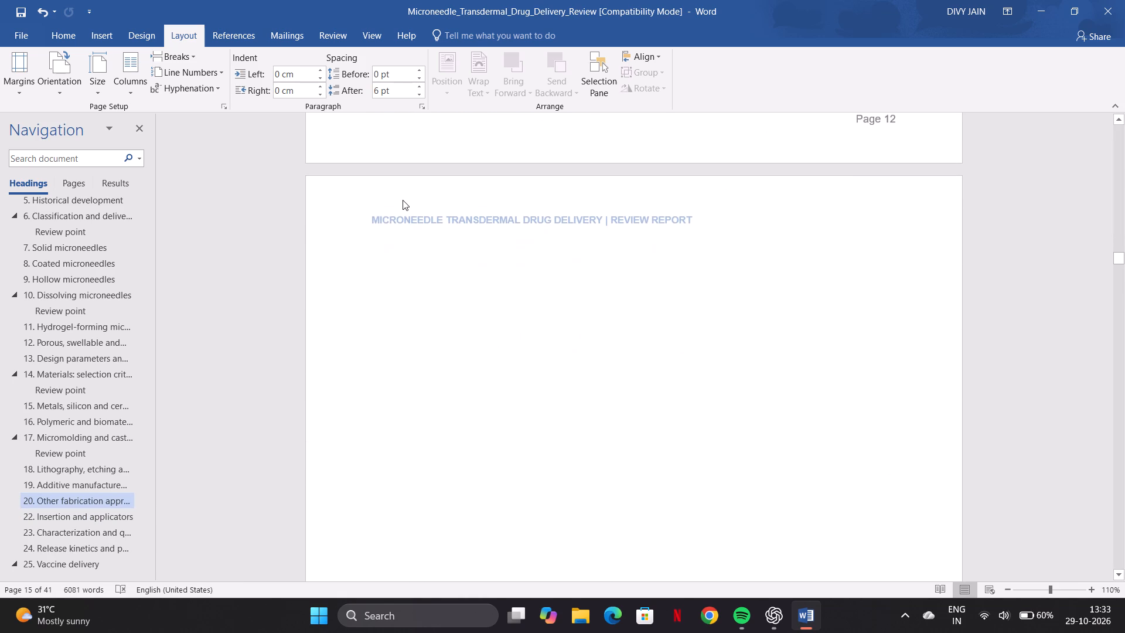
left_click(369, 232)
key("ctrl+v")
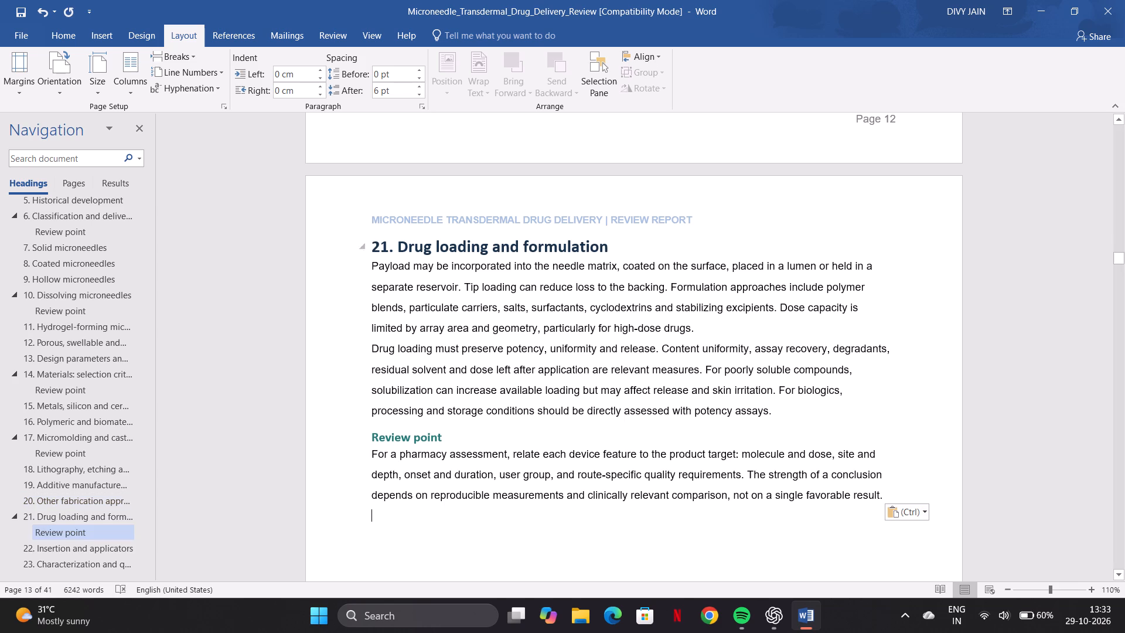
Delete the page break after section 22's last paragraph on page 16 so that section 23 follows on the same page.
scroll(541, 267, "down", 1)
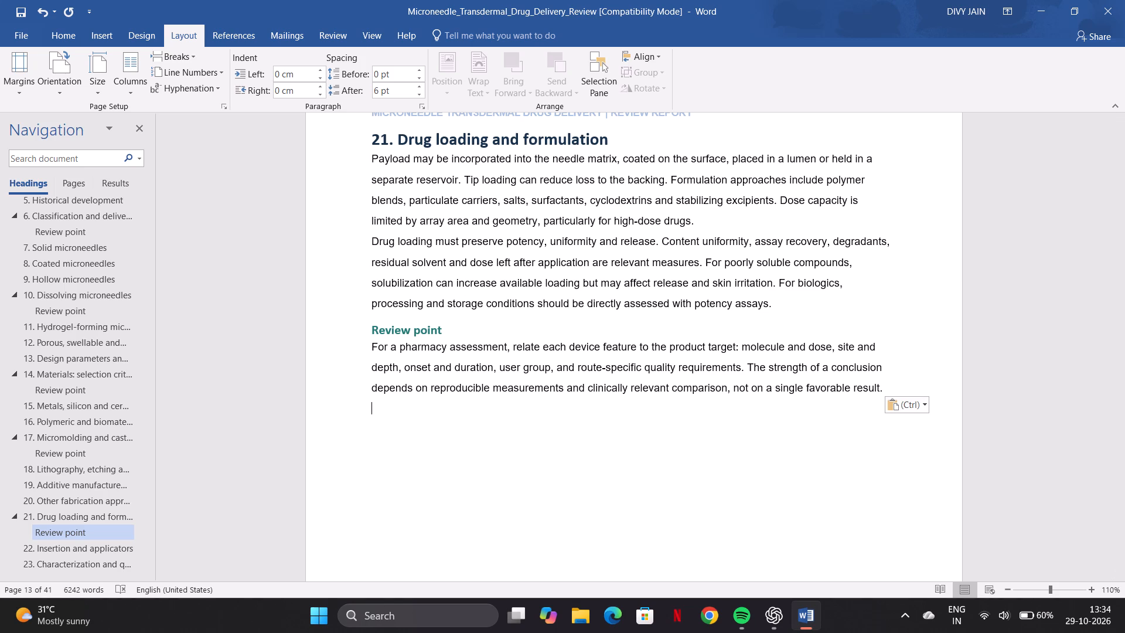
scroll(629, 247, "down", 6)
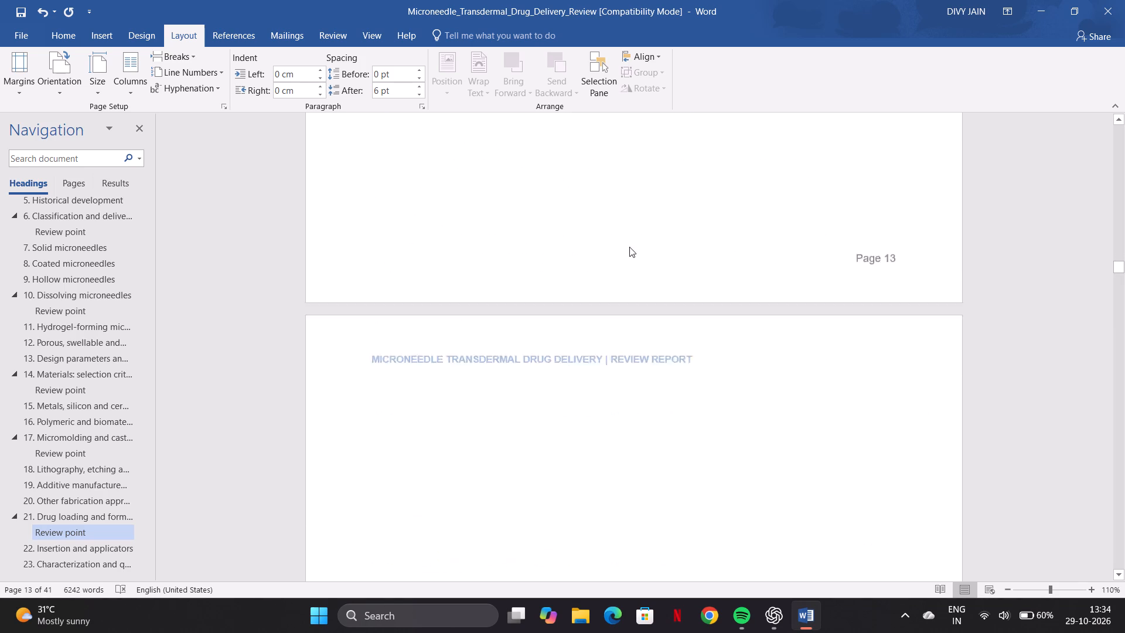
scroll(629, 247, "down", 5)
scroll(629, 247, "up", 2)
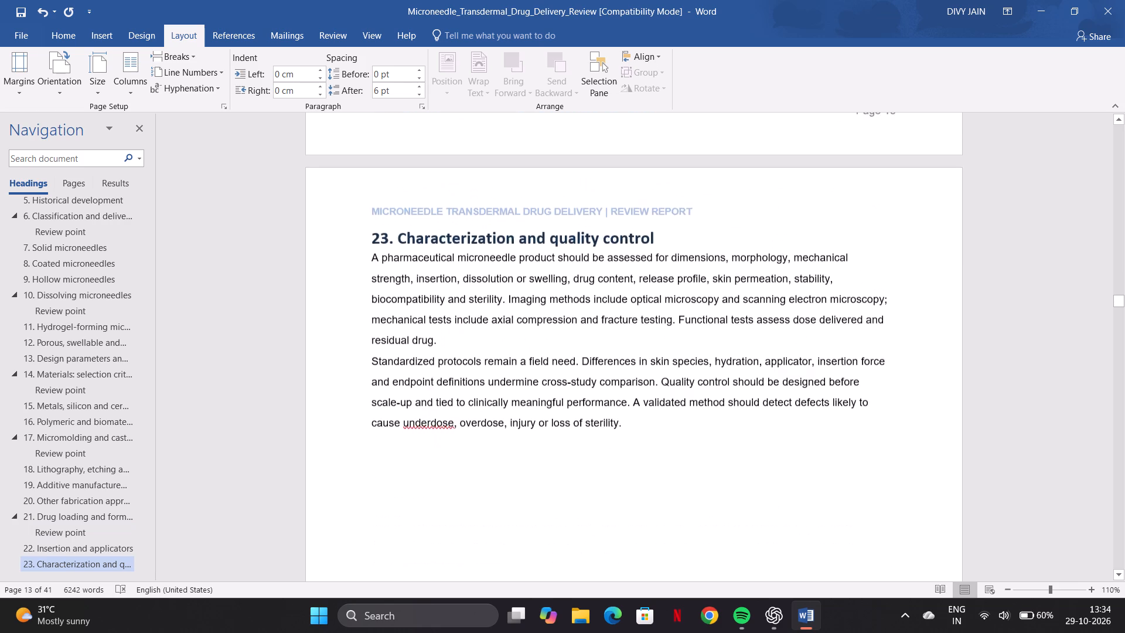
scroll(629, 247, "up", 4)
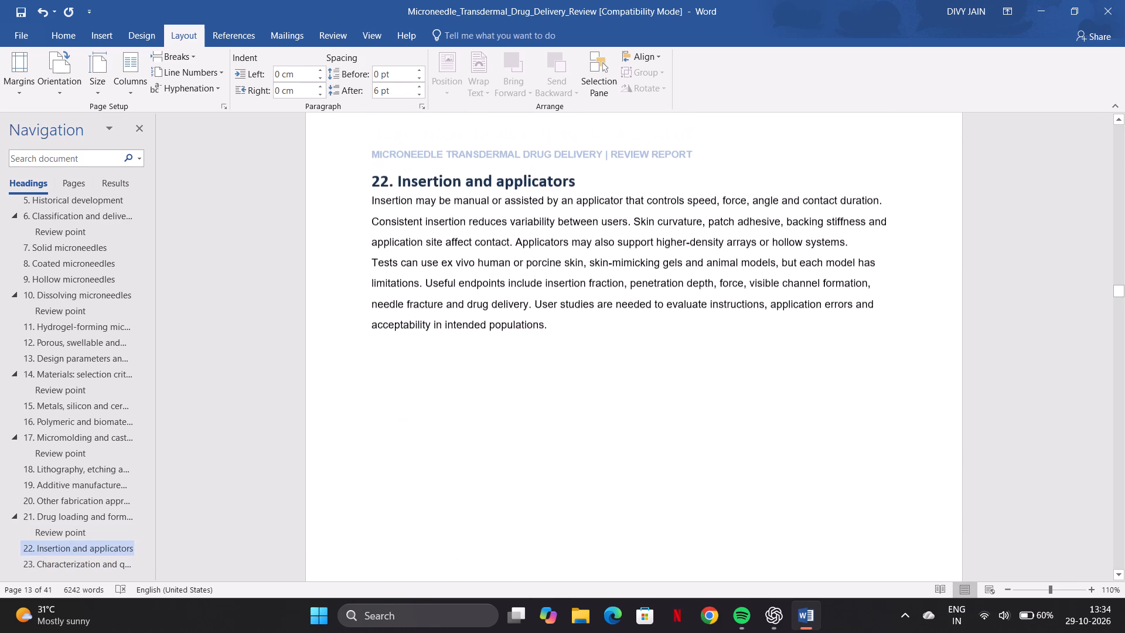
left_click(518, 309)
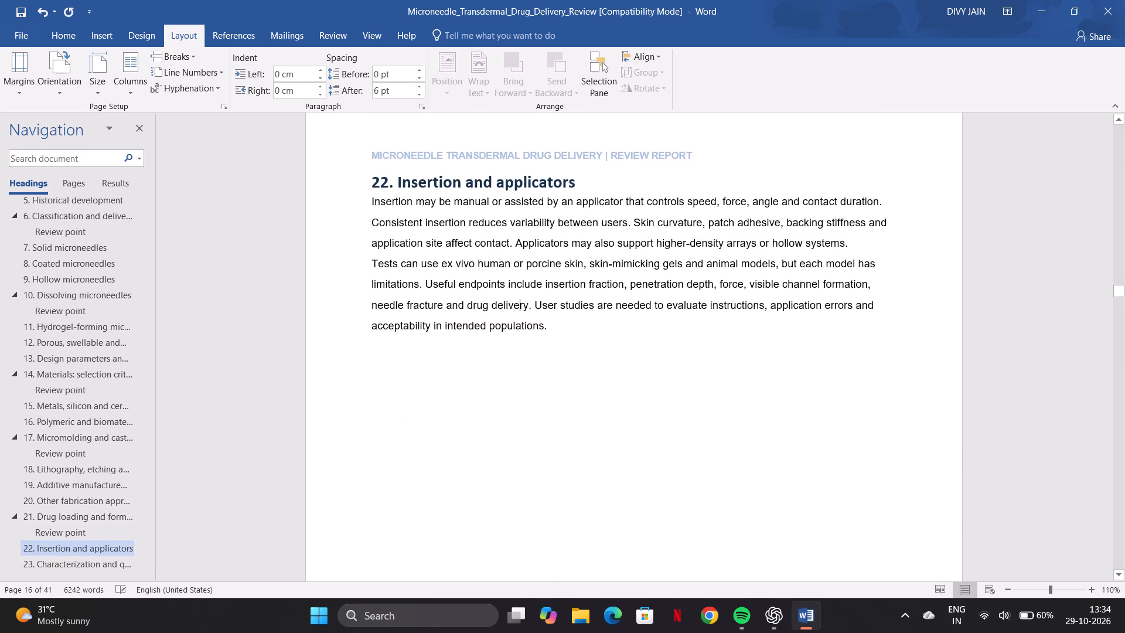
left_click_drag(518, 309, 531, 321)
key("Down")
key("BackSpace")
key("BackSpace")
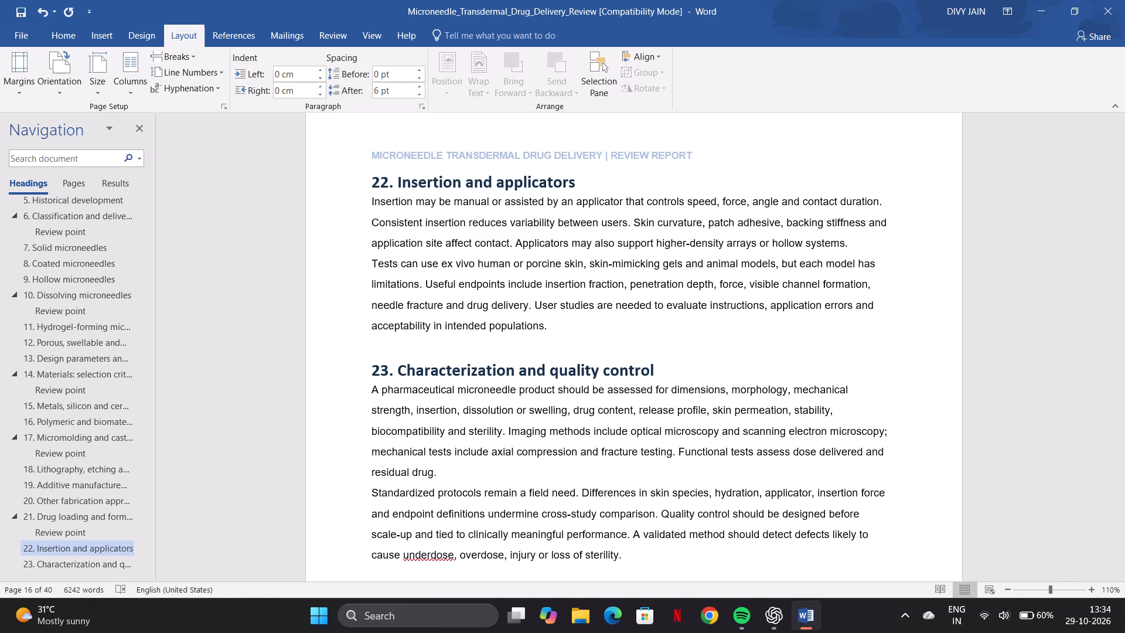
Cut all of section 22 on page 16, from the "22. Insertion and applicators" heading through "acceptability in intended populations.".
key("ctrl+shift+Left")
key("ctrl+shift+Left")
key("ctrl+shift+Up")
key("ctrl+shift+Up")
key("ctrl+shift+Up")
key("ctrl+shift+Up")
key("ctrl+shift+Up")
key("ctrl+shift+Up")
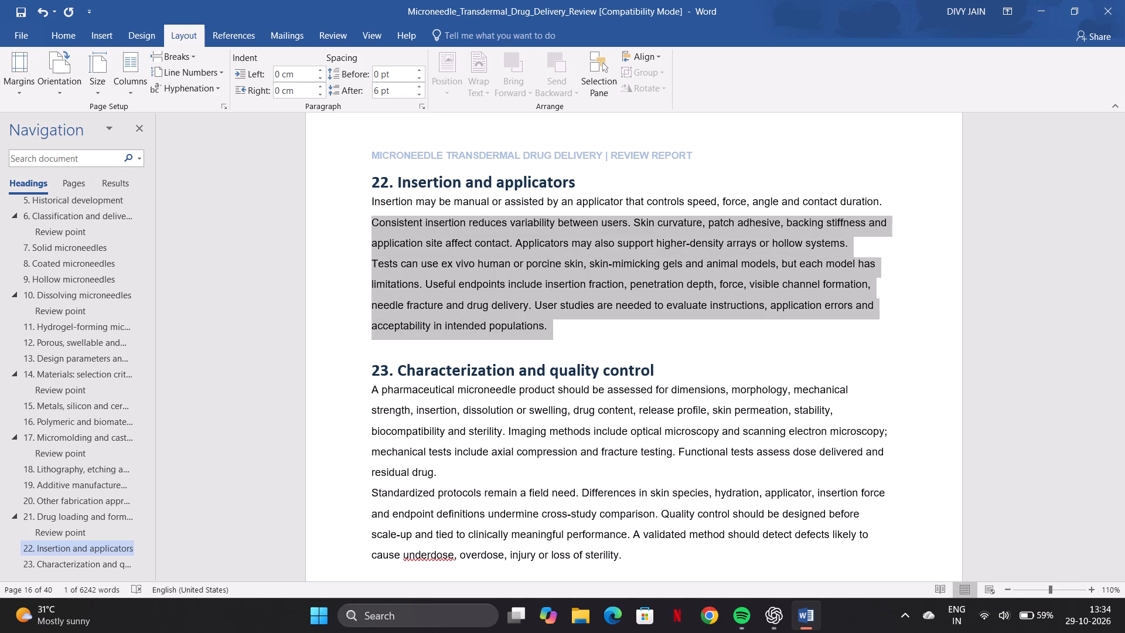
key("ctrl+shift+Up")
key("ctrl+shift+Up")
key("ctrl+x")
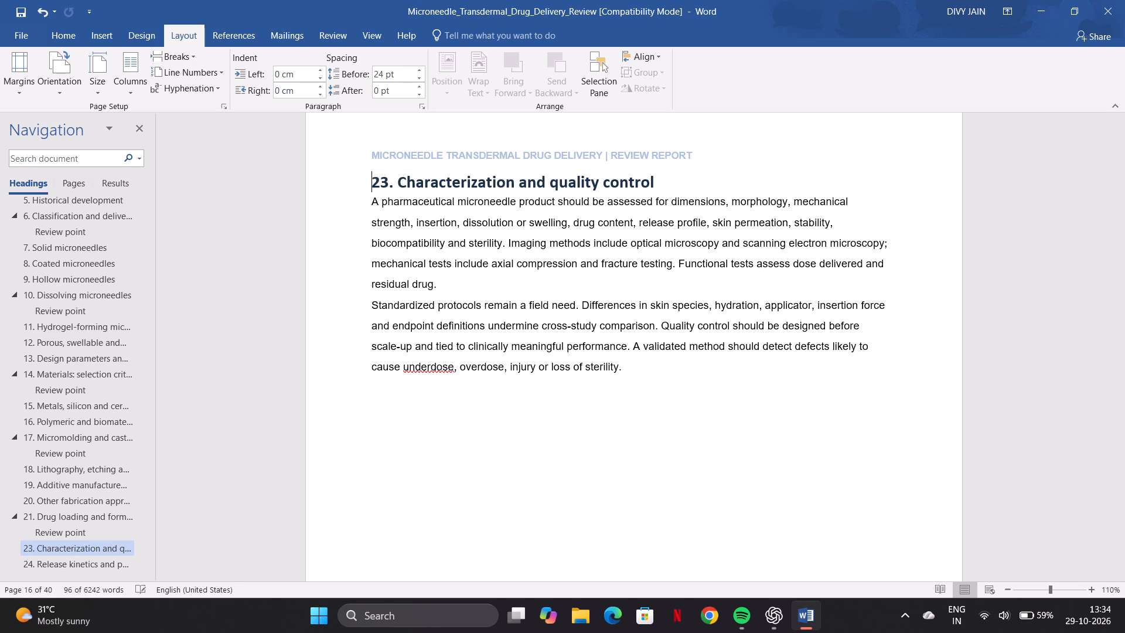
Paste the cut section 22 on a new line below section 21's Review point paragraph on page 13.
scroll(548, 301, "up", 5)
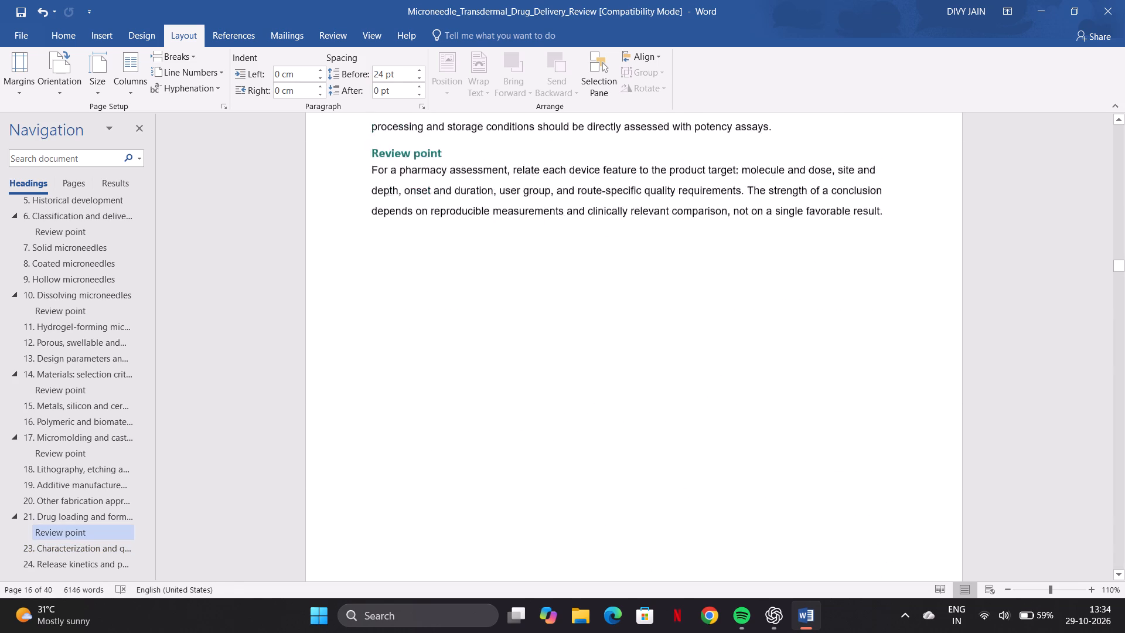
scroll(548, 301, "up", 3)
left_click(721, 251)
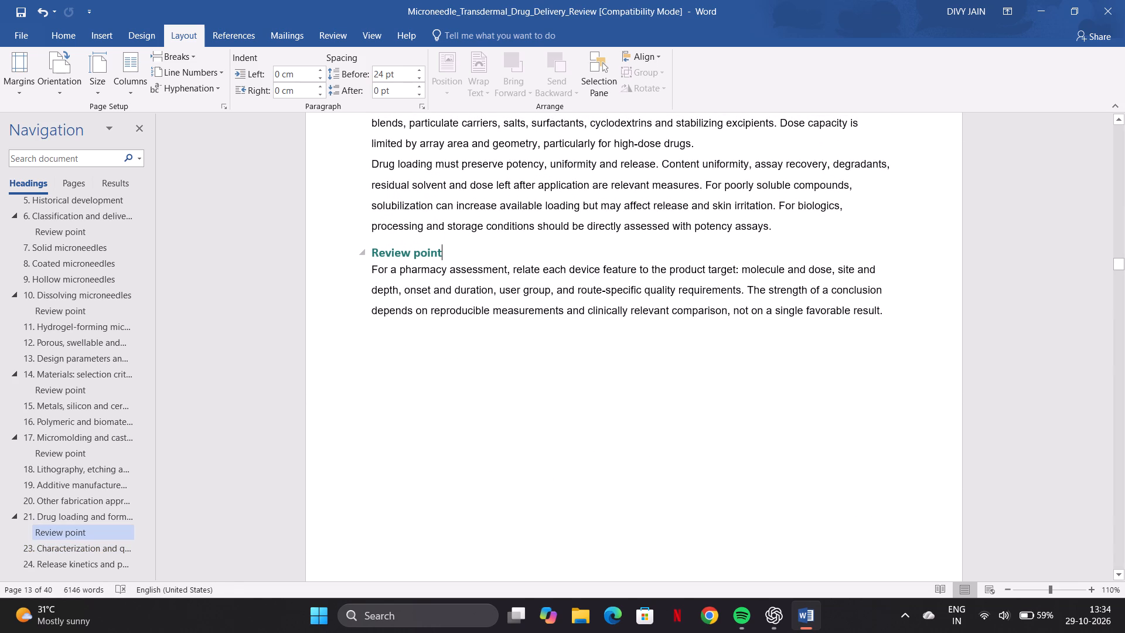
left_click(838, 278)
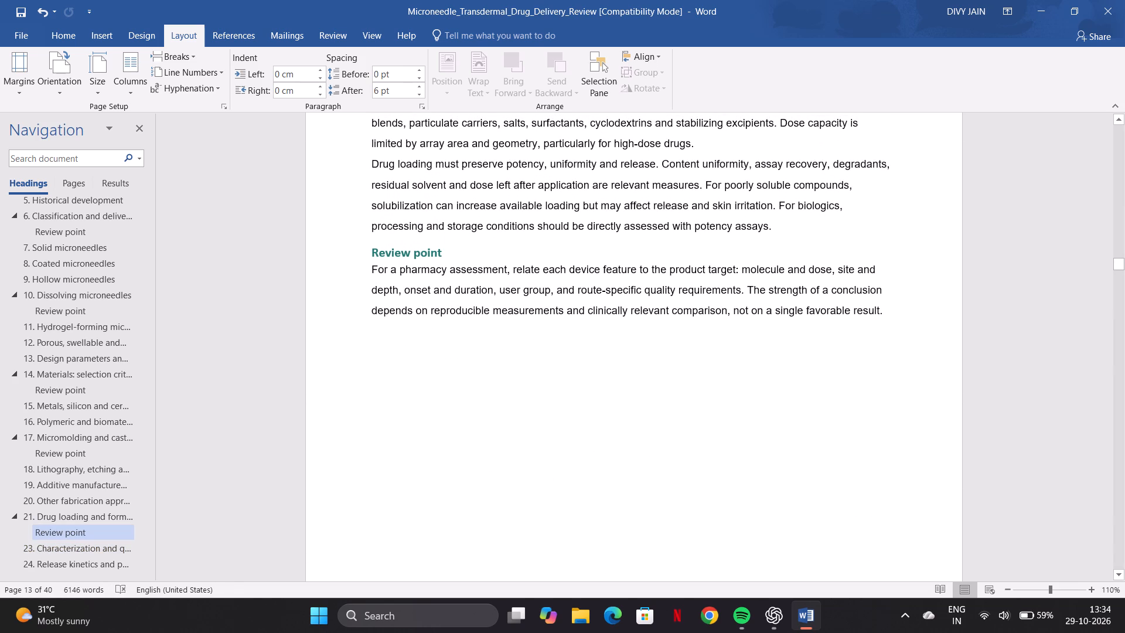
left_click(882, 308)
key("BackSpace")
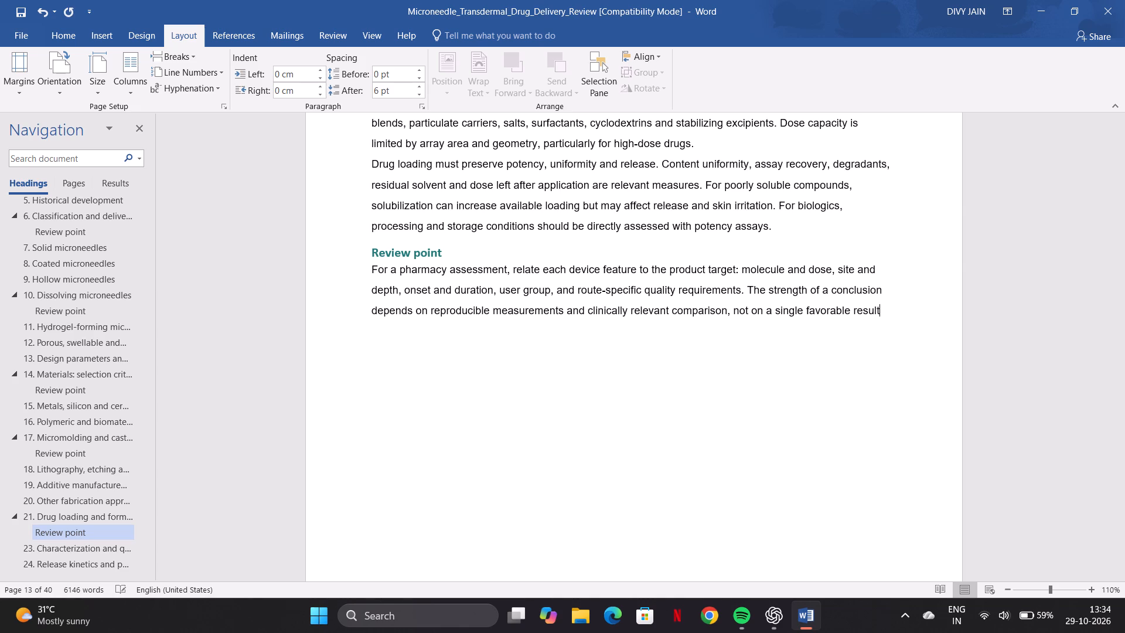
key("period")
key("Return")
key("ctrl+v")
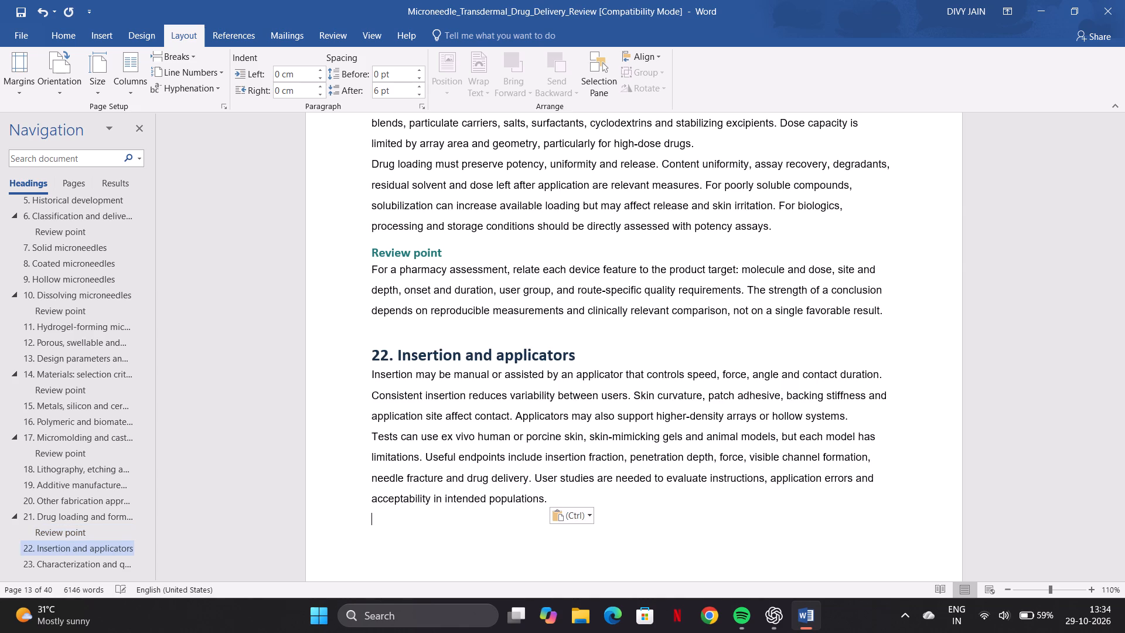
Remove the blank line after section 23's last paragraph on page 16.
scroll(996, 279, "down", 3)
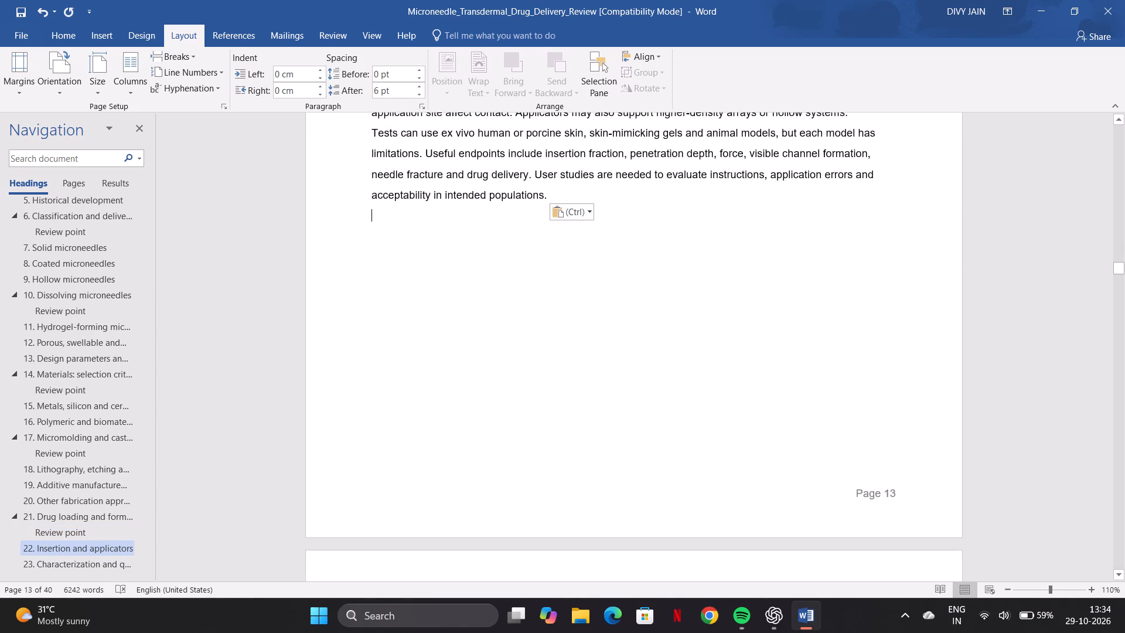
scroll(996, 279, "down", 4)
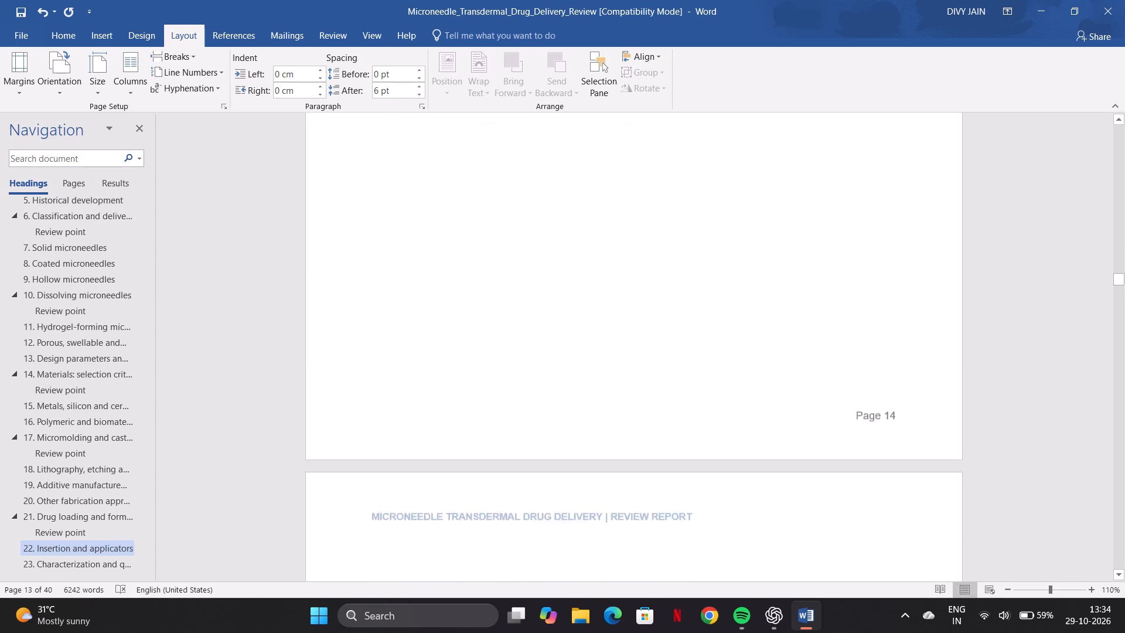
scroll(996, 279, "down", 5)
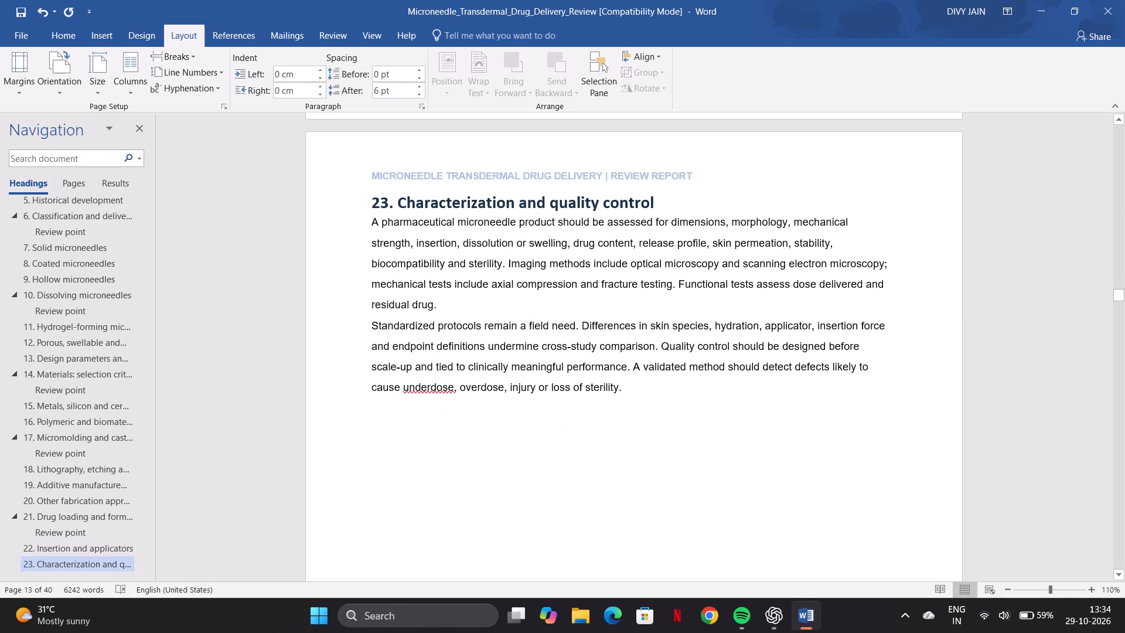
left_click(992, 326)
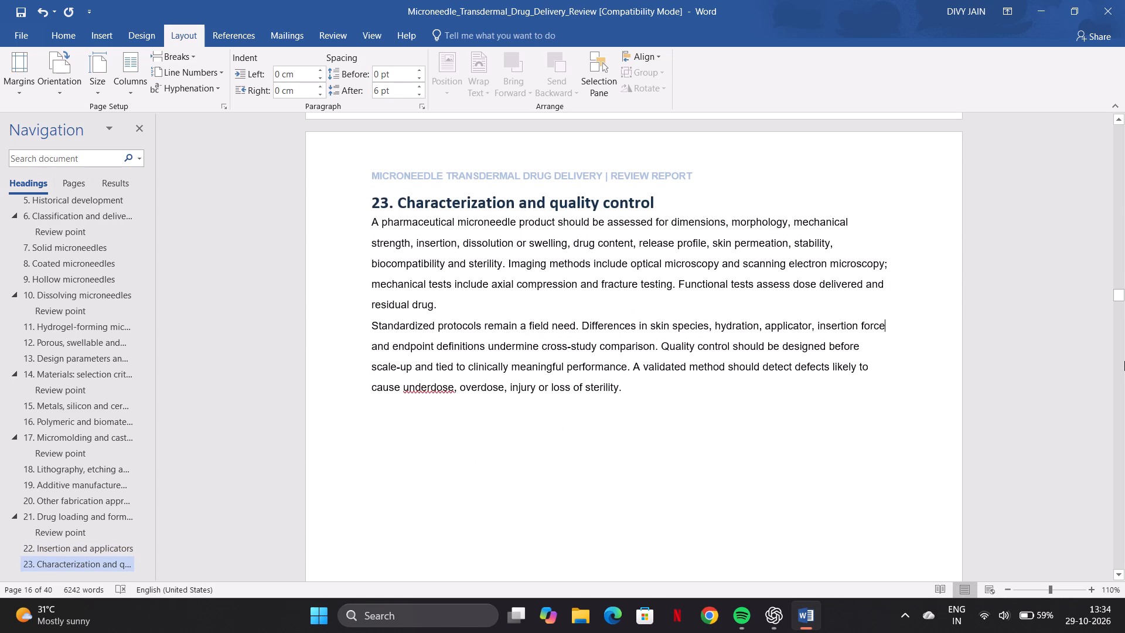
left_click(1124, 361)
scroll(1124, 361, "up", 1)
scroll(1124, 361, "down", 1, "ctrl")
scroll(1124, 361, "up", 1, "ctrl")
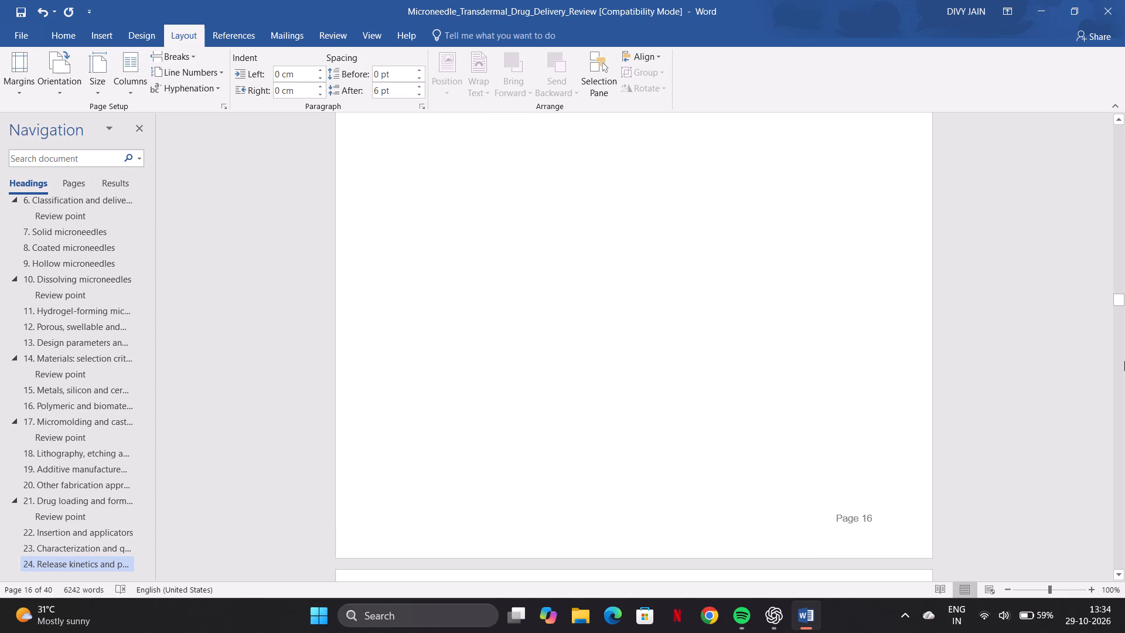
scroll(1124, 361, "up", 1, "ctrl")
scroll(1110, 401, "up", 1)
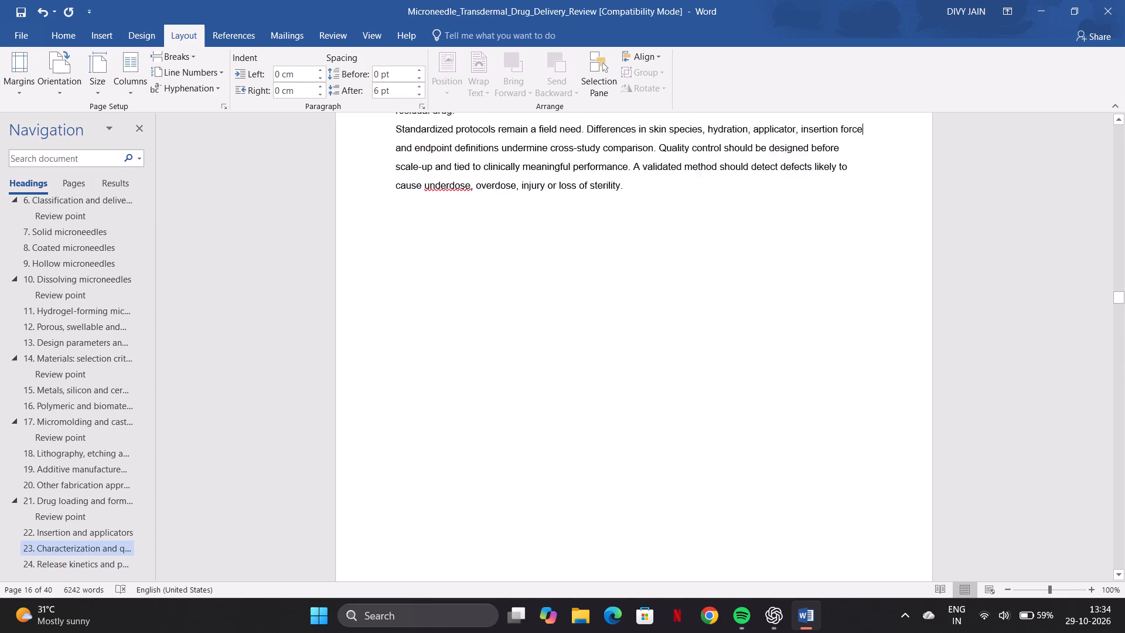
scroll(1110, 401, "up", 4)
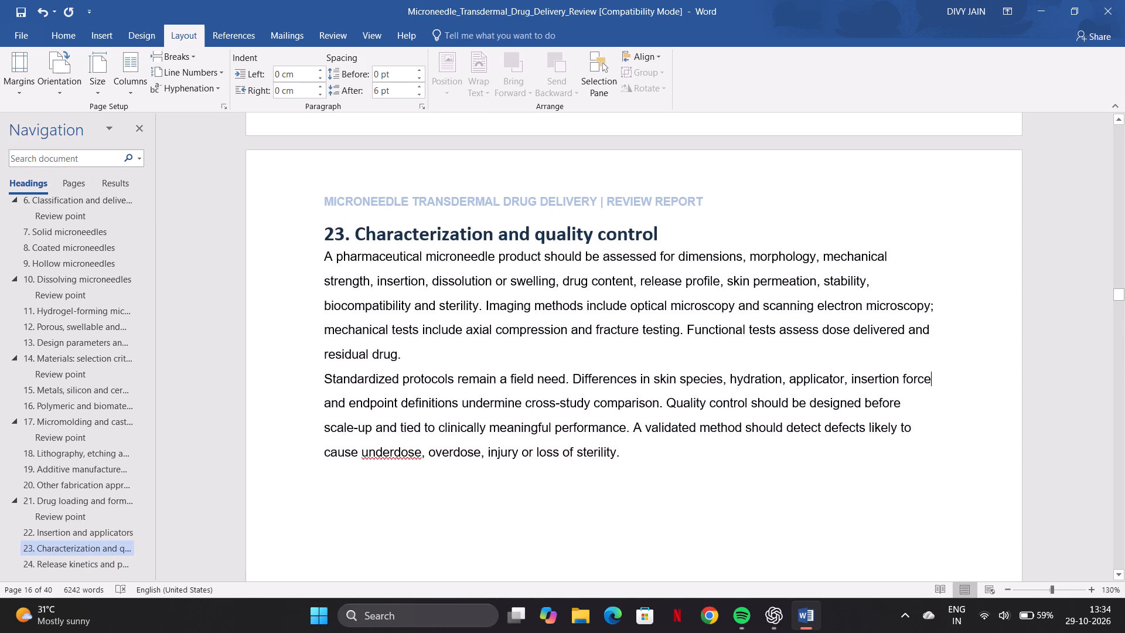
left_click(1057, 381)
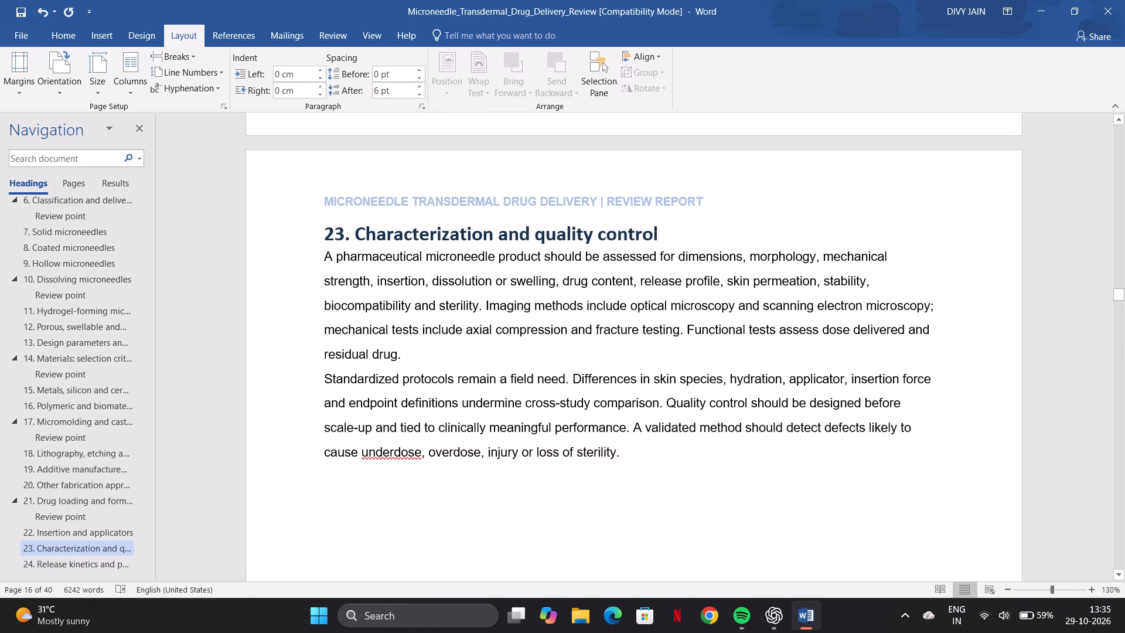
left_click(1057, 381)
left_click(1023, 354)
key("Down")
key("Down")
key("Down")
key("Down")
key("Down")
key("BackSpace")
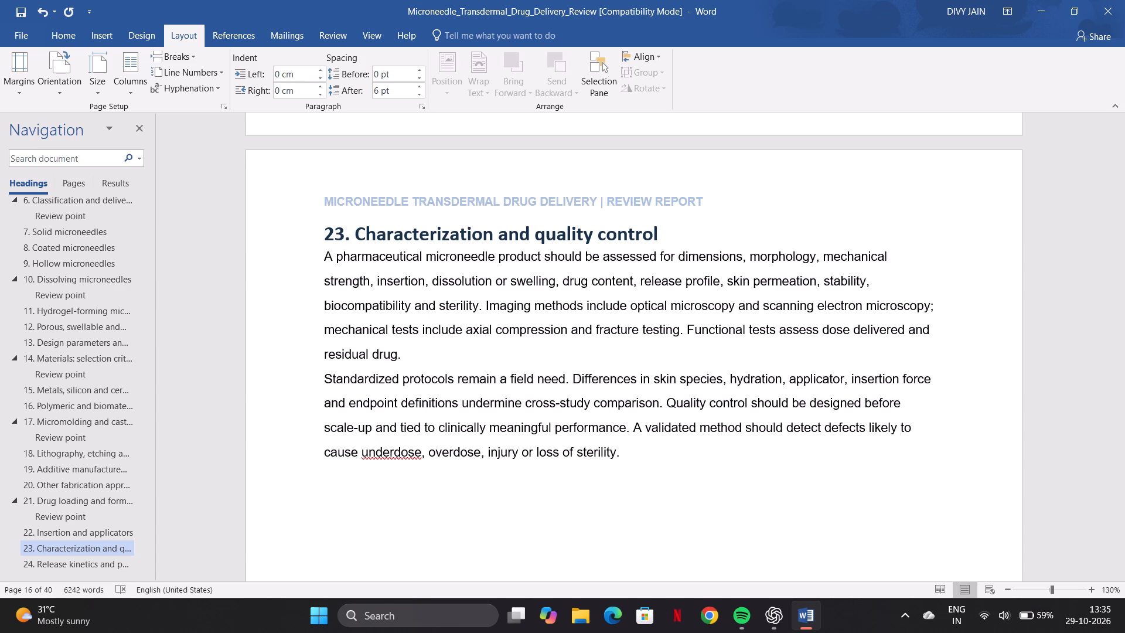
Cut all of section 23 on page 16, from the "23. Characterization and quality control" heading through "loss of sterility.".
key("ctrl+shift+Left")
key("ctrl+shift+Left")
key("ctrl+shift+Left")
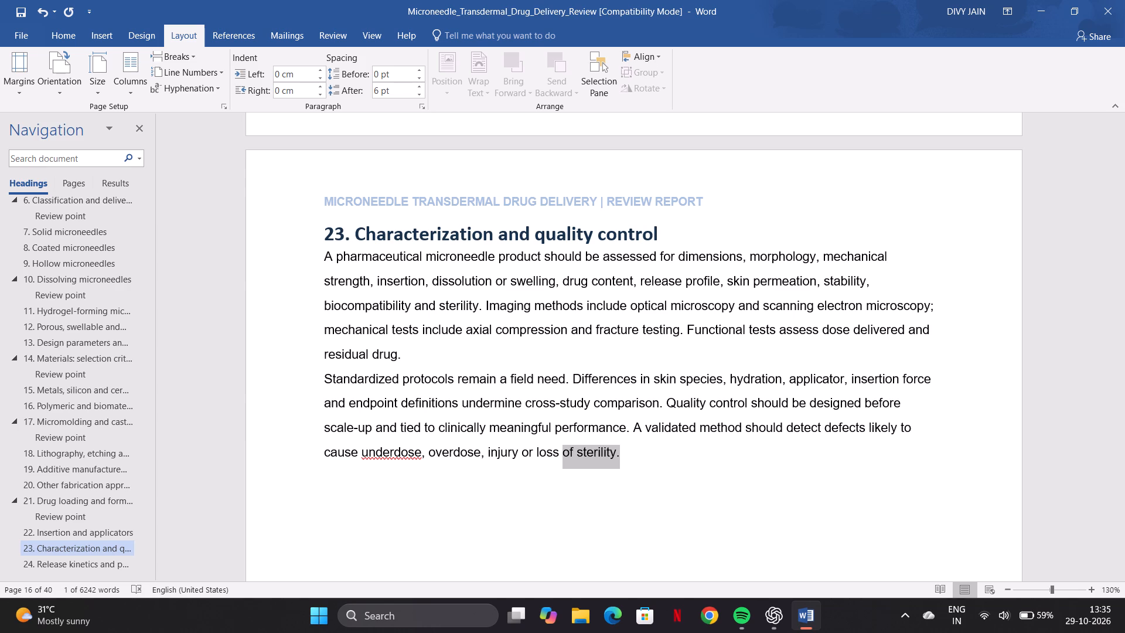
key("ctrl+shift+Up")
key("ctrl+shift+Up")
key("ctrl+shift+Up")
key("ctrl+shift+Up")
key("ctrl+shift+Up")
key("ctrl+shift+Up")
key("ctrl+shift+Up")
key("ctrl+shift+Up")
key("ctrl+shift+Up")
key("ctrl+shift+Up")
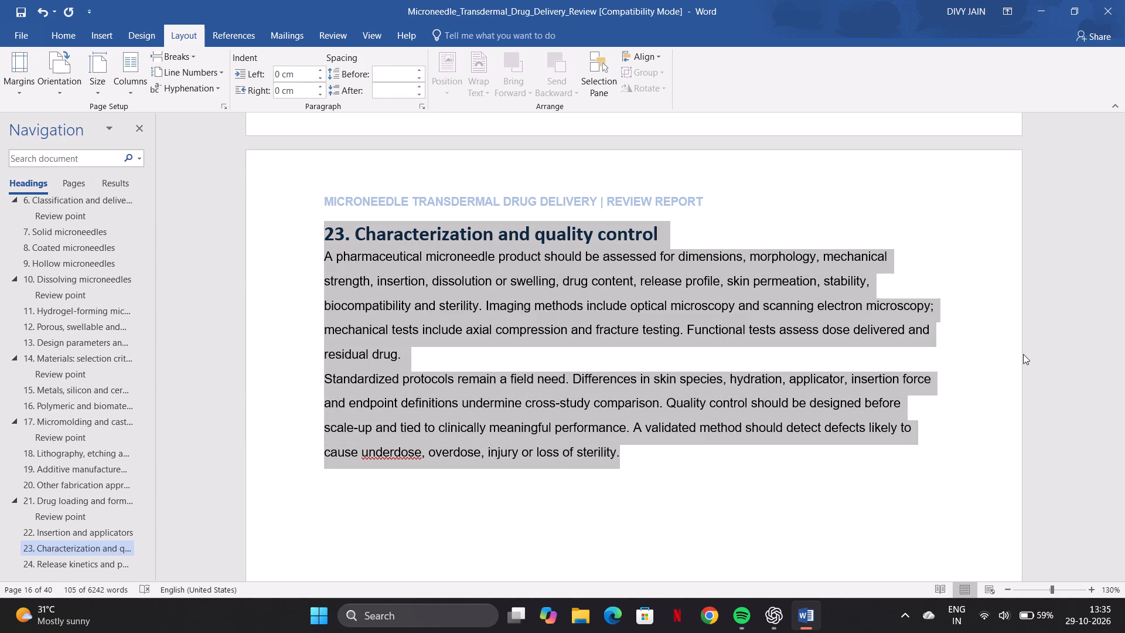
key("ctrl+x")
Paste the cut section 23 on a new line below section 22's last paragraph on page 13.
scroll(1029, 270, "up", 5)
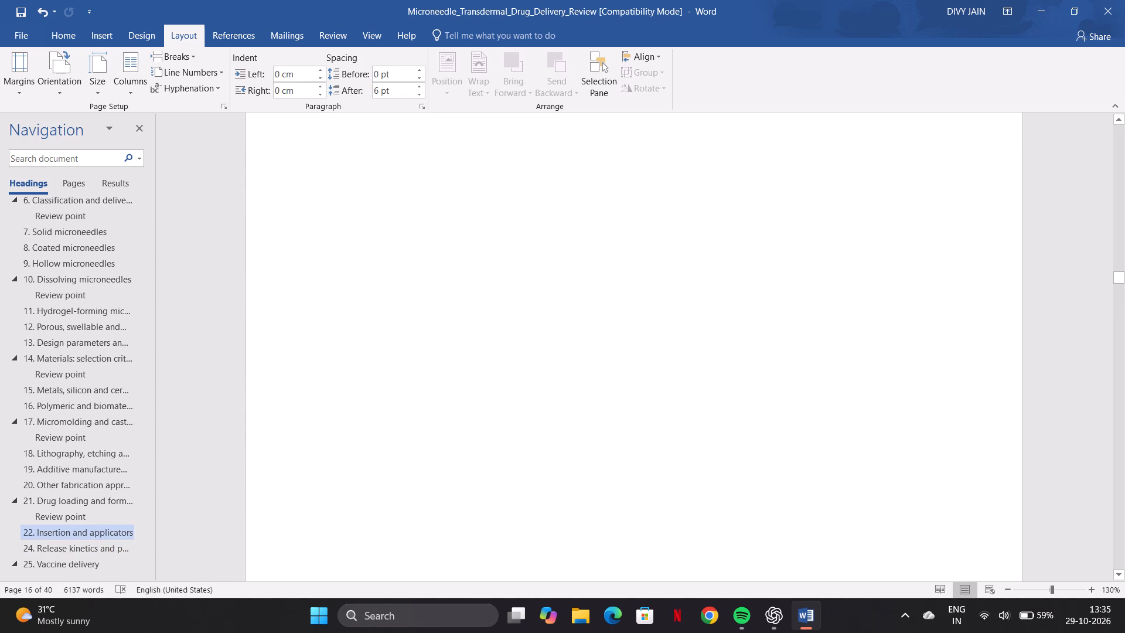
scroll(1029, 270, "up", 2)
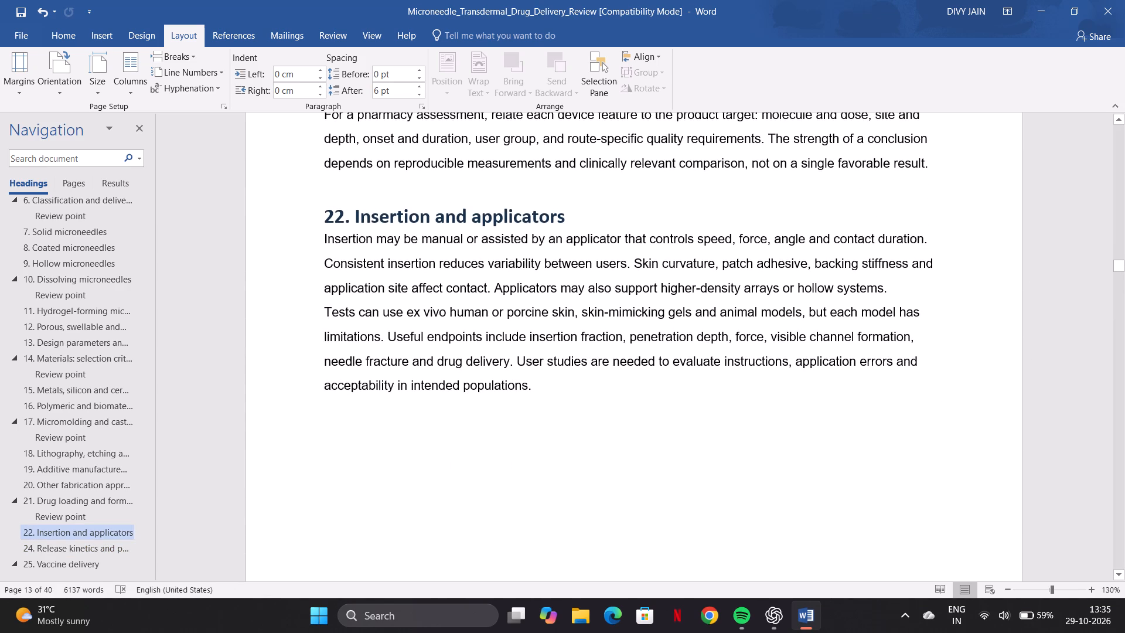
left_click(1100, 338)
left_click(1124, 326)
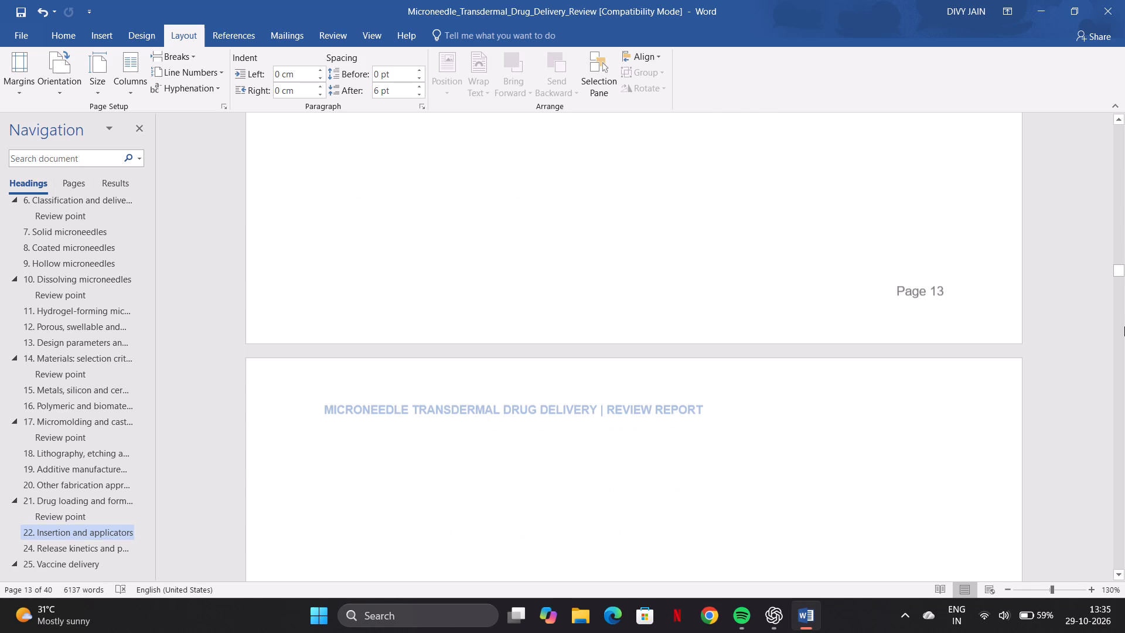
scroll(1124, 274, "up", 2)
scroll(1124, 274, "down", 1, "ctrl")
scroll(1124, 274, "up", 1, "ctrl")
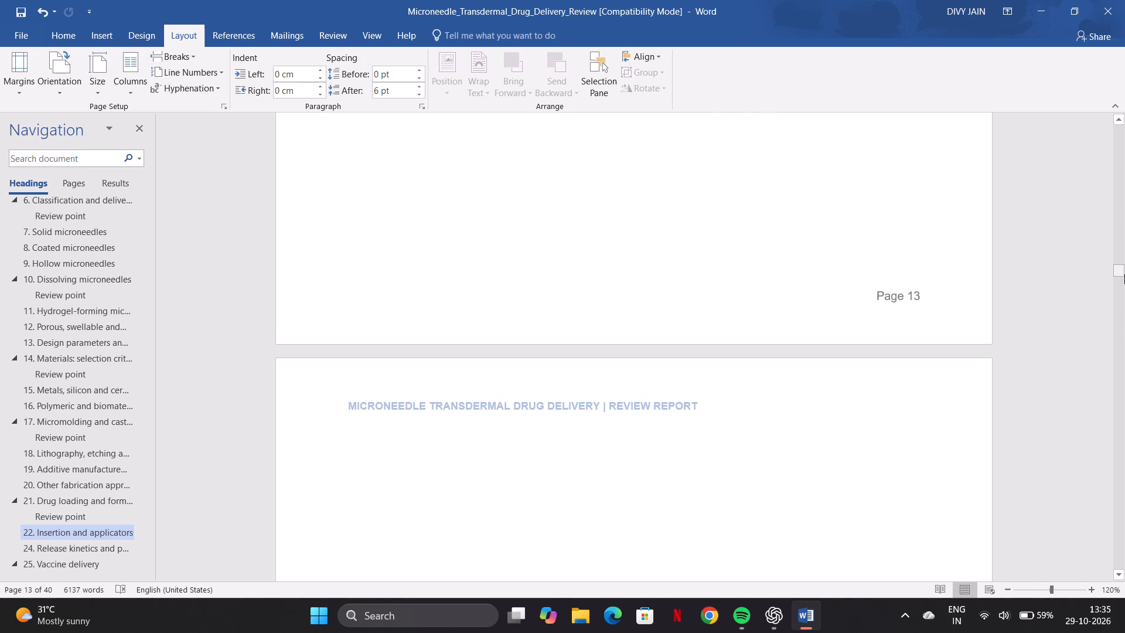
scroll(1124, 274, "up", 1, "ctrl")
scroll(1056, 326, "up", 1)
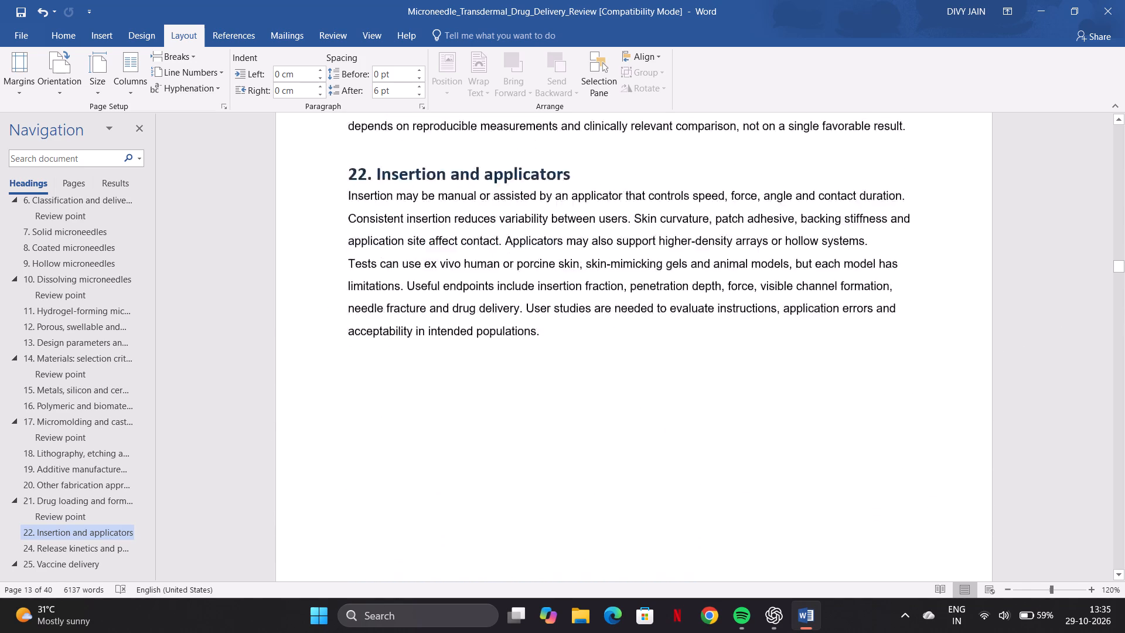
scroll(1056, 326, "up", 1)
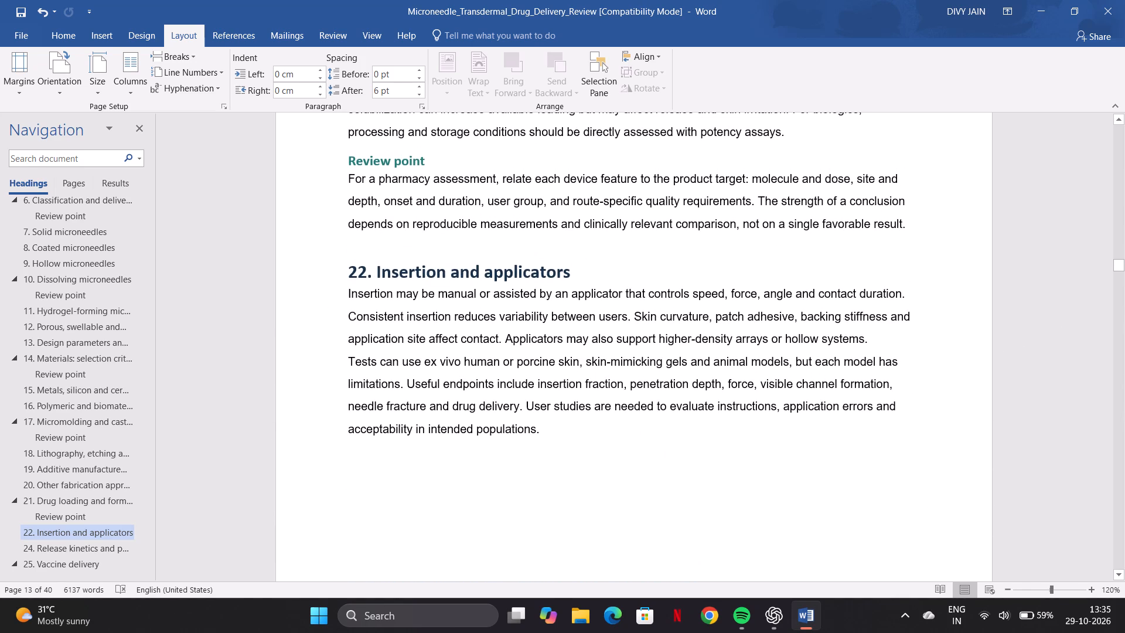
key("Down")
key("Down")
key("Return")
key("ctrl+v")
Check the layout of sections 21 to 23 on page 13 and of pages 14 and 15 after it.
scroll(1028, 329, "down", 1)
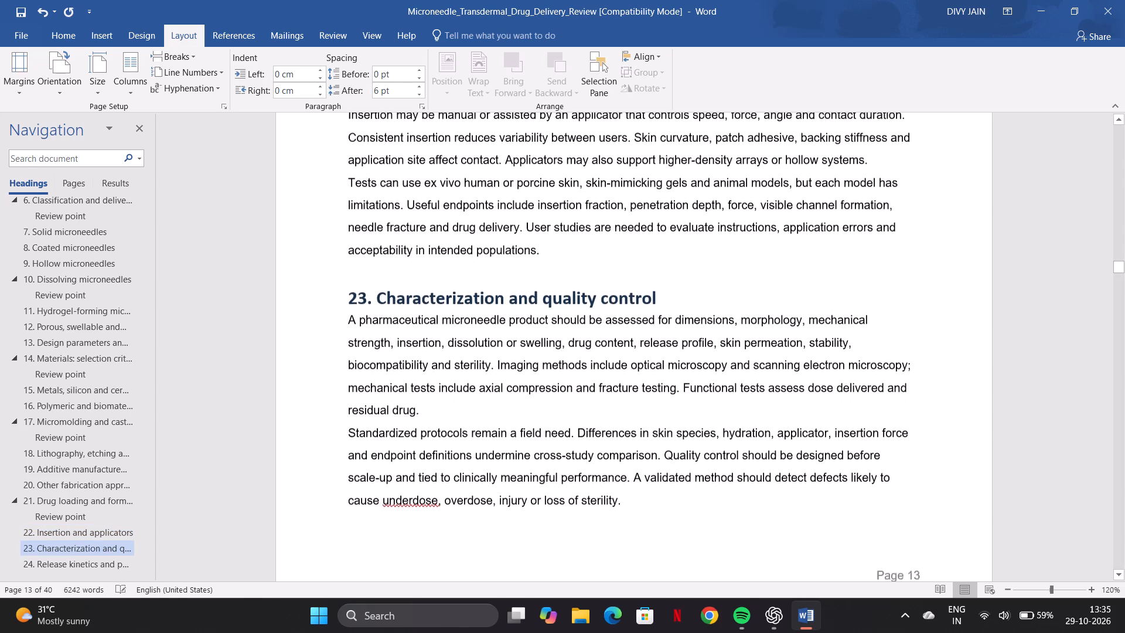
scroll(1028, 329, "down", 1)
scroll(1028, 329, "up", 1)
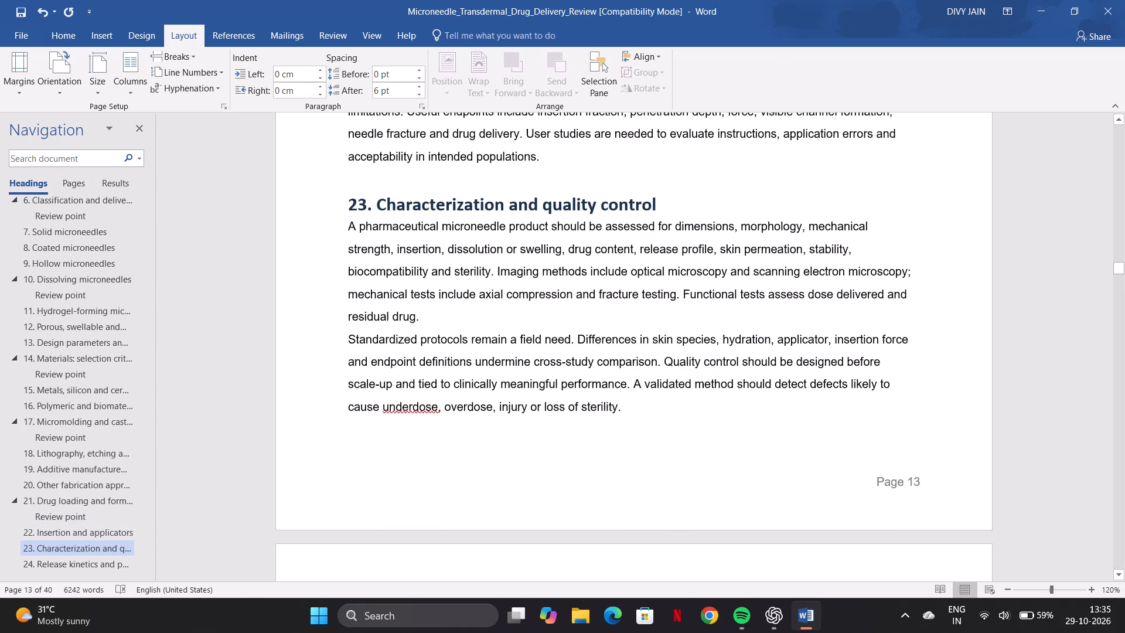
scroll(1028, 329, "up", 1)
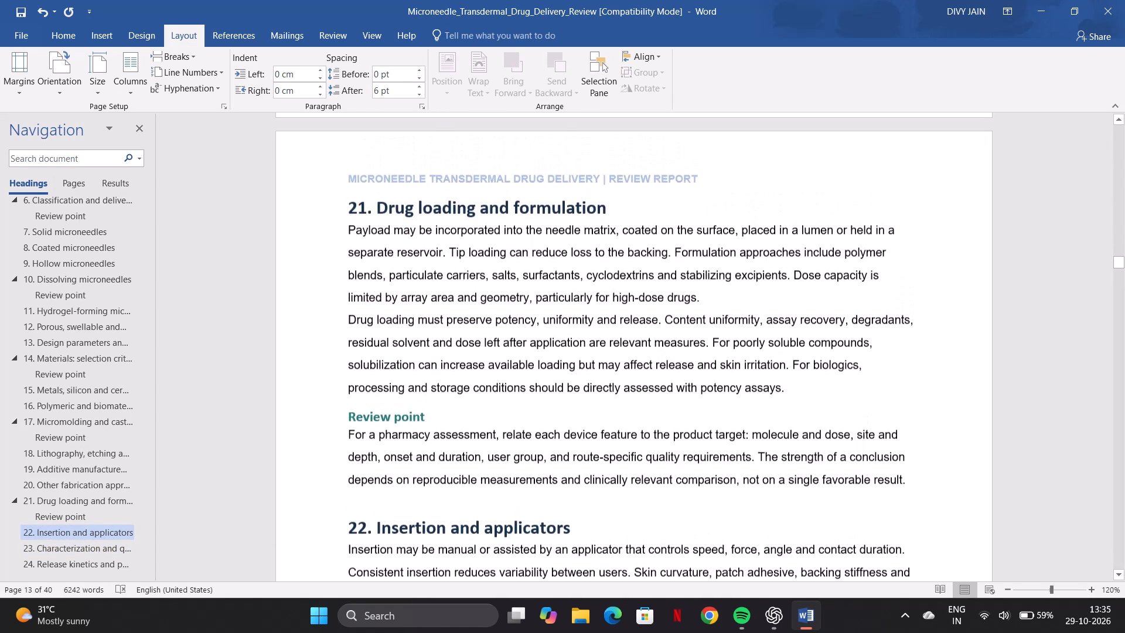
scroll(1028, 329, "up", 1)
scroll(1028, 329, "down", 2)
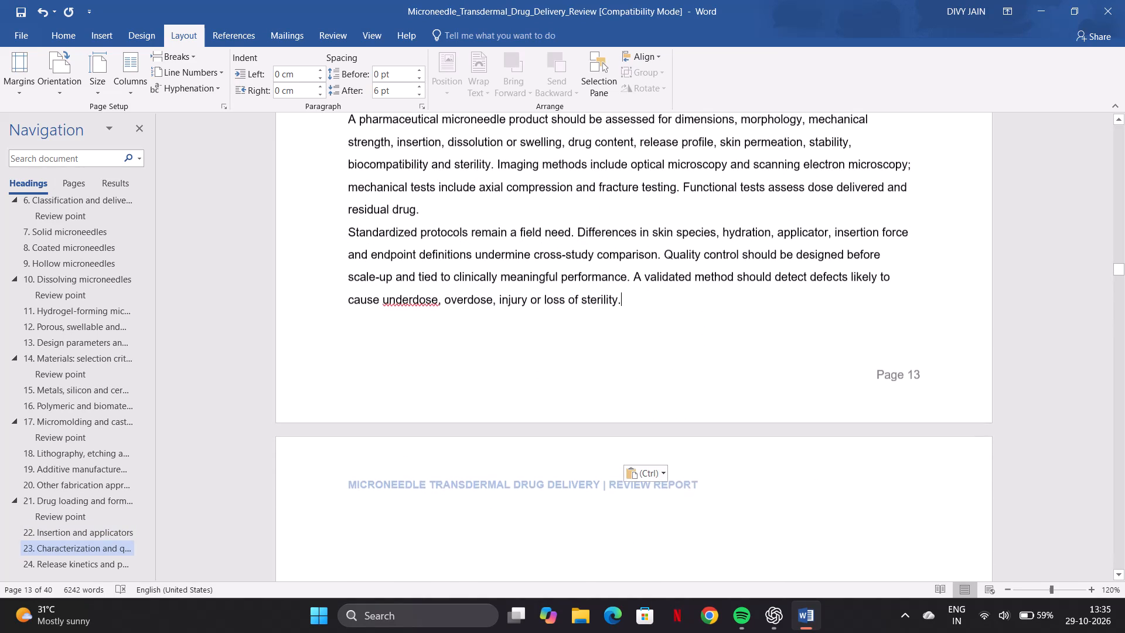
scroll(1025, 325, "up", 1)
scroll(1025, 325, "down", 2)
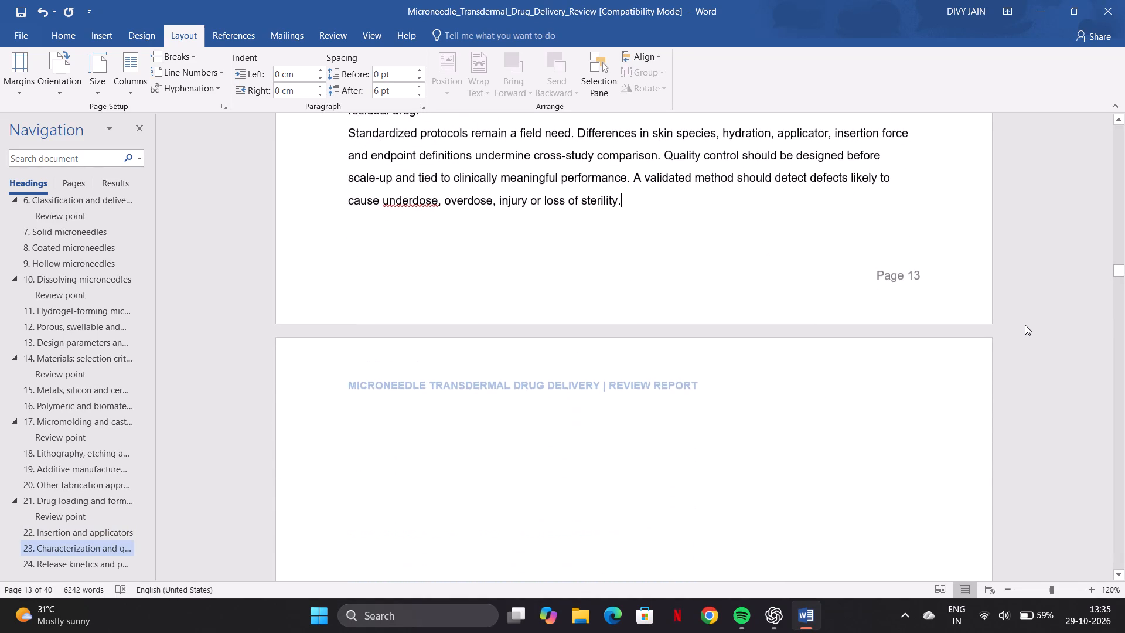
scroll(1025, 325, "down", 3)
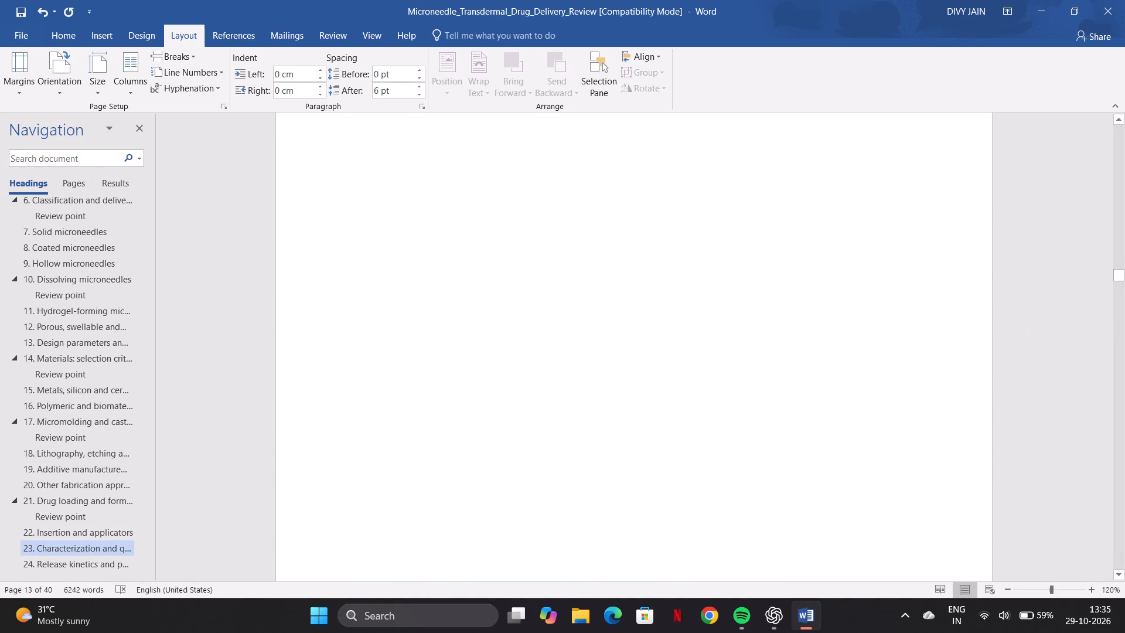
scroll(1025, 325, "down", 3)
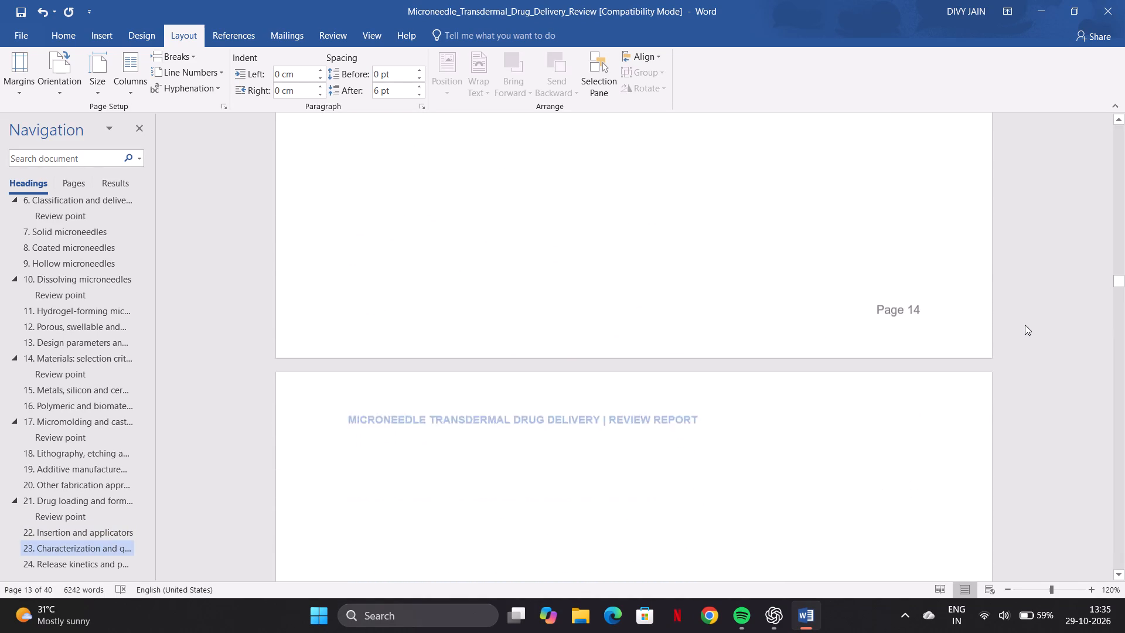
scroll(1025, 325, "down", 1)
scroll(1025, 325, "up", 1)
scroll(1025, 325, "down", 1, "ctrl")
scroll(1025, 325, "up", 1, "ctrl")
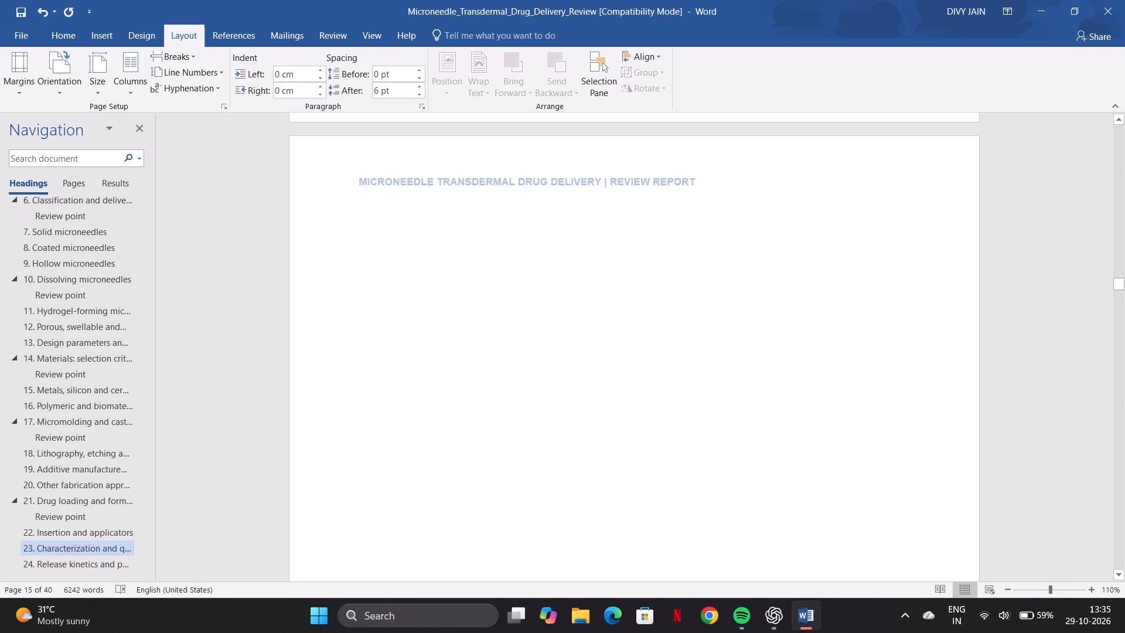
Check the layout of pages 15 to 18 around sections 24 and 25.
scroll(1025, 325, "up", 1, "ctrl")
scroll(1004, 375, "down", 3)
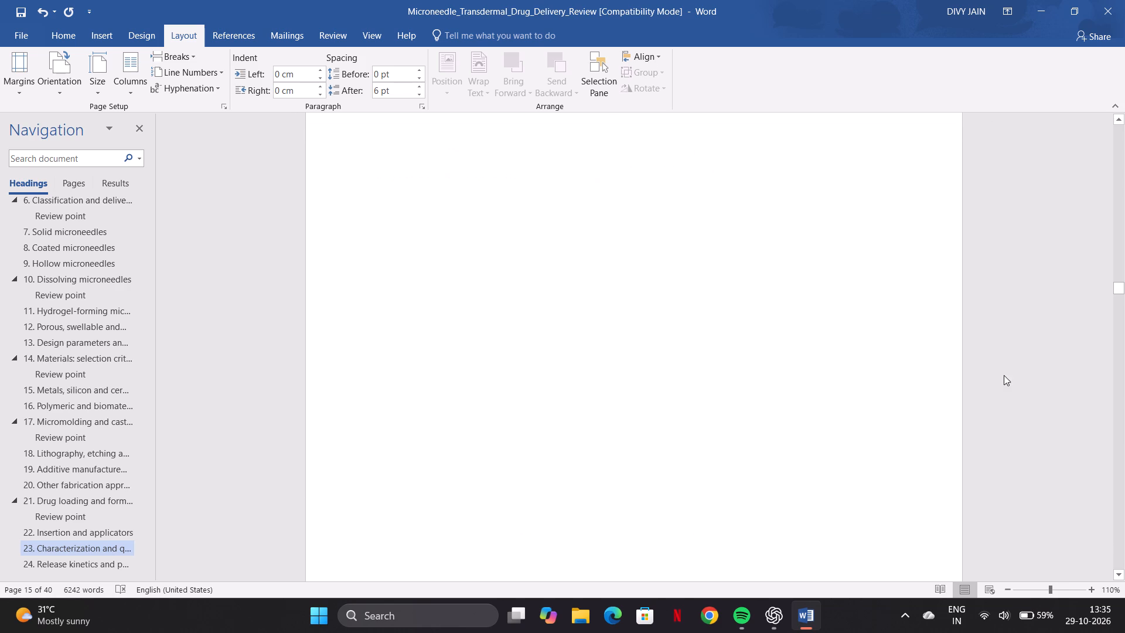
scroll(1004, 375, "down", 5)
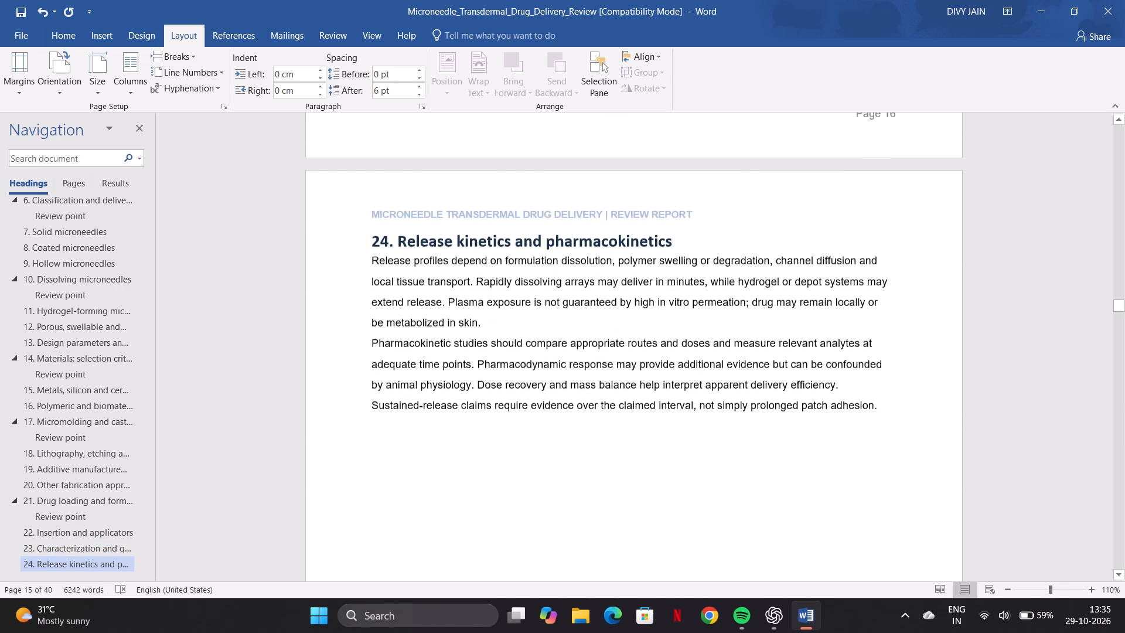
left_click(1124, 414)
left_click(1124, 414)
scroll(1124, 414, "up", 2)
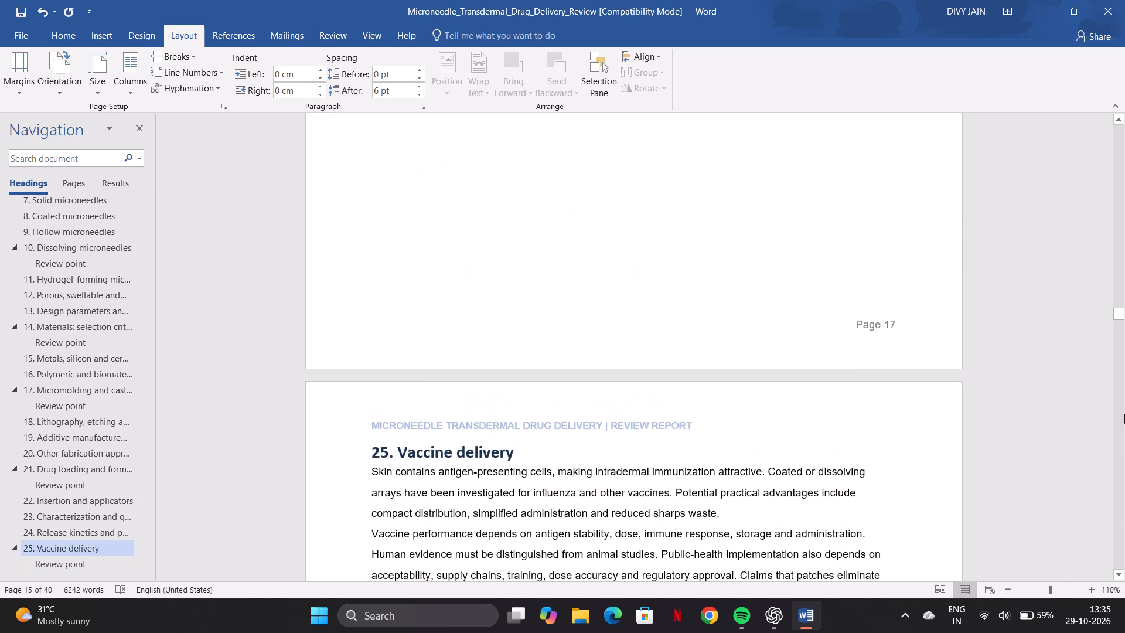
scroll(1072, 408, "up", 3)
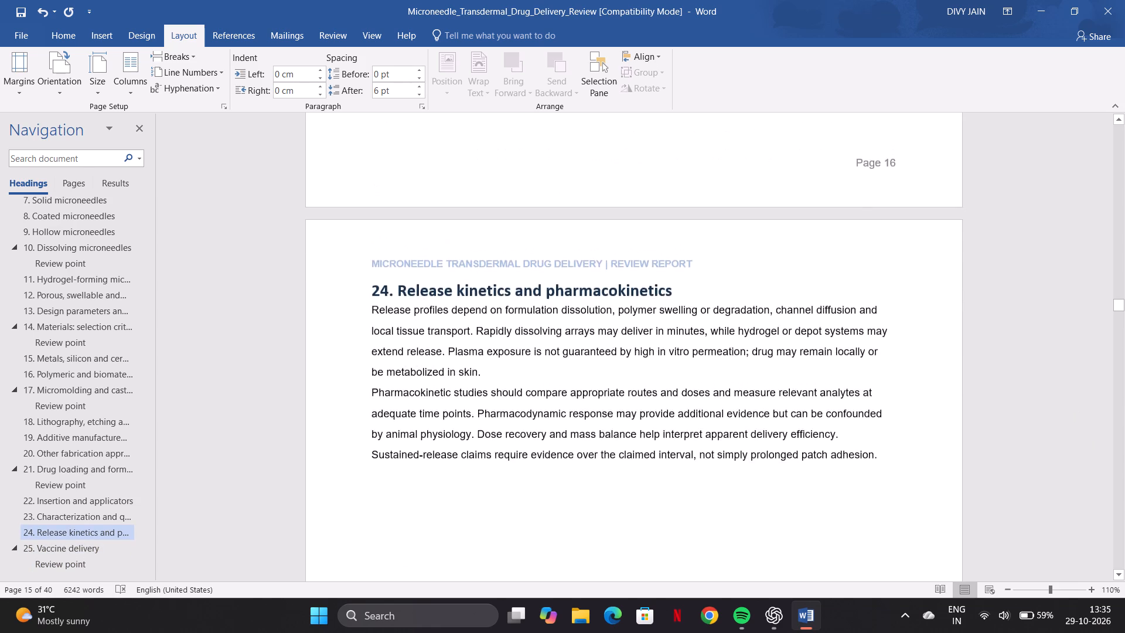
scroll(1072, 408, "up", 1)
left_click(1123, 477)
scroll(1123, 477, "up", 1)
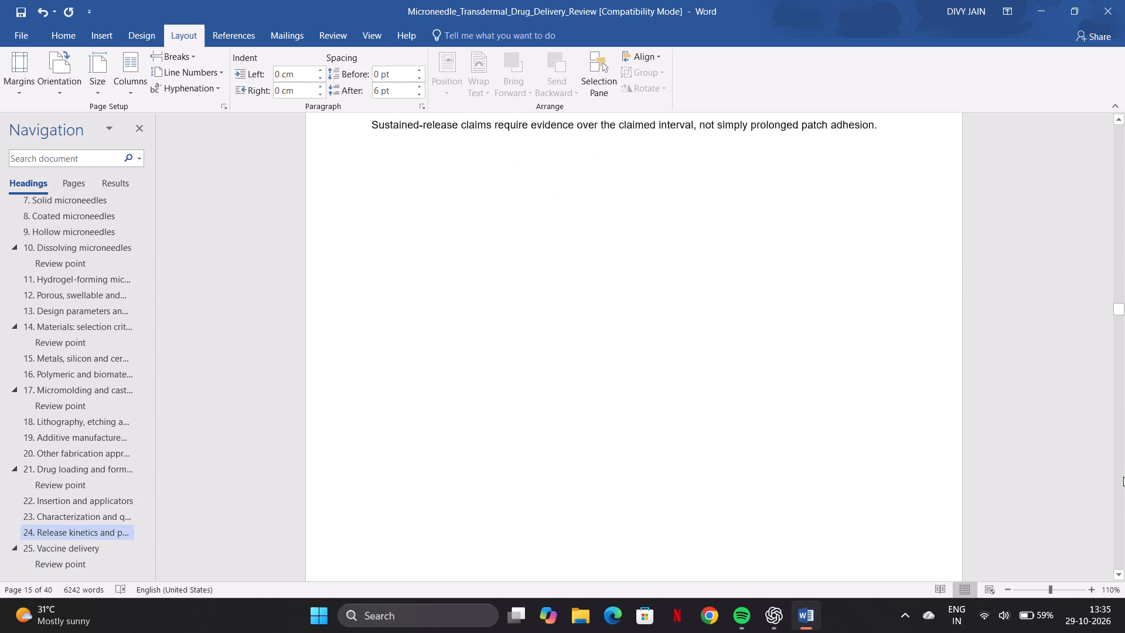
scroll(1123, 477, "up", 1)
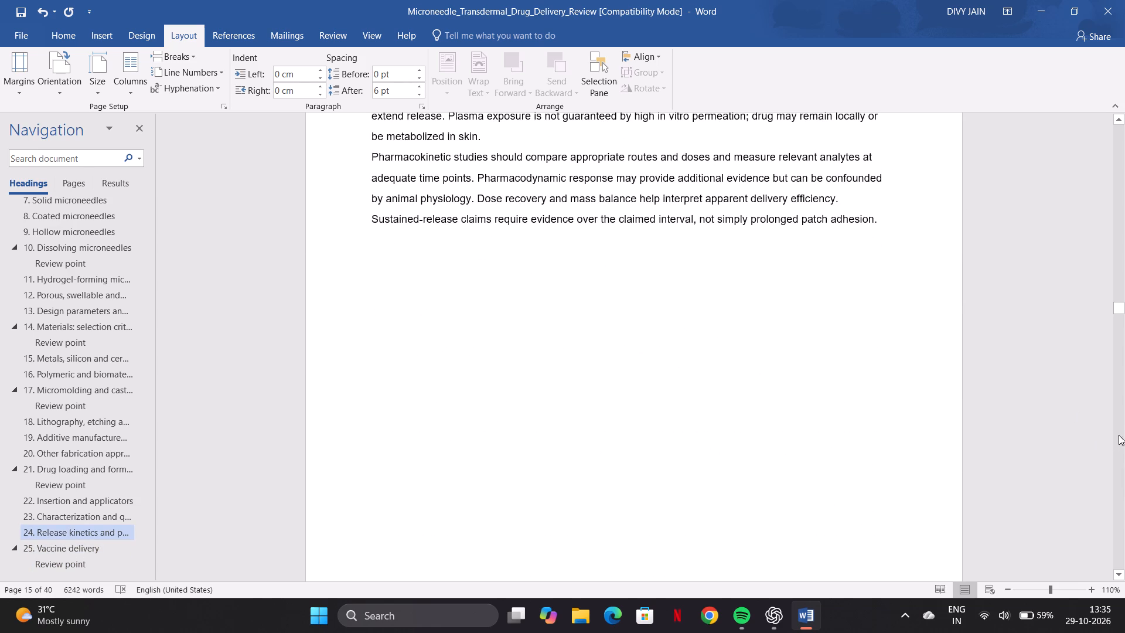
scroll(836, 273, "up", 2)
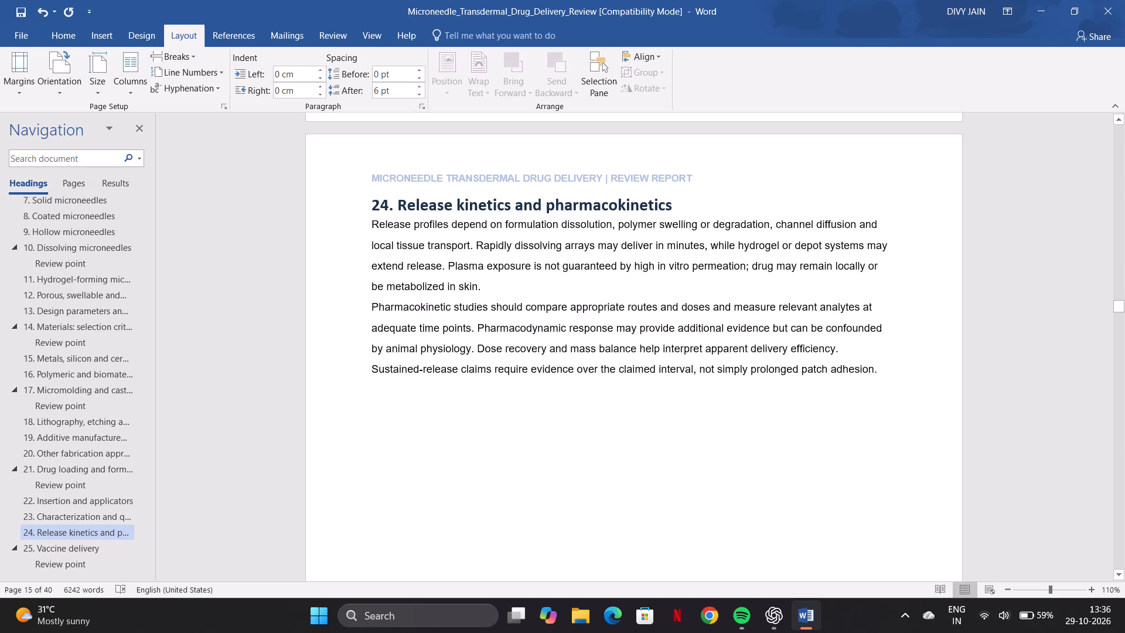
scroll(759, 255, "up", 1)
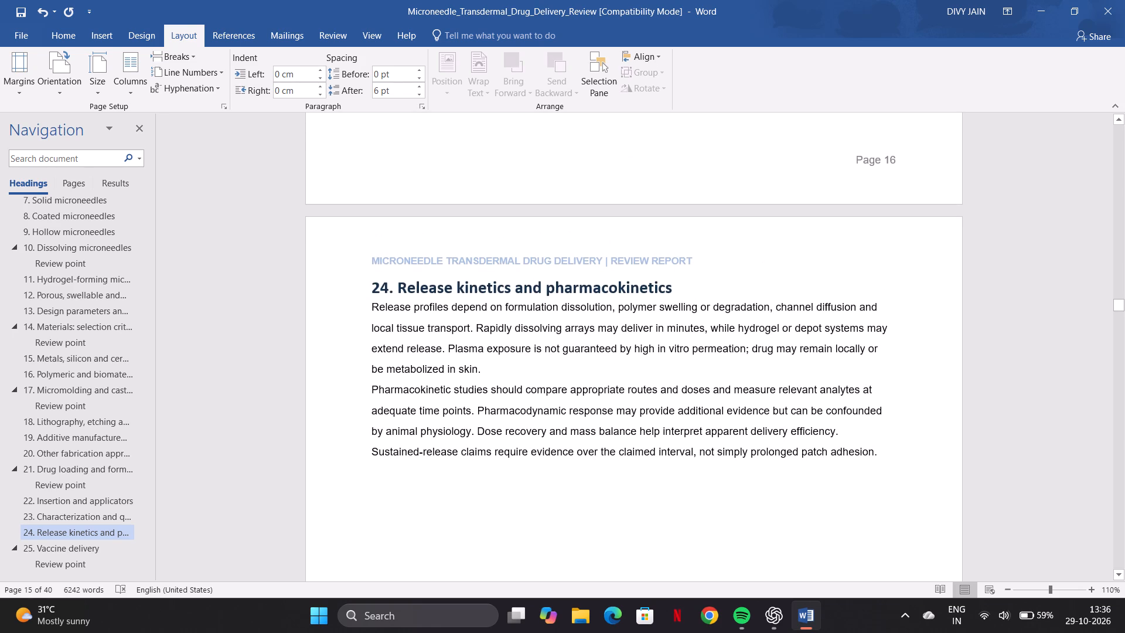
Cut all of section 24 on page 17, from the "24. Release kinetics and pharmacokinetics" heading through "prolonged patch adhesion.".
left_click(860, 379)
left_click(743, 340)
key("Down")
key("Down")
key("Down")
key("Down")
key("Down")
key("Down")
key("Right")
key("Right")
key("Right")
key("Right")
key("Right")
key("Right")
key("Right")
key("Right")
key("Right")
key("Right")
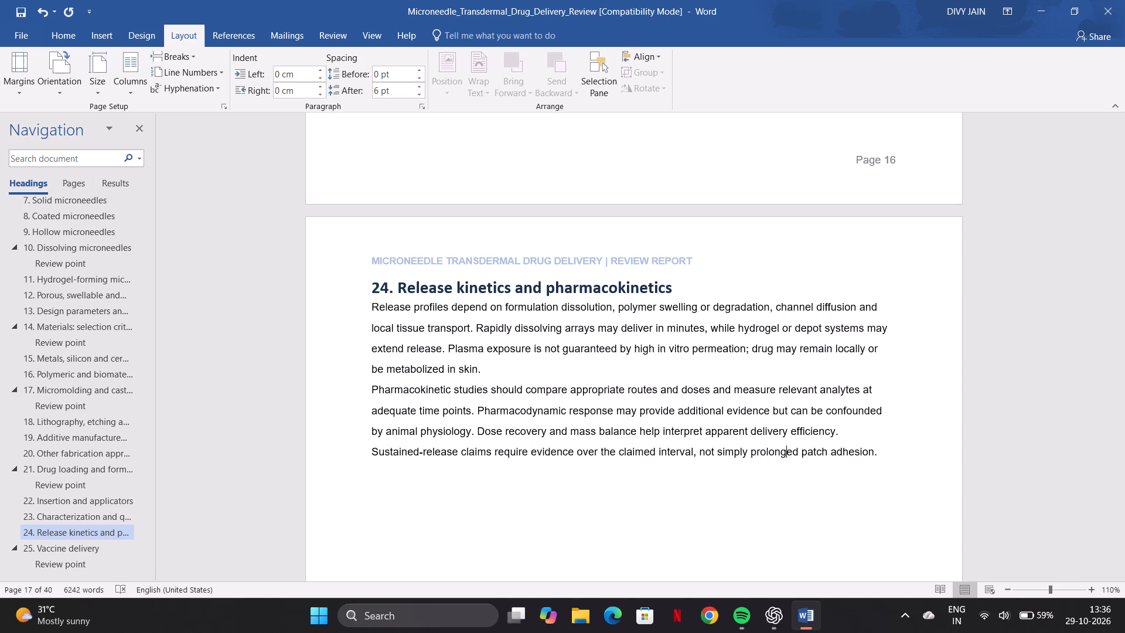
key("Right")
key("Right")
key("Right")
key("Right")
key("Right")
key("Right")
key("Right")
key("Right")
key("Right")
key("Right")
key("Right")
key("Right")
key("Right")
key("Right")
key("Right")
key("Right")
key("Right")
key("ctrl+shift+Left")
key("ctrl+shift+Left")
key("ctrl+shift+Up")
key("ctrl+shift+Up")
key("ctrl+shift+Up")
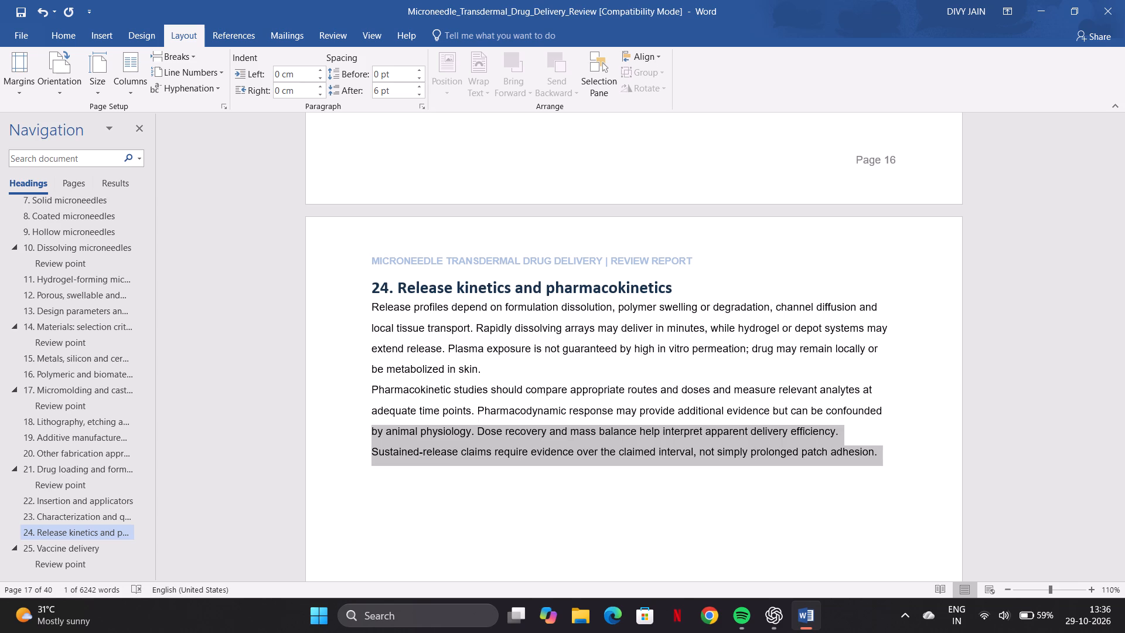
key("ctrl+shift+Up")
key("ctrl+shift+Up")
key("ctrl+shift+Up")
key("ctrl+shift+Up")
key("ctrl+shift+Up")
key("shift+Up")
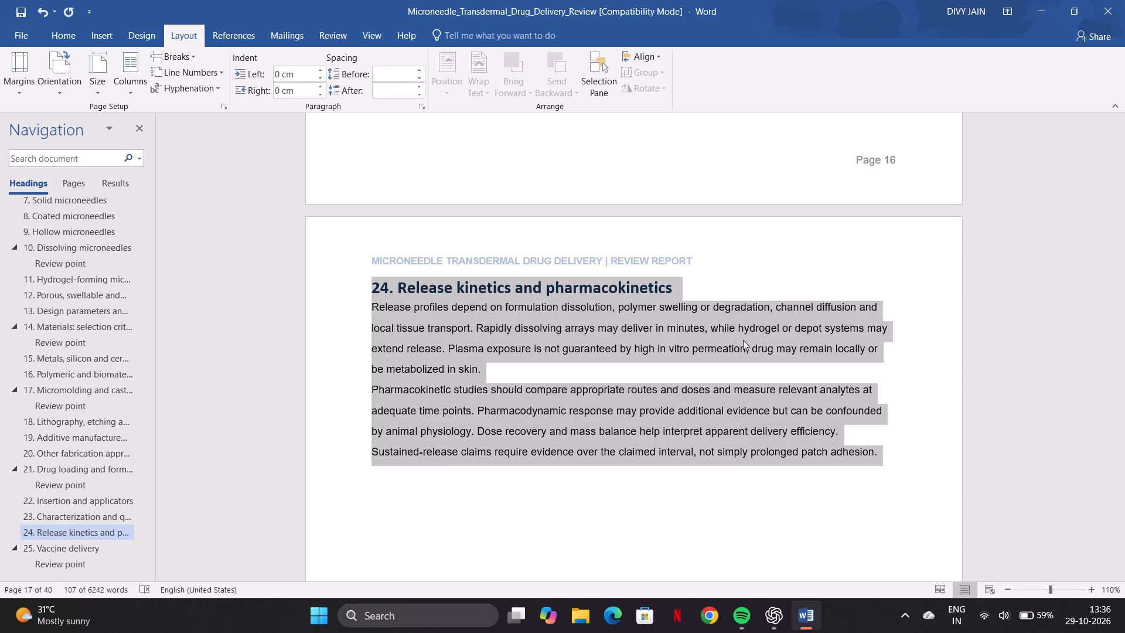
key("BackSpace")
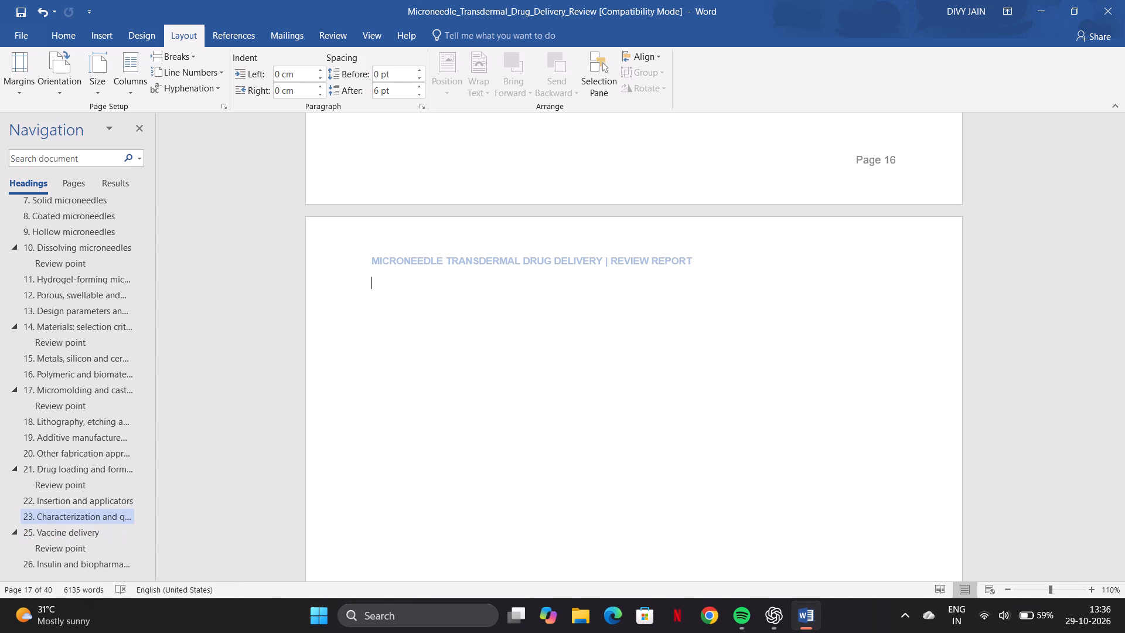
scroll(743, 340, "up", 9)
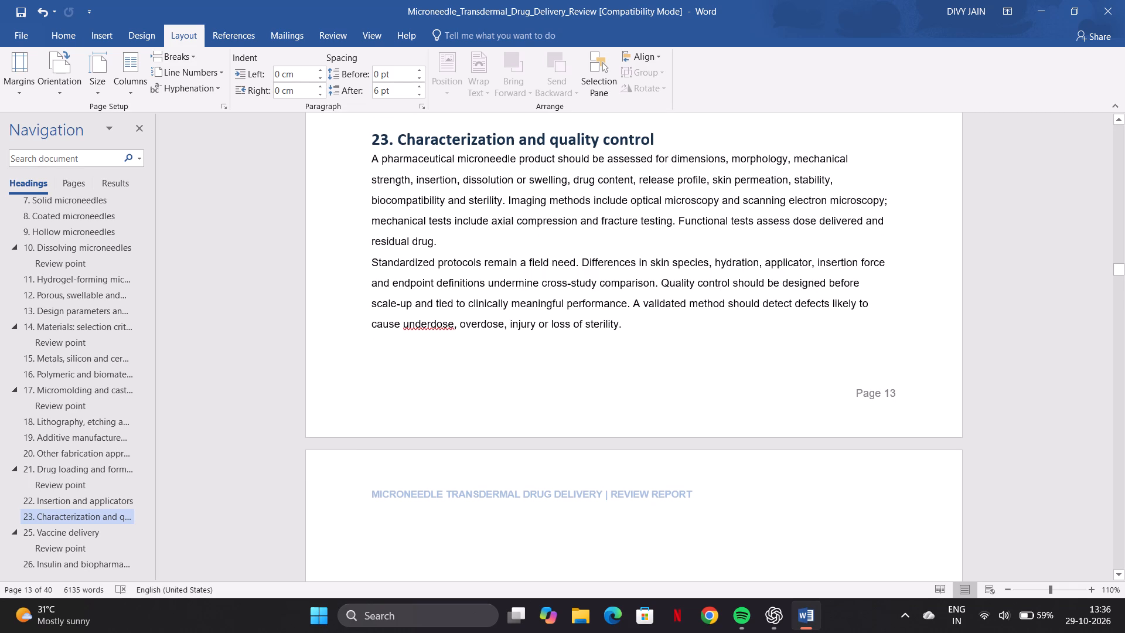
key("ctrl+z")
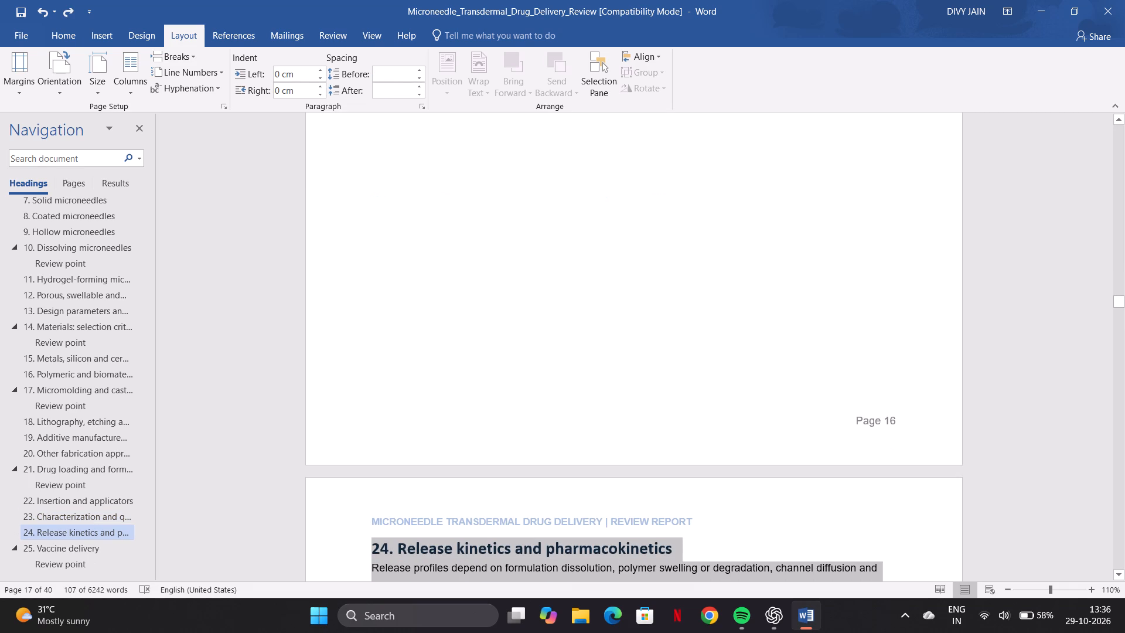
key("ctrl+x")
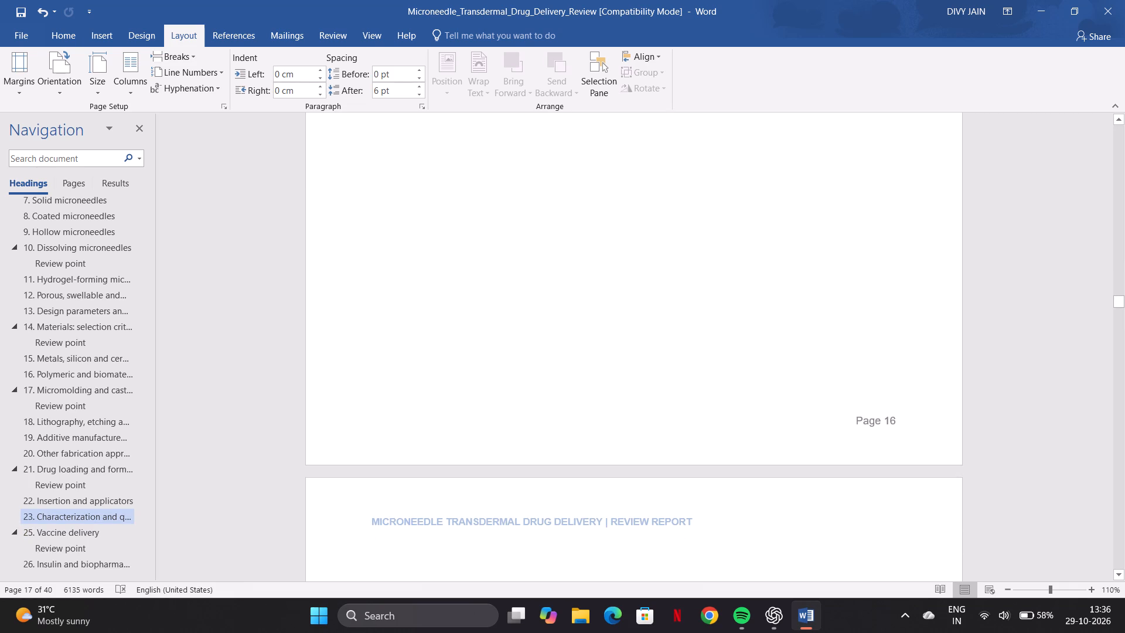
Paste the cut section 24 at the start of the empty page 14, after section 23.
scroll(554, 305, "up", 7)
scroll(554, 305, "down", 1)
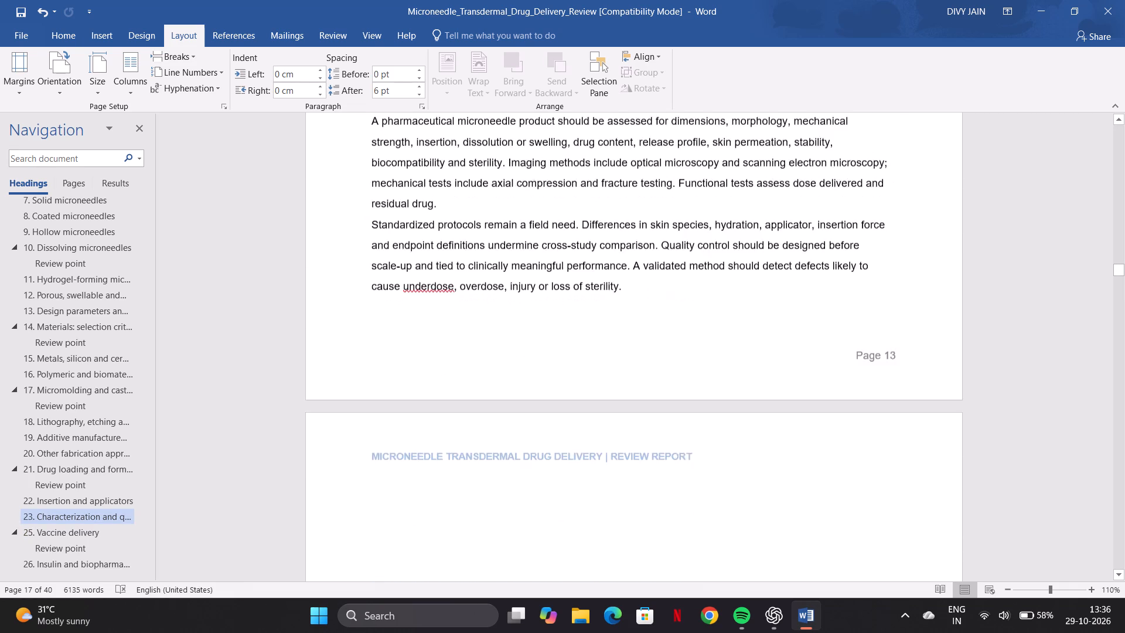
scroll(554, 305, "down", 1)
left_click(384, 352)
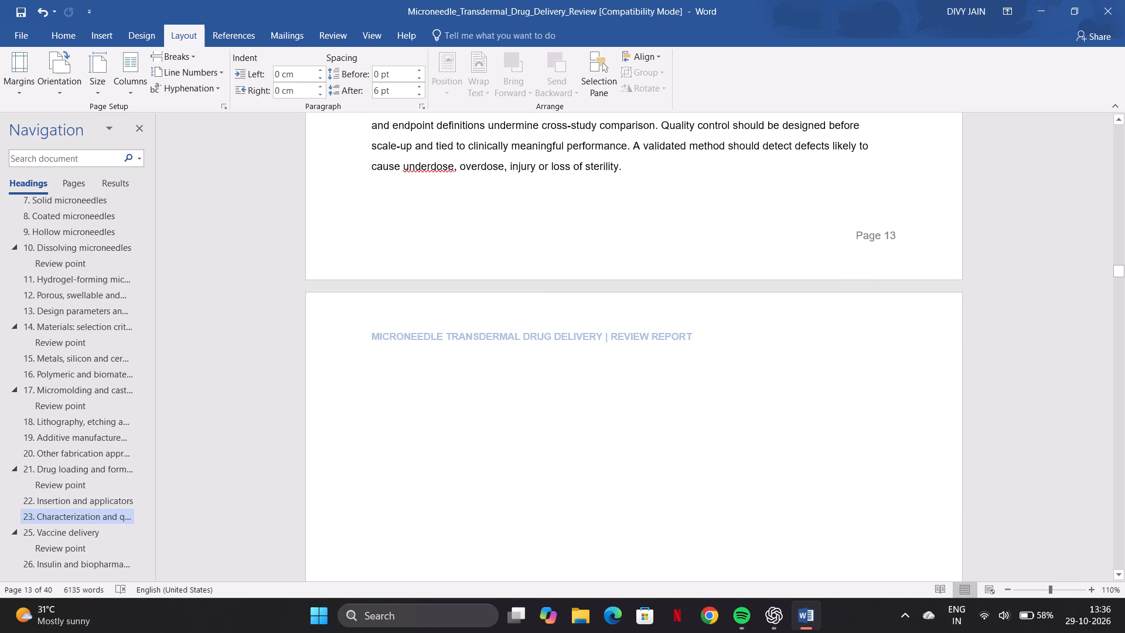
key("ctrl+v")
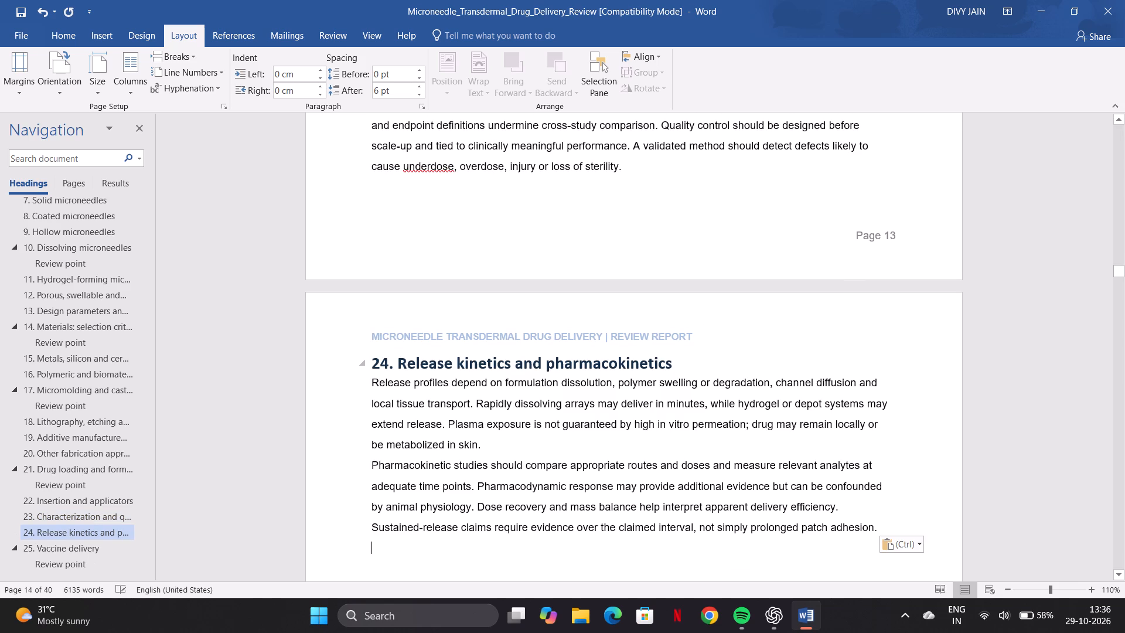
Remove the blank line after the last paragraph of section 25's Review point on page 18.
scroll(452, 373, "down", 4)
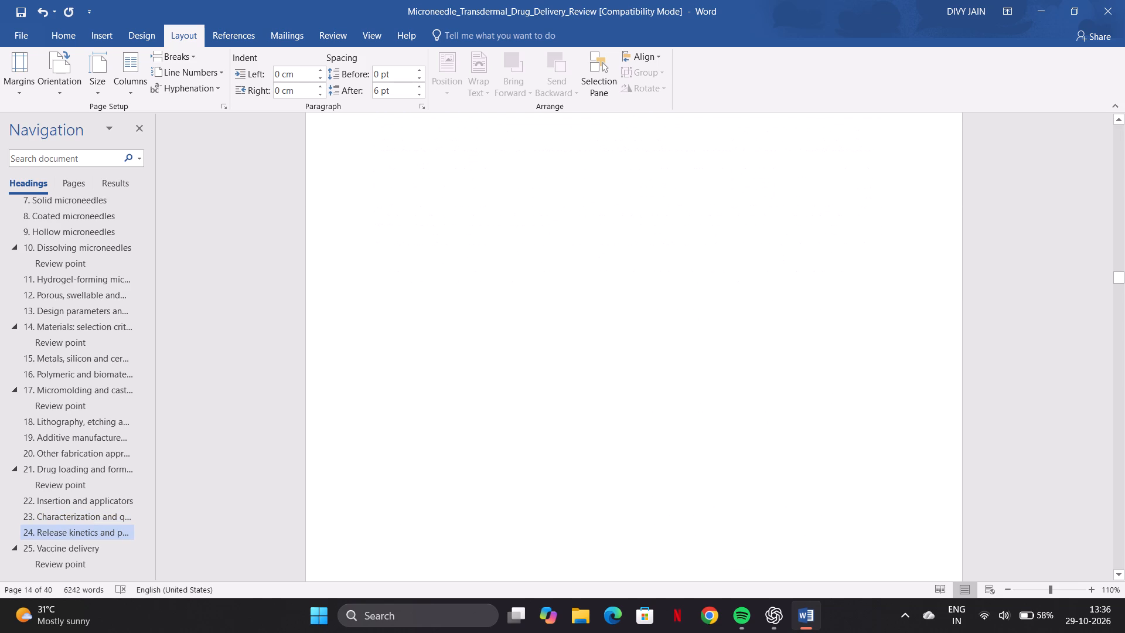
scroll(452, 373, "down", 5)
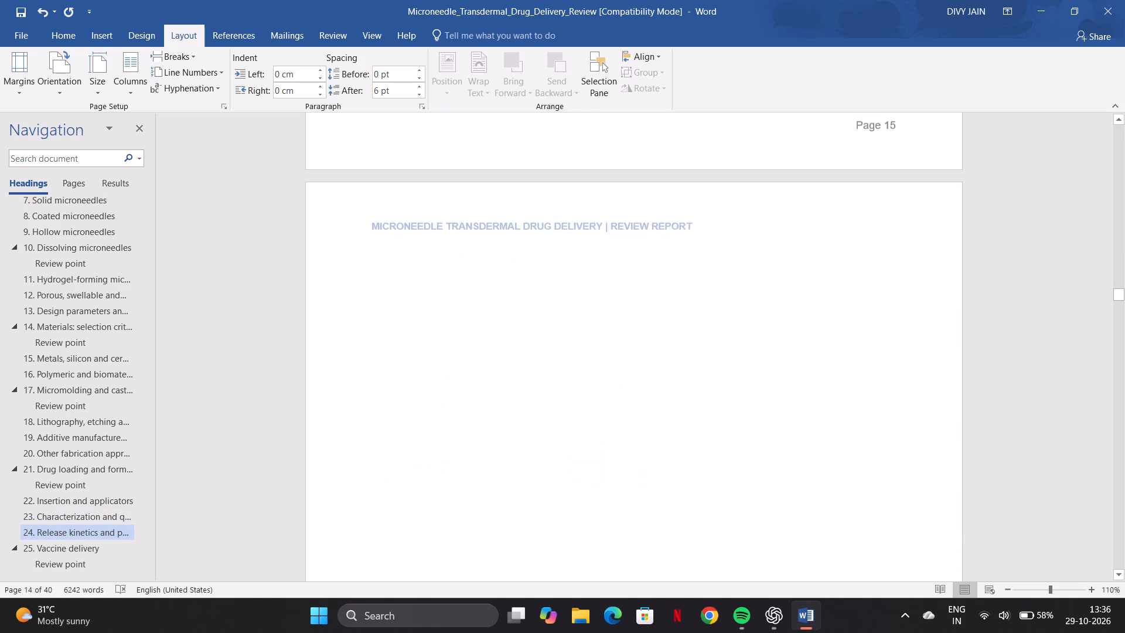
scroll(452, 373, "down", 5)
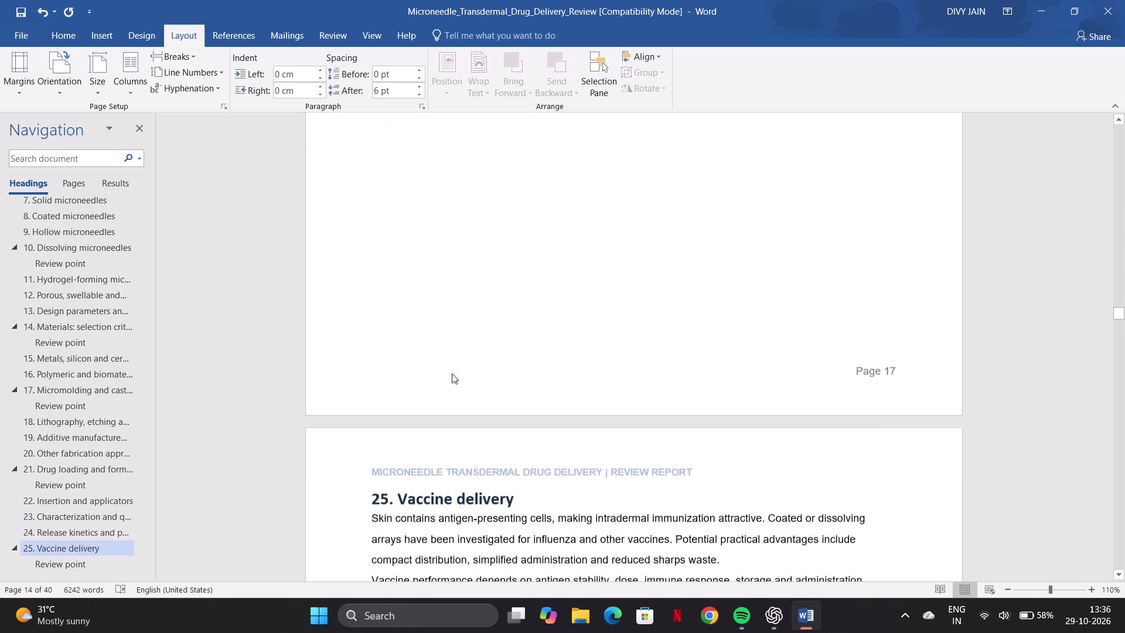
scroll(452, 373, "down", 3)
scroll(452, 373, "up", 1)
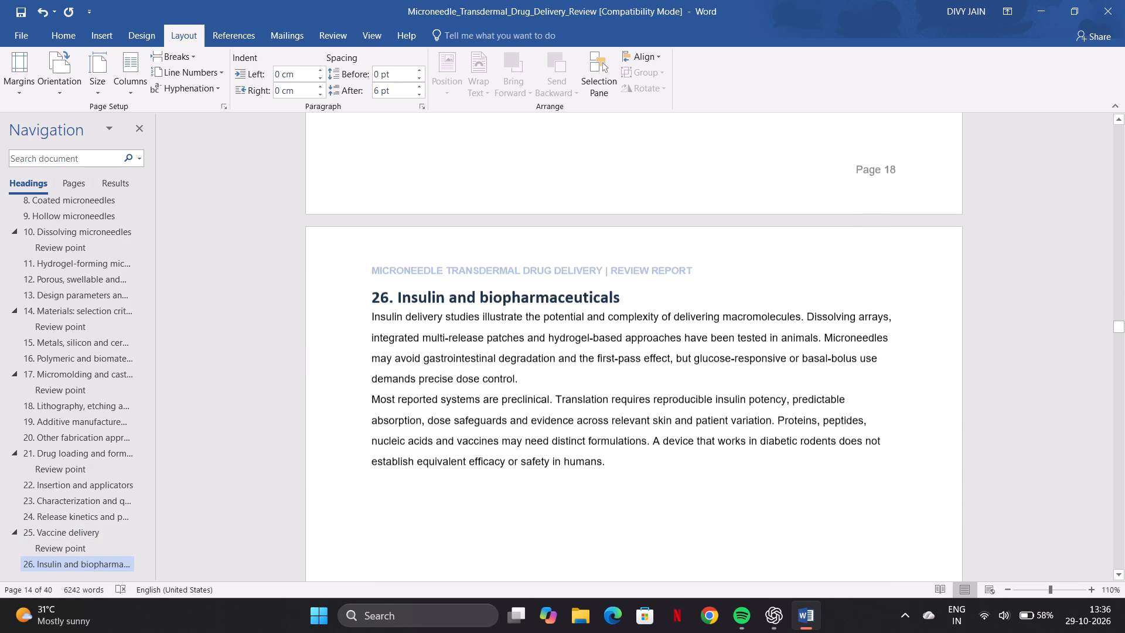
scroll(452, 373, "up", 1)
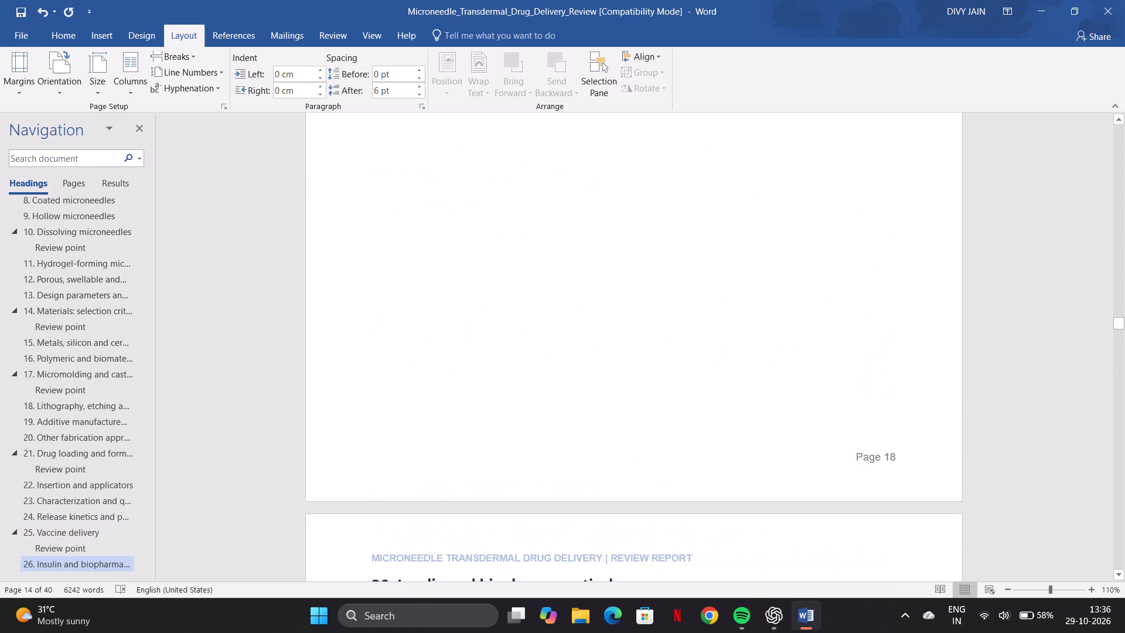
scroll(452, 373, "up", 1)
left_click(429, 347)
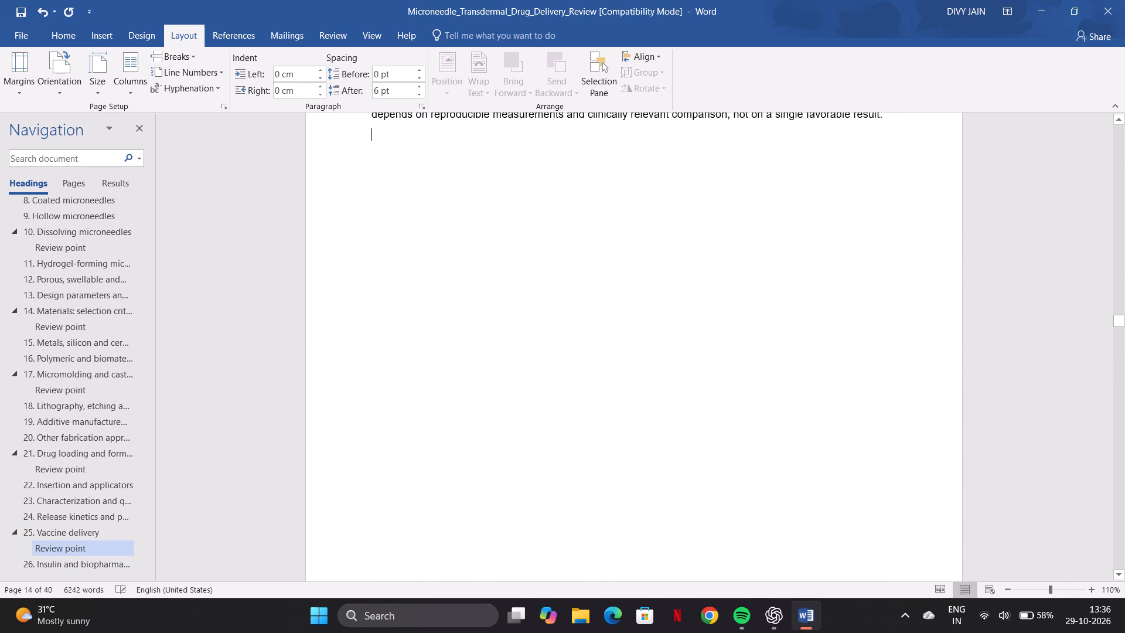
key("BackSpace")
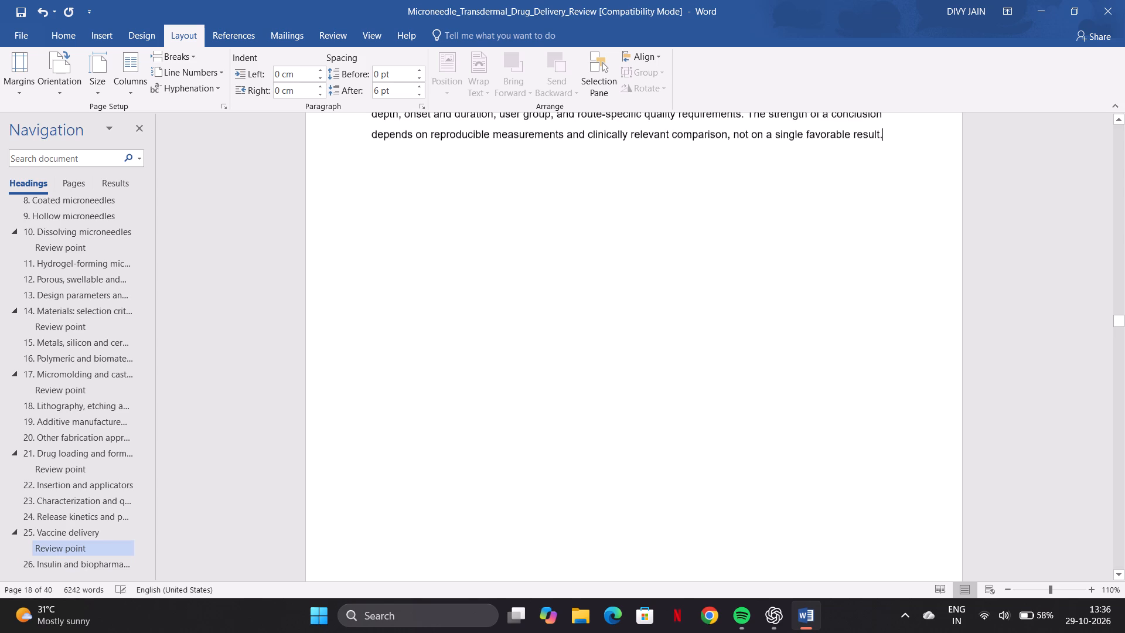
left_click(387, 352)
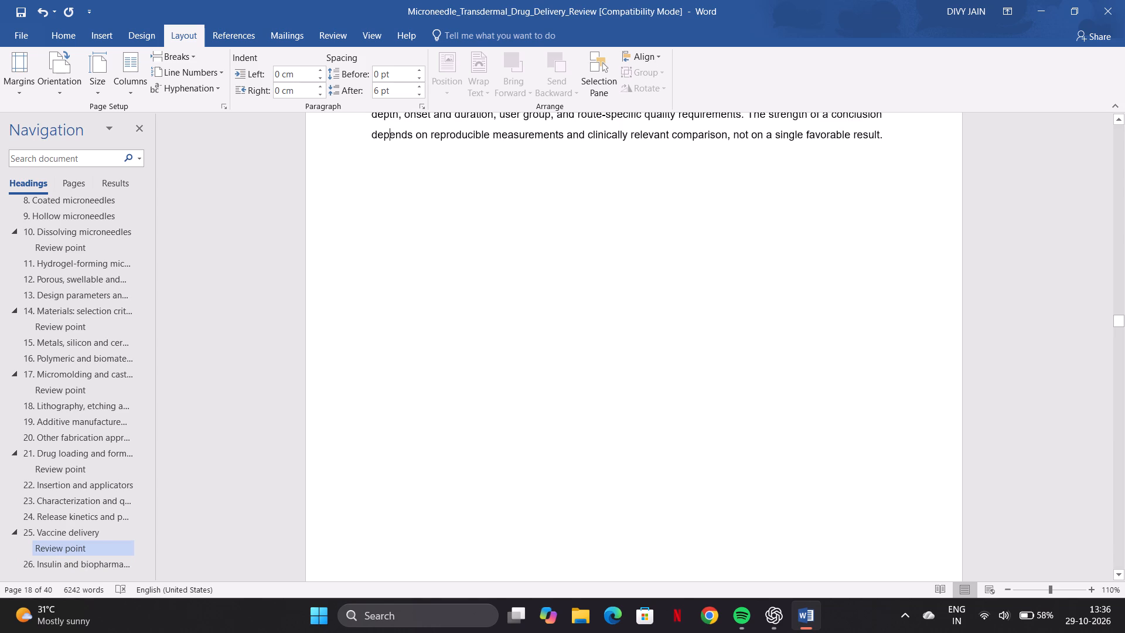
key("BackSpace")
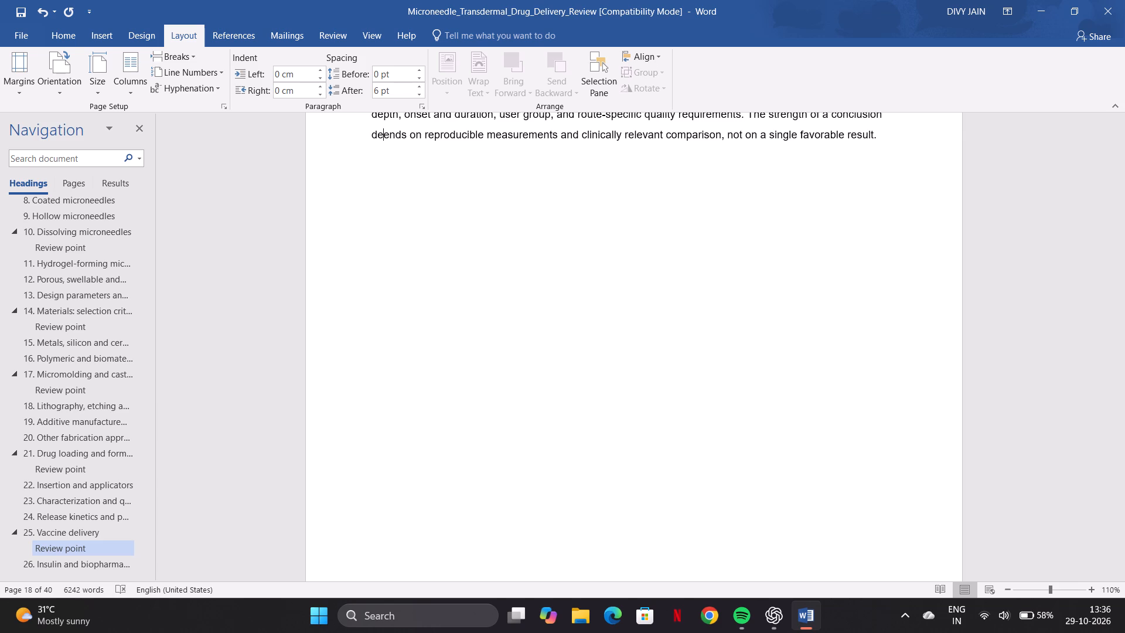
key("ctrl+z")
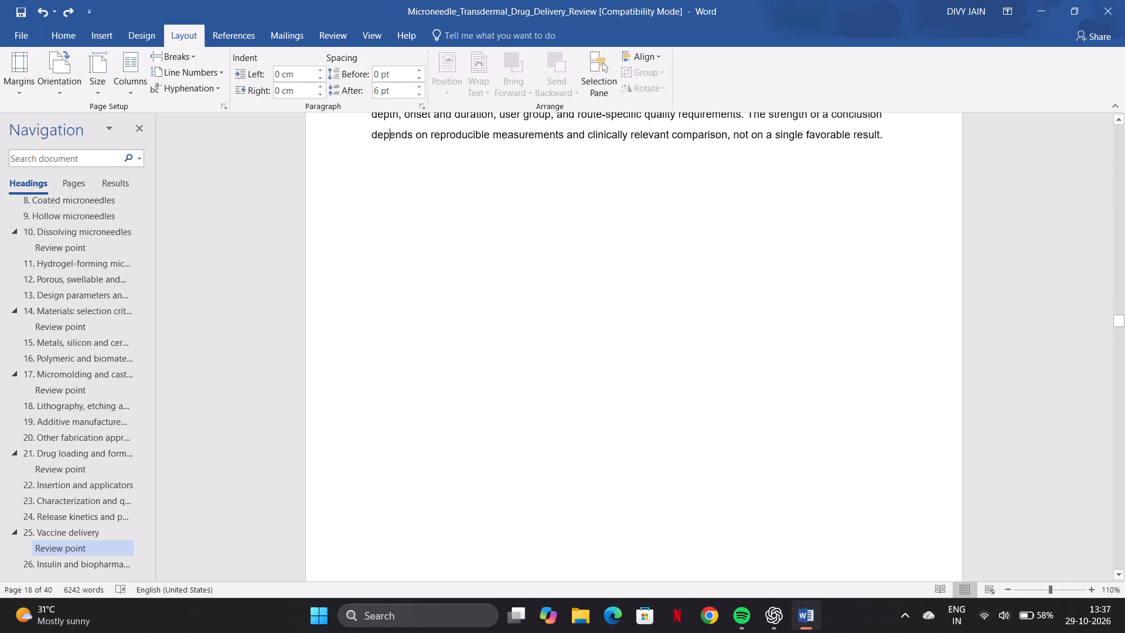
Cut all of section 25 on page 18, from the "25. Vaccine delivery" heading through "not on a single favorable result.".
key("Right")
key("Right")
key("Right")
key("Right")
key("Right")
key("Right")
key("Right")
key("Right")
key("Right")
key("Right")
key("Right")
key("Right")
key("Right")
key("Right")
key("Right")
key("Right")
key("Right")
key("Right")
key("Right")
key("Right")
key("Right")
left_click(752, 140)
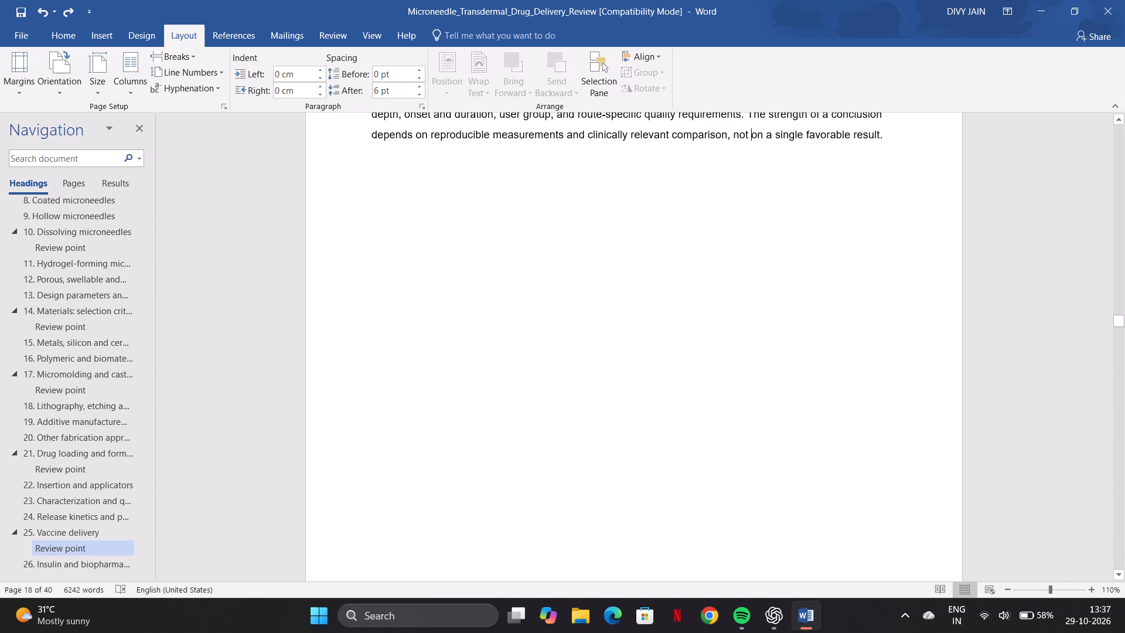
left_click(881, 133)
left_click(752, 154)
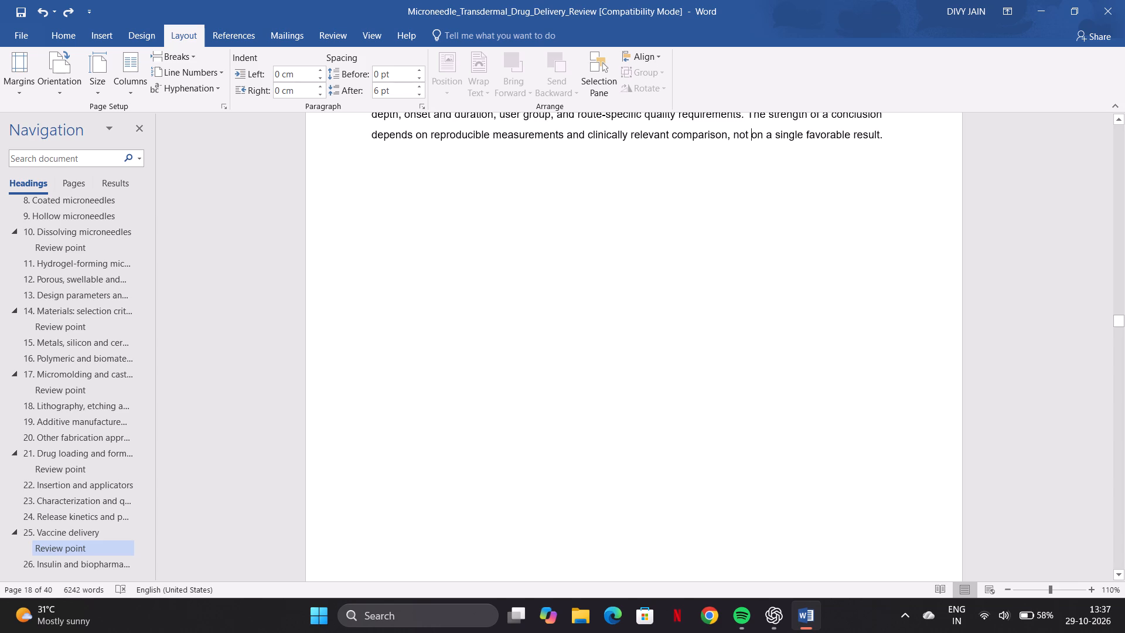
left_click(752, 154)
left_click(884, 134)
scroll(884, 134, "up", 2)
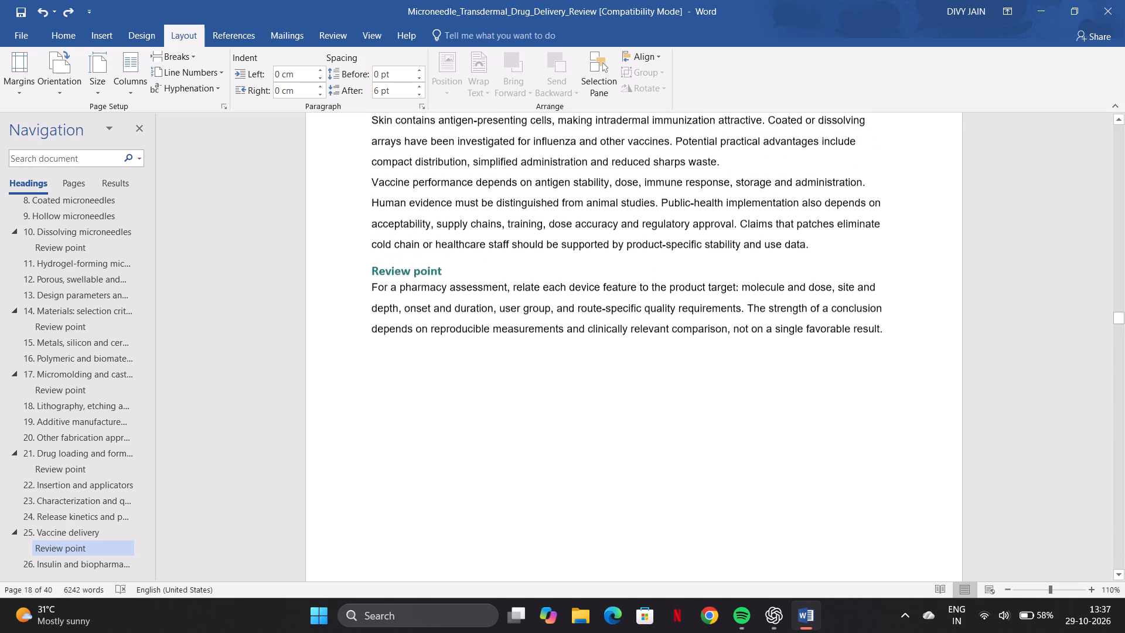
scroll(884, 134, "up", 2)
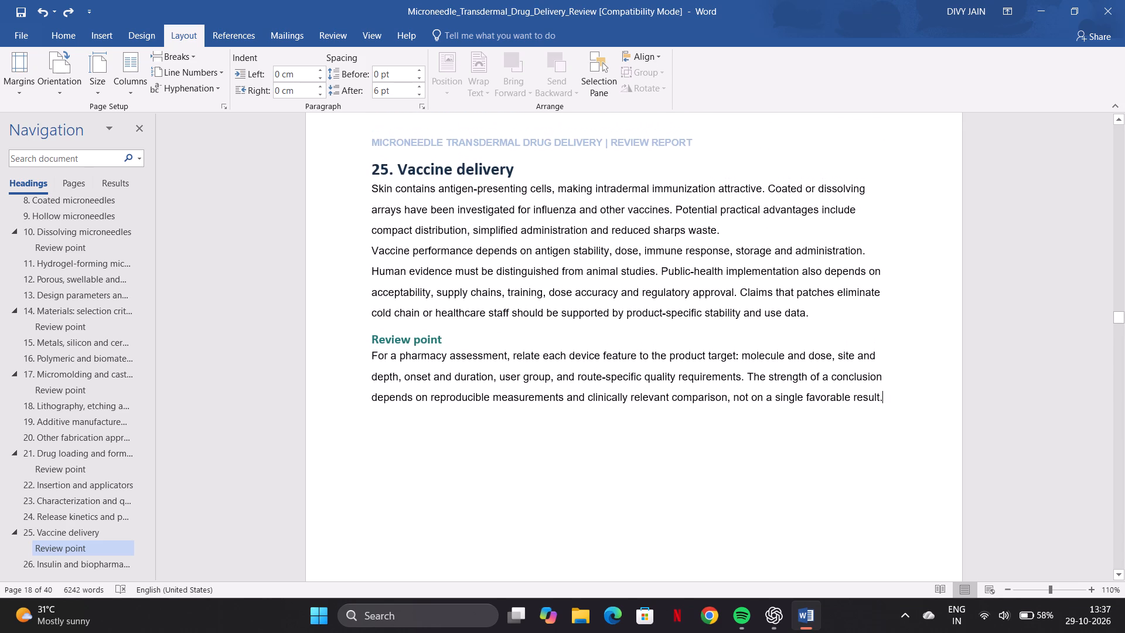
left_click(895, 291)
key("ctrl+shift+Left")
key("ctrl+shift+Left")
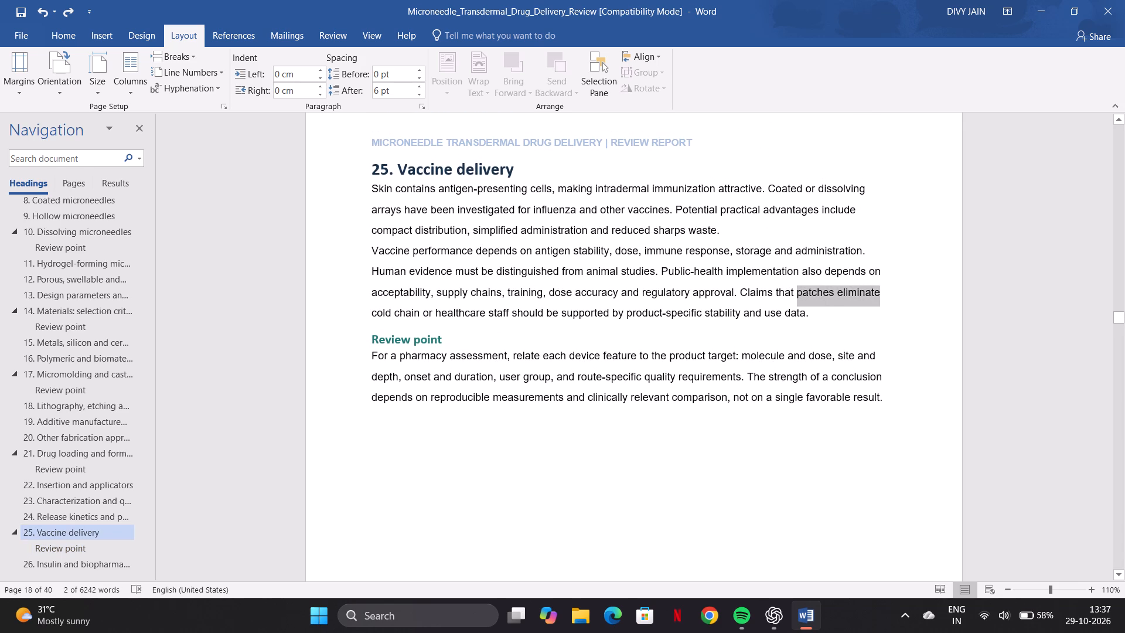
left_click(868, 397)
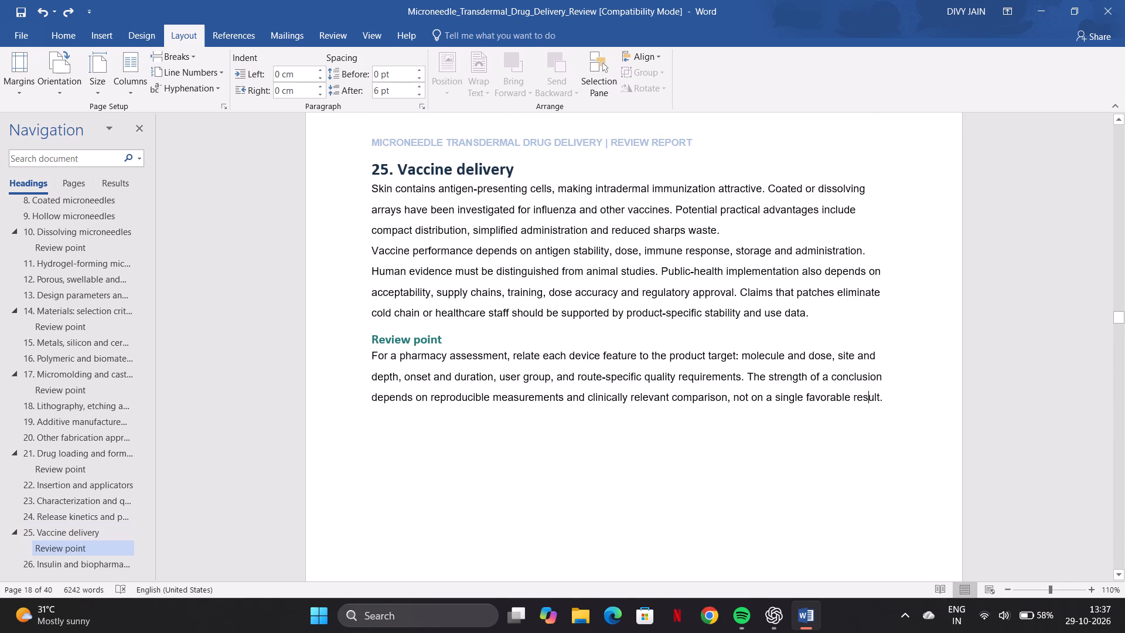
left_click(882, 400)
key("ctrl+shift+Left")
key("ctrl+shift+Left")
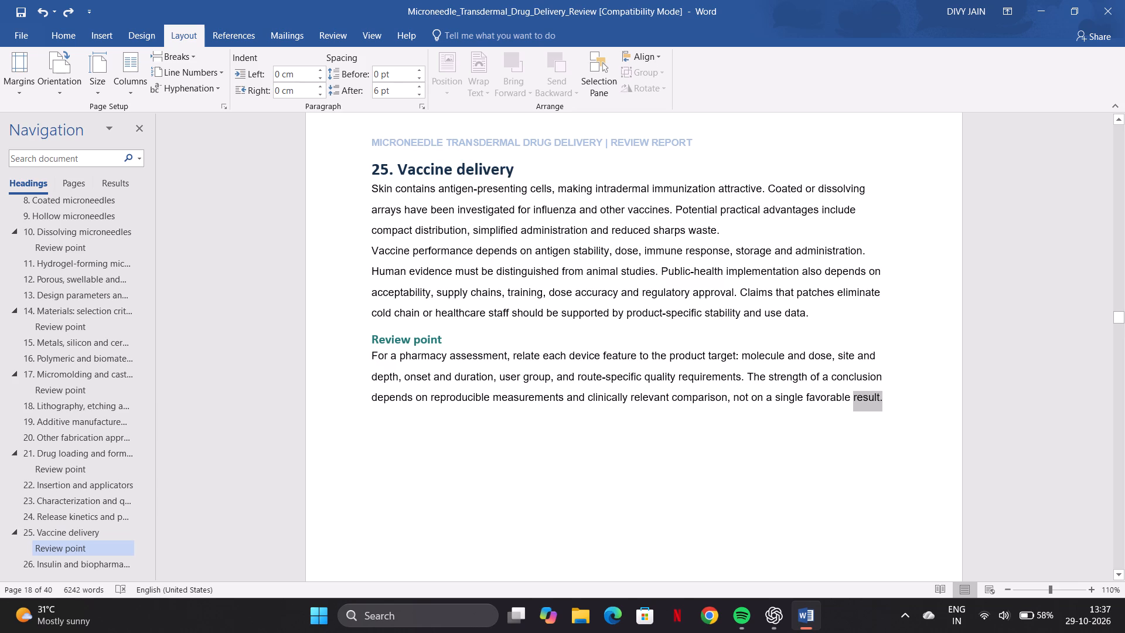
key("ctrl+shift+Left")
key("ctrl+shift+Up")
key("ctrl+shift+Up")
key("ctrl+shift+Up")
key("ctrl+shift+Up")
key("ctrl+shift+Up")
key("ctrl+shift+Up")
key("ctrl+shift+Up")
key("ctrl+shift+Up")
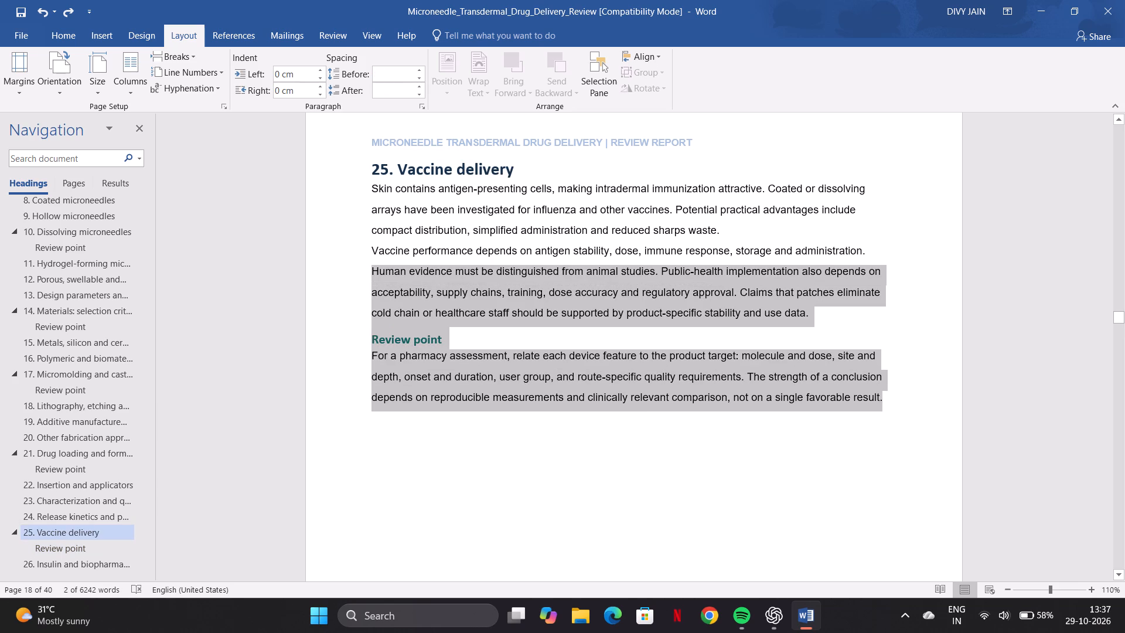
key("ctrl+shift+Up")
key("ctrl+shift+Up")
key("ctrl+shift+Up")
key("ctrl+shift+Up")
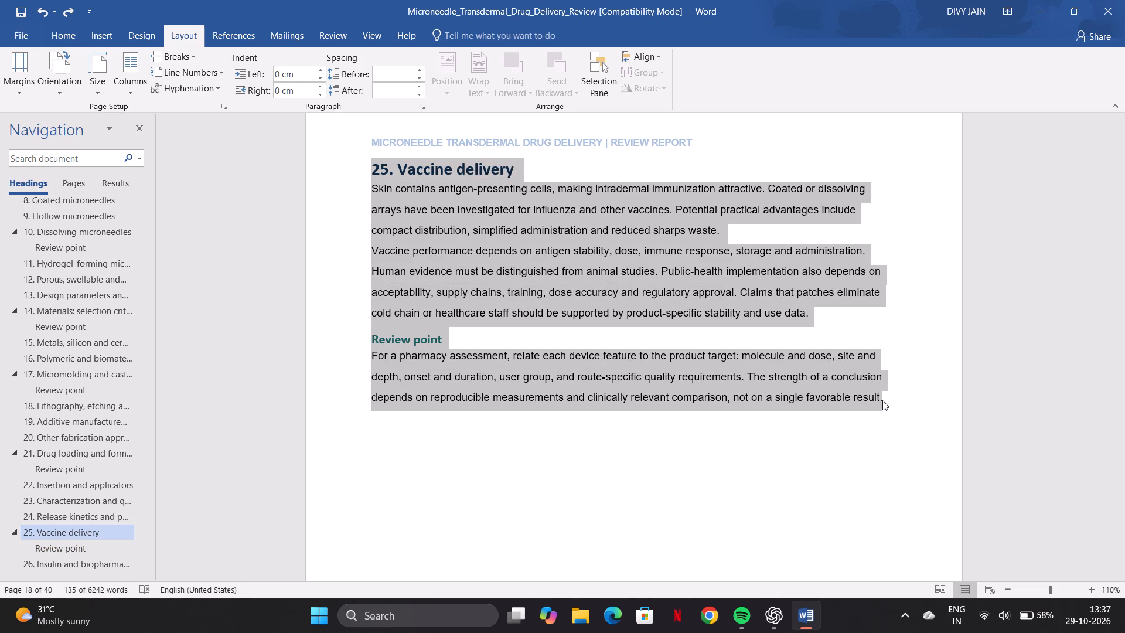
key("ctrl+x")
Paste the cut section 25 on a new line after section 24's last paragraph on page 14.
scroll(888, 345, "up", 4)
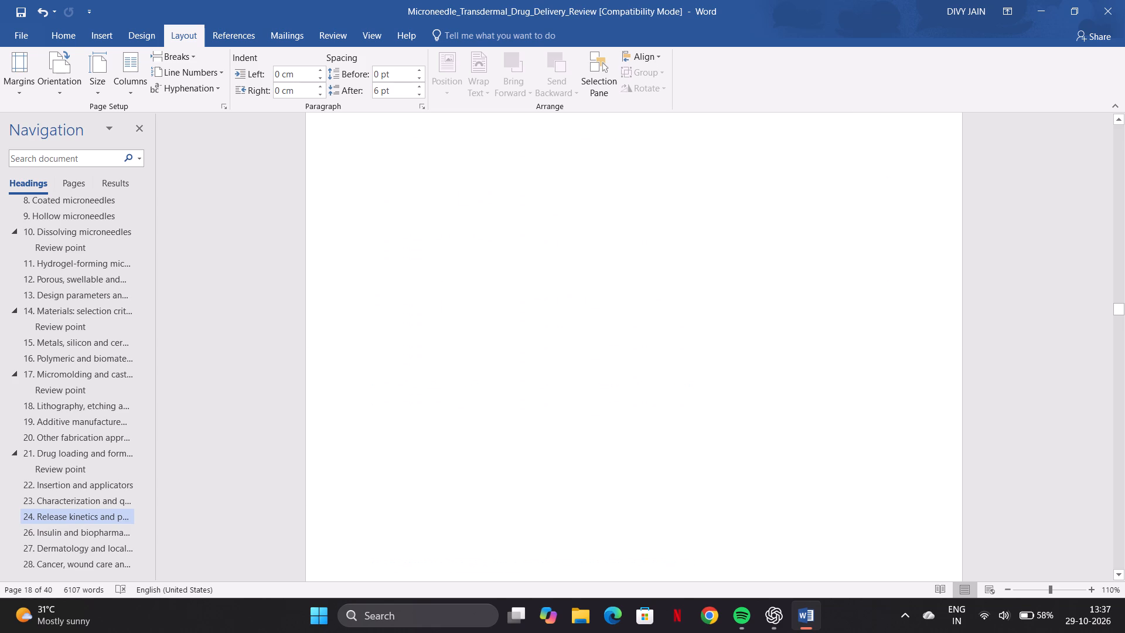
scroll(888, 345, "up", 10)
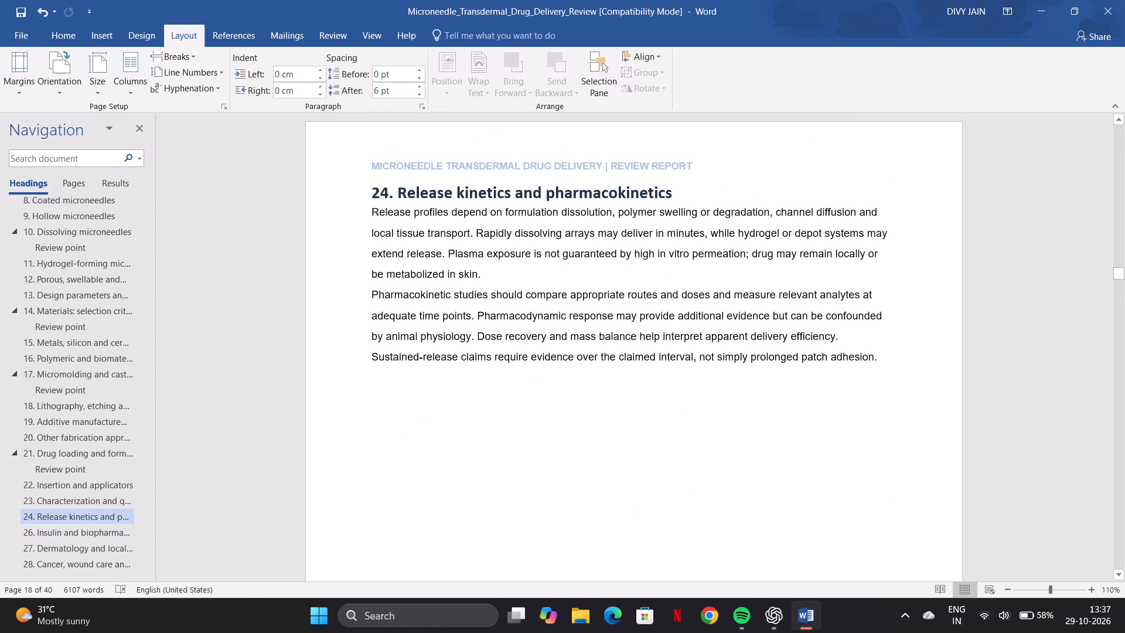
left_click(825, 287)
key("Down")
key("Down")
key("Down")
key("Down")
key("Right")
key("Right")
key("Right")
key("Right")
key("Right")
key("Right")
key("Right")
key("Right")
key("Right")
key("Right")
key("Right")
key("Right")
key("Right")
key("Right")
key("Right")
key("Right")
key("Right")
key("Right")
key("Right")
key("Right")
key("Right")
key("Right")
key("Right")
key("Right")
key("Right")
key("Right")
key("Right")
key("Right")
key("Right")
key("Right")
key("Right")
key("Right")
key("Right")
key("Right")
key("Right")
key("Right")
key("Right")
key("Right")
key("Right")
key("Right")
key("Right")
key("Right")
key("Right")
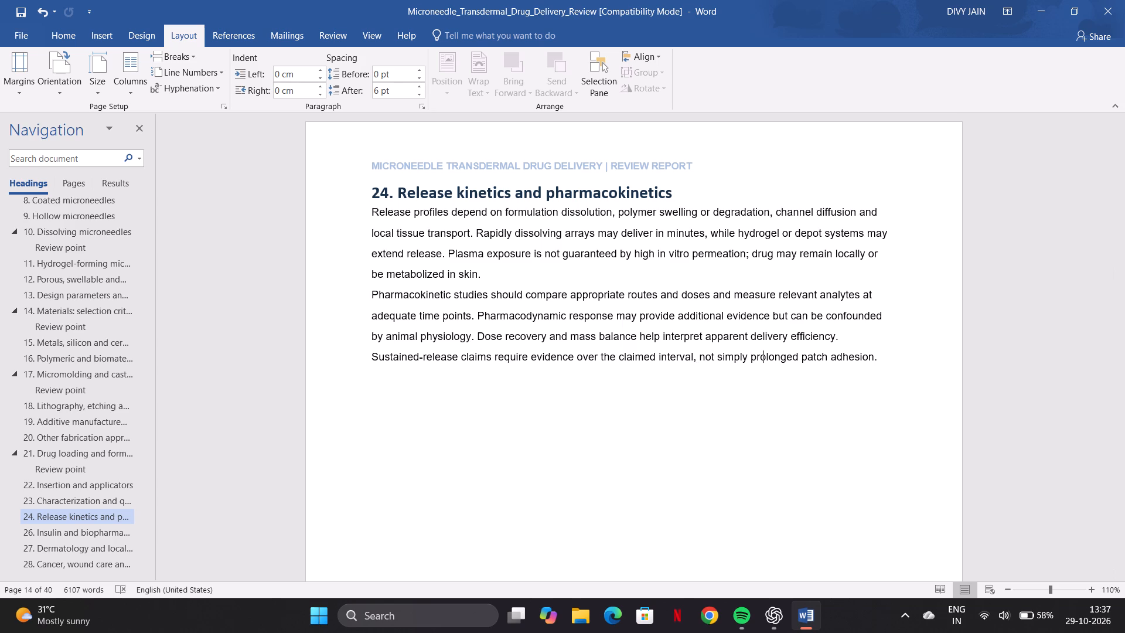
key("Right")
key("Right")
key("Right")
key("Right")
key("Right")
key("Right")
key("Right")
key("Right")
key("Right")
key("Right")
key("Right")
key("Right")
key("Right")
key("Right")
key("Right")
key("Right")
key("Right")
key("Right")
key("Return")
key("ctrl+v")
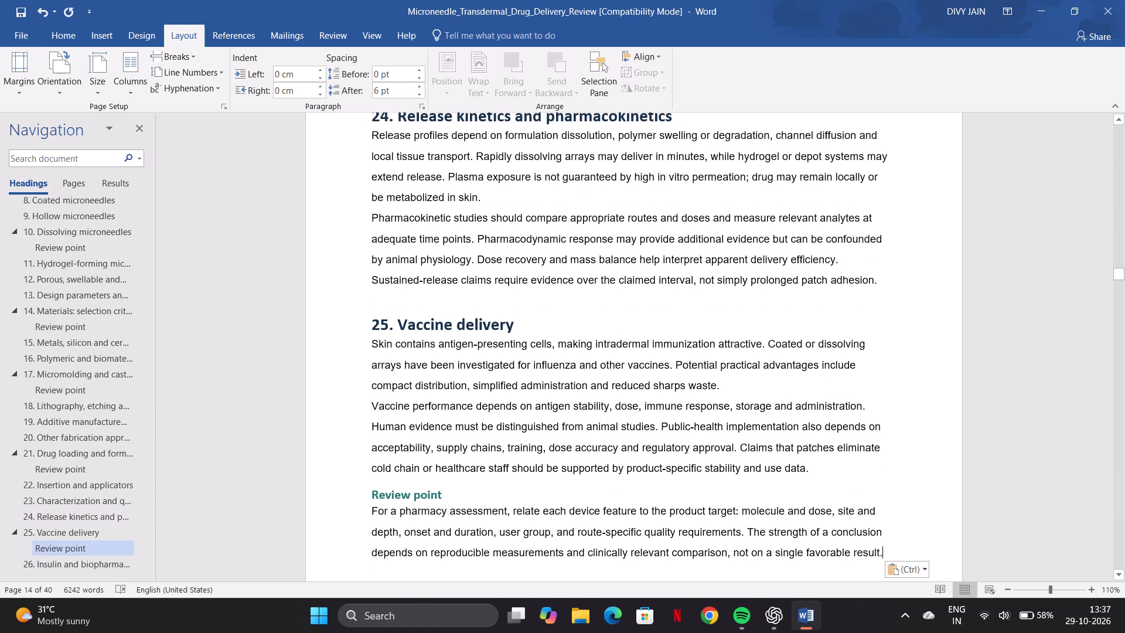
Add a blank line between section 24's last paragraph and the "25. Vaccine delivery" heading.
left_click(876, 277)
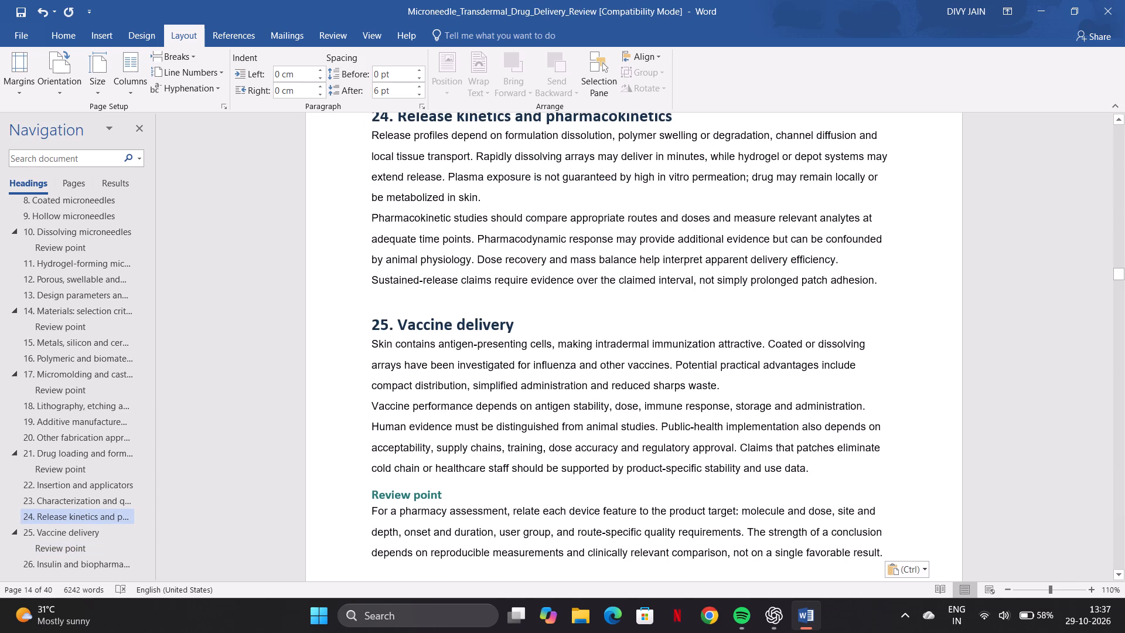
key("Return")
Cut all of section 26 on page 19, from the "26. Insulin and biopharmaceuticals" heading through "safety in humans.".
scroll(876, 277, "down", 3)
scroll(876, 277, "up", 1)
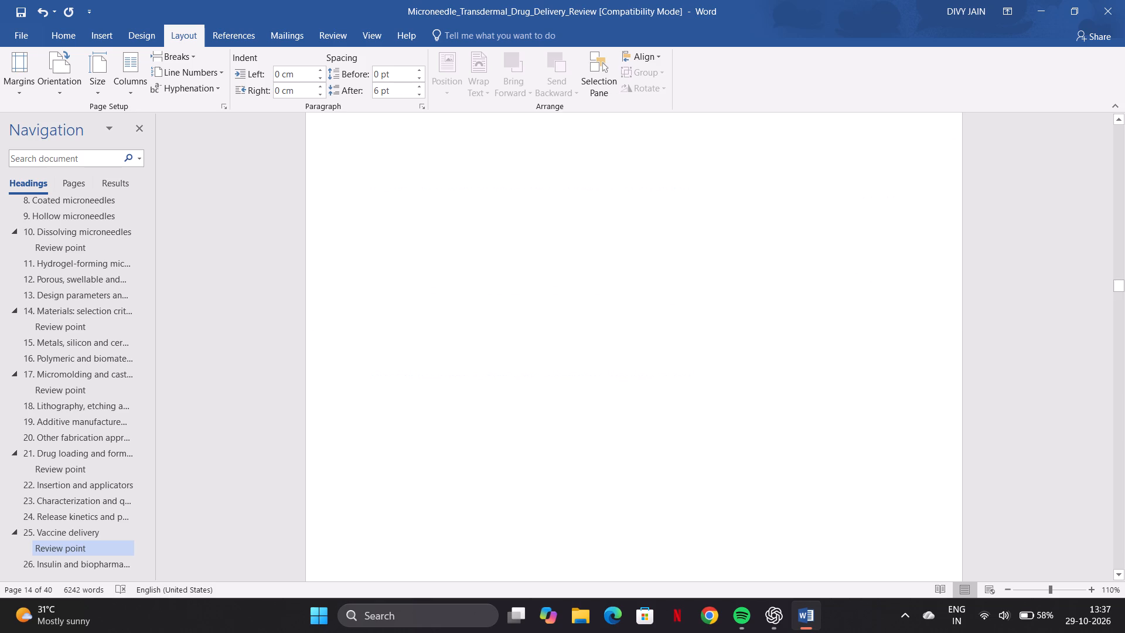
scroll(876, 277, "up", 1)
scroll(876, 277, "down", 1)
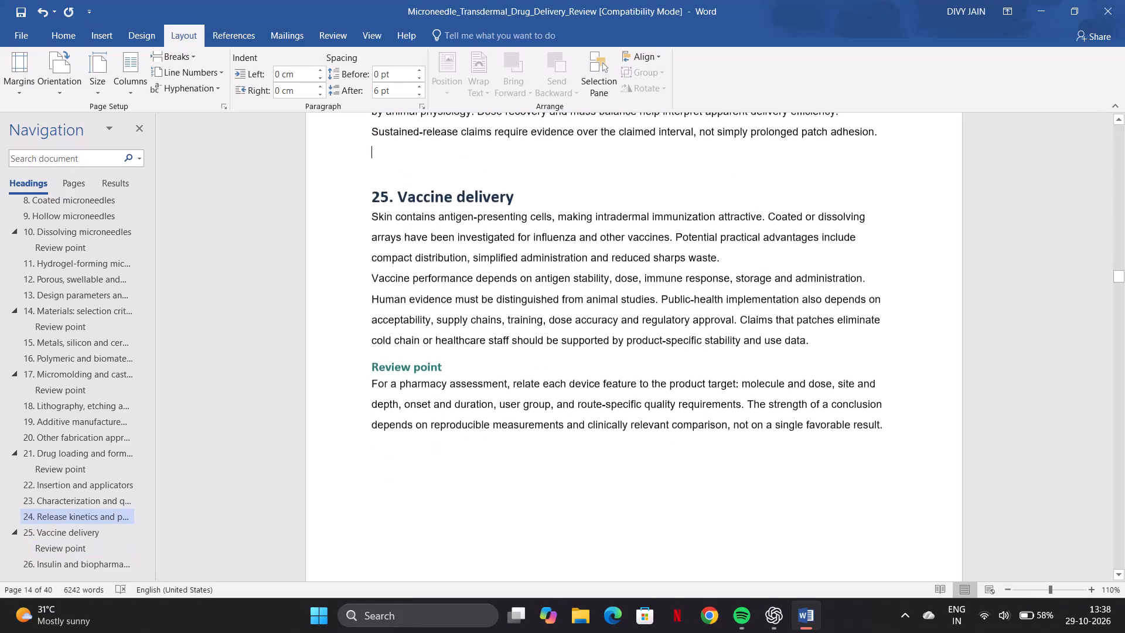
scroll(876, 277, "down", 1)
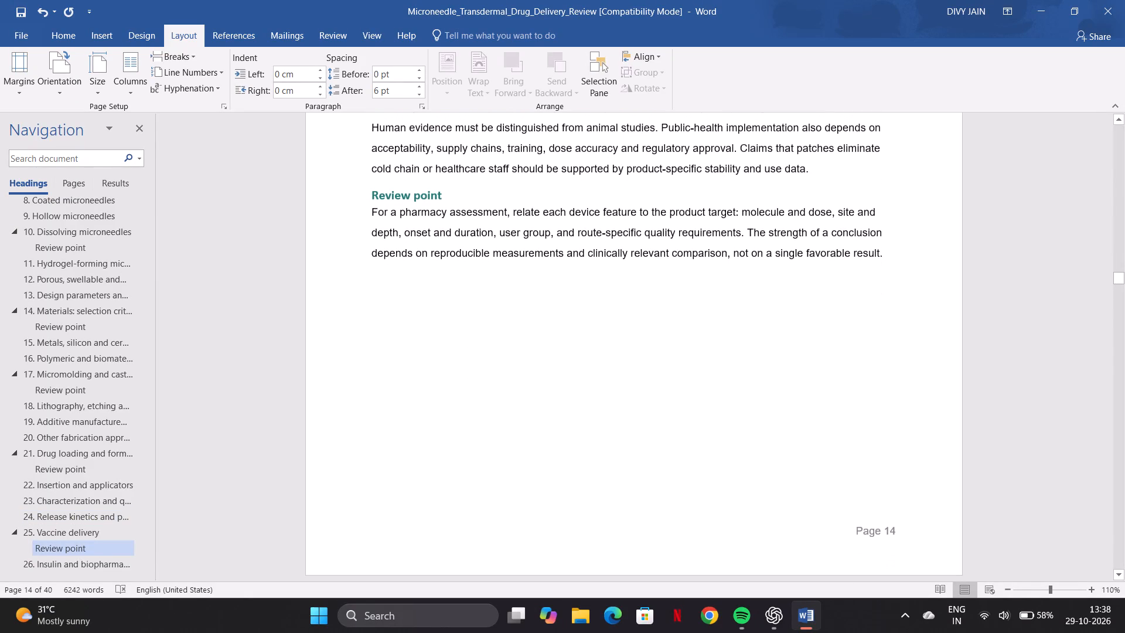
scroll(876, 277, "down", 9)
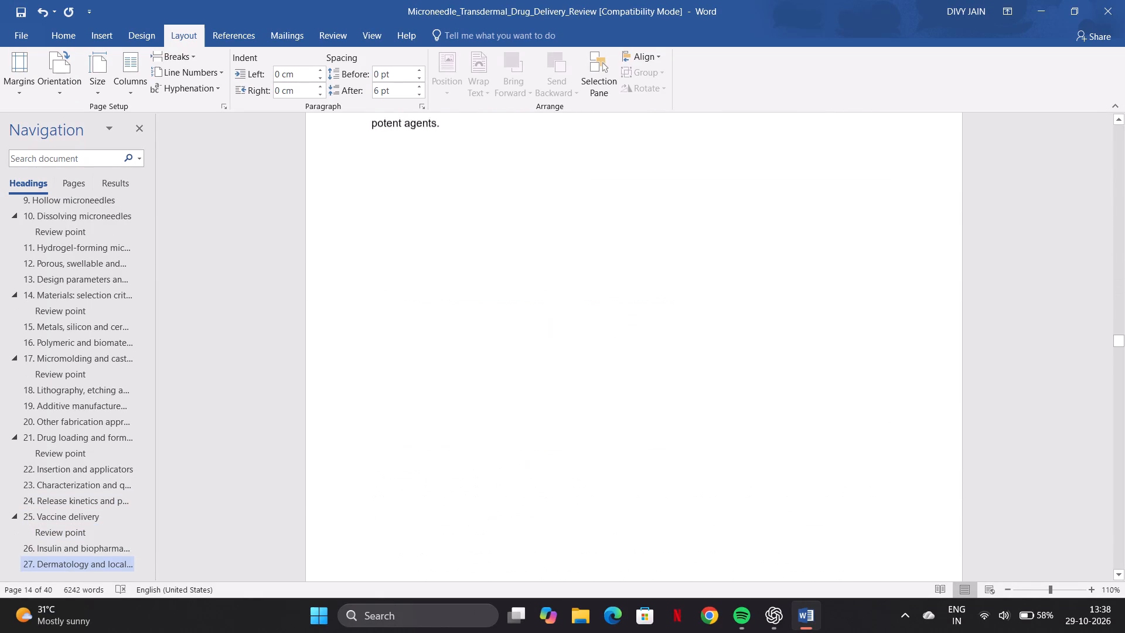
scroll(876, 277, "down", 1)
scroll(876, 277, "up", 7)
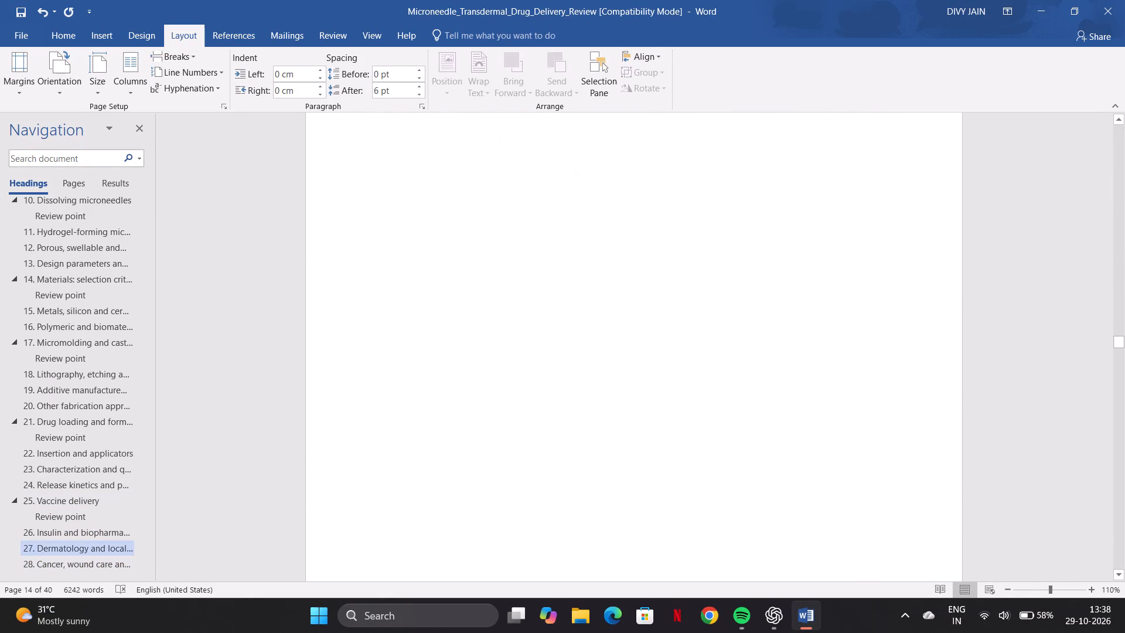
scroll(876, 277, "up", 5)
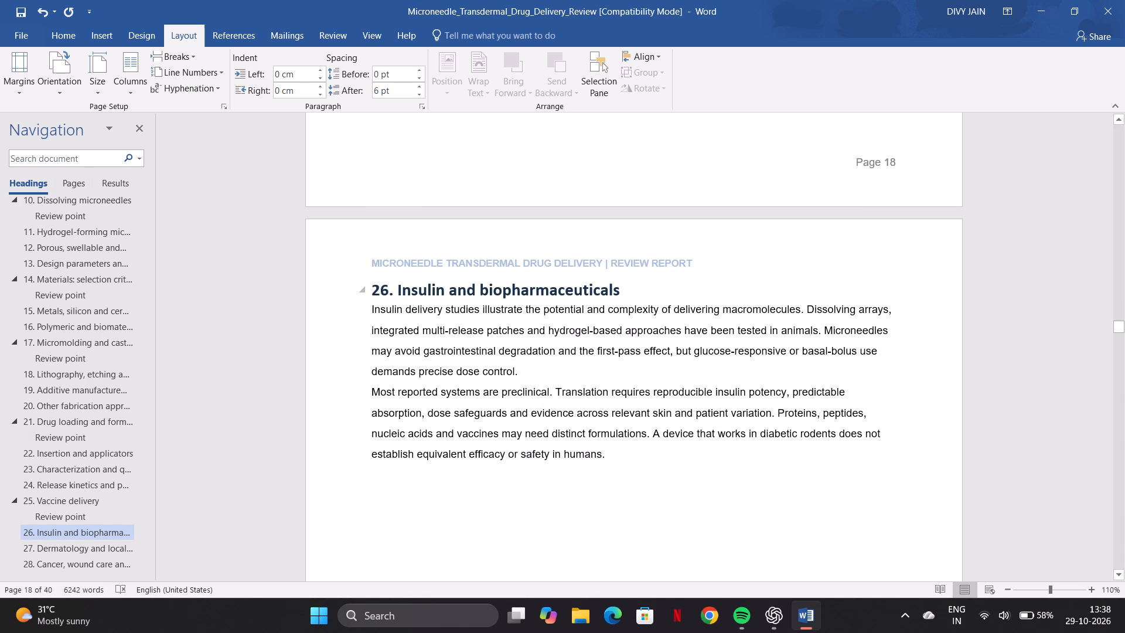
left_click(609, 455)
key("ctrl+shift+Left")
key("ctrl+shift+Left")
key("ctrl+shift+Left")
key("ctrl+shift+Left")
key("ctrl+shift+Left")
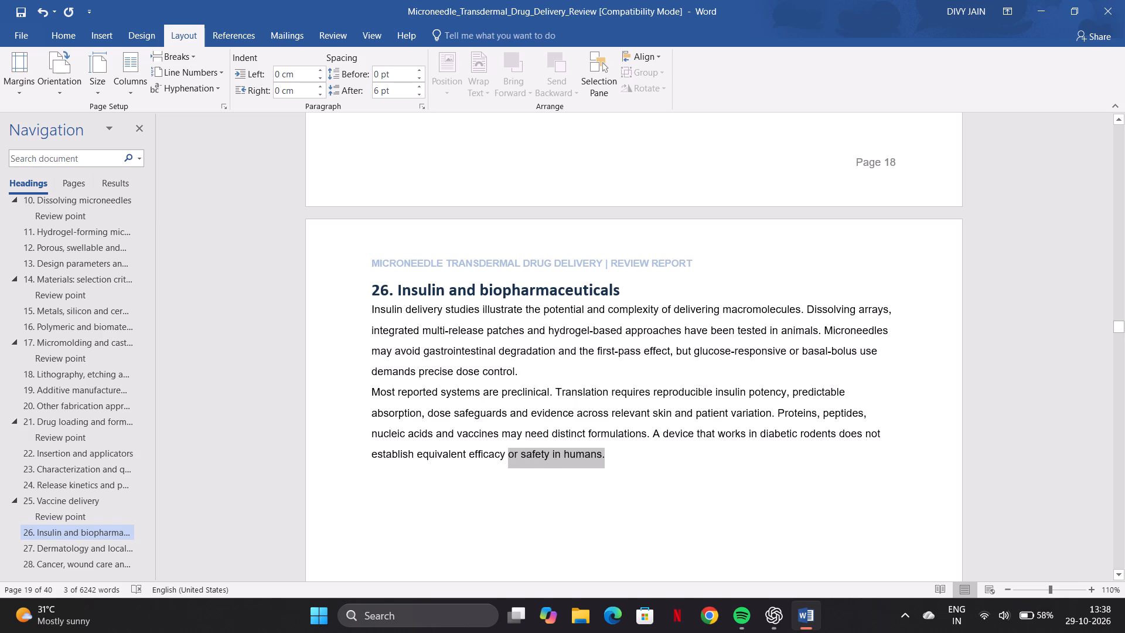
key("ctrl+shift+Up")
key("ctrl+shift+Up")
key("ctrl+shift+Up")
key("ctrl+shift+Up")
key("ctrl+shift+Up")
key("ctrl+shift+Up")
key("ctrl+shift+Up")
key("ctrl+shift+Up")
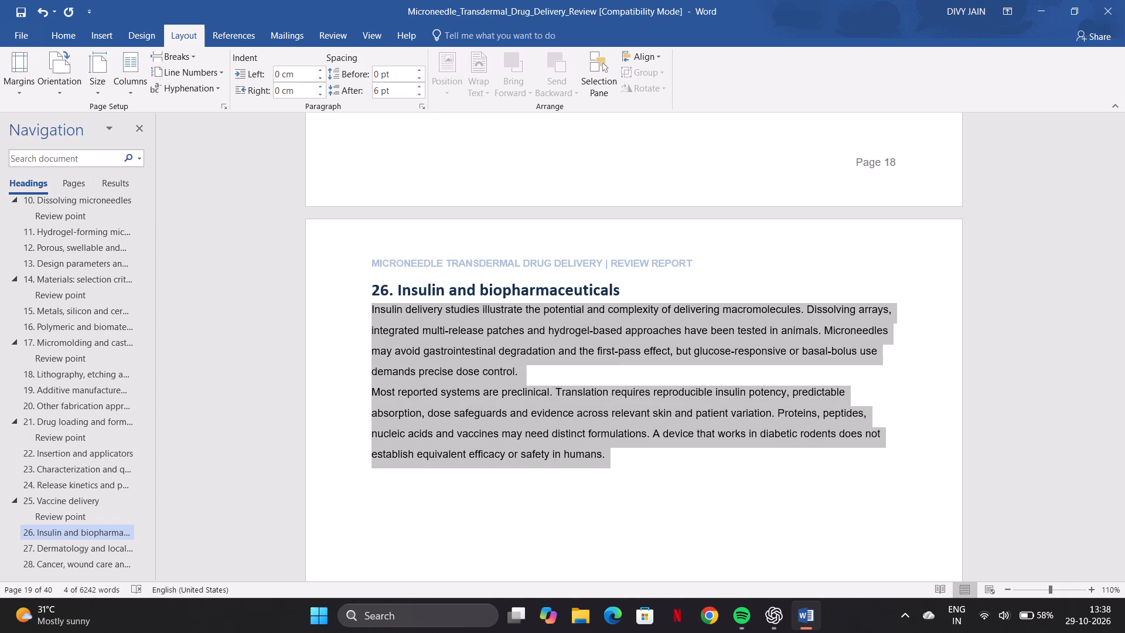
key("ctrl+shift+Up")
key("ctrl+x")
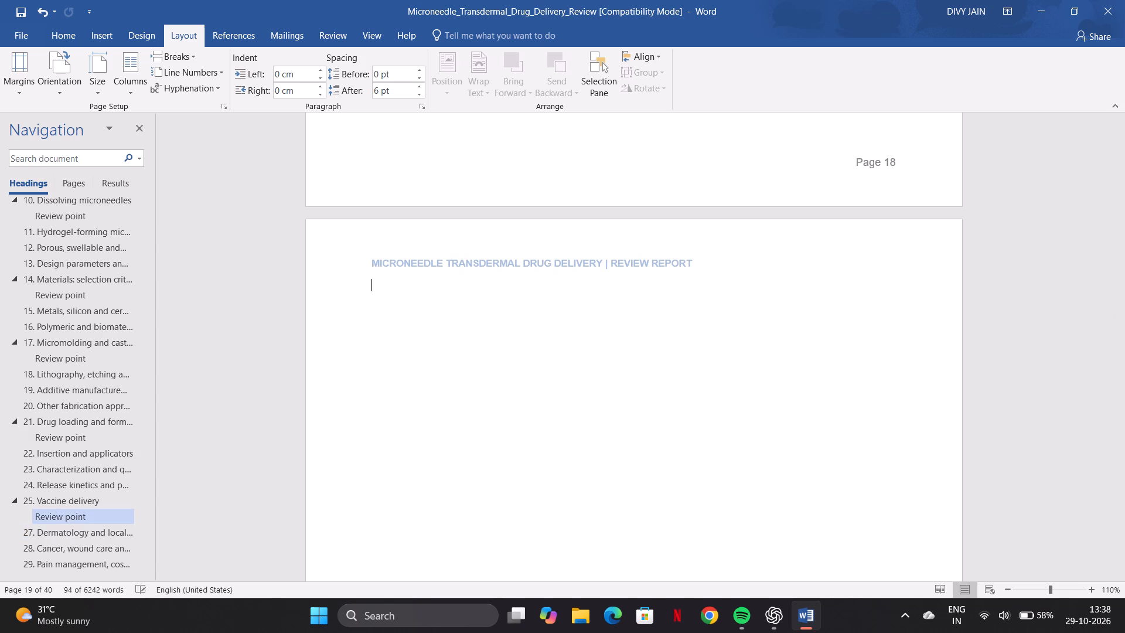
Paste the cut section 26, "Insulin and biopharmaceuticals", on a new line after section 25's Review point paragraph on page 14.
scroll(612, 359, "up", 4)
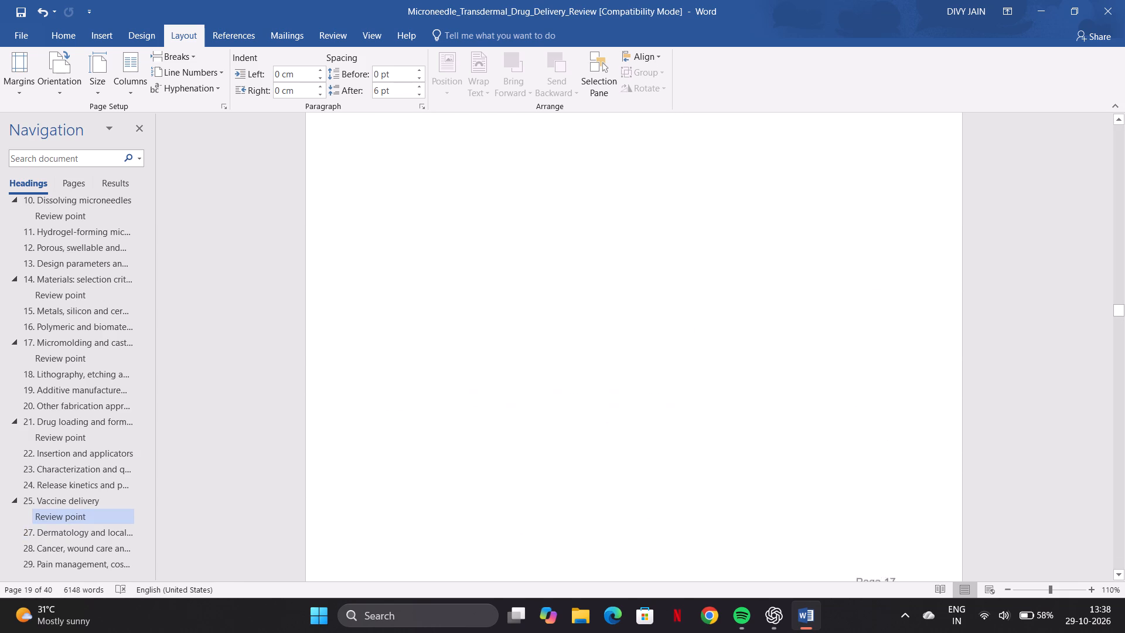
scroll(612, 359, "up", 11)
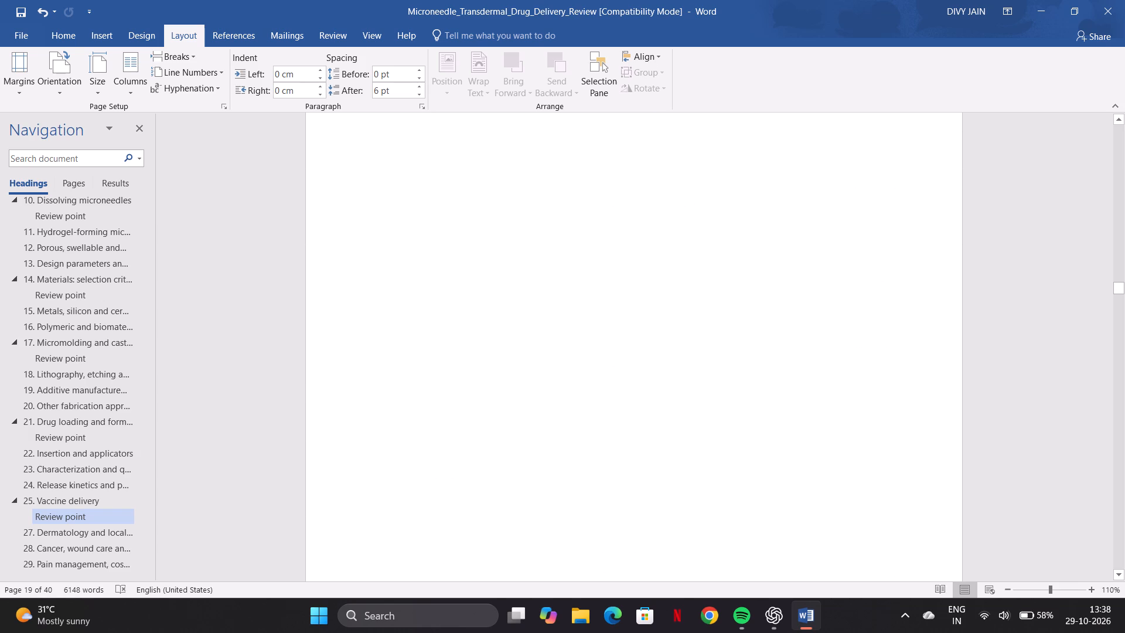
scroll(612, 359, "up", 4)
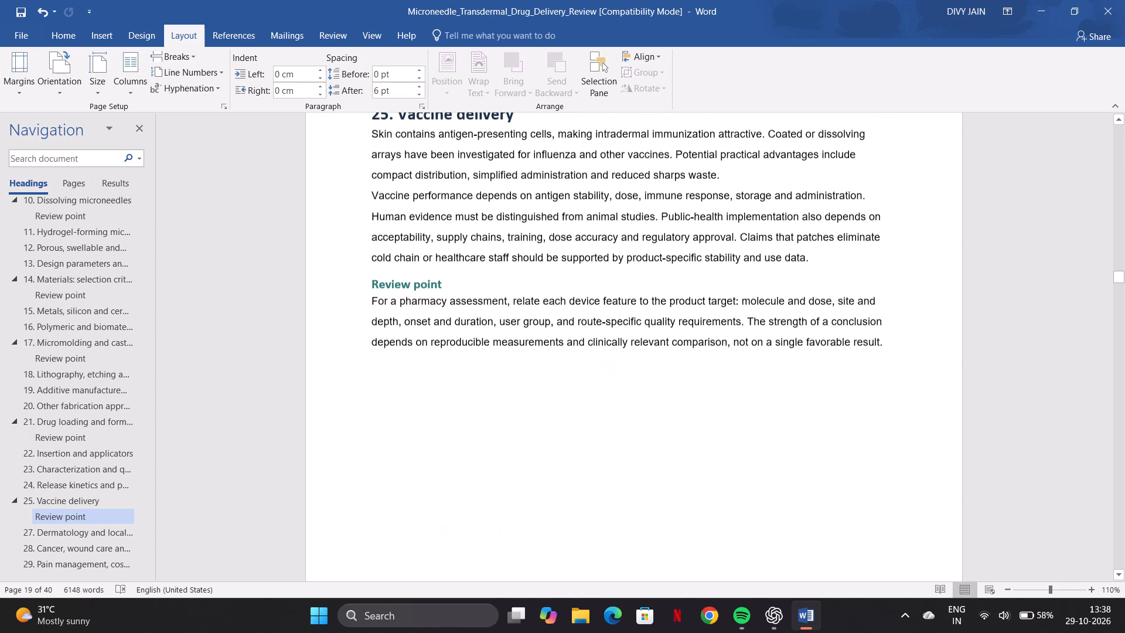
scroll(612, 359, "up", 1)
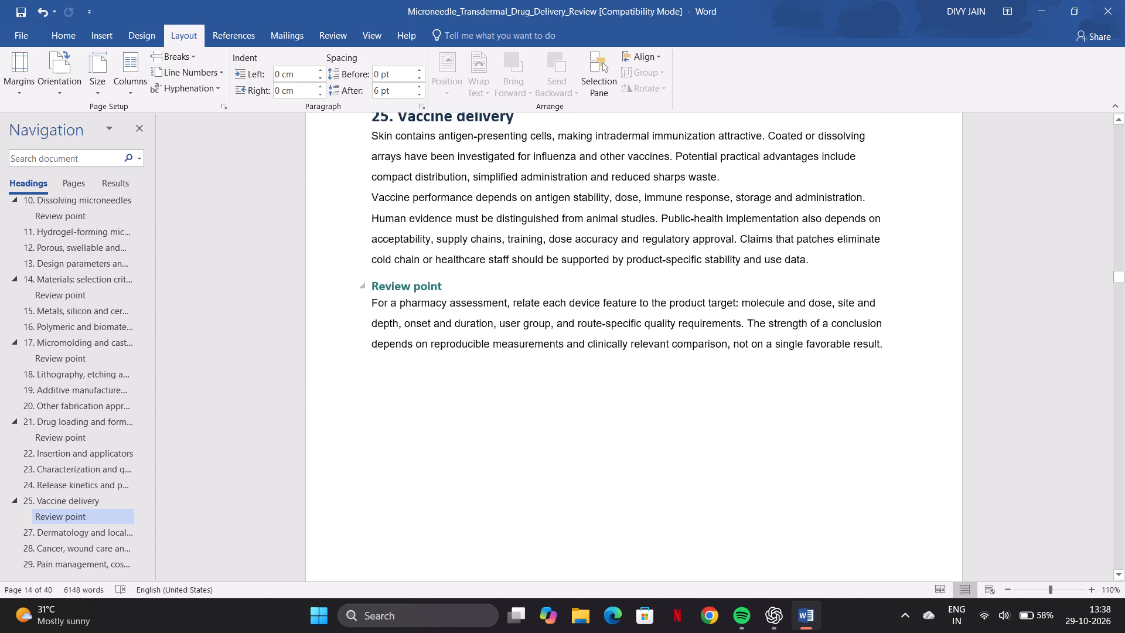
left_click(885, 353)
key("Return")
key("ctrl+v")
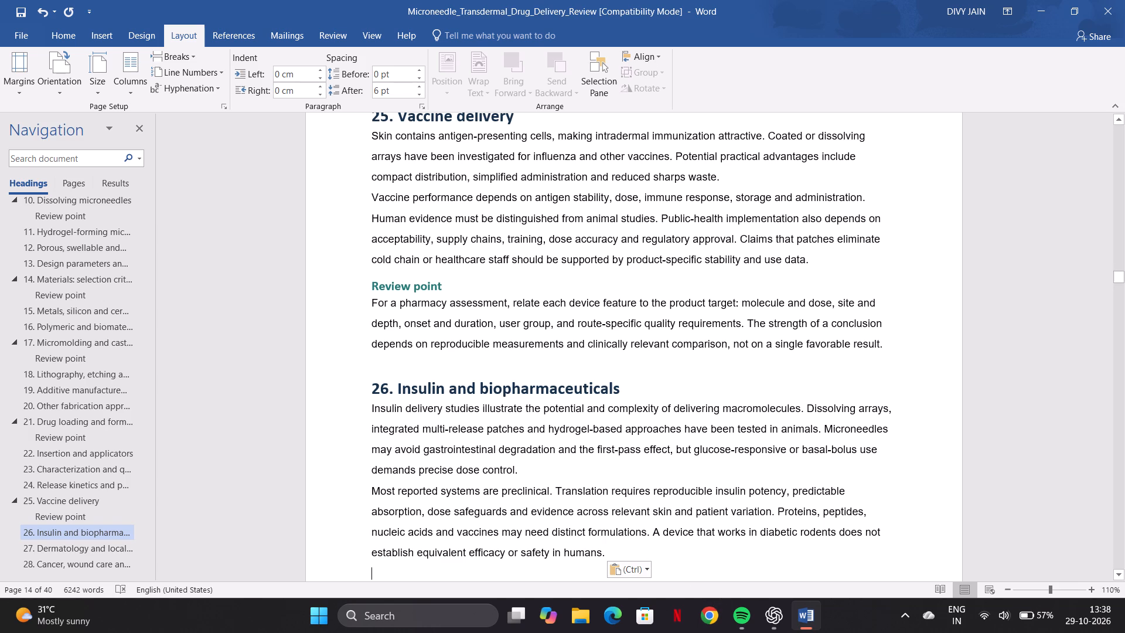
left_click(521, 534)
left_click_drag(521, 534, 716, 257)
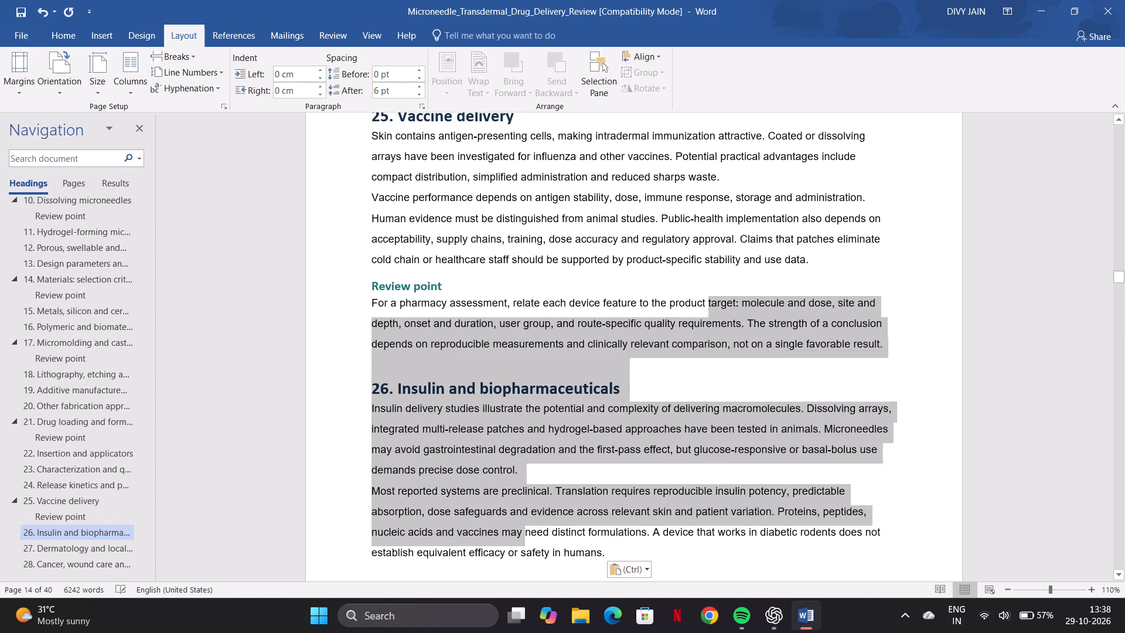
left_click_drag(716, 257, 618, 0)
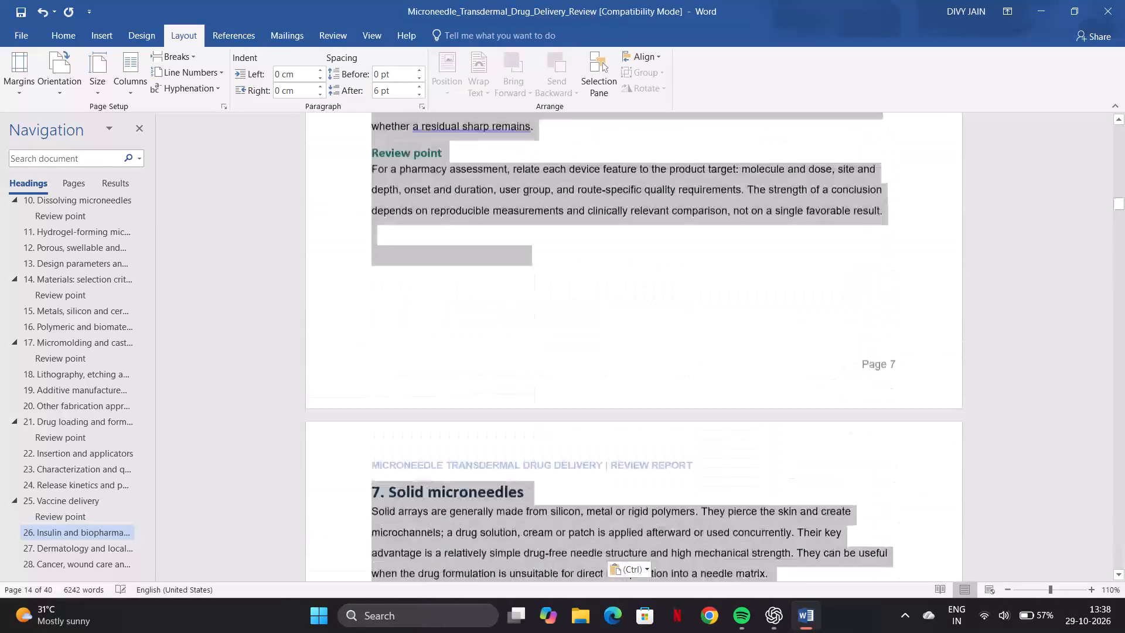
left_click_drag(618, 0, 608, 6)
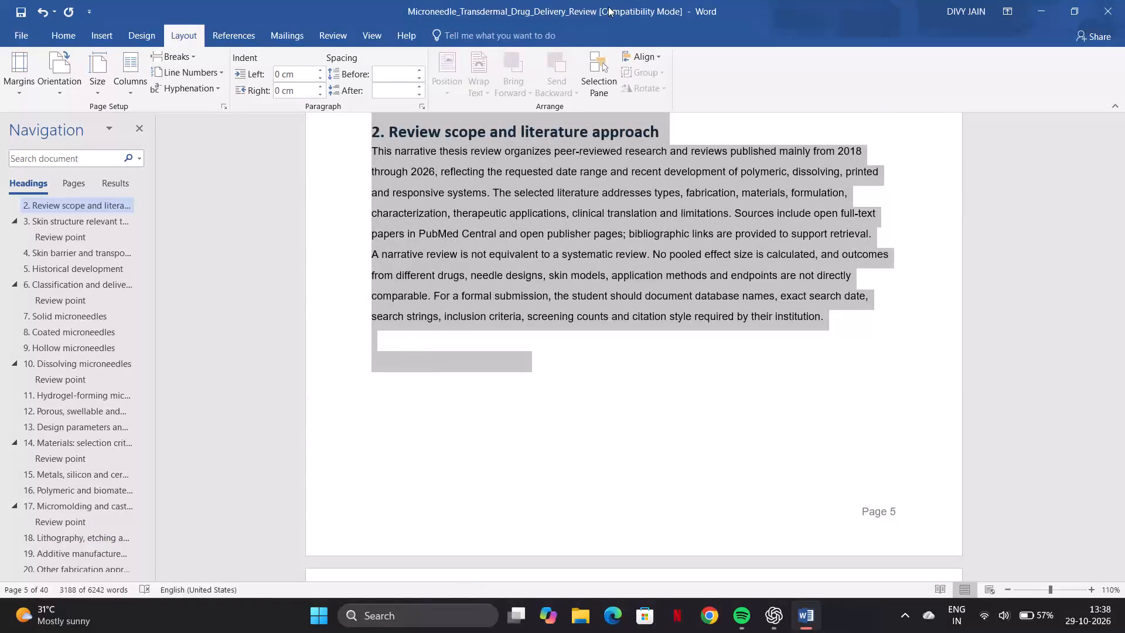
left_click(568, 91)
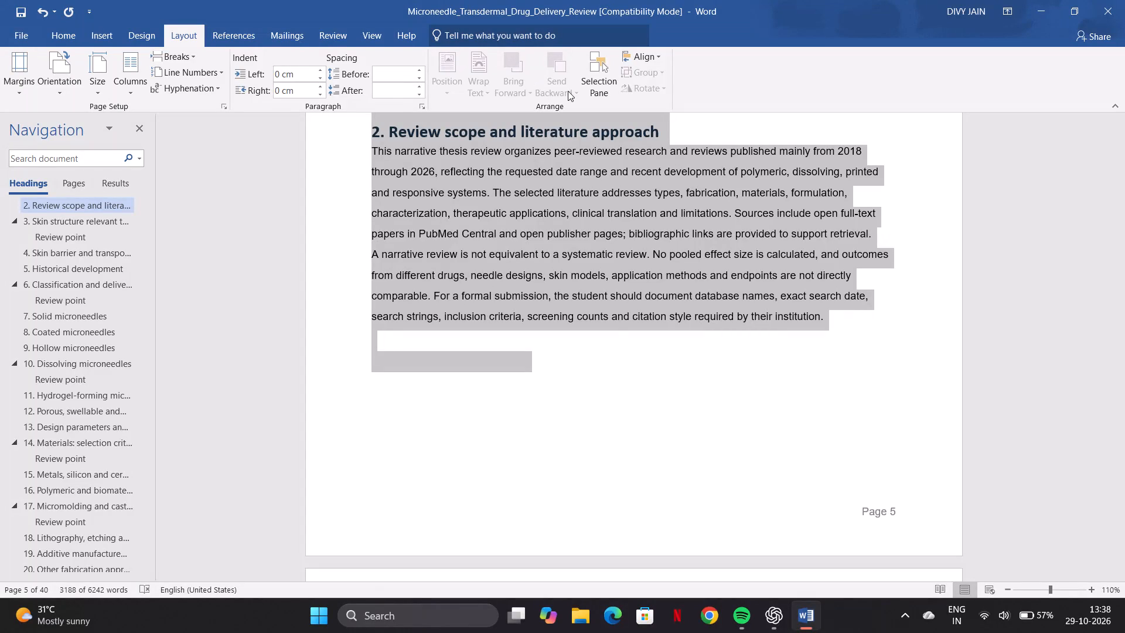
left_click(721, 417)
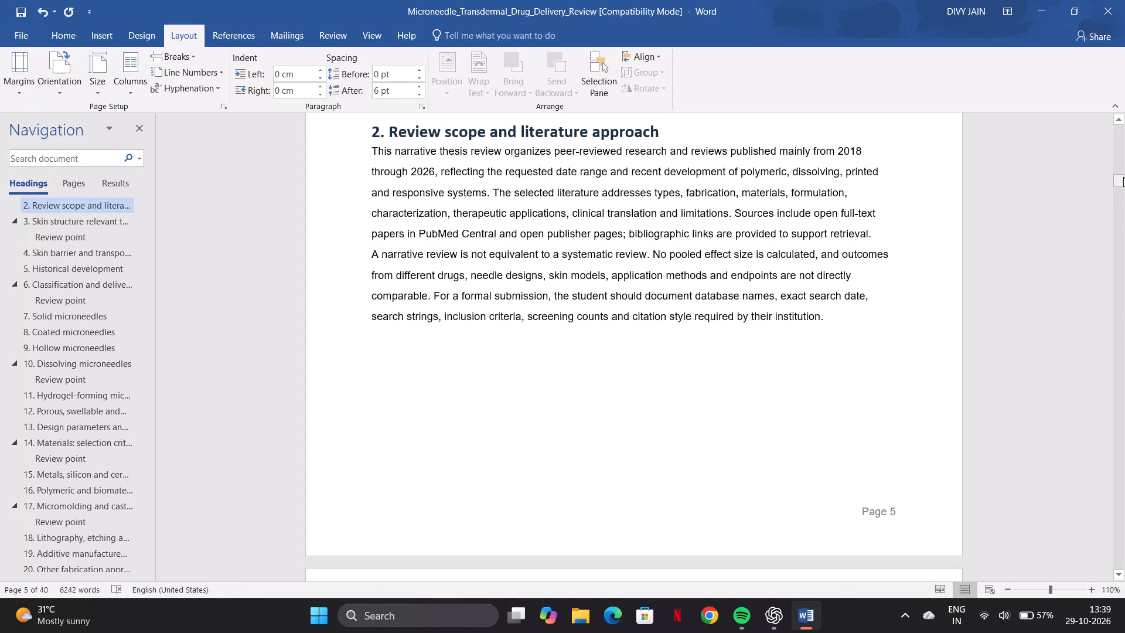
Examine the layout from page 14 through page 20, between the end of section 26 and section 27.
left_click_drag(1123, 177, 1124, 261)
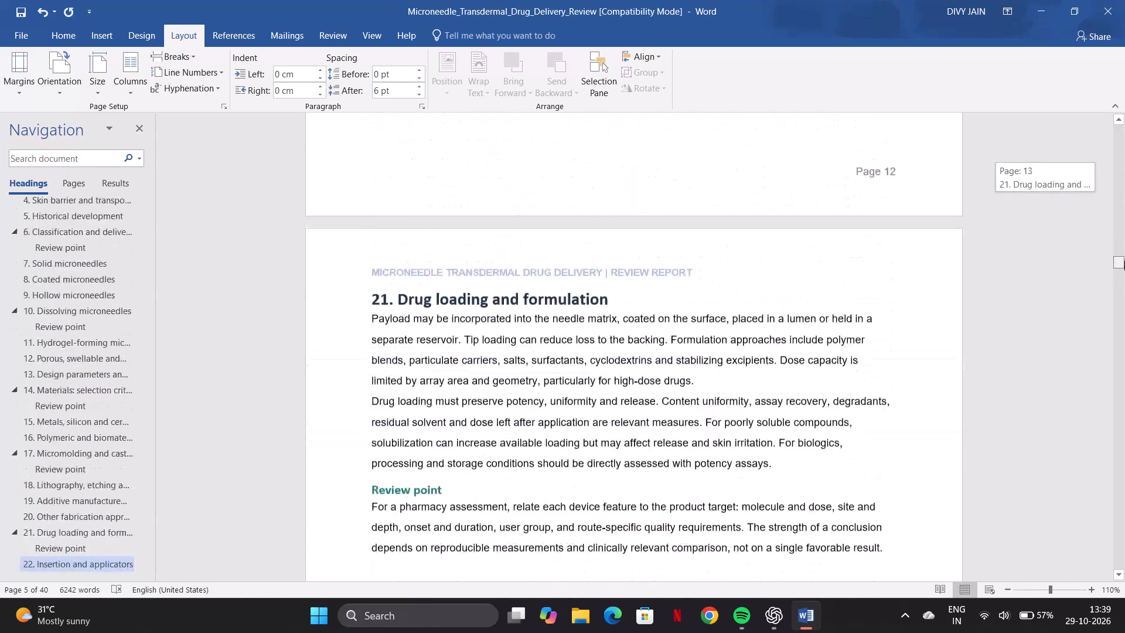
left_click_drag(1124, 261, 1124, 268)
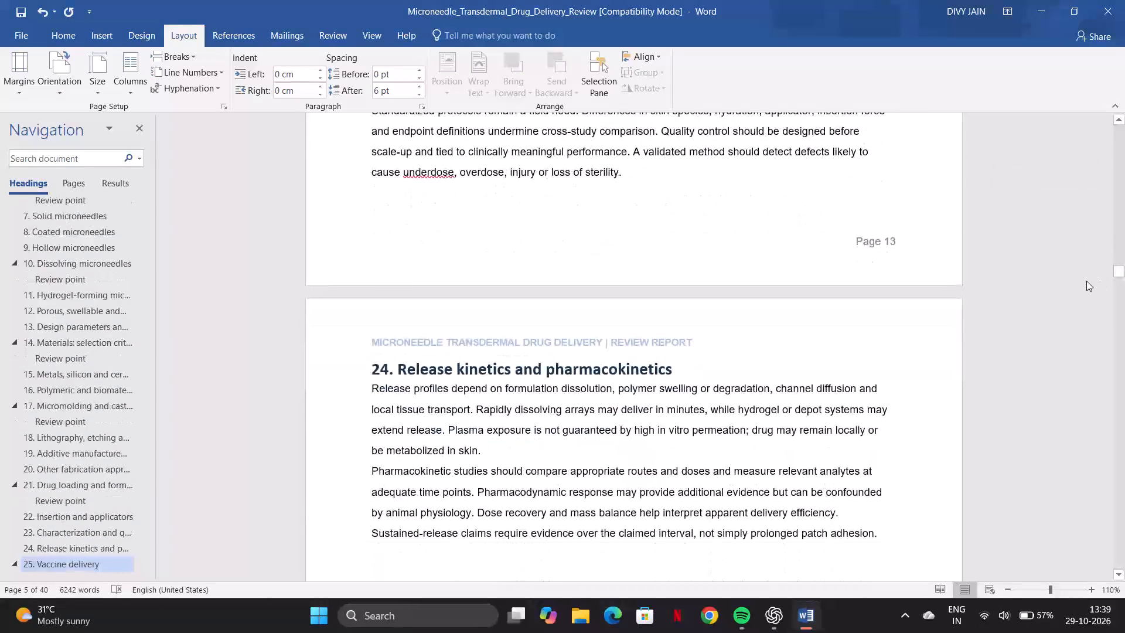
key("Down")
key("Down")
key("Down")
key("Down")
key("Down")
key("Down")
key("Down")
key("Down")
key("Down")
key("Down")
key("Down")
key("Down")
key("Down")
key("Down")
key("Down")
key("Down")
key("Down")
key("Down")
key("Down")
key("Down")
key("Down")
key("Down")
key("Down")
key("Down")
key("Down")
key("Down")
key("Down")
key("Down")
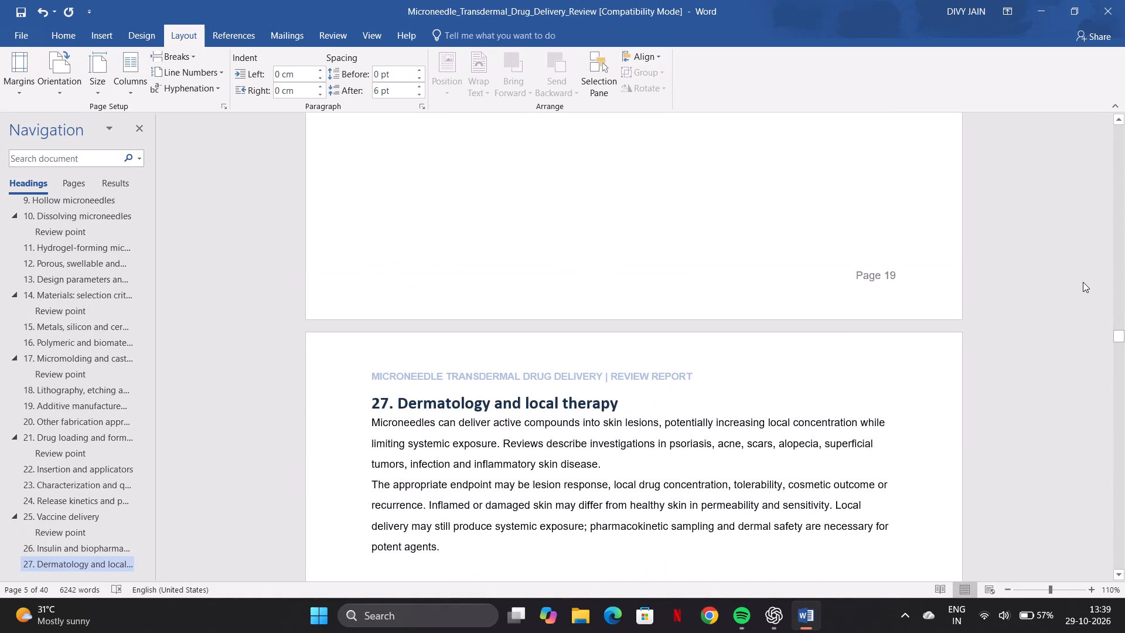
left_click(933, 237)
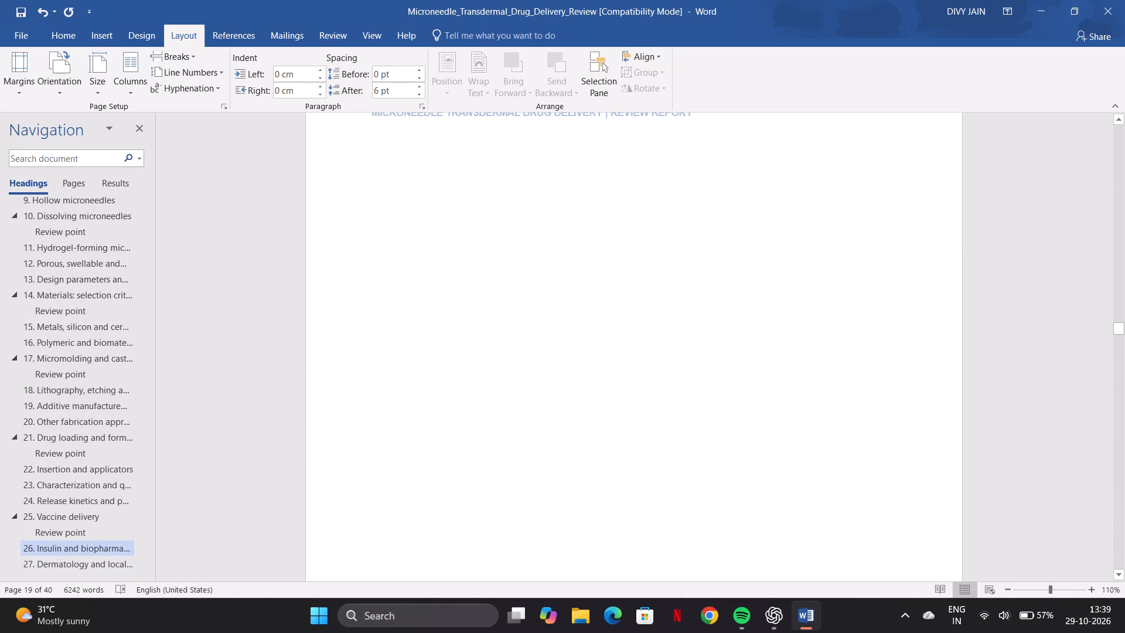
scroll(986, 303, "up", 1)
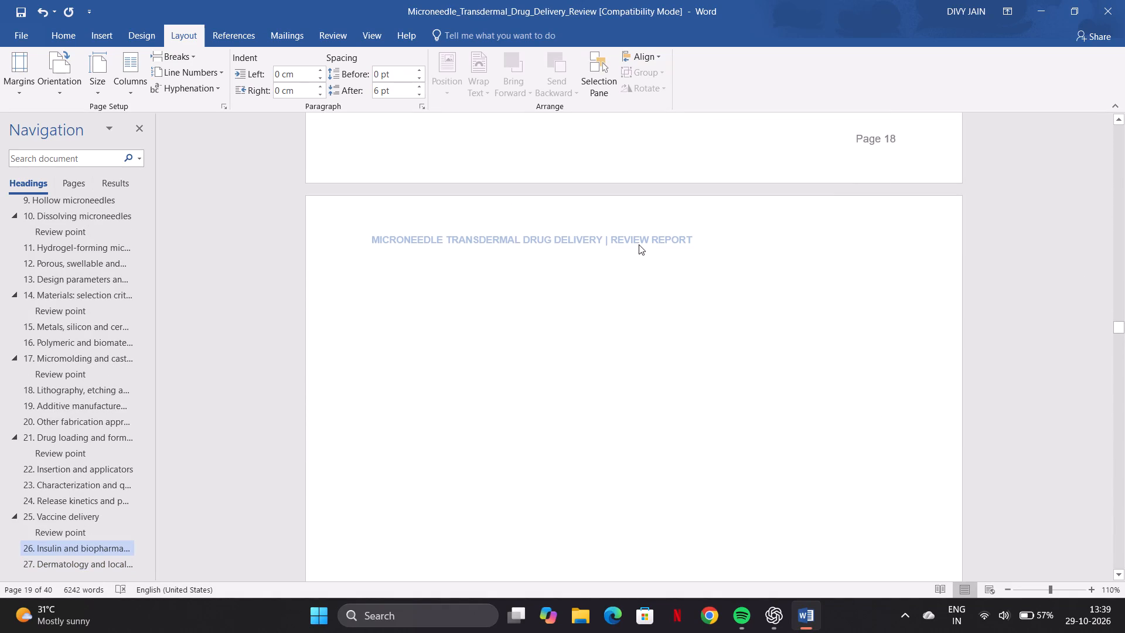
scroll(639, 244, "up", 6)
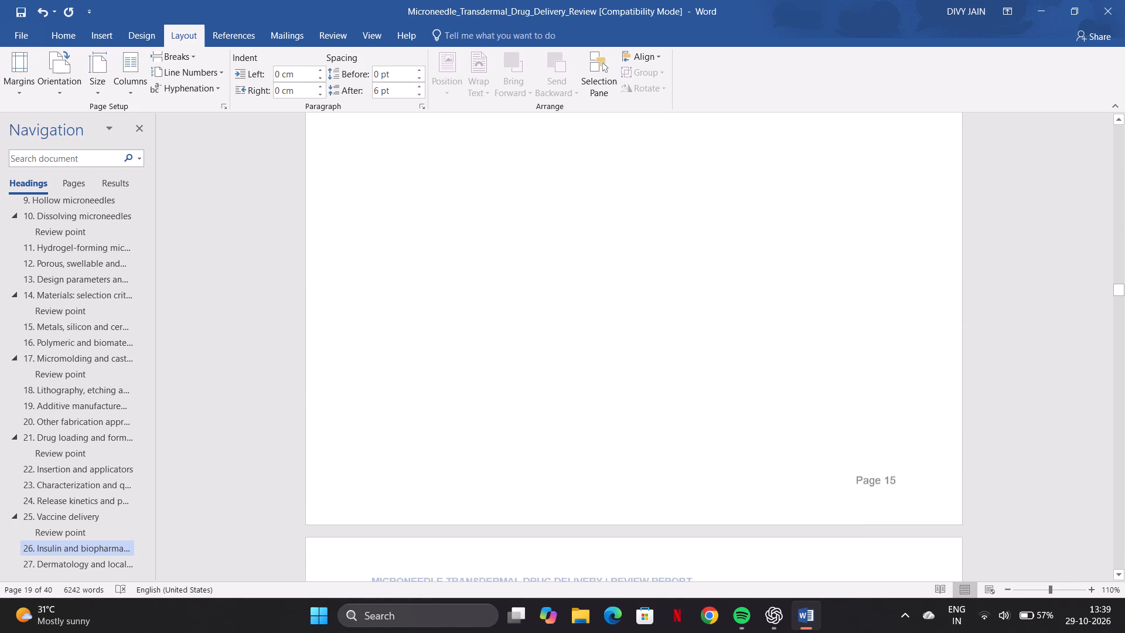
scroll(639, 244, "up", 5)
scroll(639, 244, "down", 2)
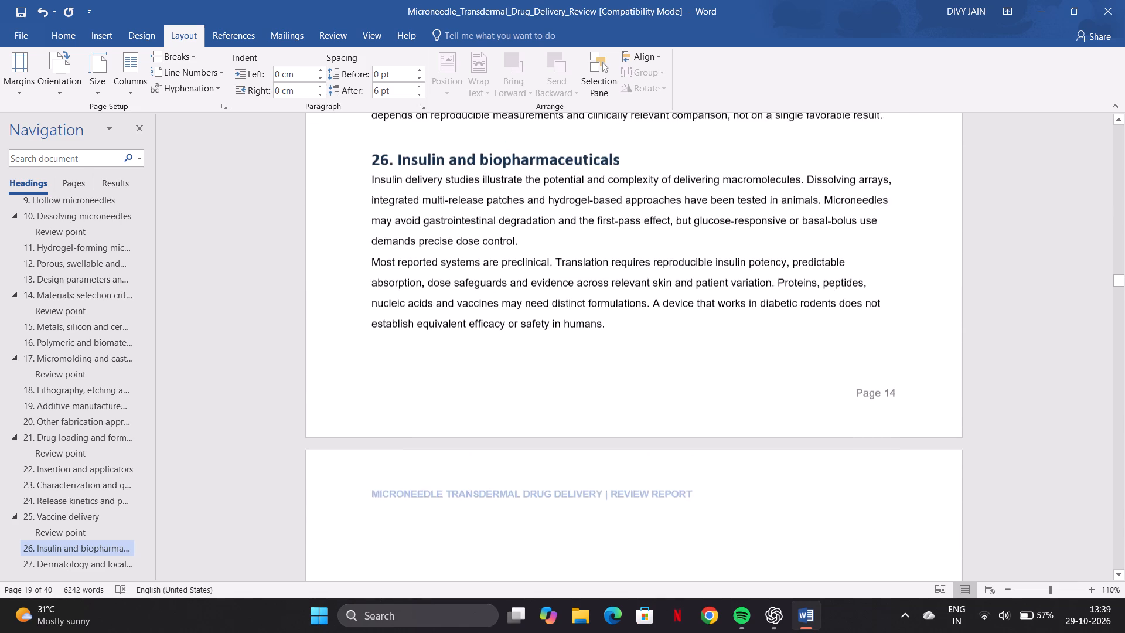
scroll(639, 244, "down", 6)
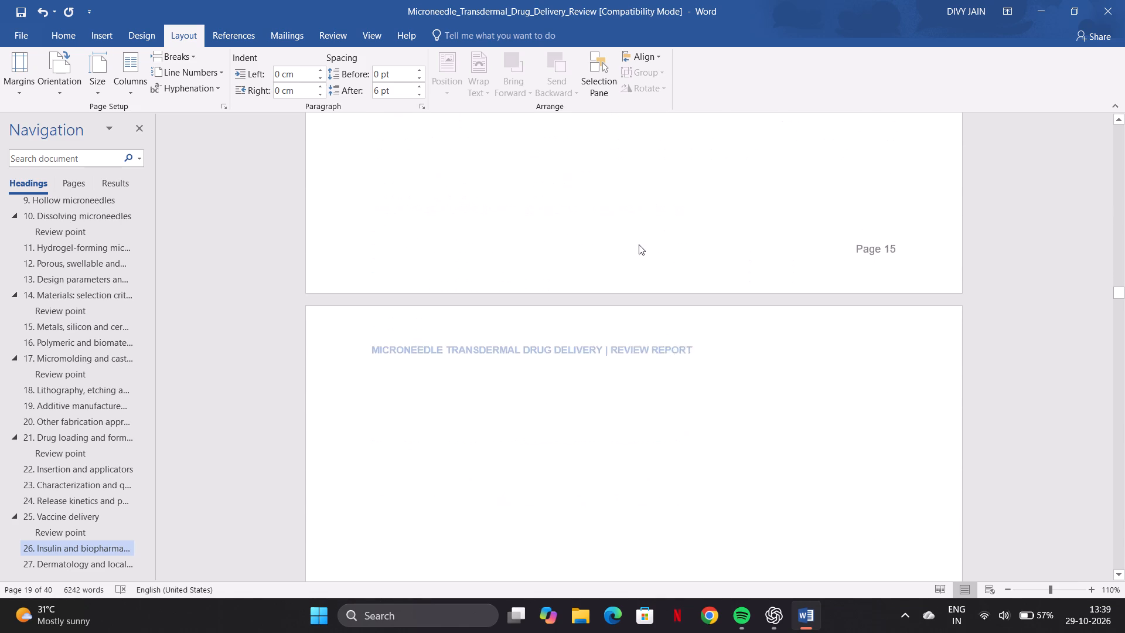
scroll(639, 244, "down", 6)
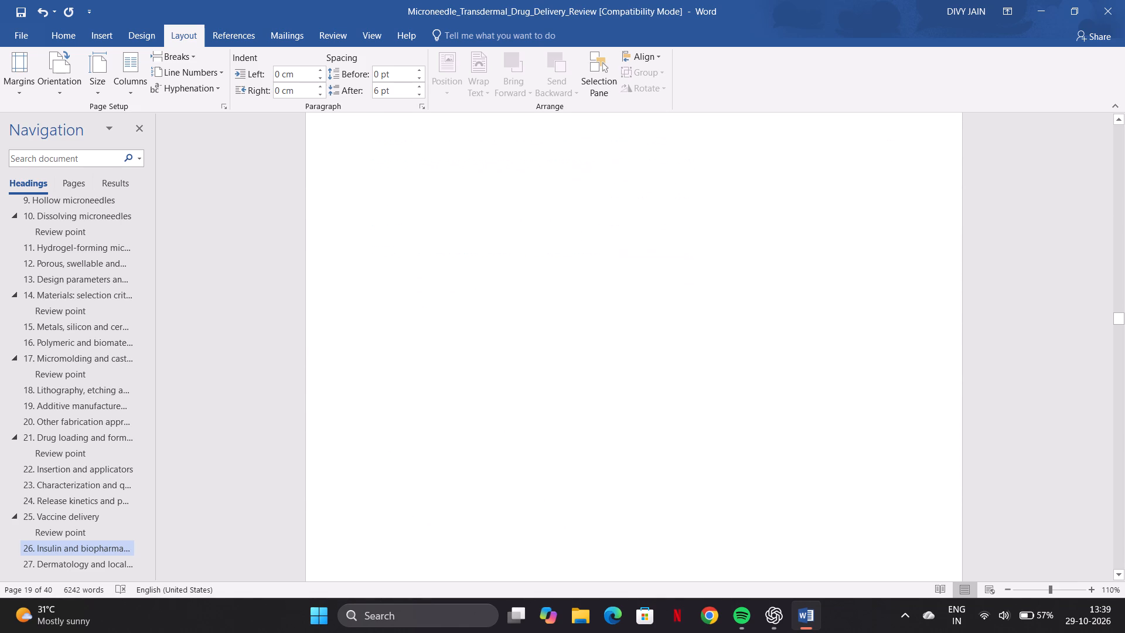
scroll(639, 244, "down", 3)
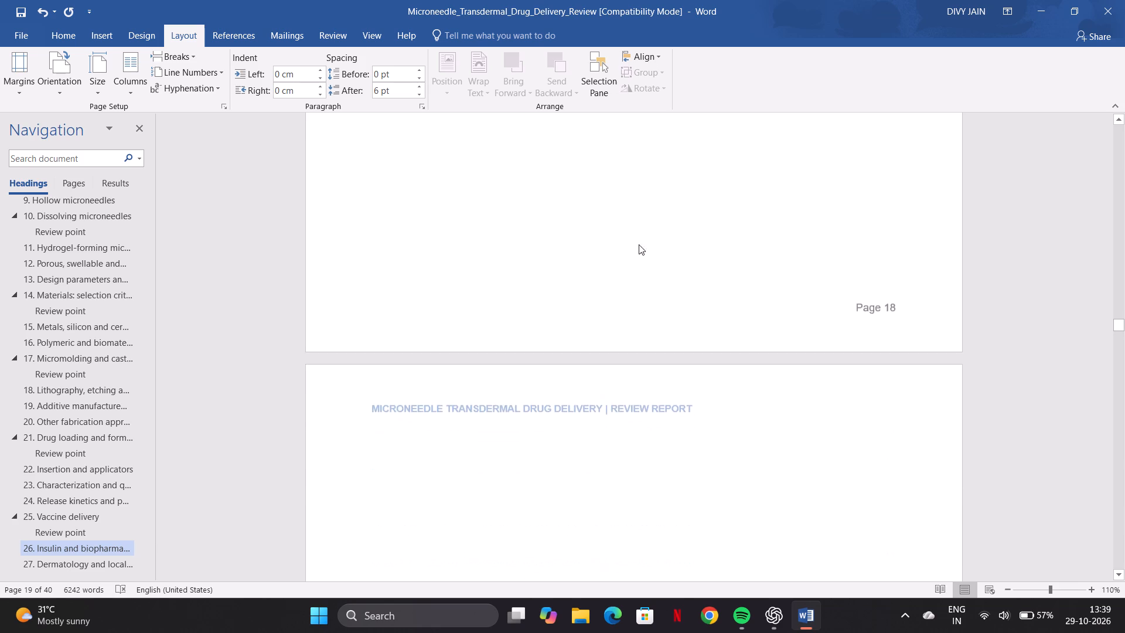
scroll(639, 244, "down", 3)
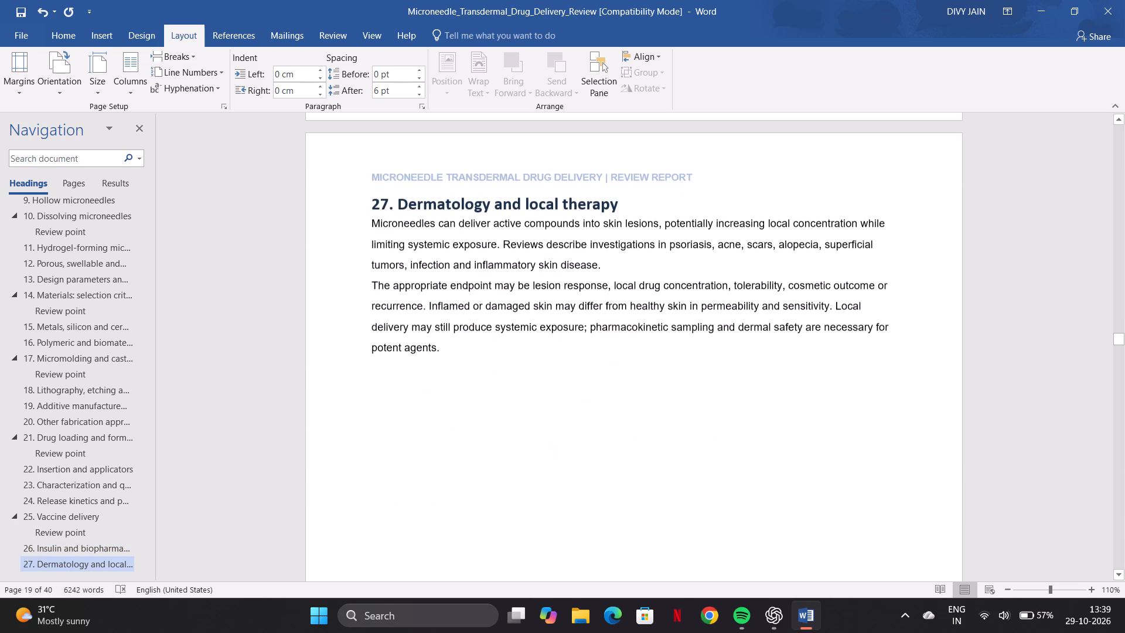
scroll(639, 244, "down", 3)
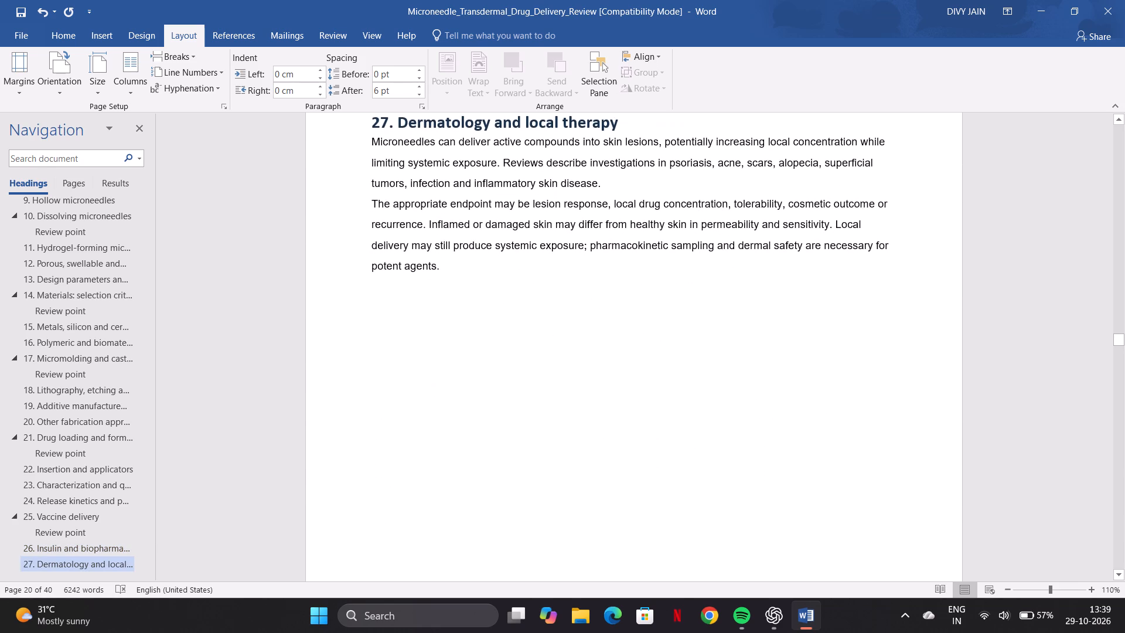
Delete the empty line below section 27's last paragraph, which ends with "potent agents.", on page 20.
left_click(524, 221)
left_click_drag(524, 221, 500, 251)
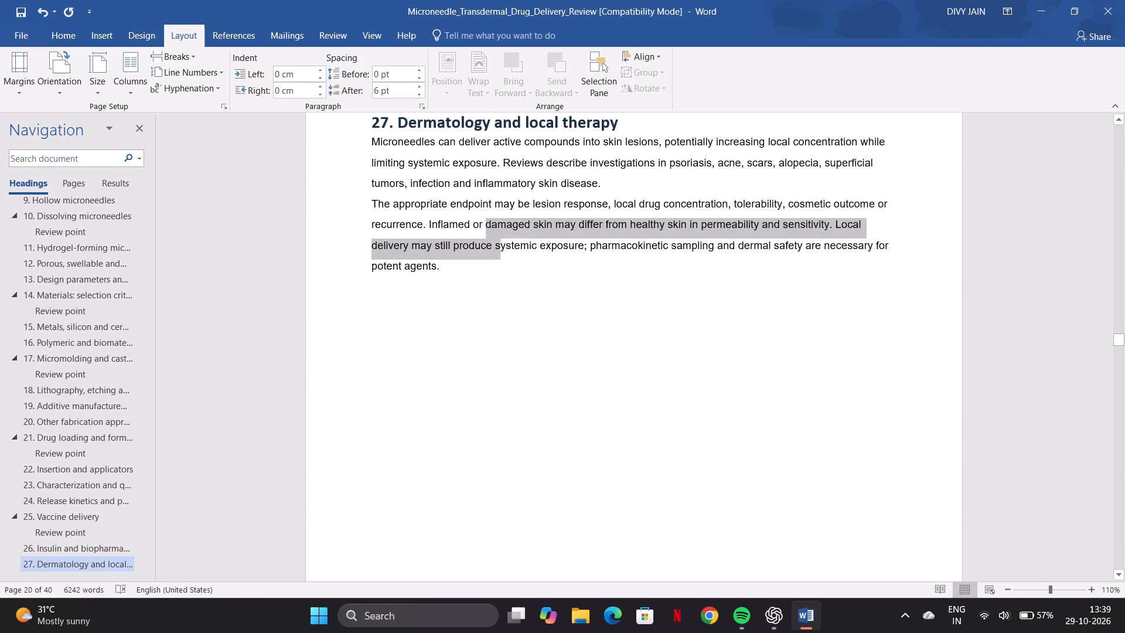
left_click_drag(500, 251, 514, 250)
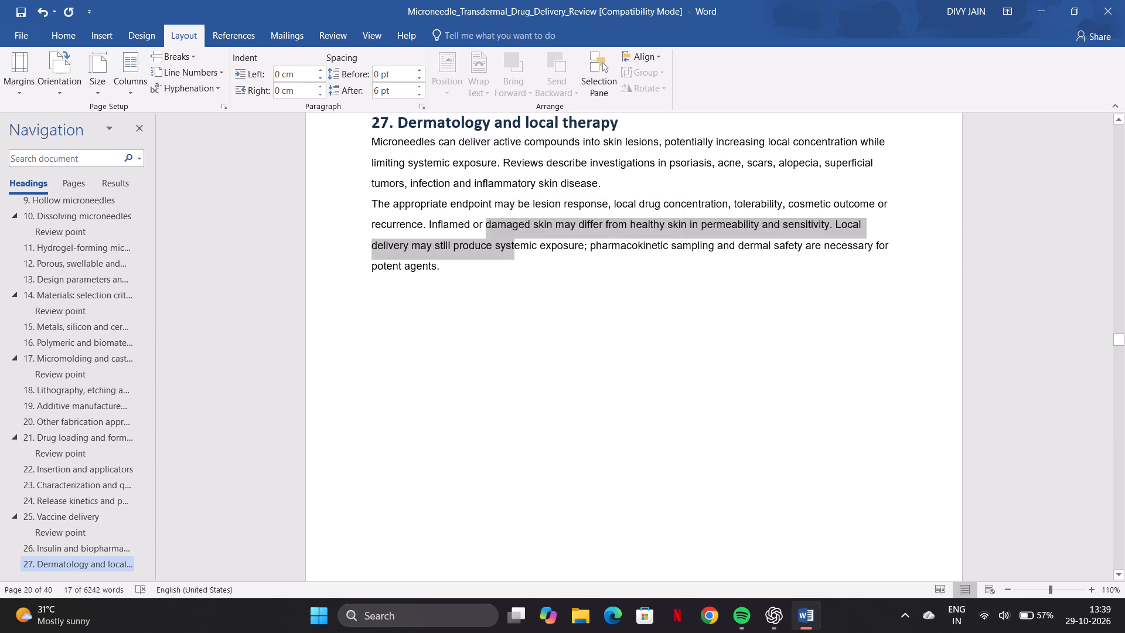
left_click(454, 274)
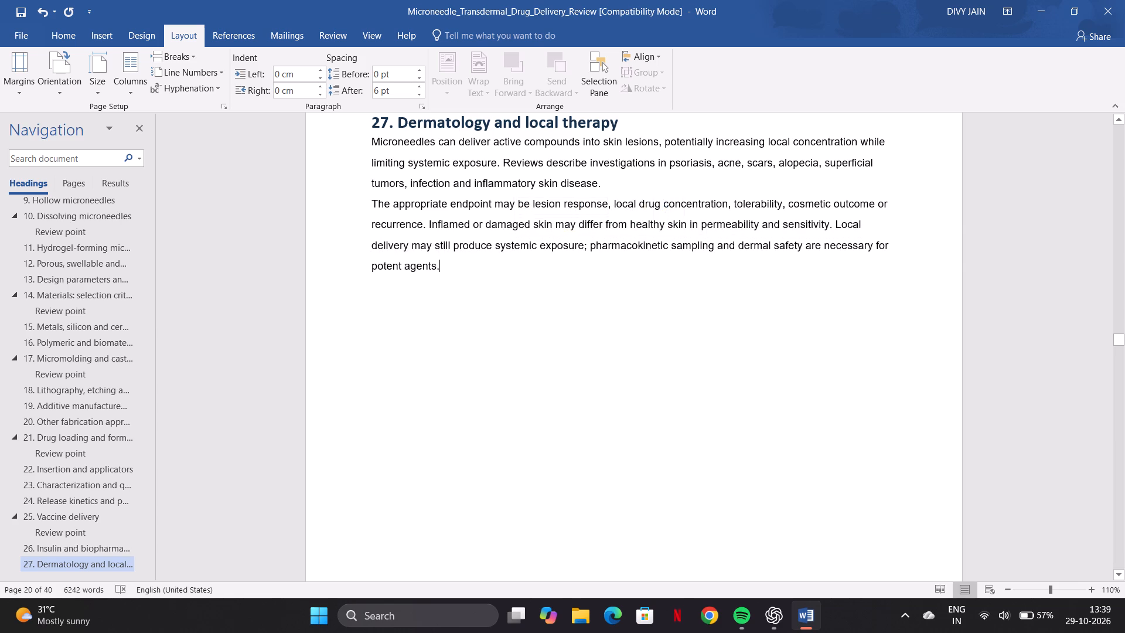
left_click(398, 291)
key("BackSpace")
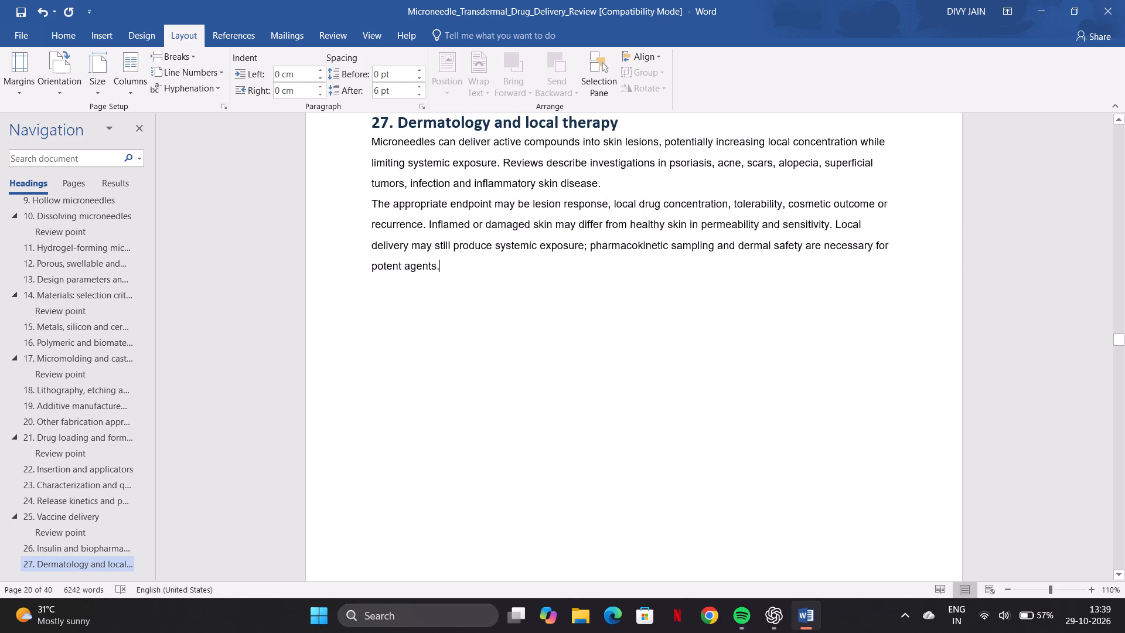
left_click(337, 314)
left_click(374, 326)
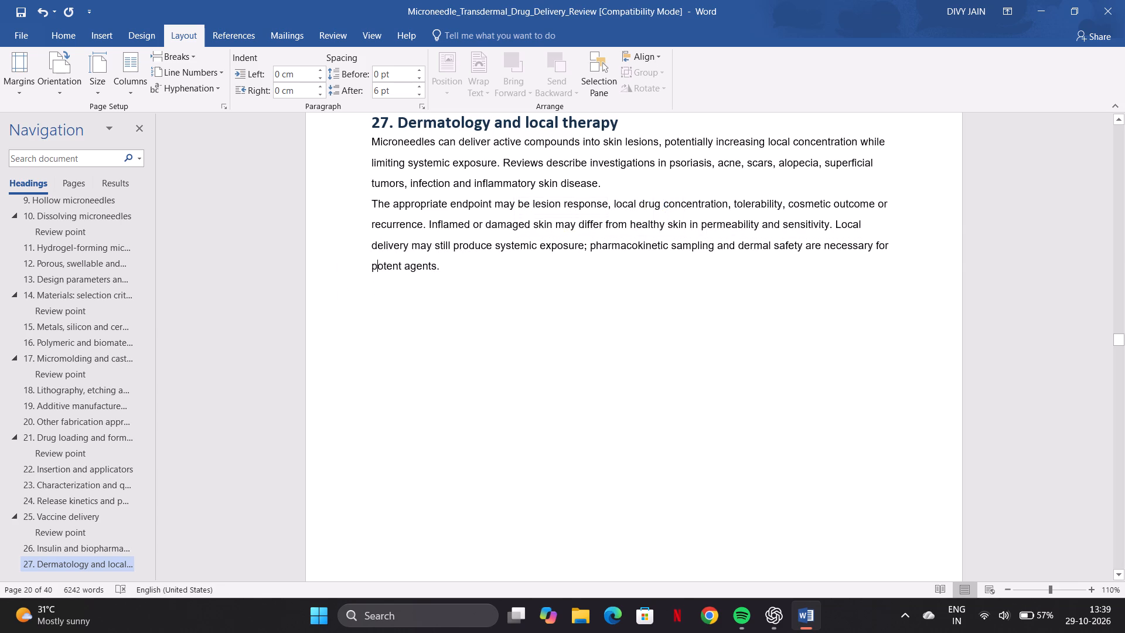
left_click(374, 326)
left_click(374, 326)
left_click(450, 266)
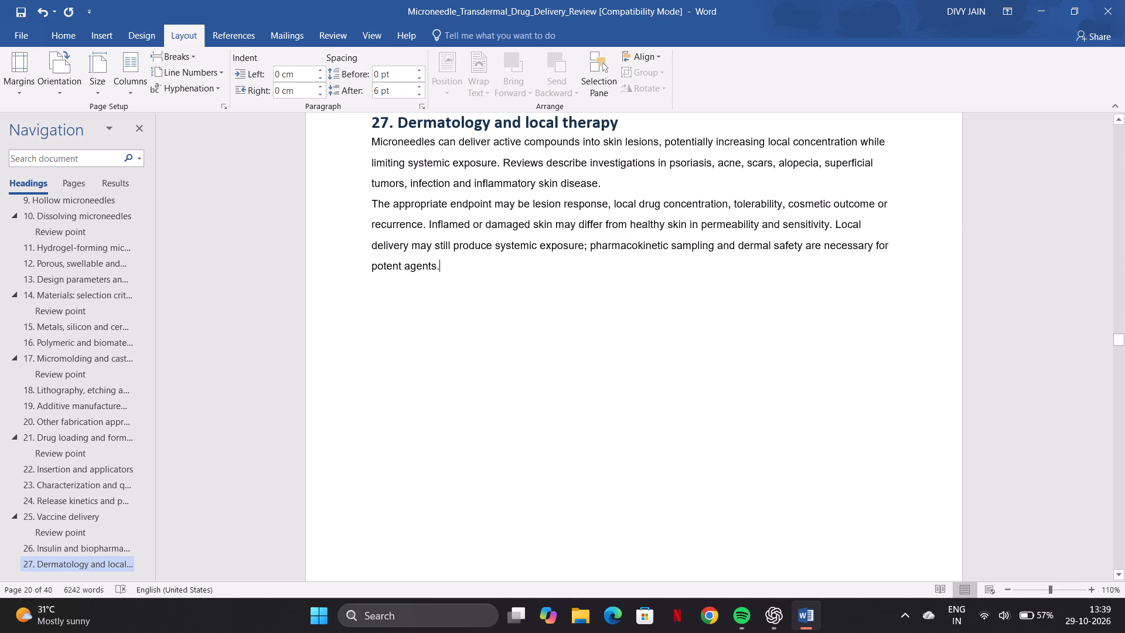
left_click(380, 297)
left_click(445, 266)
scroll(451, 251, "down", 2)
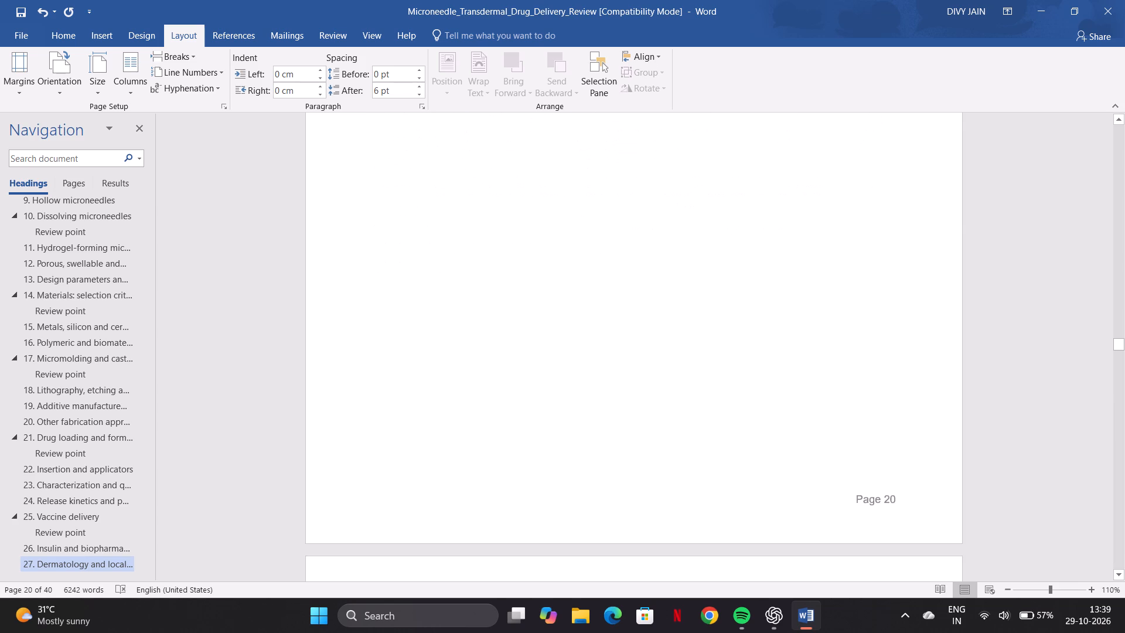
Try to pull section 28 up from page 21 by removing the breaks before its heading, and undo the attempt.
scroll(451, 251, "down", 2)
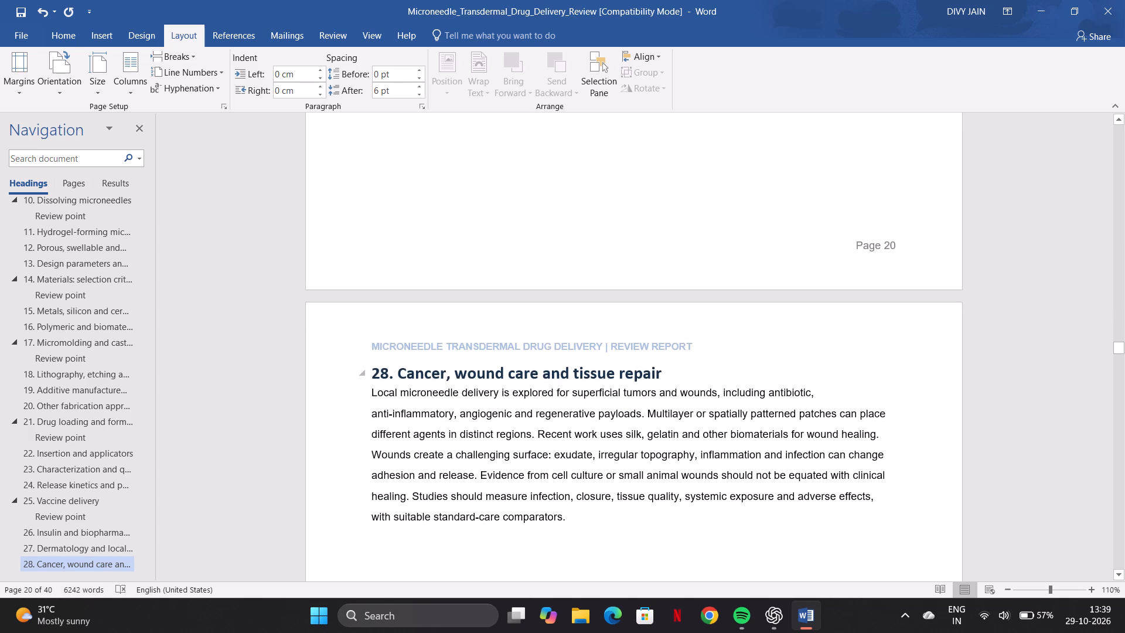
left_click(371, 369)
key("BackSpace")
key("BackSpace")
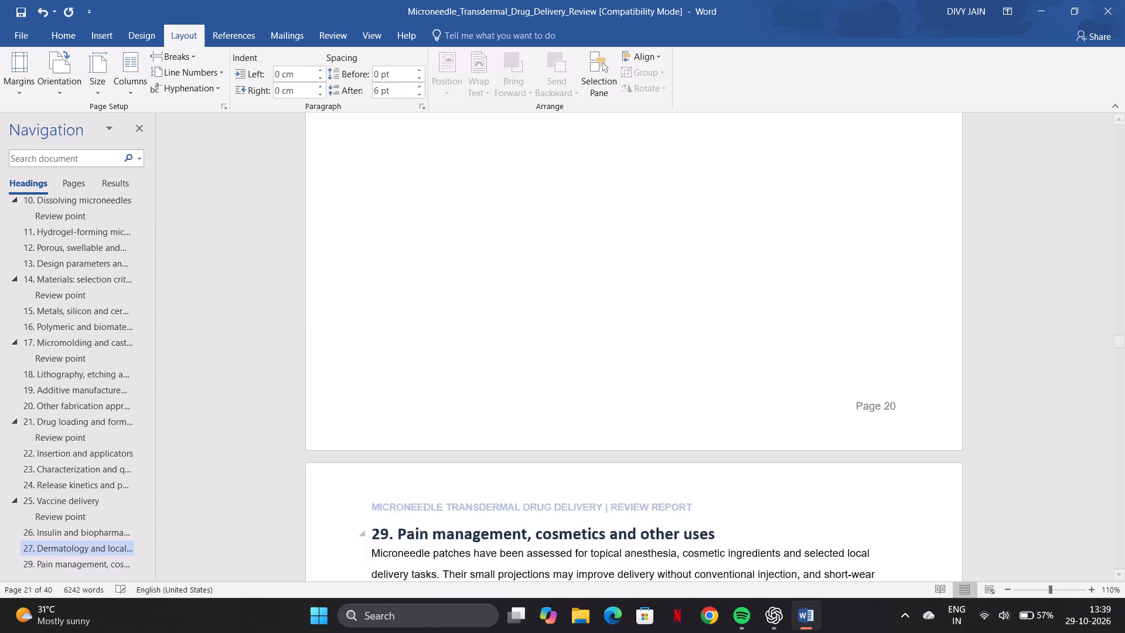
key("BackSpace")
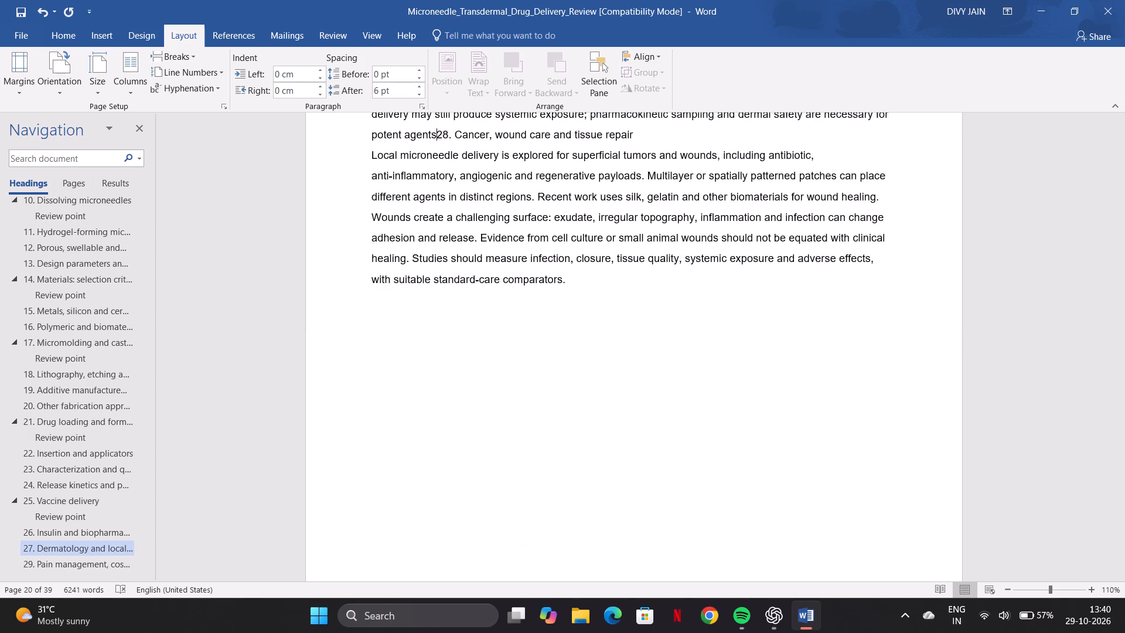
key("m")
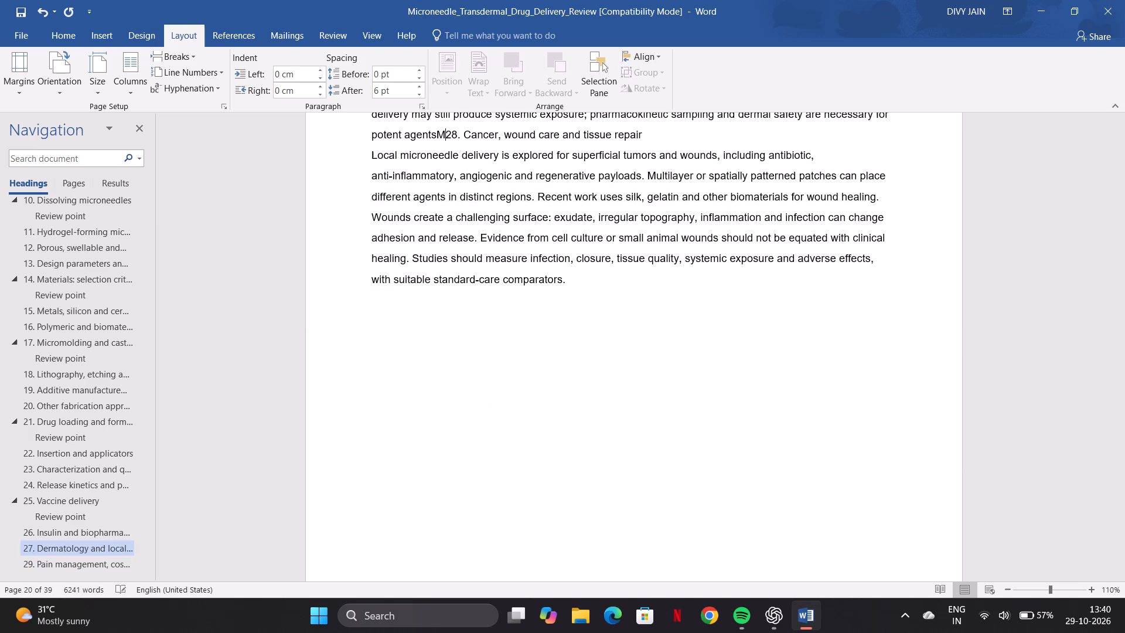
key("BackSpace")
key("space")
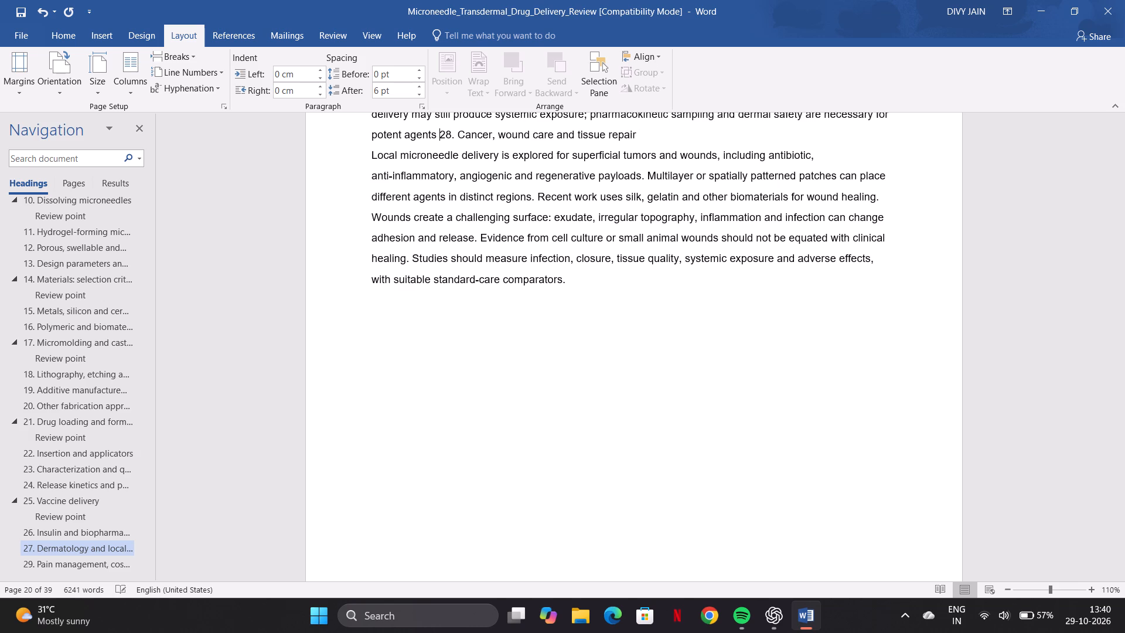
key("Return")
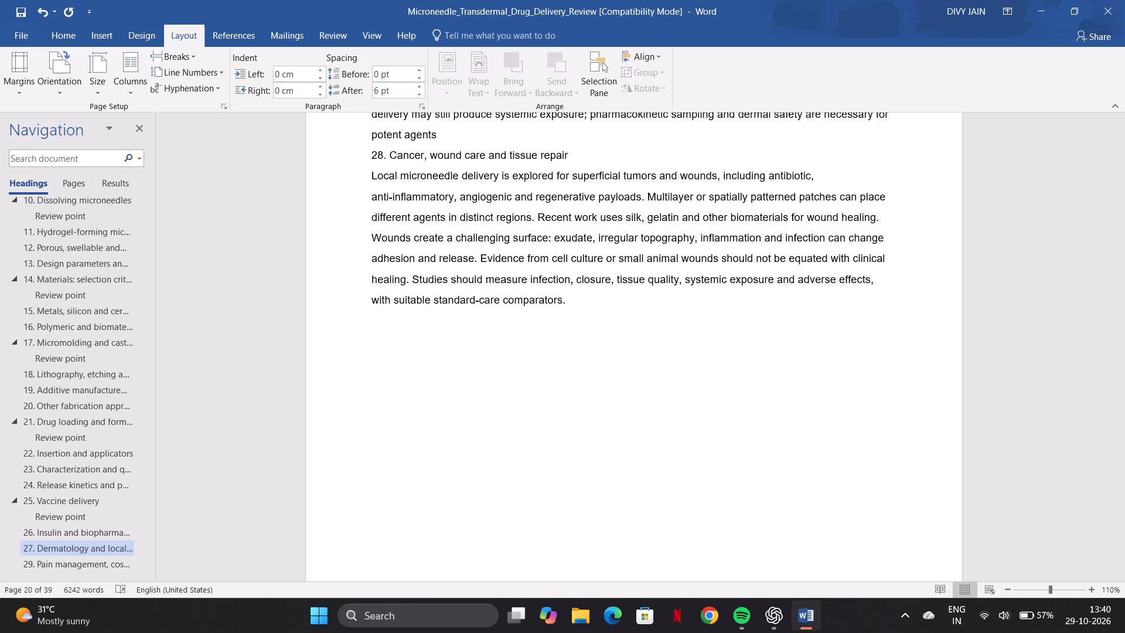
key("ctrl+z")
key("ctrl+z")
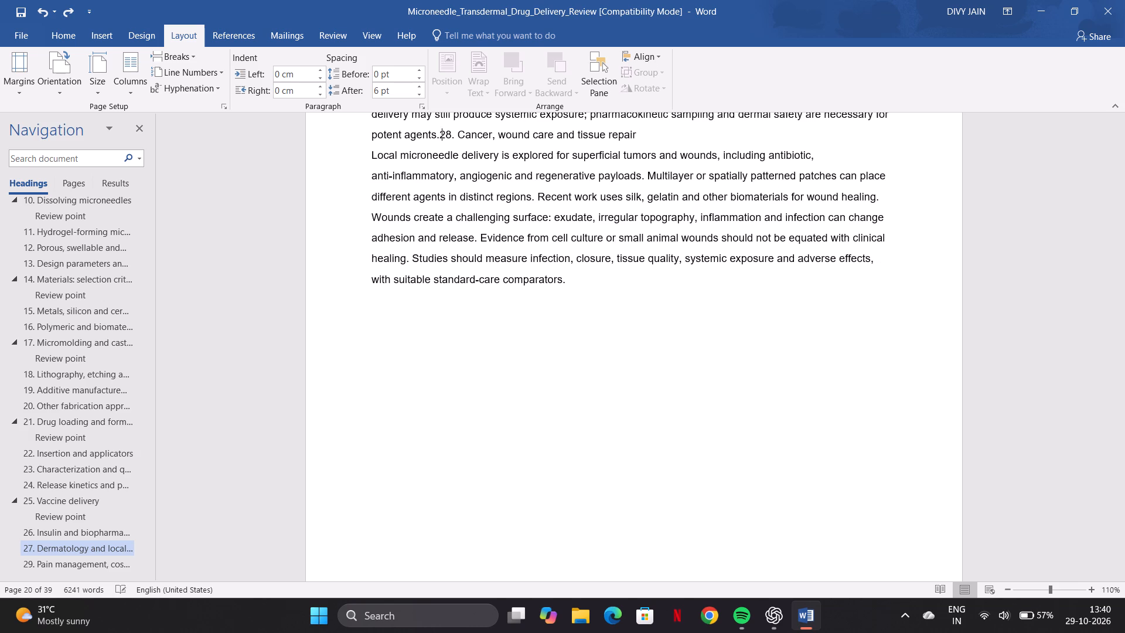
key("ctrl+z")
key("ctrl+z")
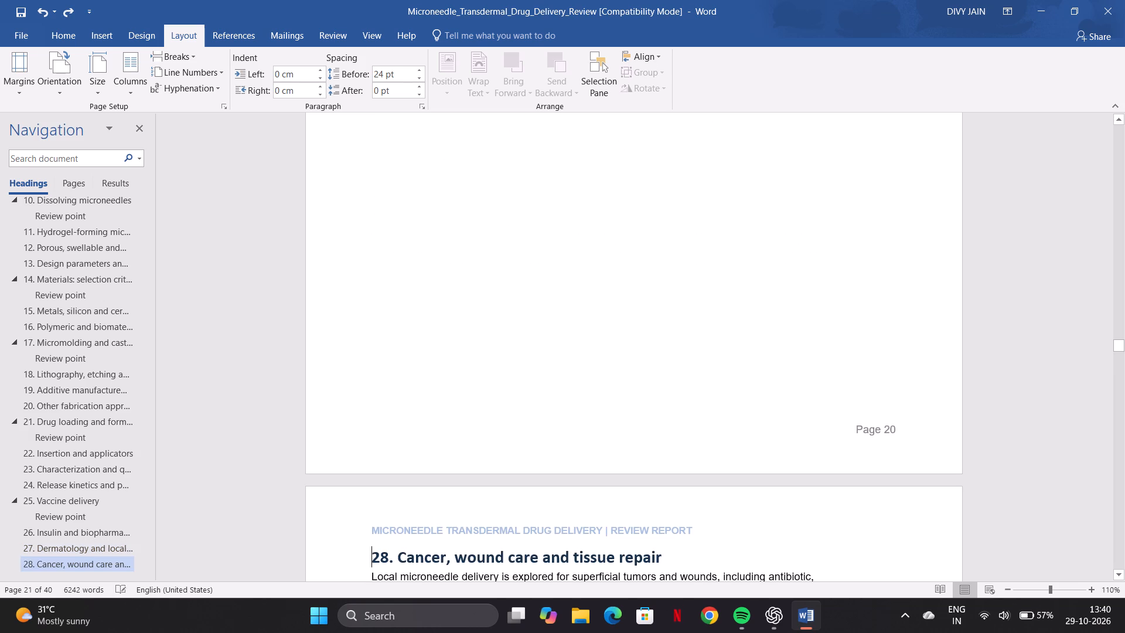
Cut all of section 28 on page 21, from the "28. Cancer, wound care and tissue repair" heading through "standard-care comparators.".
scroll(509, 290, "up", 3)
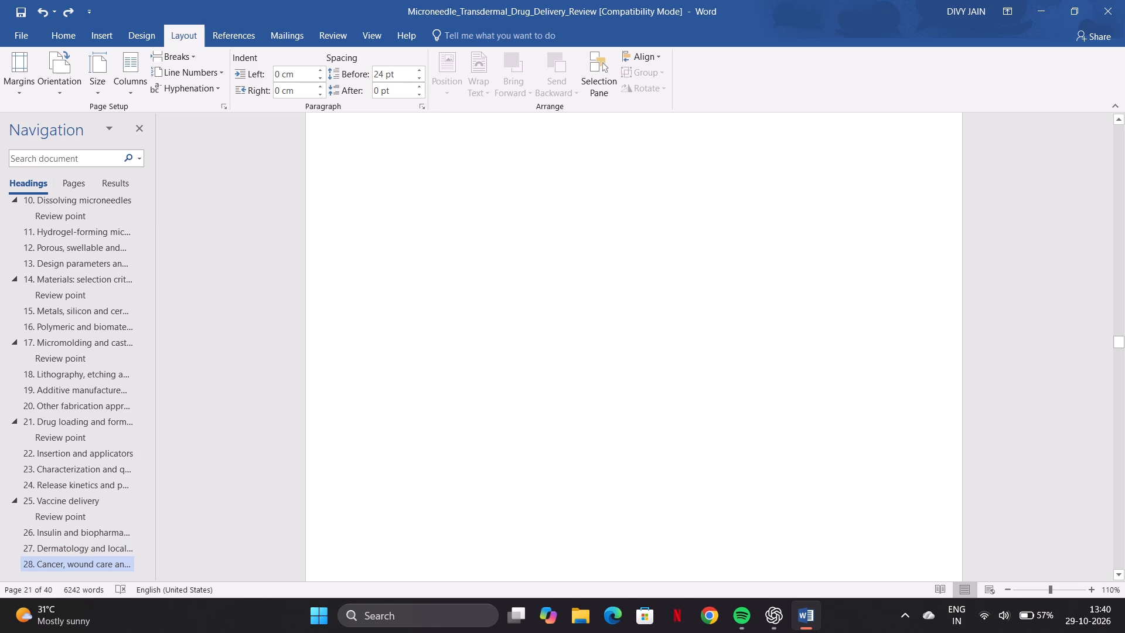
scroll(509, 290, "up", 1)
scroll(509, 290, "down", 2)
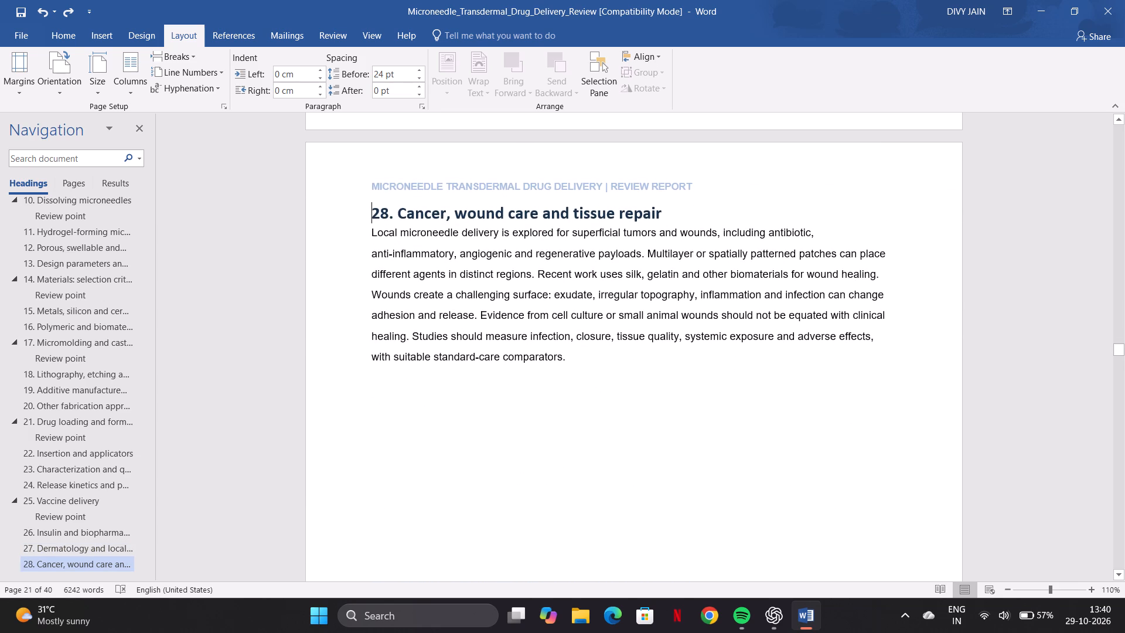
key("ctrl+shift+Right")
key("ctrl+shift+Right")
key("ctrl+shift+Right")
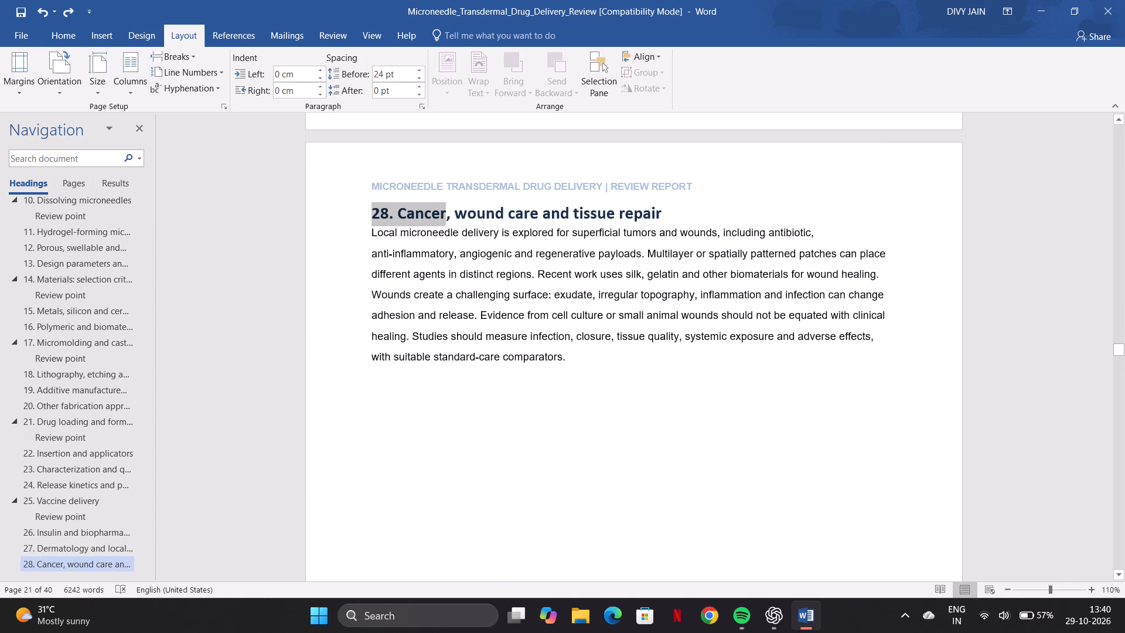
key("ctrl+shift+Down")
key("ctrl+shift+Down")
key("ctrl+shift+Down")
key("ctrl+shift+Down")
key("ctrl+shift+Down")
key("ctrl+shift+Down")
key("ctrl+shift+Down")
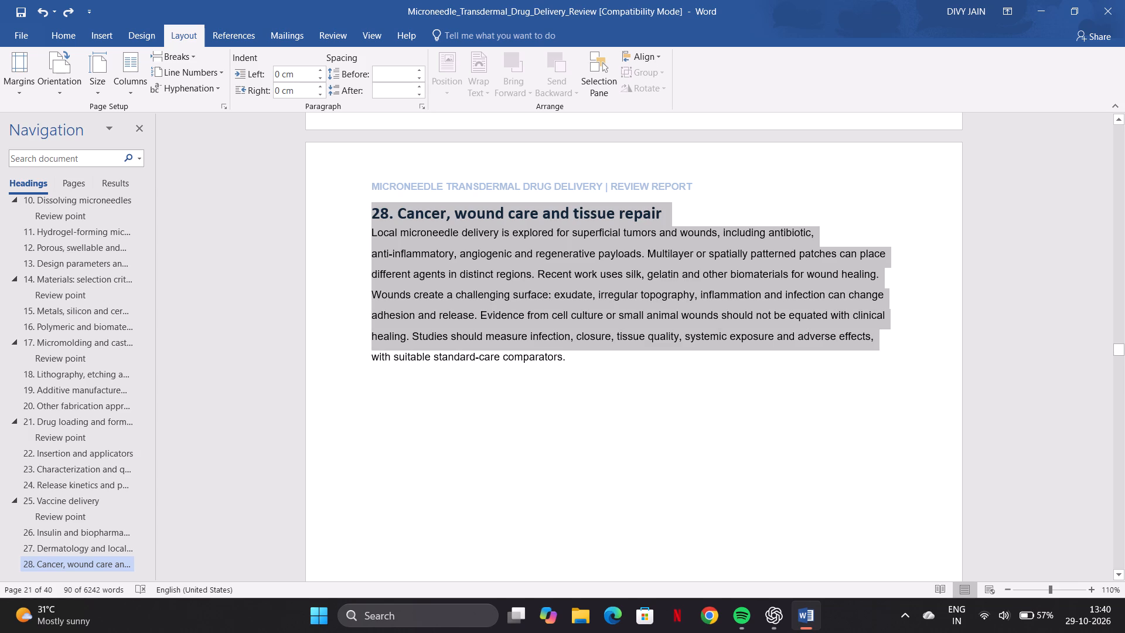
key("ctrl+shift+Down")
key("ctrl+x")
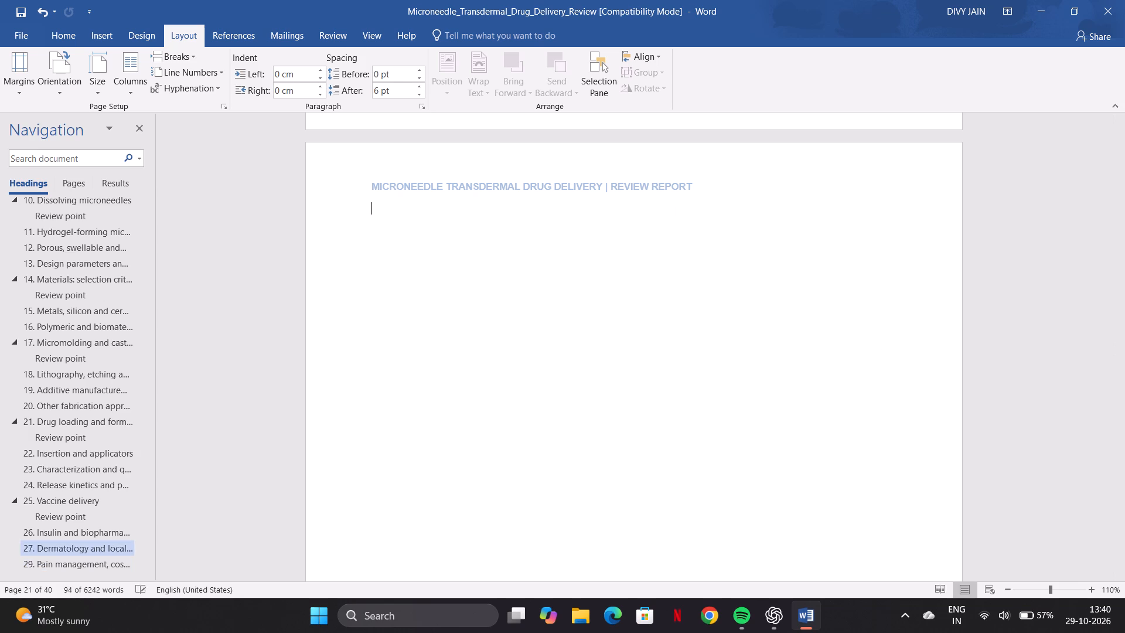
Paste the cut section 28 on a new line after section 27's last paragraph, ending "potent agents.", on page 20.
scroll(565, 274, "up", 1)
scroll(565, 274, "down", 1, "ctrl")
scroll(565, 274, "up", 2, "ctrl")
scroll(565, 274, "up", 4)
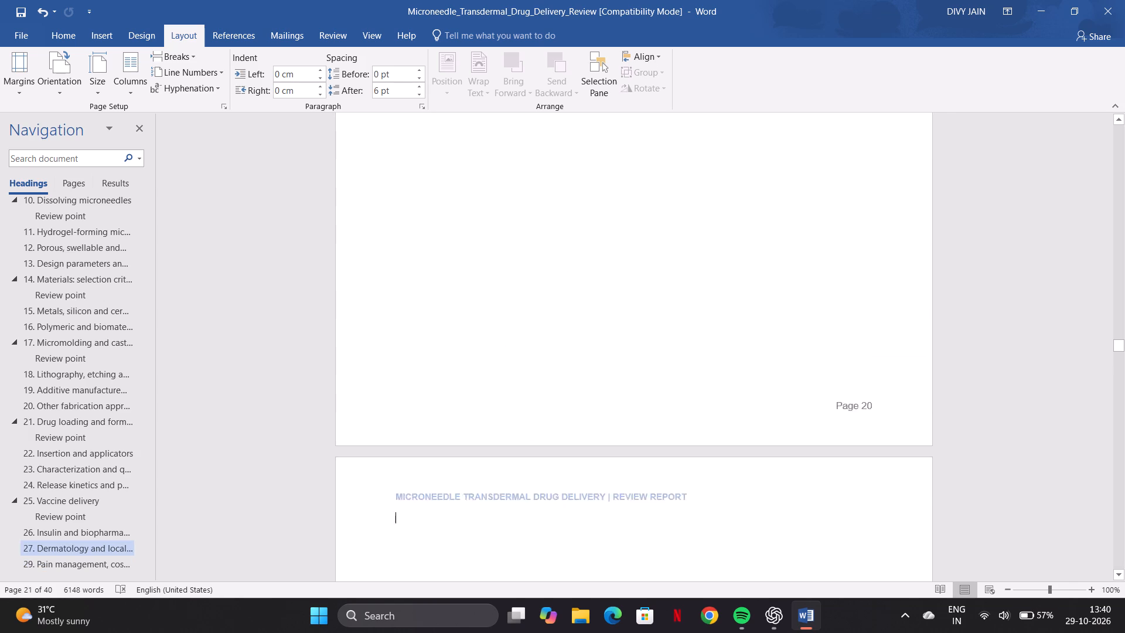
scroll(565, 274, "up", 2)
left_click(477, 278)
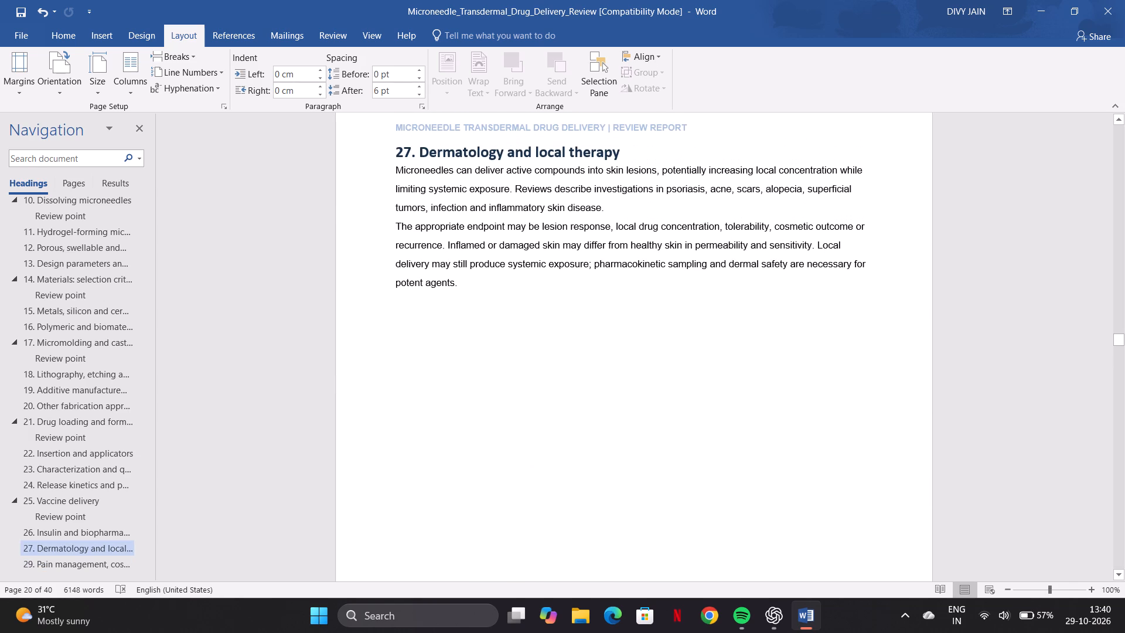
key("Return")
key("ctrl+v")
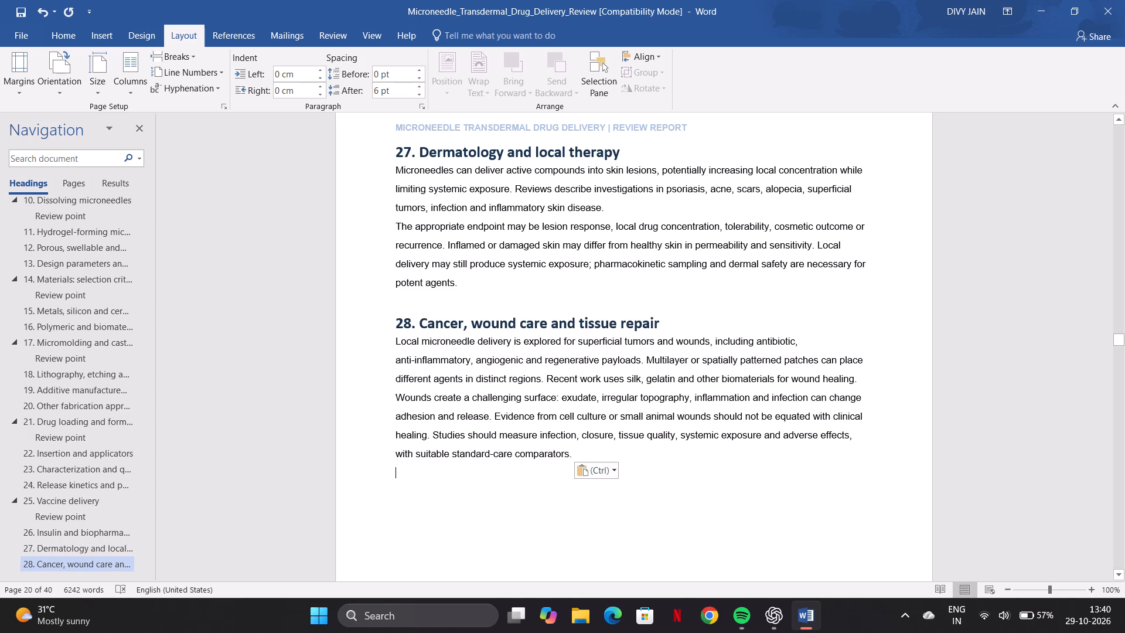
Delete the page break and extra empty line below section 29's last paragraph on page 22, bringing section 30 up beneath it.
scroll(460, 322, "down", 5)
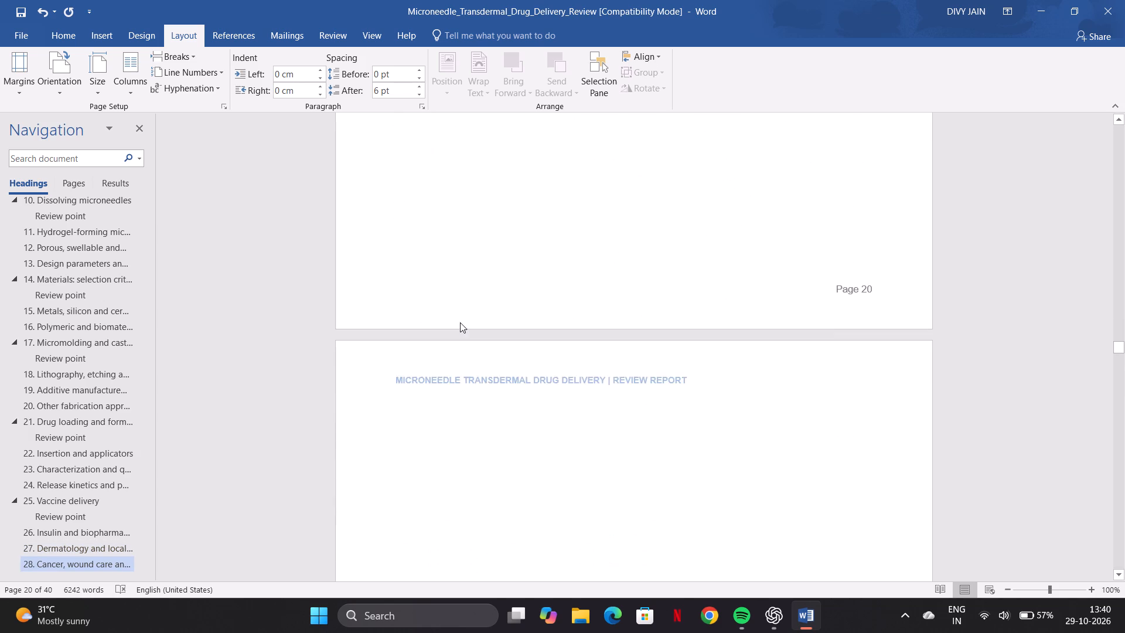
scroll(460, 322, "down", 5)
scroll(460, 322, "up", 1)
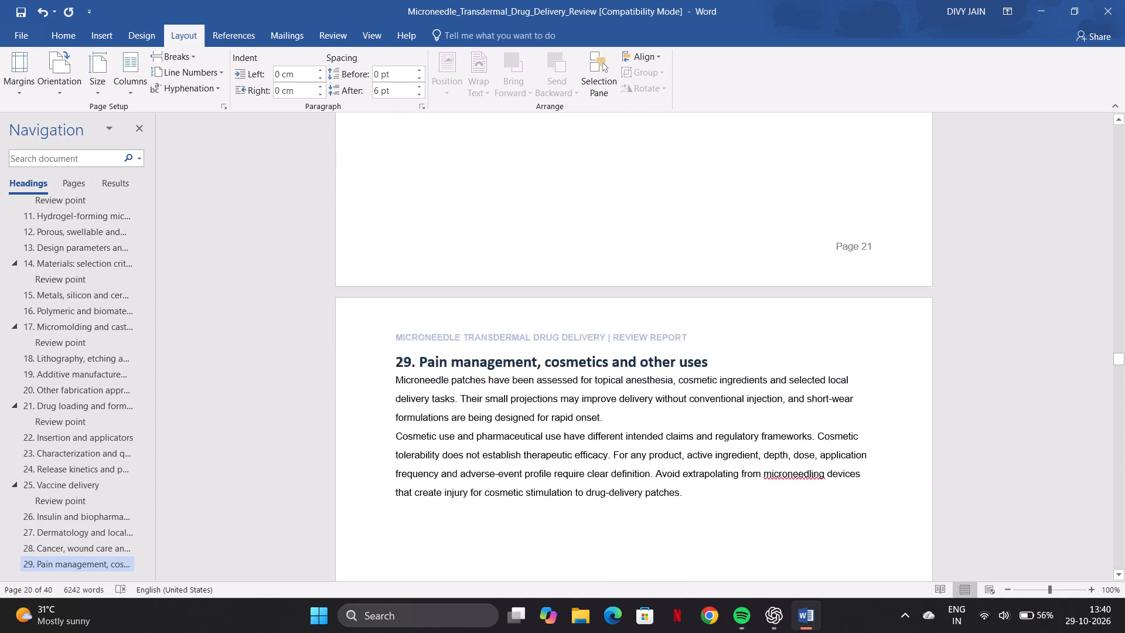
scroll(460, 322, "up", 1)
scroll(460, 322, "down", 2)
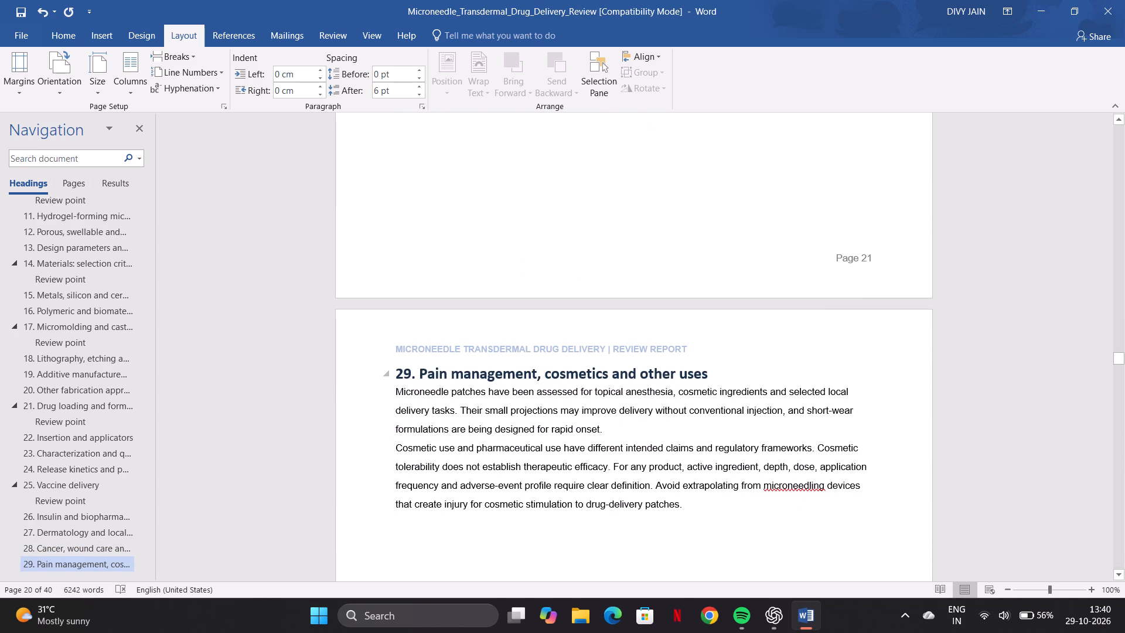
left_click(683, 438)
key("Down")
key("Down")
key("Down")
key("Down")
key("Down")
key("BackSpace")
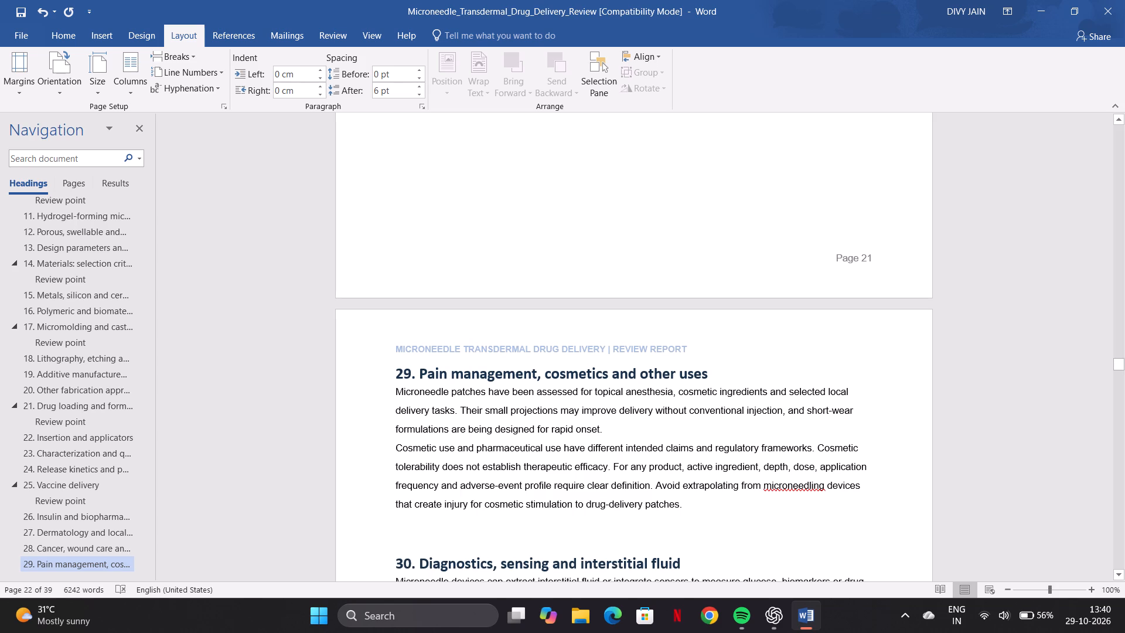
key("BackSpace")
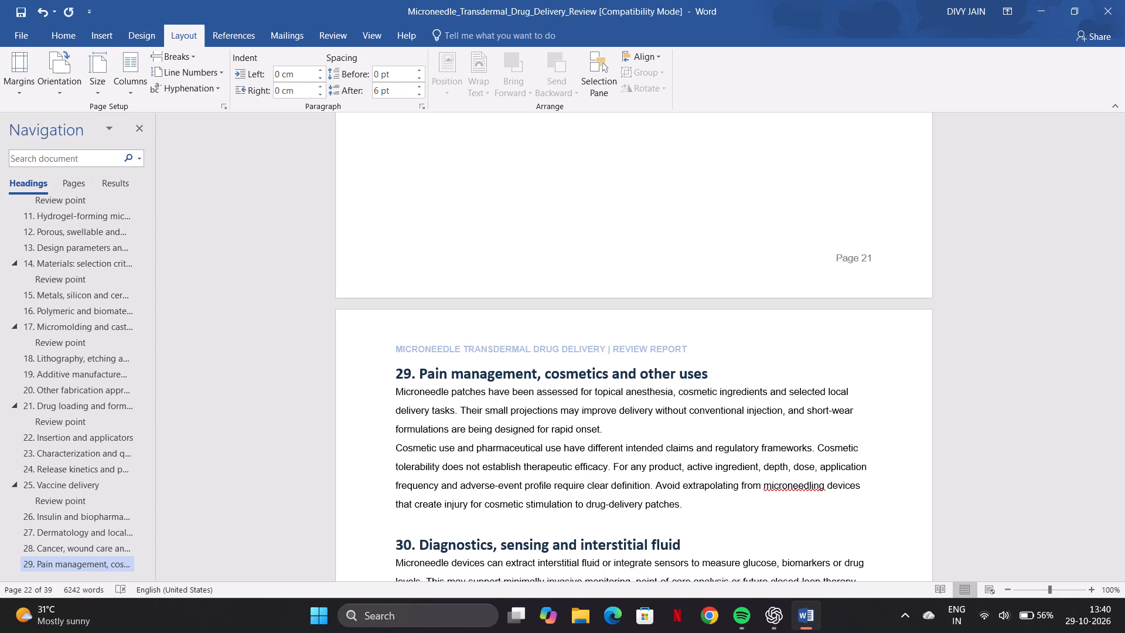
Cut all of section 29 on page 22, from the "29. Pain management, cosmetics and other uses" heading through "drug-delivery patches.".
key("ctrl+Left")
key("ctrl+Left")
key("ctrl+Left")
key("Right")
key("Right")
key("Right")
key("Right")
key("Right")
key("Right")
key("Right")
key("Right")
key("Right")
key("Right")
key("Right")
key("Right")
key("Right")
key("Right")
key("Right")
key("Right")
key("Right")
key("ctrl+shift+Left")
key("ctrl+shift+Left")
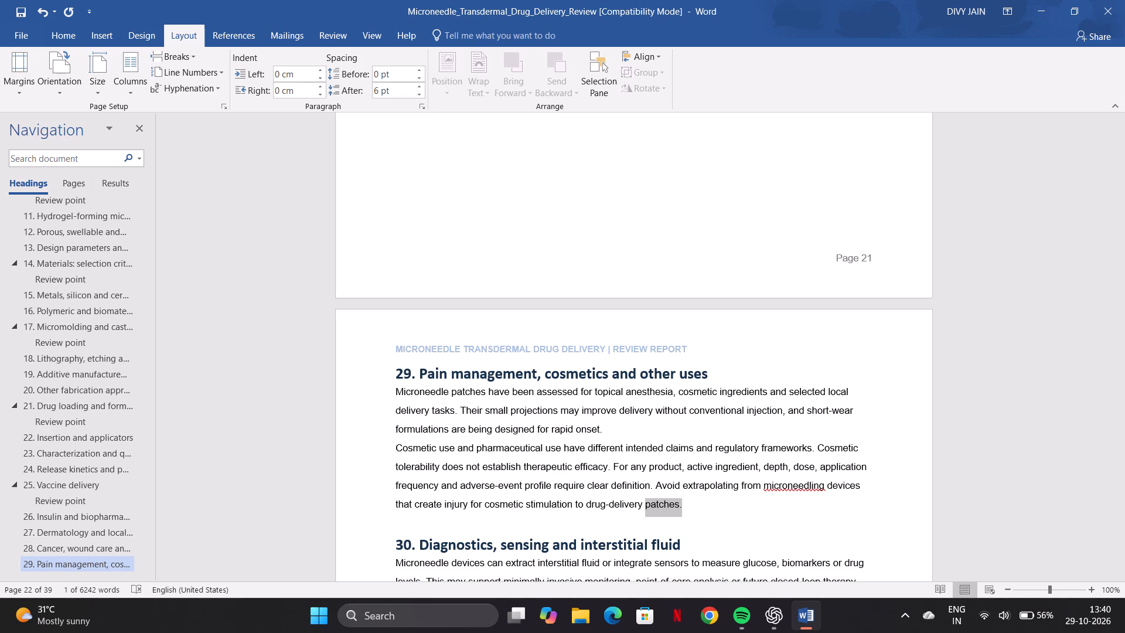
key("ctrl+shift+Left")
key("ctrl+shift+Up")
key("ctrl+shift+Up")
key("ctrl+shift+Up")
key("ctrl+shift+Up")
key("ctrl+shift+Up")
key("ctrl+shift+Up")
key("ctrl+shift+Up")
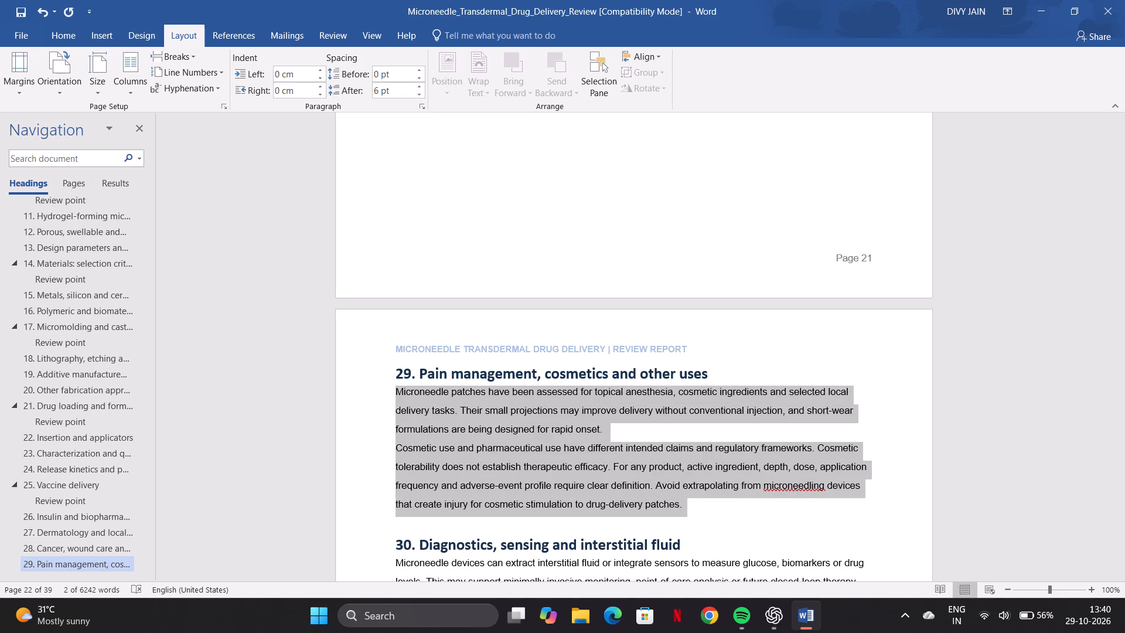
key("ctrl+shift+Up")
key("ctrl+x")
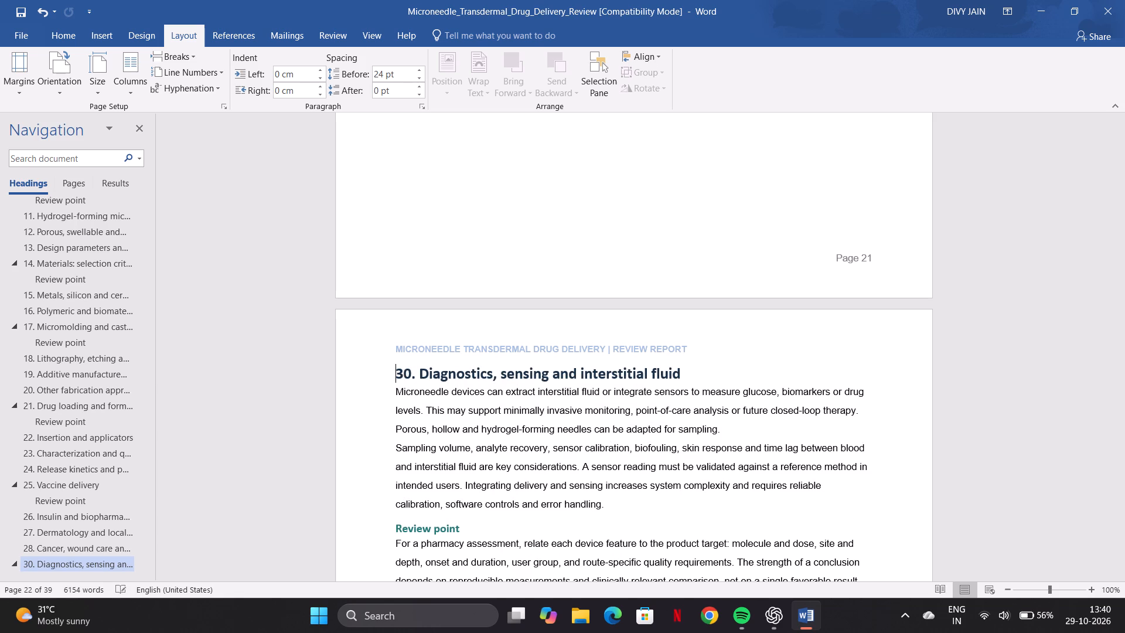
Paste the cut section 29 on a new line after section 28's last paragraph, ending "standard-care comparators.", on page 20.
scroll(717, 416, "up", 6)
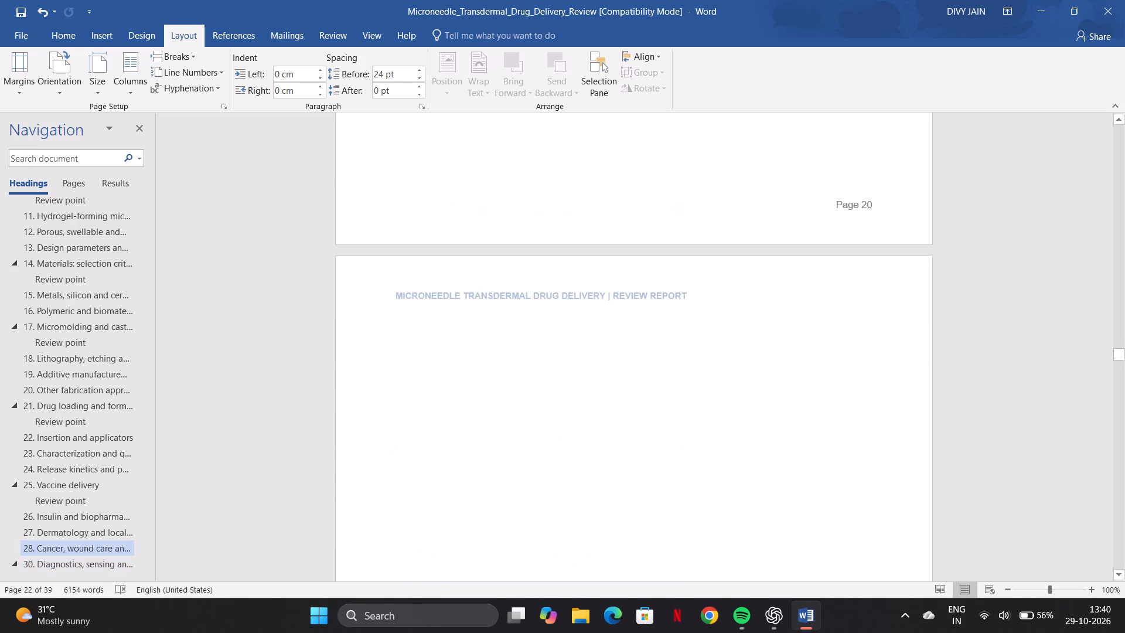
scroll(717, 416, "up", 2)
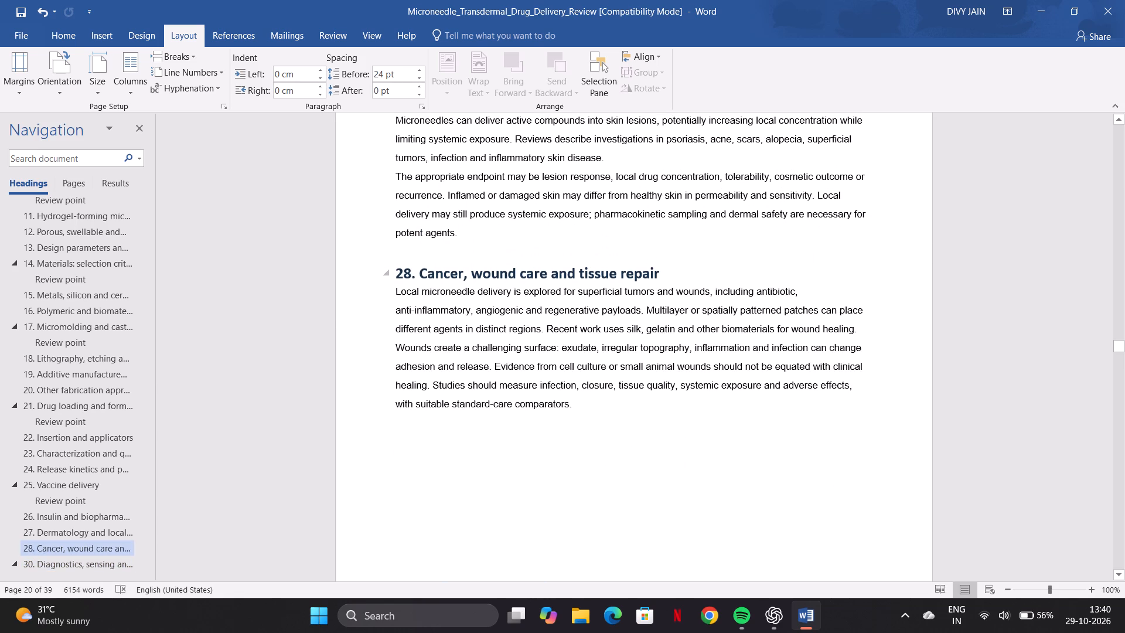
left_click(567, 401)
left_click(569, 403)
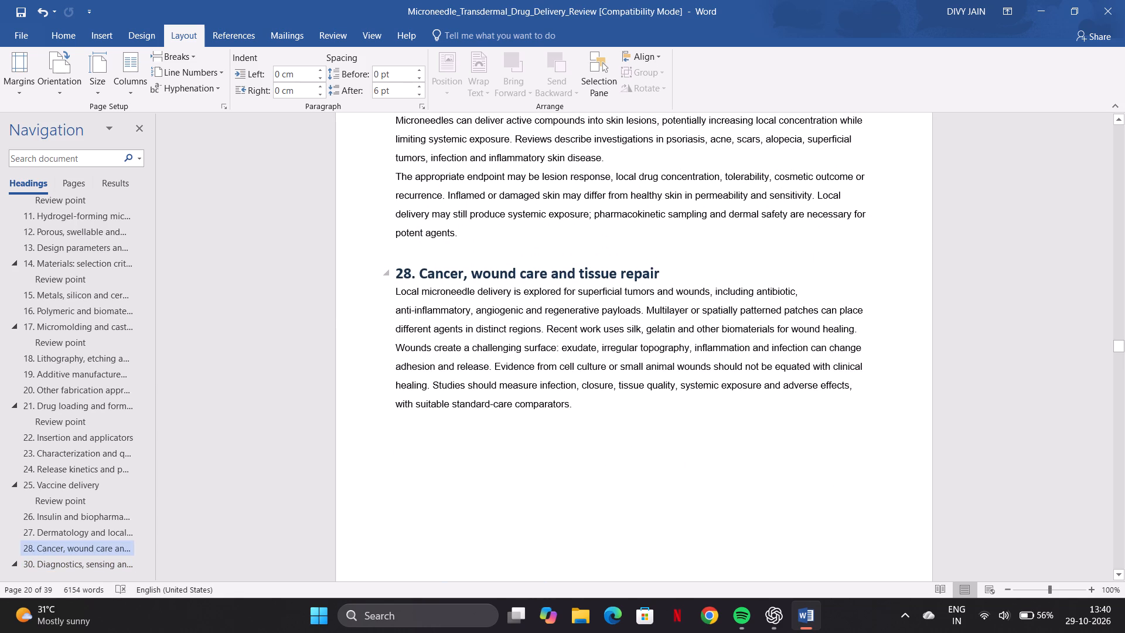
left_click(572, 404)
key("Return")
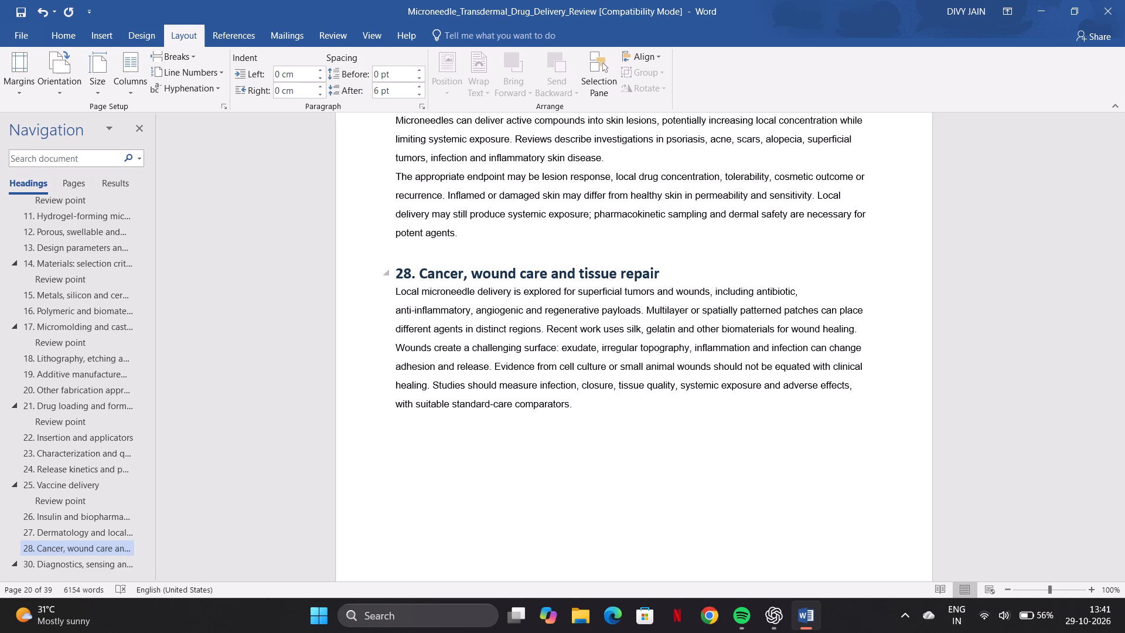
key("ctrl+v")
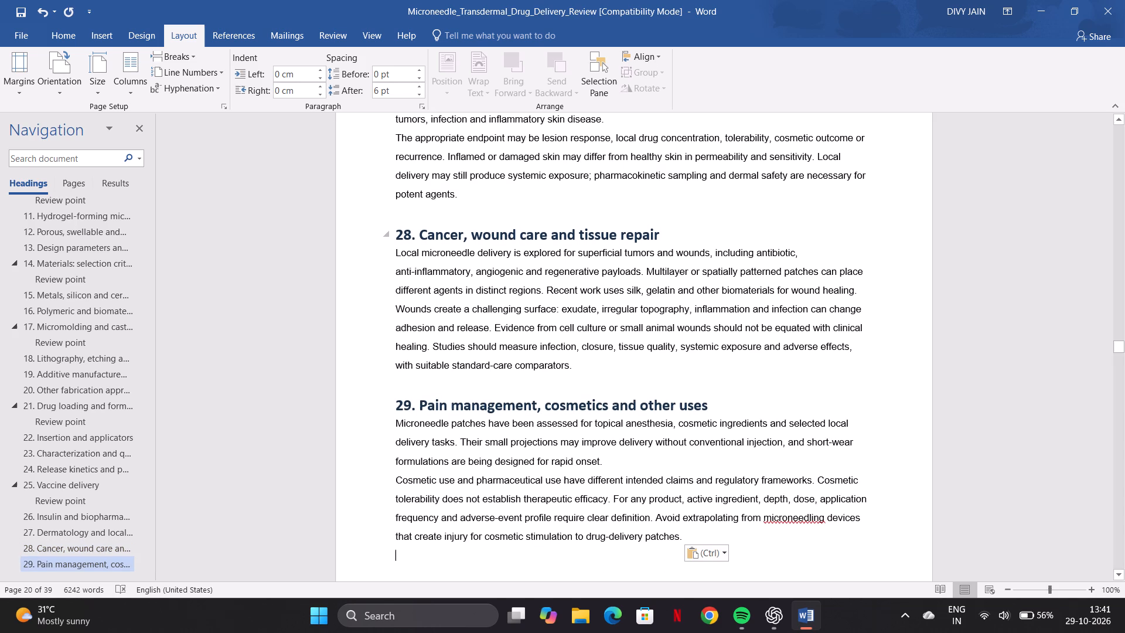
scroll(663, 444, "down", 1)
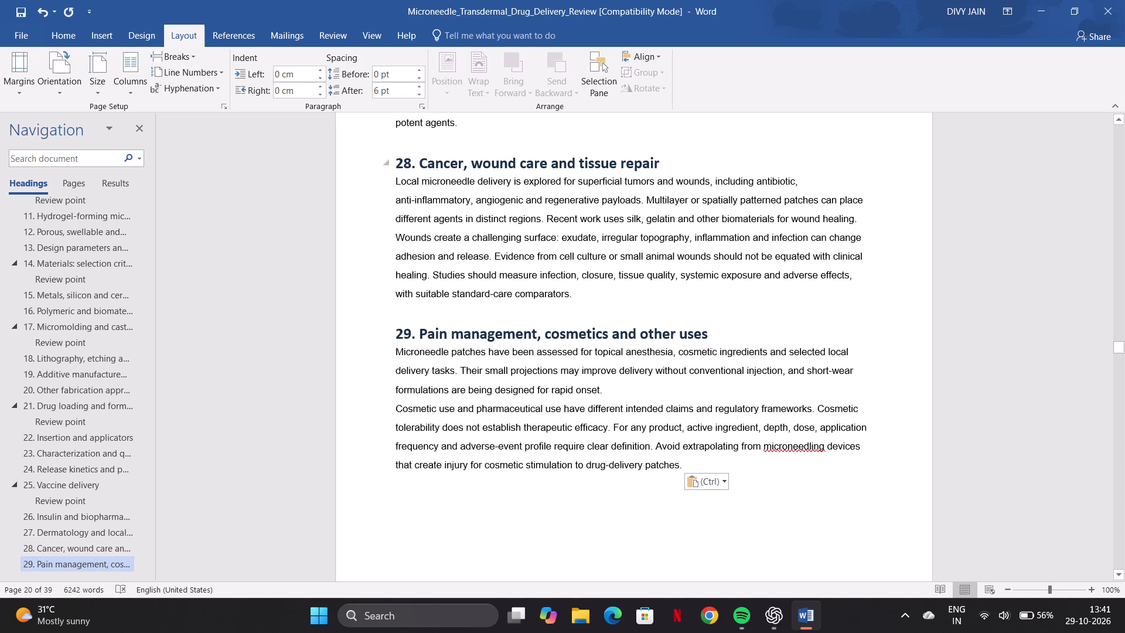
Cut sections 27 to 29 on page 20, from the "27. Dermatology and local therapy" heading through "drug-delivery patches.".
left_click(681, 460)
key("ctrl+shift+Left")
key("ctrl+shift+Left")
key("ctrl+shift+Left")
key("ctrl+shift+Up")
key("ctrl+shift+Up")
key("ctrl+shift+Up")
key("ctrl+shift+Up")
key("ctrl+shift+Up")
key("ctrl+shift+Up")
key("ctrl+shift+Up")
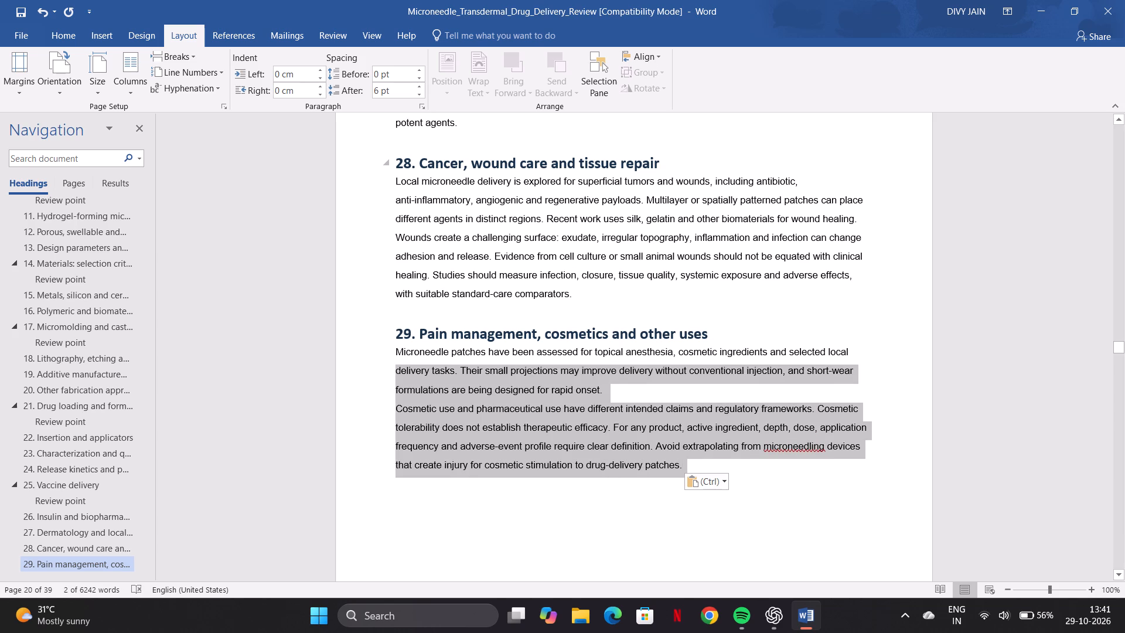
key("ctrl+shift+Up")
key("ctrl+shift+Up")
key("ctrl+shift+Up")
key("ctrl+shift+Up")
key("ctrl+shift+Up")
key("ctrl+shift+Up")
key("ctrl+shift+Up")
key("ctrl+shift+Up")
key("ctrl+shift+Up")
key("ctrl+shift+Up")
key("ctrl+shift+Up")
key("ctrl+shift+Up")
key("ctrl+shift+Up")
key("ctrl+shift+Up")
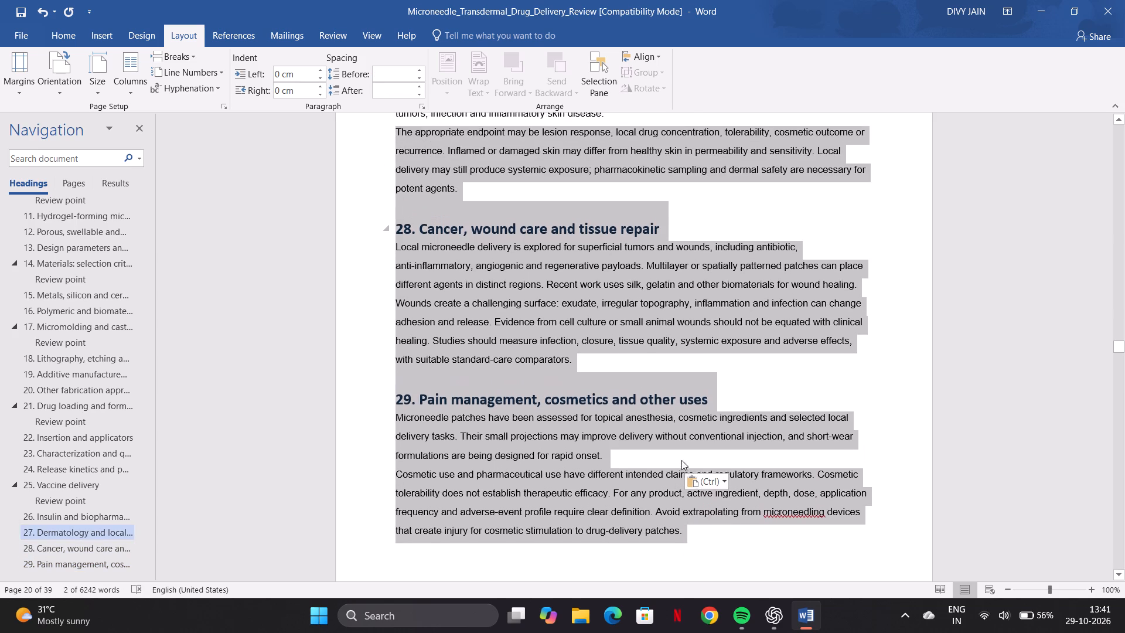
key("ctrl+shift+Up")
key("ctrl+shift+Up")
key("ctrl+shift+Up")
key("ctrl+shift+Up")
key("ctrl+shift+Down")
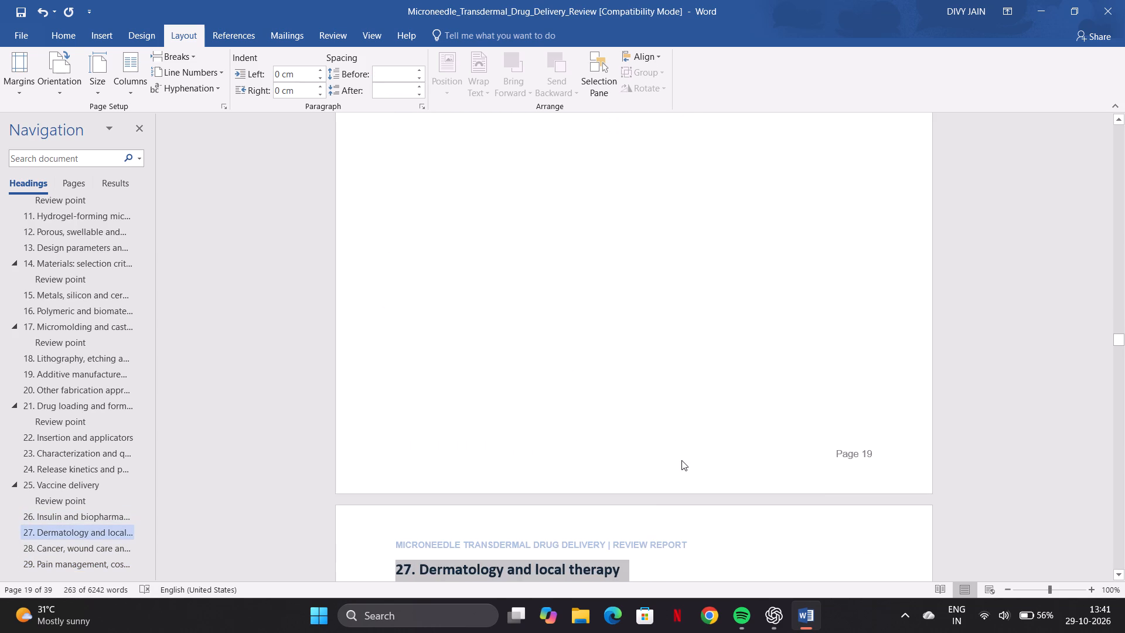
key("ctrl+shift+Down")
key("ctrl+shift+Up")
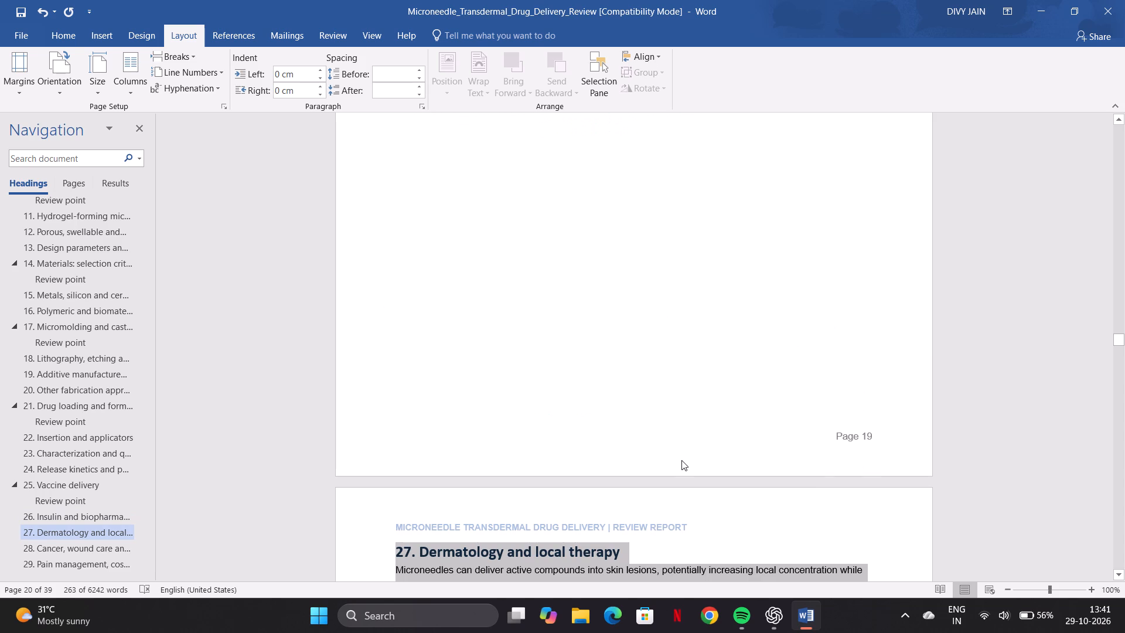
key("ctrl+x")
Paste the cut sections 27 to 29 at the start of the blank page 15, following section 26 on page 14.
scroll(674, 300, "up", 4)
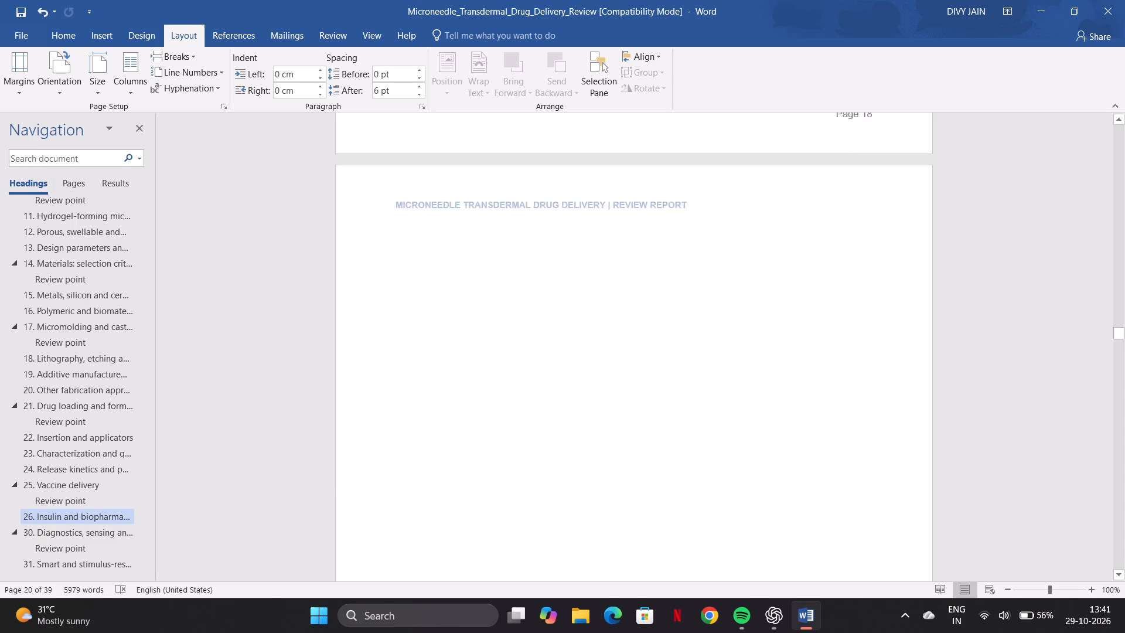
scroll(674, 300, "up", 13)
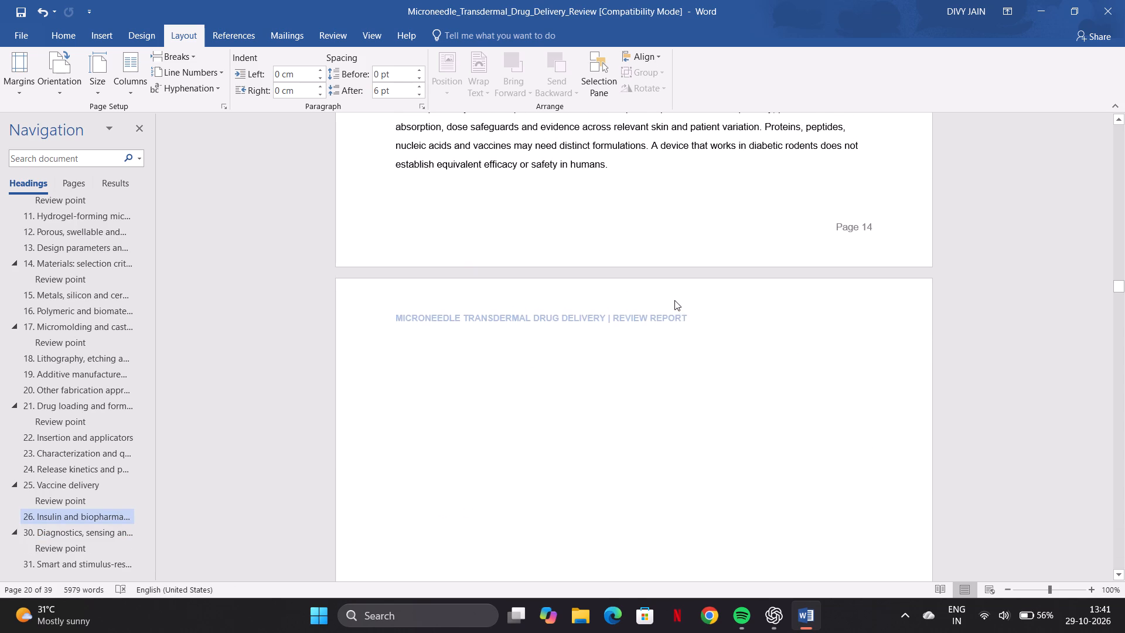
scroll(674, 300, "up", 1)
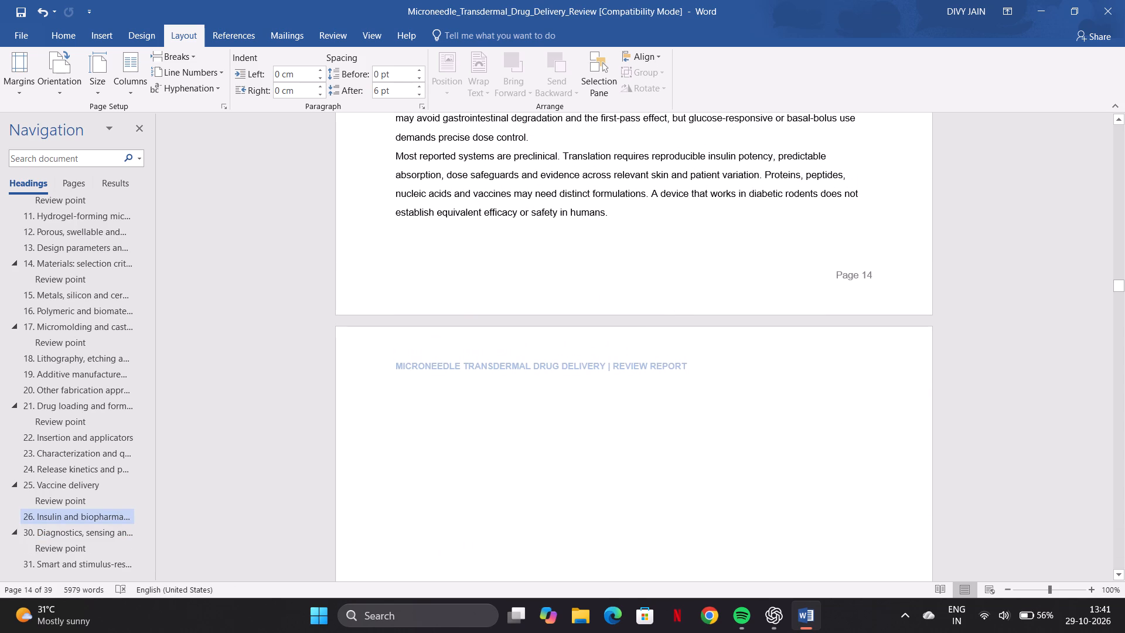
left_click(449, 383)
key("ctrl+v")
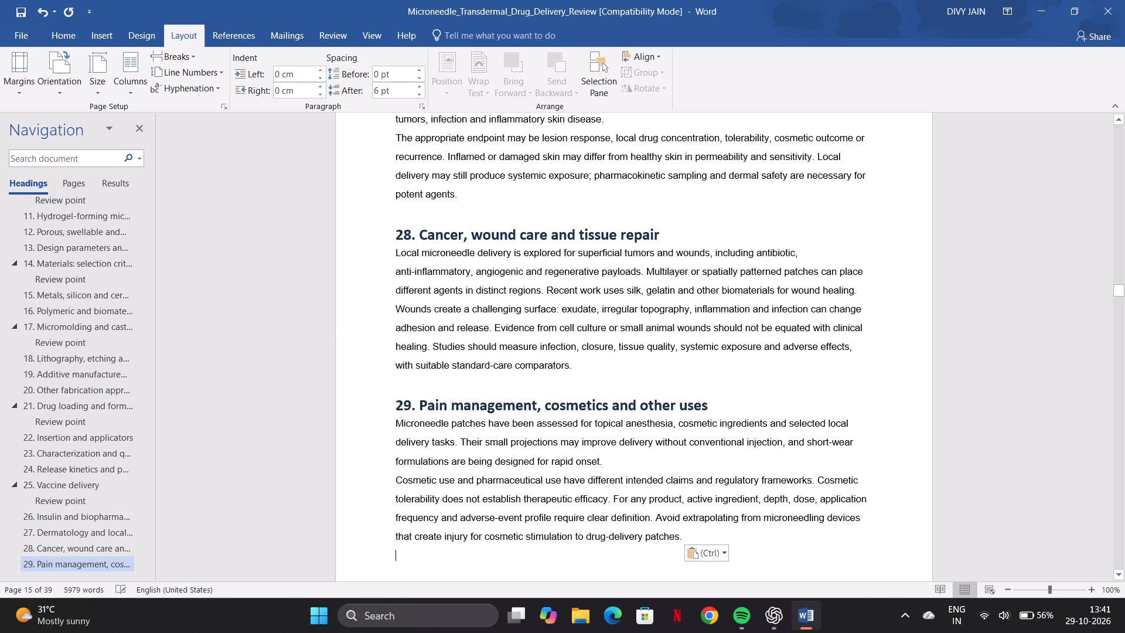
Add an empty line after the last paragraph of section 27 and of section 28 on page 15.
scroll(517, 300, "up", 4)
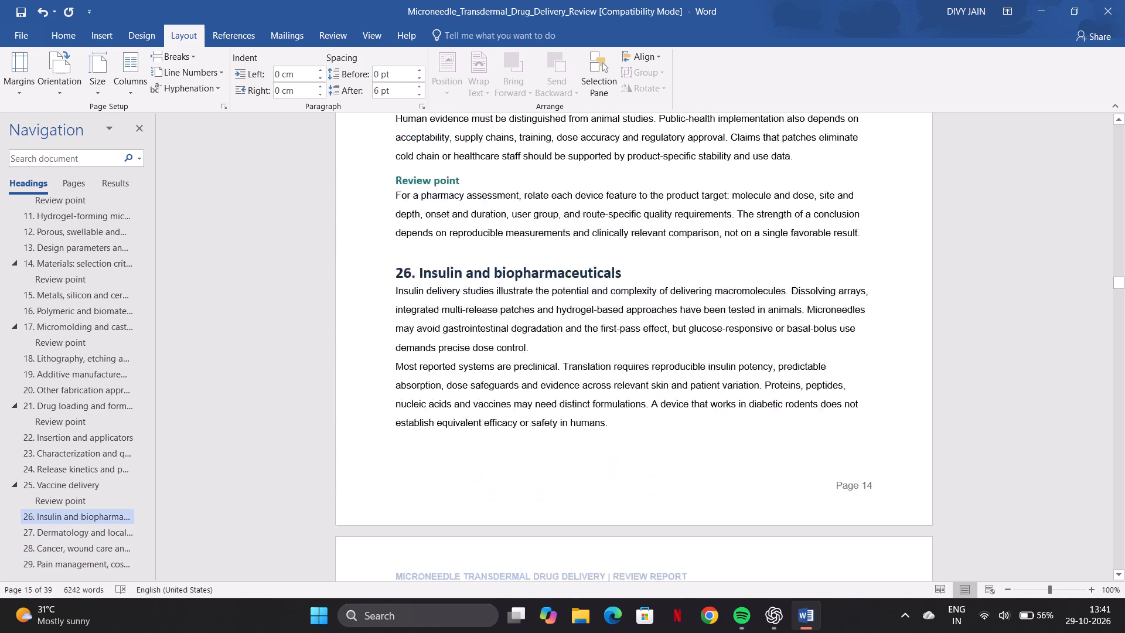
scroll(517, 300, "up", 2)
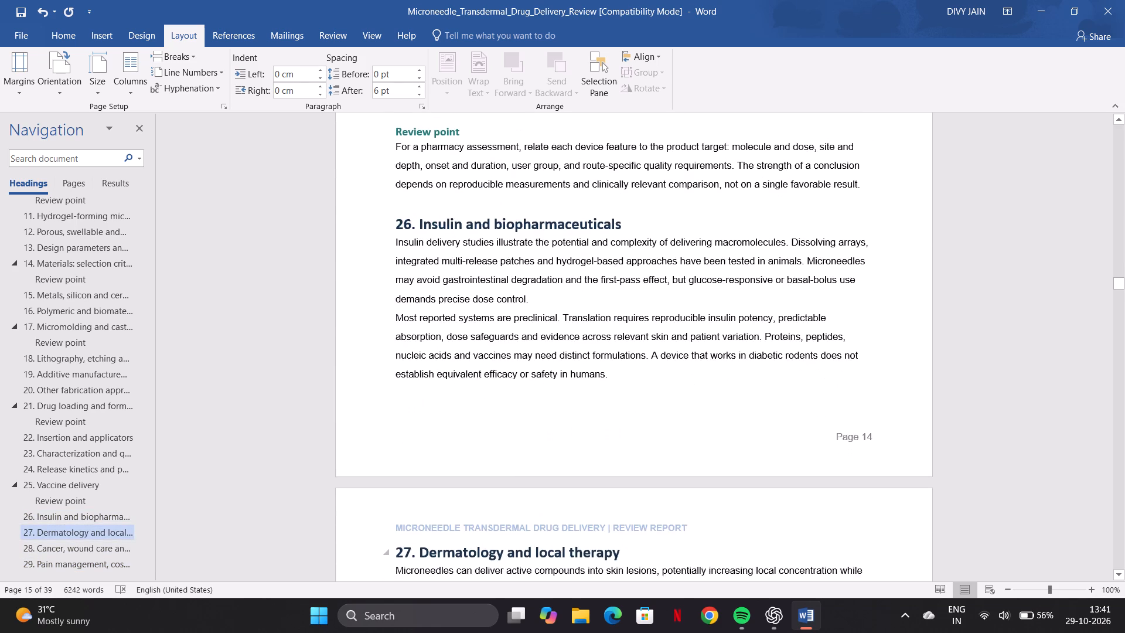
scroll(517, 300, "down", 4)
scroll(517, 300, "up", 2)
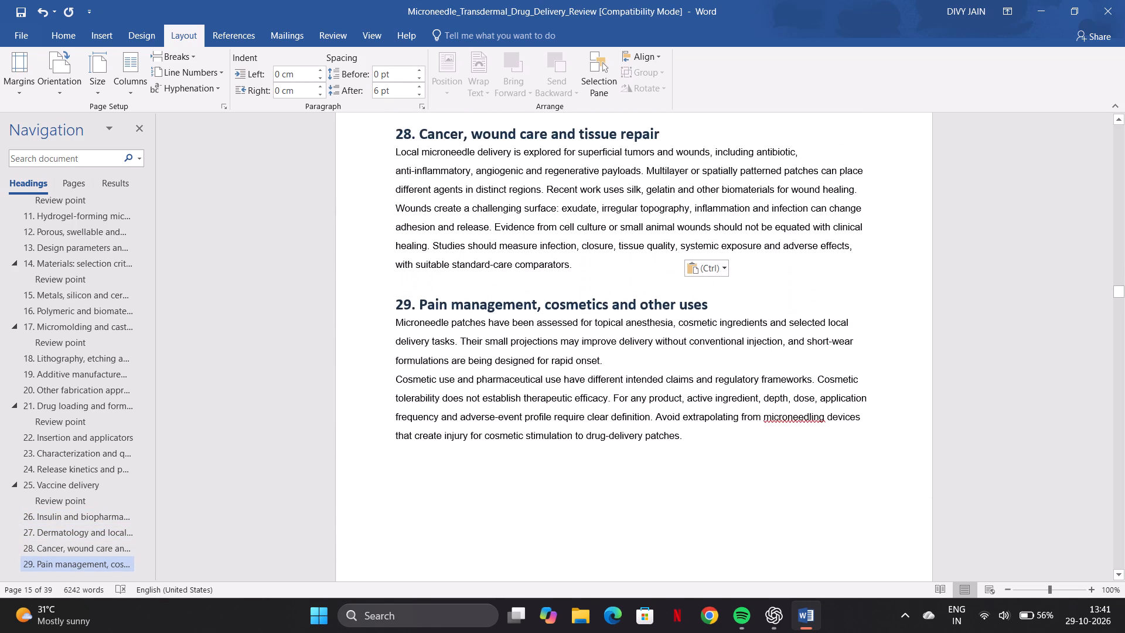
scroll(517, 300, "up", 1)
left_click(472, 183)
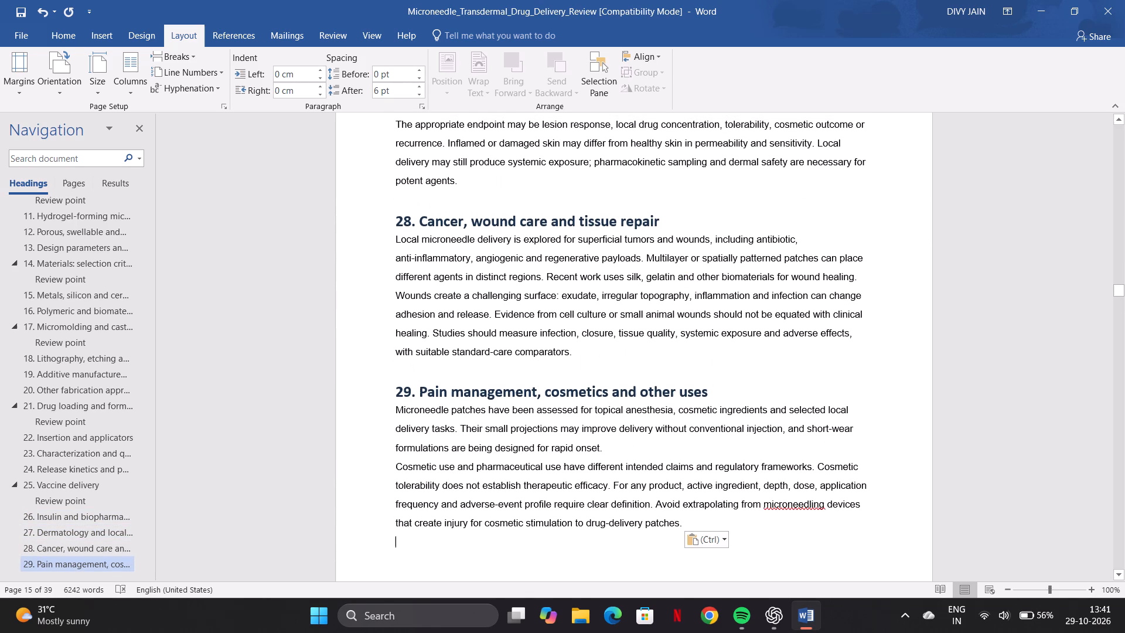
key("Return")
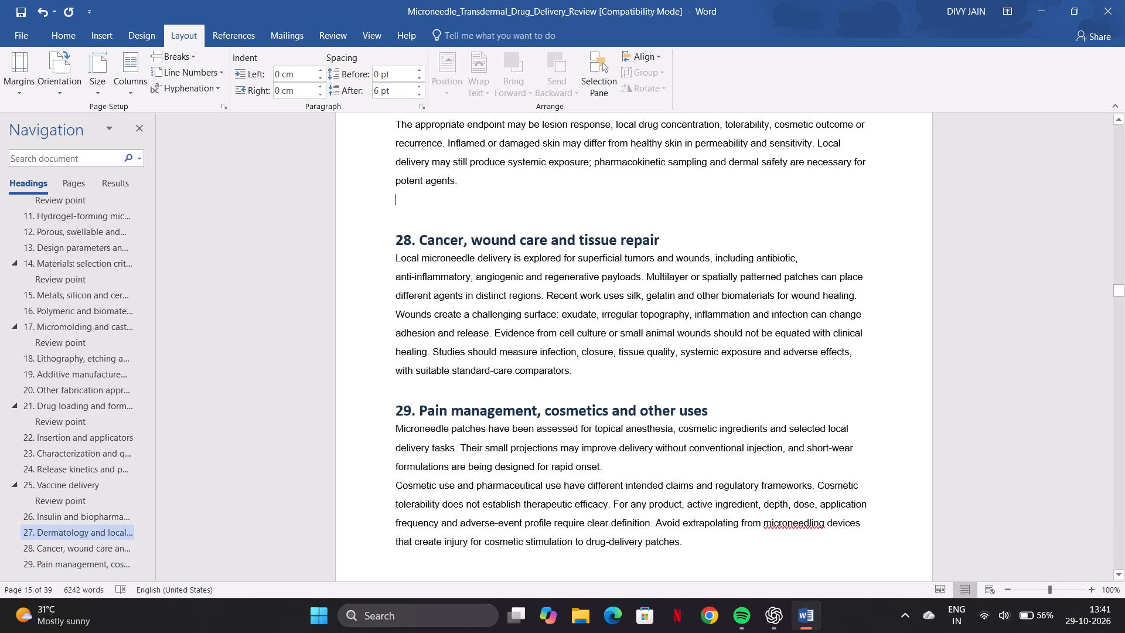
left_click(620, 341)
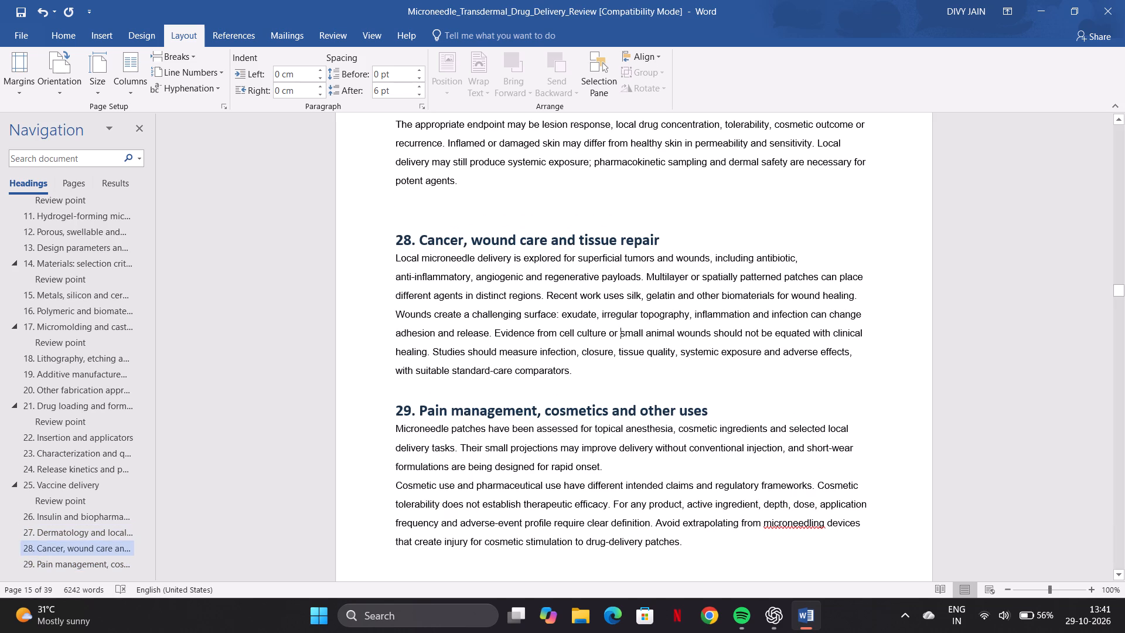
key("Down")
key("Down")
key("Return")
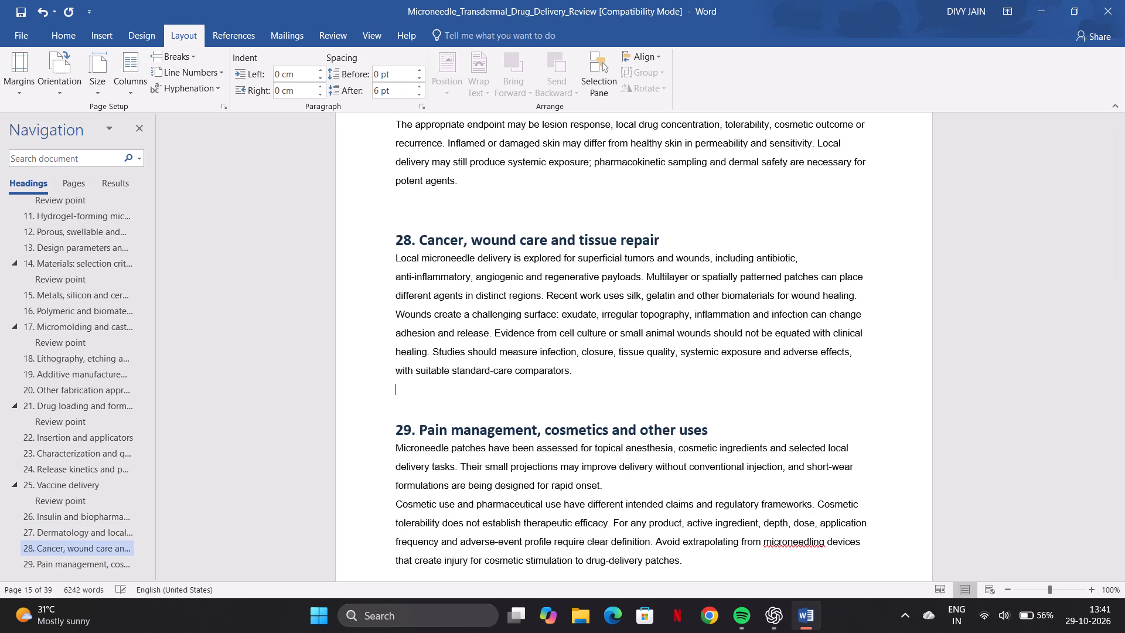
Cut all of section 31 on page 23, from the "31. Smart and stimulus-responsive systems" heading through "established treatment options.".
scroll(607, 353, "down", 5)
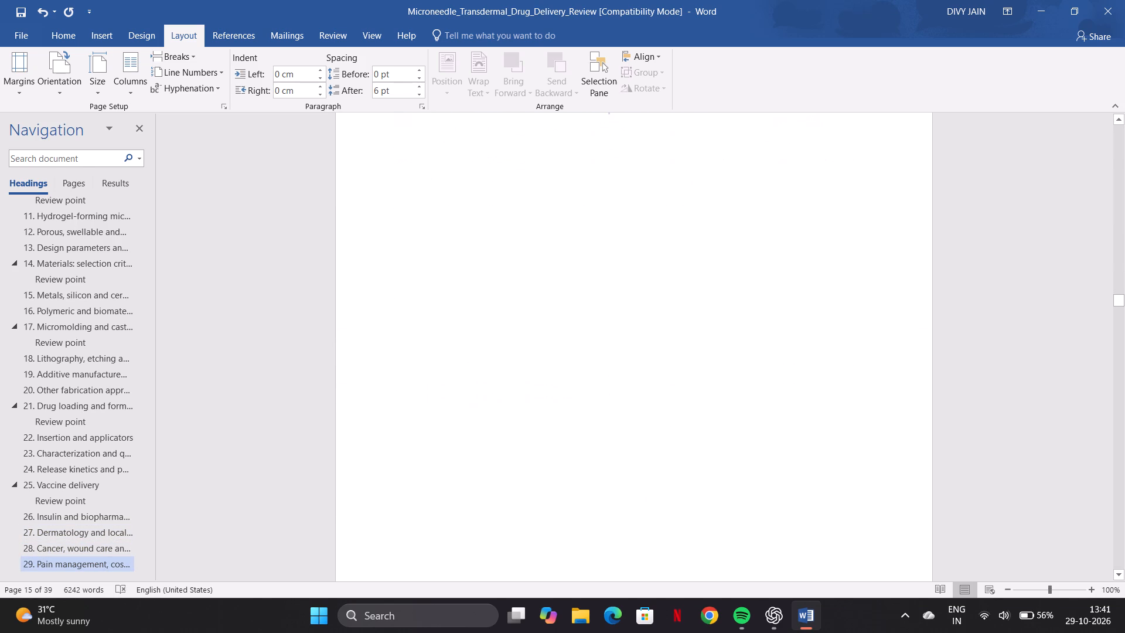
scroll(607, 353, "down", 6)
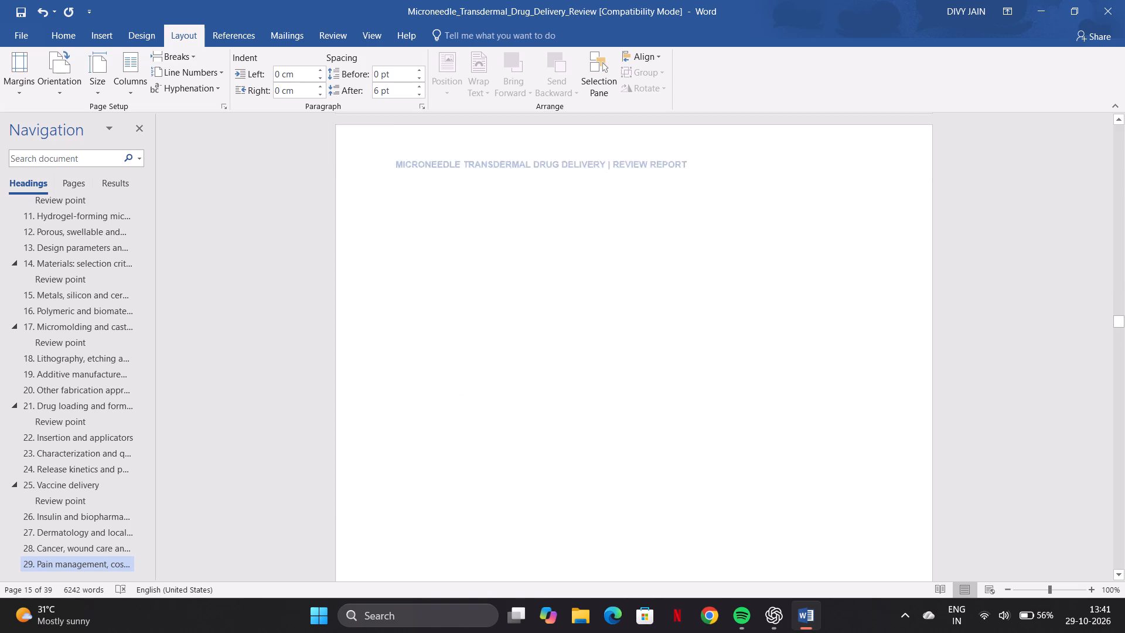
scroll(607, 353, "down", 4)
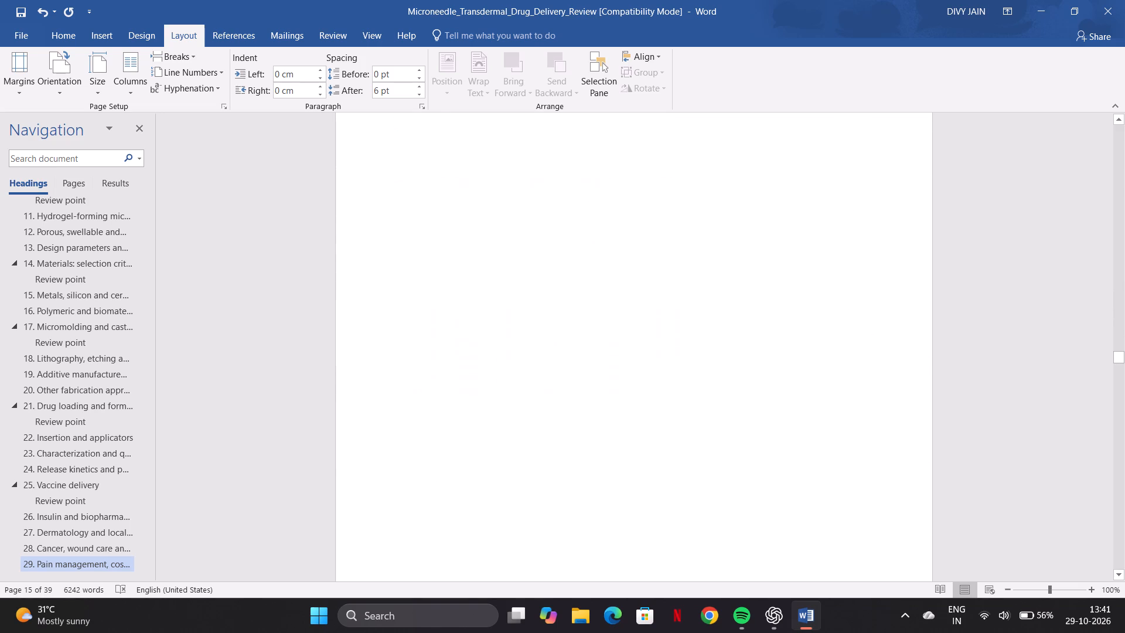
scroll(607, 353, "down", 3)
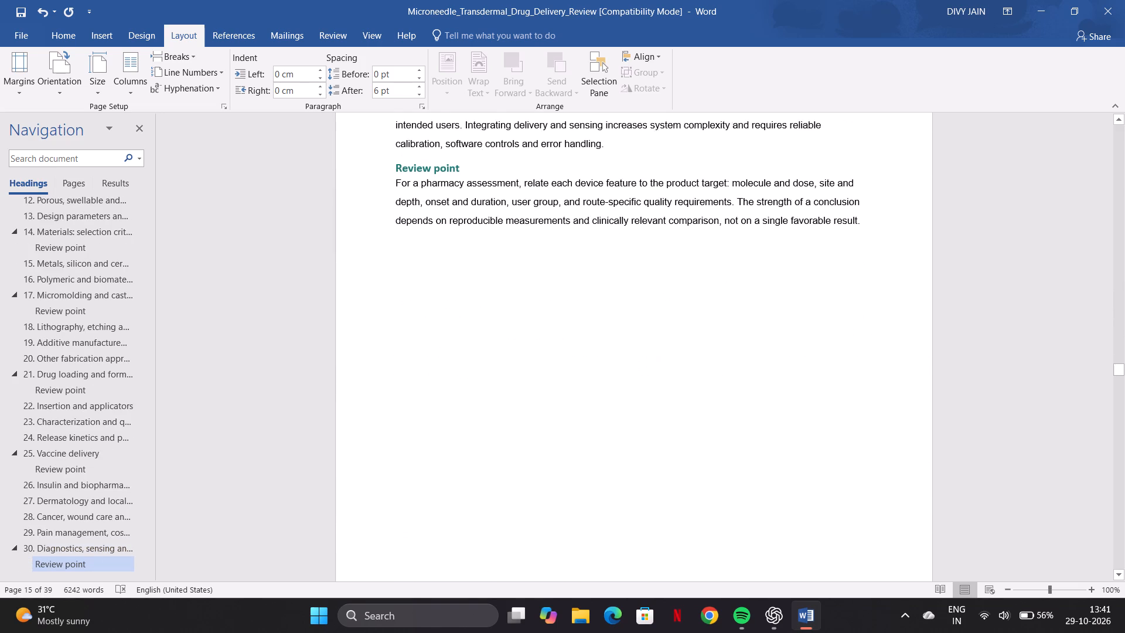
scroll(607, 353, "down", 2)
scroll(594, 358, "up", 2)
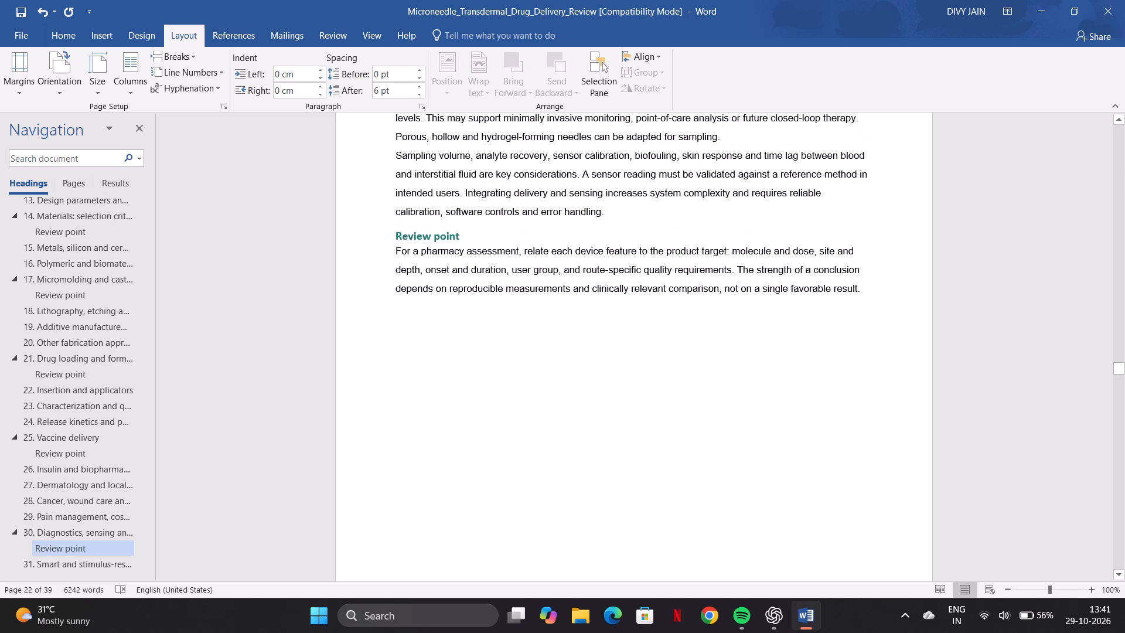
scroll(594, 358, "down", 4)
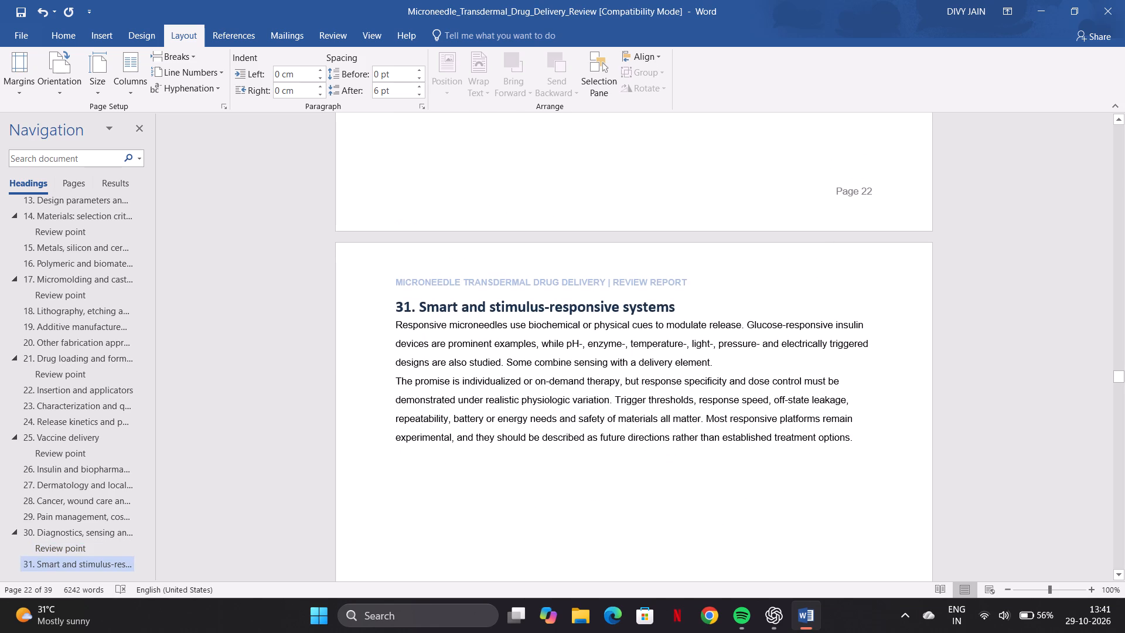
left_click(783, 434)
key("Right")
key("Right")
key("Right")
key("Right")
key("Right")
key("Right")
key("Right")
key("Right")
key("Right")
key("Right")
key("Right")
key("Right")
key("Right")
key("Right")
key("Right")
key("Right")
key("ctrl+shift+Left")
key("ctrl+shift+Left")
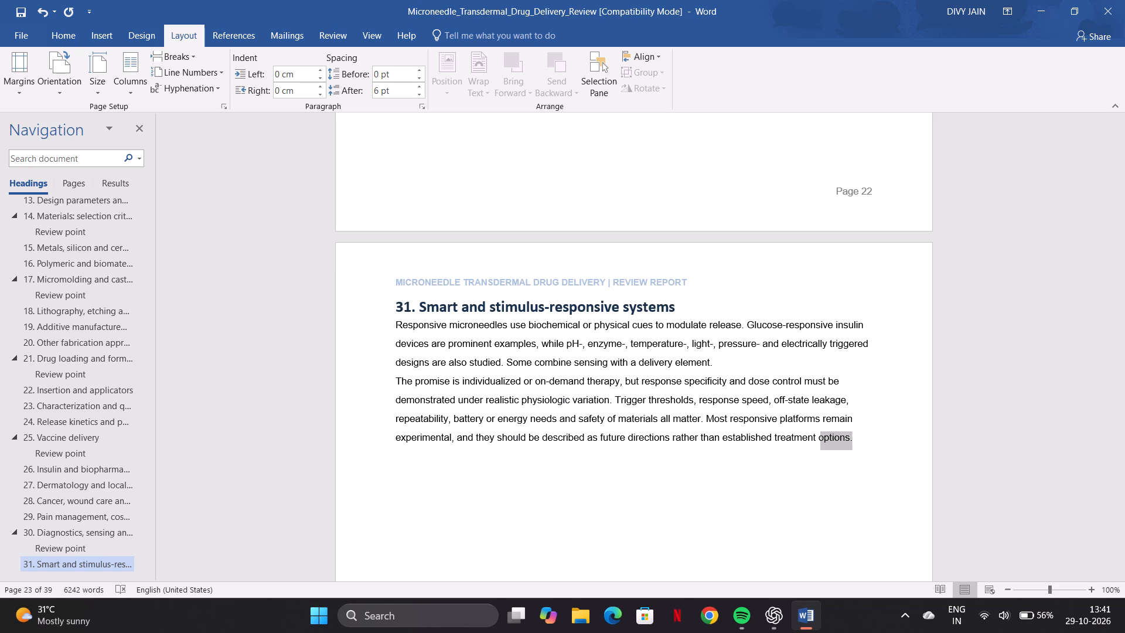
key("ctrl+shift+Left")
key("ctrl+shift+Up")
key("ctrl+shift+Up")
key("ctrl+shift+Up")
key("ctrl+shift+Up")
key("ctrl+shift+Up")
key("ctrl+shift+Up")
key("ctrl+shift+Up")
key("ctrl+shift+Up")
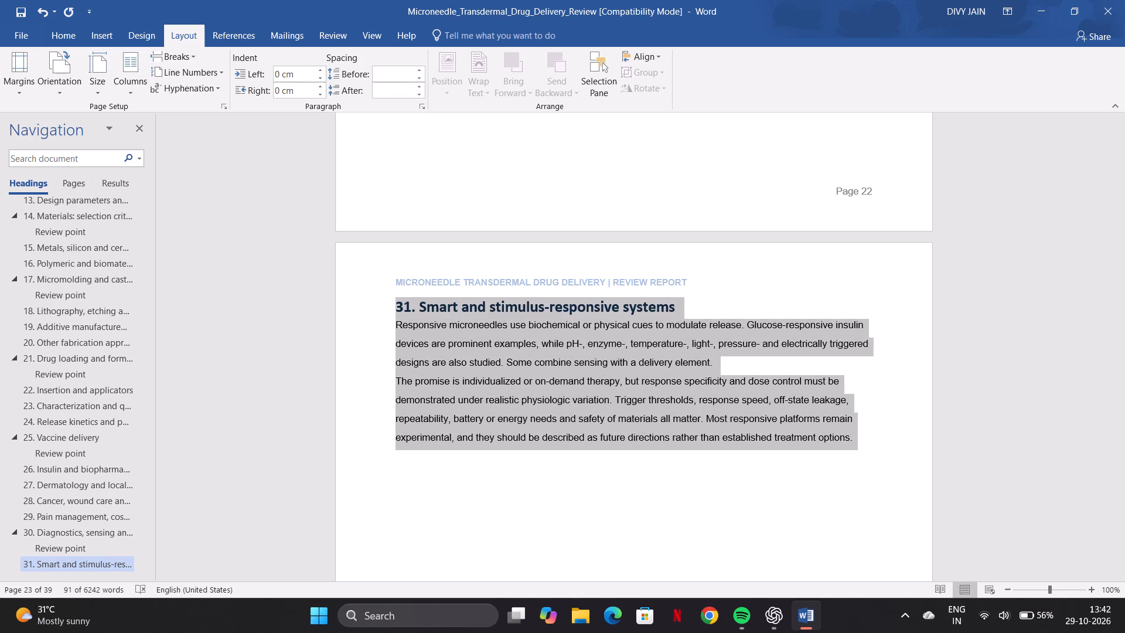
key("ctrl+x")
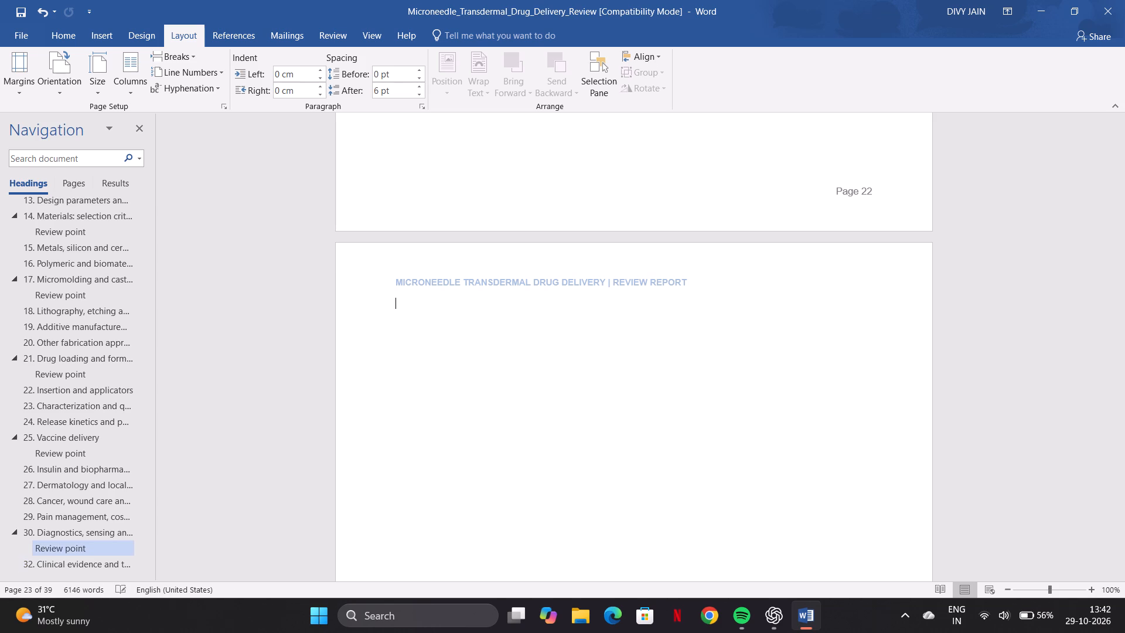
Delete the page break below section 30's Review point paragraph, ending "single favorable result.", on page 22.
scroll(896, 348, "up", 4)
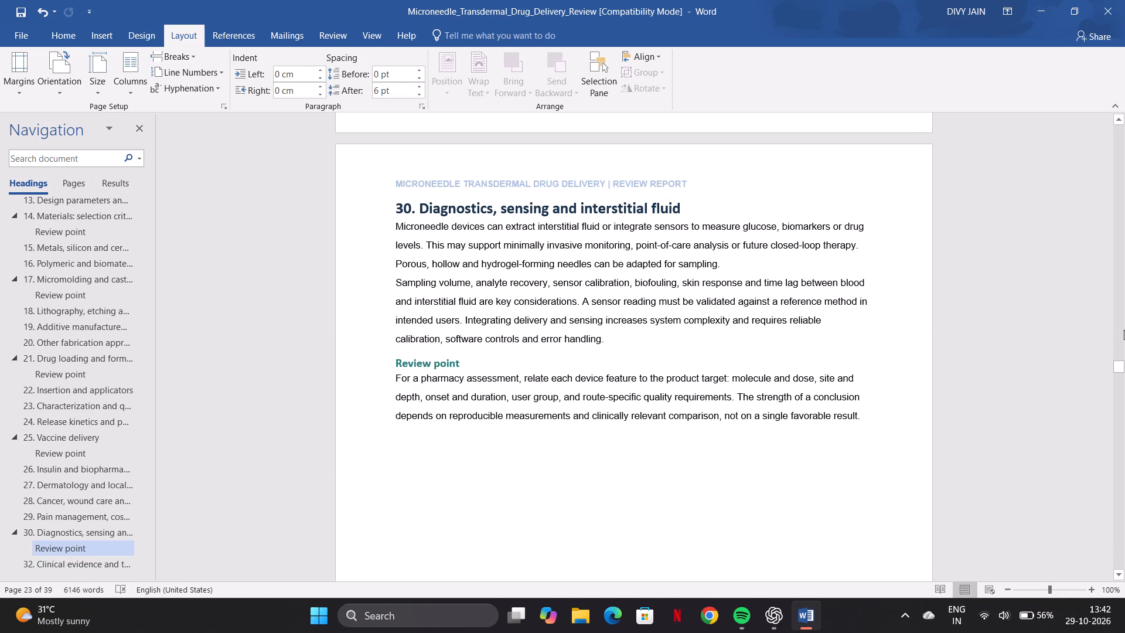
left_click(1124, 330)
scroll(1124, 330, "down", 3)
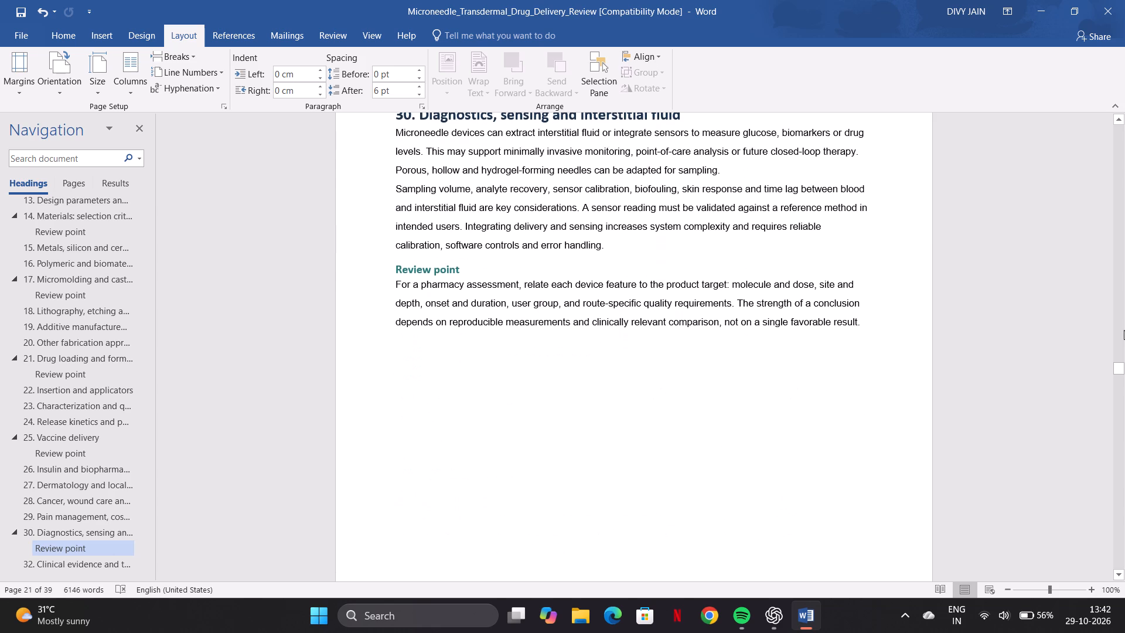
left_click(1124, 295)
scroll(1124, 295, "down", 1)
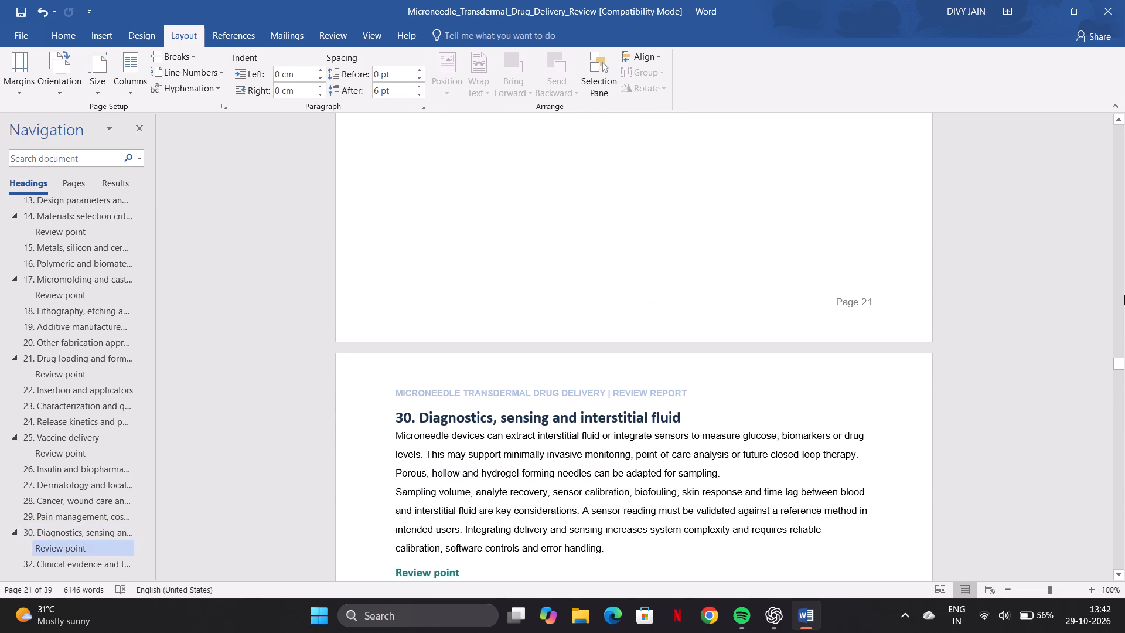
scroll(1124, 295, "down", 1)
scroll(837, 517, "down", 2)
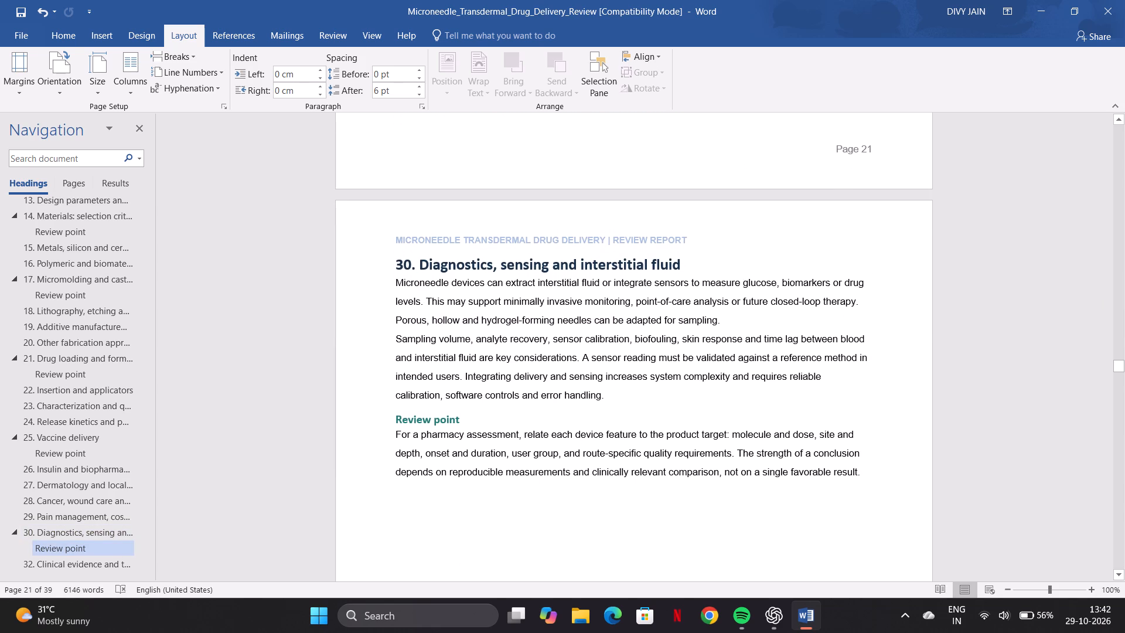
left_click(884, 551)
key("BackSpace")
key("BackSpace")
Paste the cut section 31 on a new line after section 30's Review point paragraph on page 22.
key("Return")
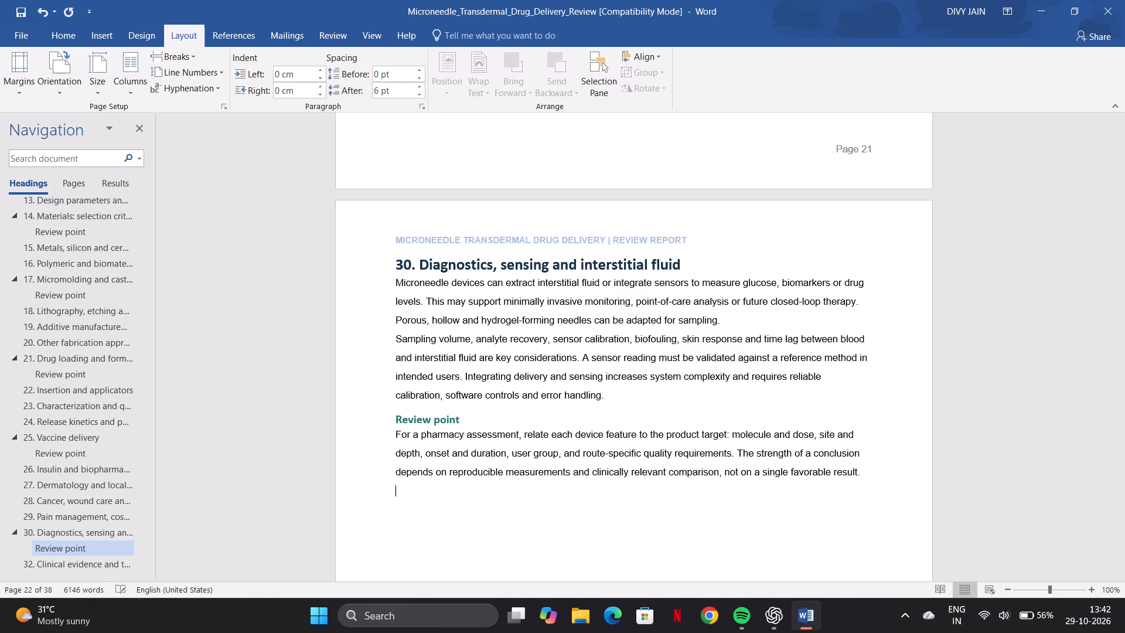
key("ctrl+v")
scroll(932, 509, "down", 1)
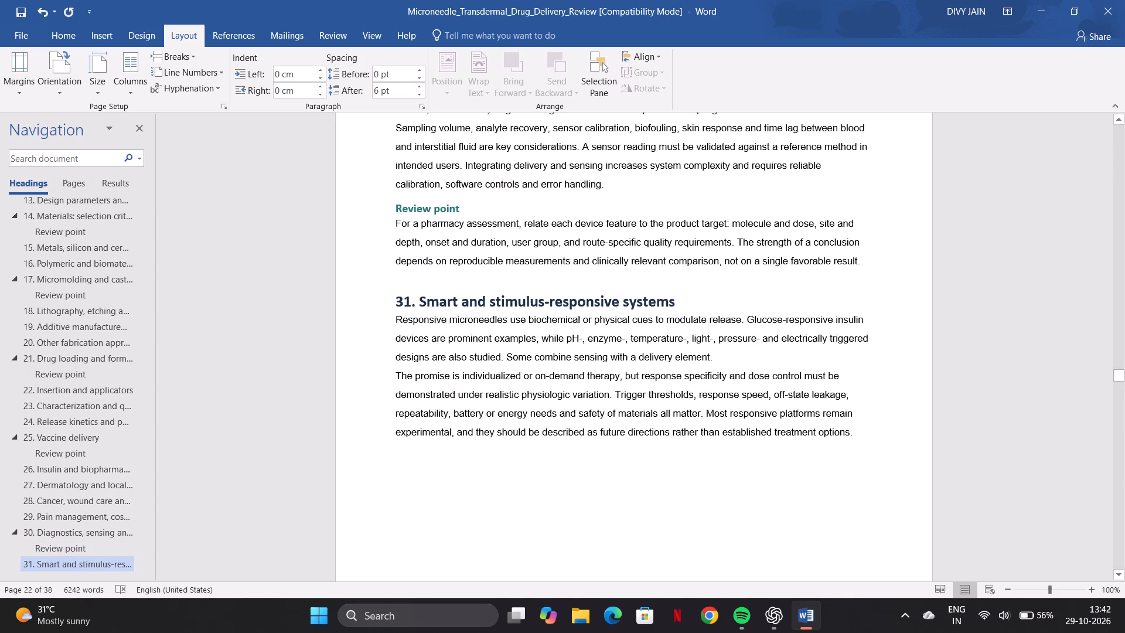
scroll(932, 509, "down", 5)
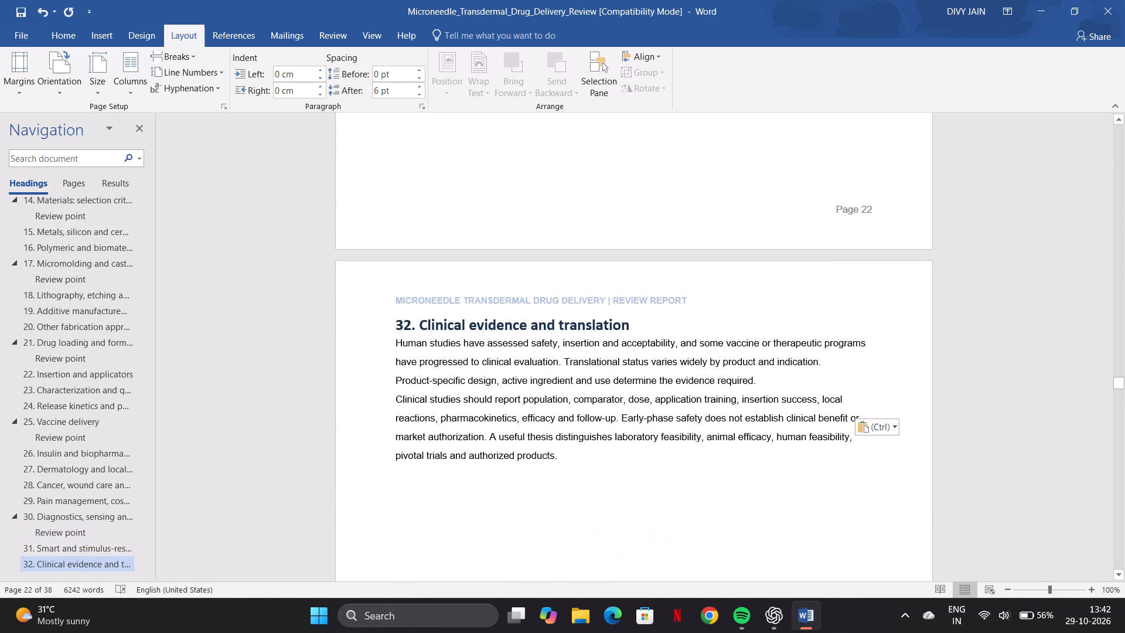
Cut all of section 32 on page 23, from the "32. Clinical evidence and translation" heading through "authorized products.".
scroll(932, 509, "down", 1)
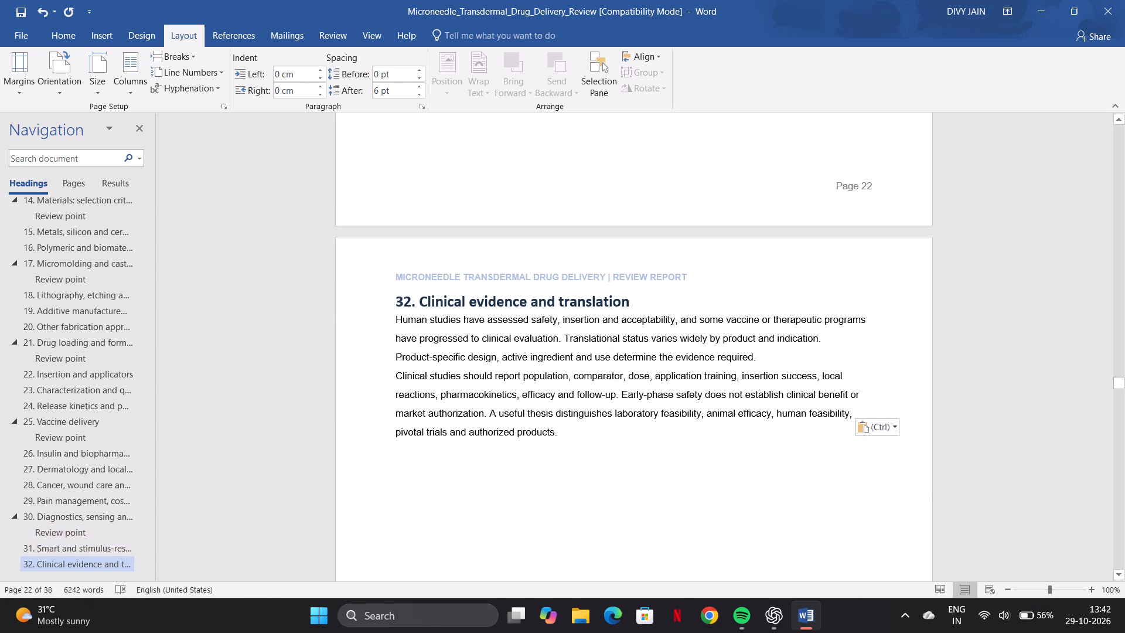
left_click(555, 431)
left_click(557, 431)
key("ctrl+shift+Left")
key("ctrl+shift+Left")
key("ctrl+shift+Left")
key("ctrl+shift+Up")
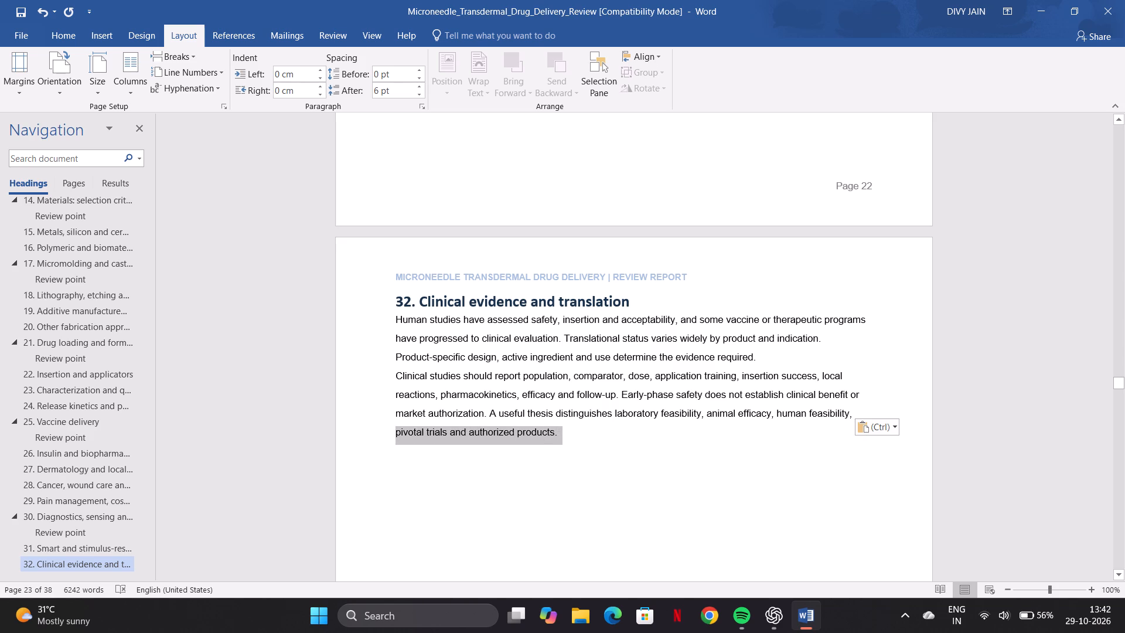
key("ctrl+shift+Up")
key("ctrl+shift+Up")
key("ctrl+shift+Up")
key("ctrl+shift+Up")
key("ctrl+shift+Up")
key("ctrl+shift+Up")
key("ctrl+shift+Up")
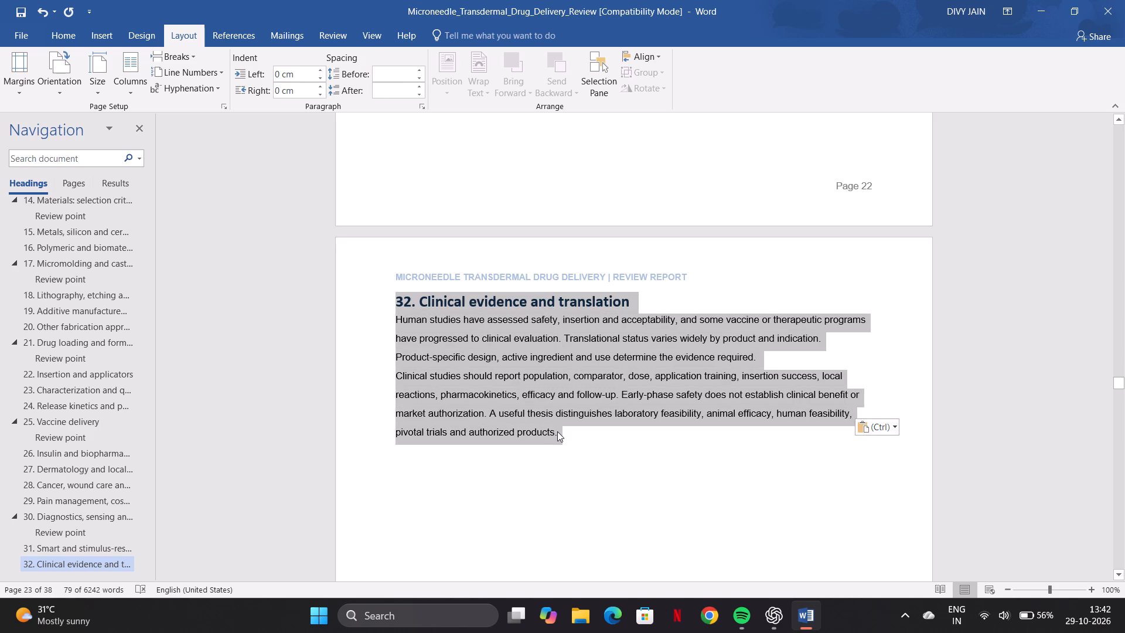
key("ctrl+x")
Paste the cut section 32 on a new line after section 31's last paragraph, ending "established treatment options.", on page 22.
scroll(573, 293, "up", 2)
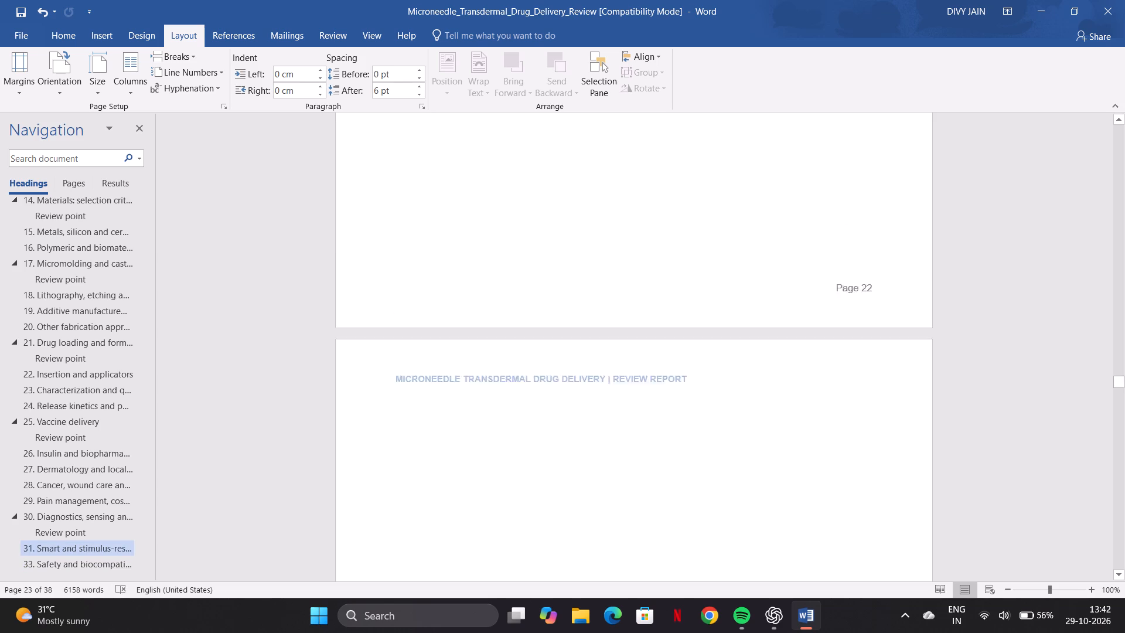
scroll(573, 293, "up", 2)
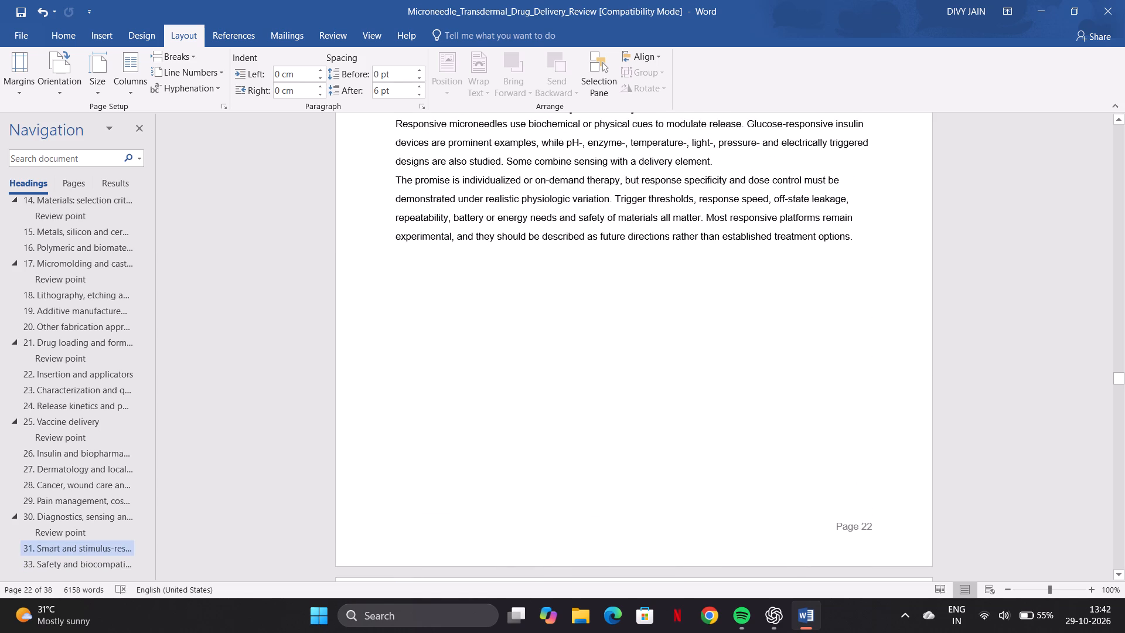
left_click(768, 202)
left_click(781, 209)
left_click(833, 241)
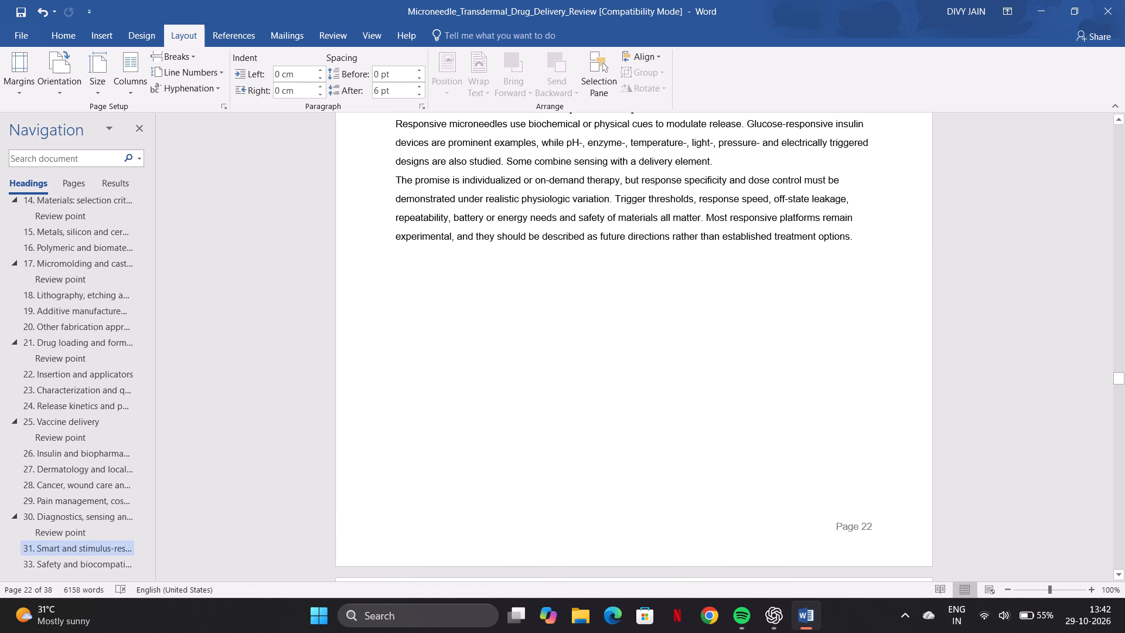
left_click(852, 236)
key("Return")
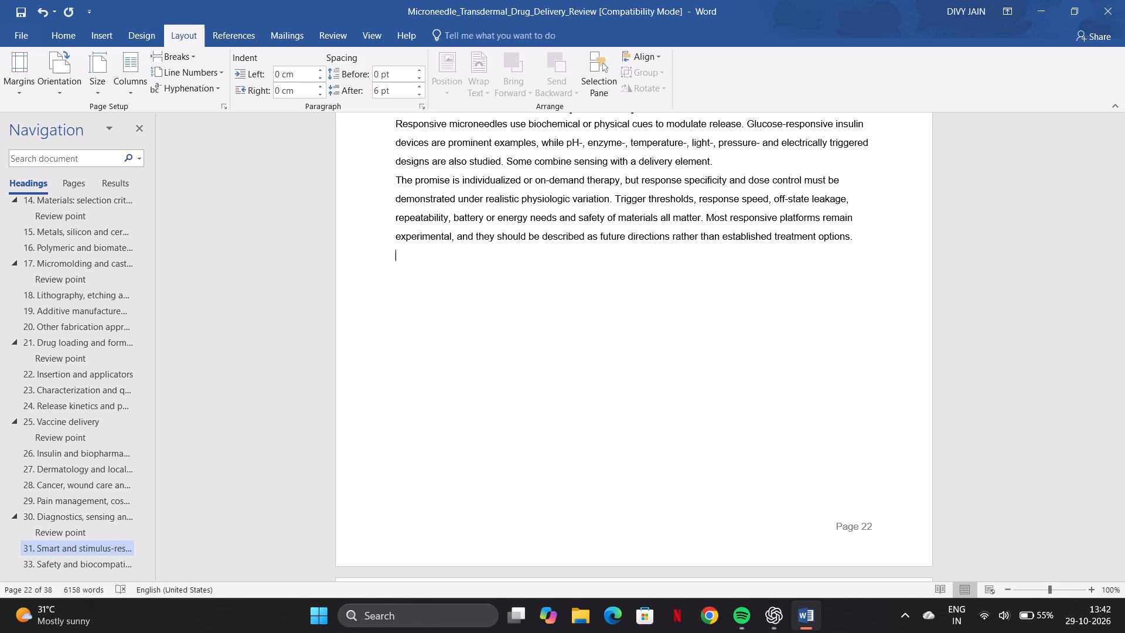
key("ctrl+v")
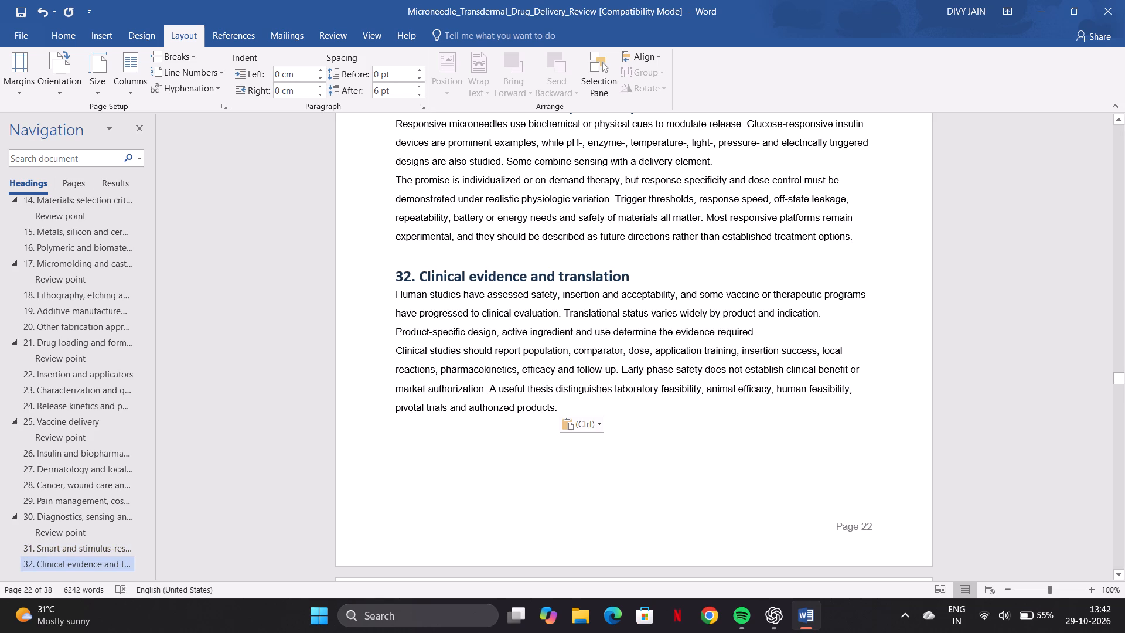
Cut sections 30 to 32 on page 22, from the "30. Diagnostics, sensing and interstitial fluid" heading through "authorized products.".
left_click(568, 403)
key("ctrl+shift+Left")
key("ctrl+shift+Left")
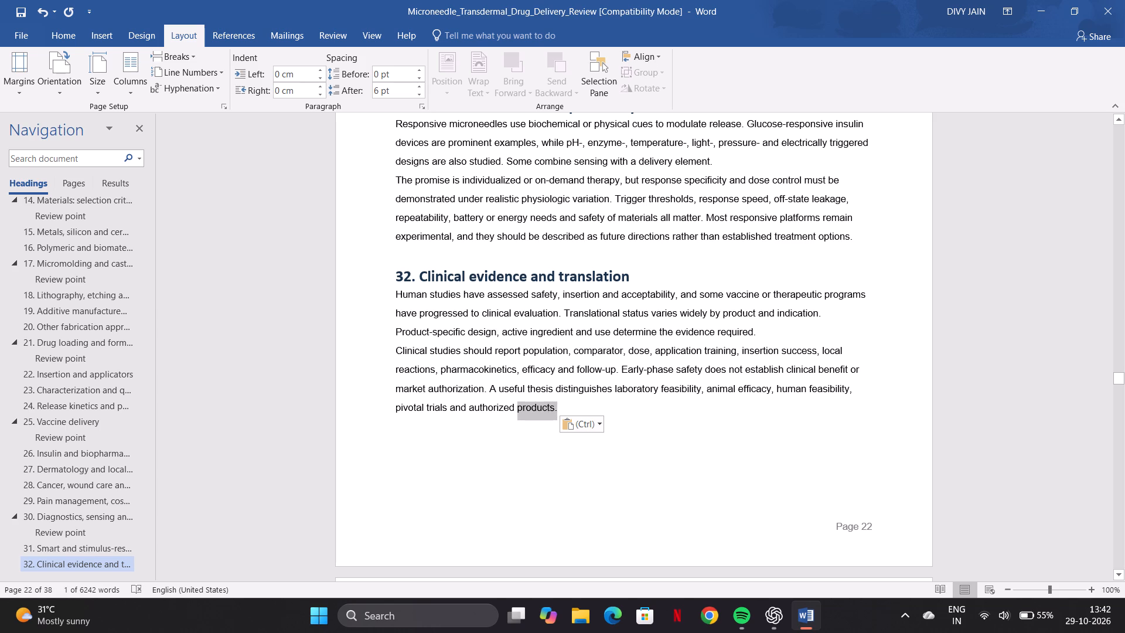
left_click(568, 403)
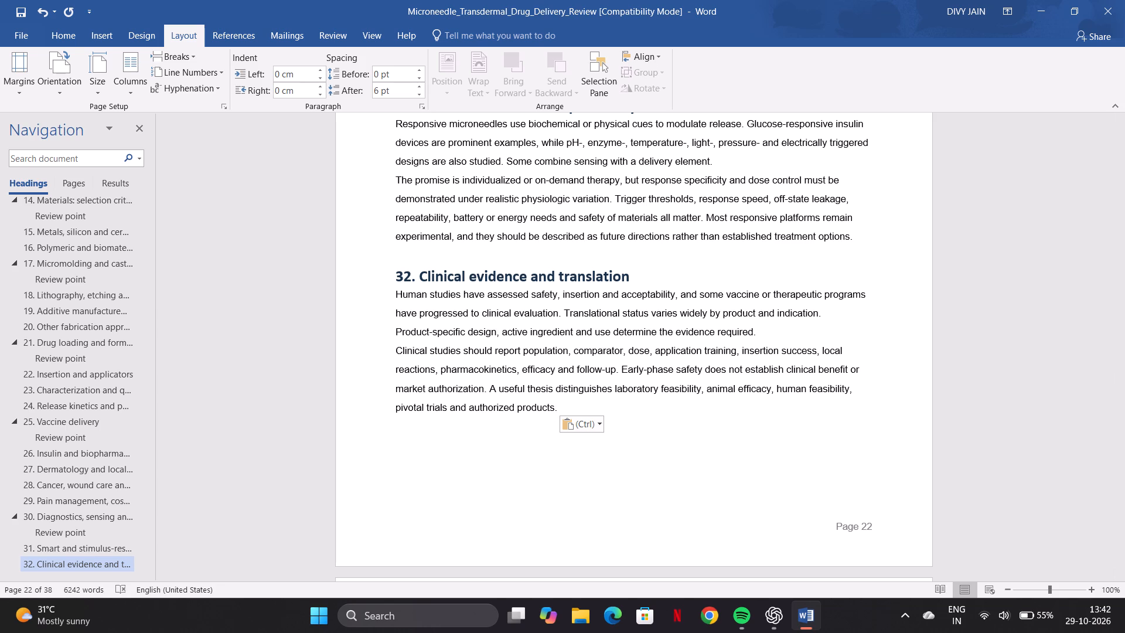
key("ctrl+shift+Left")
key("ctrl+shift+Left")
key("ctrl+shift+Up")
key("ctrl+shift+Up")
key("ctrl+shift+Up")
key("ctrl+shift+Up")
key("ctrl+shift+Up")
key("ctrl+shift+Up")
key("ctrl+shift+Up")
key("ctrl+shift+Up")
key("ctrl+shift+Up")
key("ctrl+shift+Up")
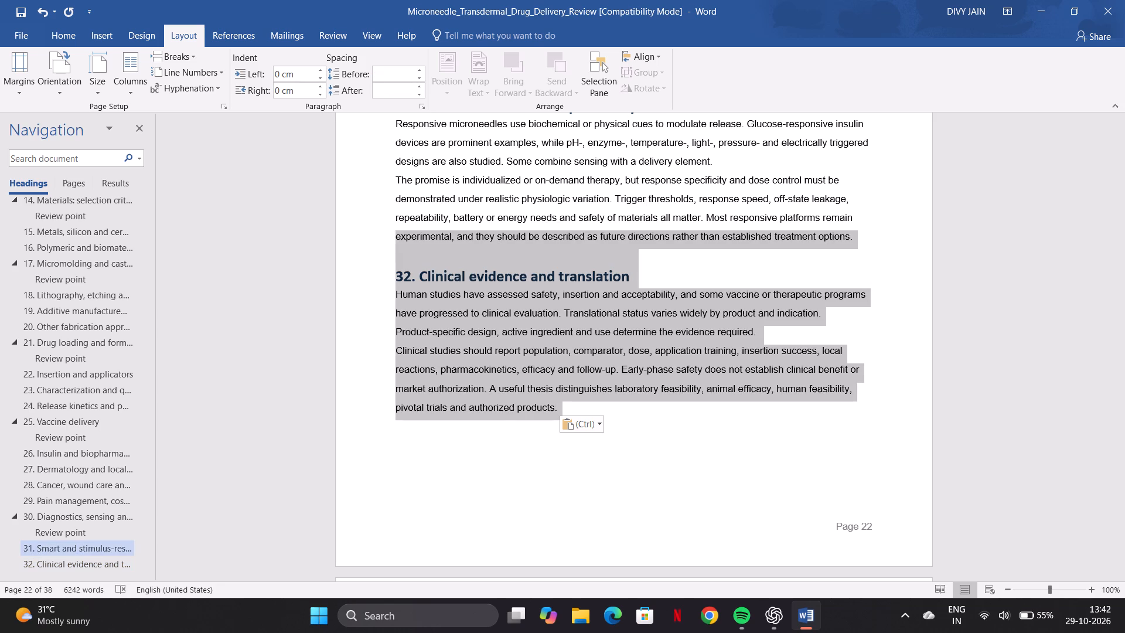
key("ctrl+shift+Up")
key("ctrl+shift+Up")
key("ctrl+shift+Up")
key("ctrl+shift+Up")
key("ctrl+shift+Up")
key("ctrl+shift+Up")
key("ctrl+shift+Up")
key("ctrl+shift+Up")
key("ctrl+shift+Up")
key("ctrl+shift+Up")
key("ctrl+shift+Up")
key("ctrl+shift+Up")
key("ctrl+shift+Up")
key("ctrl+shift+Up")
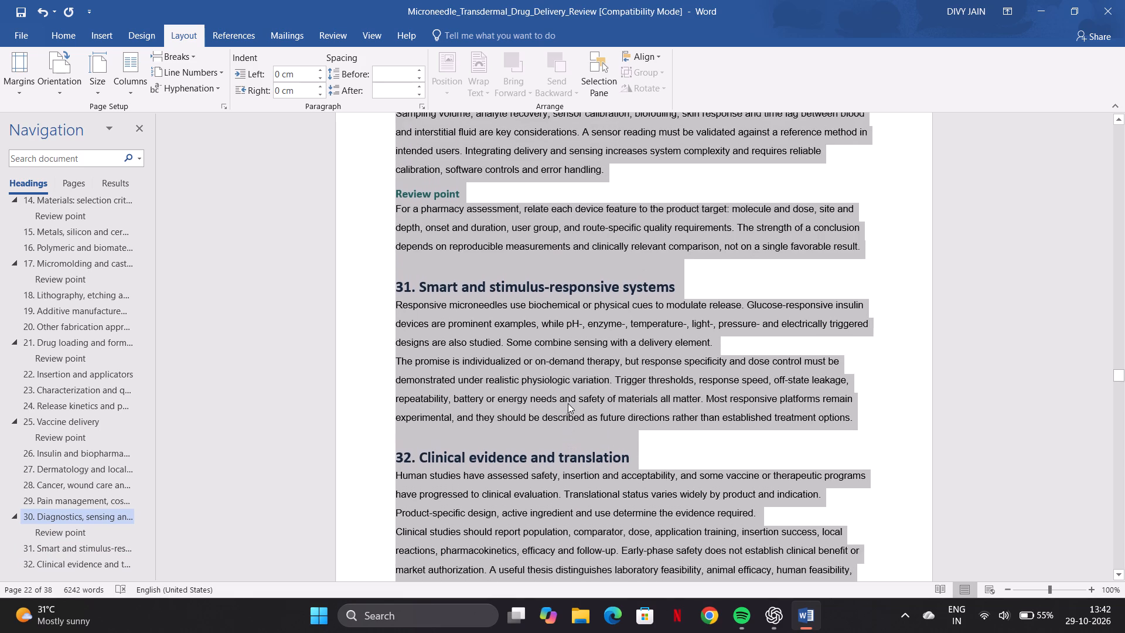
key("ctrl+shift+Up")
key("ctrl+shift+Up")
key("ctrl+shift+Up")
key("ctrl+shift+Up")
key("ctrl+shift+Up")
key("ctrl+shift+Down")
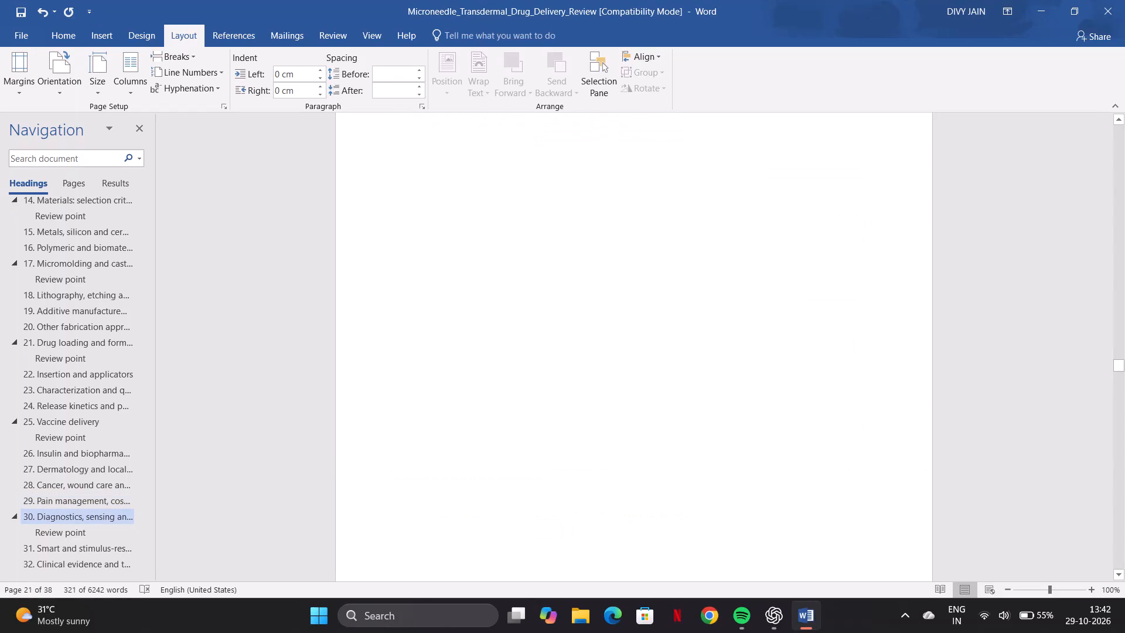
key("ctrl+shift+Down")
key("ctrl+shift+Up")
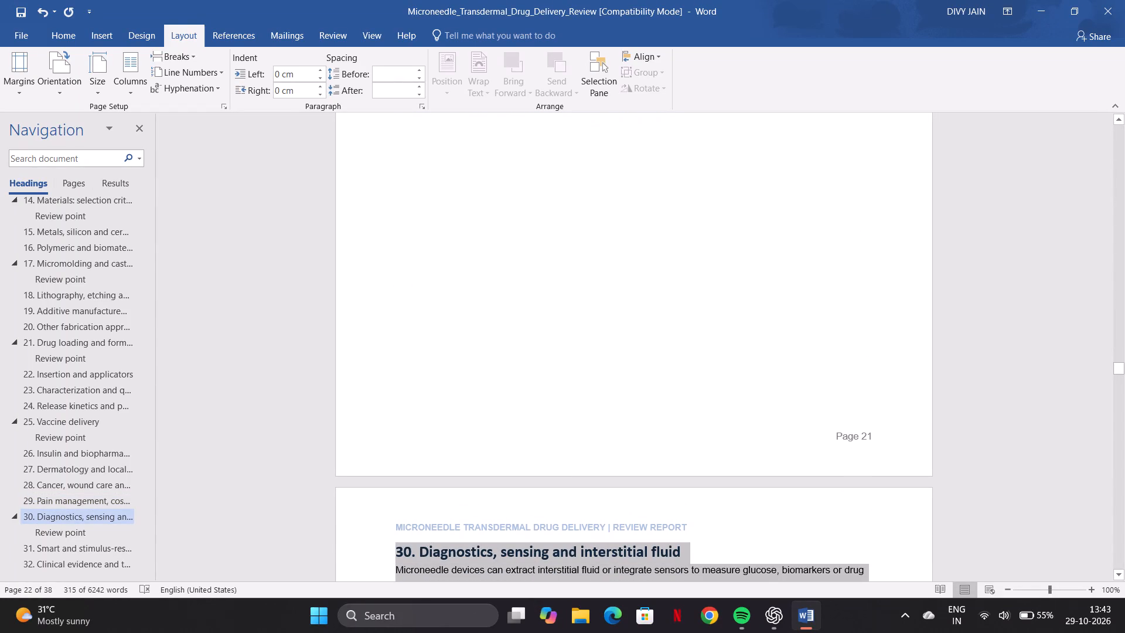
key("ctrl+x")
Paste the cut sections 30 to 32 at the start of the empty page 16, following section 29.
scroll(625, 202, "up", 2)
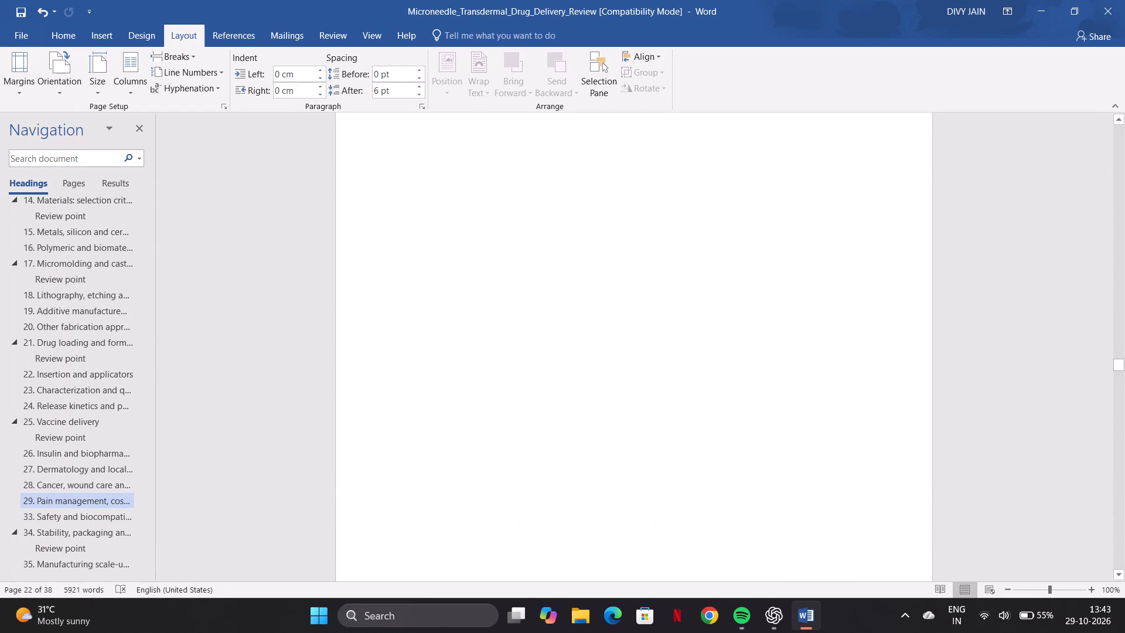
scroll(625, 202, "up", 10)
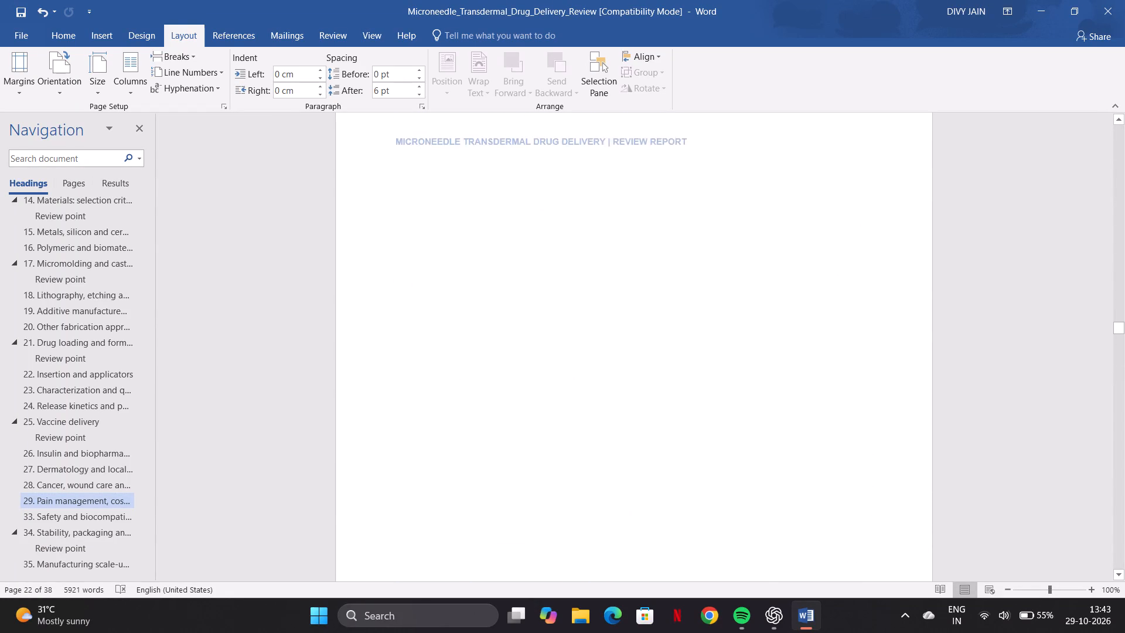
scroll(625, 202, "up", 7)
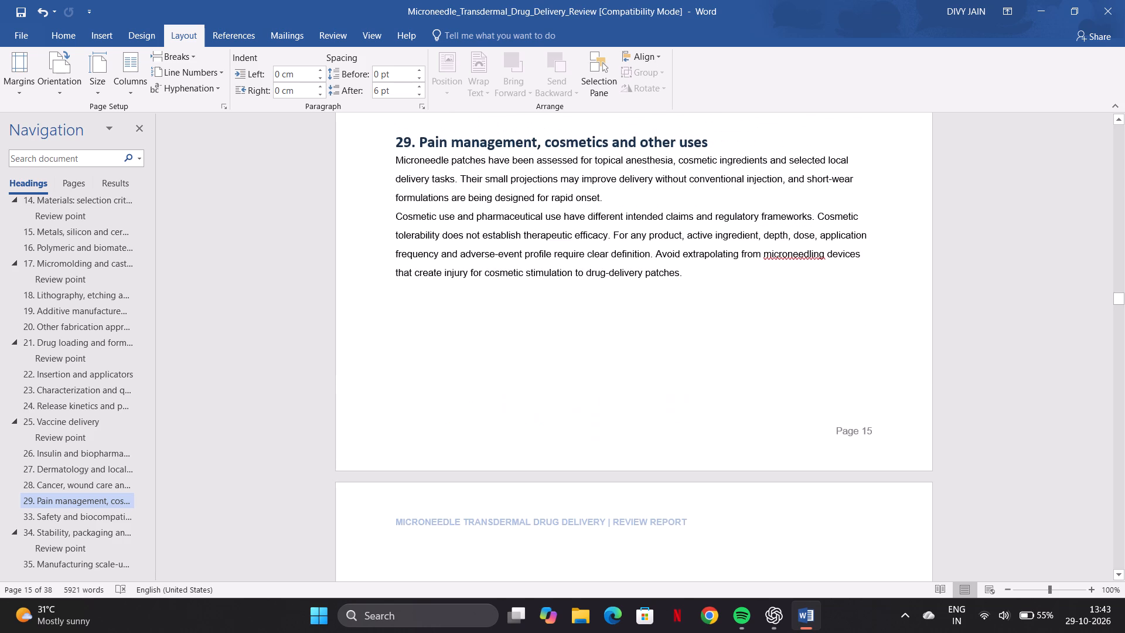
scroll(625, 202, "down", 1)
left_click(499, 243)
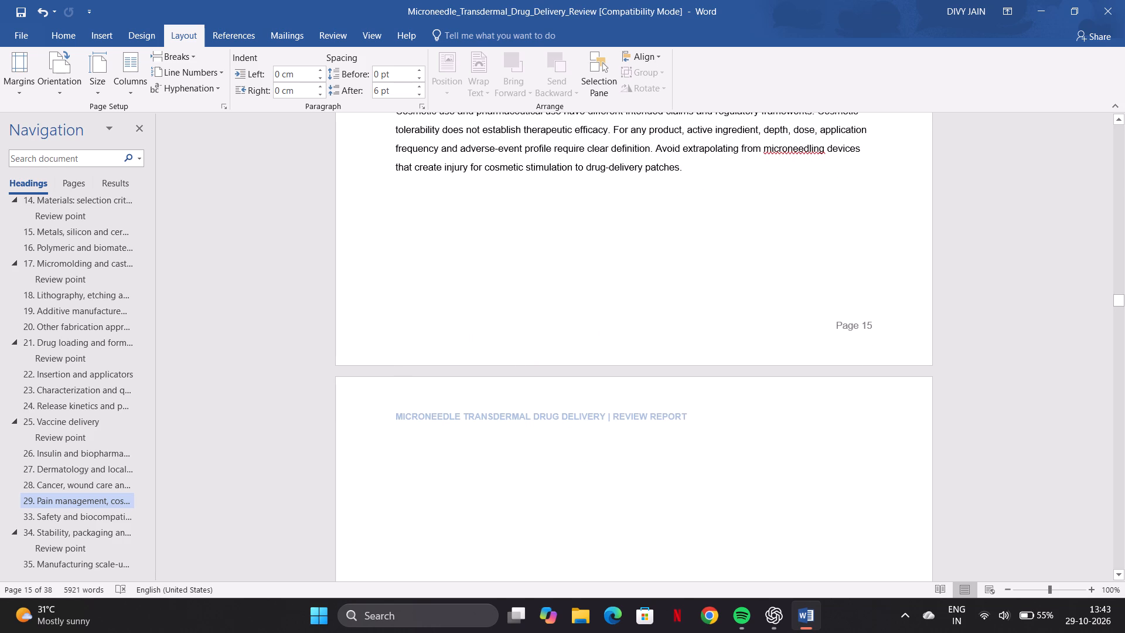
left_click(446, 284)
left_click(453, 318)
left_click(388, 433)
key("ctrl+v")
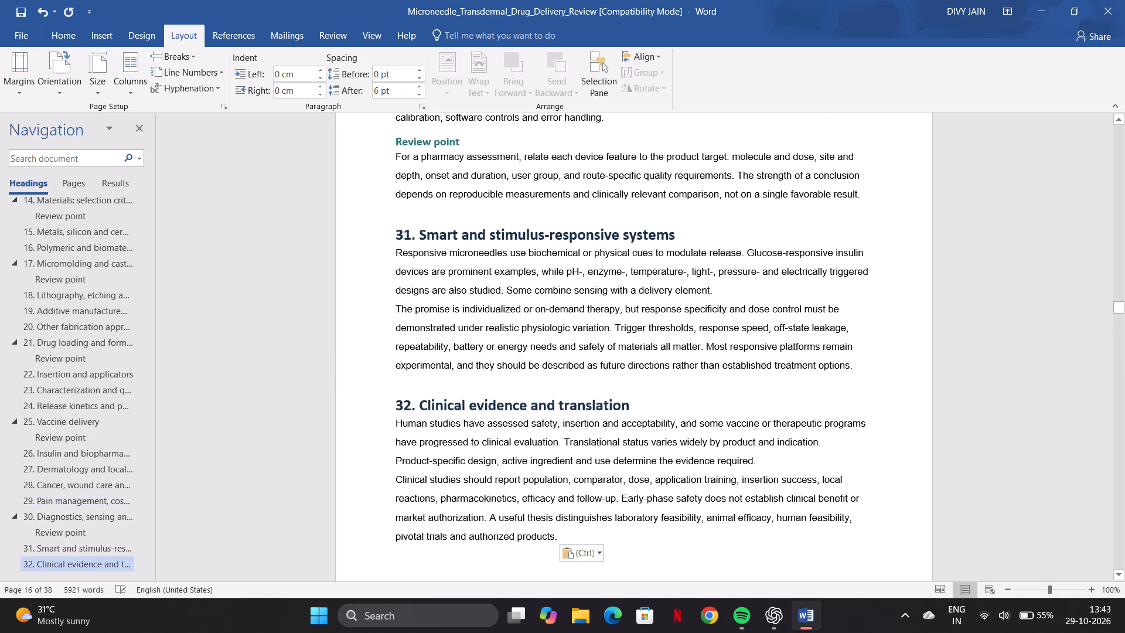
Look through the pages following section 32 on page 16, checking the empty pages and the layout of sections 33 to 36.
scroll(521, 418, "down", 2)
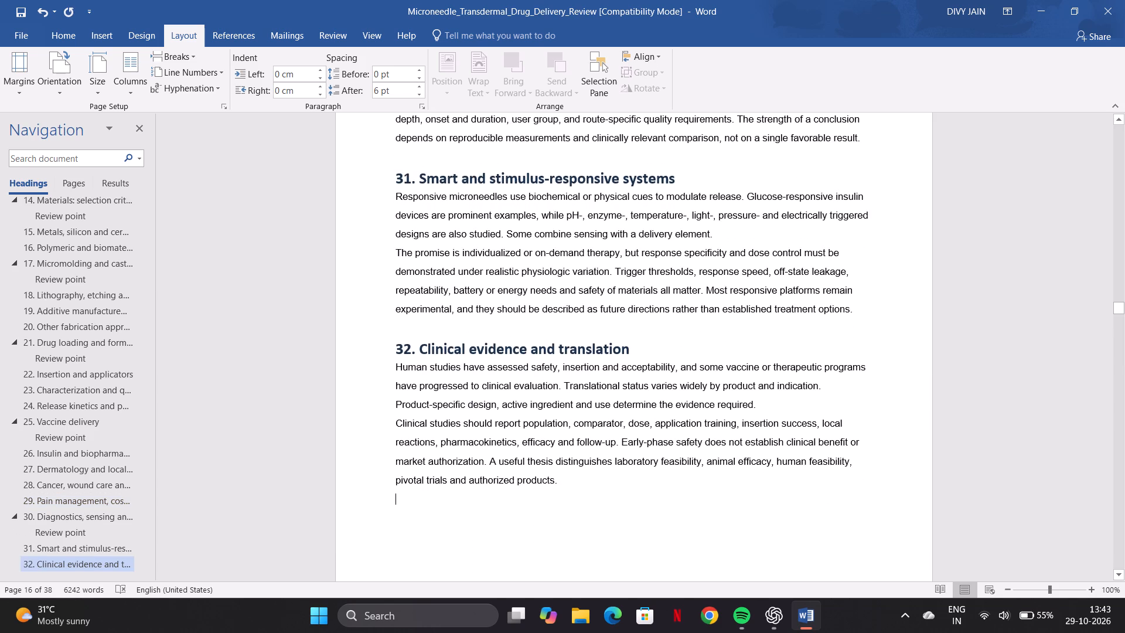
scroll(521, 418, "down", 5)
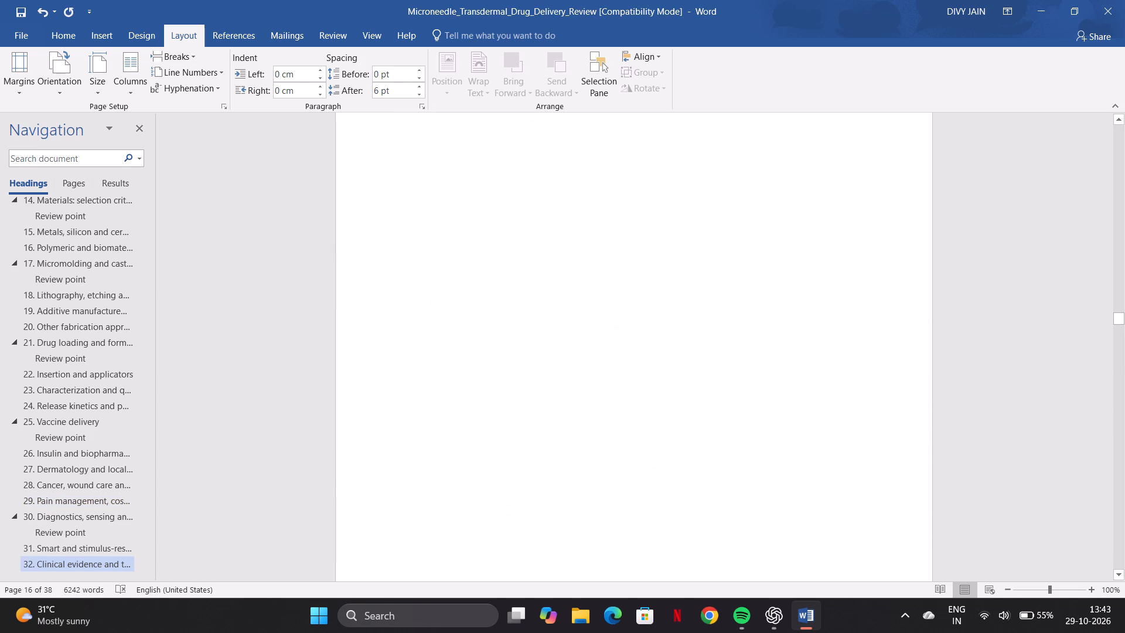
scroll(521, 418, "down", 8)
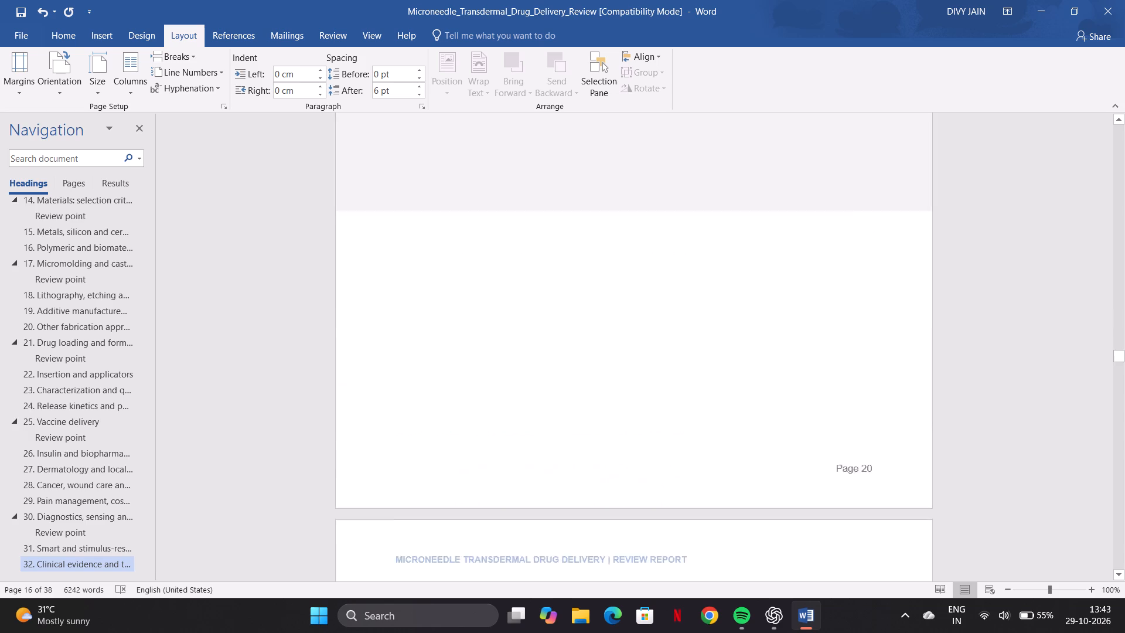
scroll(521, 418, "down", 4)
scroll(521, 418, "up", 1)
scroll(521, 418, "down", 1)
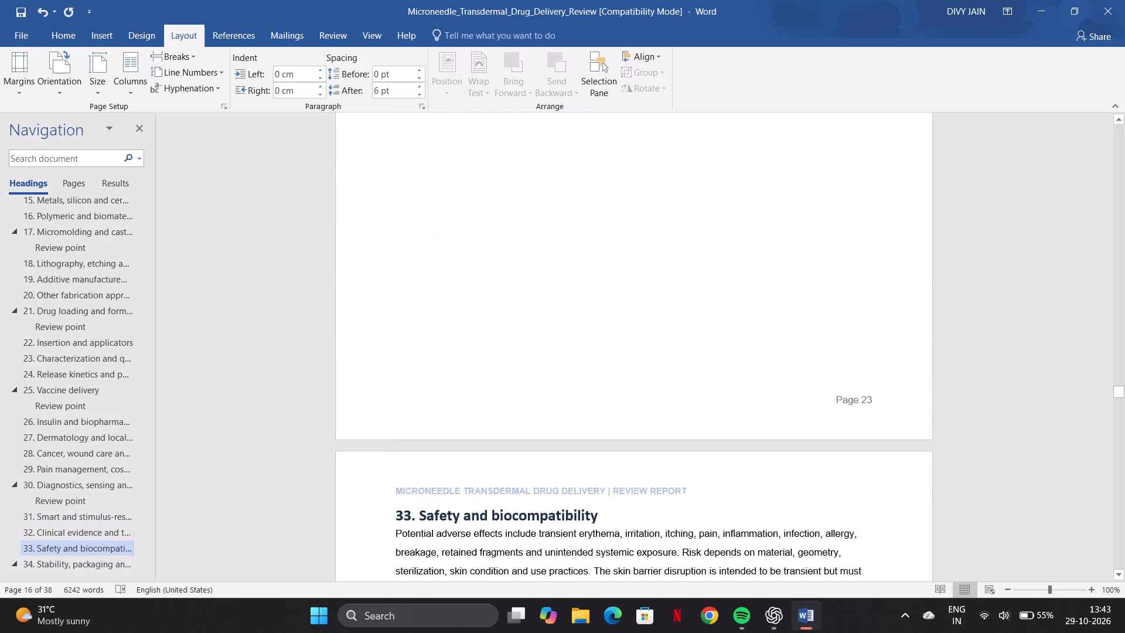
scroll(521, 418, "down", 1)
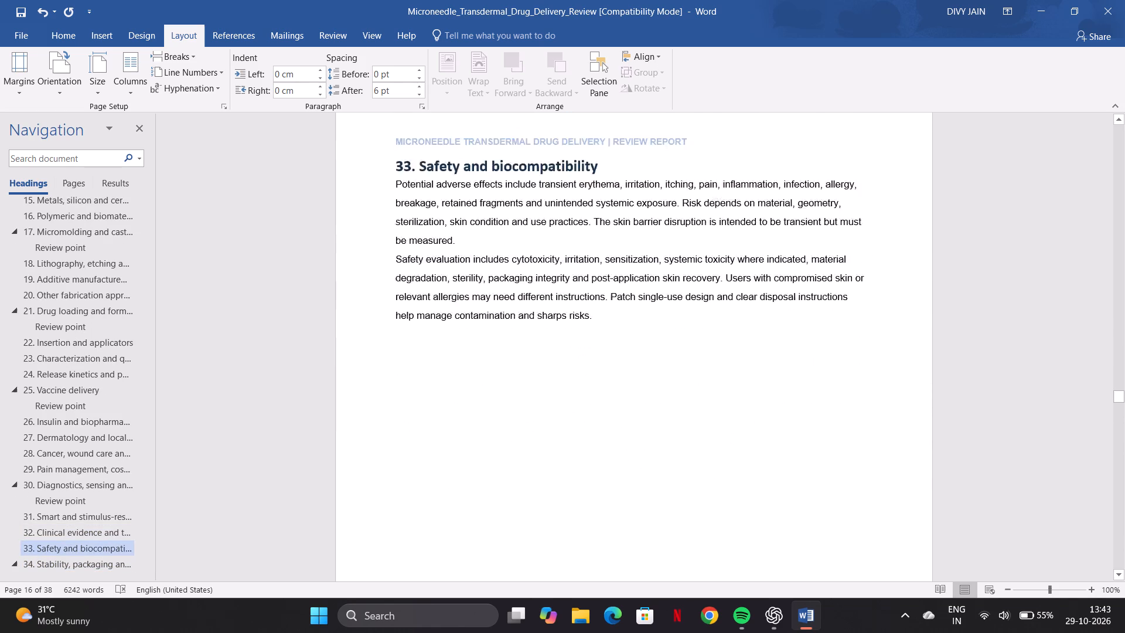
scroll(521, 418, "down", 1)
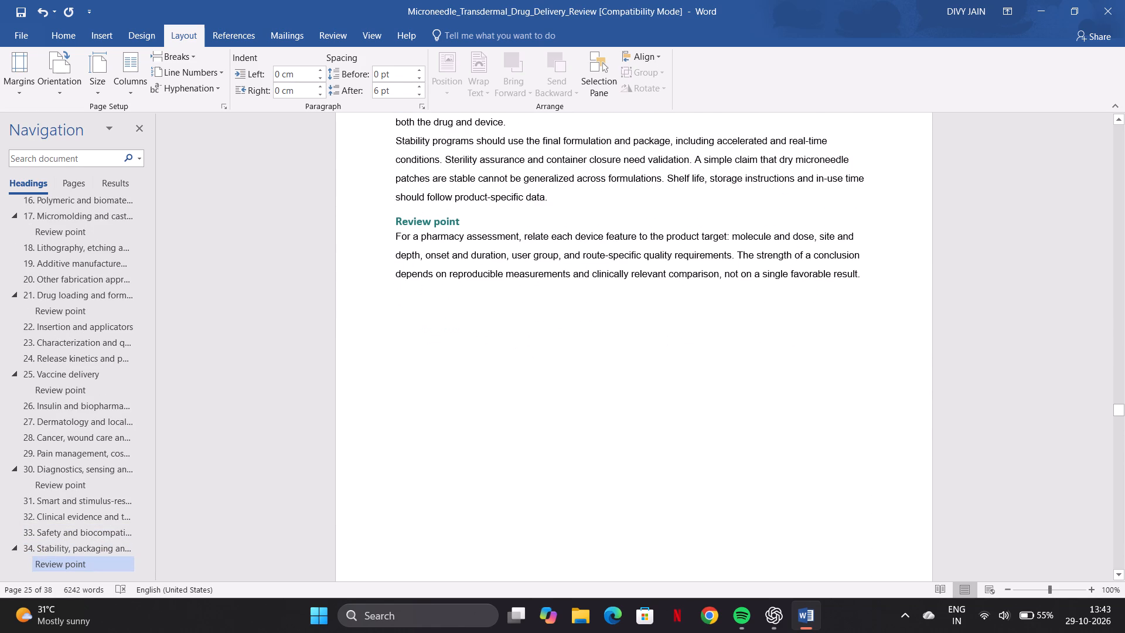
scroll(521, 418, "down", 4)
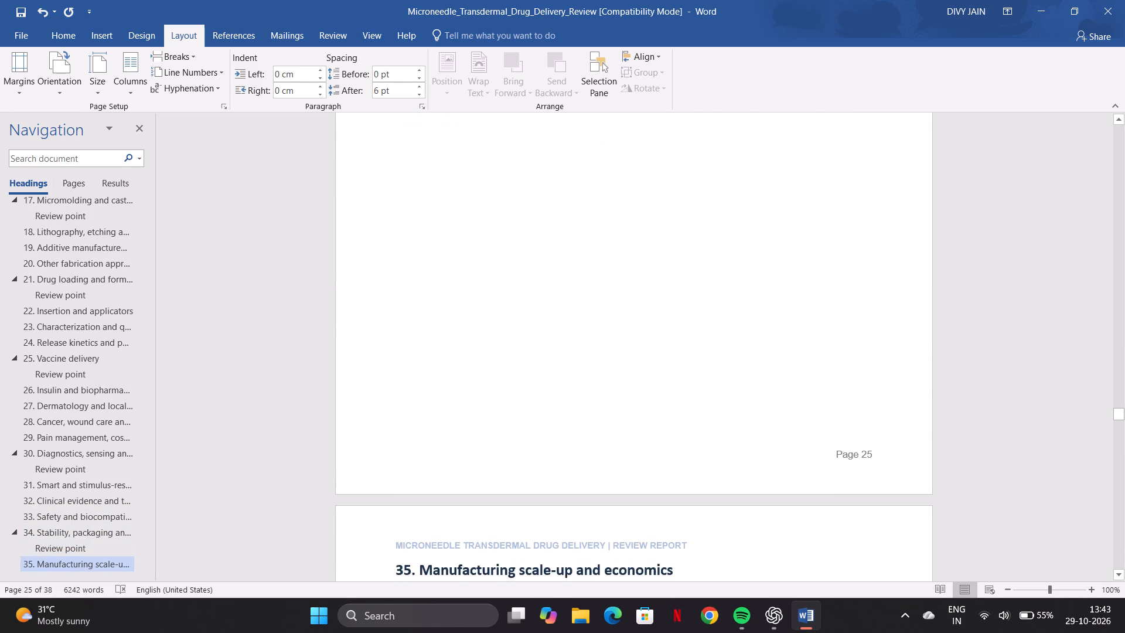
scroll(521, 418, "down", 4)
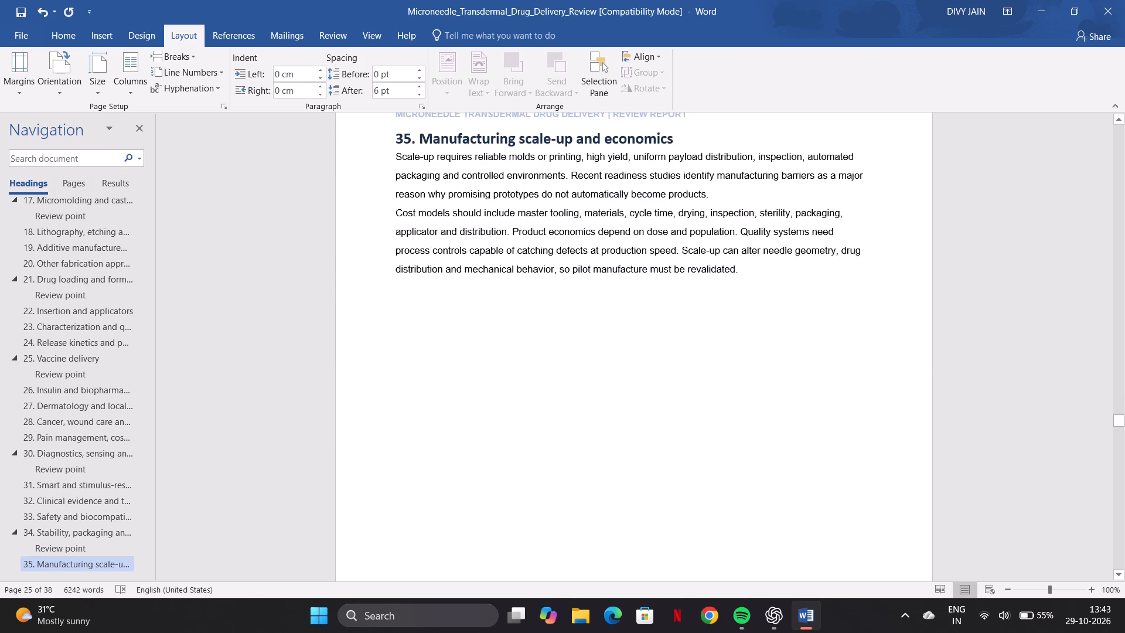
scroll(521, 418, "down", 2)
scroll(521, 418, "up", 2)
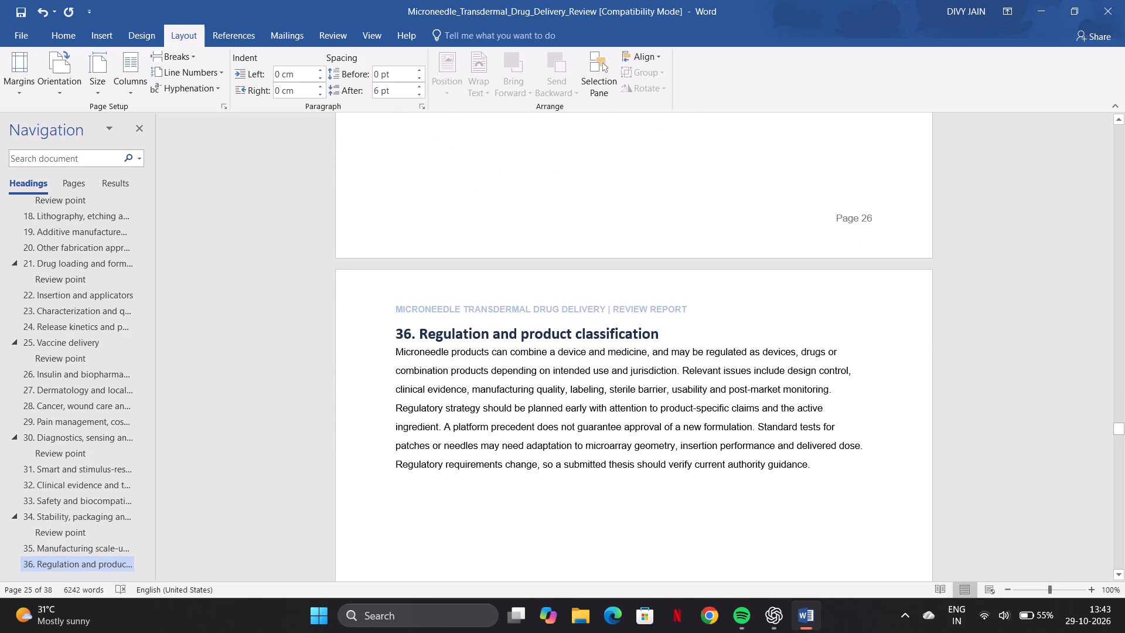
scroll(521, 418, "up", 13)
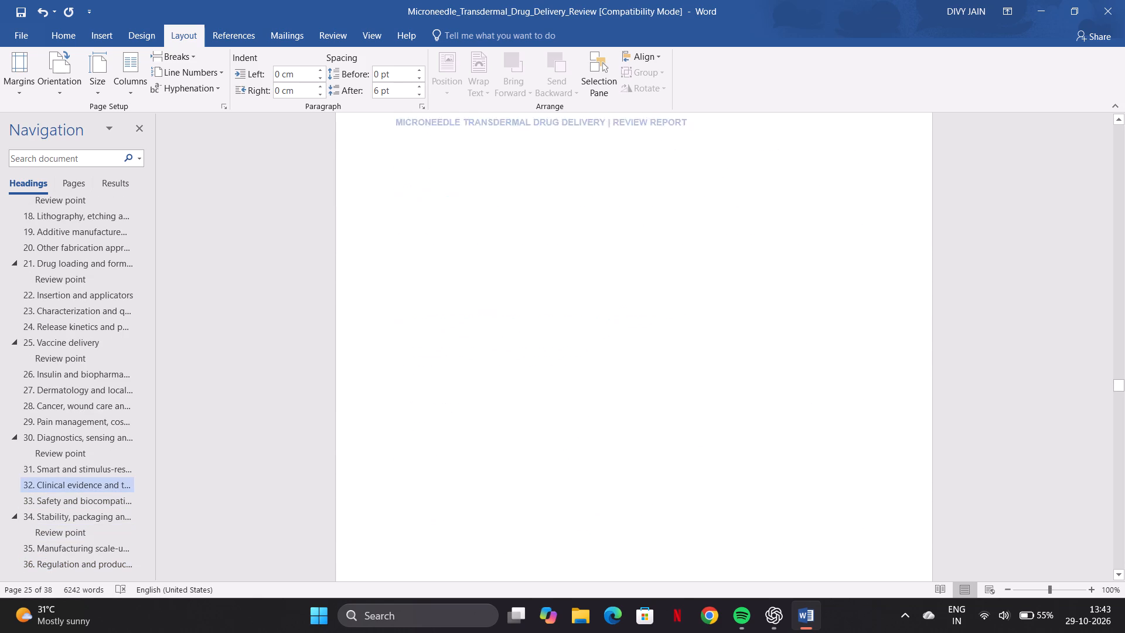
Cut section 34 on page 25, from the "34. Stability, packaging and sterilization" heading through its Review point paragraph.
scroll(521, 418, "up", 2)
scroll(521, 418, "down", 1)
scroll(521, 418, "up", 3)
scroll(521, 418, "down", 2)
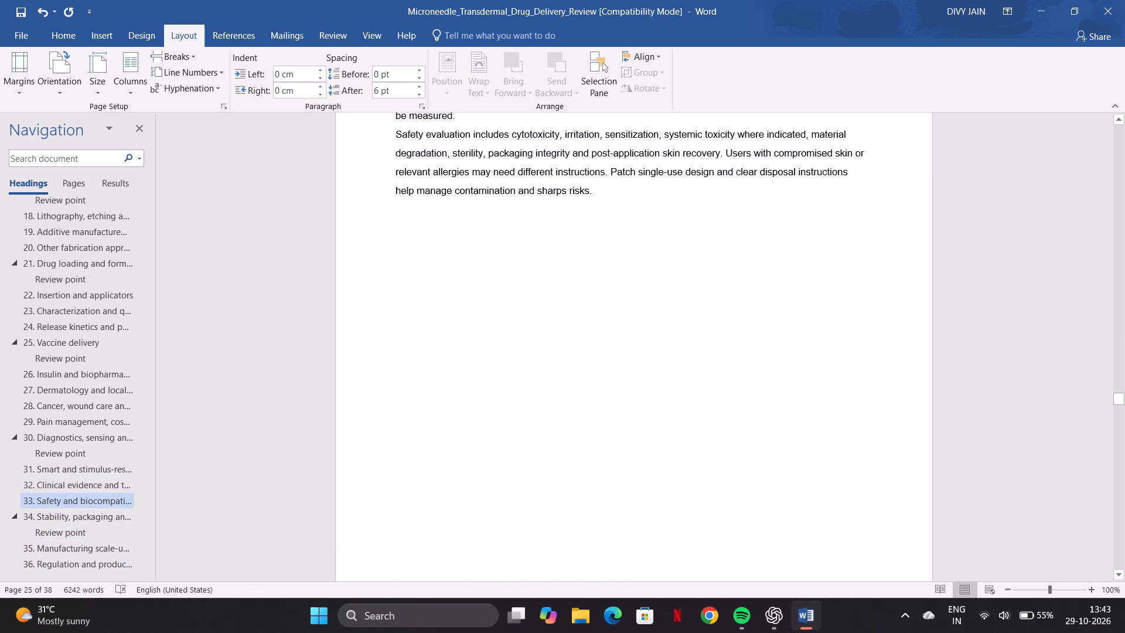
scroll(521, 418, "down", 2)
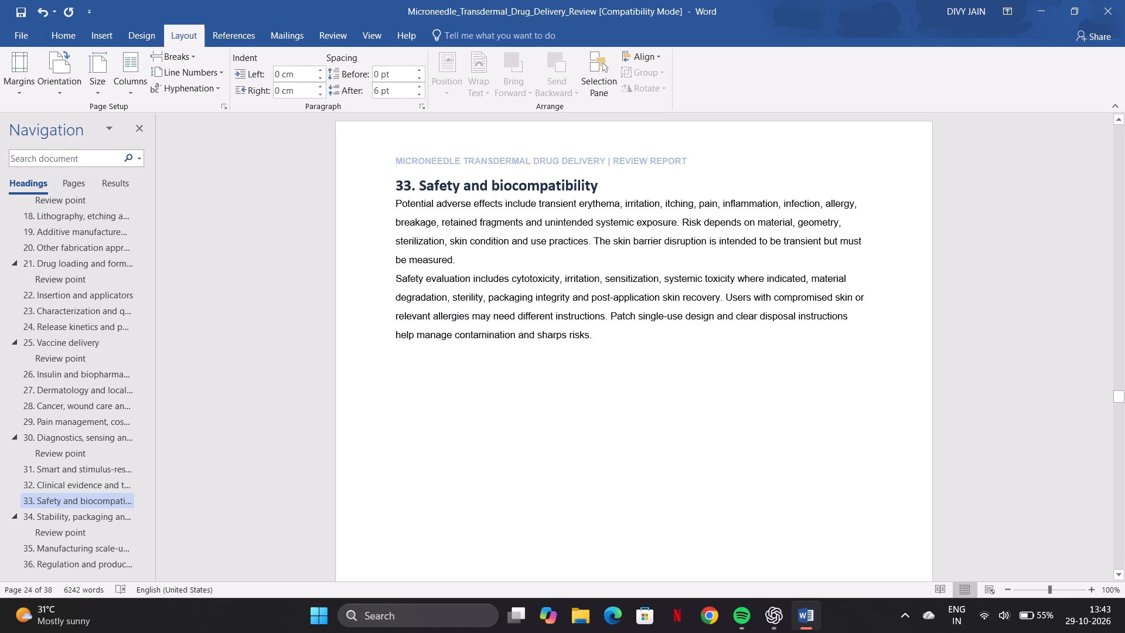
scroll(521, 418, "down", 4)
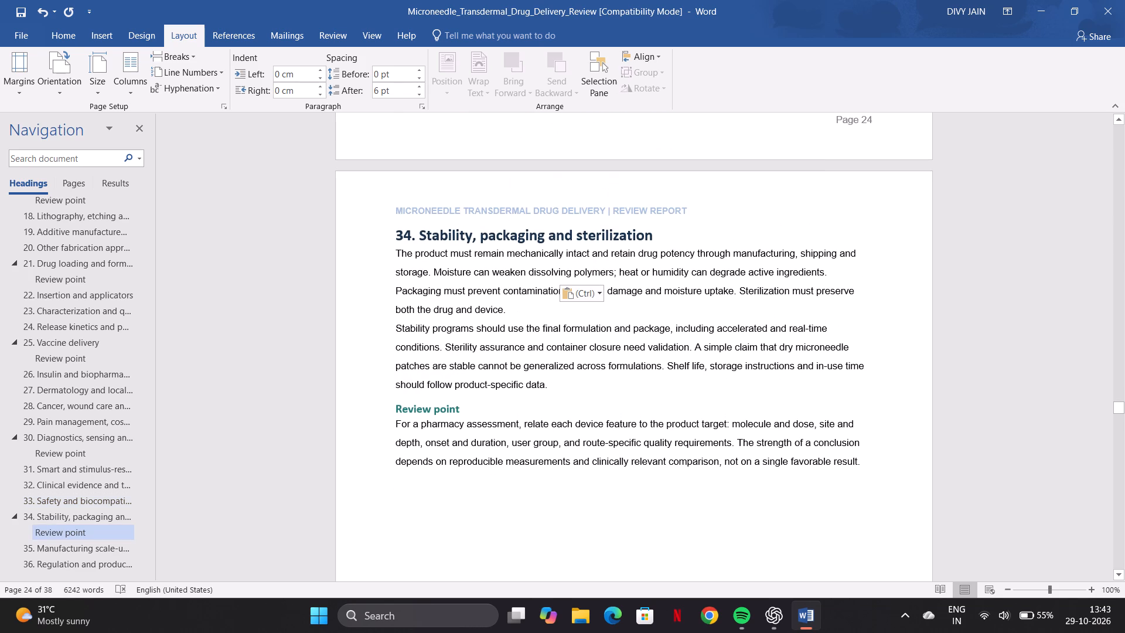
left_click(859, 460)
key("ctrl+shift+Left")
key("ctrl+shift+Left")
key("ctrl+shift+Left")
key("ctrl+shift+Up")
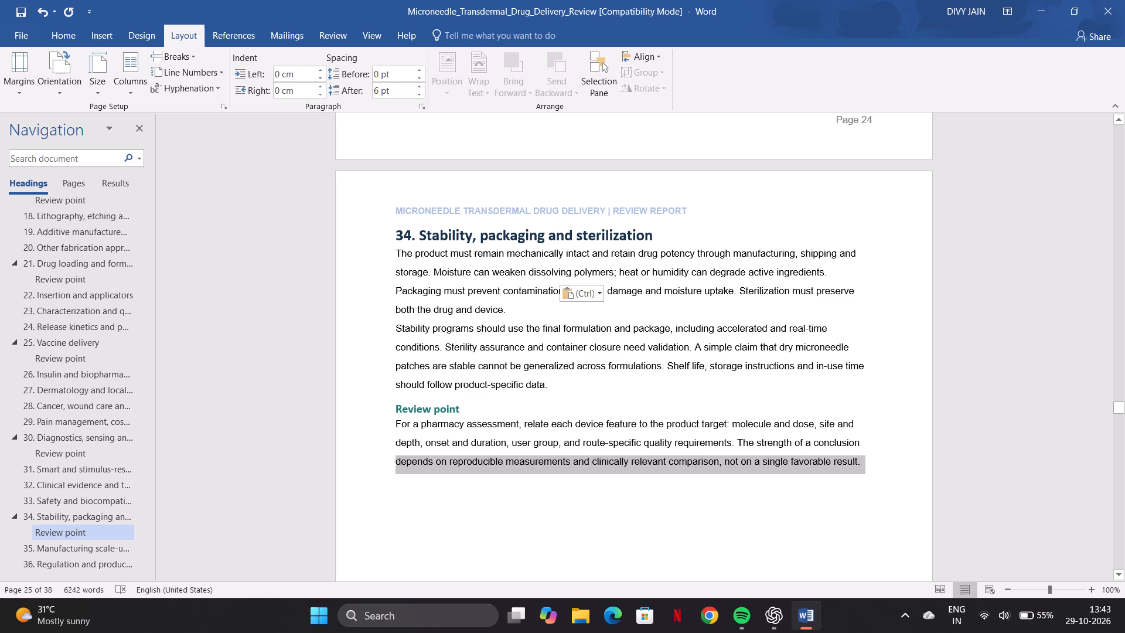
key("ctrl+shift+Up")
key("ctrl+shift+Up")
key("ctrl+shift+Up")
key("ctrl+shift+Up")
key("ctrl+shift+Up")
key("ctrl+shift+Up")
key("ctrl+shift+Up")
key("ctrl+shift+Up")
key("ctrl+shift+Up")
key("ctrl+shift+Up")
key("ctrl+shift+Up")
key("ctrl+shift+Up")
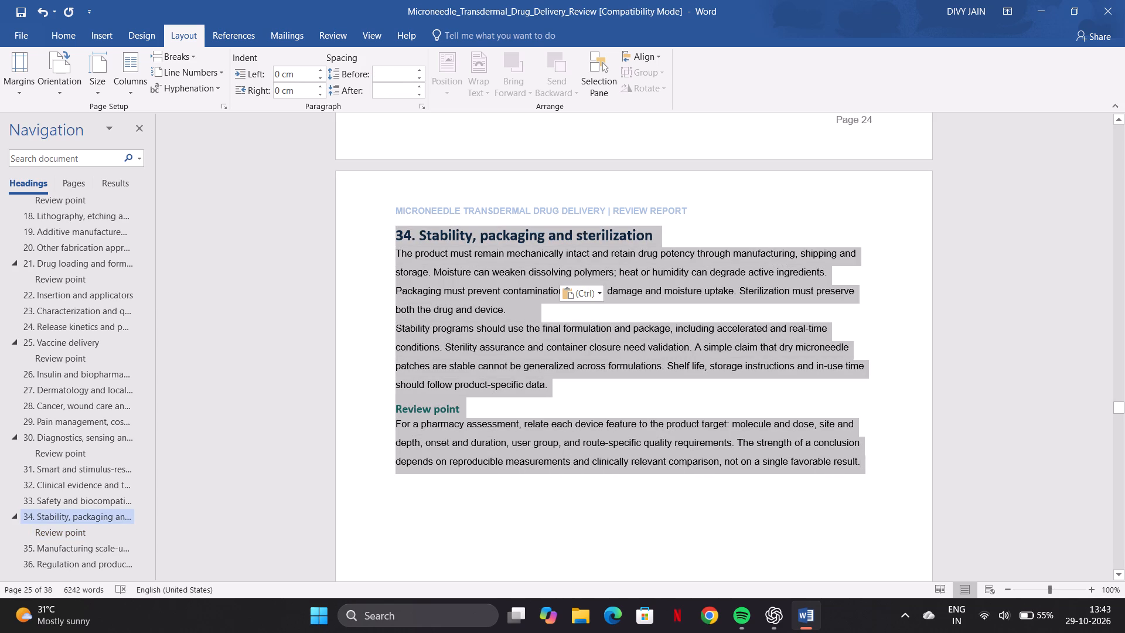
key("ctrl+x")
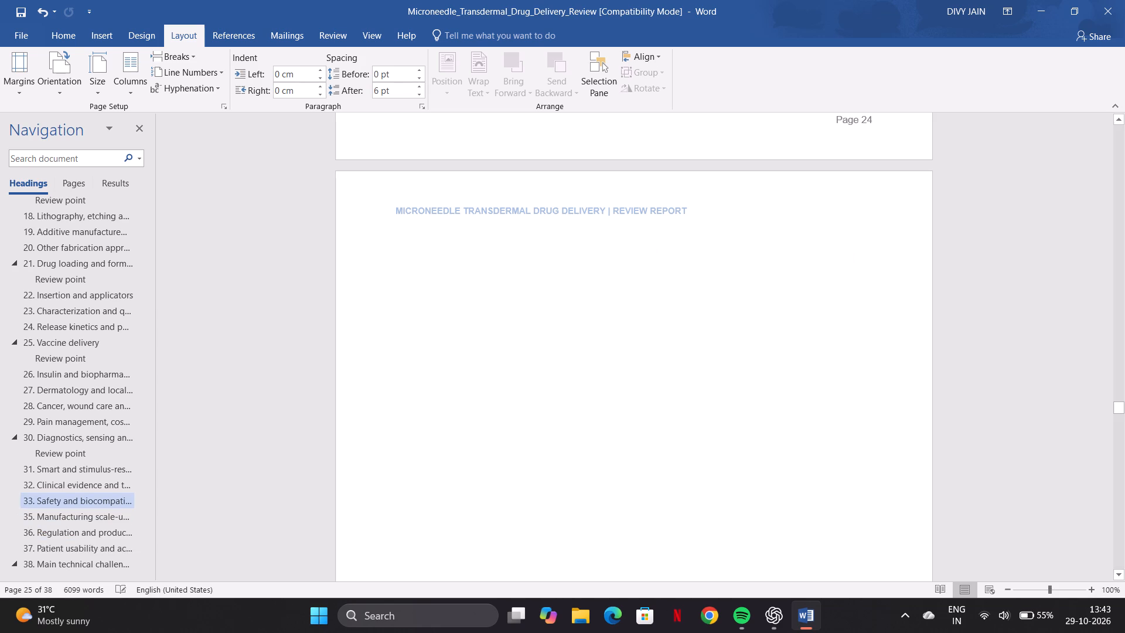
Paste the cut section 34 on a new line after section 33's last paragraph, ending "sharps risks.", on page 24.
scroll(901, 377, "up", 6)
scroll(901, 377, "down", 1)
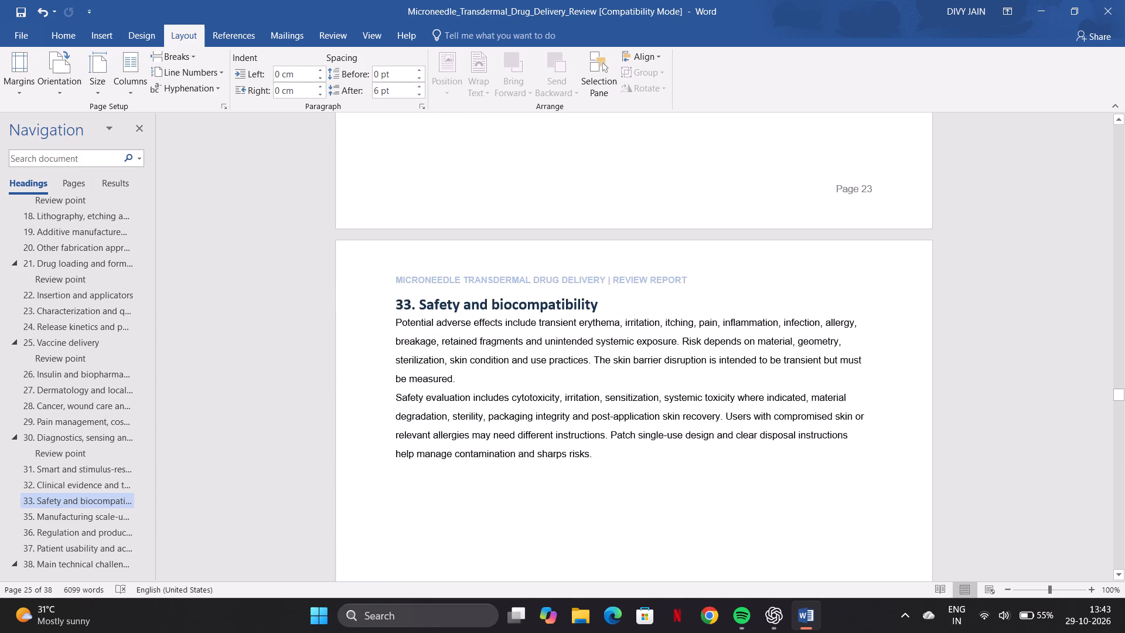
scroll(901, 377, "down", 1)
left_click(726, 373)
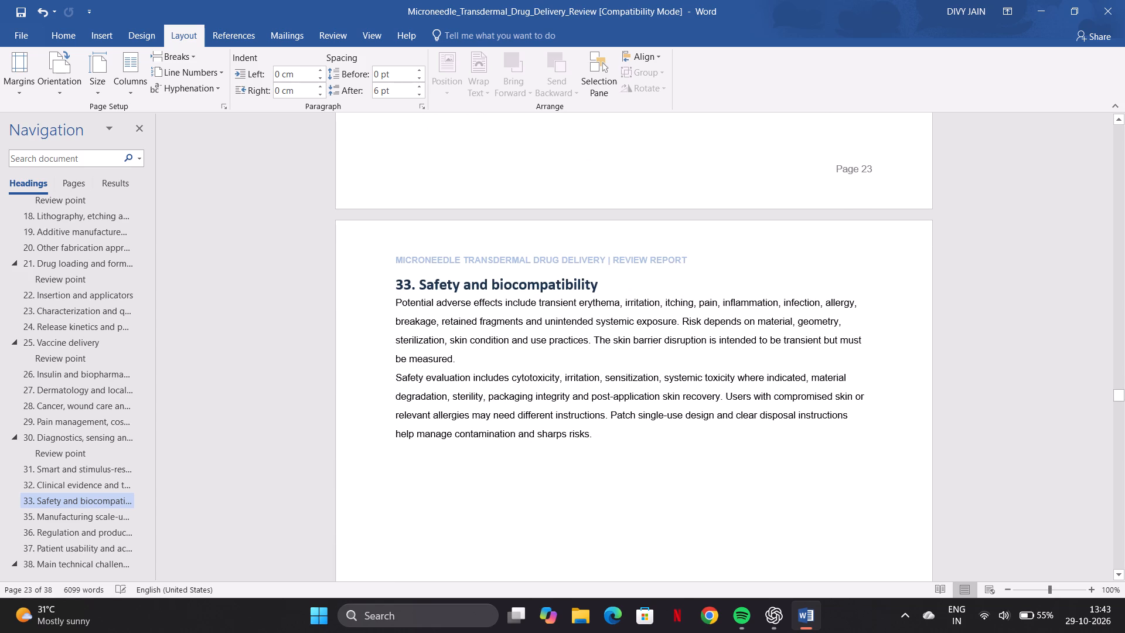
left_click(645, 365)
left_click(869, 413)
left_click(780, 394)
left_click(596, 427)
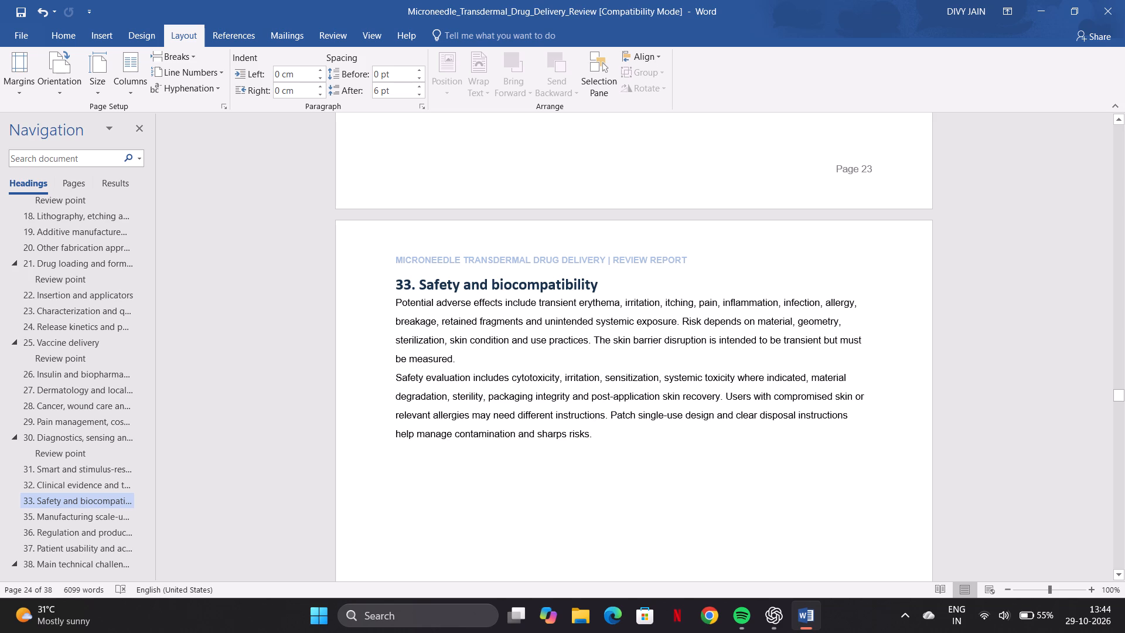
left_click(596, 435)
key("Return")
key("ctrl+v")
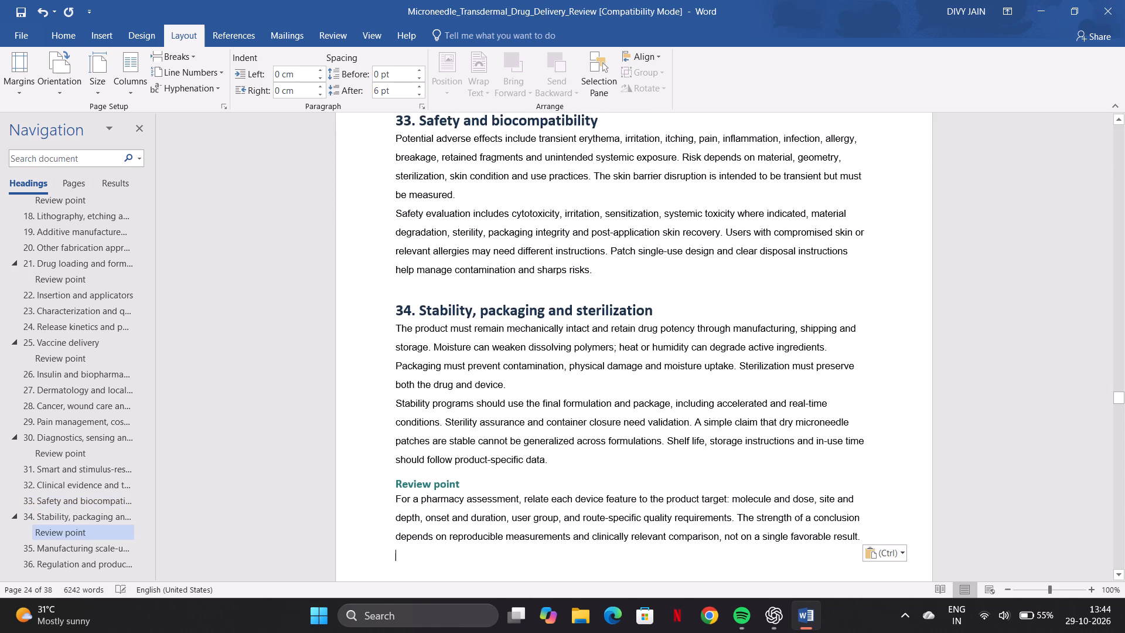
Cut section 35 on page 26, from the "35. Manufacturing scale-up and economics" heading through "must be revalidated.".
scroll(616, 388, "down", 5)
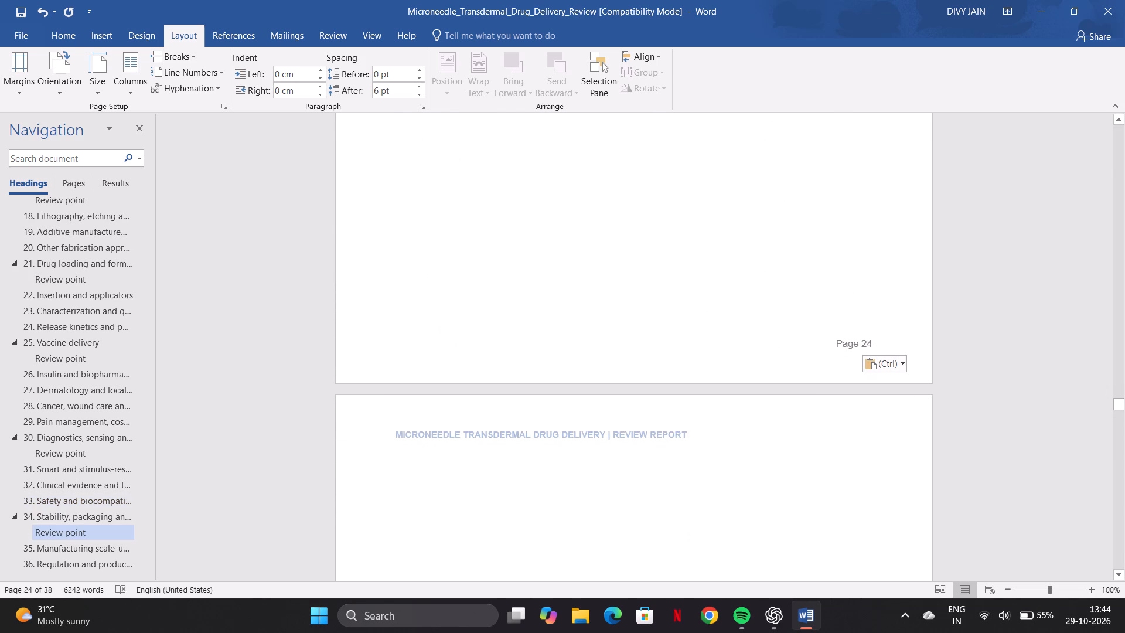
scroll(616, 388, "down", 5)
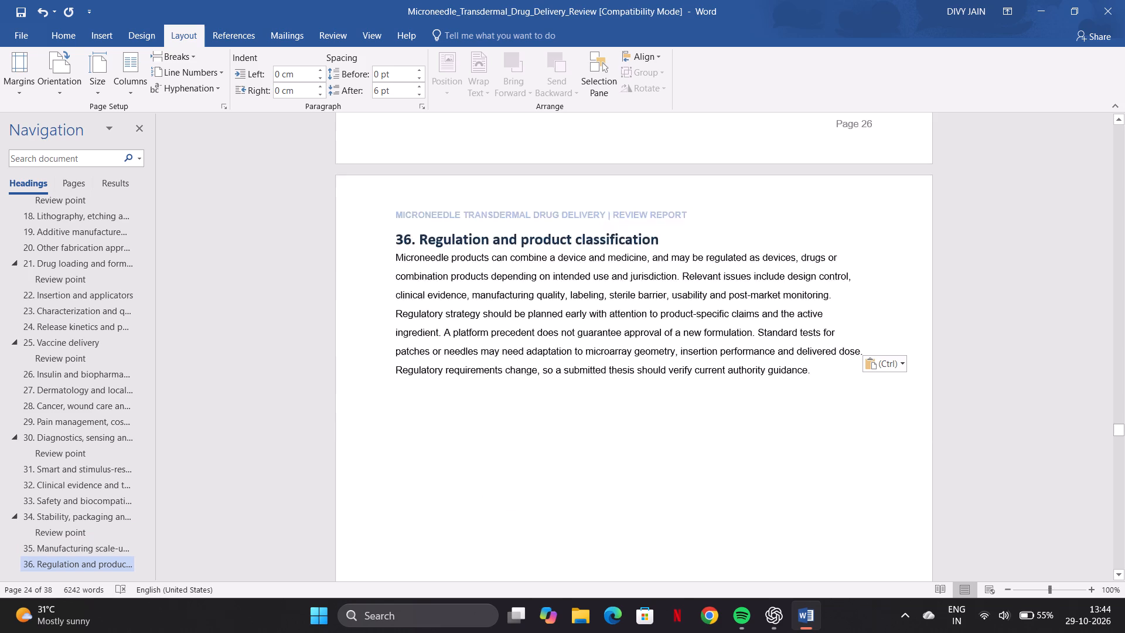
scroll(616, 388, "up", 3)
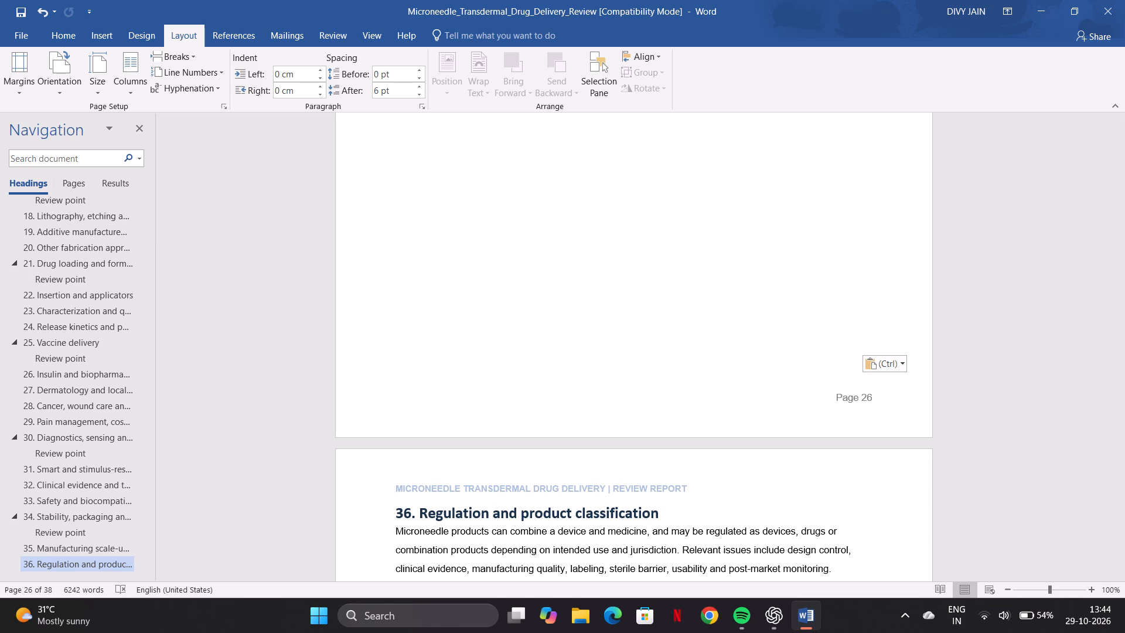
scroll(616, 388, "up", 2)
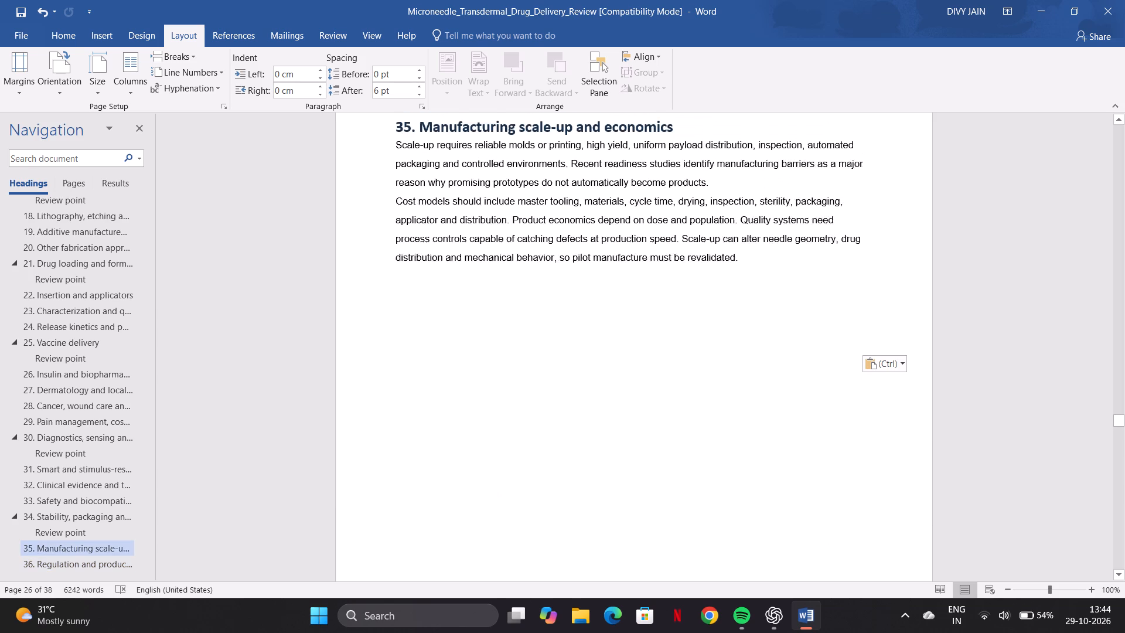
scroll(616, 388, "up", 2)
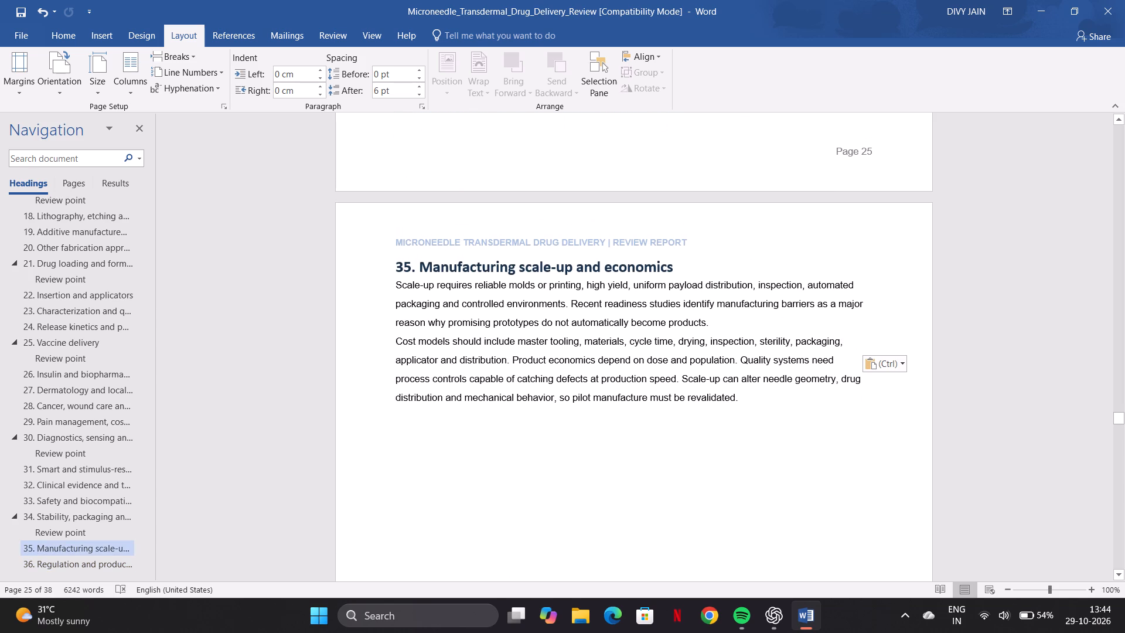
left_click(739, 396)
key("ctrl+shift+Left")
key("ctrl+shift+Left")
key("ctrl+shift+Left")
key("ctrl+shift+Left")
key("ctrl+shift+Up")
key("ctrl+shift+Up")
key("ctrl+shift+Up")
key("ctrl+shift+Up")
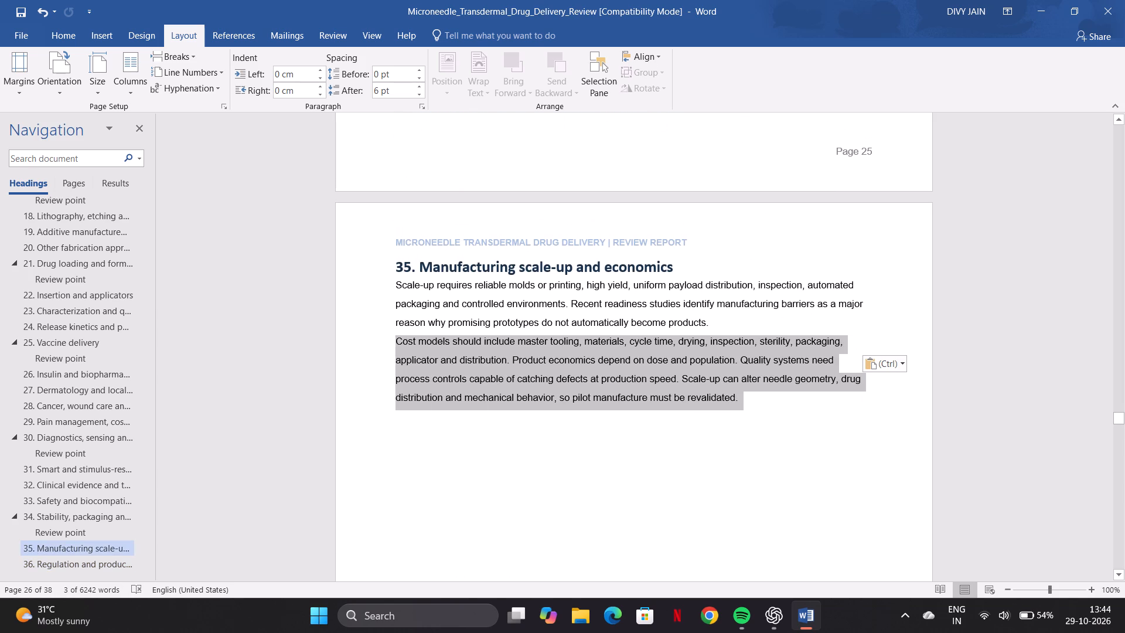
key("ctrl+shift+Up")
key("ctrl+shift+Up")
key("ctrl+shift+Up")
key("ctrl+shift+Up")
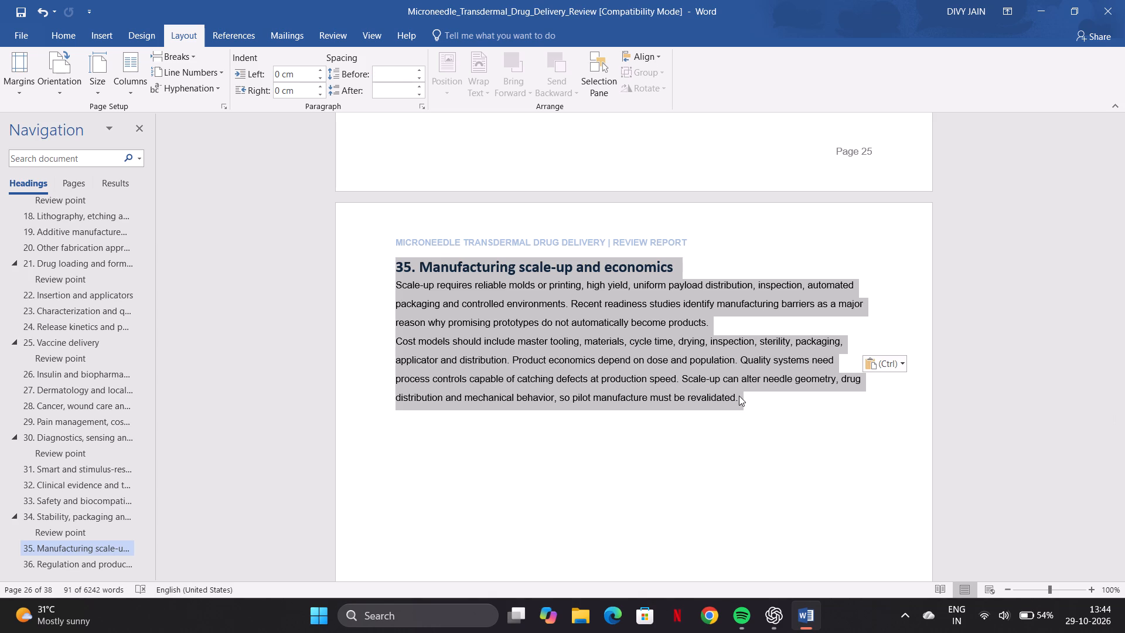
key("ctrl+x")
Paste the cut section 35 on a new line after section 34's Review point paragraph, ending "single favorable result.", on page 24.
scroll(838, 293, "up", 1)
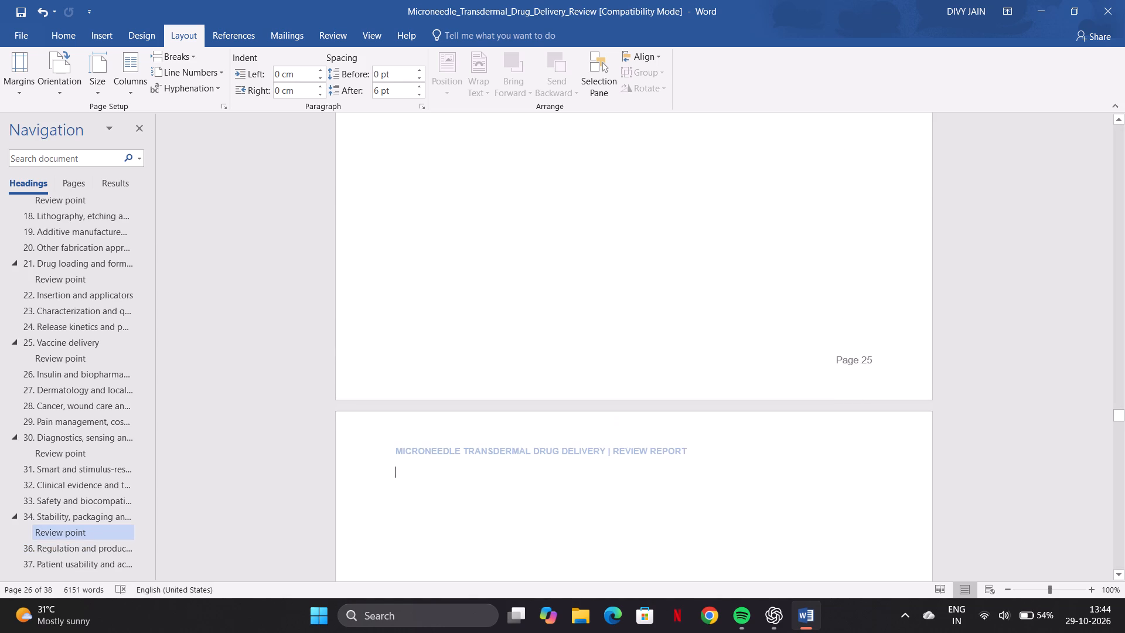
scroll(838, 293, "up", 4)
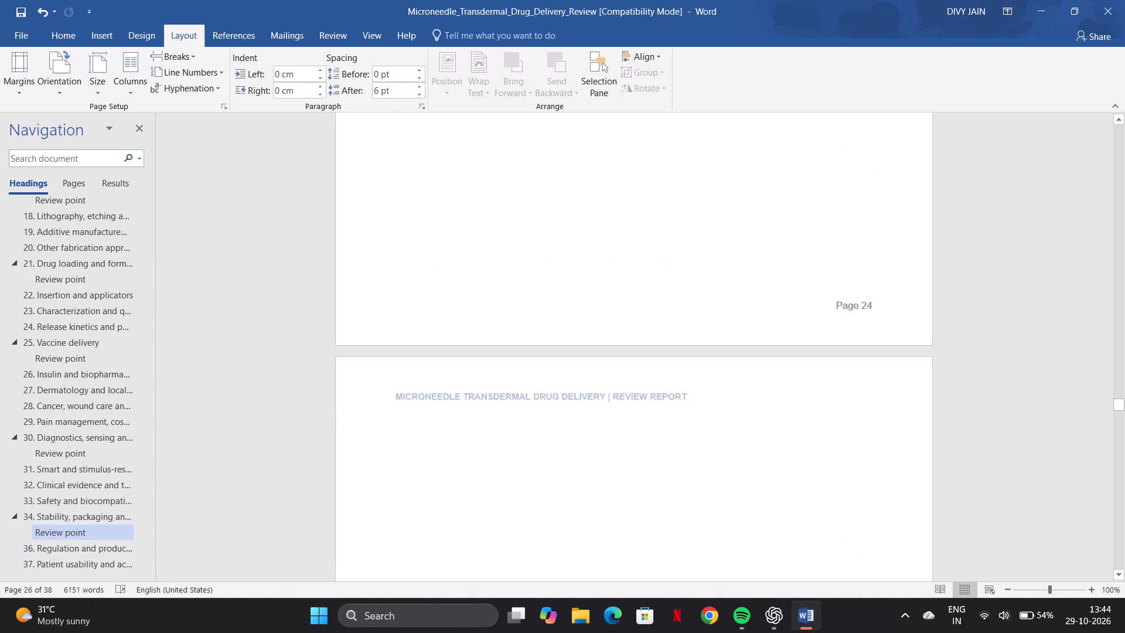
scroll(838, 293, "up", 2)
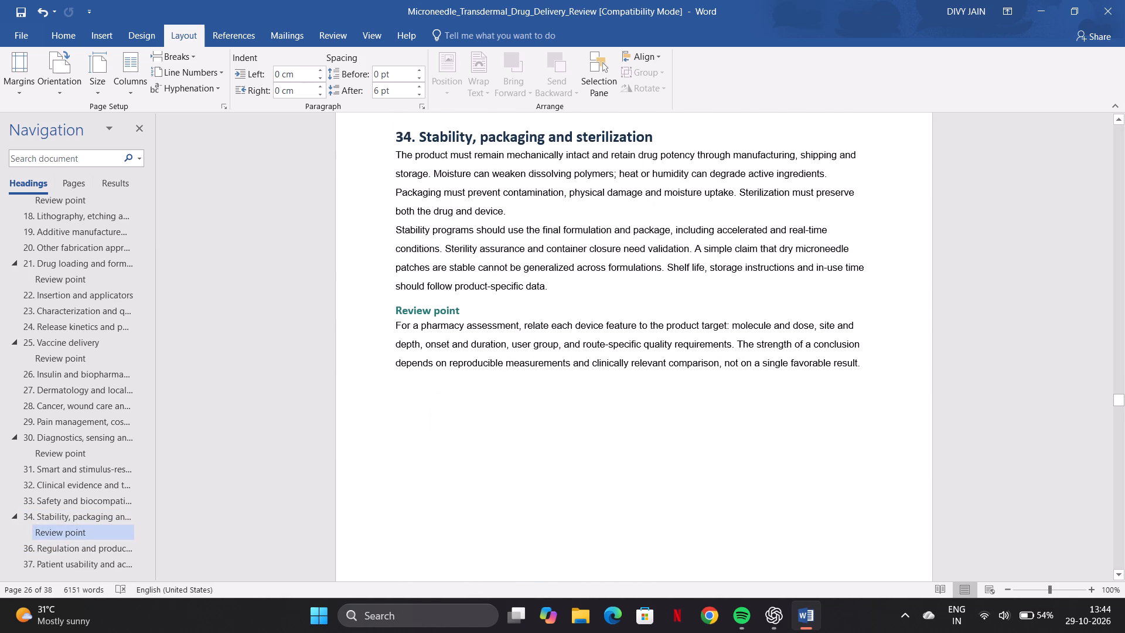
left_click(865, 198)
left_click(851, 266)
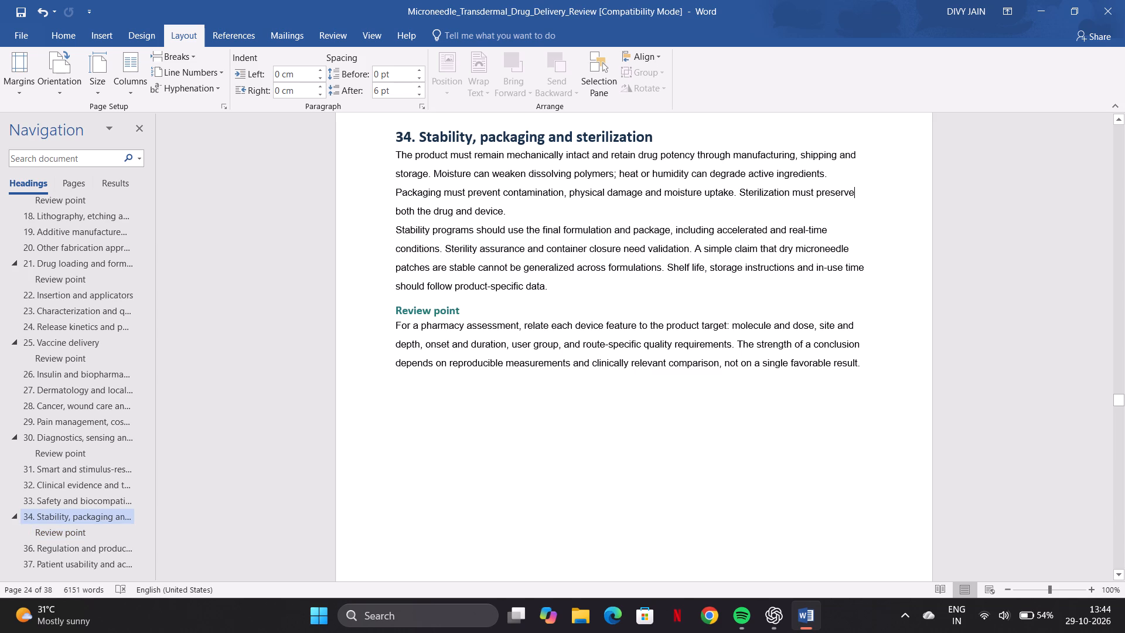
left_click(862, 365)
key("Return")
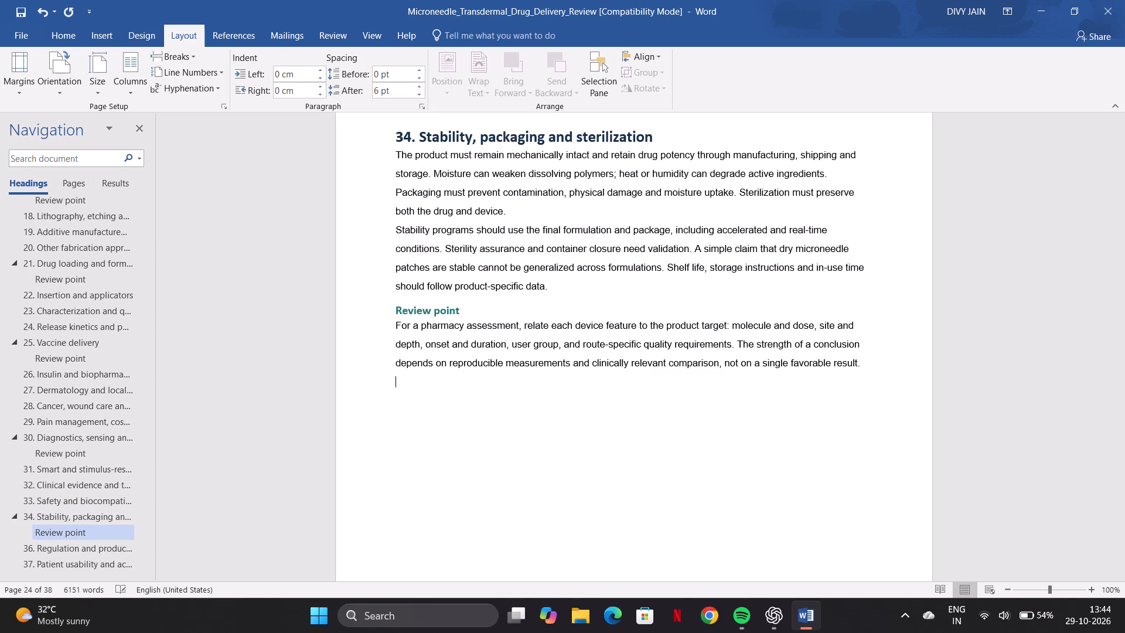
key("ctrl+v")
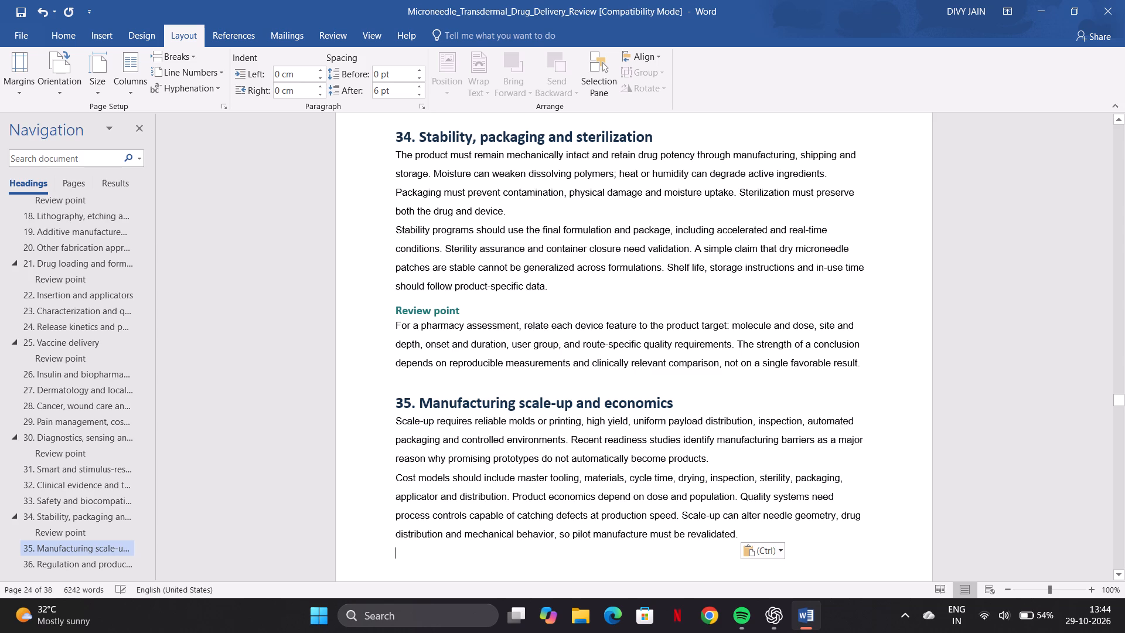
left_click(1103, 336)
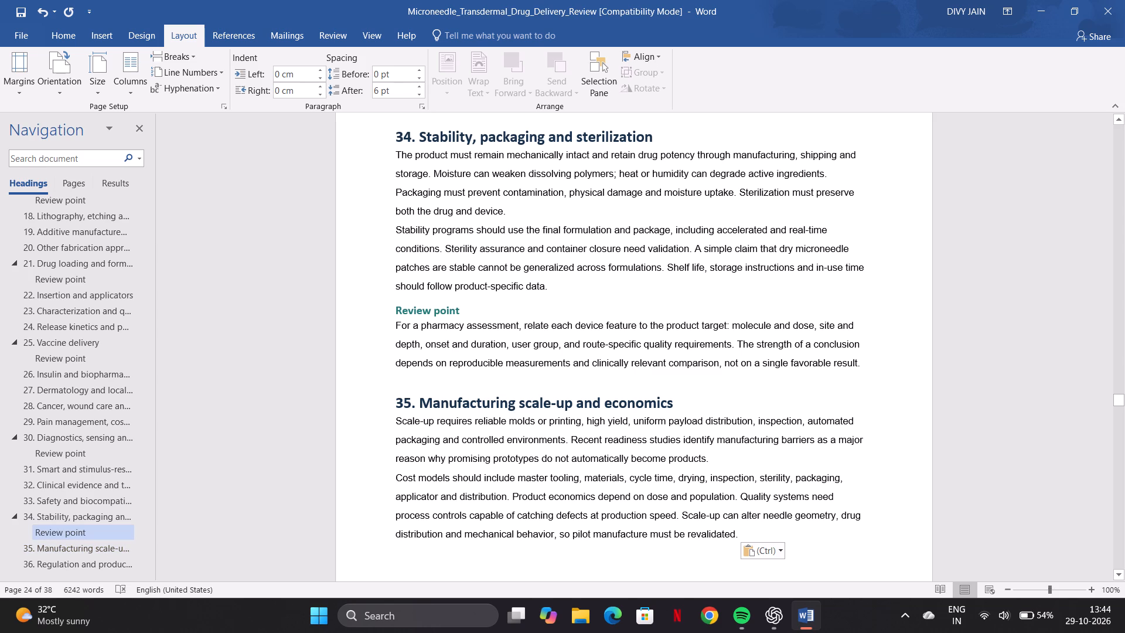
Place the text cursor at the end of section 35's last paragraph on page 24, after "must be revalidated.".
left_click(737, 530)
key("Right")
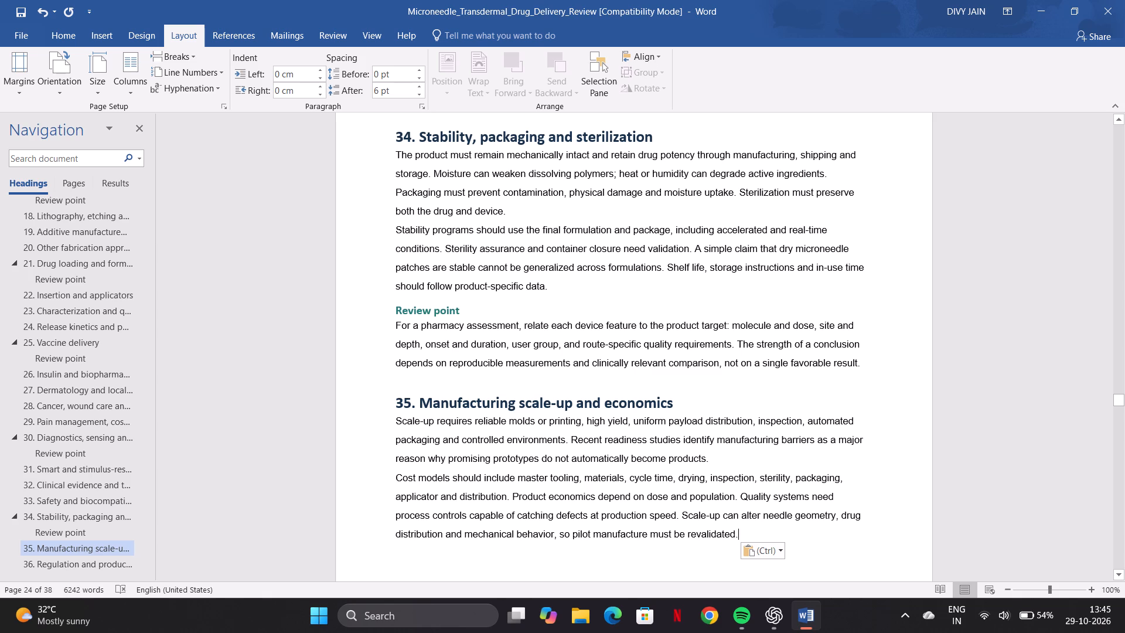
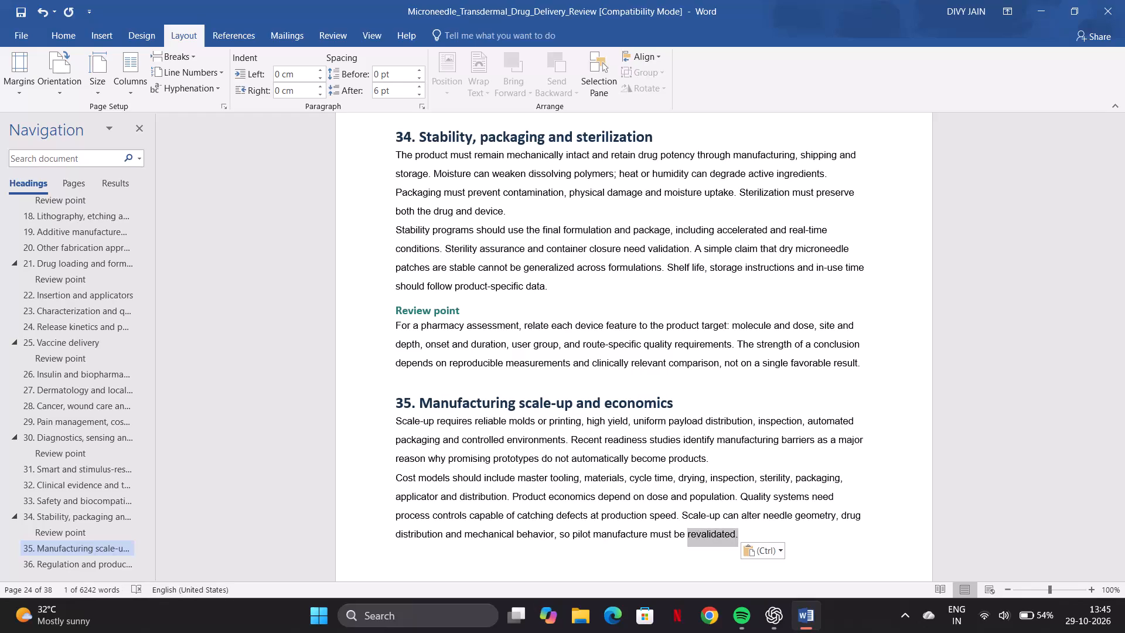
Cut sections 33 to 35, from Safety and biocompatibility through Manufacturing scale-up and economics, out of page 24.
key("ctrl+shift+Left")
key("ctrl+shift+Left")
key("ctrl+shift+Up")
key("ctrl+shift+Up")
key("ctrl+shift+Up")
key("ctrl+shift+Up")
key("ctrl+shift+Up")
key("ctrl+shift+Up")
key("ctrl+shift+Up")
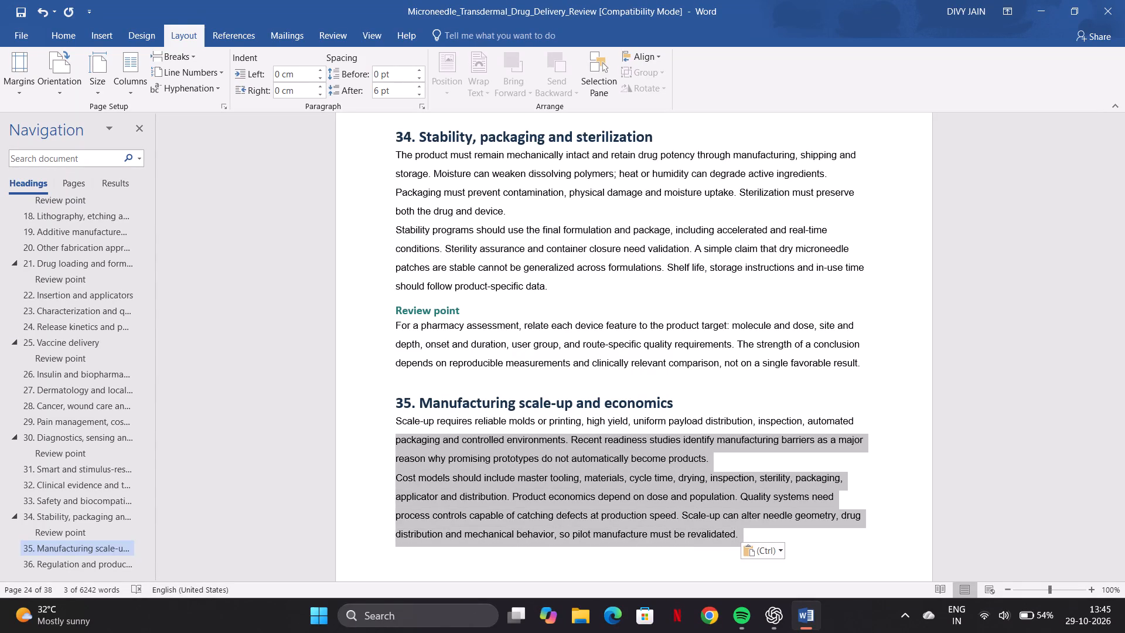
key("ctrl+shift+Up")
key("ctrl+shift+Up")
key("ctrl+shift+Up")
key("ctrl+shift+Up")
key("ctrl+shift+Up")
key("ctrl+shift+Up")
key("ctrl+shift+Up")
key("ctrl+shift+Up")
key("ctrl+shift+Up")
key("ctrl+shift+Up")
key("ctrl+shift+Up")
key("ctrl+shift+Up")
key("ctrl+shift+Up")
key("ctrl+shift+Up")
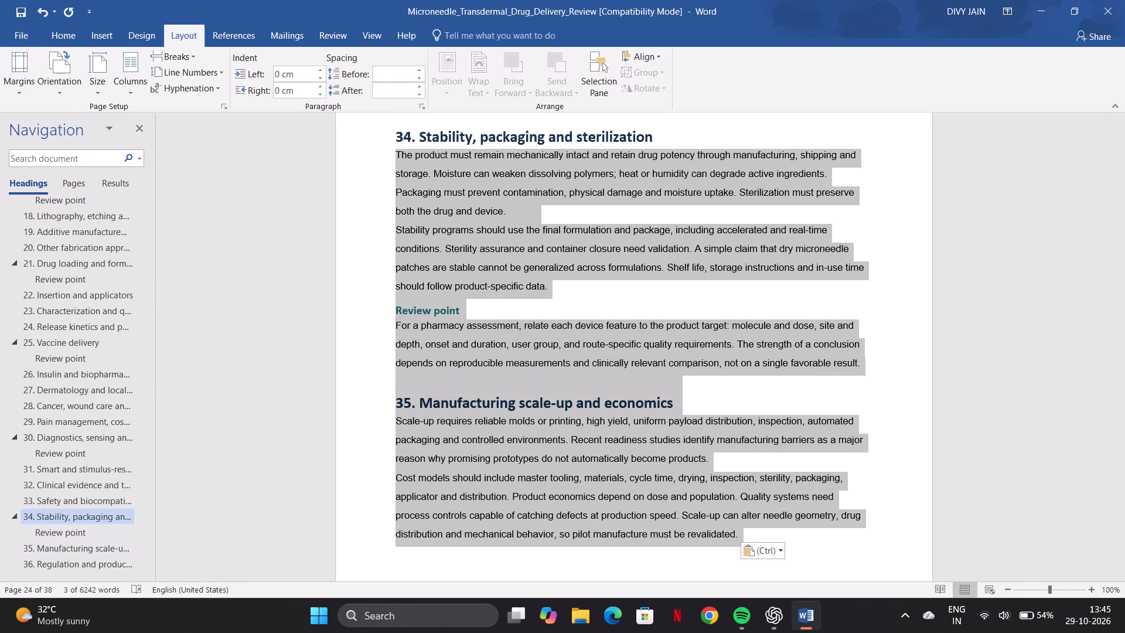
key("ctrl+shift+Up")
key("ctrl+shift+Up")
key("ctrl+shift+Up")
key("ctrl+shift+Up")
key("ctrl+shift+Up")
key("ctrl+shift+Up")
key("ctrl+shift+Up")
key("ctrl+shift+Up")
key("ctrl+shift+Up")
key("ctrl+shift+Up")
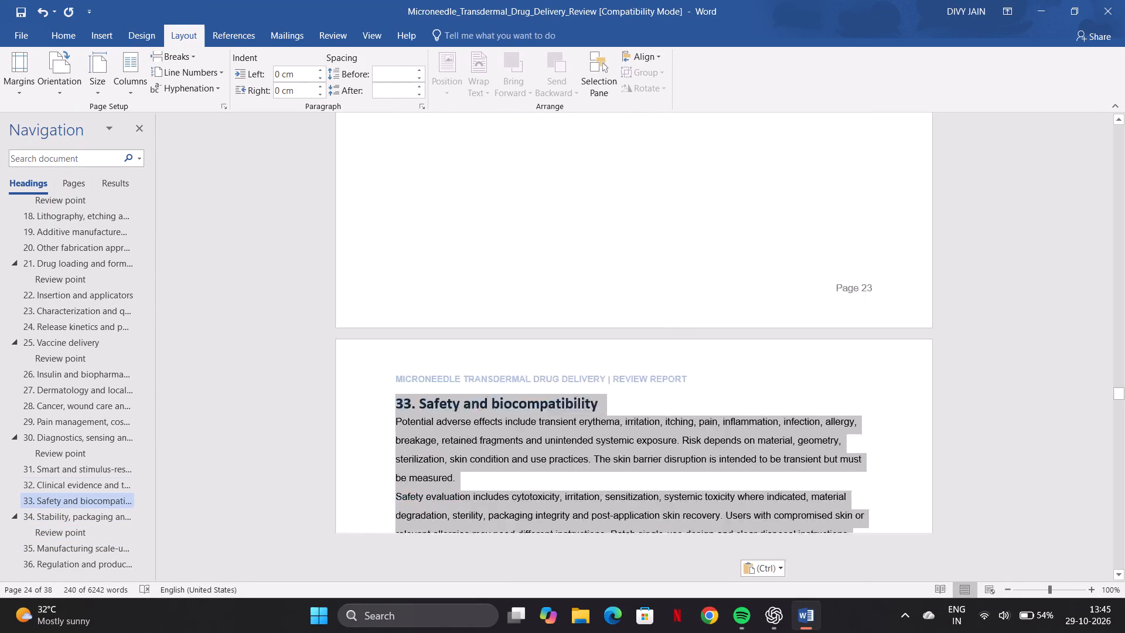
key("ctrl+shift+Up")
key("ctrl+shift+Down")
key("ctrl+shift+Down")
key("ctrl+shift+Down")
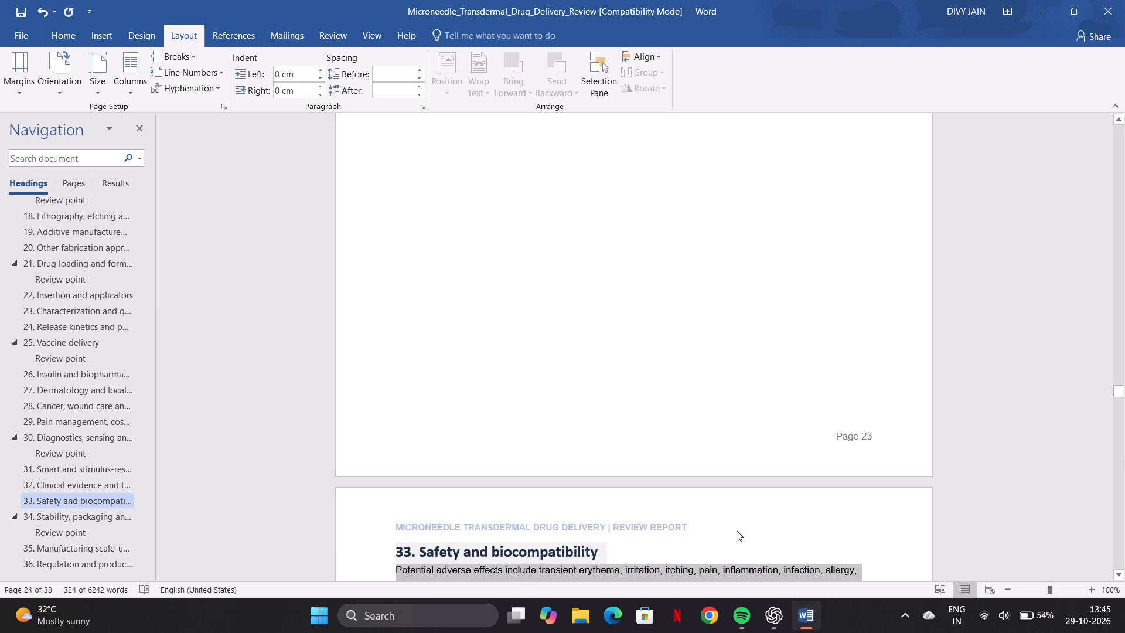
key("ctrl+shift+Up")
key("ctrl+x")
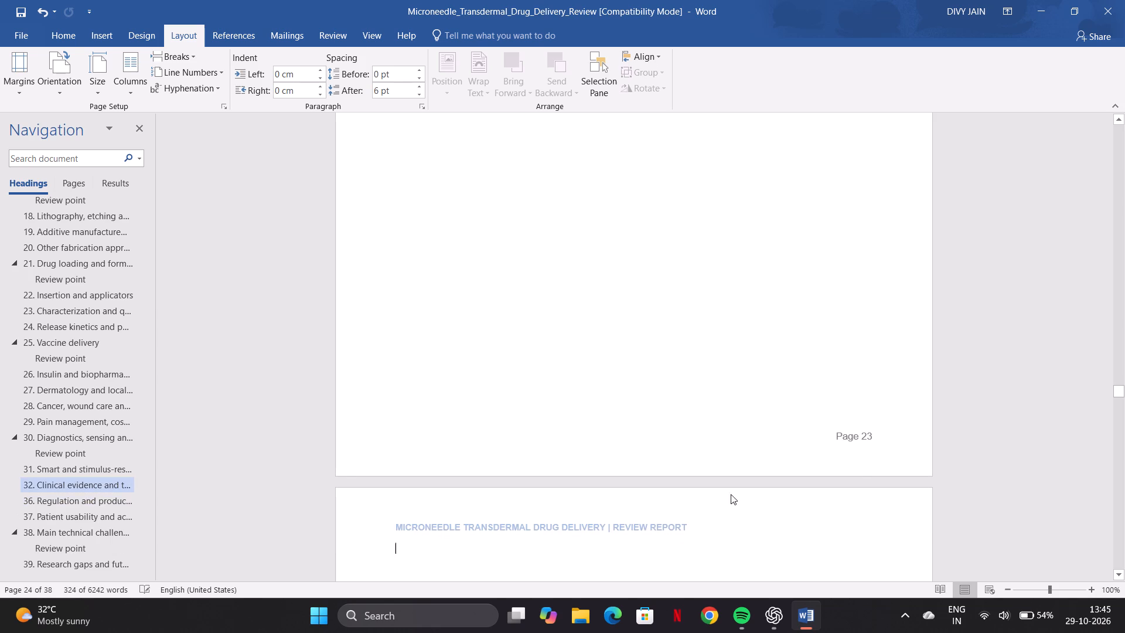
Paste the cut sections 33 to 35 at the start of blank page 17, directly following section 32.
scroll(724, 337, "up", 6)
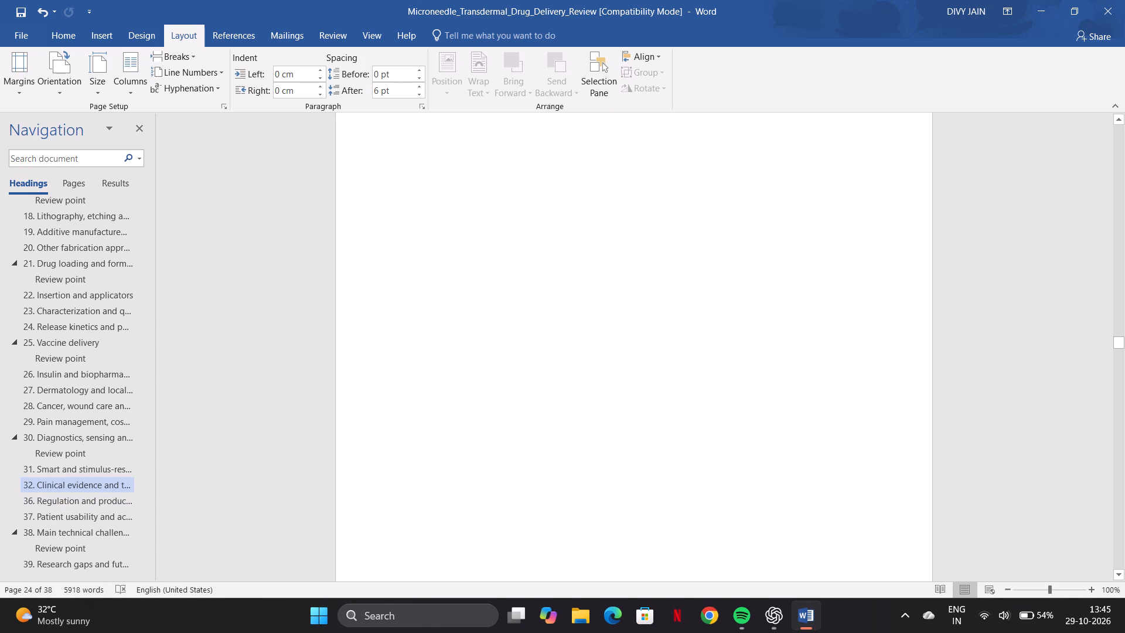
scroll(724, 337, "up", 7)
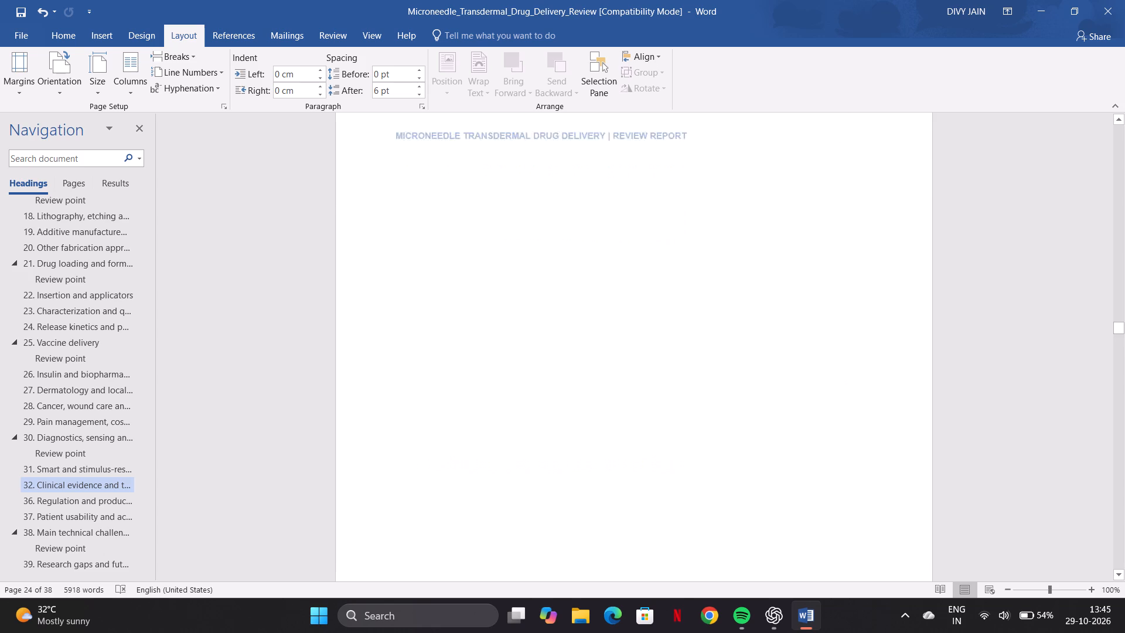
scroll(724, 337, "up", 7)
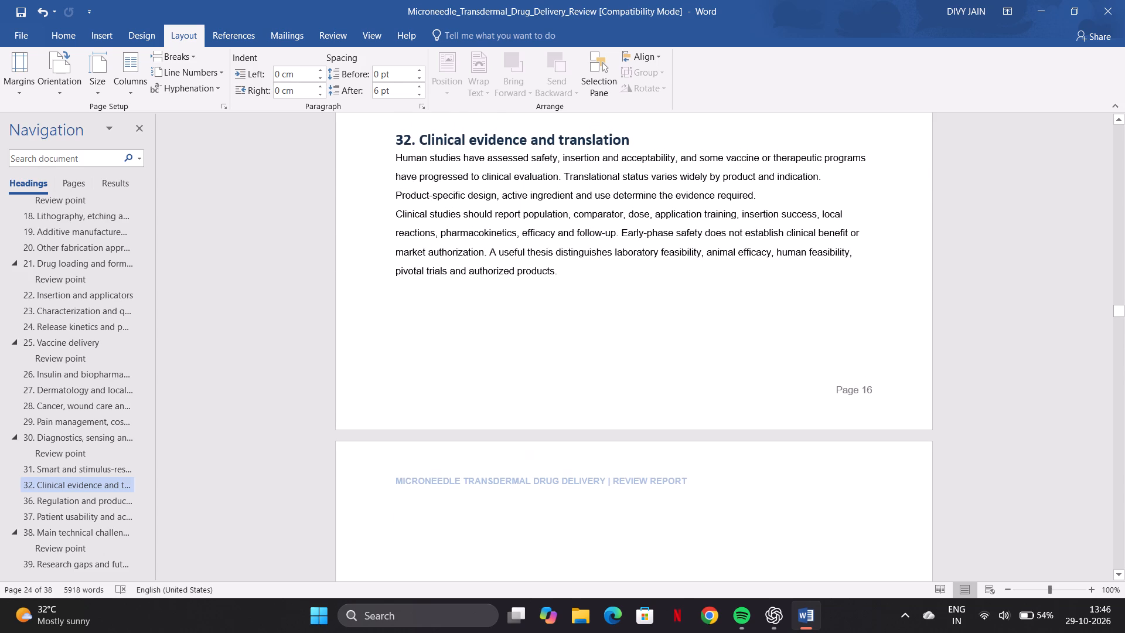
scroll(724, 337, "up", 3)
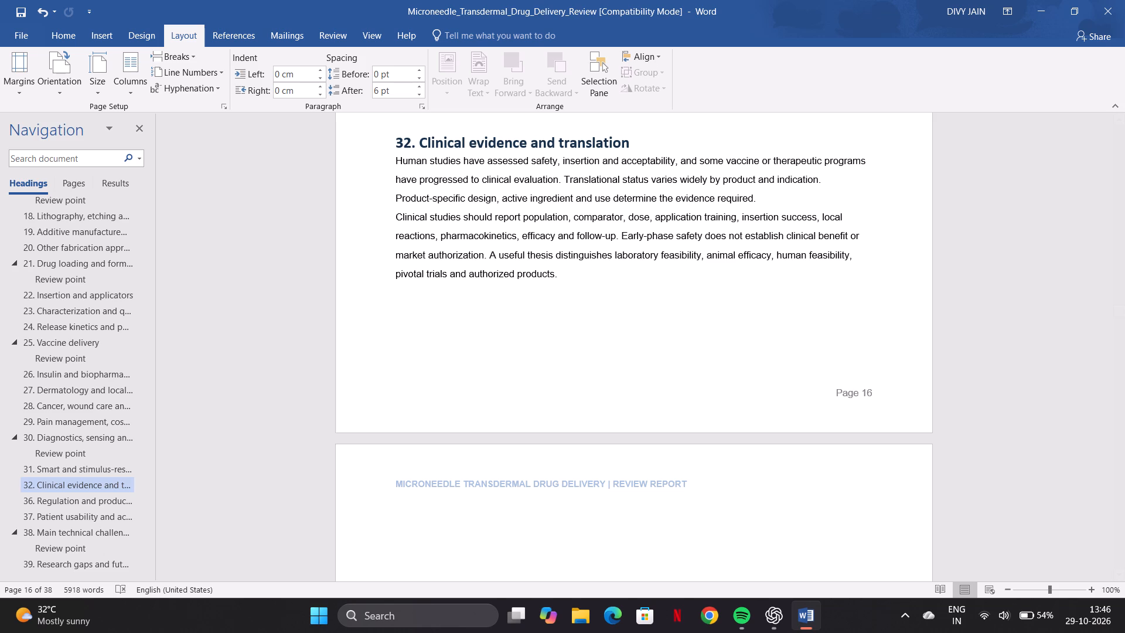
scroll(724, 337, "down", 1)
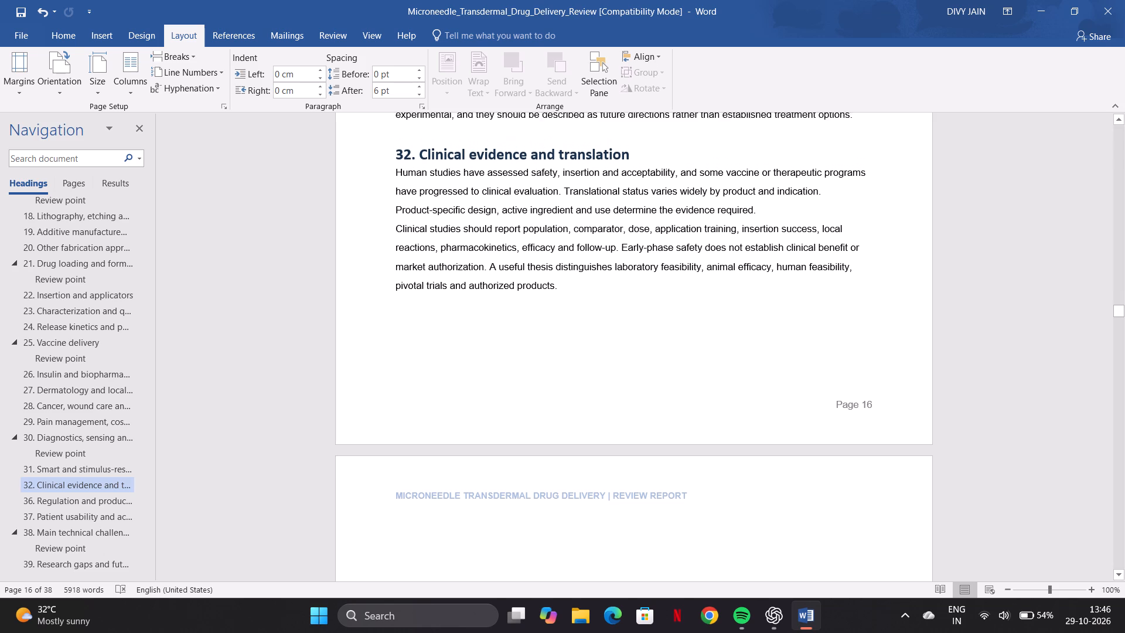
scroll(724, 337, "down", 1)
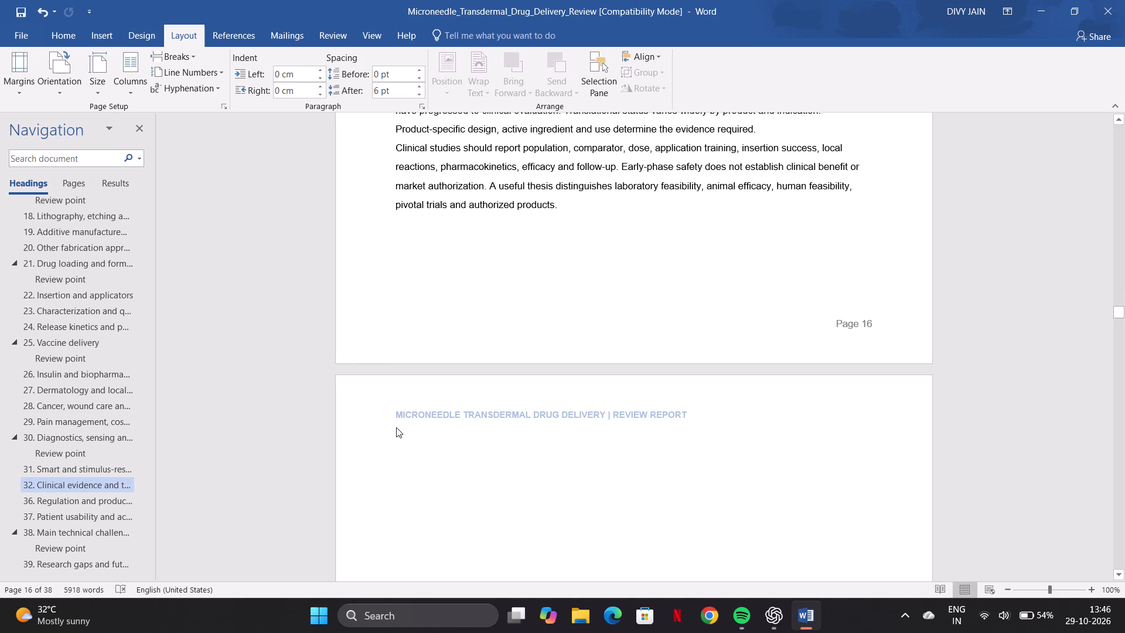
left_click(393, 430)
key("ctrl+v")
scroll(494, 383, "up", 1)
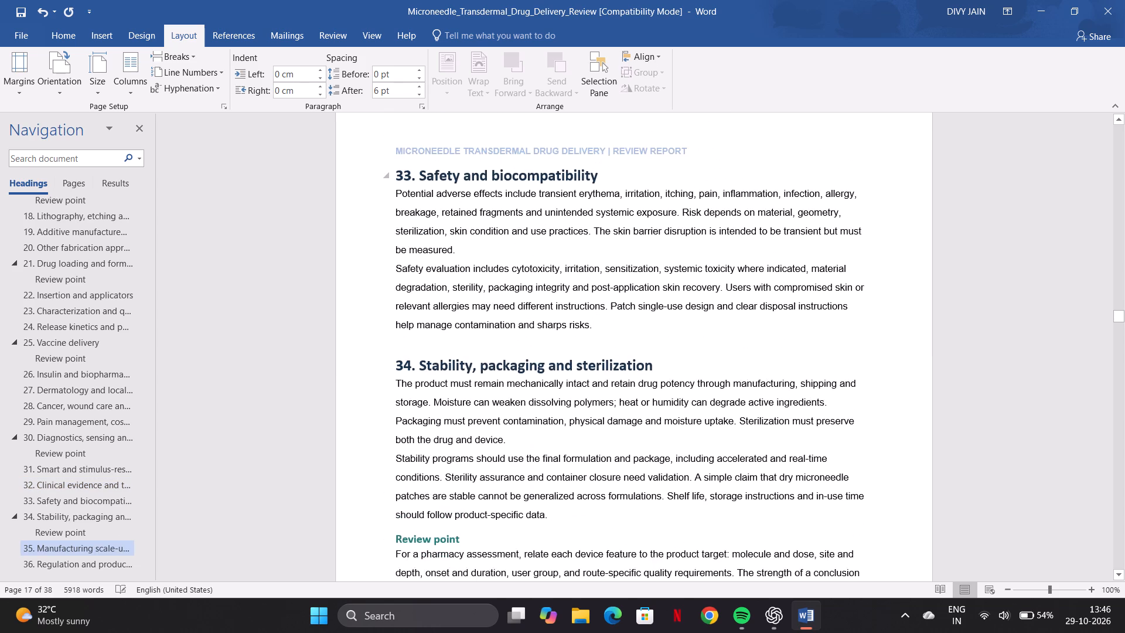
scroll(494, 383, "up", 1)
scroll(494, 383, "down", 7)
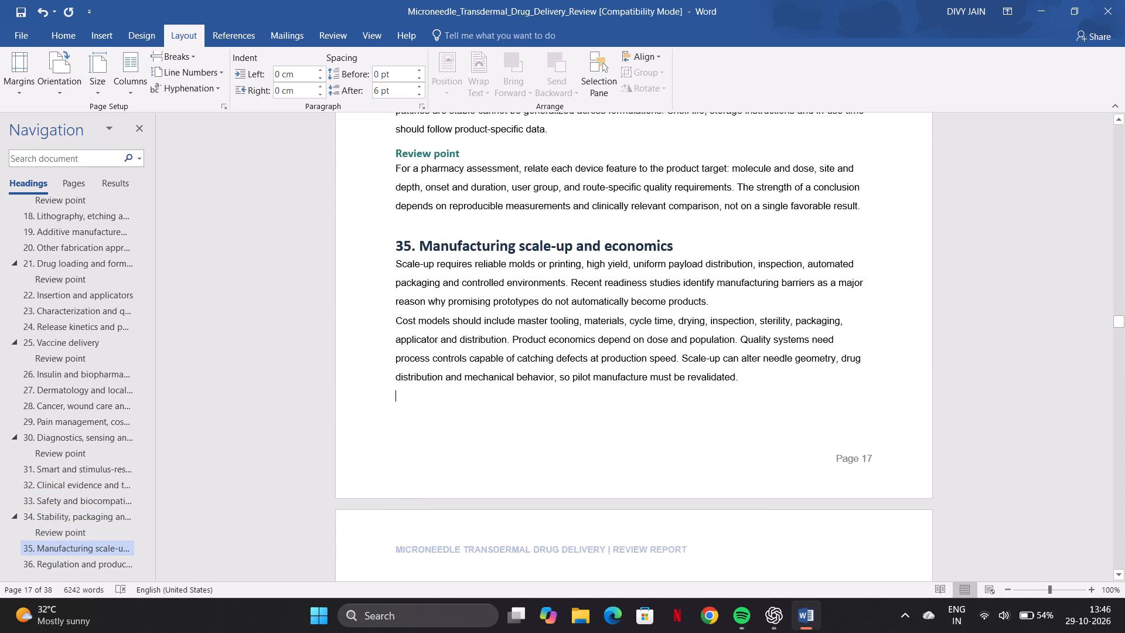
Cut the whole of section 37, Patient usability and acceptability, including its heading, from page 28.
scroll(494, 383, "down", 8)
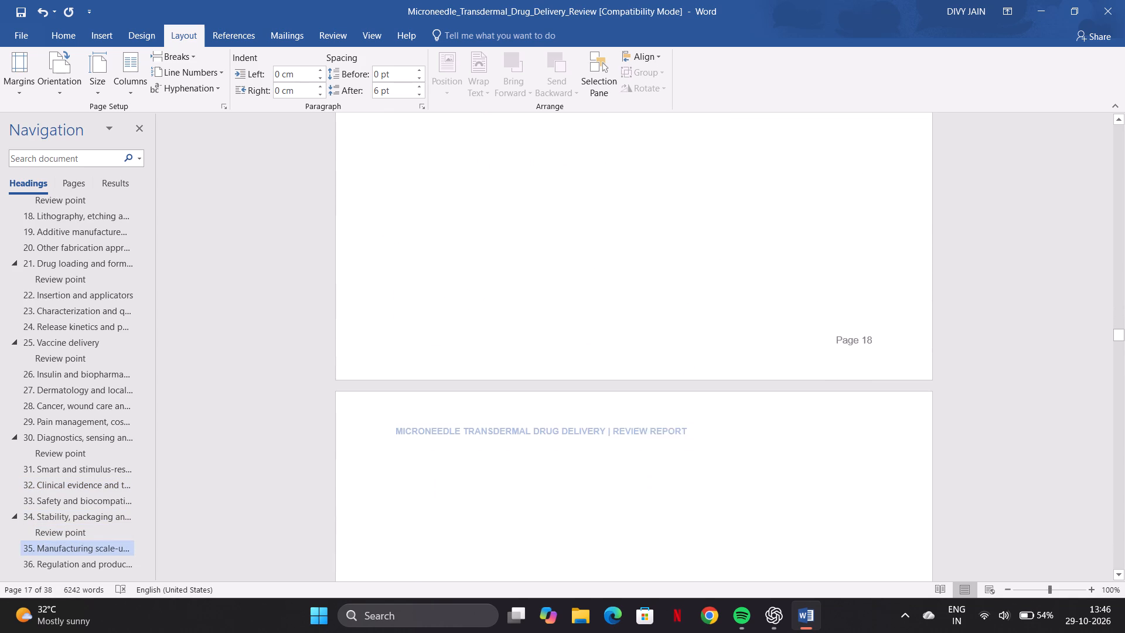
scroll(494, 383, "down", 5)
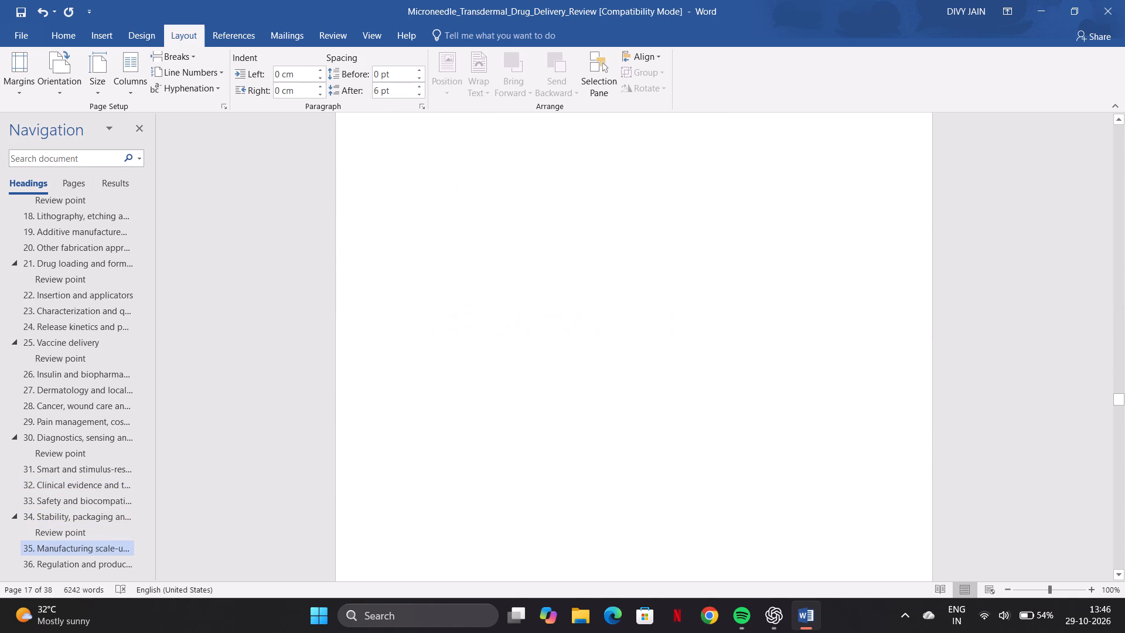
scroll(494, 383, "down", 4)
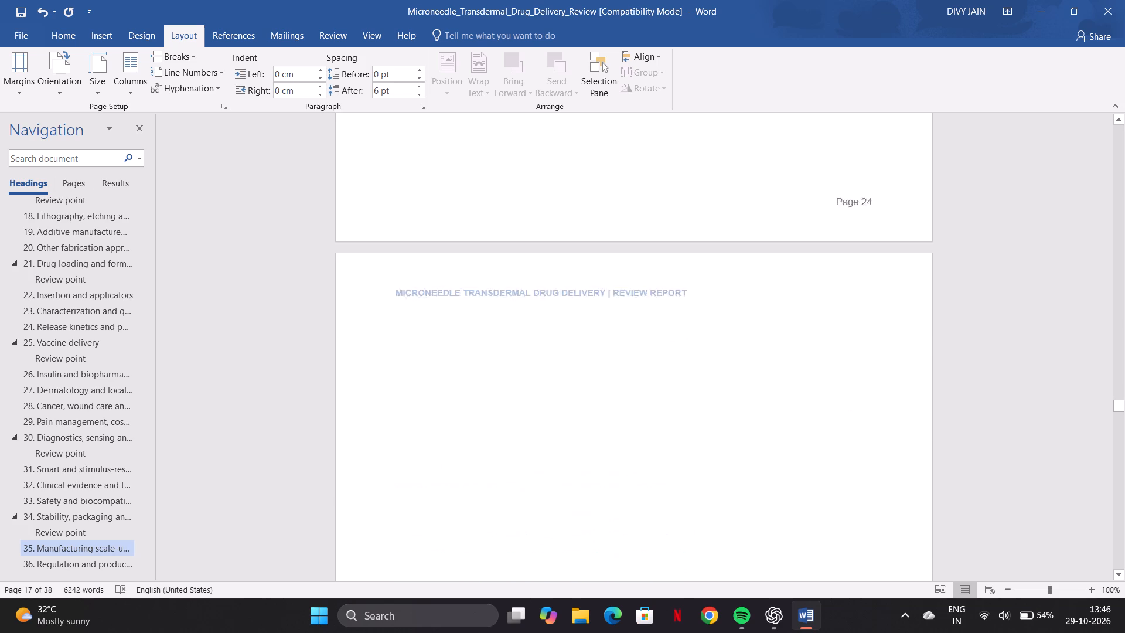
scroll(494, 383, "down", 5)
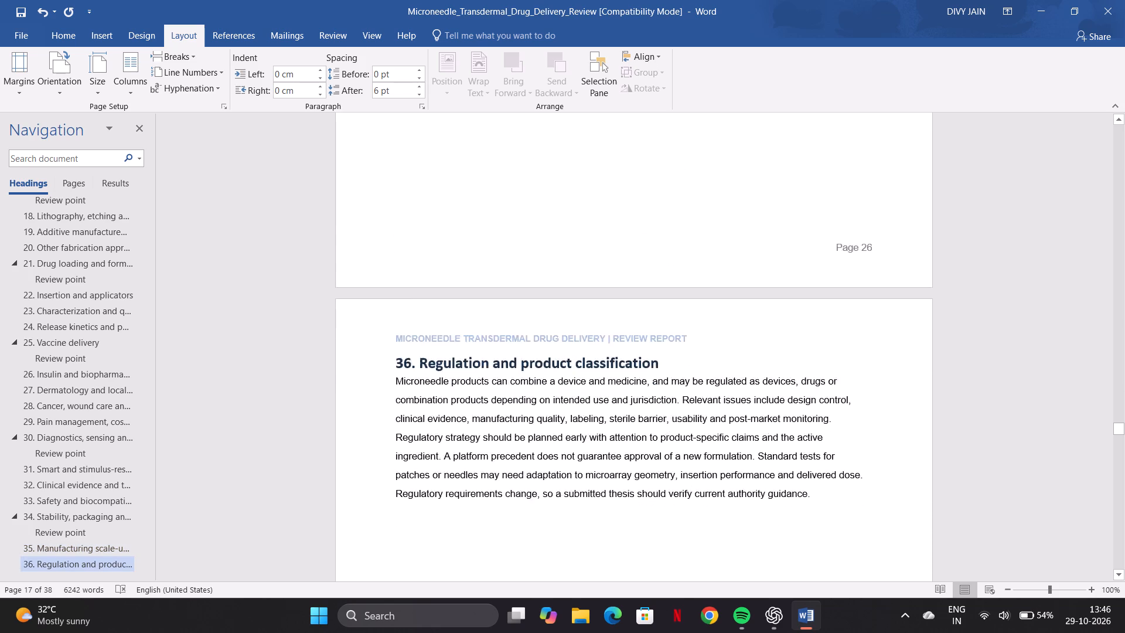
scroll(494, 383, "down", 4)
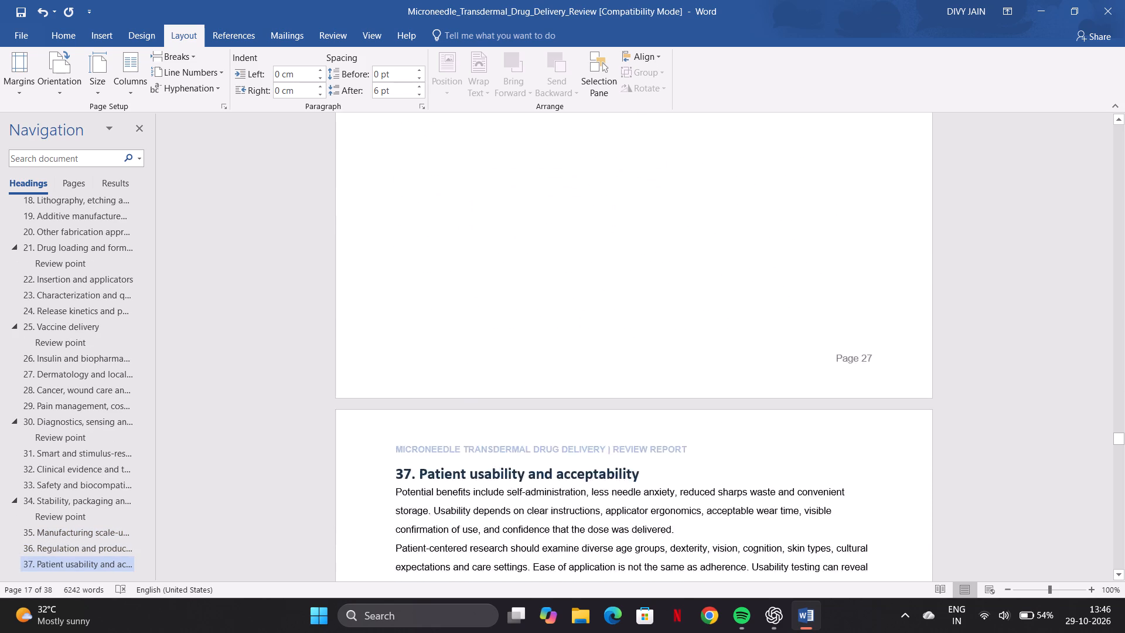
scroll(494, 383, "down", 2)
left_click(403, 455)
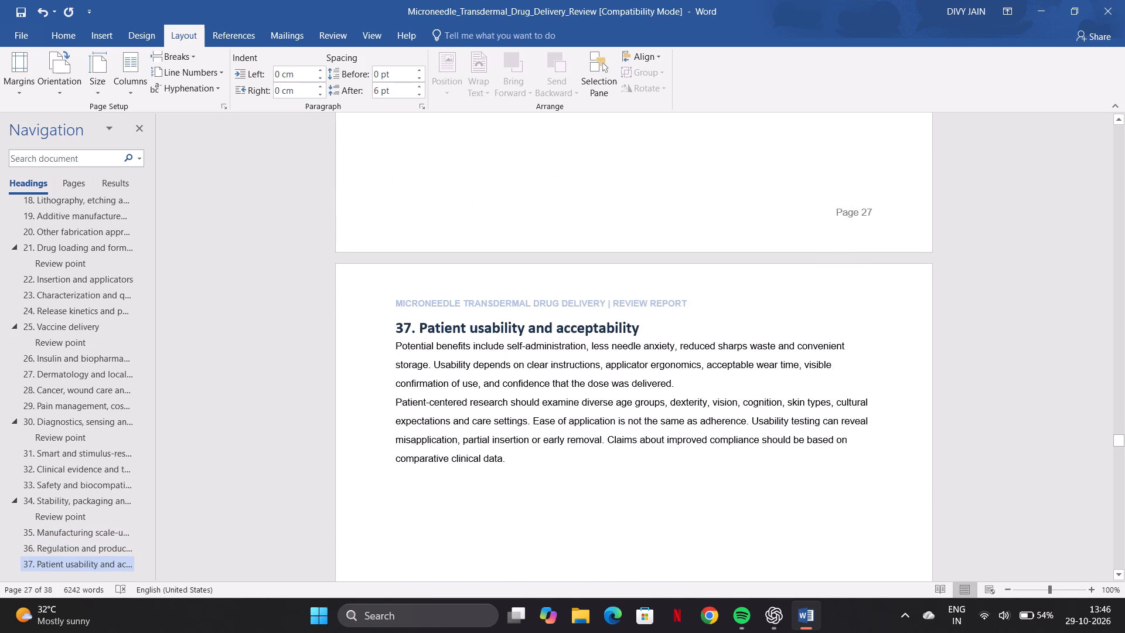
left_click(504, 455)
key("ctrl+shift+Left")
key("ctrl+shift+Left")
key("ctrl+shift+Left")
key("ctrl+shift+Up")
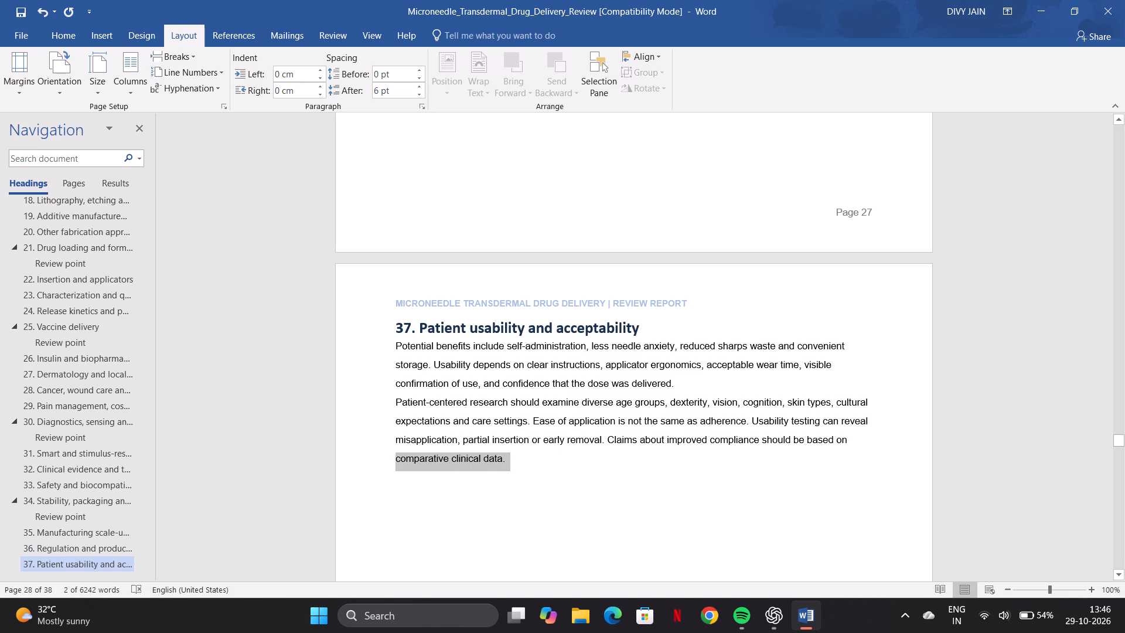
key("ctrl+shift+Up")
key("ctrl+shift+Up")
key("ctrl+shift+Up")
key("ctrl+shift+Up")
key("ctrl+shift+Up")
key("ctrl+shift+Up")
key("ctrl+shift+Up")
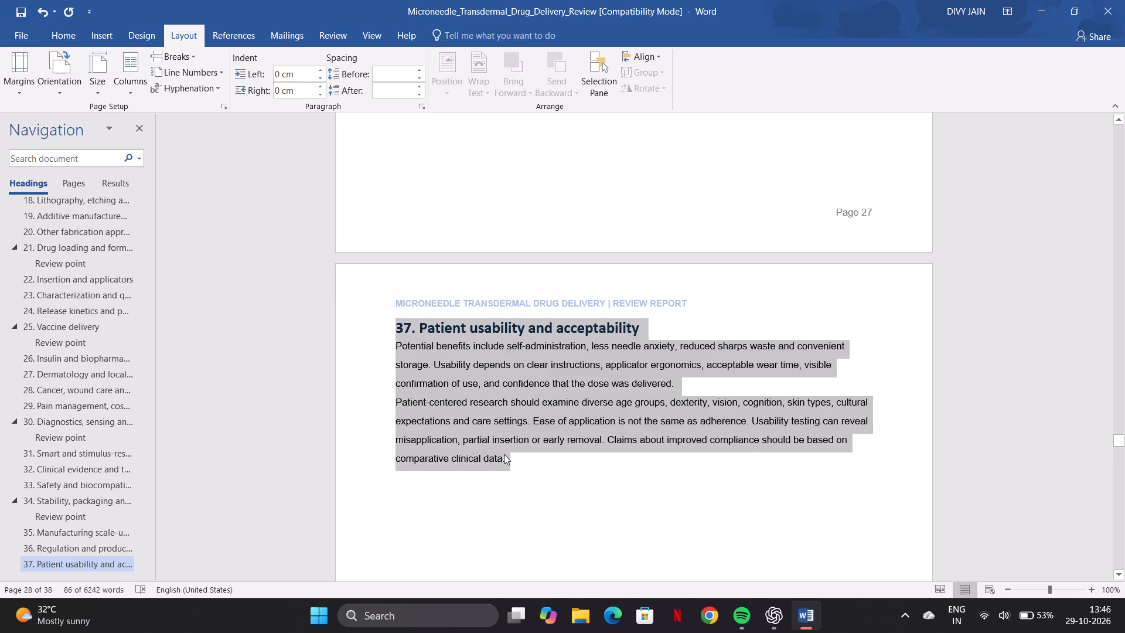
key("ctrl+x")
Paste section 37 on a new line below the last paragraph of section 36, Regulation and product classification.
scroll(550, 385, "up", 1)
scroll(550, 385, "down", 1, "ctrl")
scroll(550, 385, "up", 1, "ctrl")
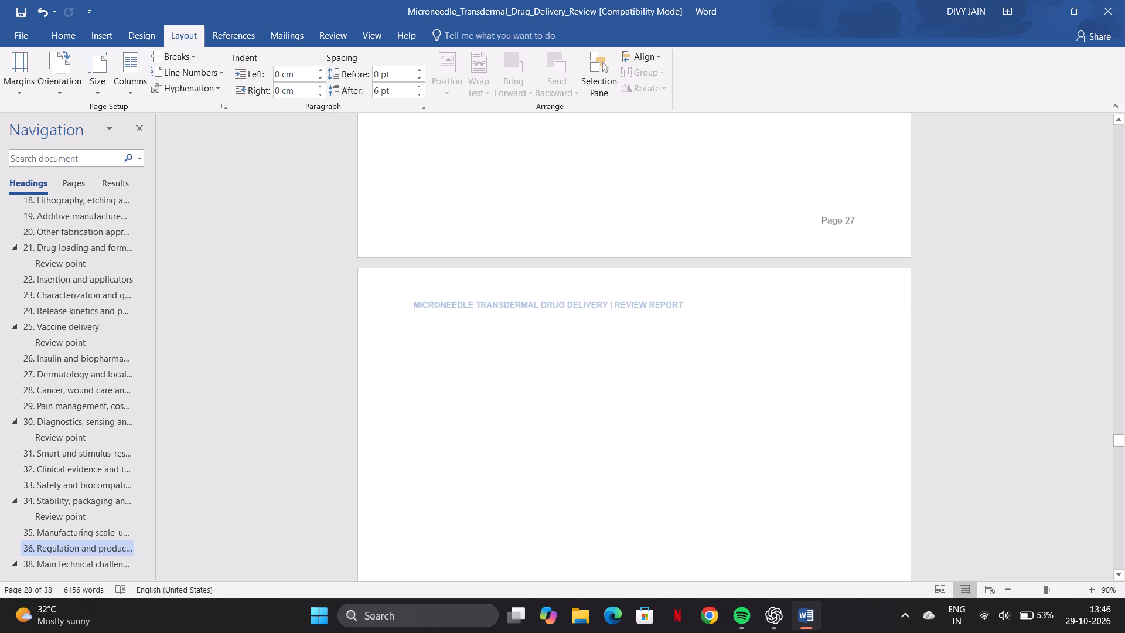
scroll(550, 385, "up", 1, "ctrl")
scroll(550, 385, "up", 2)
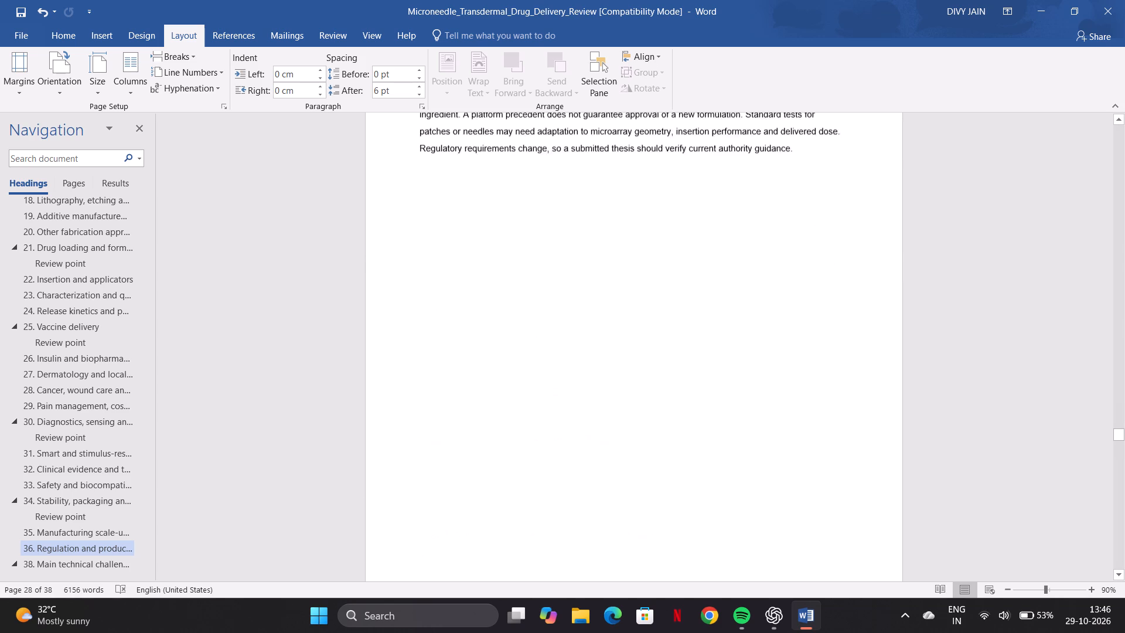
scroll(550, 385, "up", 2)
left_click(822, 316)
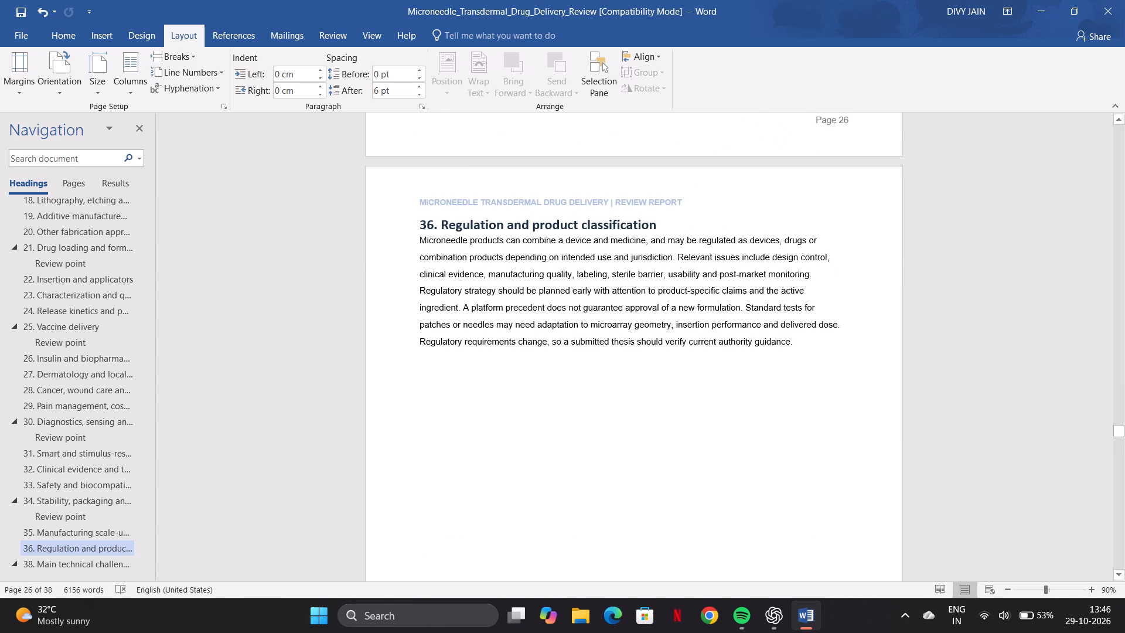
key("Down")
key("Down")
key("Return")
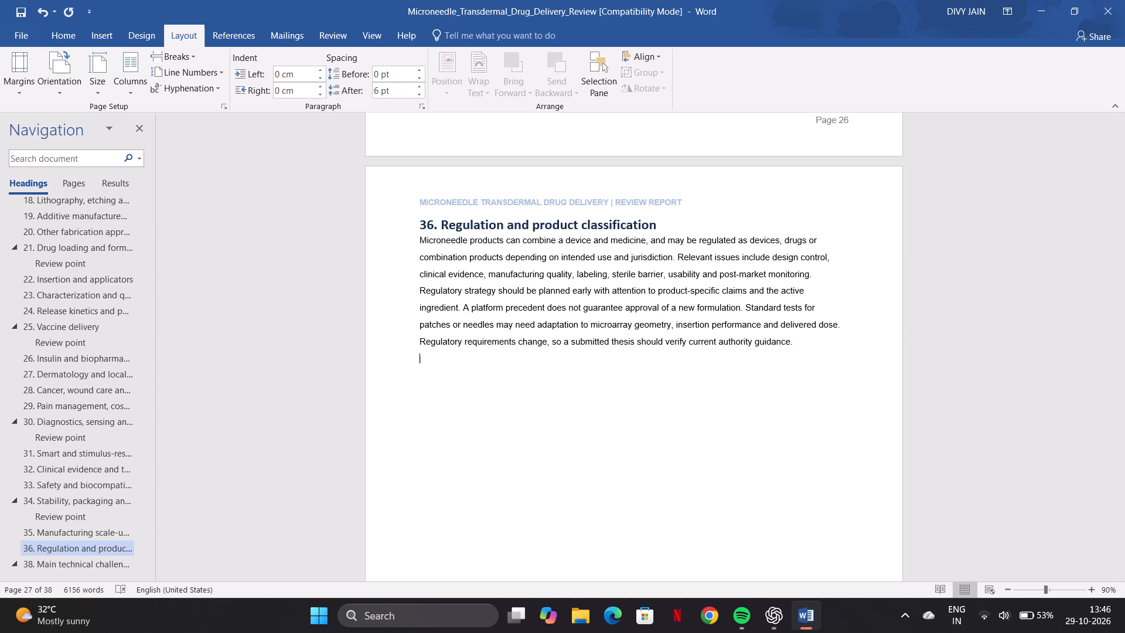
key("ctrl+v")
Cut the whole of section 38, Main technical challenges, including its heading and review point, from page 29.
scroll(878, 252, "down", 1)
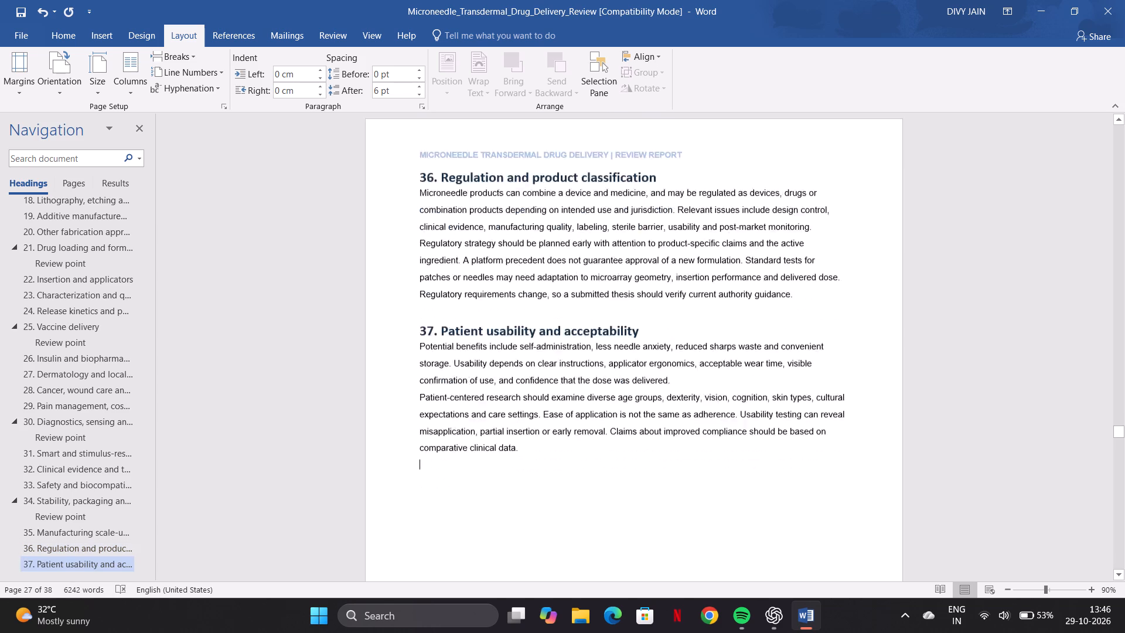
scroll(878, 252, "down", 5)
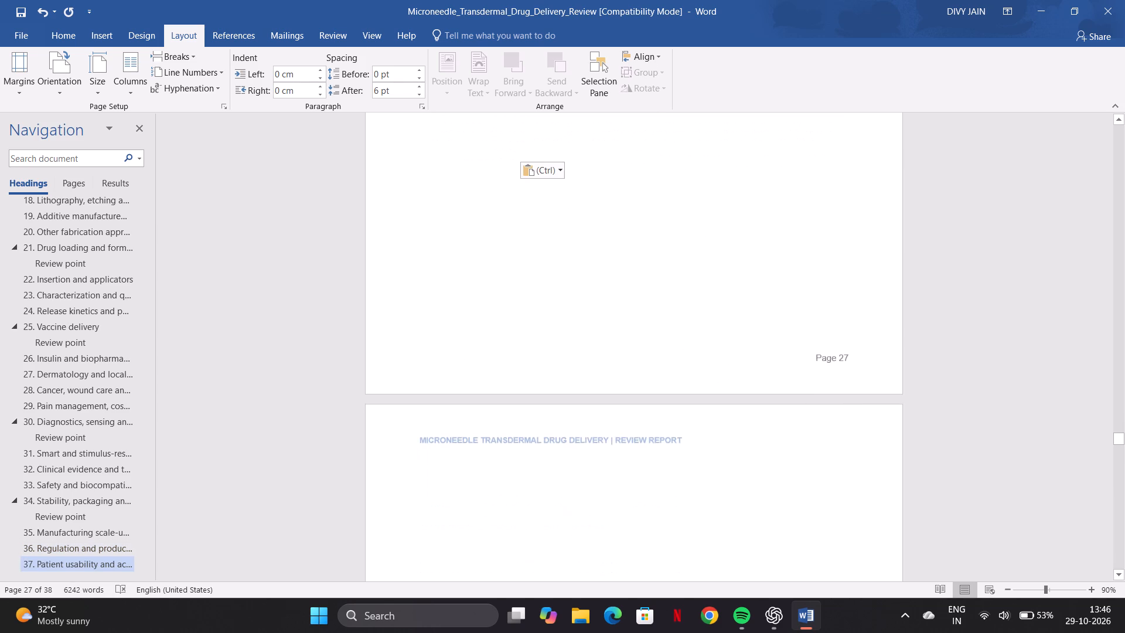
scroll(878, 252, "down", 2)
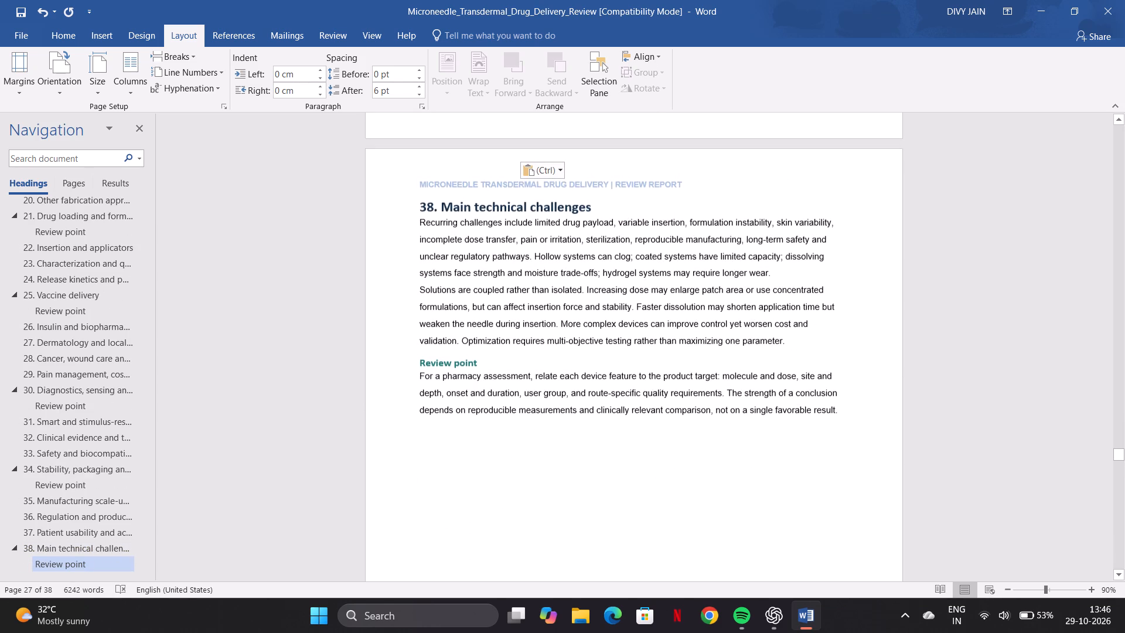
left_click(838, 413)
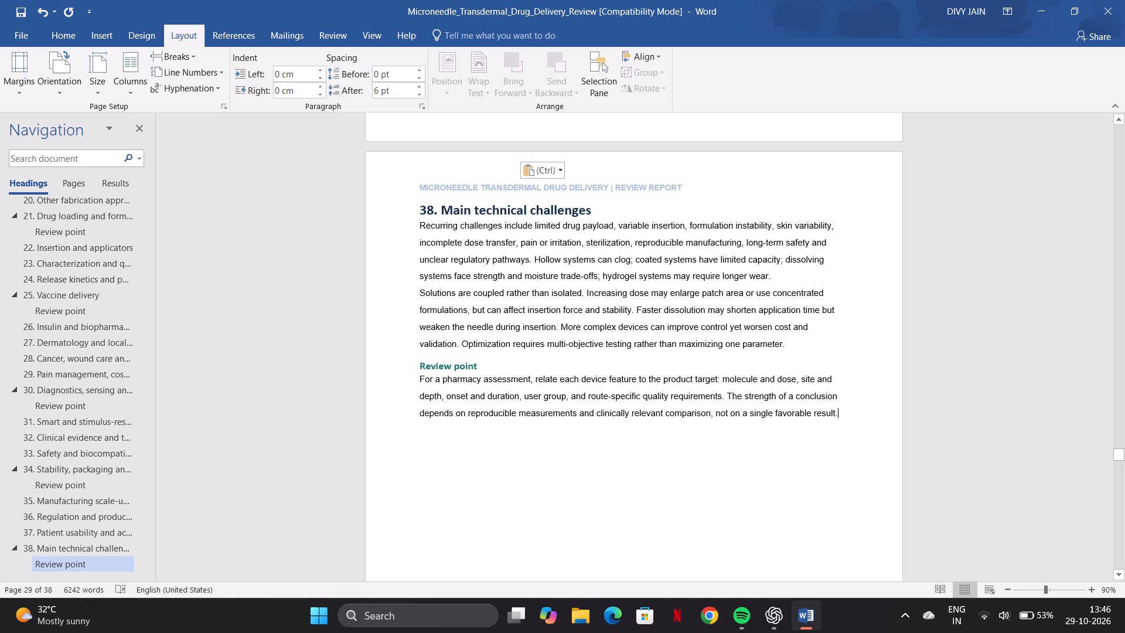
key("ctrl+shift+Left")
key("ctrl+shift+Left")
key("ctrl+shift+Left")
key("ctrl+shift+Left")
key("ctrl+shift+Up")
key("ctrl+shift+Up")
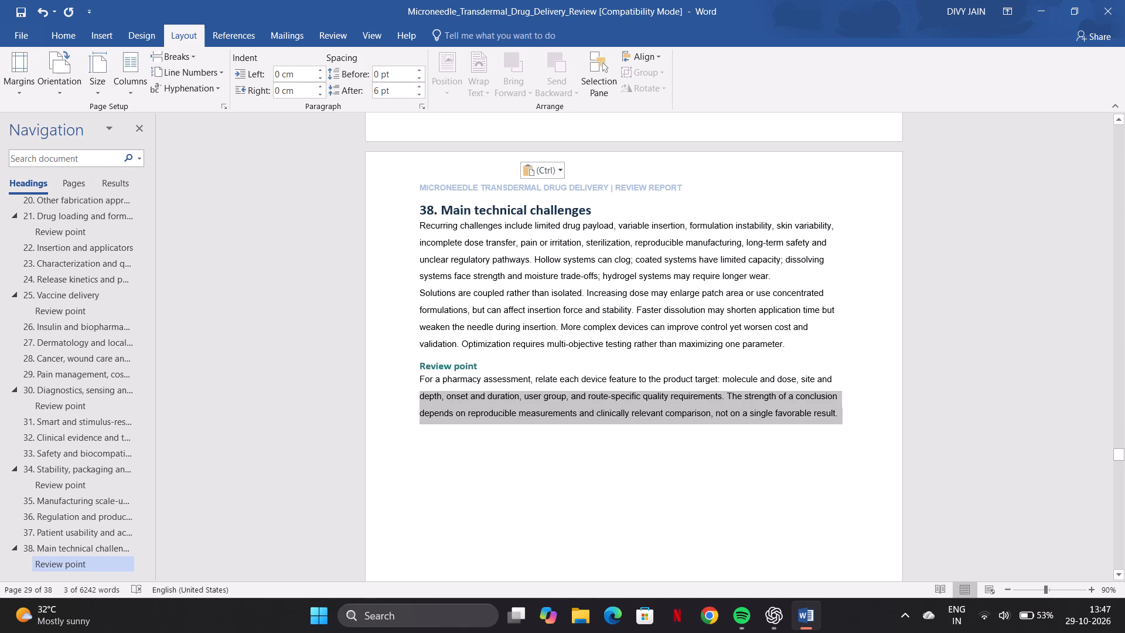
key("ctrl+shift+Up")
key("ctrl+shift+Up")
key("ctrl+shift+Up")
key("ctrl+shift+Up")
key("ctrl+shift+Up")
key("ctrl+shift+Up")
key("ctrl+shift+Up")
key("ctrl+shift+Up")
key("ctrl+shift+Up")
key("ctrl+shift+Up")
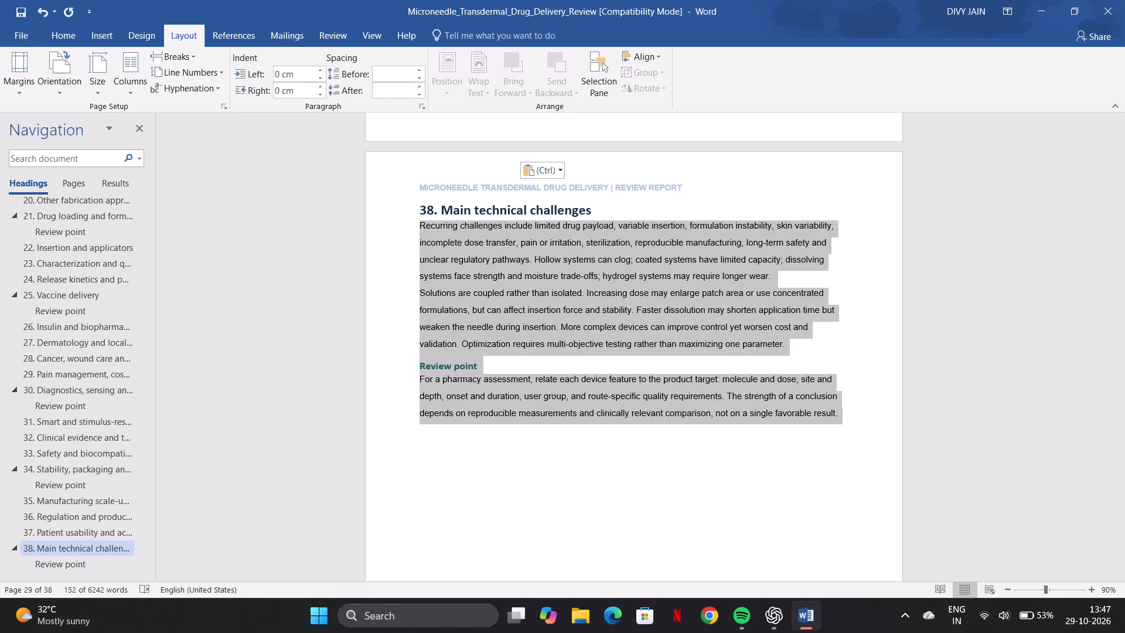
key("ctrl+shift+Up")
key("ctrl+x")
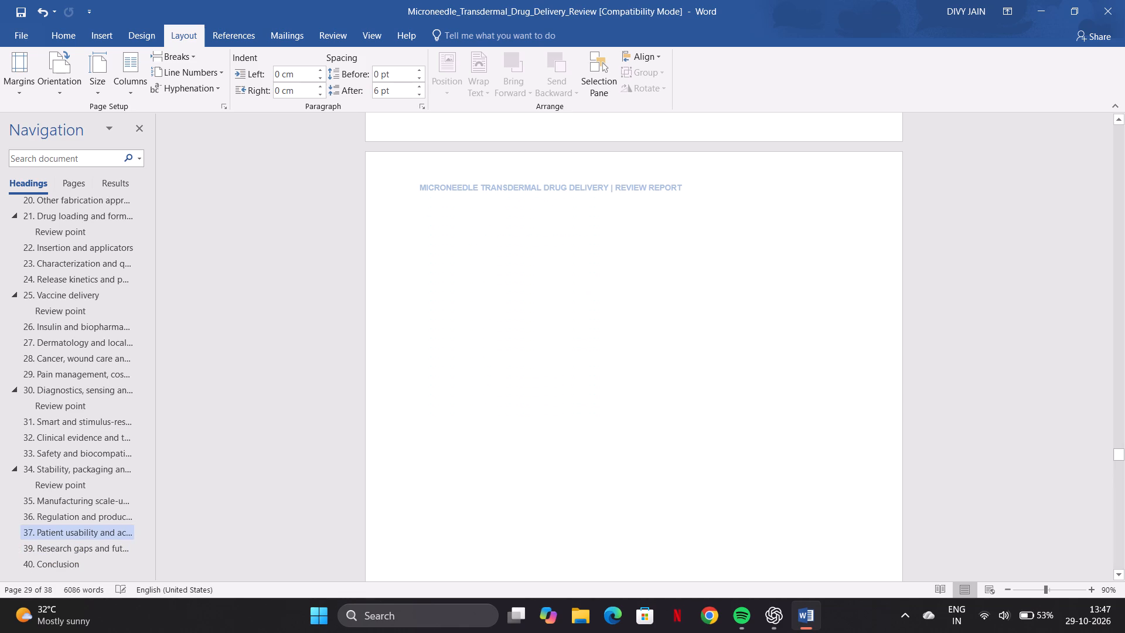
Paste section 38 on a new line below the last paragraph of section 37, Patient usability and acceptability, on page 27.
scroll(898, 377, "up", 8)
scroll(898, 377, "left", 1)
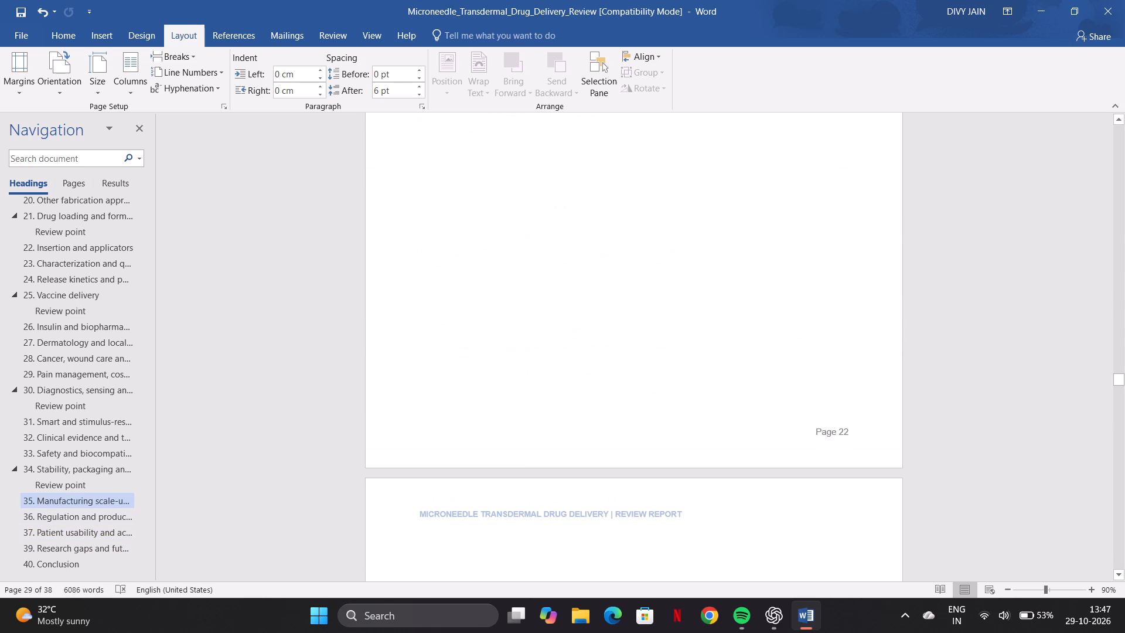
scroll(898, 377, "left", 1)
scroll(898, 377, "down", 8)
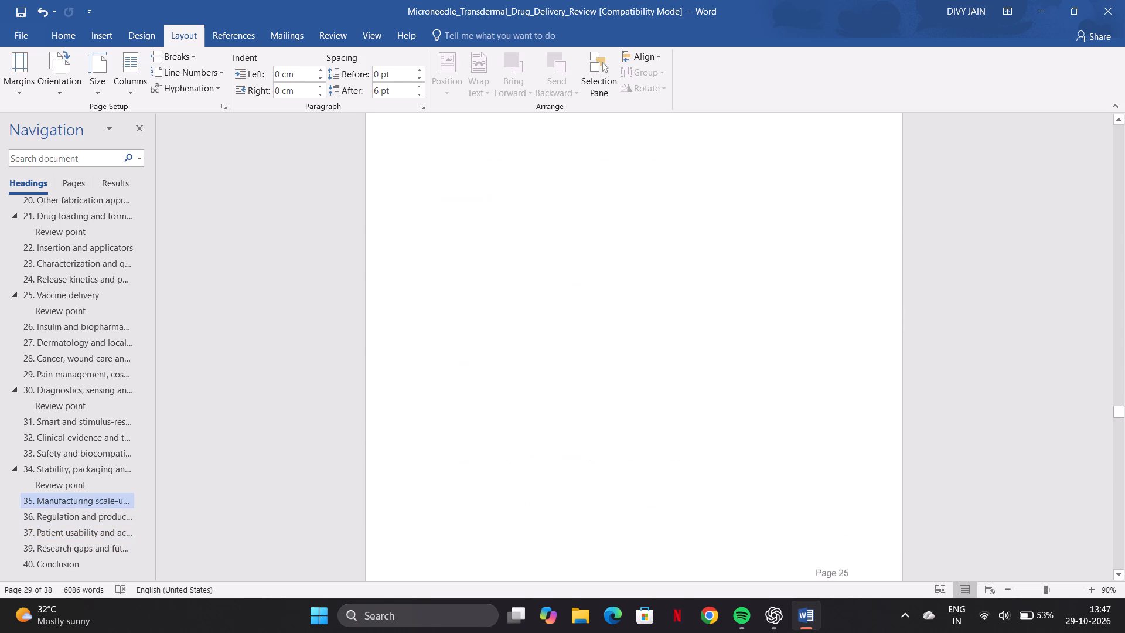
scroll(898, 377, "down", 3)
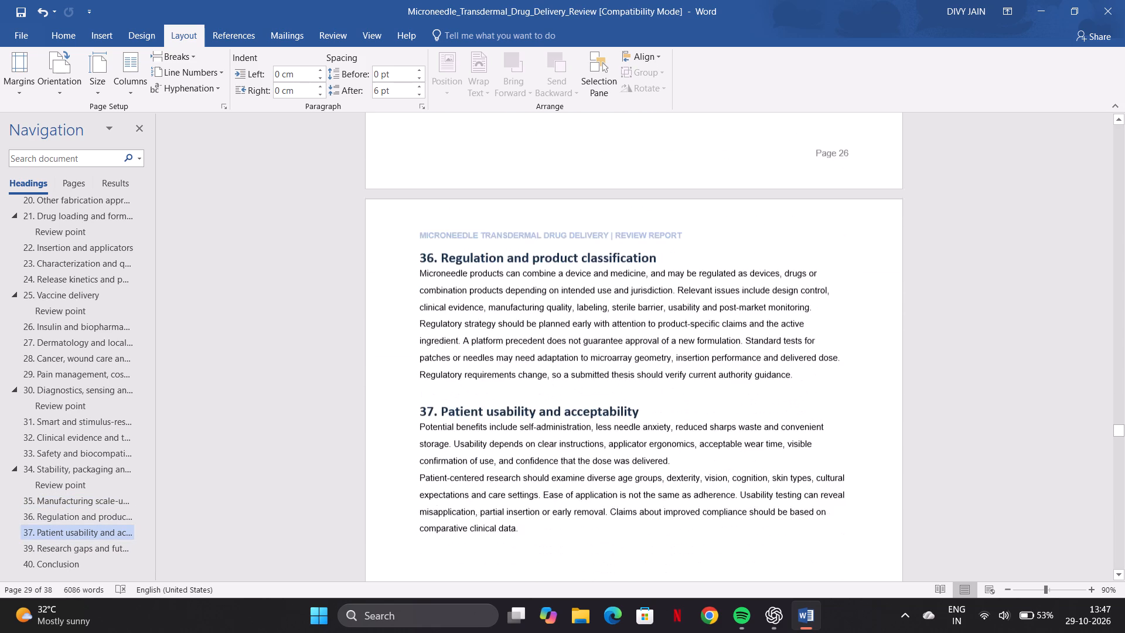
left_click(765, 406)
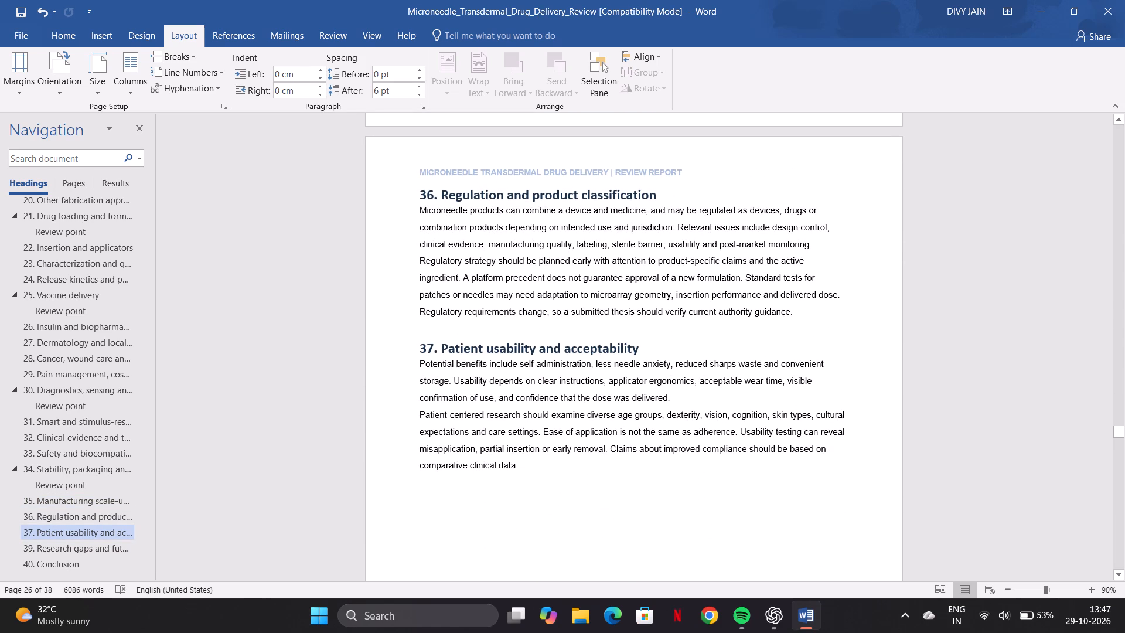
left_click(624, 426)
left_click(574, 444)
left_click(519, 467)
key("Return")
key("ctrl+v")
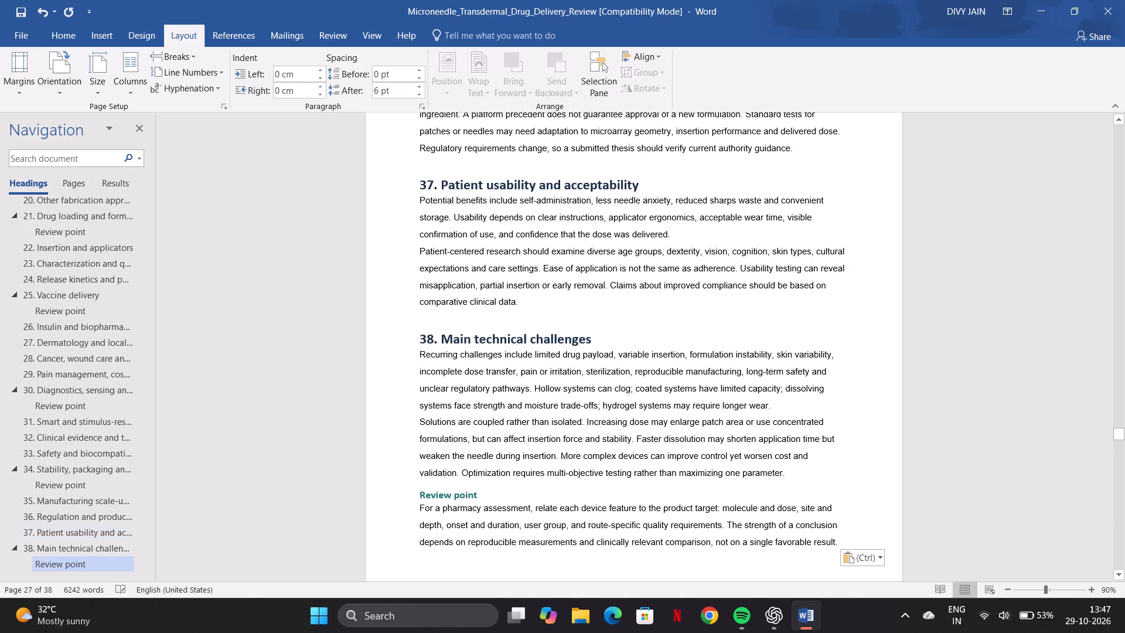
Cut sections 36 to 38, from Regulation and product classification through Main technical challenges, out of page 27.
left_click(837, 540)
key("ctrl+shift+Left")
key("ctrl+shift+Left")
key("ctrl+shift+Left")
key("ctrl+shift+Left")
key("ctrl+shift+Up")
key("ctrl+shift+Up")
key("ctrl+shift+Up")
key("ctrl+shift+Up")
key("ctrl+shift+Up")
key("ctrl+shift+Up")
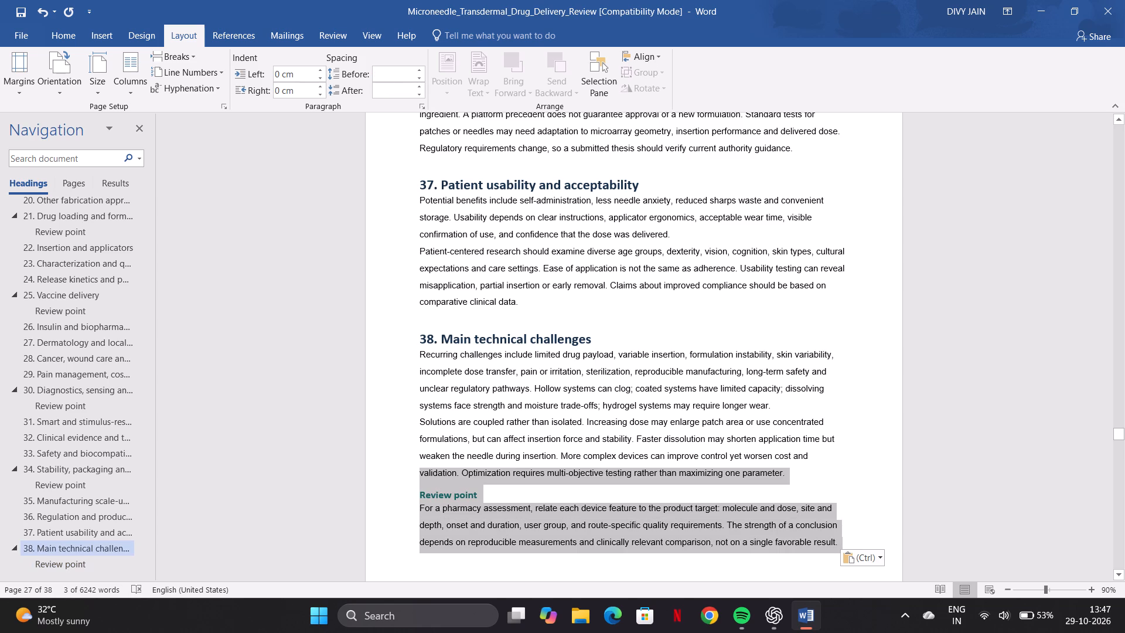
key("ctrl+shift+Up")
key("ctrl+shift+Up")
key("ctrl+shift+Up")
key("ctrl+shift+Up")
key("ctrl+shift+Up")
key("ctrl+shift+Up")
key("ctrl+shift+Up")
key("ctrl+shift+Up")
key("ctrl+shift+Up")
key("ctrl+shift+Up")
key("ctrl+shift+Up")
key("ctrl+shift+Up")
key("ctrl+shift+Up")
key("ctrl+shift+Up")
key("ctrl+shift+Up")
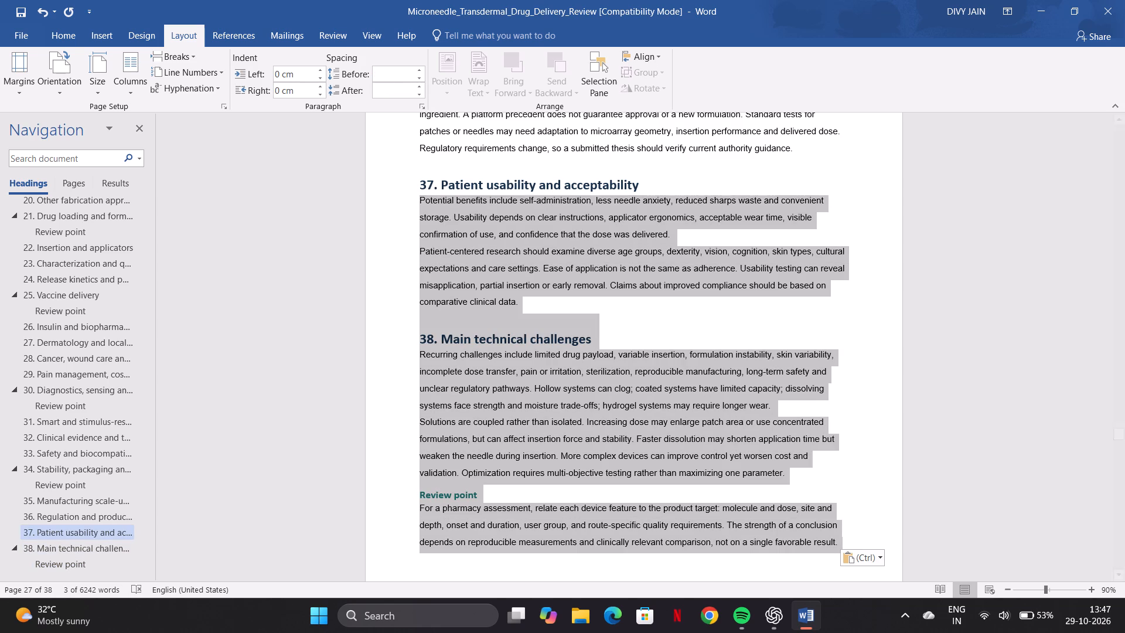
key("ctrl+shift+Up")
key("ctrl+shift+Up")
key("ctrl+shift+Up")
key("ctrl+shift+Up")
key("ctrl+shift+Up")
key("ctrl+shift+Up")
key("ctrl+shift+Up")
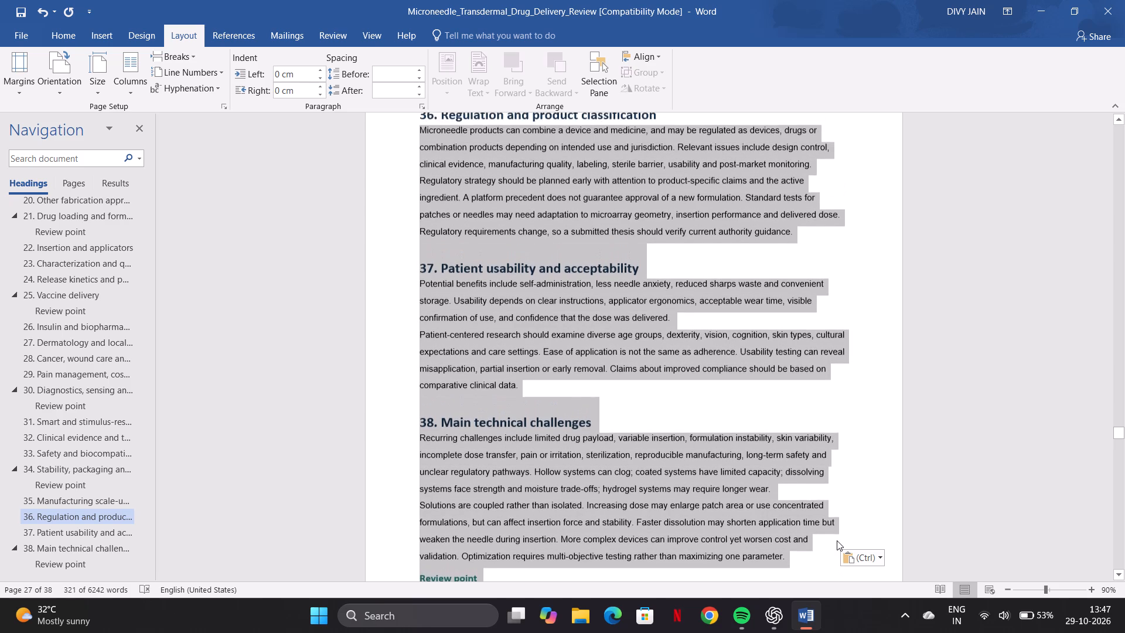
key("ctrl+shift+Up")
key("ctrl+x")
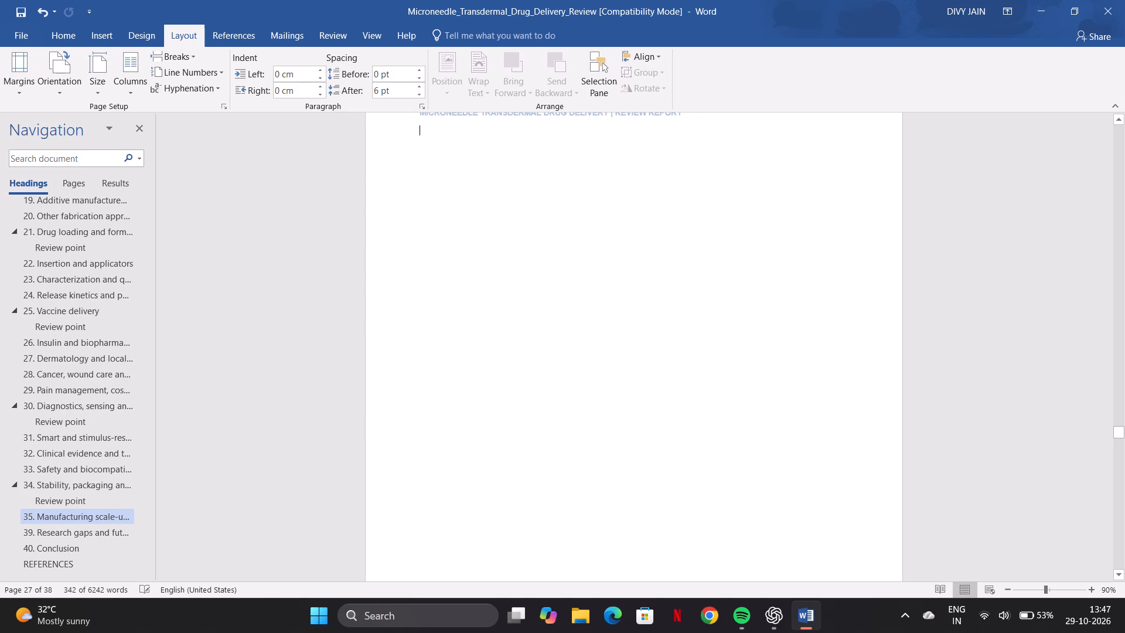
Clear the surplus breaks after section 35 and paste the cut sections 36 to 38 at the start of blank page 18.
scroll(856, 533, "up", 1)
scroll(856, 533, "down", 1, "ctrl")
scroll(856, 533, "up", 2, "ctrl")
scroll(856, 533, "up", 2)
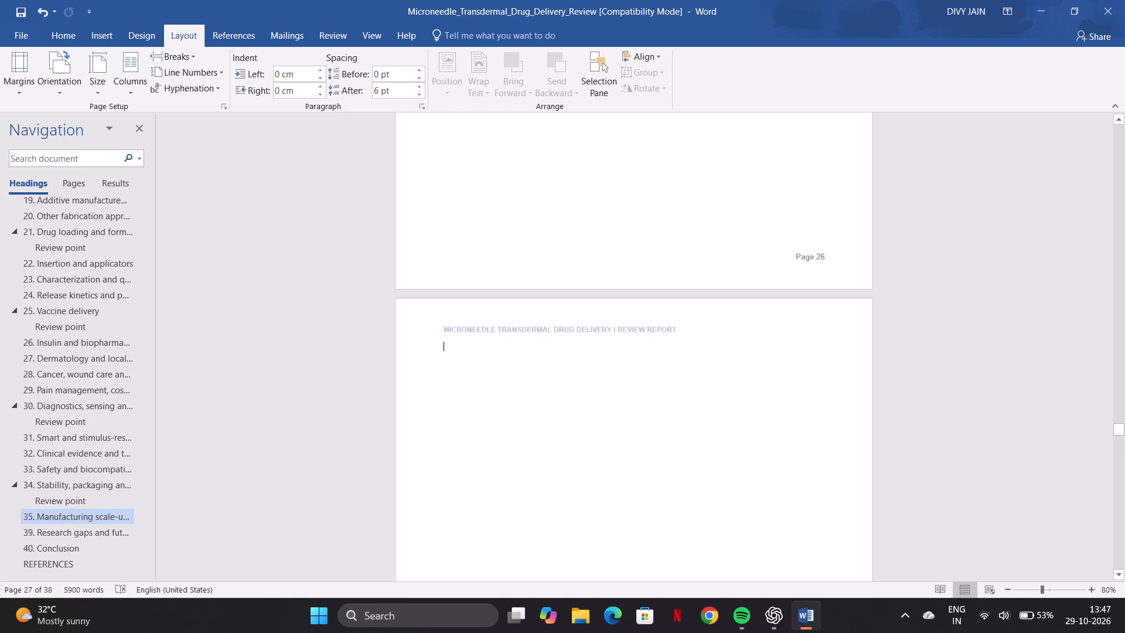
scroll(856, 533, "up", 10)
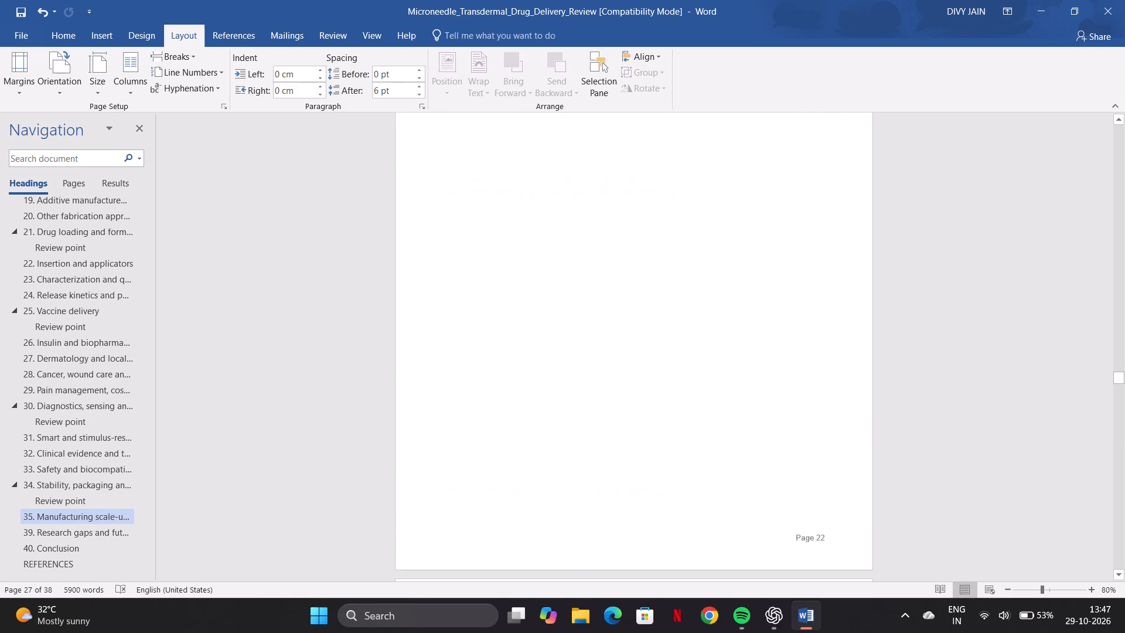
scroll(856, 533, "up", 10)
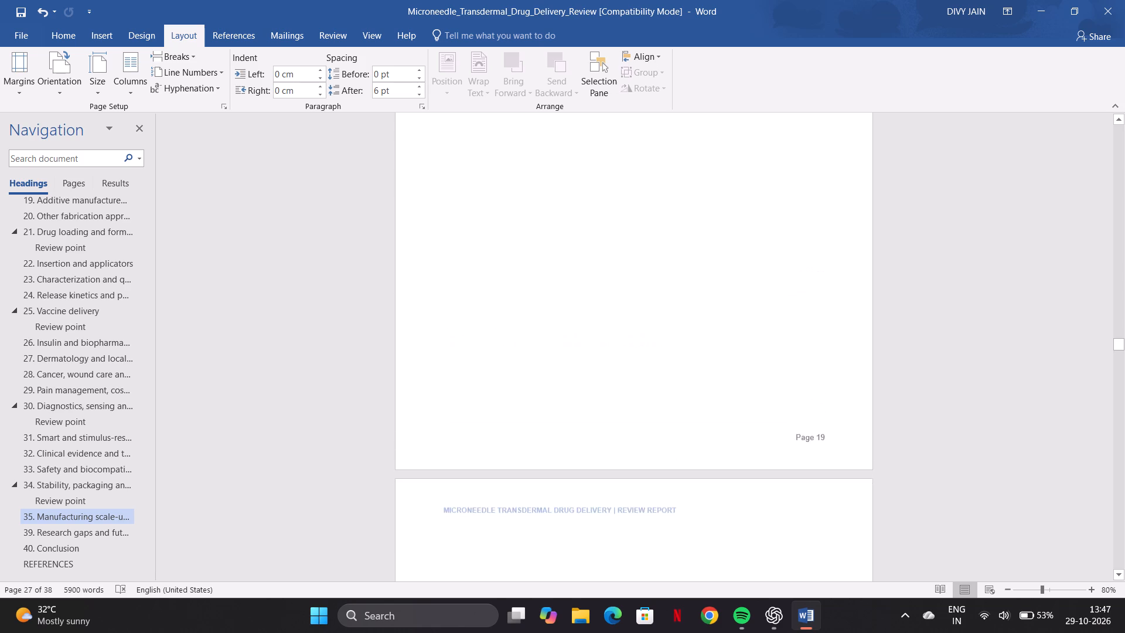
scroll(856, 533, "up", 7)
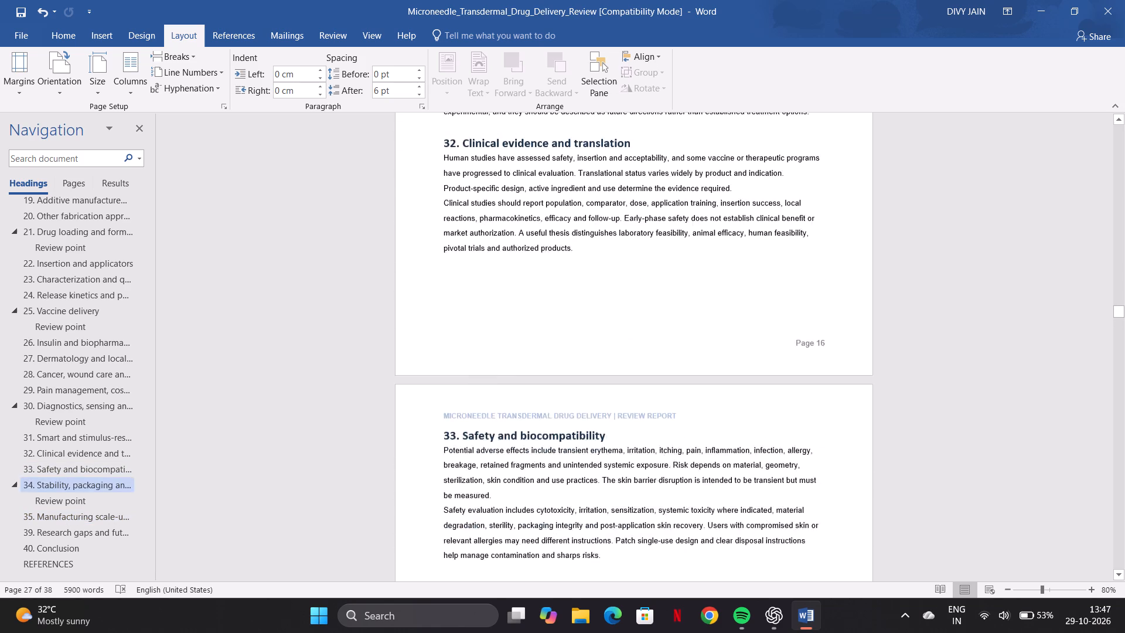
scroll(856, 533, "down", 2)
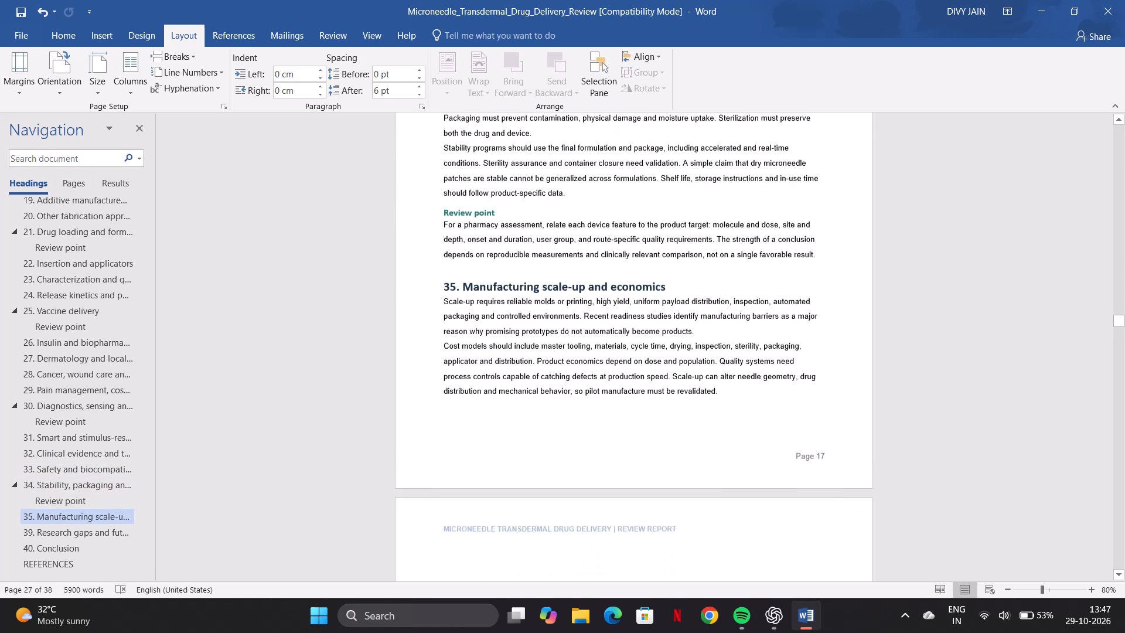
scroll(856, 533, "down", 2)
left_click(618, 509)
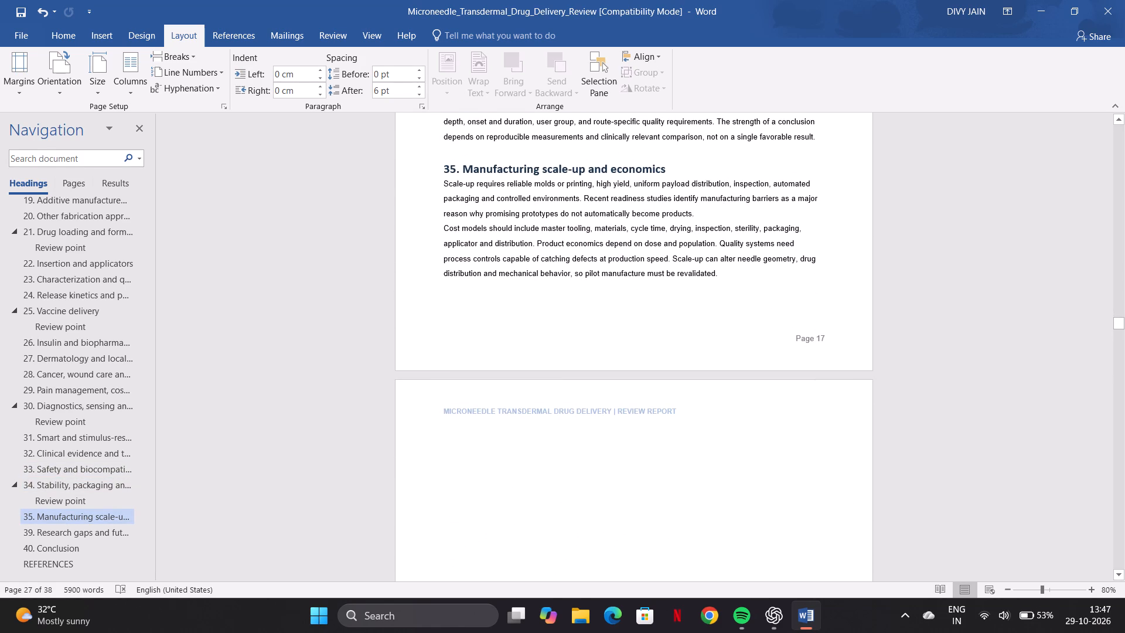
key("BackSpace")
key("BackSpace")
key("BackSpace")
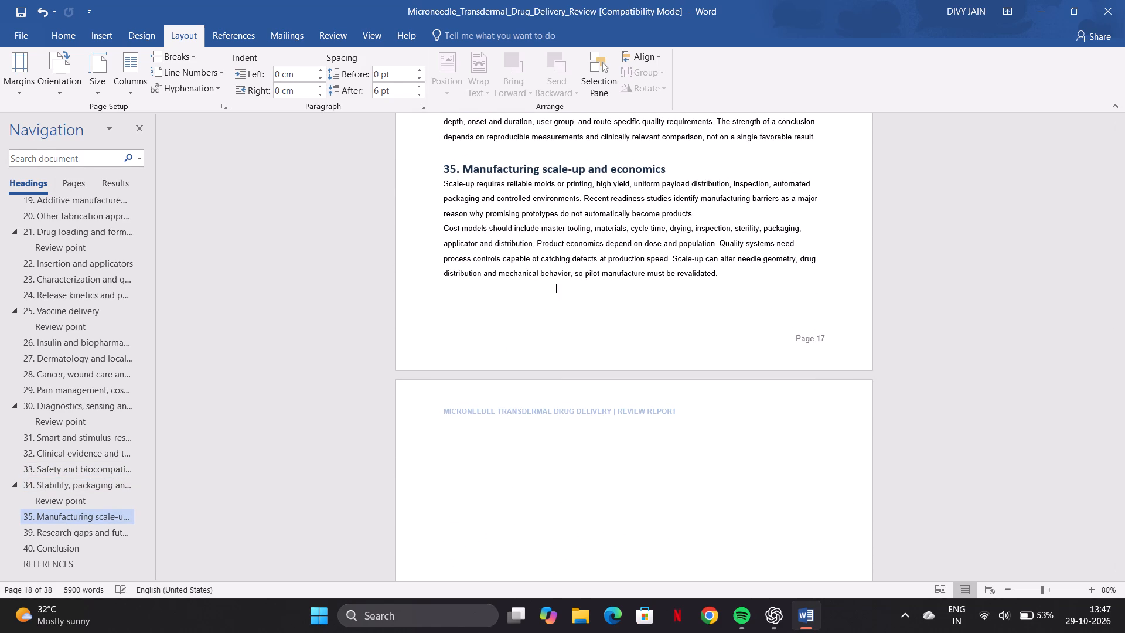
key("Return")
key("Return")
key("Return")
key("Return")
key("BackSpace")
key("ctrl+v")
Check the layout of sections 34 to 38 across pages 17 and 18 and the page that follows them.
scroll(649, 428, "up", 2)
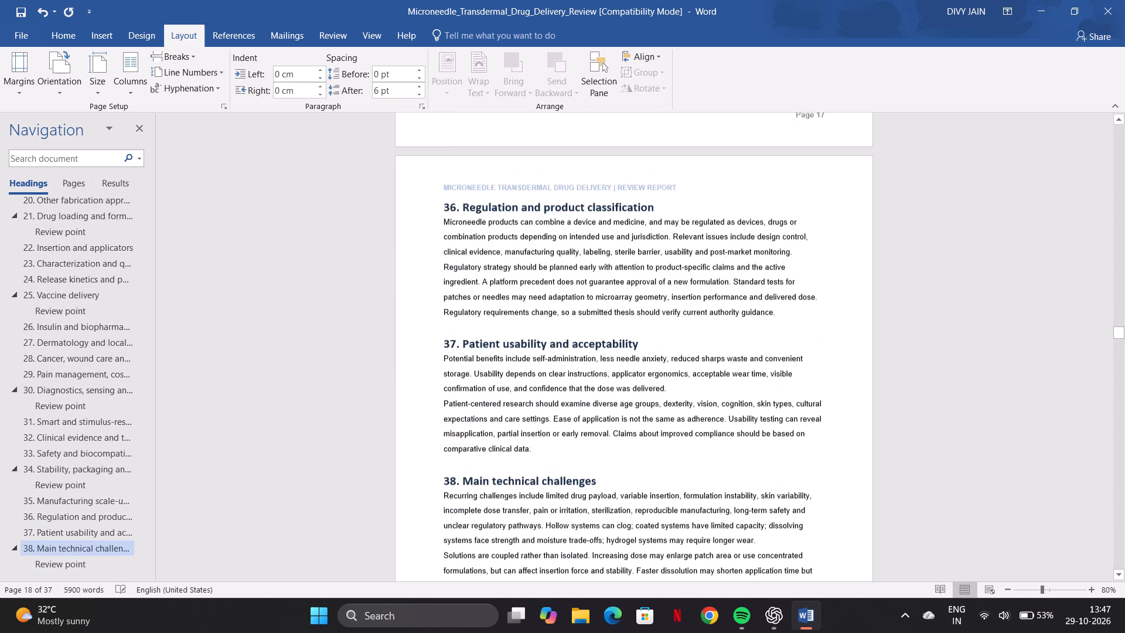
scroll(649, 428, "down", 1)
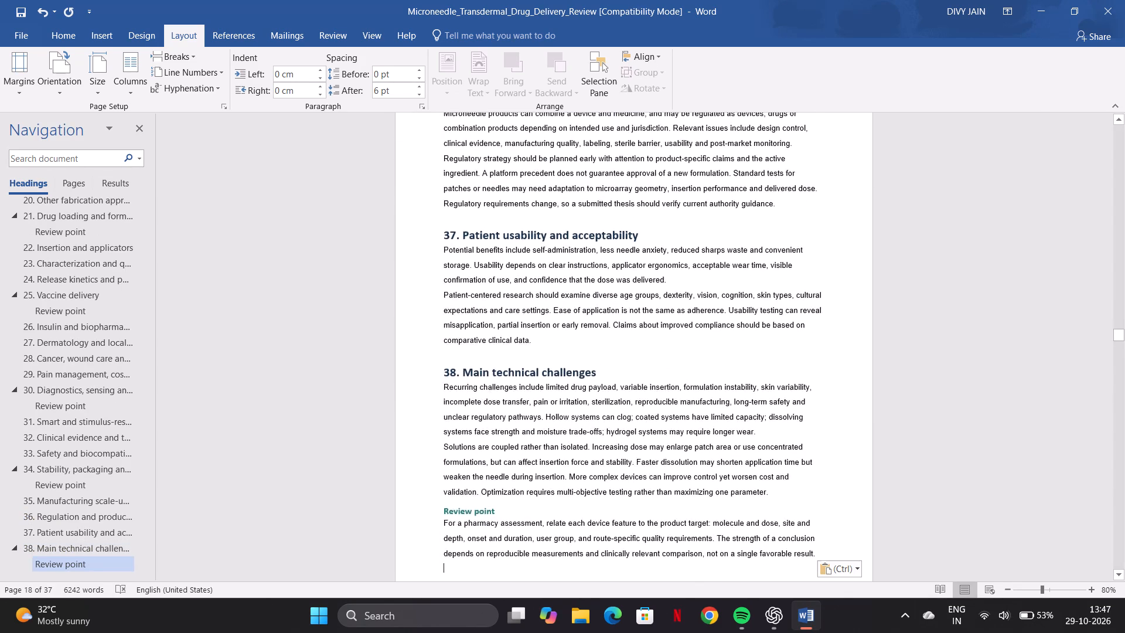
scroll(649, 428, "up", 5)
scroll(649, 428, "down", 1)
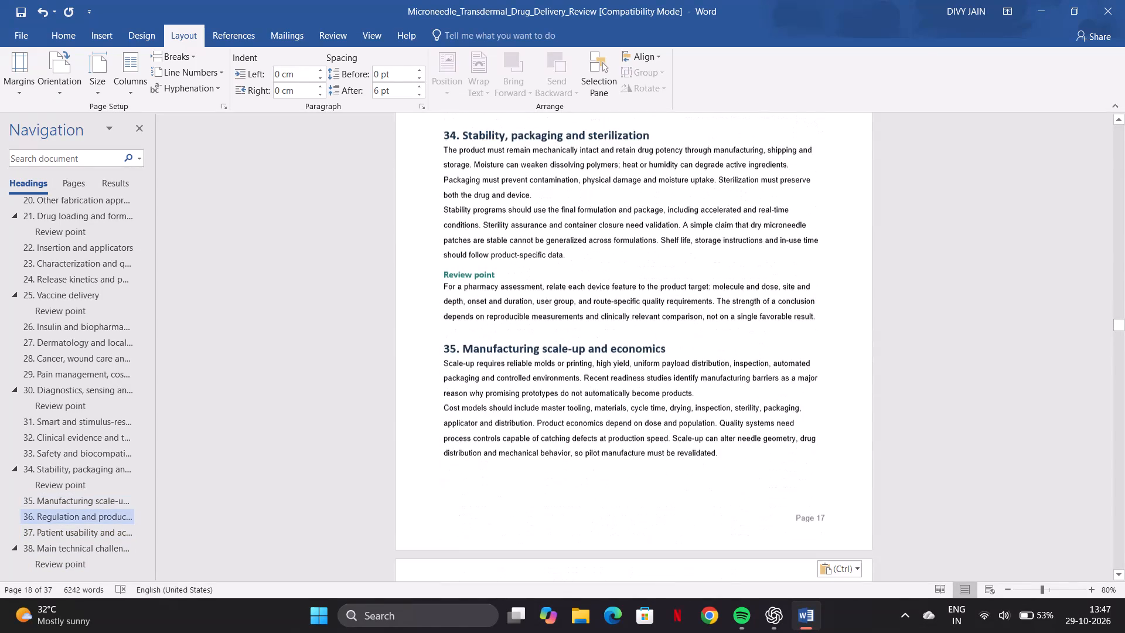
scroll(649, 428, "down", 5)
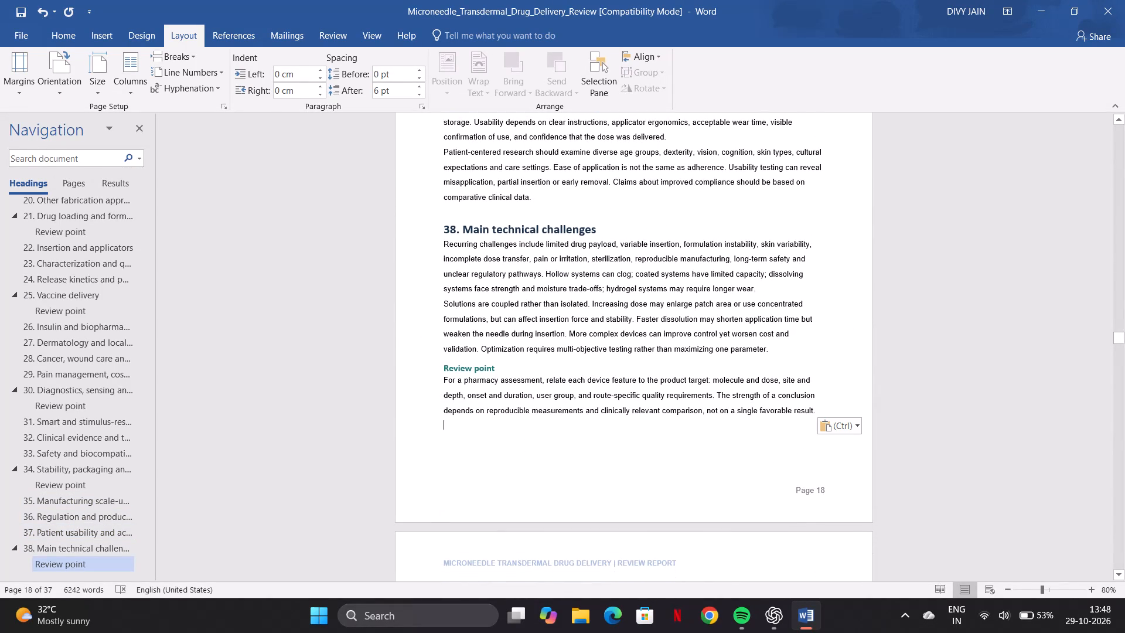
scroll(649, 428, "down", 2)
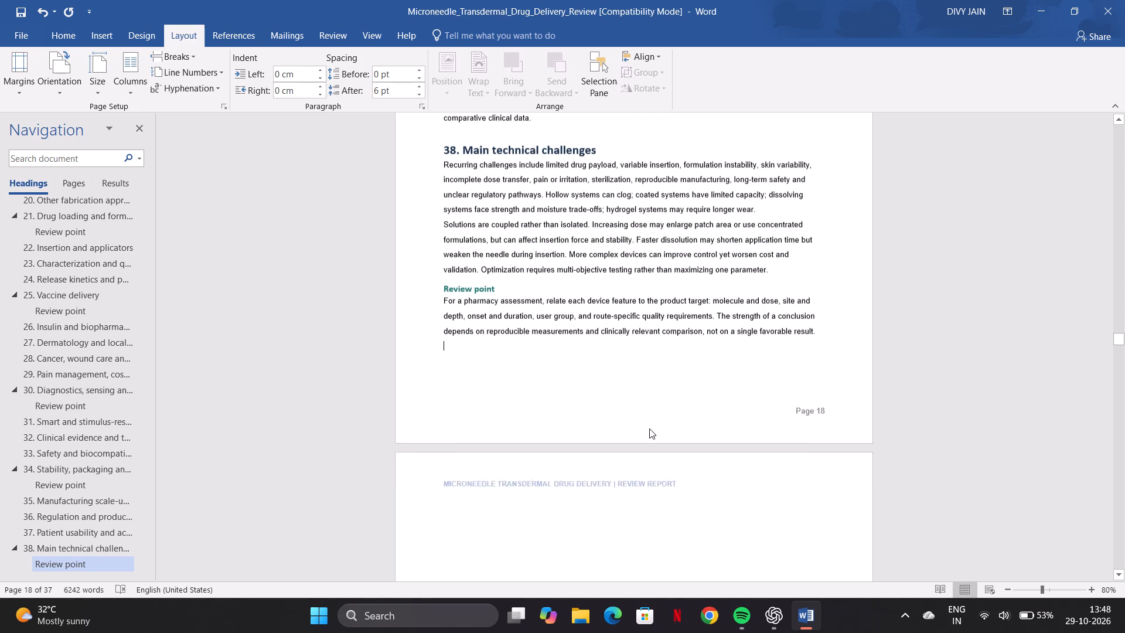
scroll(649, 428, "down", 4)
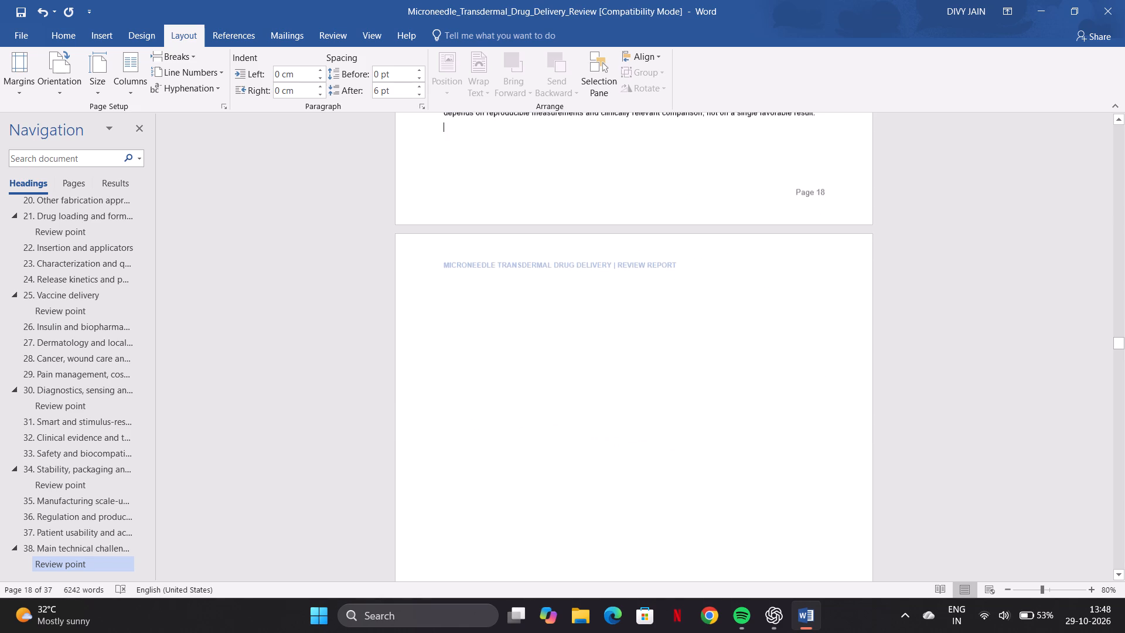
scroll(649, 428, "down", 4)
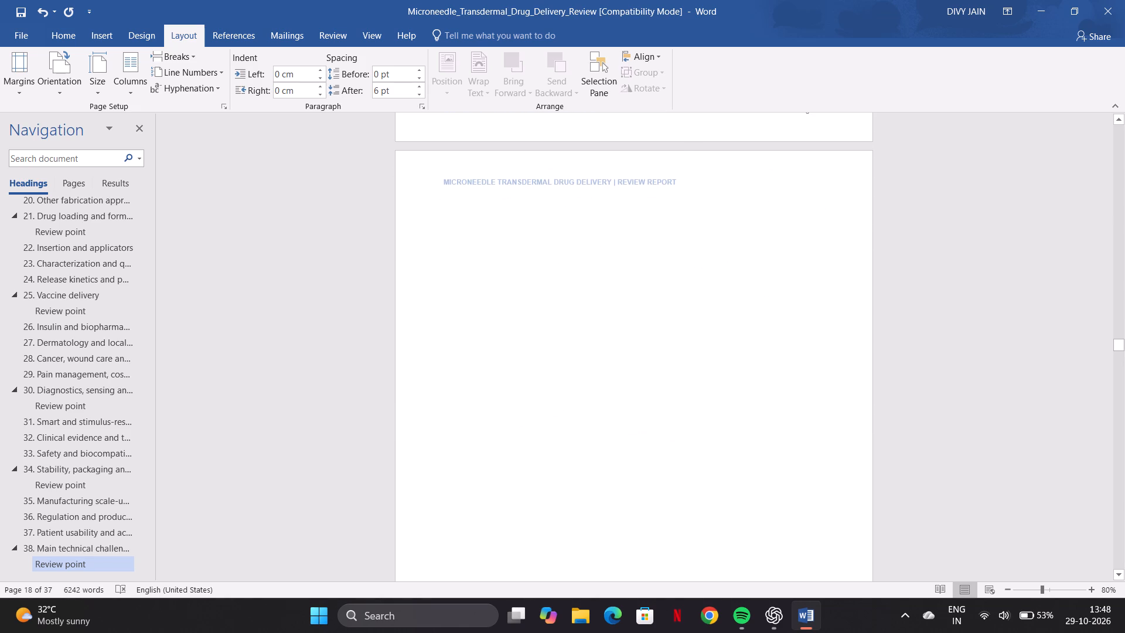
Delete the break after section 39, Research gaps and future directions, to pull section 40, Conclusion, up onto page 29.
scroll(649, 428, "down", 4)
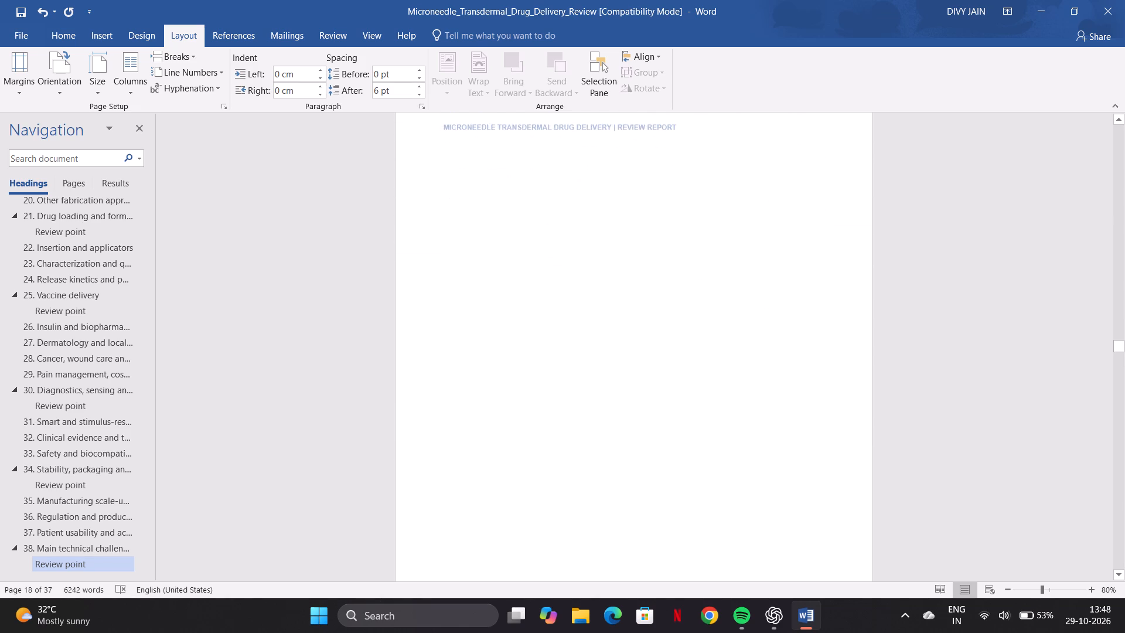
scroll(649, 428, "down", 4)
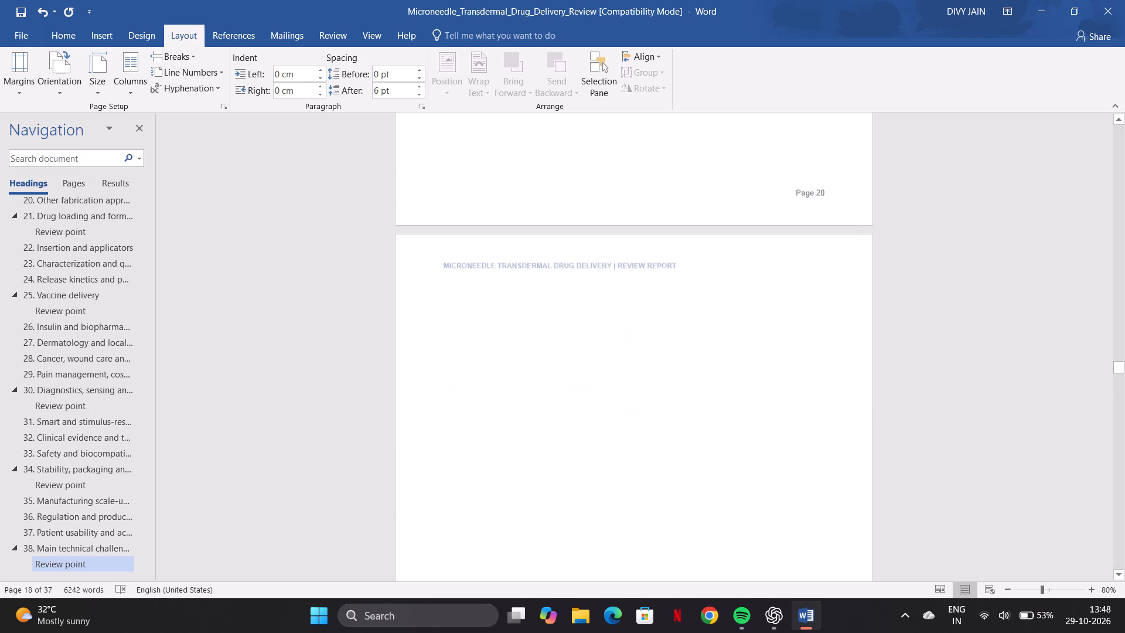
scroll(649, 428, "down", 3)
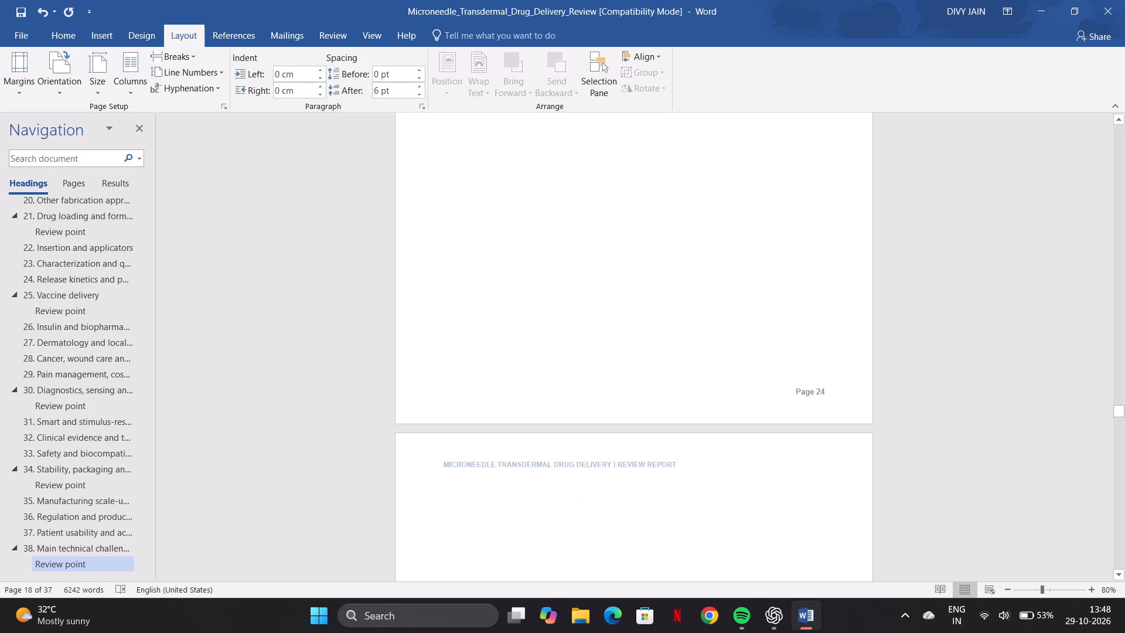
scroll(649, 428, "down", 3)
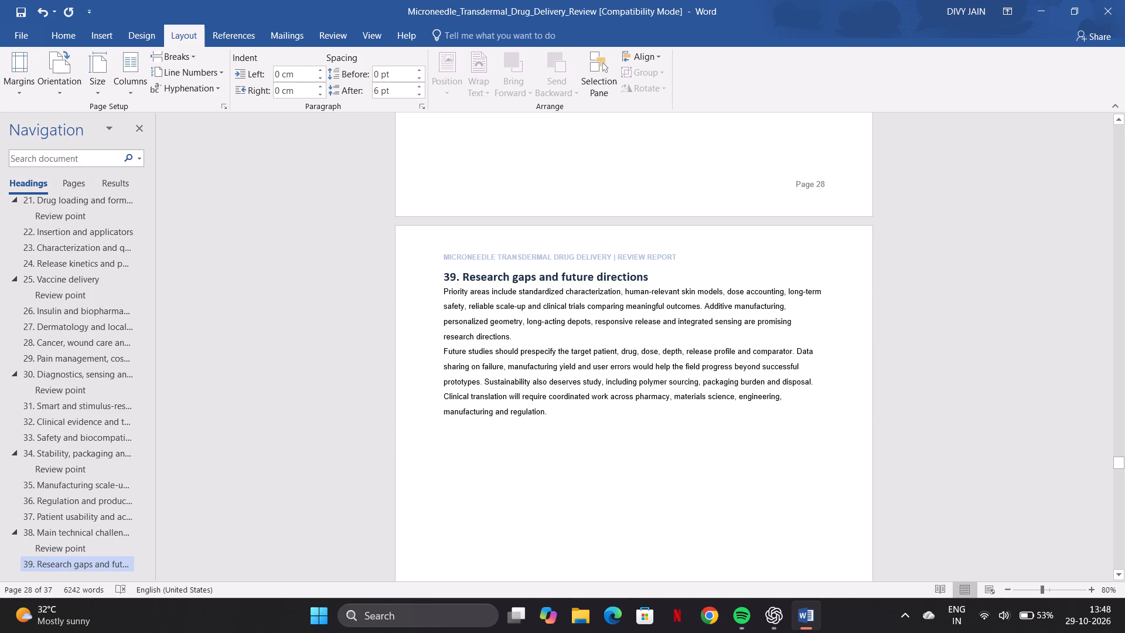
left_click(656, 484)
key("BackSpace")
key("BackSpace")
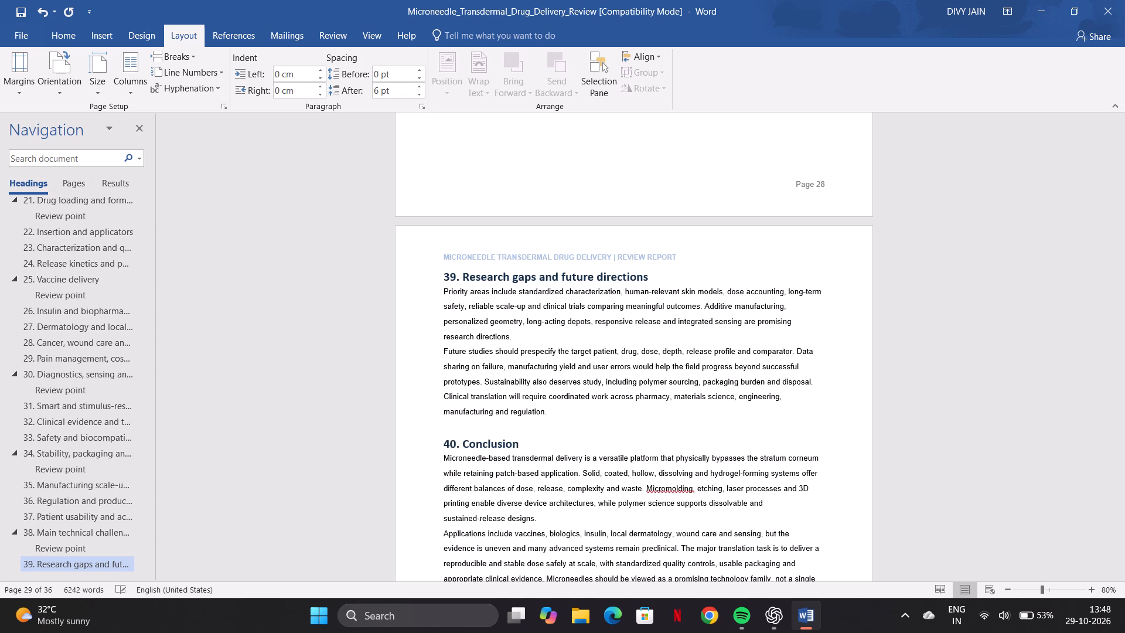
Delete the surplus break after the last paragraph of section 40, Conclusion, on page 29.
scroll(649, 475, "down", 3)
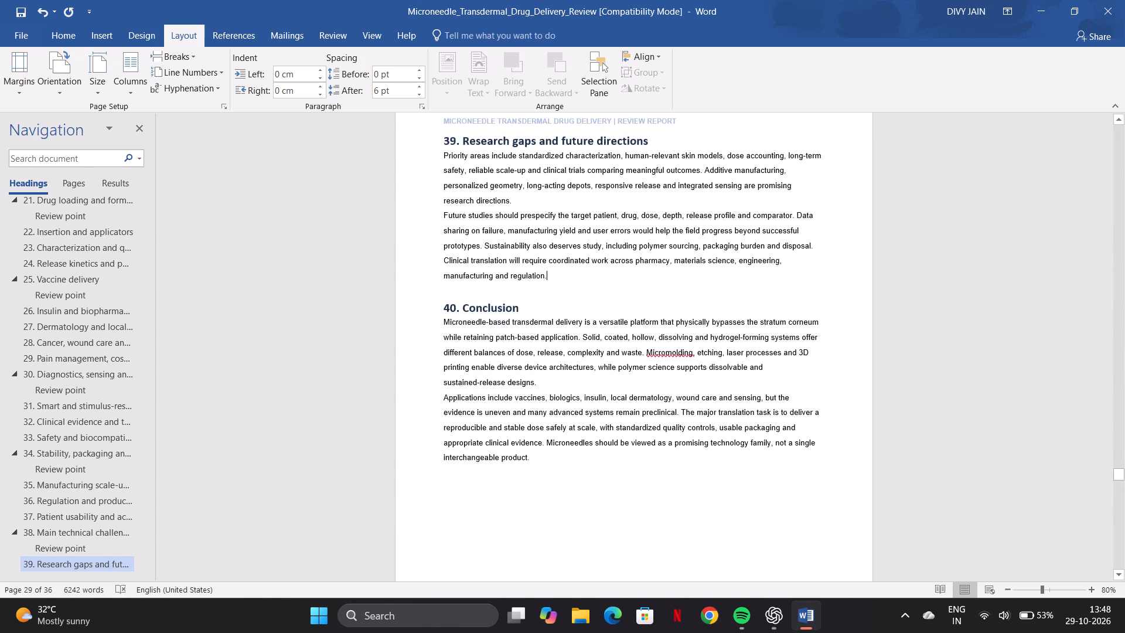
scroll(649, 475, "down", 3)
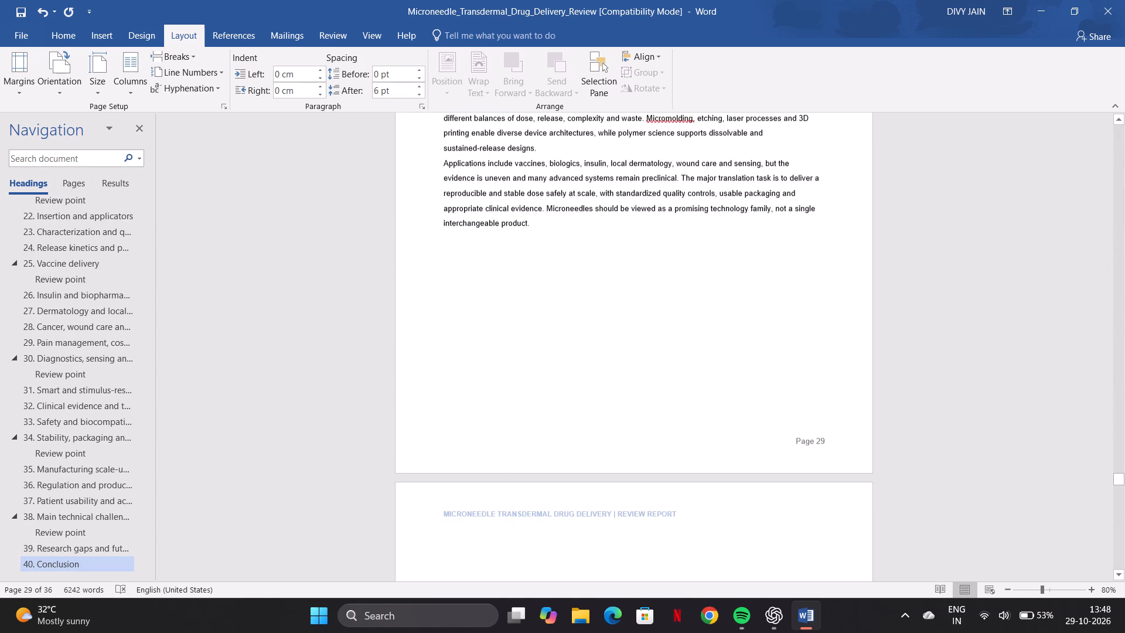
left_click(546, 325)
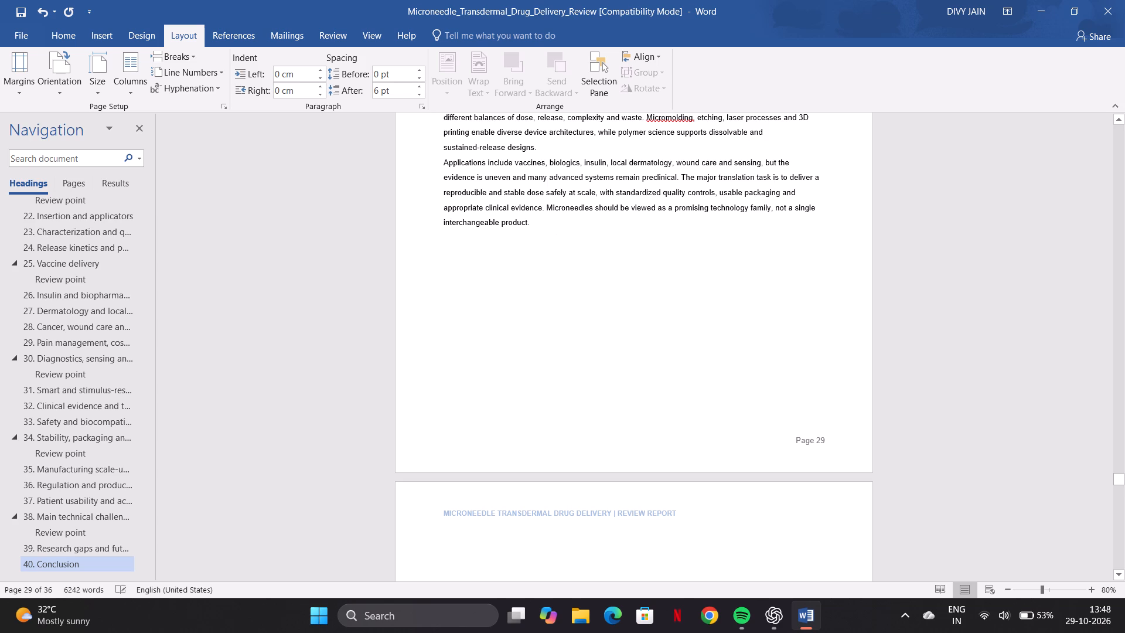
key("BackSpace")
key("BackSpace")
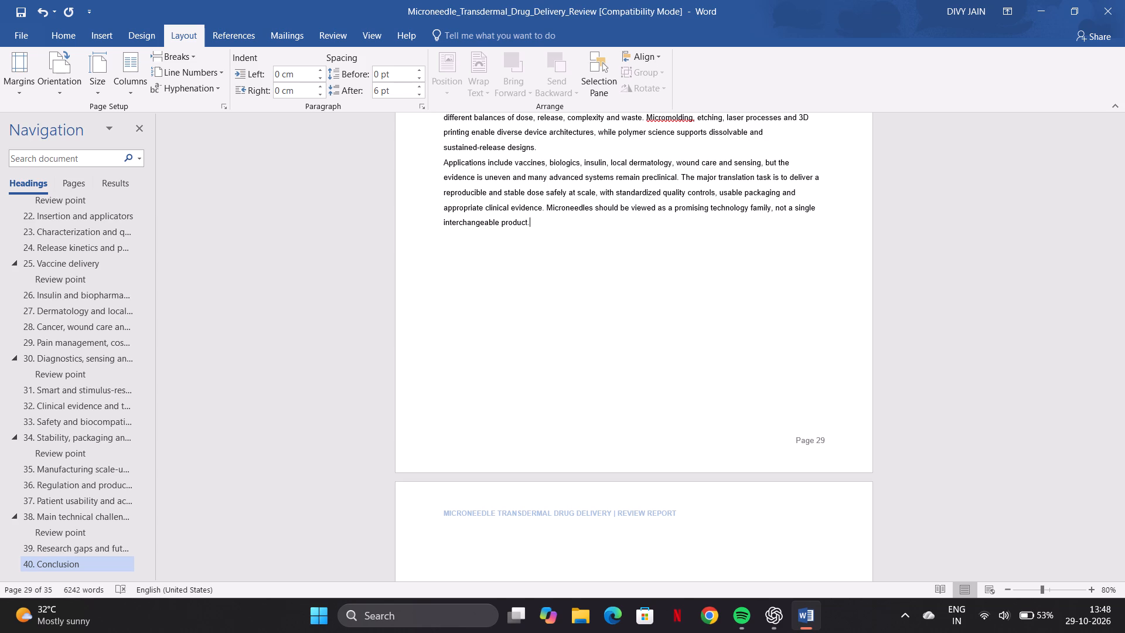
Examine the pages between section 40, Conclusion, and the REFERENCES heading for leftover blank space.
scroll(565, 357, "down", 3)
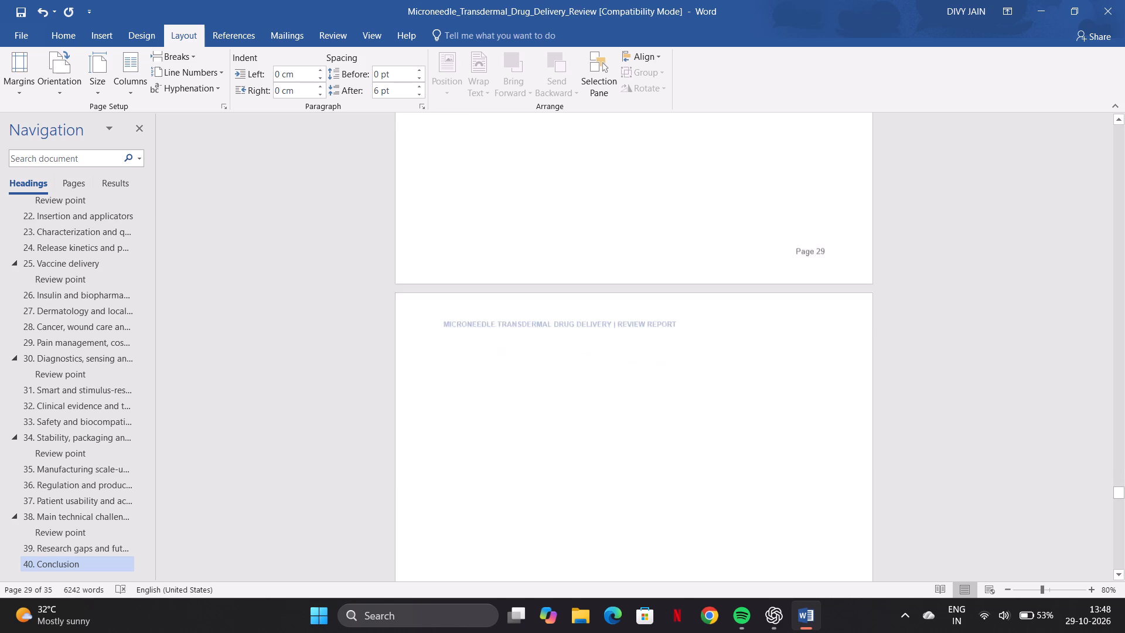
scroll(565, 357, "down", 6)
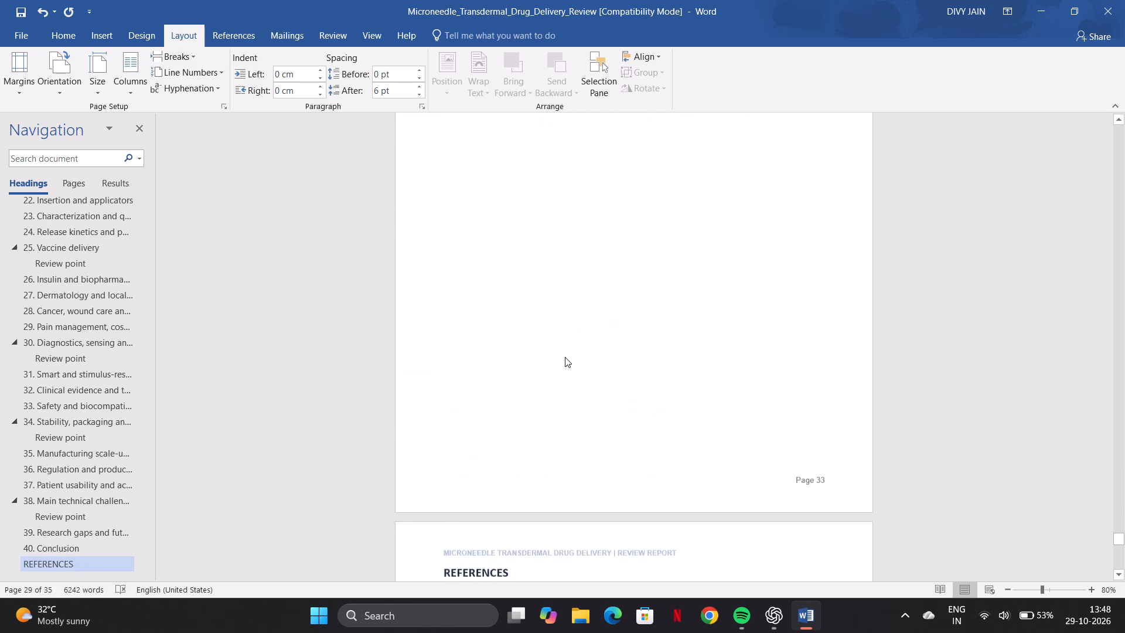
scroll(565, 357, "down", 1, "ctrl")
scroll(565, 357, "up", 2)
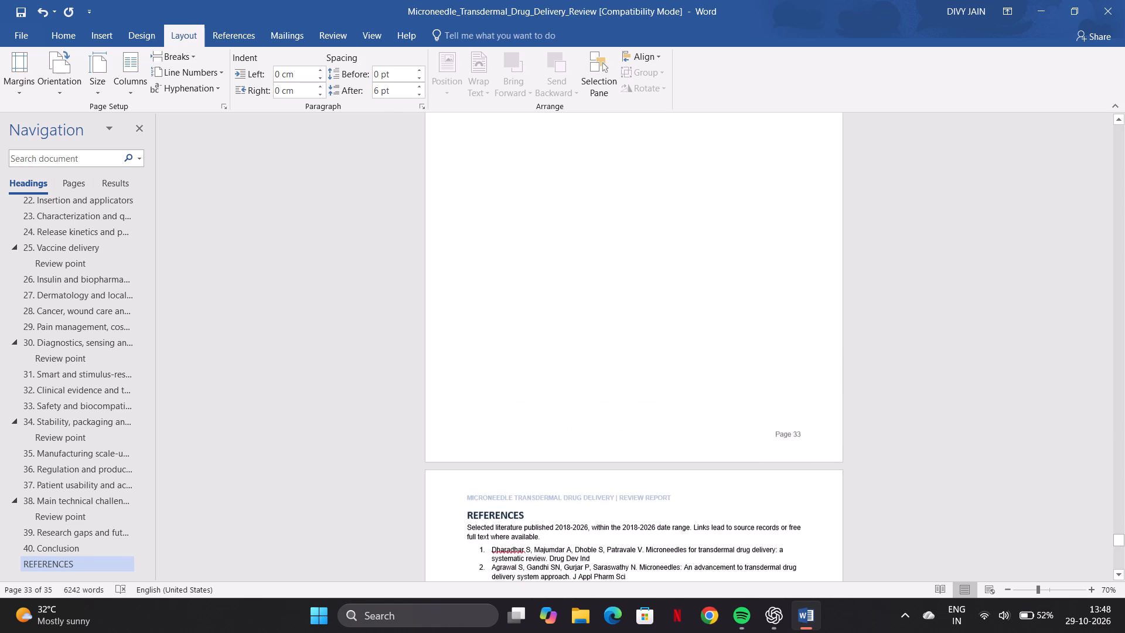
scroll(565, 357, "up", 8)
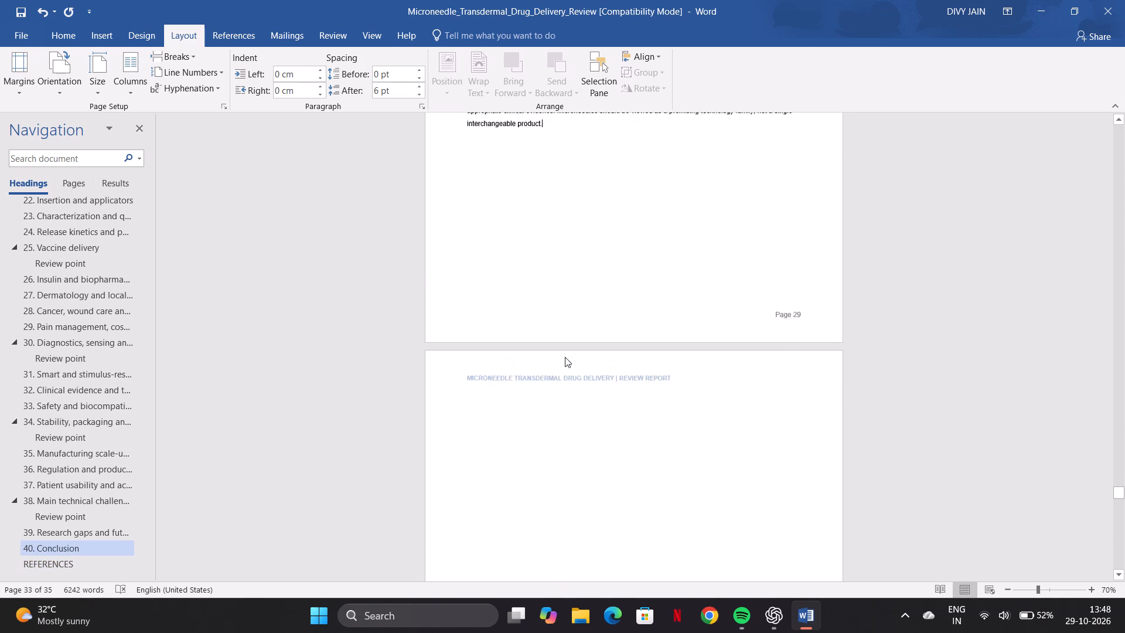
scroll(565, 357, "up", 4)
Cut sections 39 and 40, from the Research gaps and future directions heading through the end of the Conclusion, out of page 29.
left_click(598, 358)
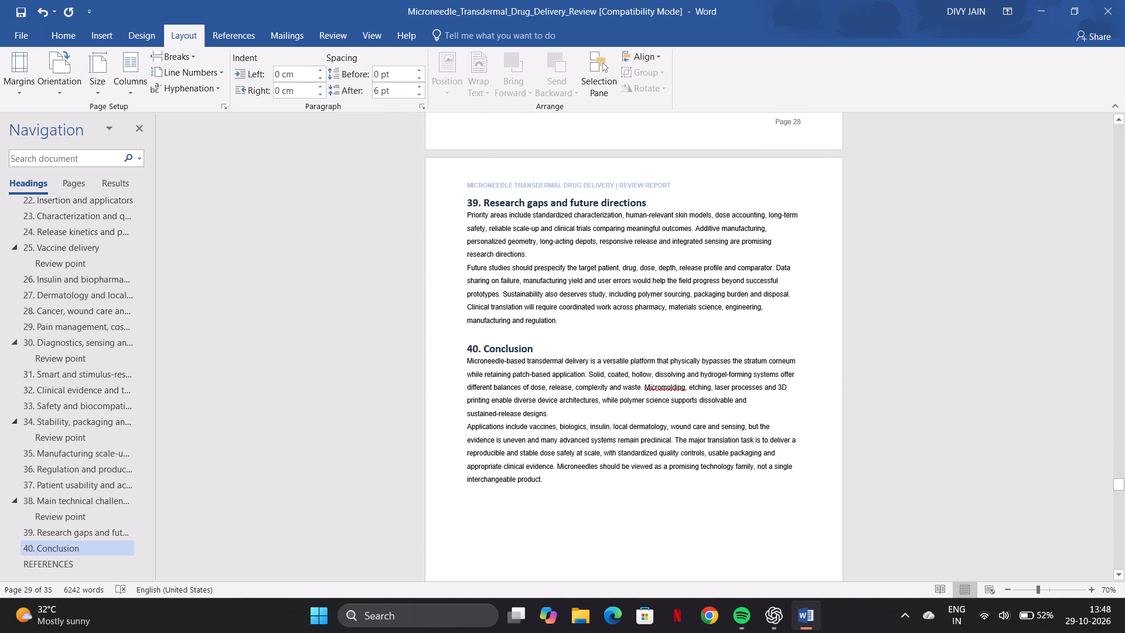
scroll(598, 358, "down", 1)
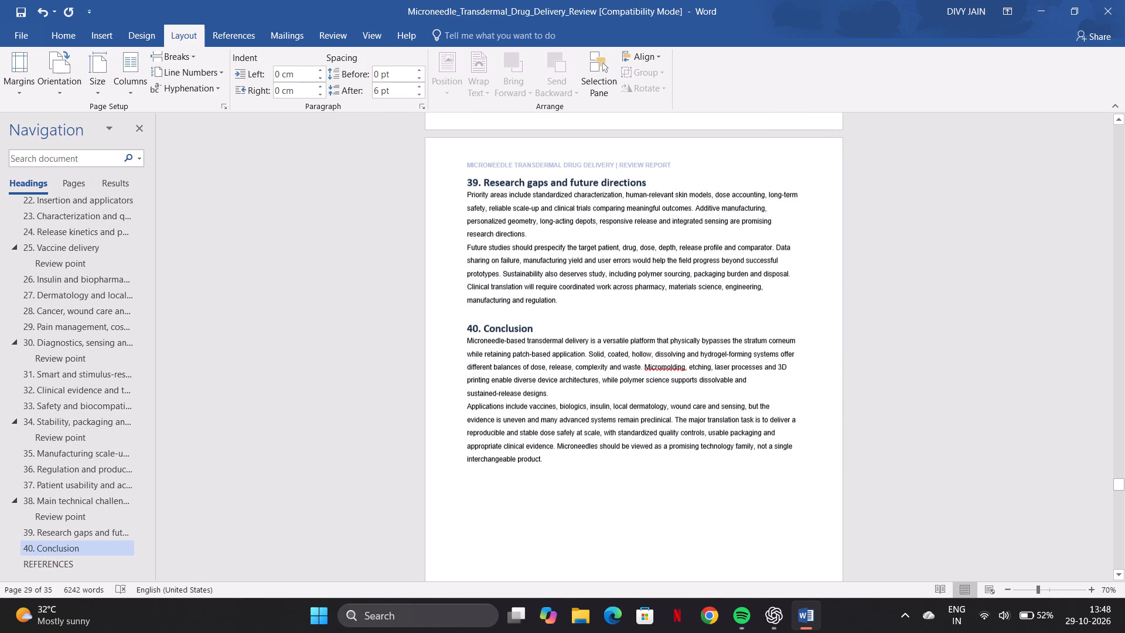
left_click(565, 396)
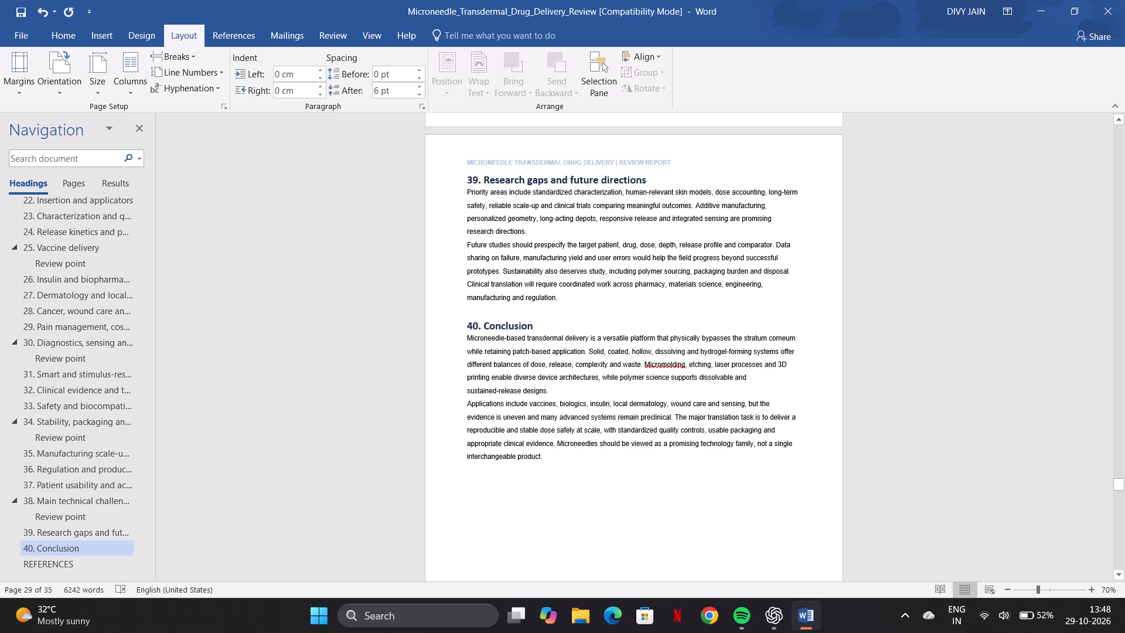
left_click(544, 416)
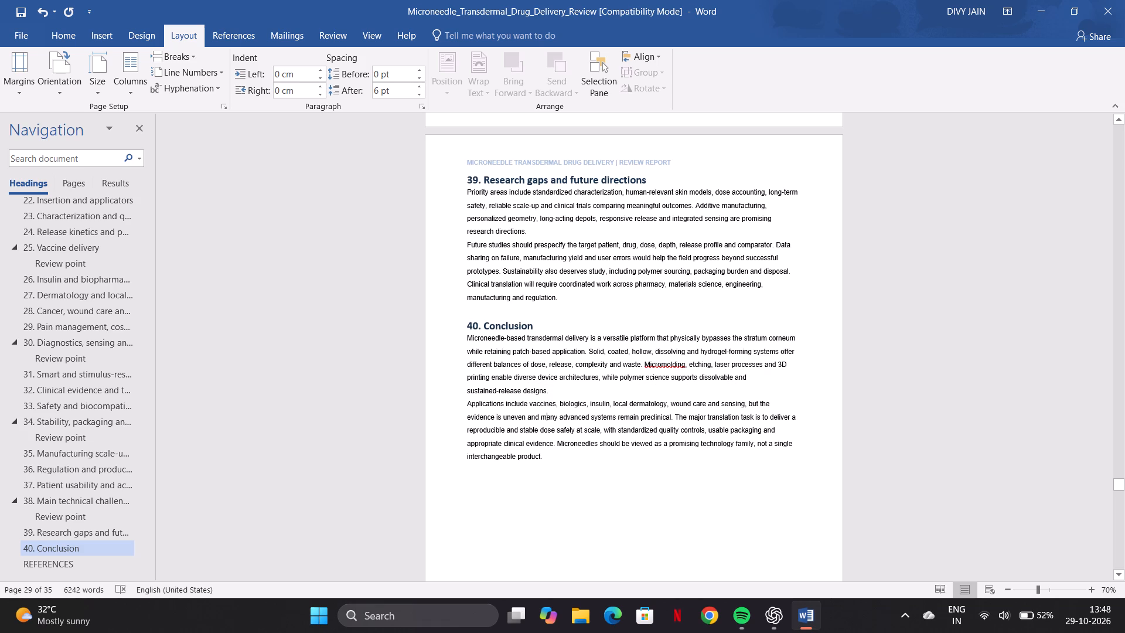
left_click(545, 455)
key("ctrl+shift+Left")
key("ctrl+shift+Left")
key("ctrl+shift+Left")
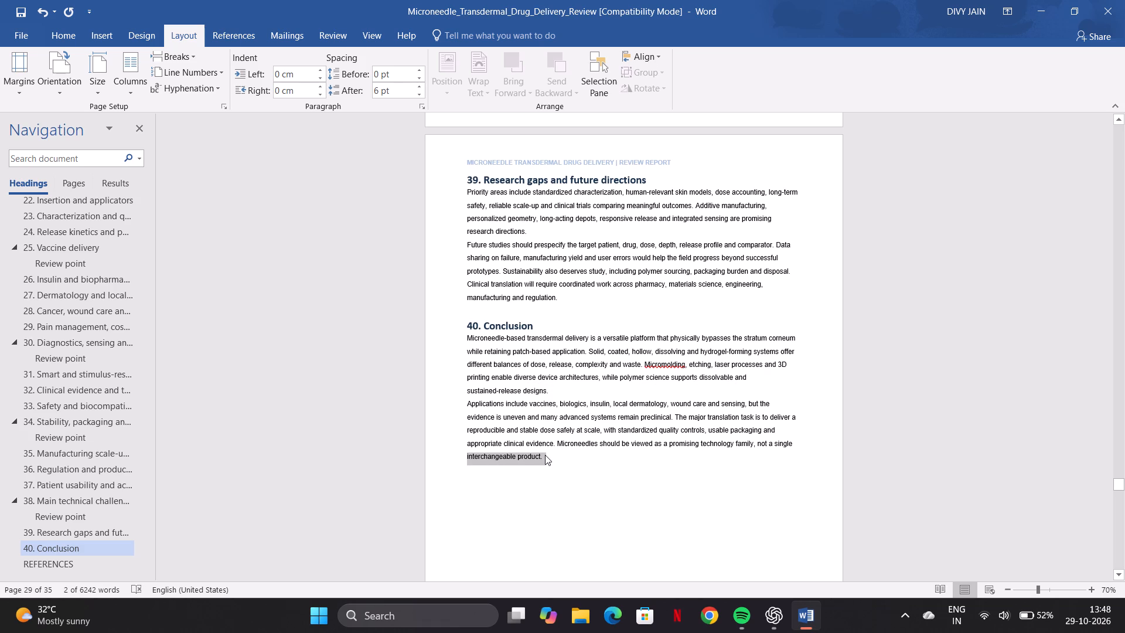
left_click(545, 455)
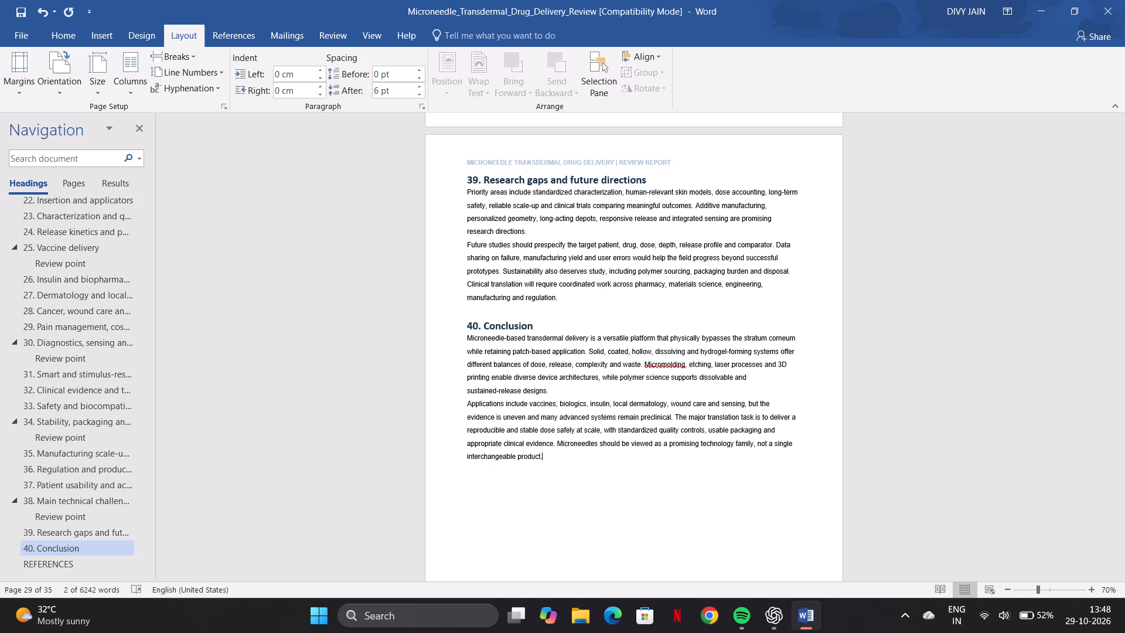
key("ctrl+shift+Left")
key("ctrl+shift+Left")
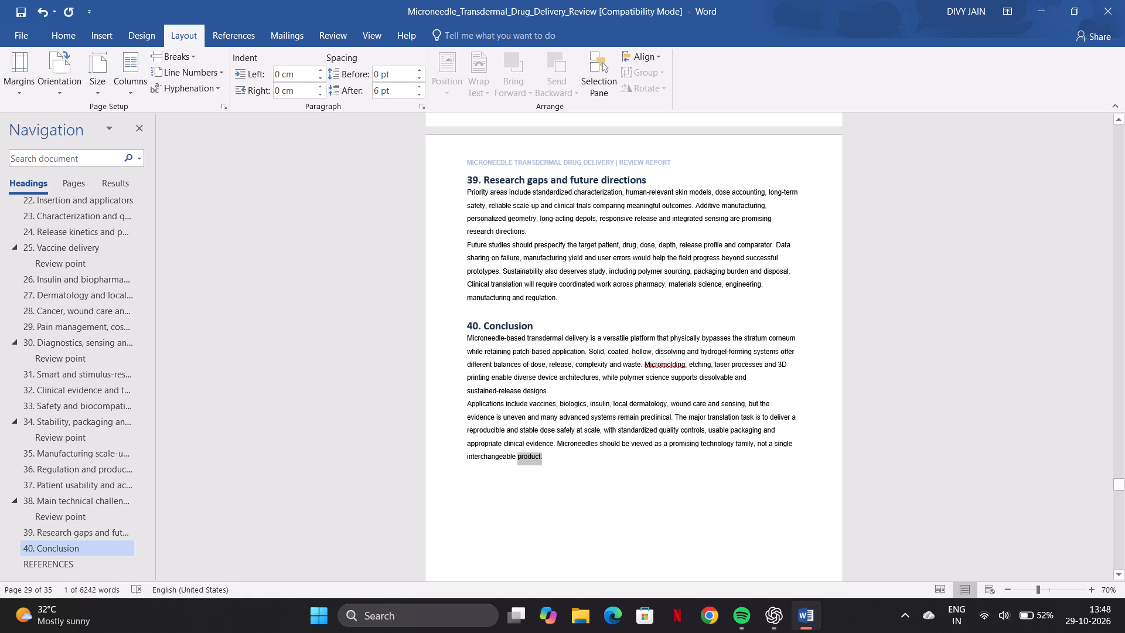
key("ctrl+shift+Up")
key("ctrl+shift+Up")
key("ctrl+shift+Up")
key("ctrl+shift+Up")
key("ctrl+shift+Up")
key("ctrl+shift+Up")
key("ctrl+shift+Up")
key("ctrl+shift+Up")
key("ctrl+shift+Up")
key("ctrl+shift+Up")
key("ctrl+shift+Up")
key("ctrl+shift+Up")
key("ctrl+shift+Up")
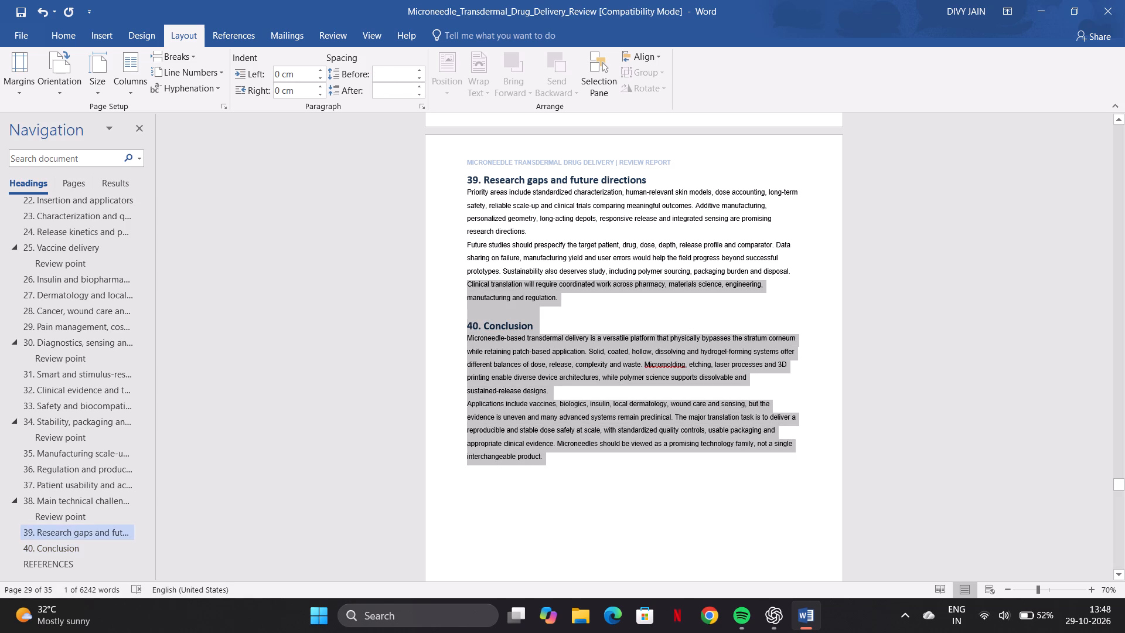
key("ctrl+shift+Up")
key("ctrl+shift+Up")
key("ctrl+shift+Up")
key("ctrl+shift+Up")
key("ctrl+shift+Up")
key("ctrl+shift+Up")
key("ctrl+shift+Up")
key("ctrl+shift+Up")
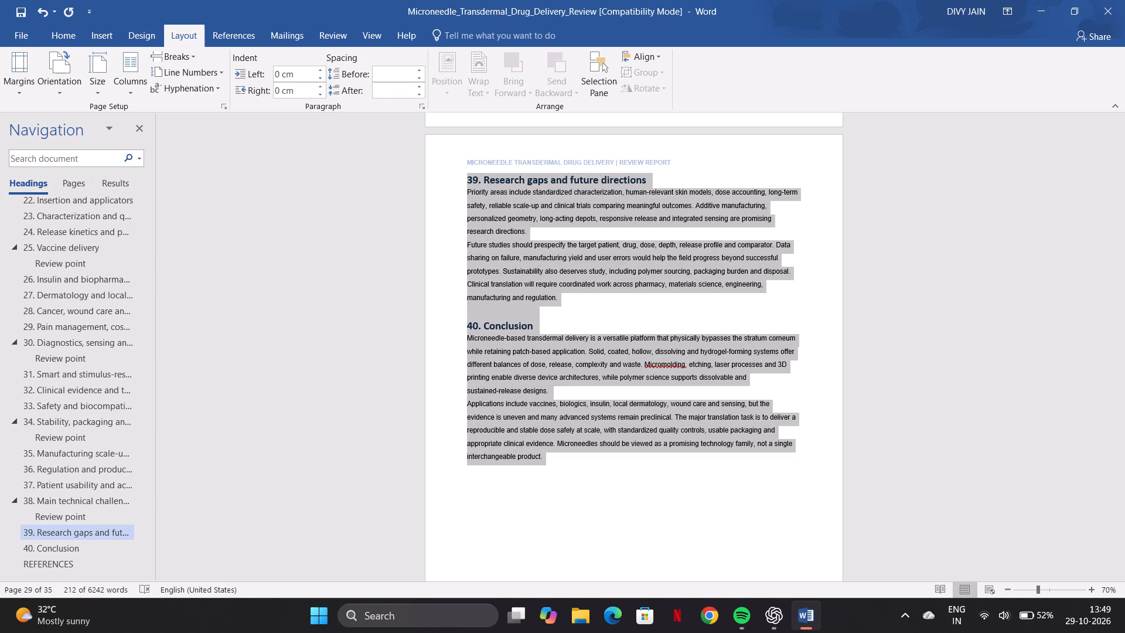
key("ctrl+x")
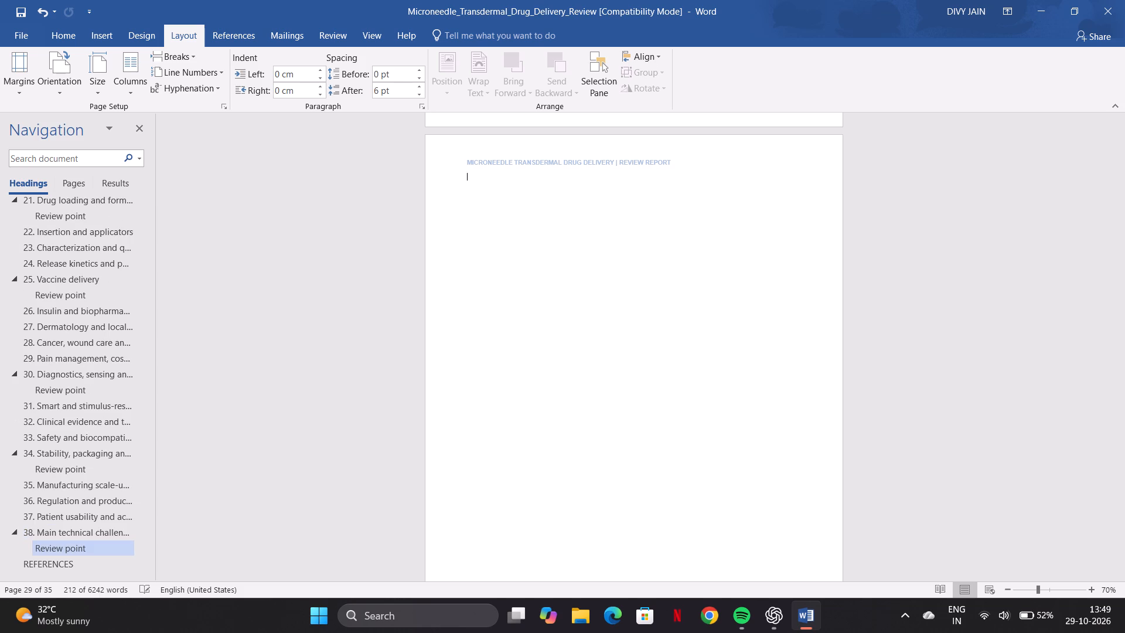
Paste the cut sections 39 and 40 at the start of blank page 19, after the Review point of section 38.
scroll(565, 440, "up", 12)
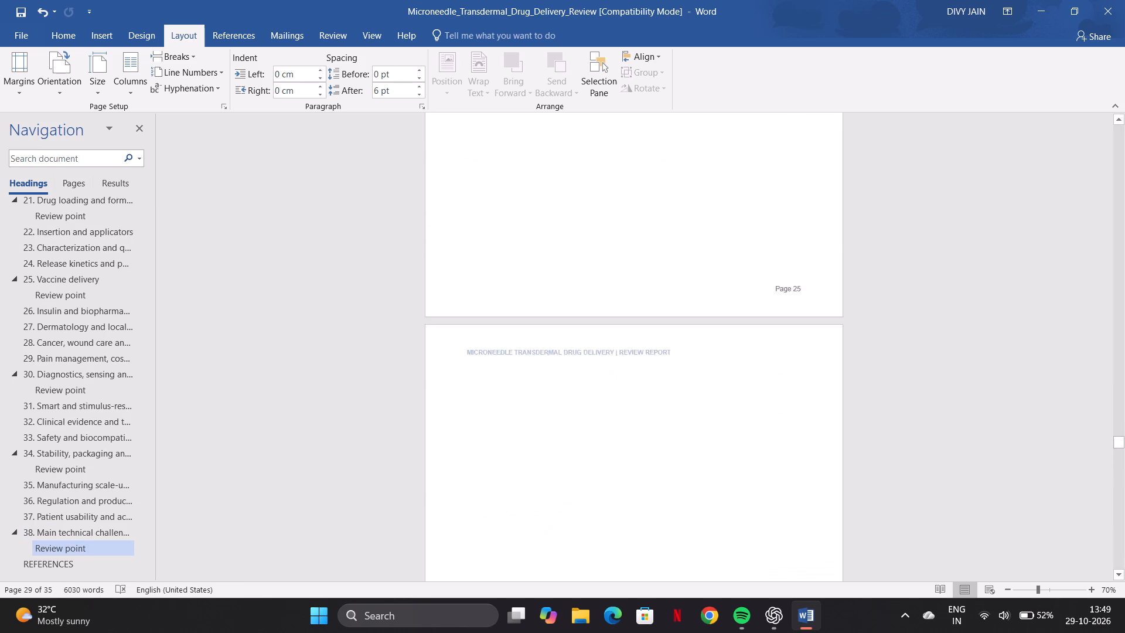
scroll(565, 440, "up", 3)
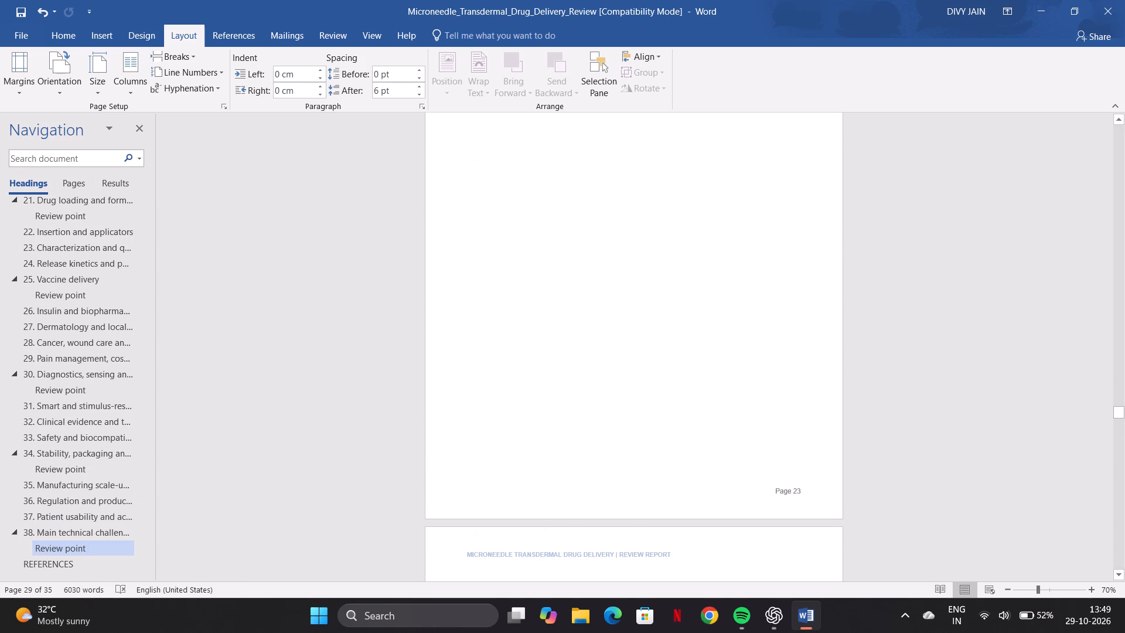
scroll(644, 283, "up", 2, "ctrl")
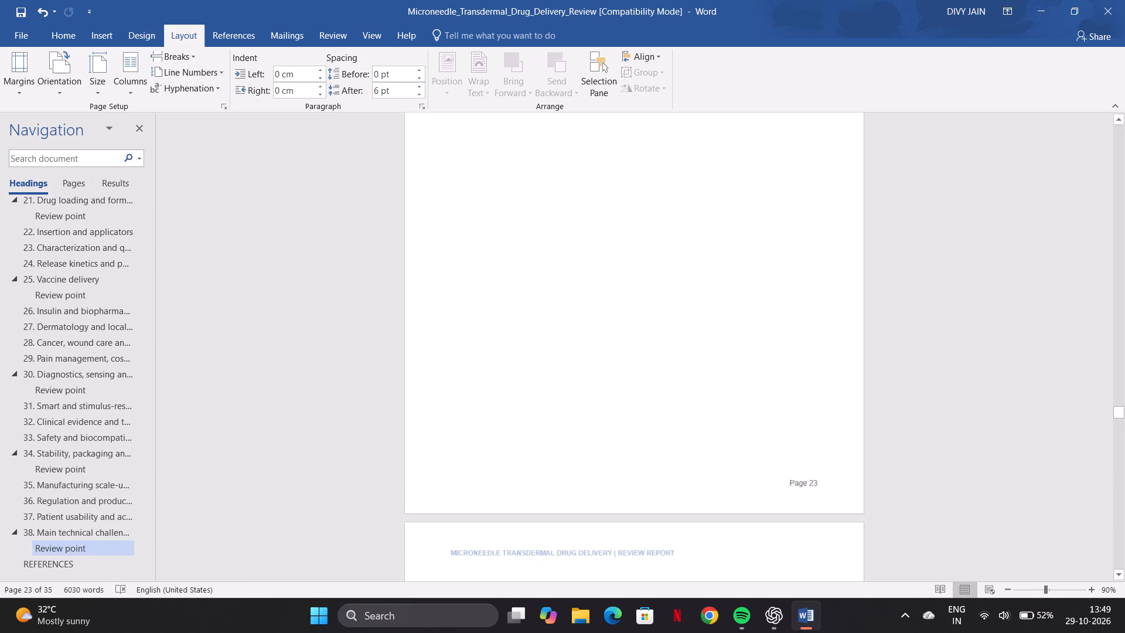
scroll(644, 283, "up", 2, "ctrl")
scroll(644, 283, "up", 1)
scroll(648, 403, "up", 2)
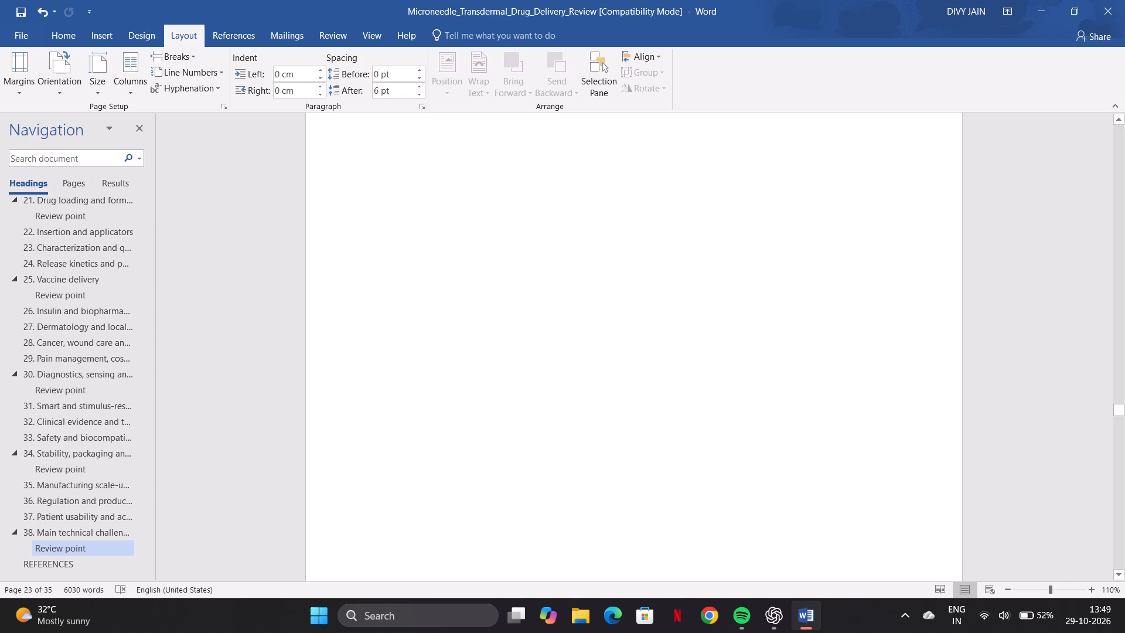
scroll(648, 403, "up", 4)
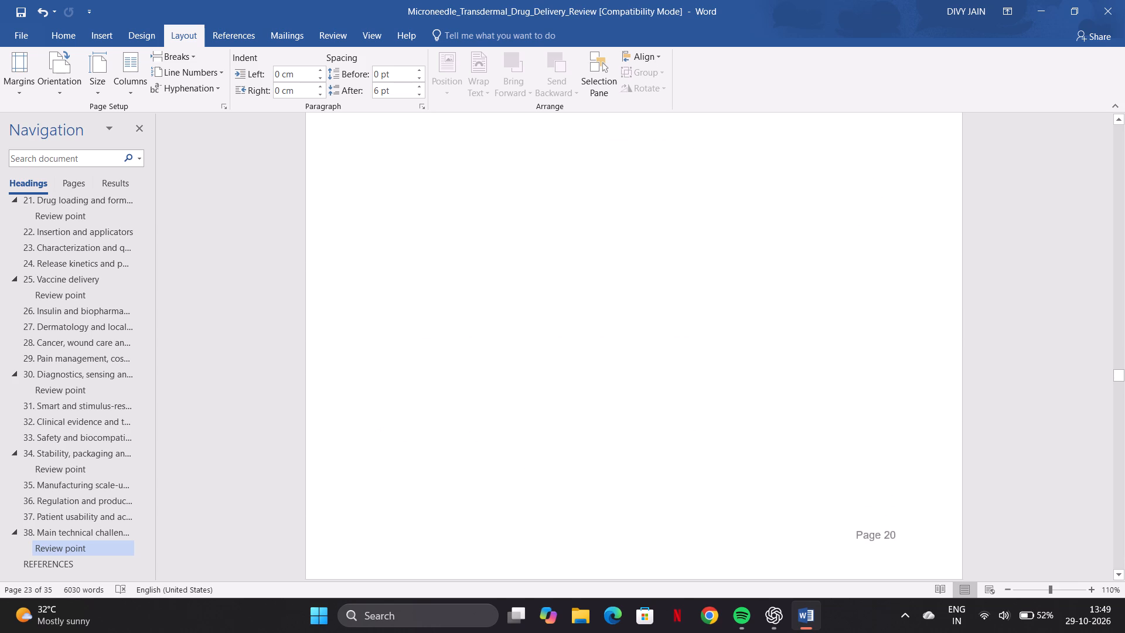
scroll(648, 403, "up", 5)
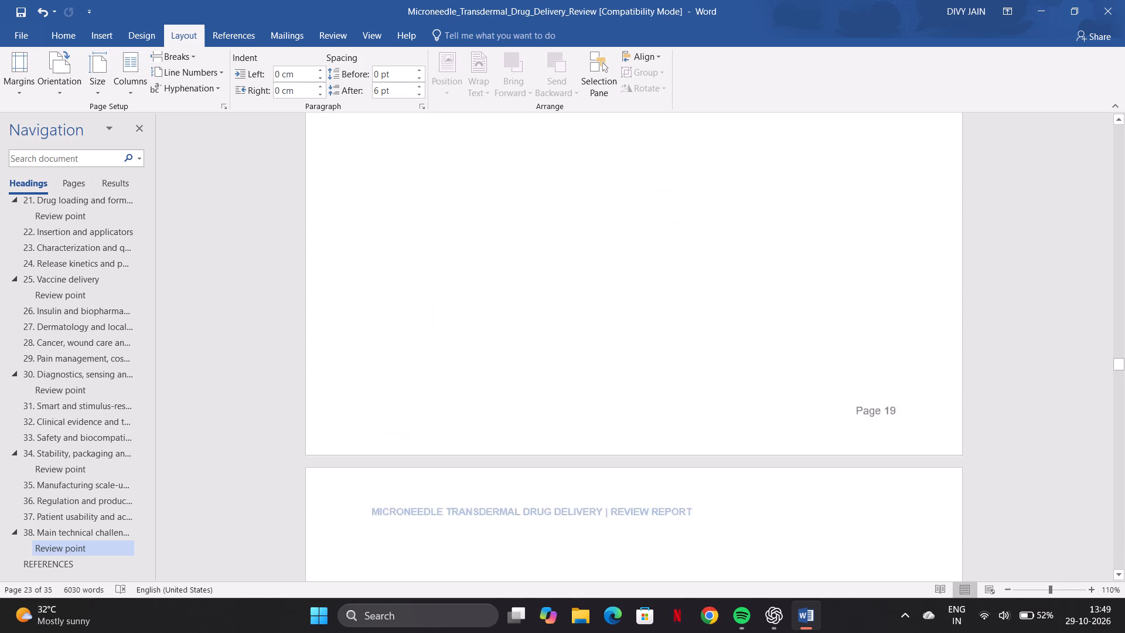
scroll(648, 403, "up", 5)
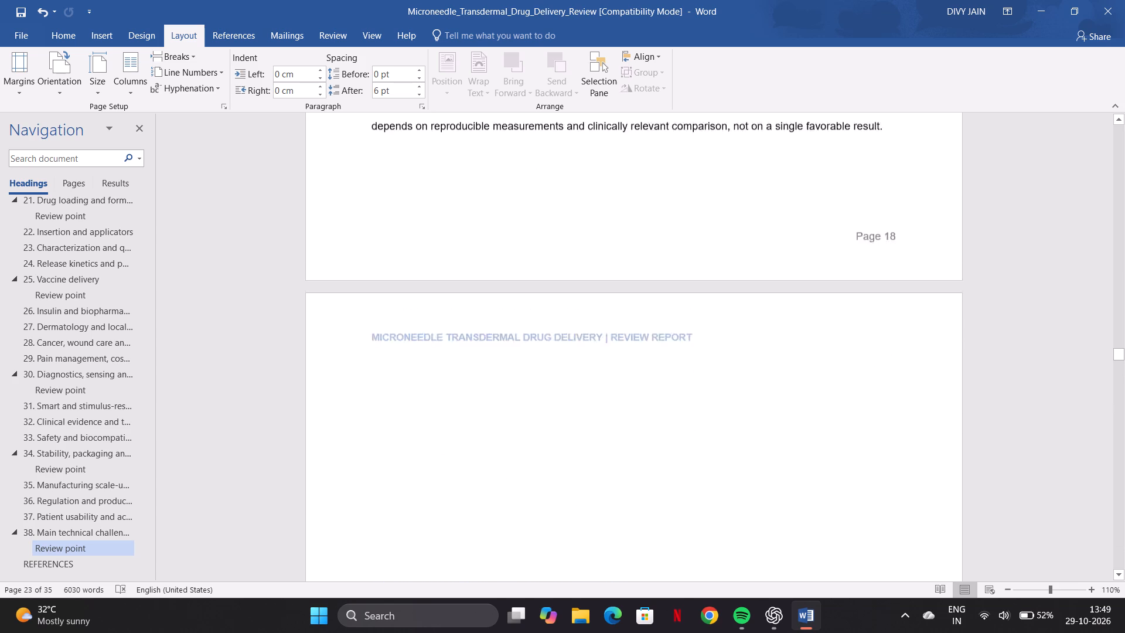
scroll(648, 403, "up", 1)
scroll(648, 403, "down", 2)
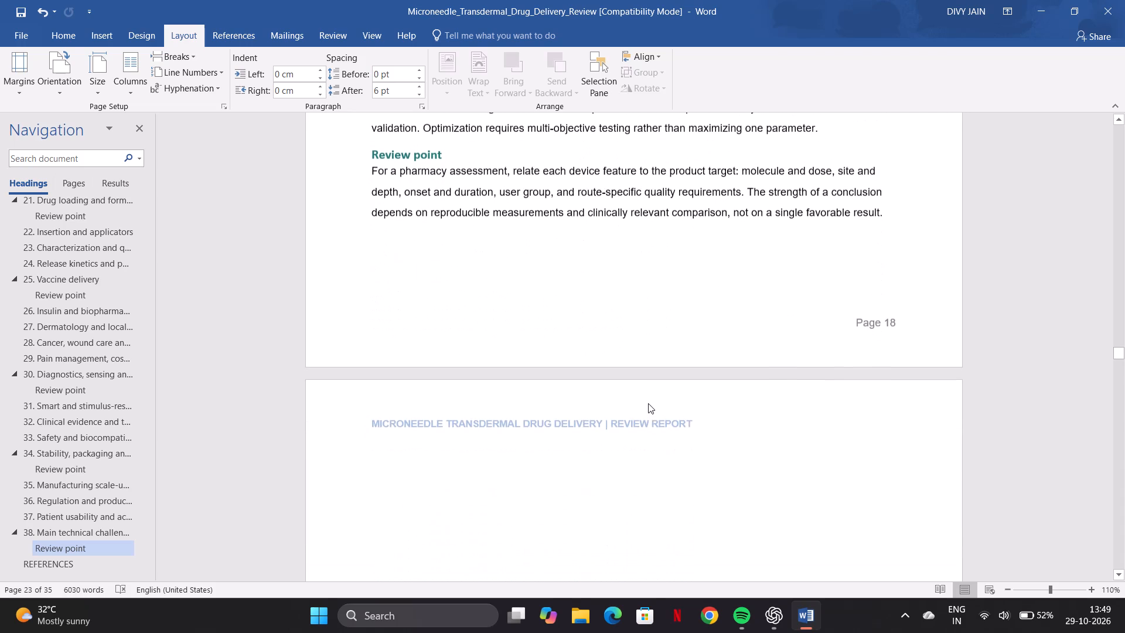
scroll(648, 403, "down", 1)
left_click(388, 445)
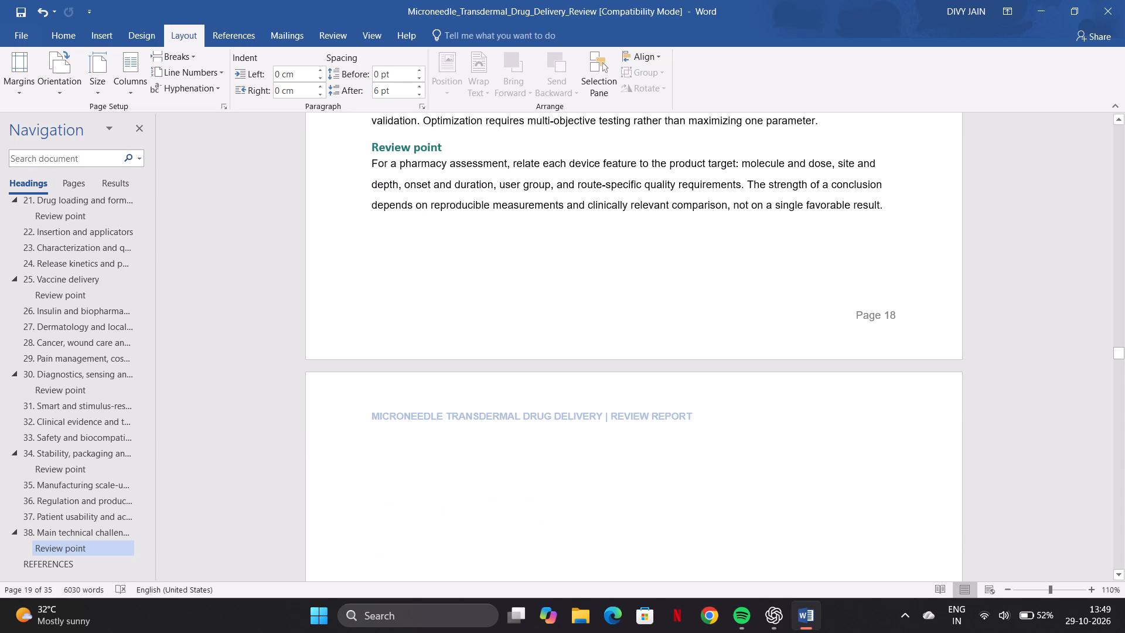
key("ctrl+v")
scroll(388, 445, "down", 2, "ctrl")
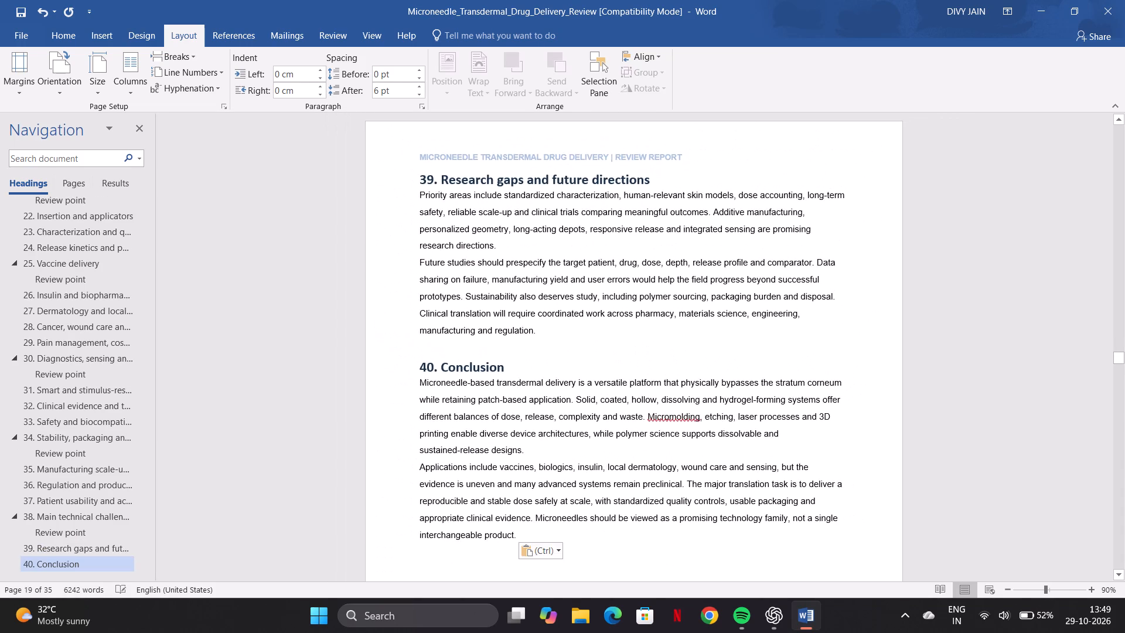
Cut the whole REFERENCES section, from its heading on page 34 through reference 50 on page 35.
scroll(388, 445, "down", 4)
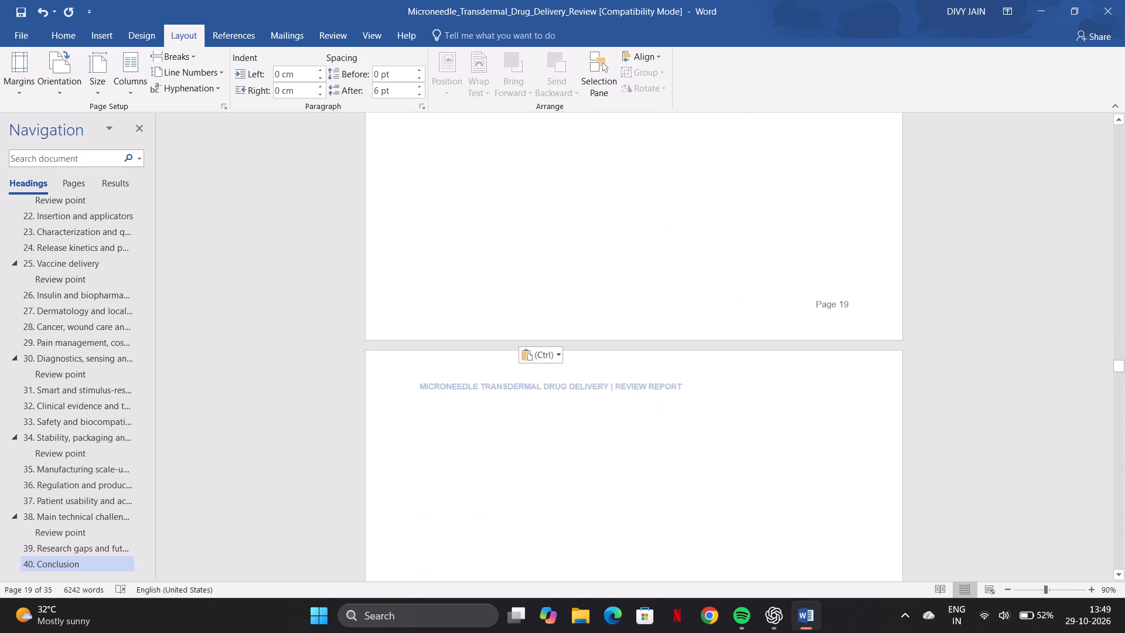
scroll(388, 445, "down", 4)
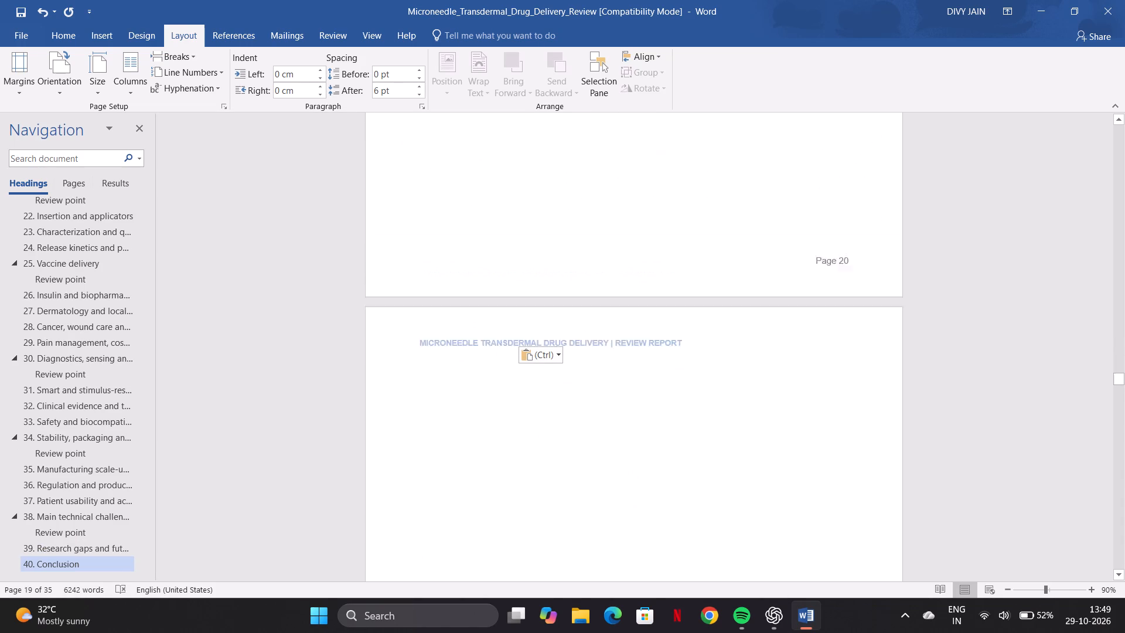
scroll(388, 445, "down", 12)
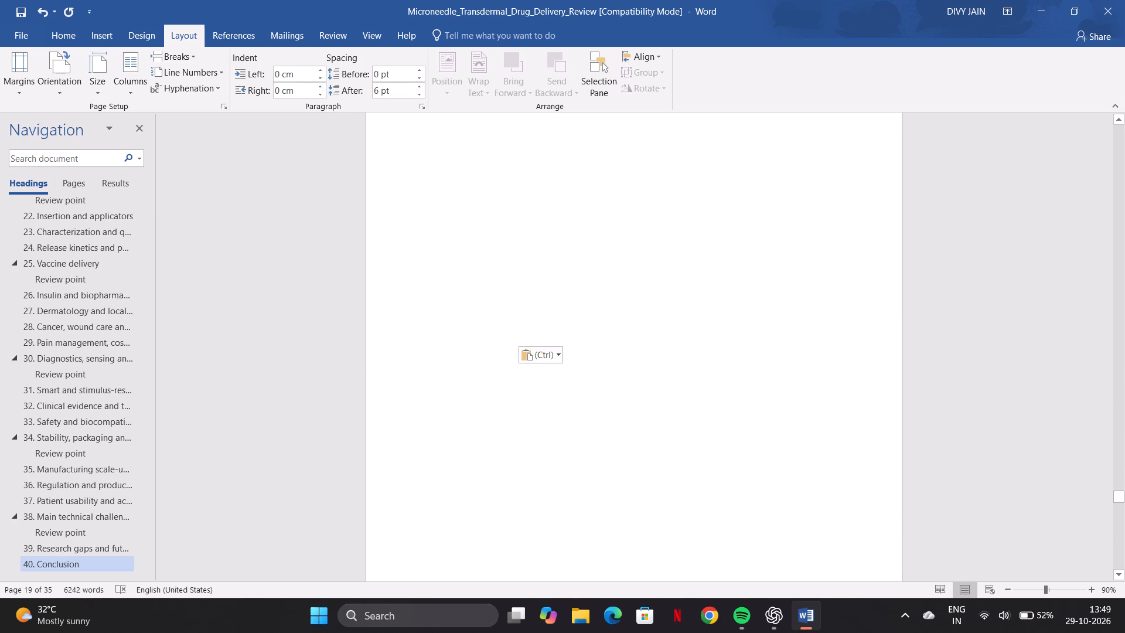
scroll(388, 445, "down", 5)
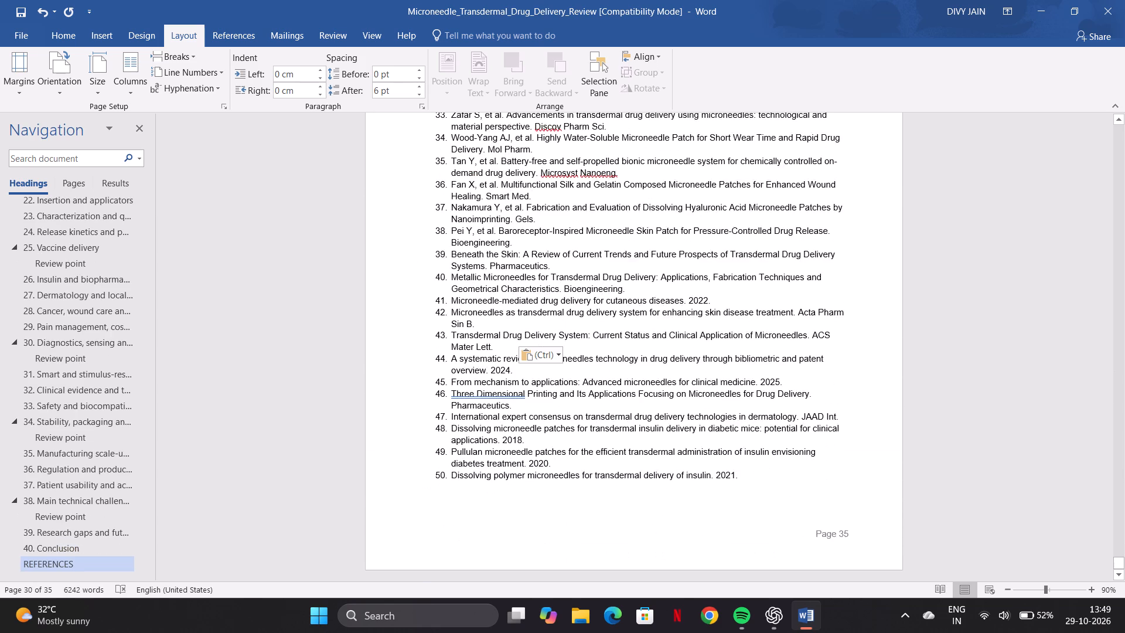
scroll(388, 445, "down", 4)
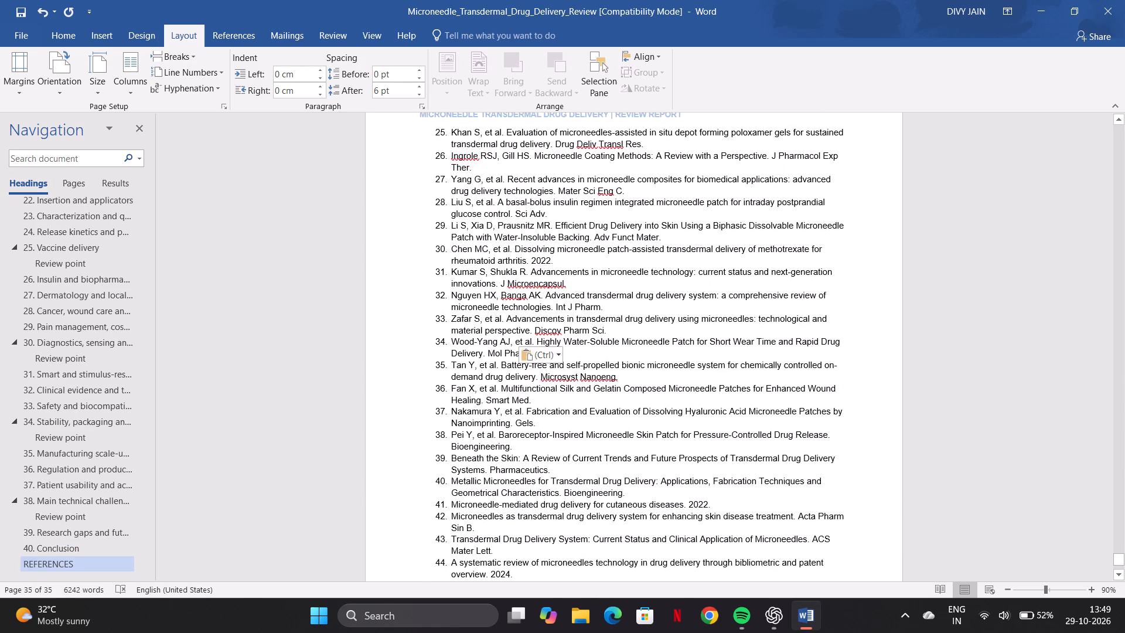
scroll(570, 446, "down", 2)
left_click(747, 518)
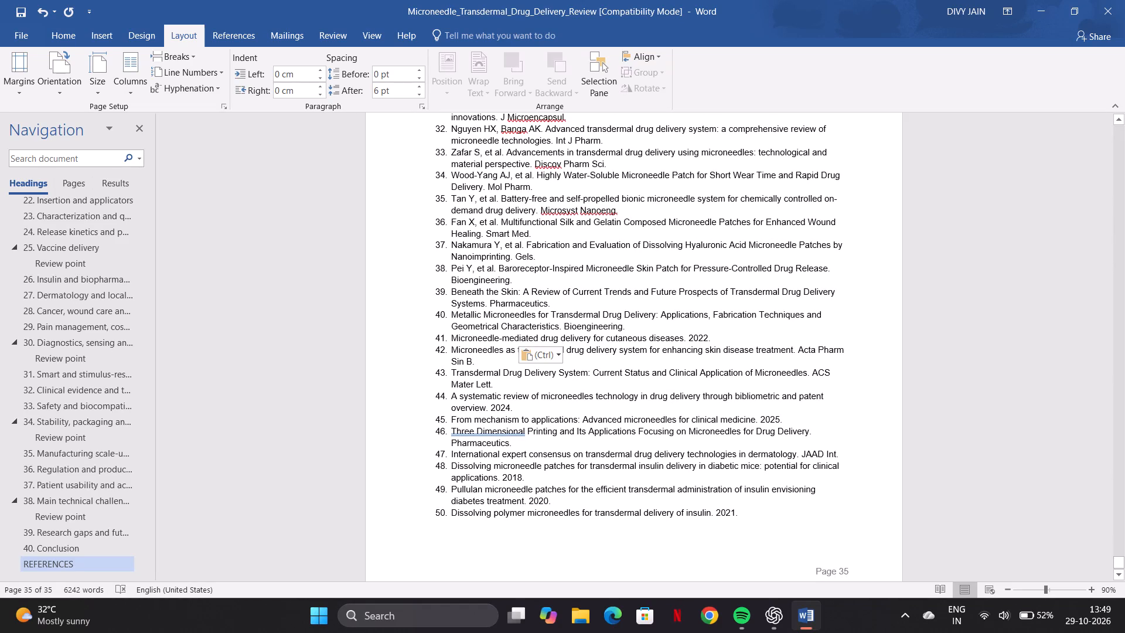
key("ctrl+shift+Left")
key("ctrl+shift+Left")
key("ctrl+shift+Left")
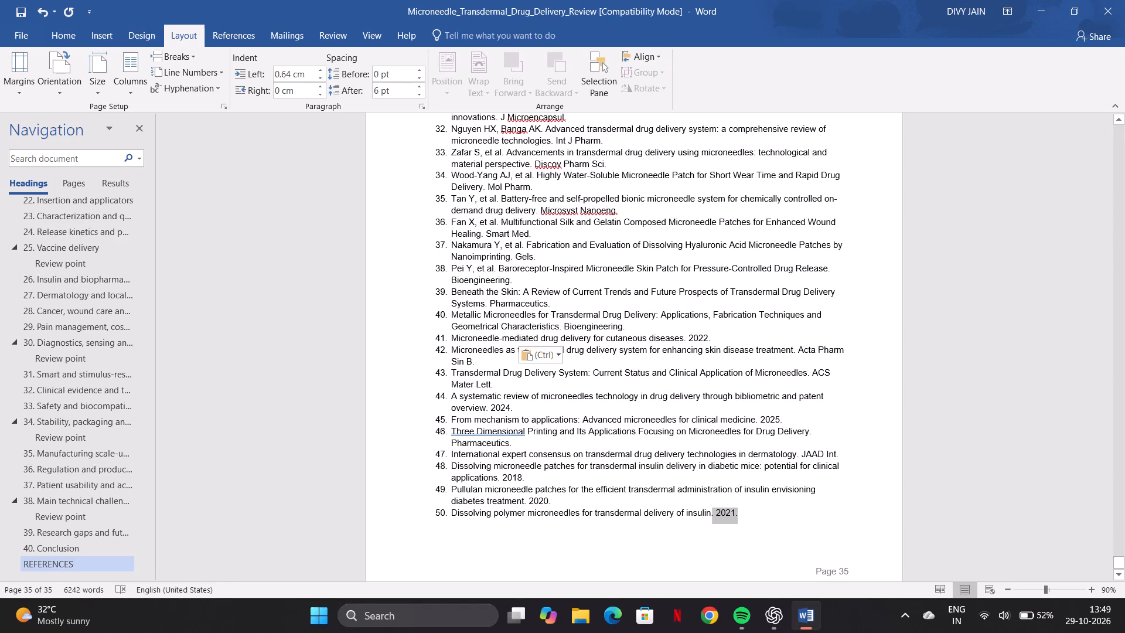
key("ctrl+shift+Up")
key("ctrl+shift+Up")
key("ctrl+shift+Up")
key("ctrl+shift+Up")
key("ctrl+shift+Up")
key("ctrl+shift+Up")
key("ctrl+shift+Up")
key("ctrl+shift+Up")
key("ctrl+shift+Up")
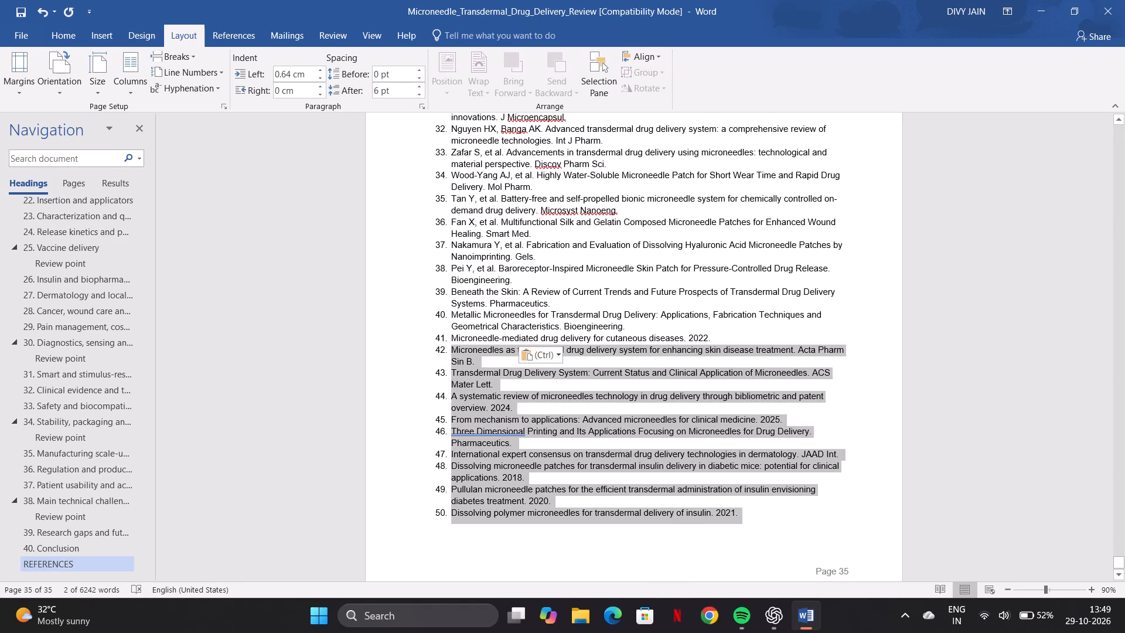
key("ctrl+shift+Up")
key("ctrl+shift+Up")
key("ctrl+shift+Up")
key("ctrl+shift+Up")
key("ctrl+shift+Up")
key("ctrl+shift+Up")
key("ctrl+shift+Up")
key("ctrl+shift+Up")
key("ctrl+shift+Up")
key("ctrl+shift+Up")
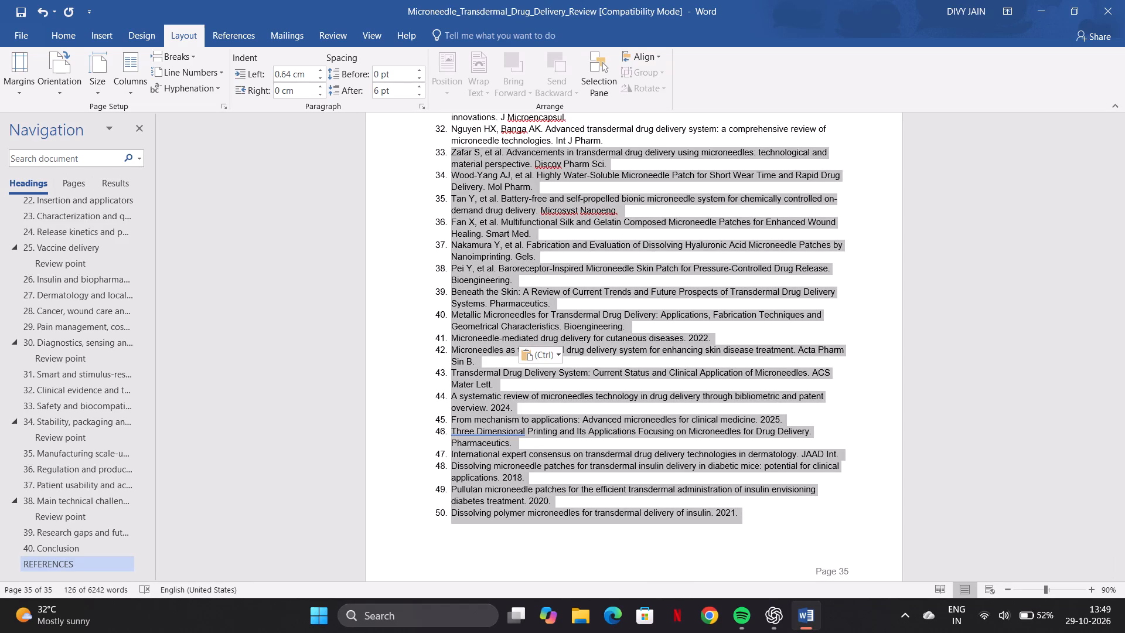
key("ctrl+shift+Up")
key("ctrl+shift+Up")
key("ctrl+shift+Up")
key("ctrl+shift+Up")
key("ctrl+shift+Up")
key("ctrl+shift+Up")
key("ctrl+shift+Up")
key("ctrl+shift+Up")
key("ctrl+shift+Up")
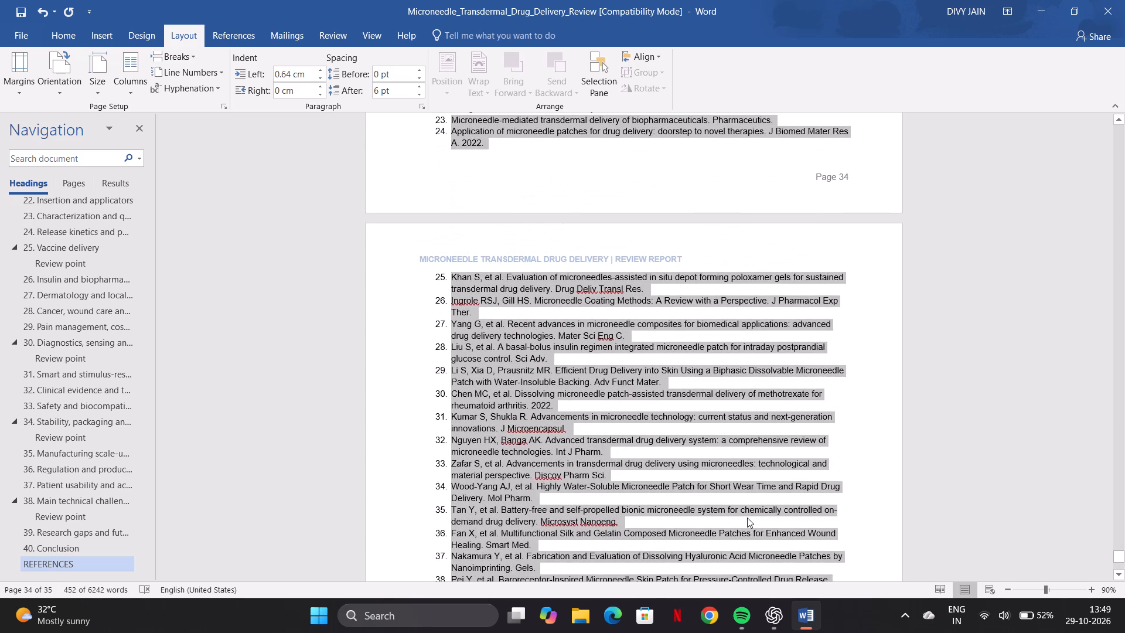
key("ctrl+shift+Up")
key("ctrl+shift+Up")
key("ctrl+shift+Up")
key("ctrl+shift+Up")
key("ctrl+shift+Up")
key("ctrl+shift+Up")
key("ctrl+shift+Up")
key("ctrl+shift+Up")
key("ctrl+shift+Up")
key("ctrl+shift+Up")
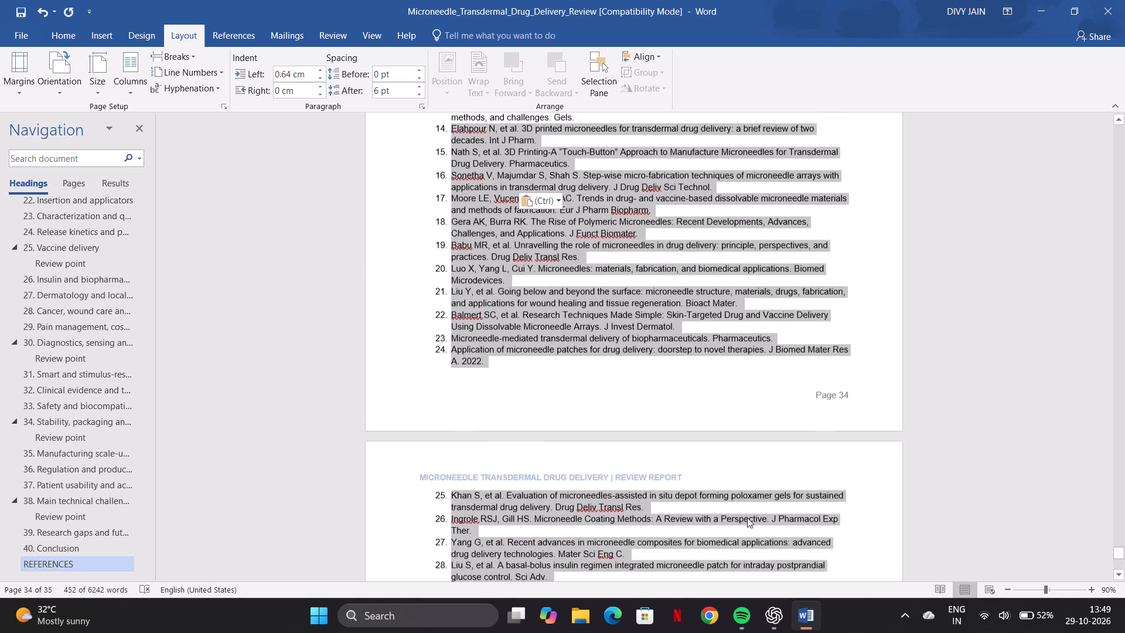
key("ctrl+shift+Up")
key("ctrl+shift+Up")
key("ctrl+shift+Up")
key("ctrl+shift+Up")
key("ctrl+shift+Up")
key("ctrl+shift+Up")
key("ctrl+shift+Up")
key("ctrl+shift+Up")
key("ctrl+shift+Up")
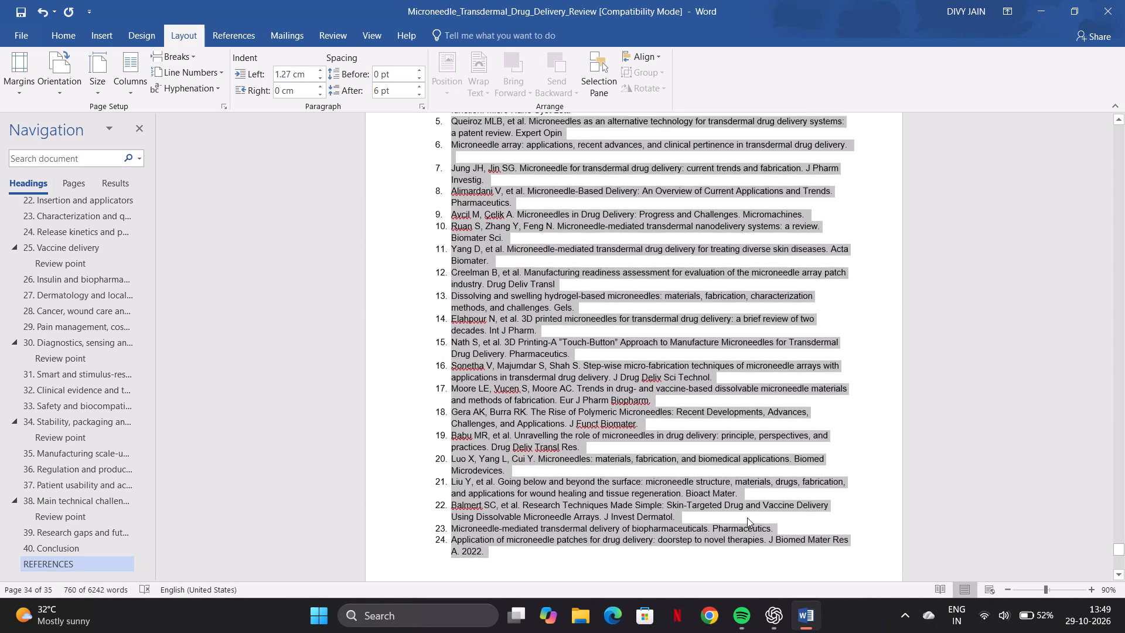
key("ctrl+shift+Up")
key("ctrl+shift+Up")
key("ctrl+shift+Up")
key("ctrl+shift+Up")
key("ctrl+shift+Up")
key("ctrl+shift+Up")
key("ctrl+shift+Up")
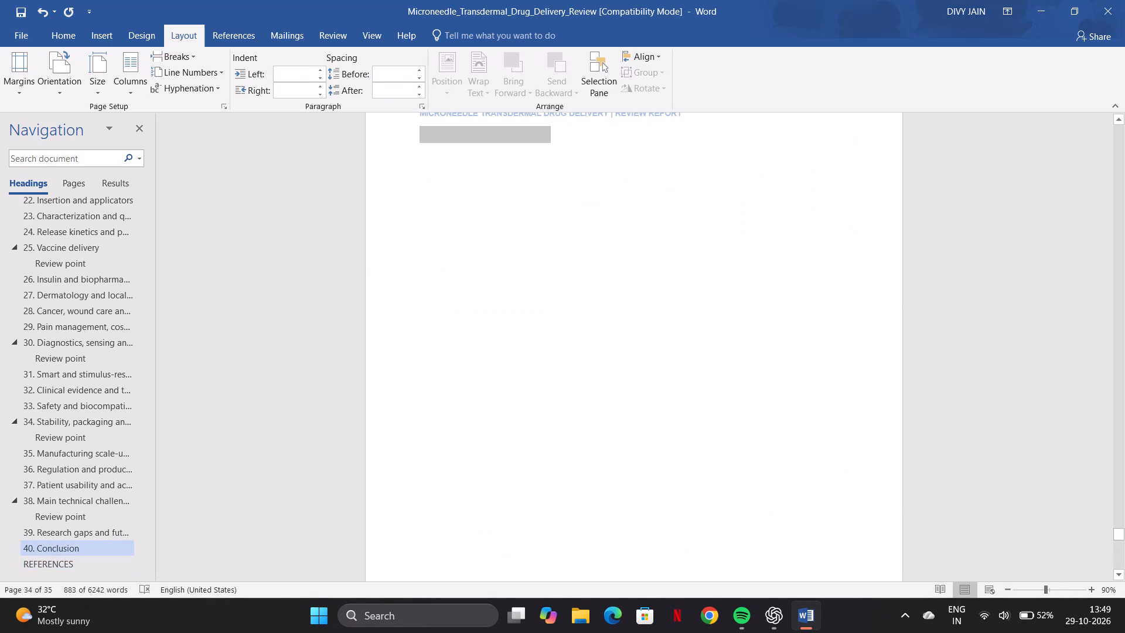
key("ctrl+shift+Down")
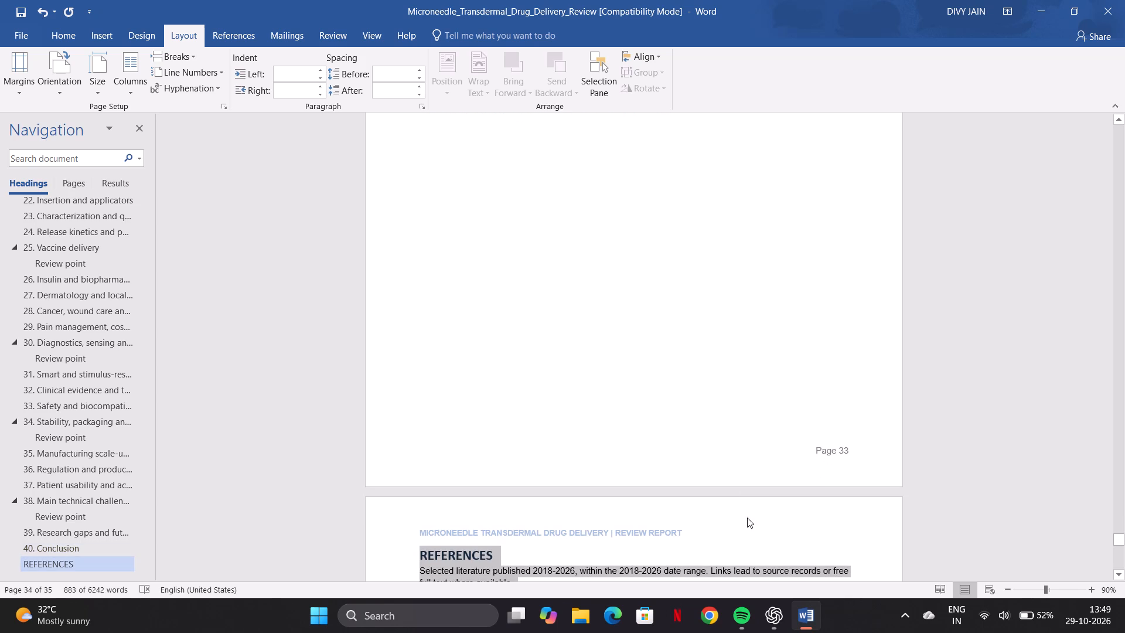
key("ctrl+x")
Paste the cut REFERENCES section at the start of blank page 20, directly after the page with the Conclusion.
scroll(686, 402, "up", 17)
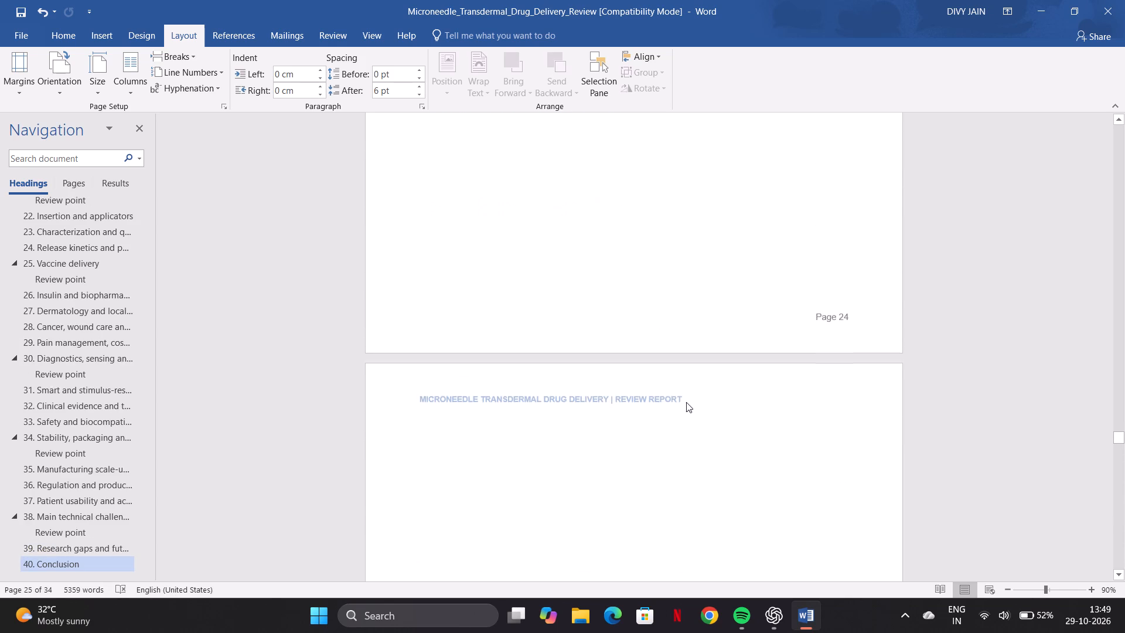
scroll(686, 402, "up", 13)
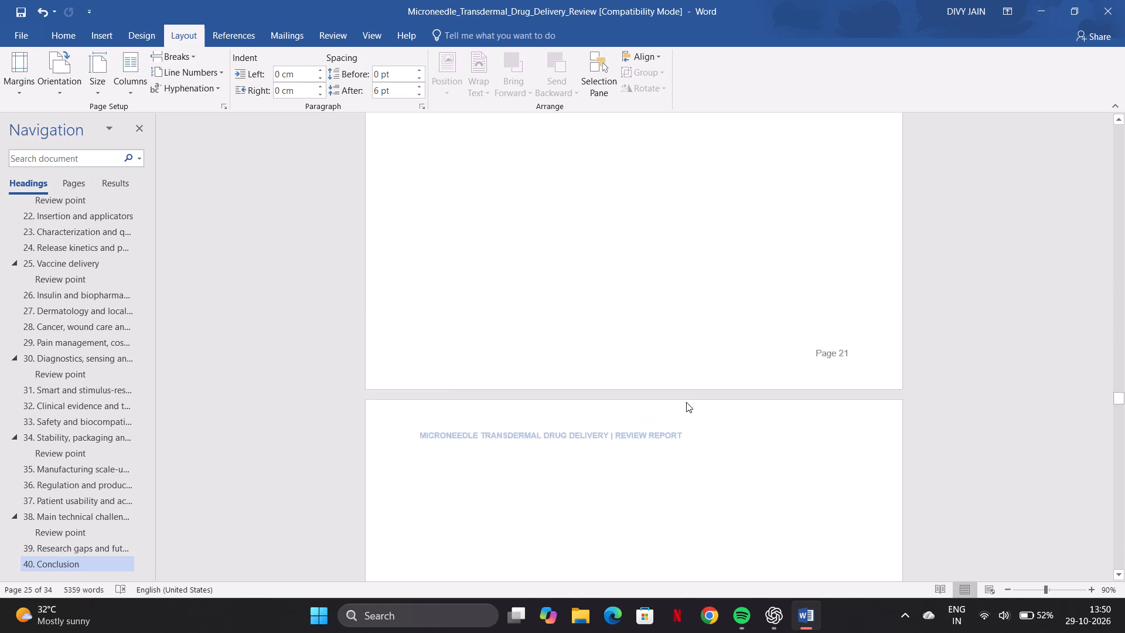
scroll(686, 402, "up", 6)
scroll(686, 402, "down", 2)
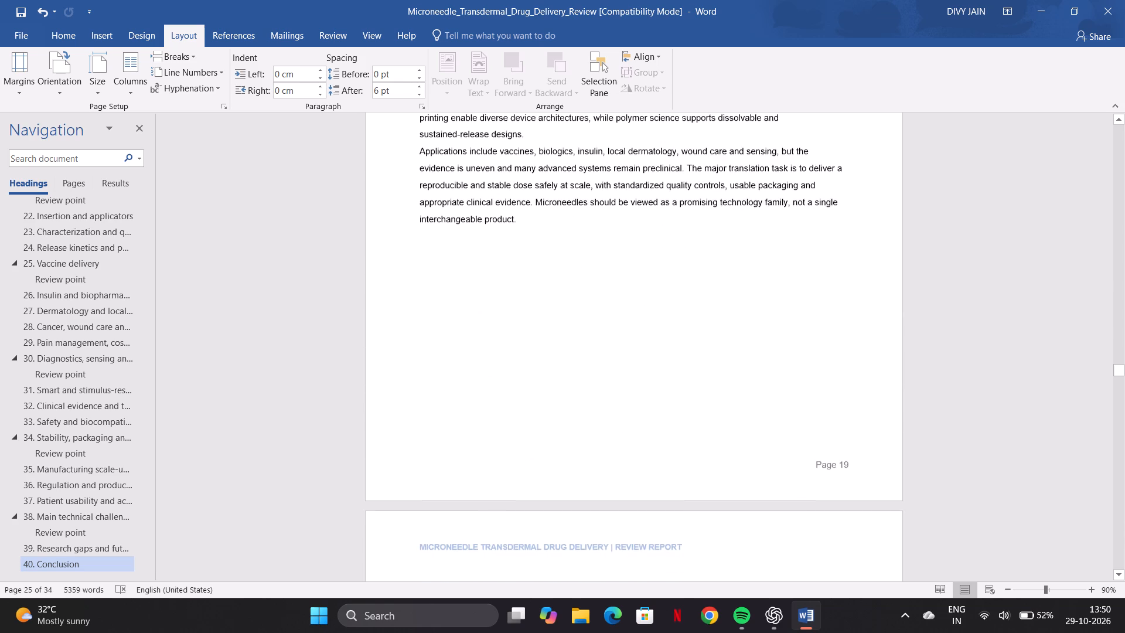
scroll(649, 295, "down", 2)
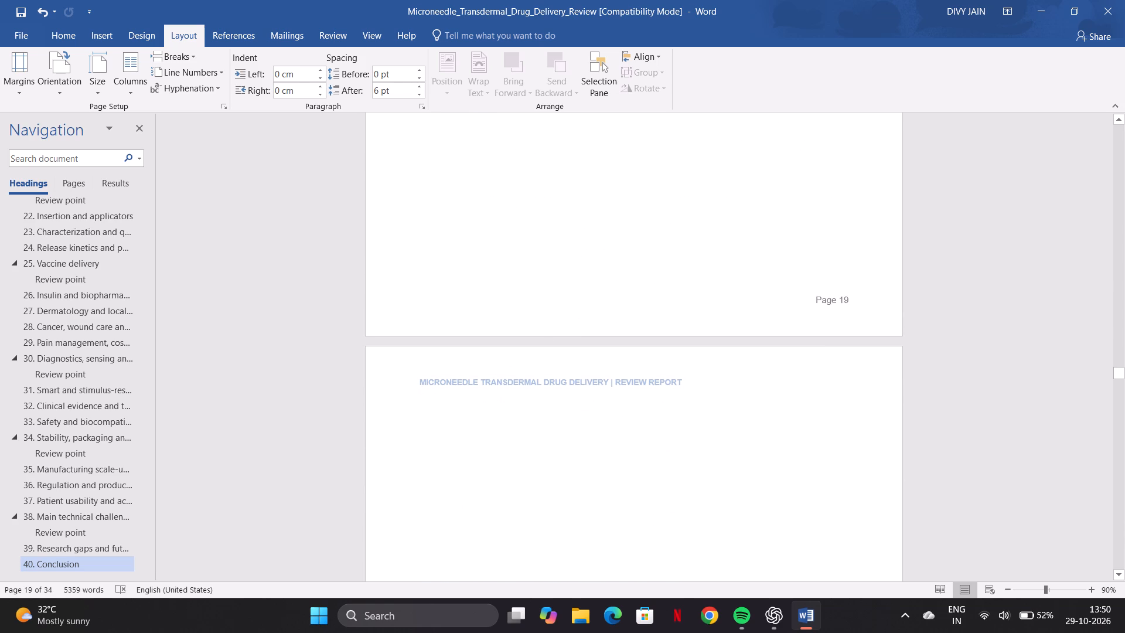
left_click(425, 407)
key("ctrl+v")
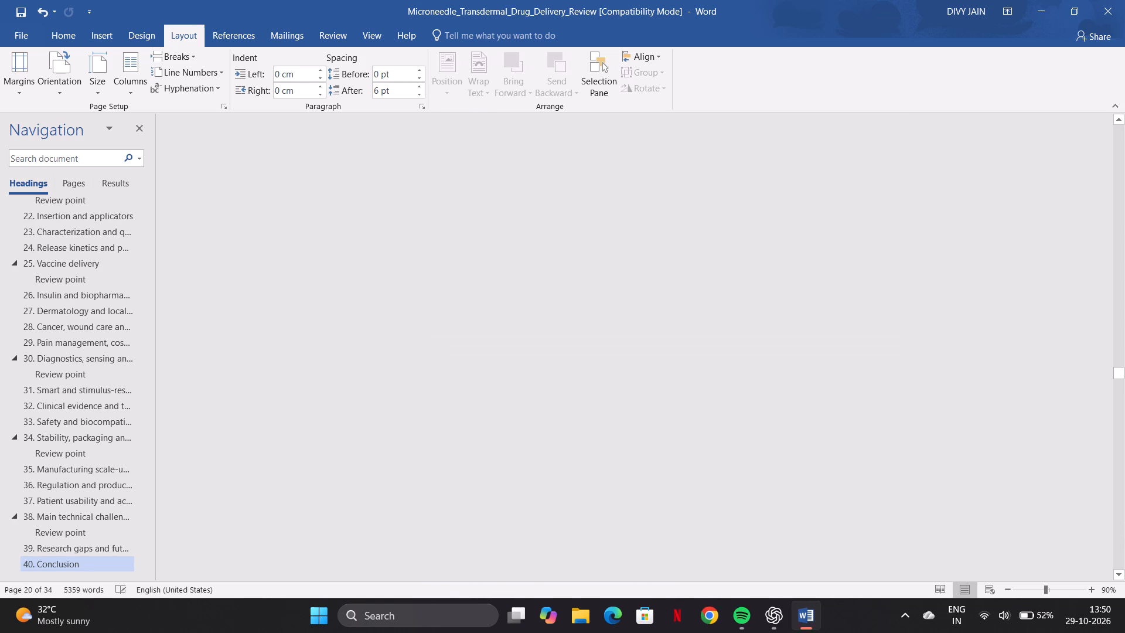
Check the layout of the pasted reference list and examine the pages after it, through page 35, for leftover blank space.
scroll(471, 355, "up", 1)
scroll(471, 355, "down", 1, "ctrl")
scroll(471, 355, "up", 1, "ctrl")
scroll(471, 355, "up", 1)
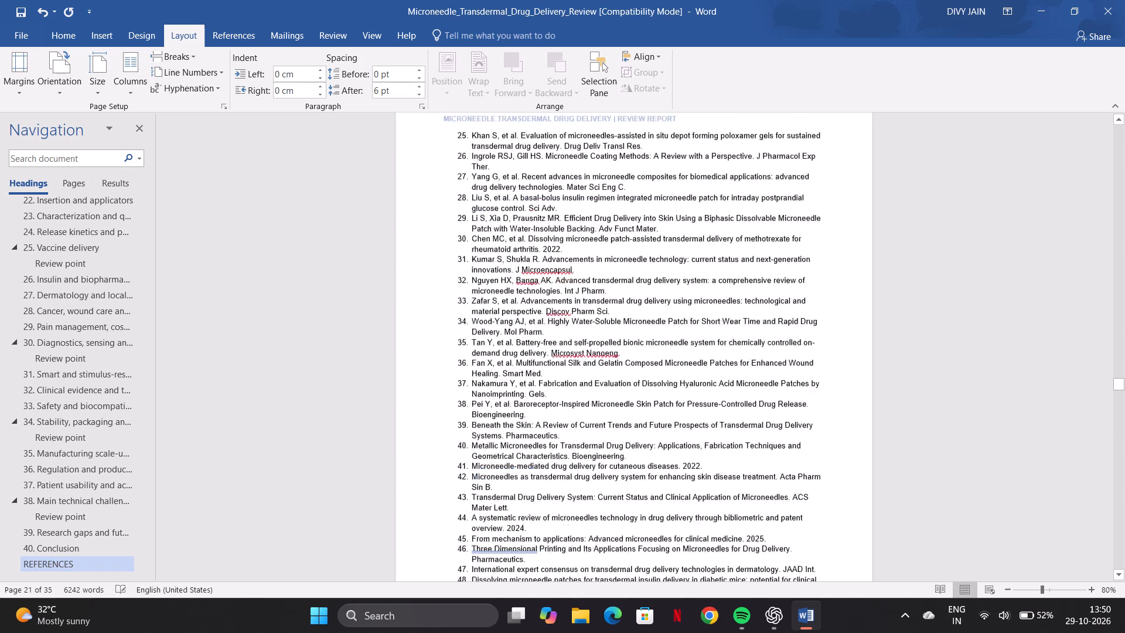
scroll(471, 355, "up", 6)
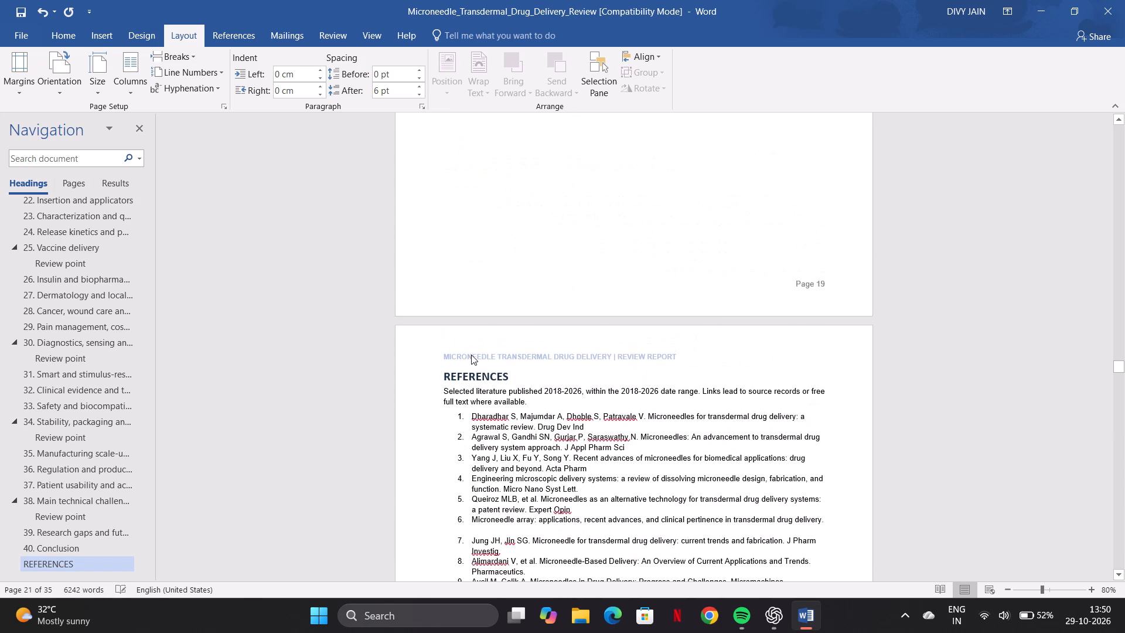
scroll(471, 355, "up", 3)
scroll(471, 355, "down", 4)
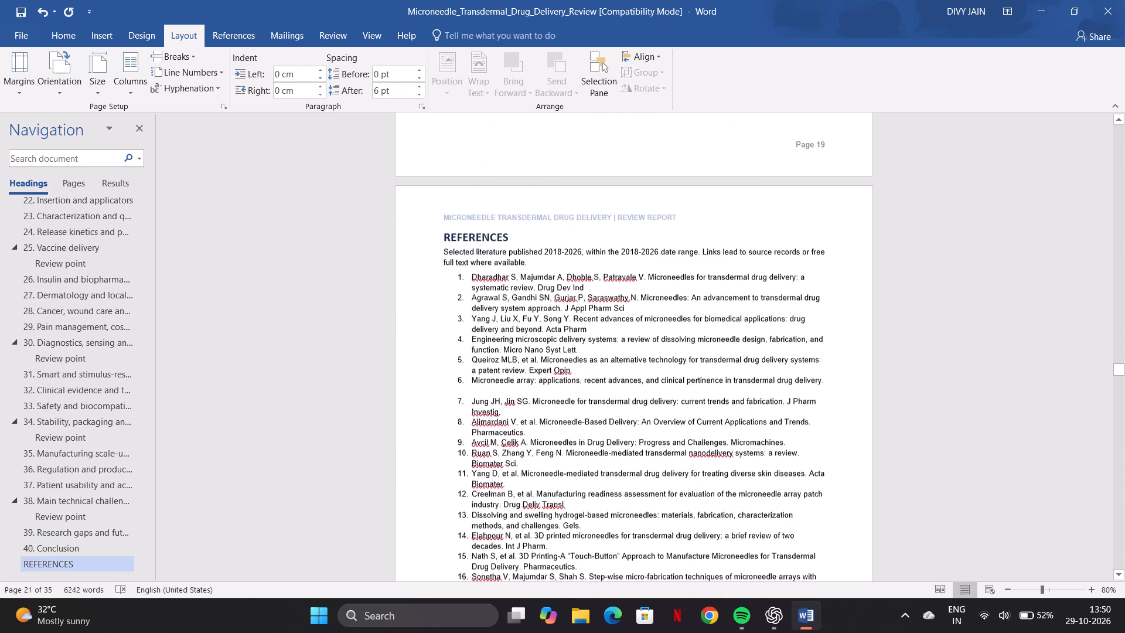
scroll(471, 355, "down", 18)
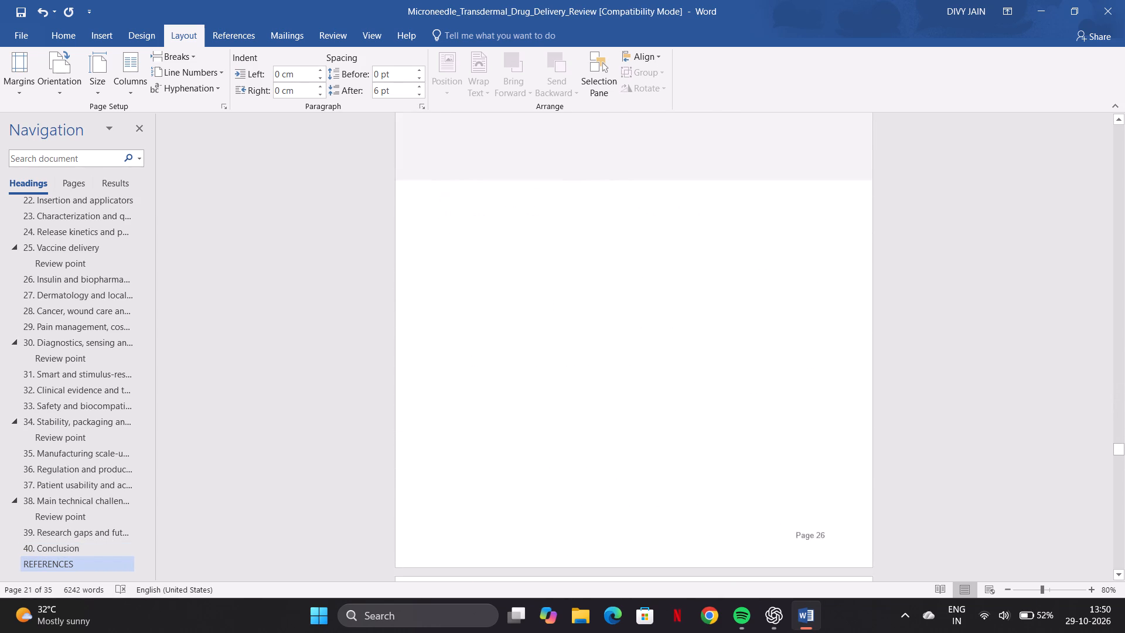
scroll(471, 355, "down", 17)
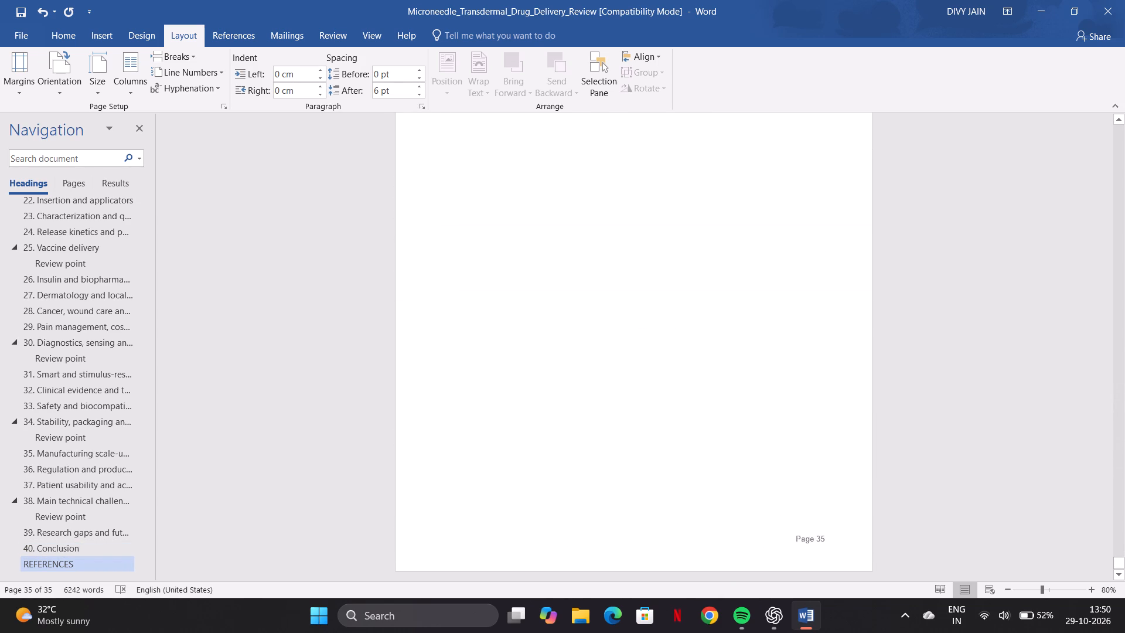
scroll(555, 360, "up", 14)
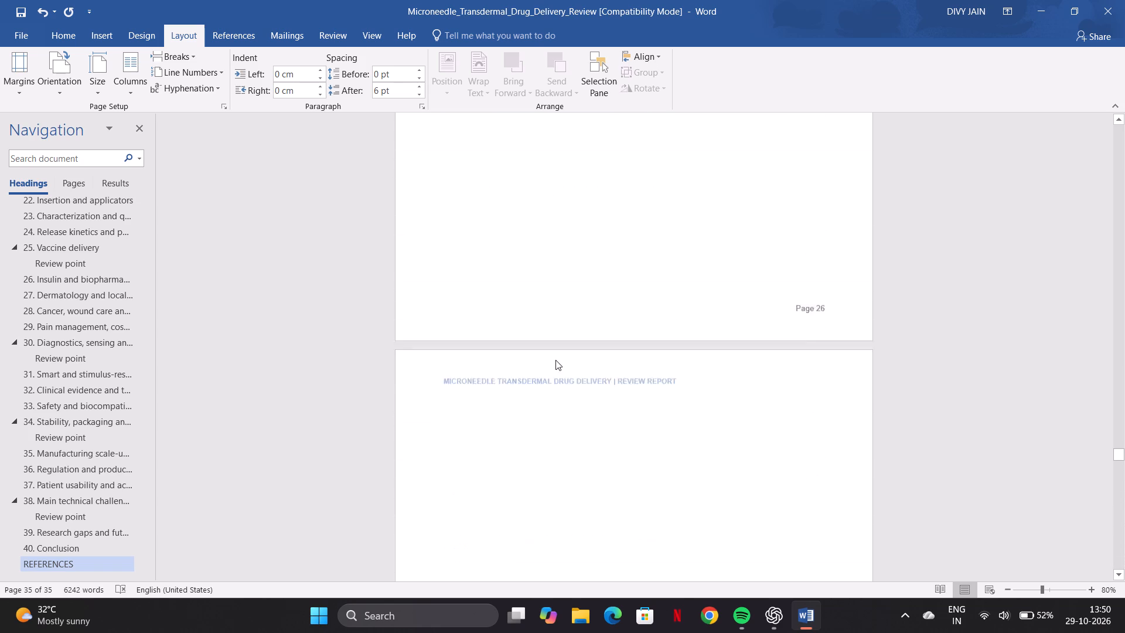
scroll(555, 360, "up", 4)
scroll(555, 360, "down", 1)
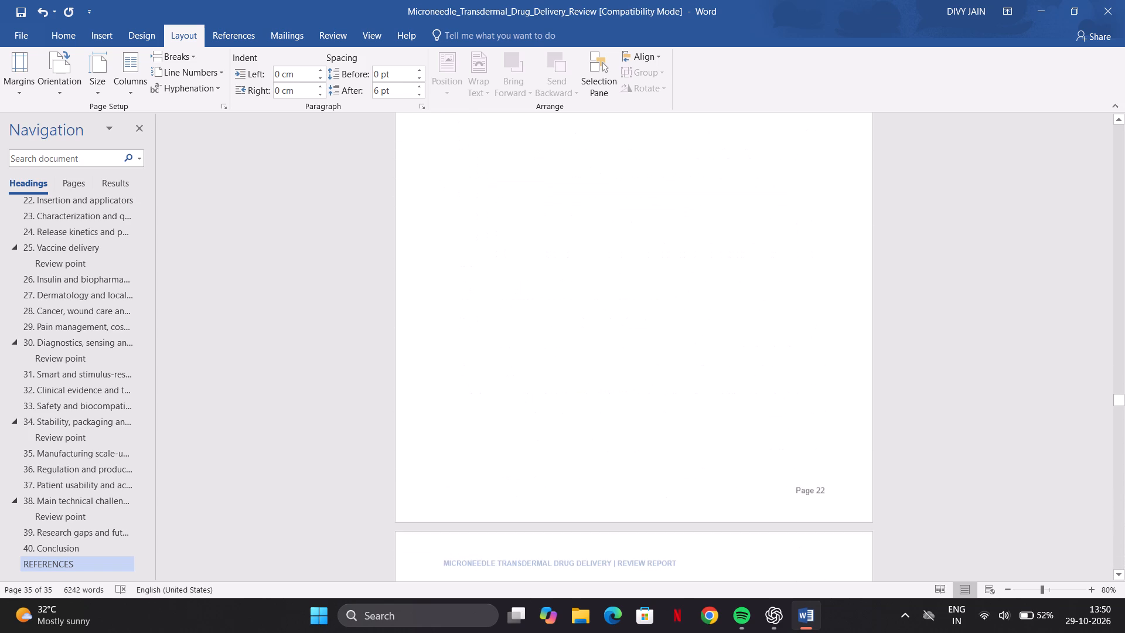
scroll(555, 360, "up", 4)
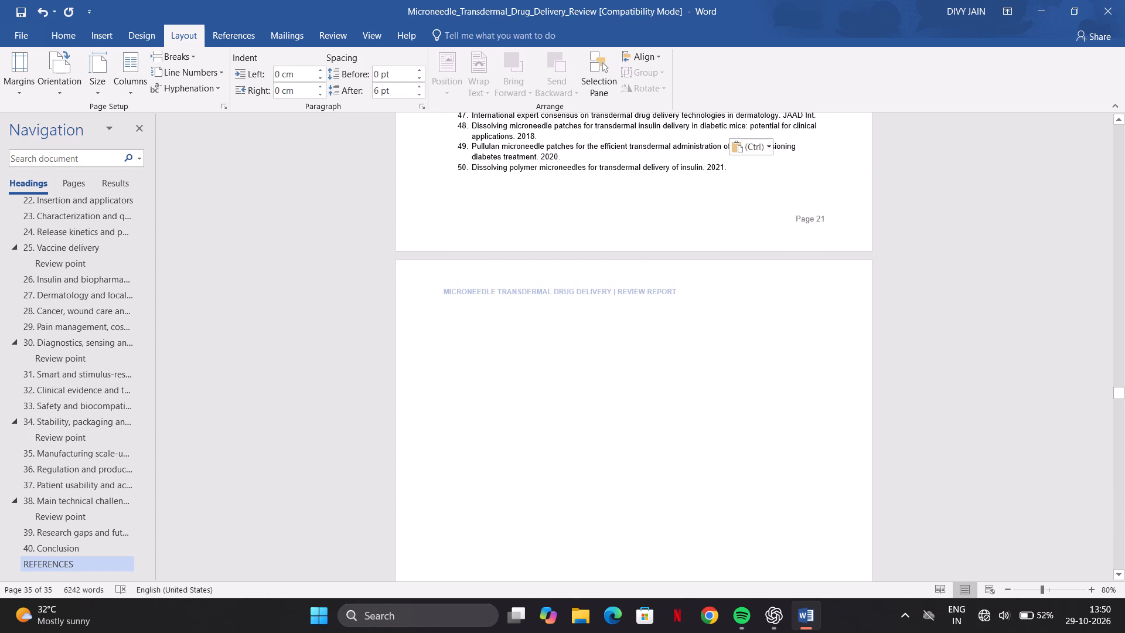
scroll(555, 360, "up", 1)
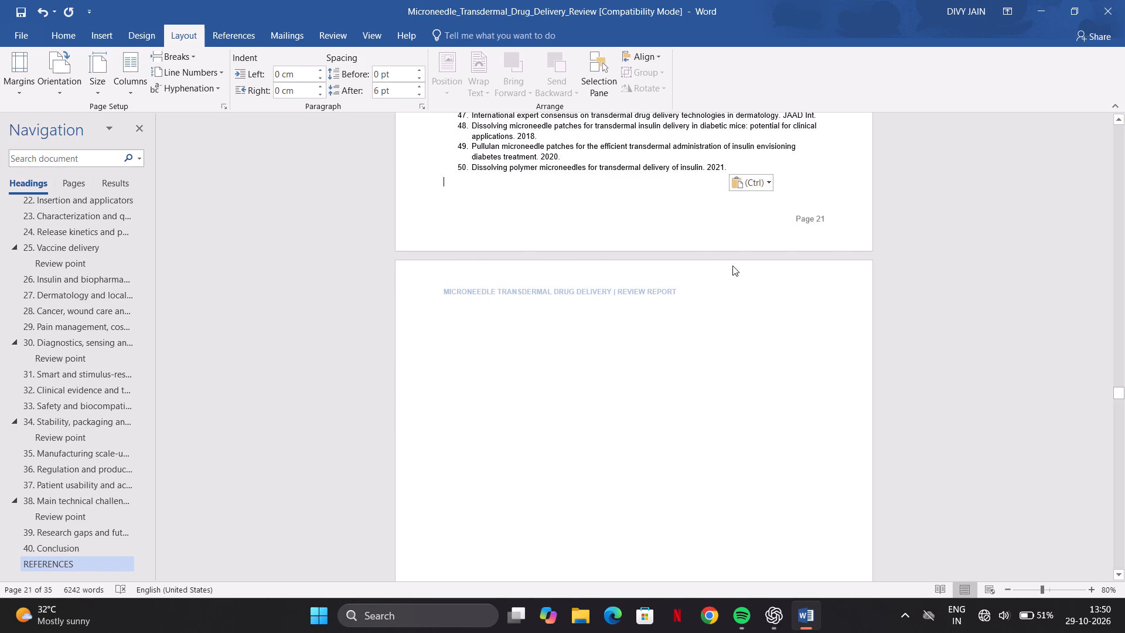
scroll(731, 282, "up", 1)
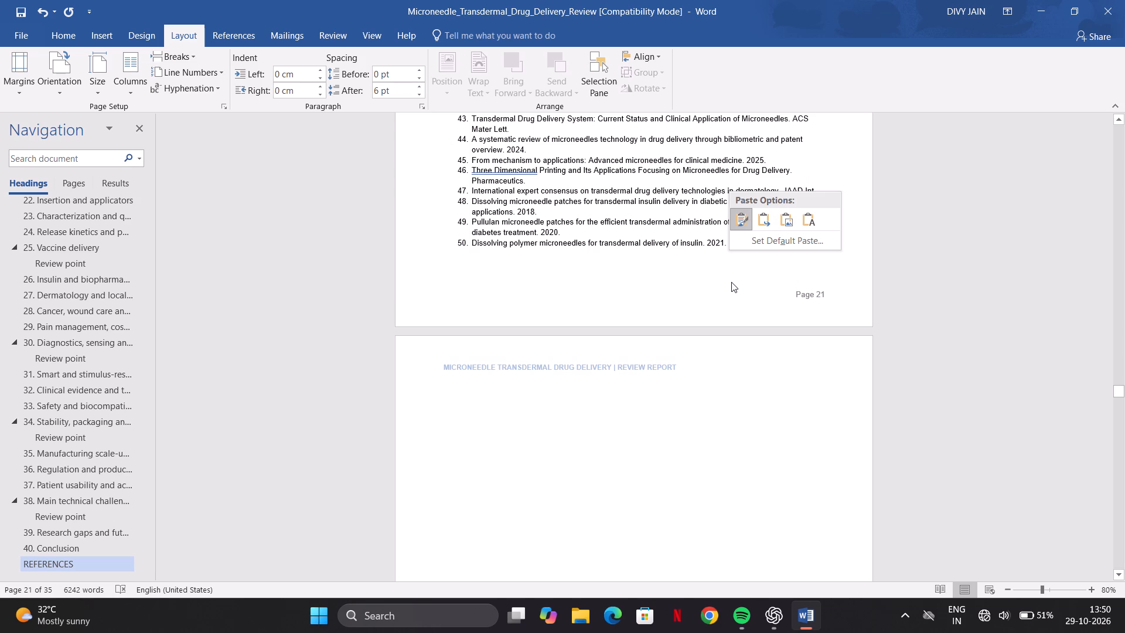
Examine the blank pages from page 22 through page 35 that follow the reference list.
left_click(724, 394)
left_click(724, 394)
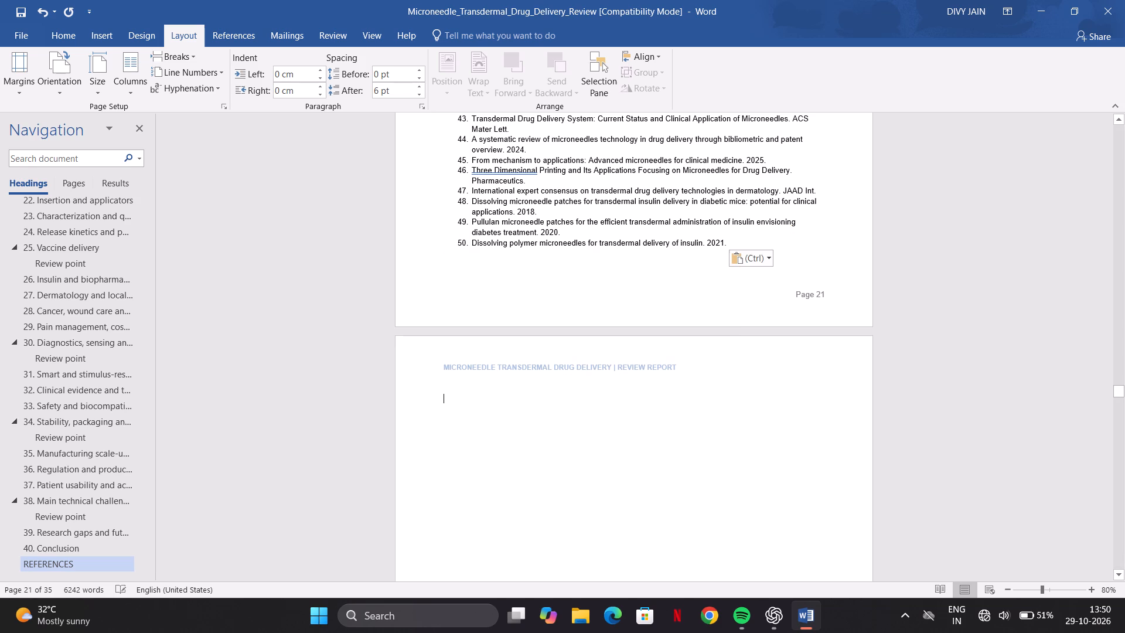
scroll(711, 418, "down", 1)
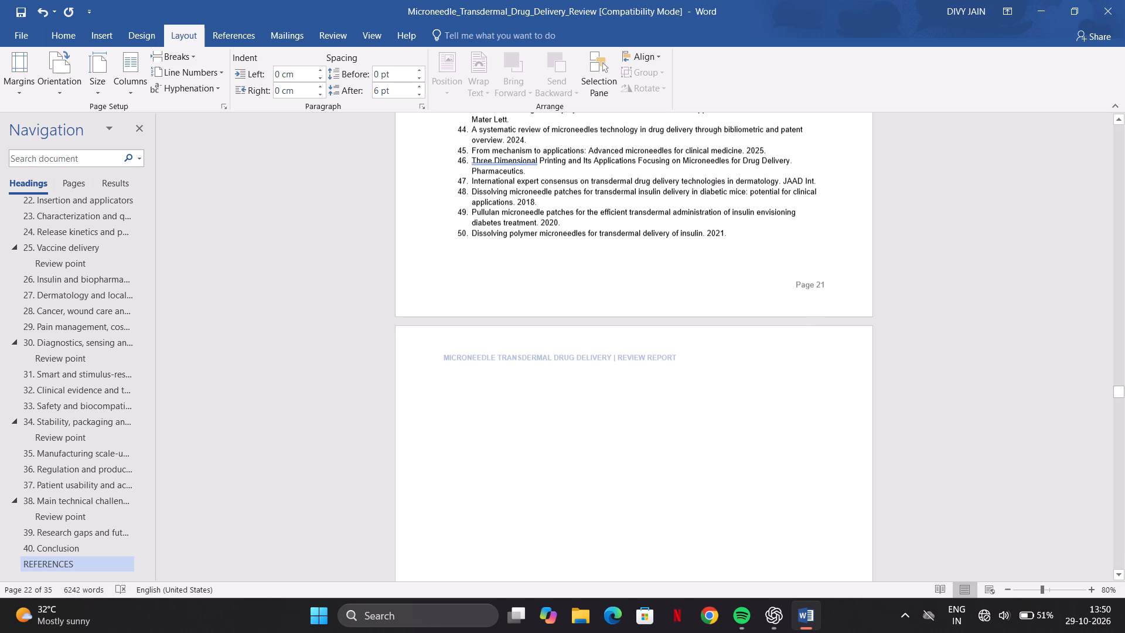
scroll(711, 418, "down", 1)
right_click(682, 387)
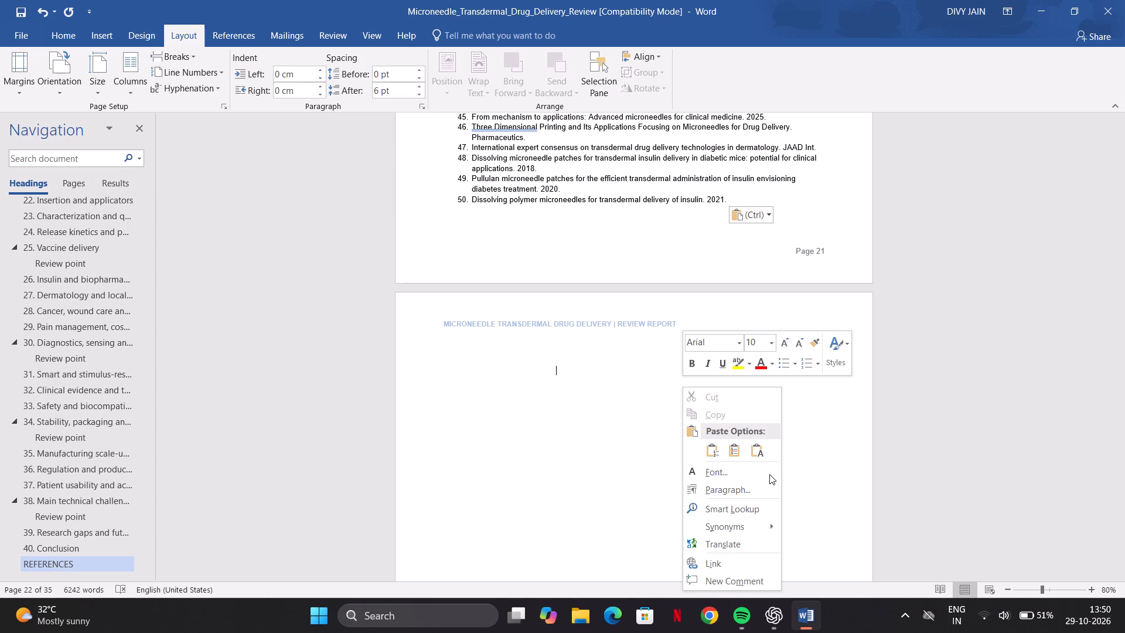
scroll(769, 474, "down", 1)
left_click(578, 492)
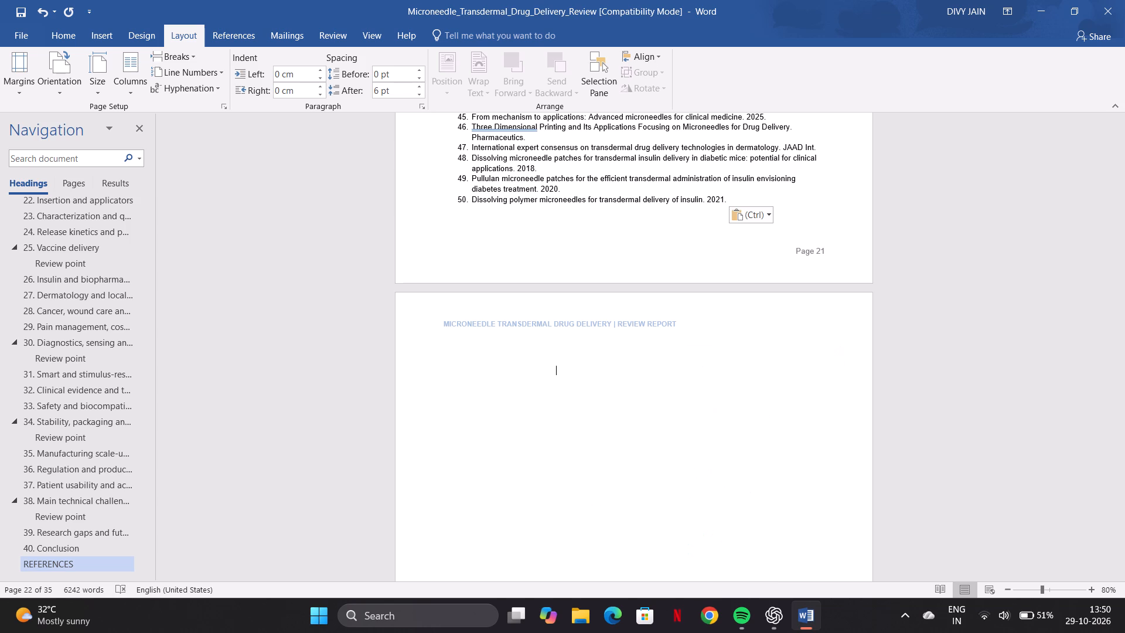
scroll(578, 492, "down", 8)
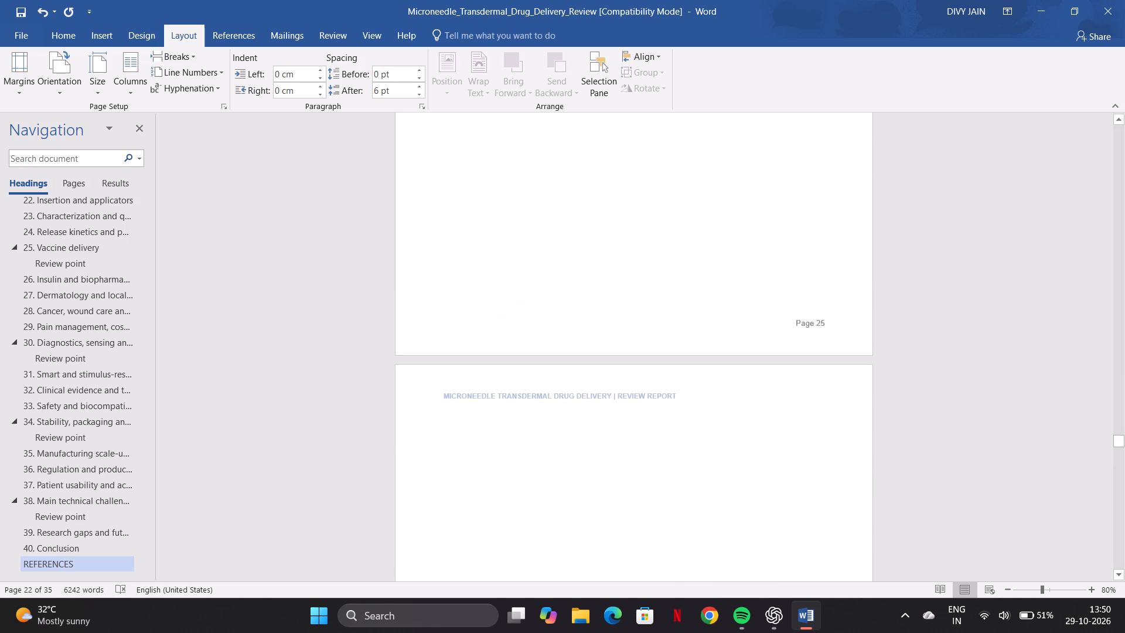
scroll(578, 492, "down", 6)
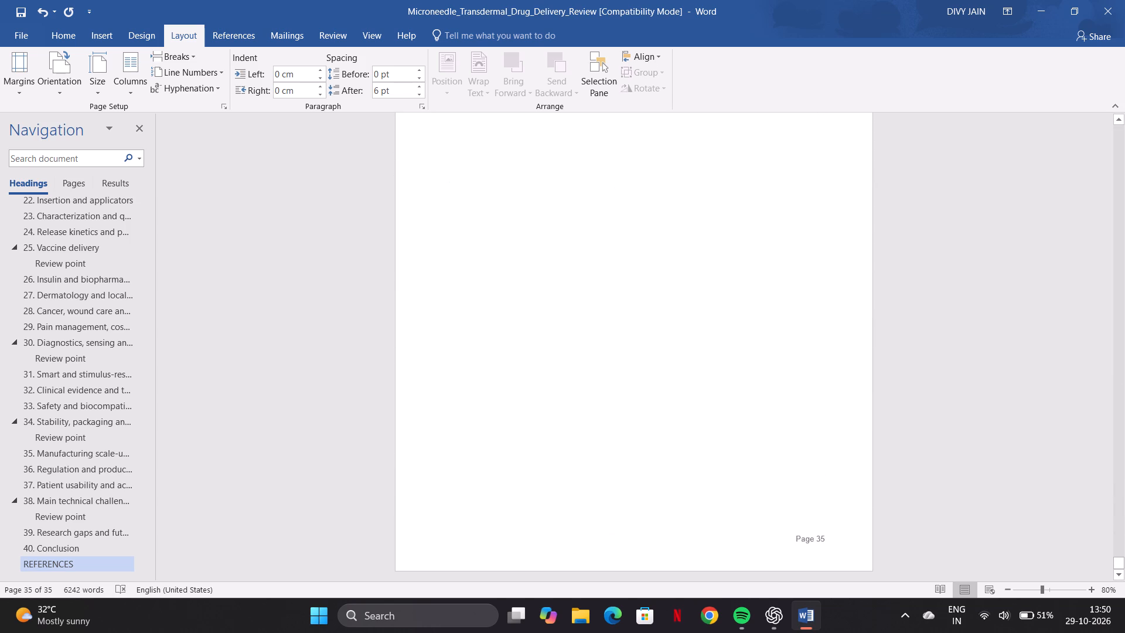
left_click(425, 417)
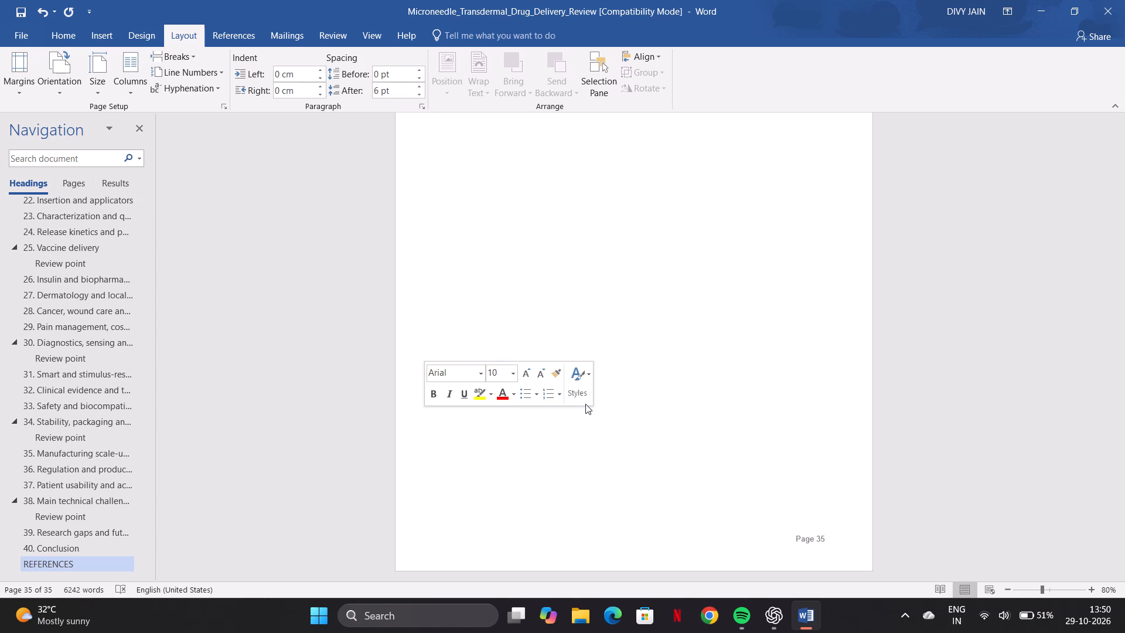
scroll(606, 326, "up", 1)
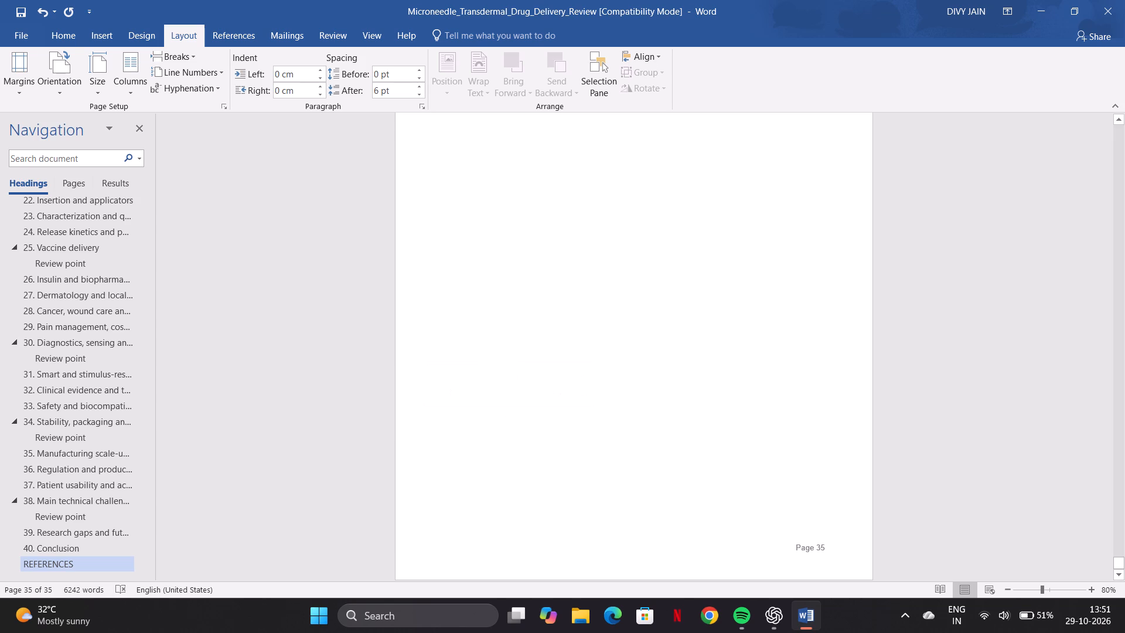
scroll(606, 326, "up", 3)
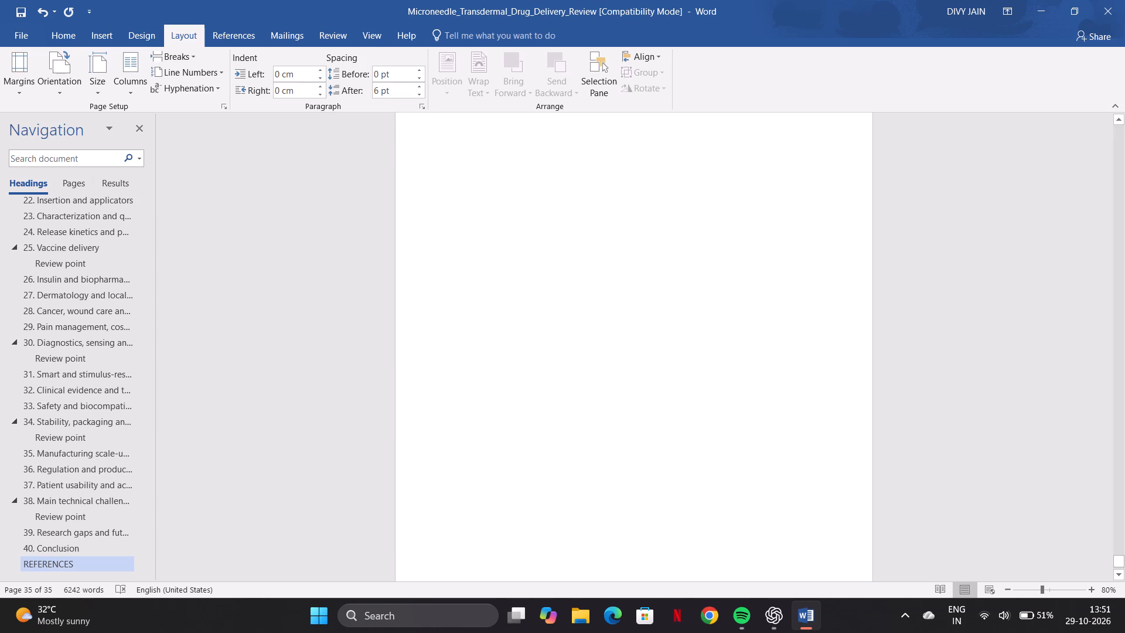
scroll(606, 326, "up", 2)
right_click(606, 326)
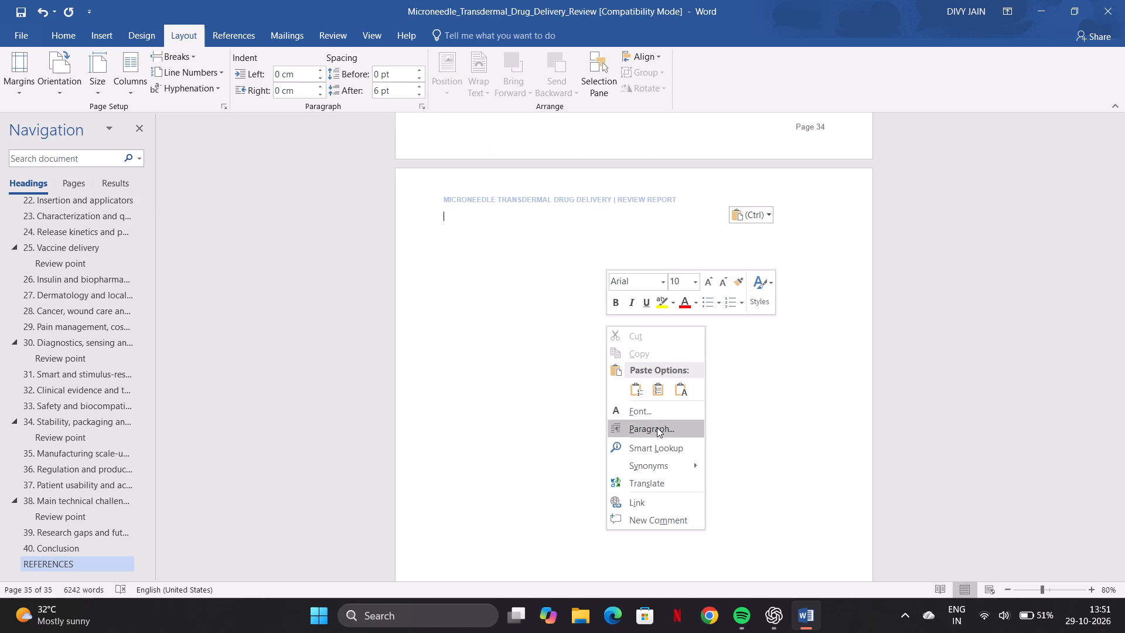
left_click_drag(545, 478, 646, 362)
Recheck the reference list on pages 20 and 21, including the spot after reference 50 and the start of blank page 22.
scroll(646, 362, "up", 1)
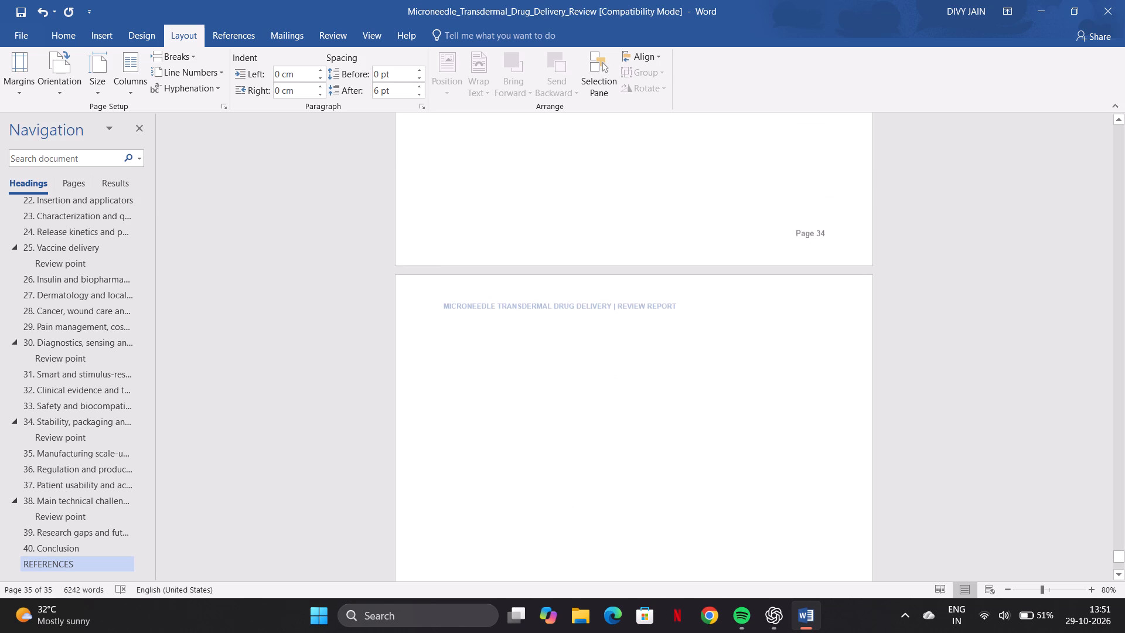
scroll(646, 362, "up", 13)
scroll(646, 362, "down", 8)
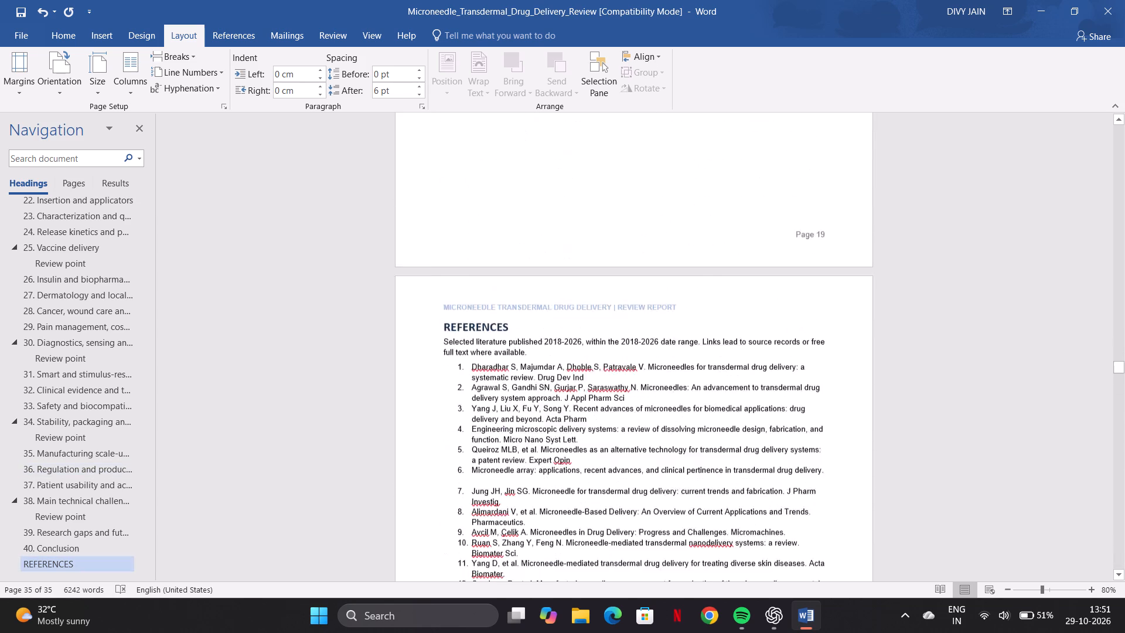
scroll(646, 362, "down", 3)
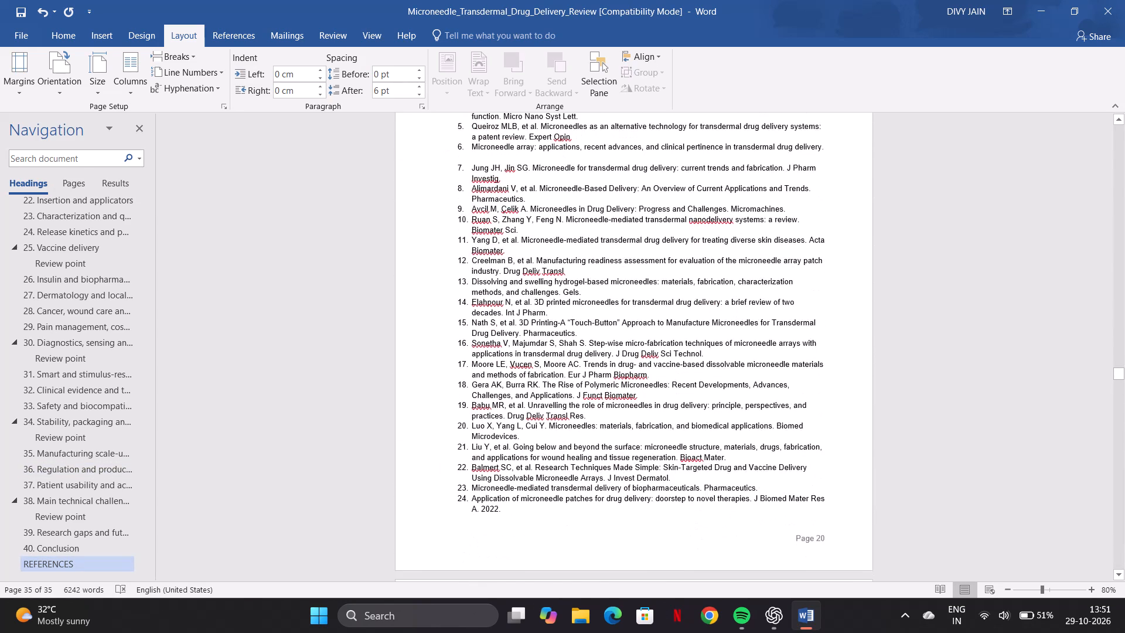
scroll(646, 362, "down", 5)
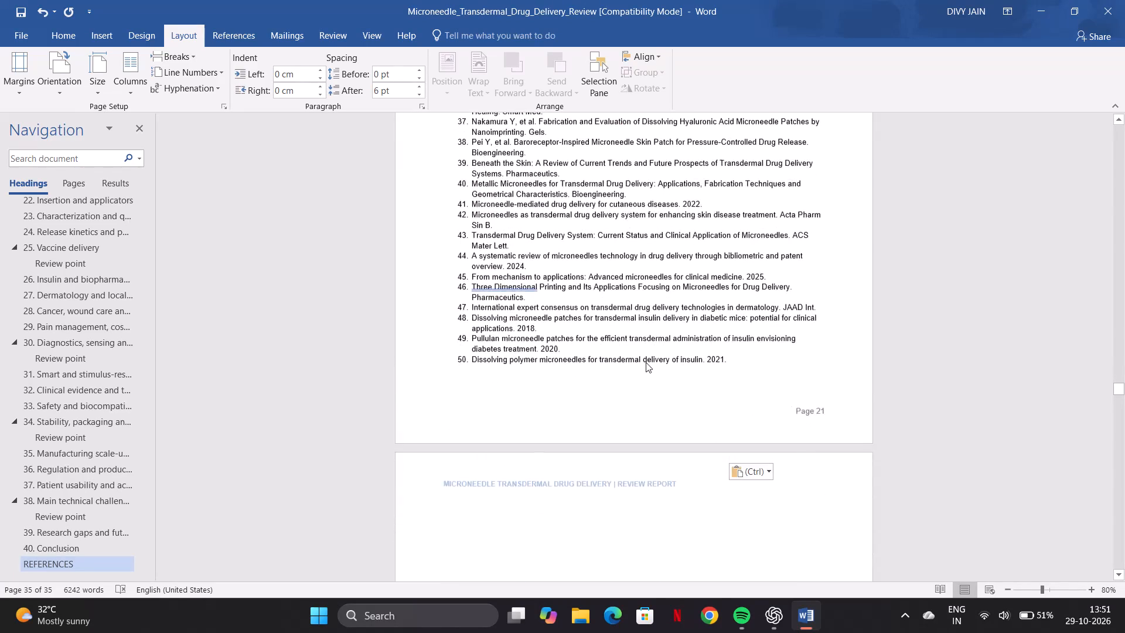
scroll(646, 362, "down", 2)
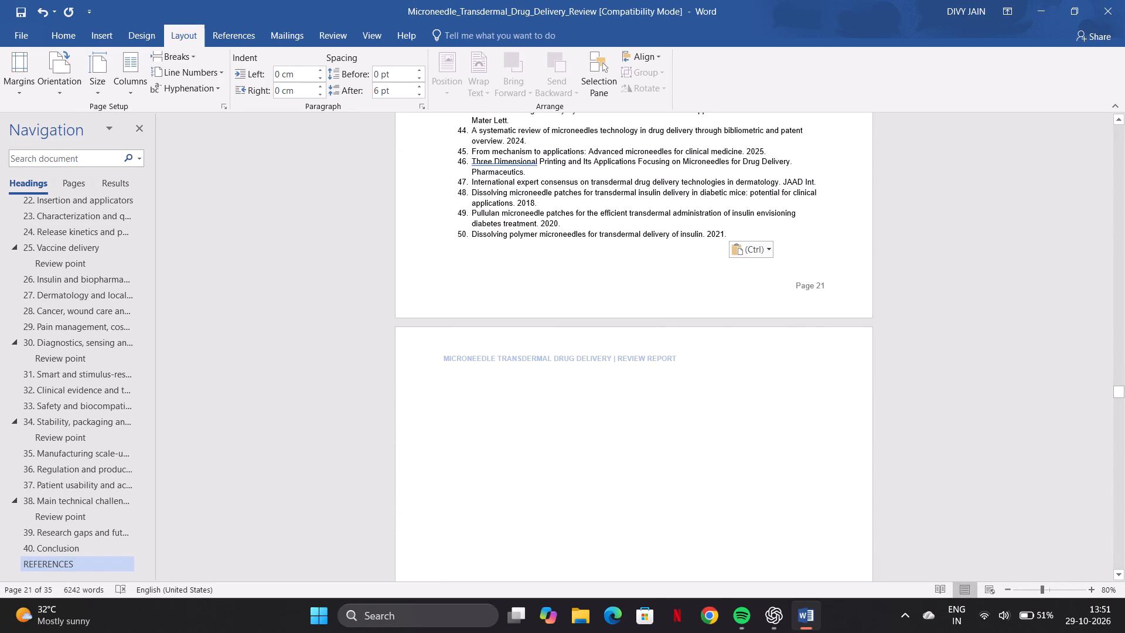
left_click(732, 232)
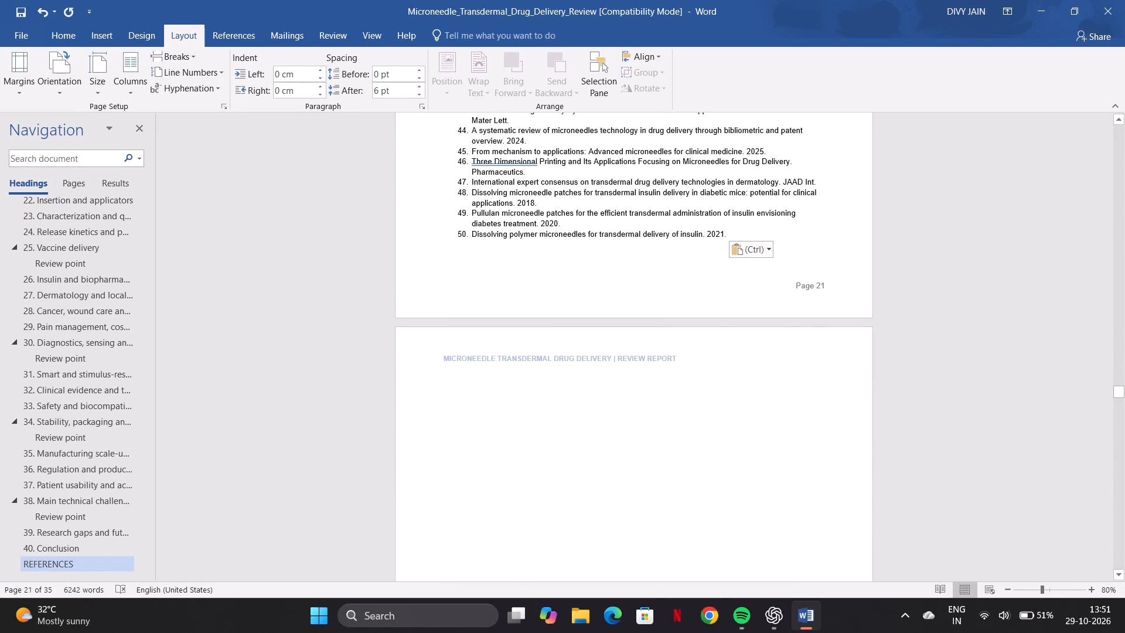
left_click(732, 232)
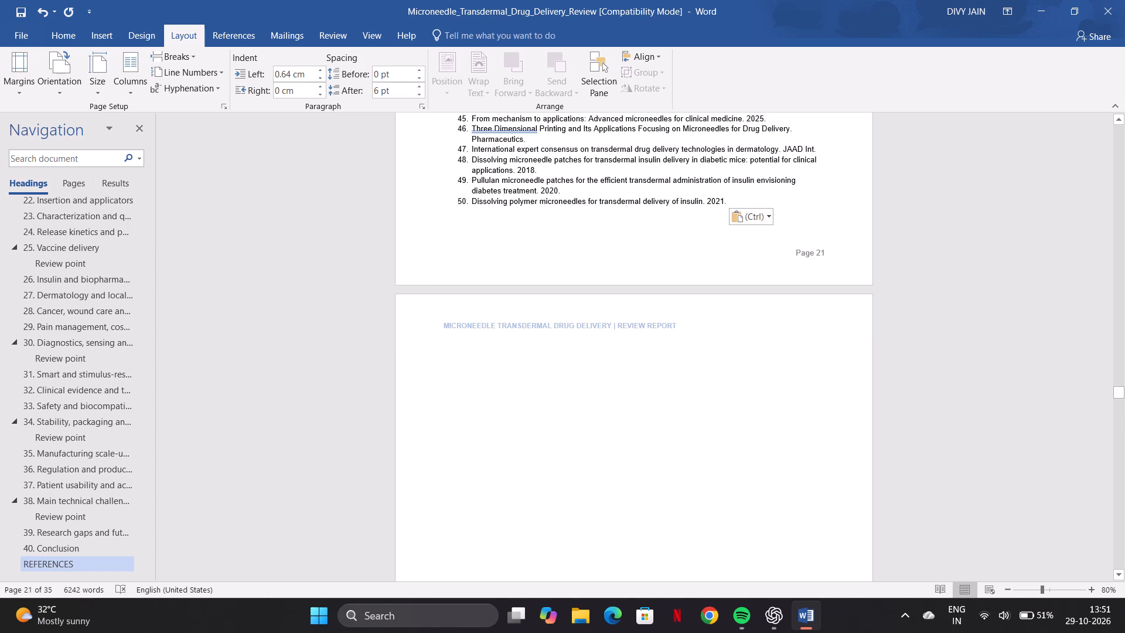
left_click(454, 346)
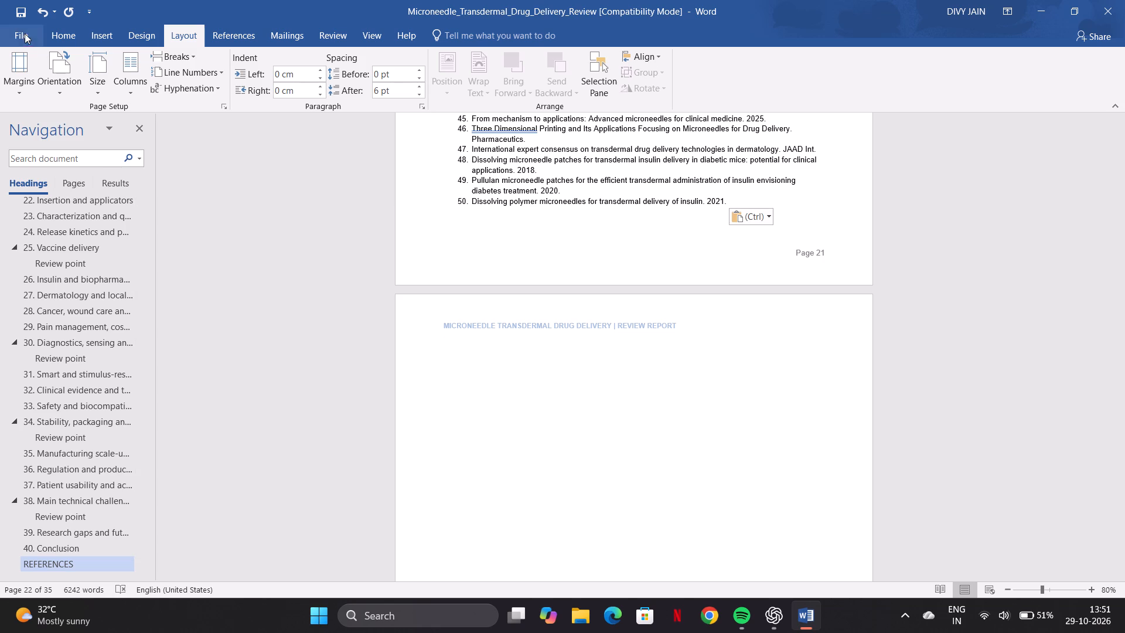
left_click(61, 33)
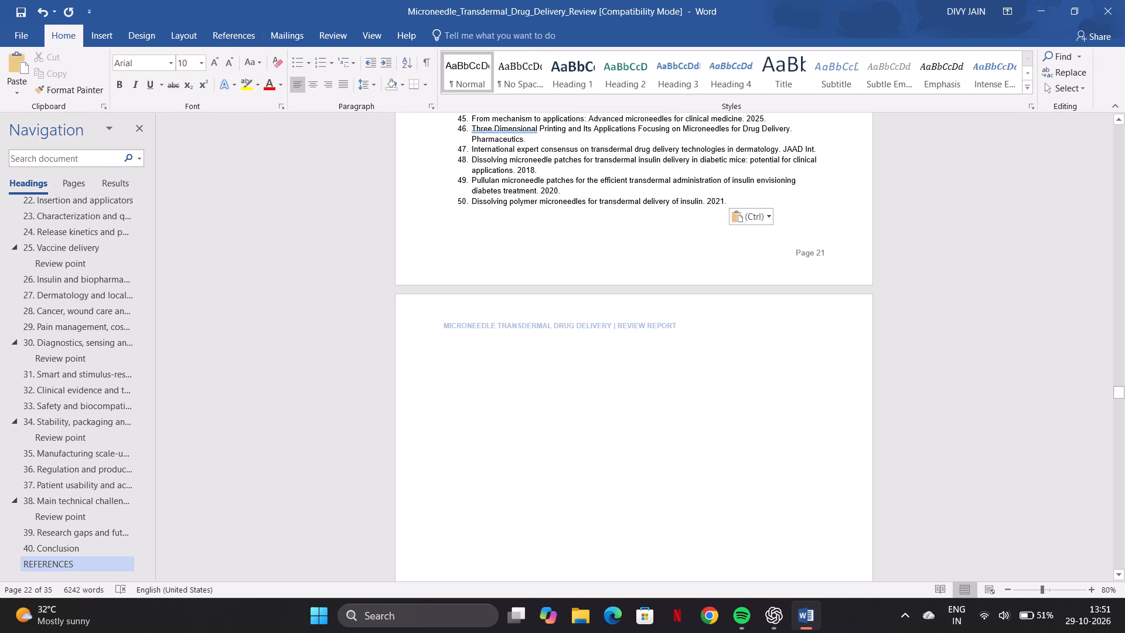
Return to the title page and skim the layout of the opening pages through section 10, Dissolving microneedles.
scroll(422, 151, "up", 17)
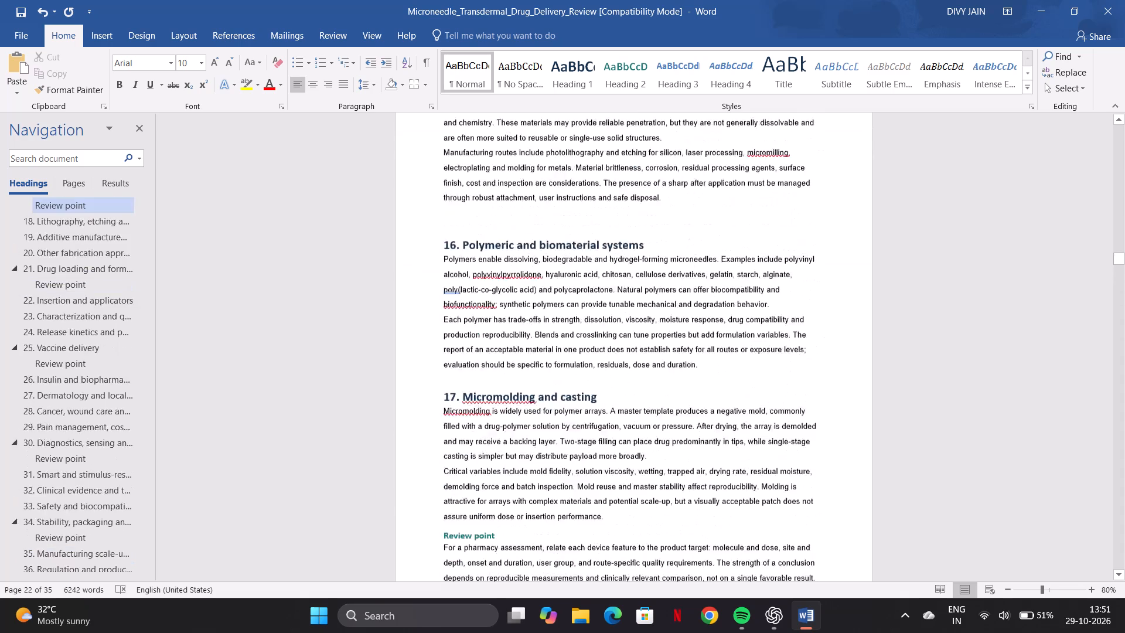
scroll(422, 151, "up", 17)
scroll(422, 151, "up", 7)
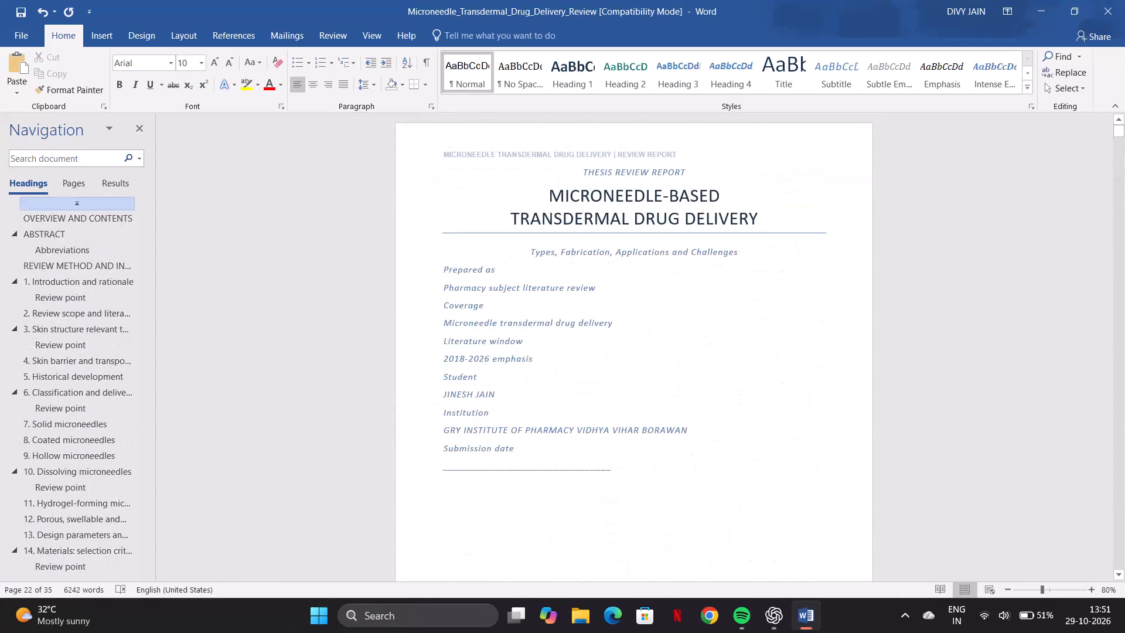
left_click(739, 188)
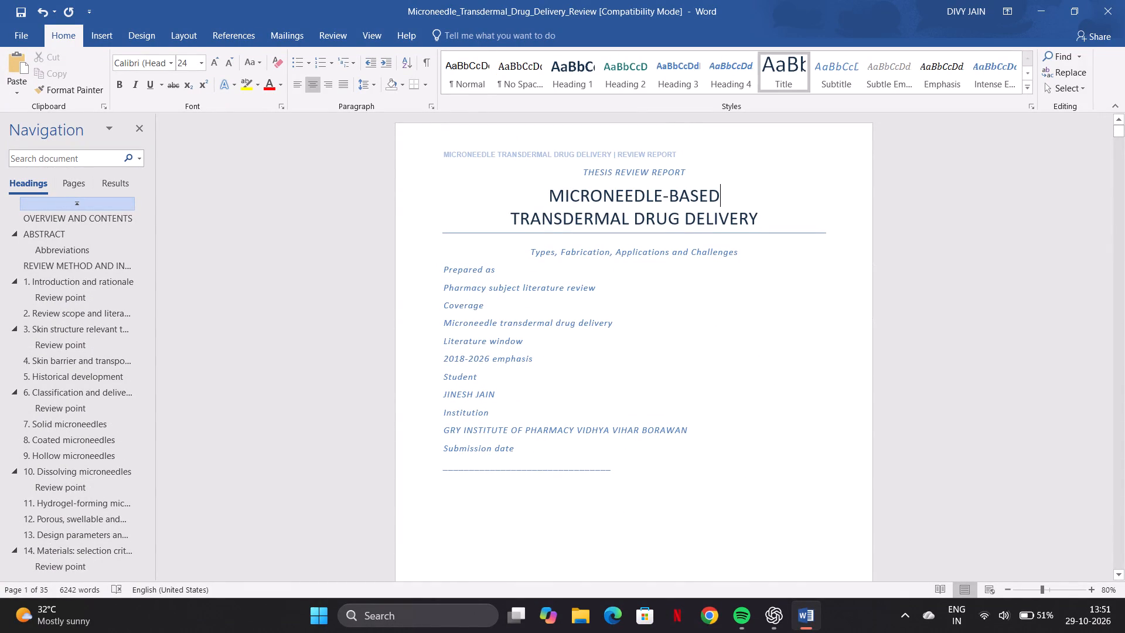
left_click(691, 165)
scroll(690, 261, "down", 4)
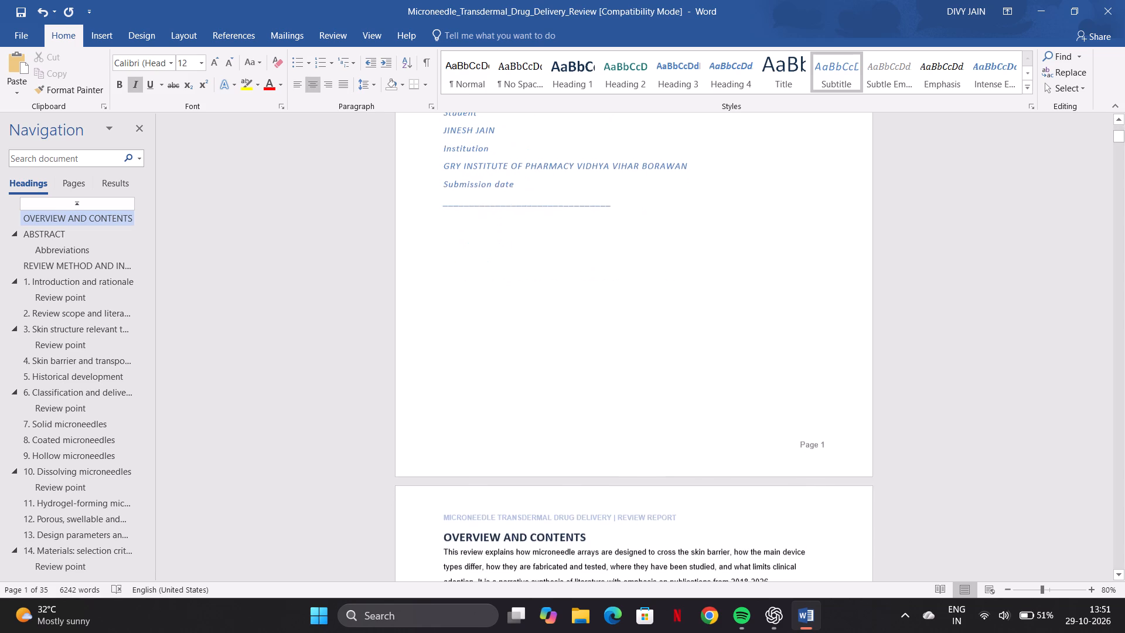
scroll(690, 261, "down", 12)
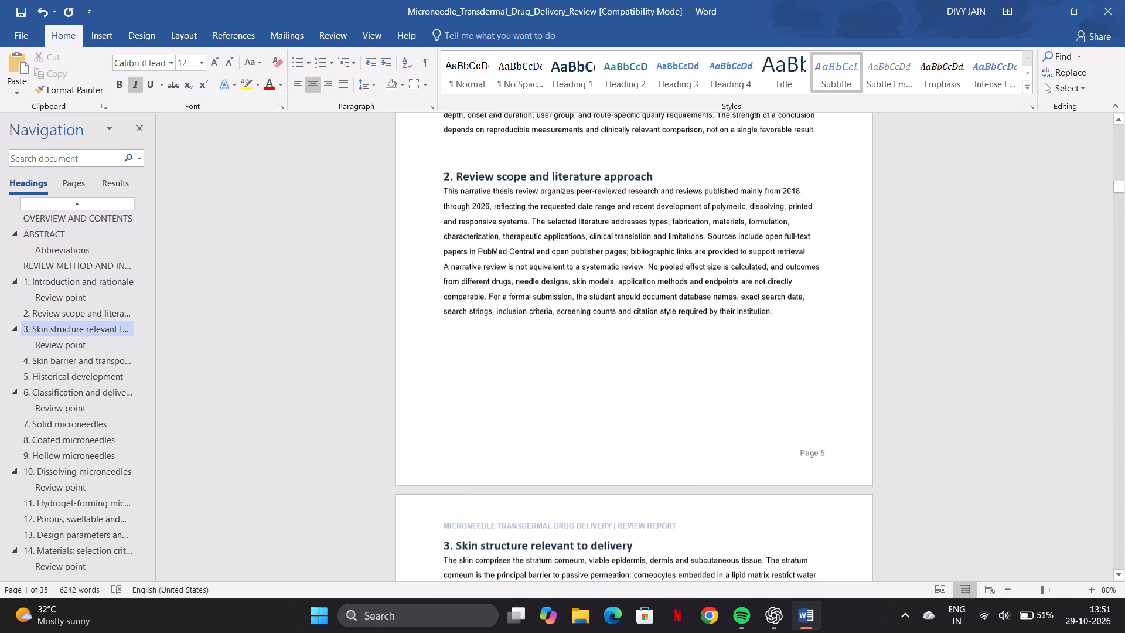
scroll(690, 261, "down", 8)
scroll(690, 261, "up", 8)
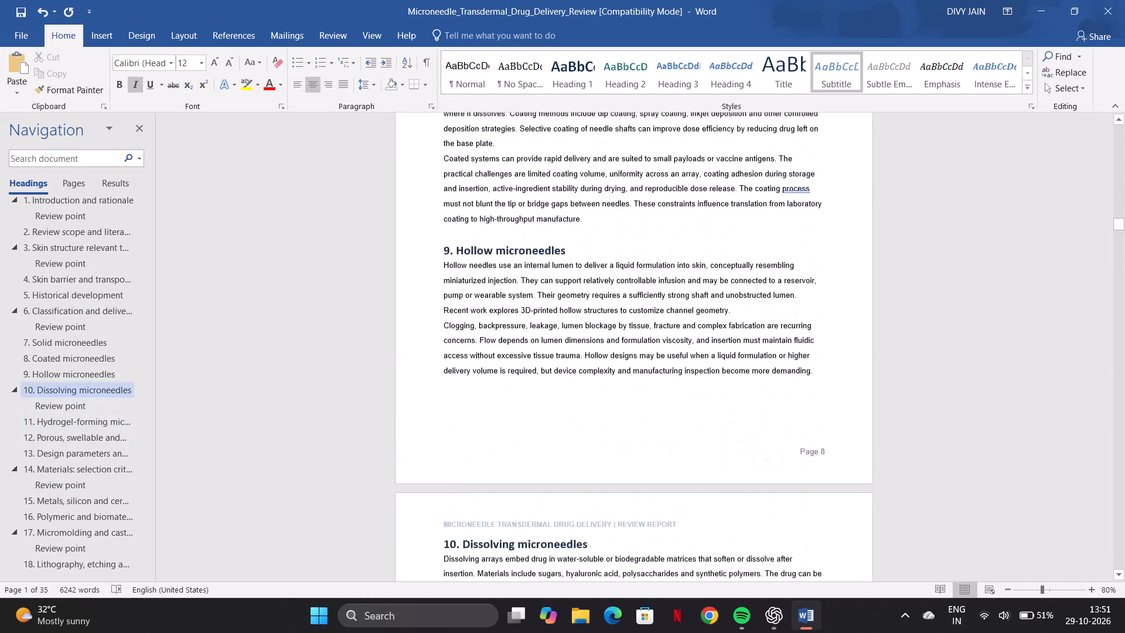
scroll(690, 261, "up", 20)
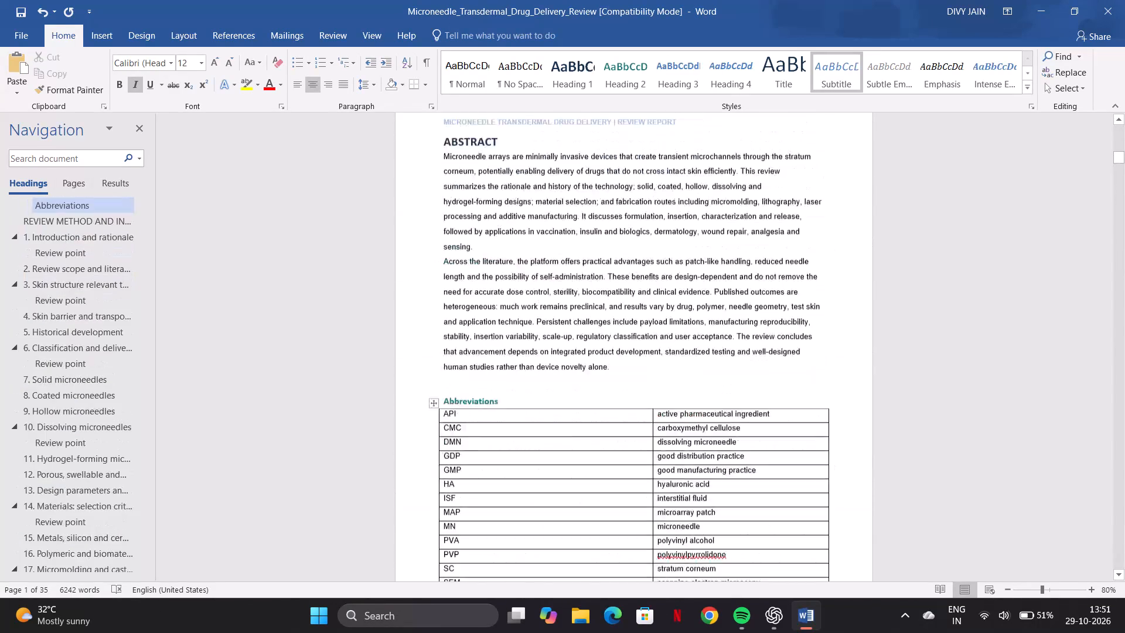
scroll(690, 261, "up", 2)
Examine the contents table on page 2 and the layout of the following pages up to section 3, Skin structure relevant to delivery.
scroll(690, 261, "down", 4)
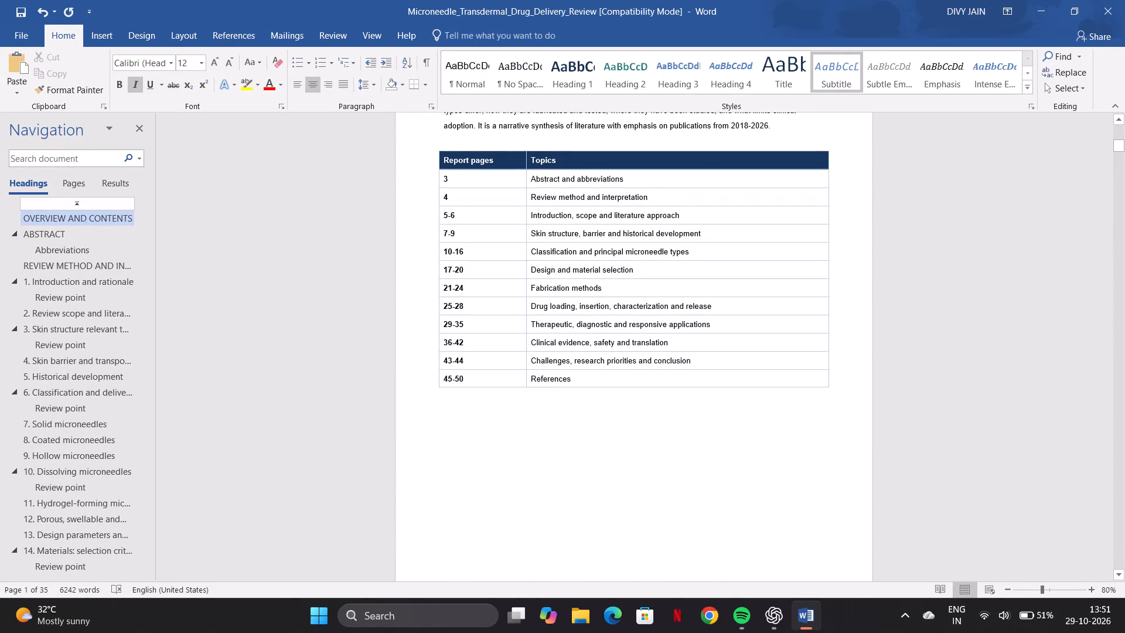
scroll(690, 261, "down", 2)
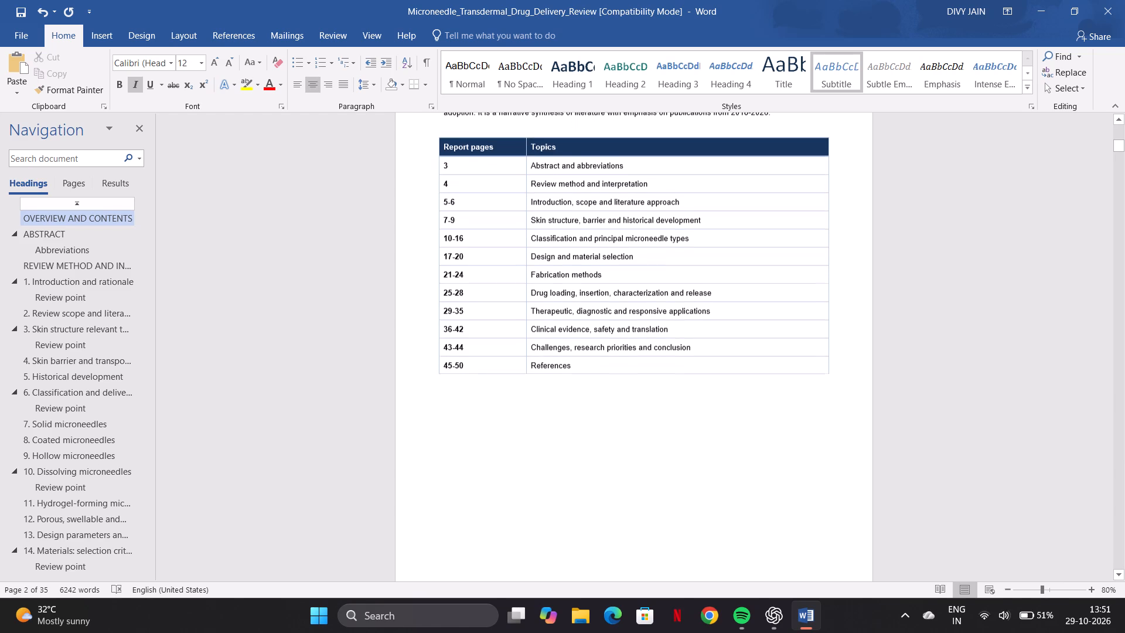
scroll(690, 261, "down", 4)
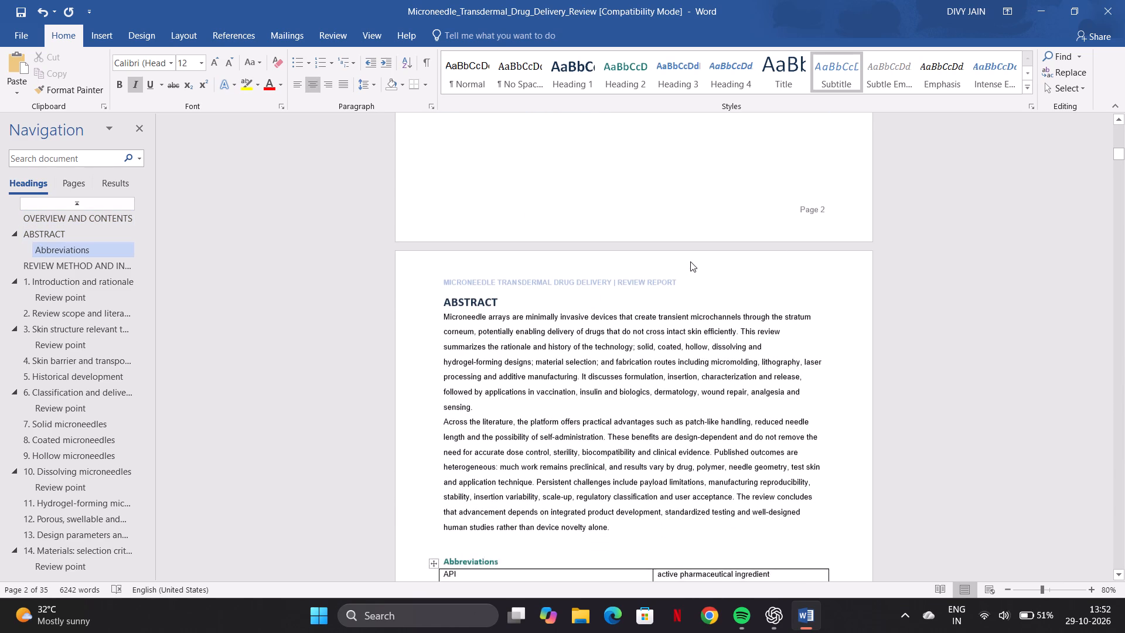
scroll(690, 261, "down", 5)
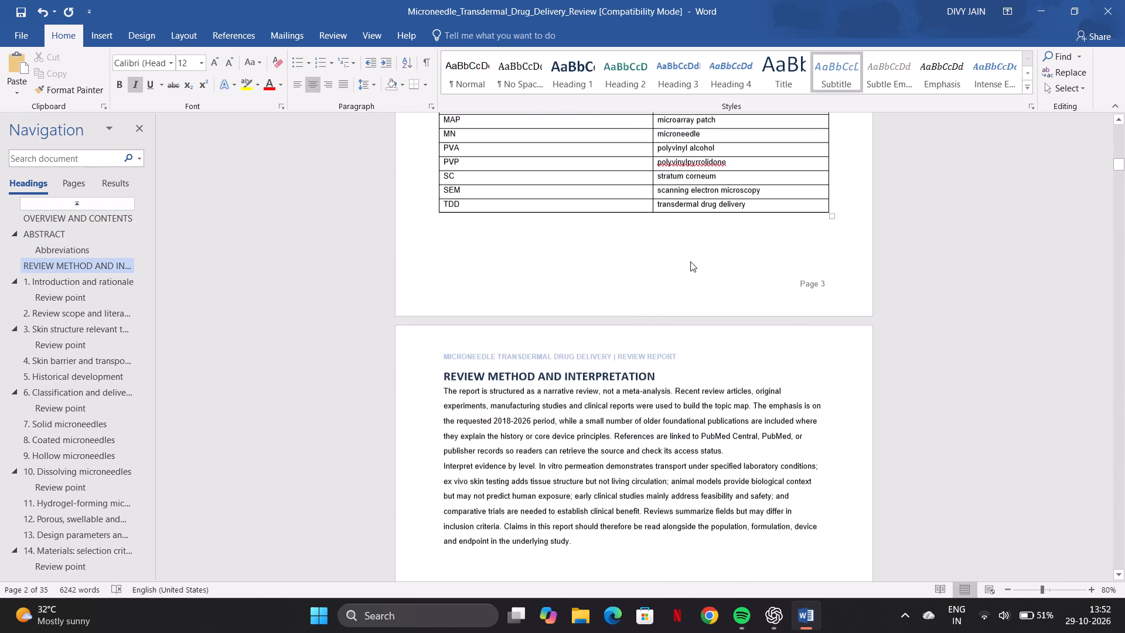
scroll(690, 261, "down", 5)
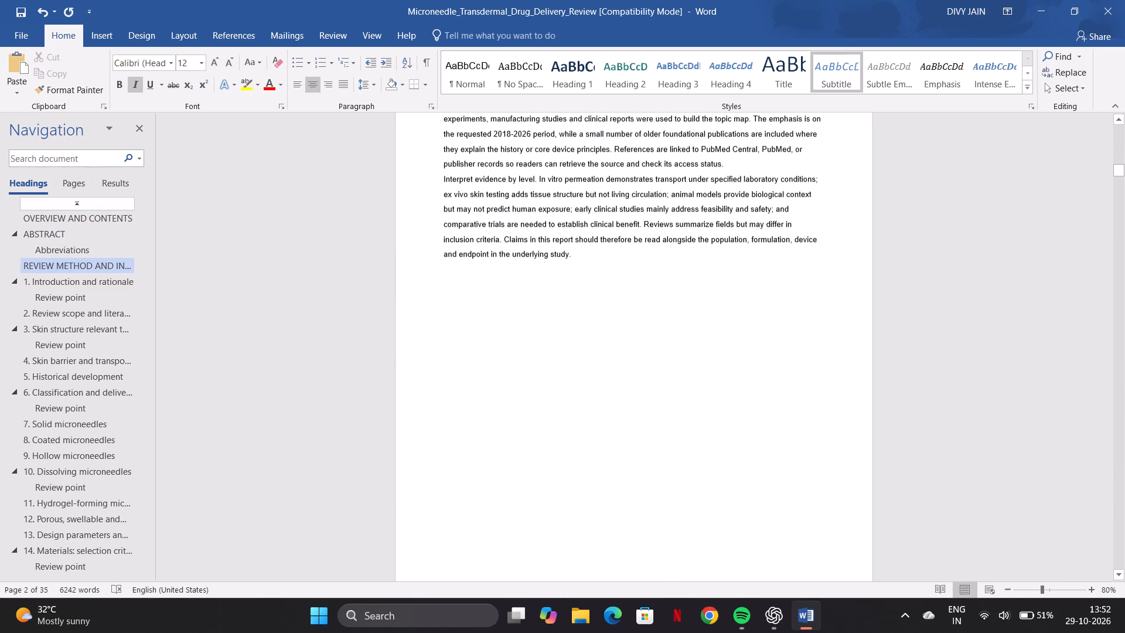
scroll(690, 261, "down", 3)
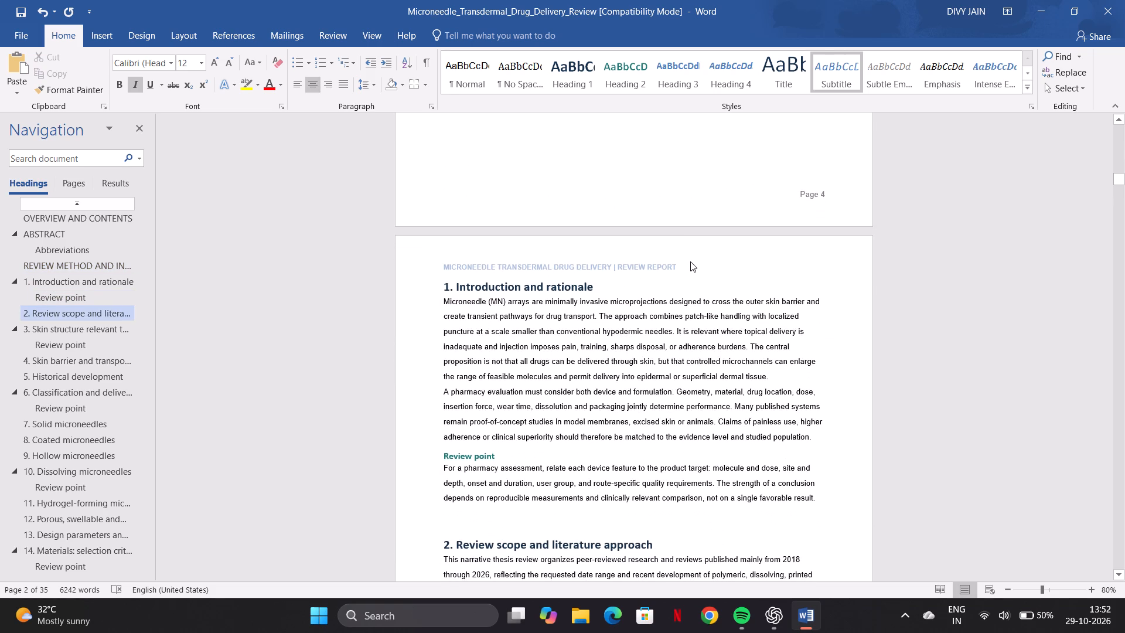
scroll(690, 261, "left", 1)
scroll(690, 261, "down", 3)
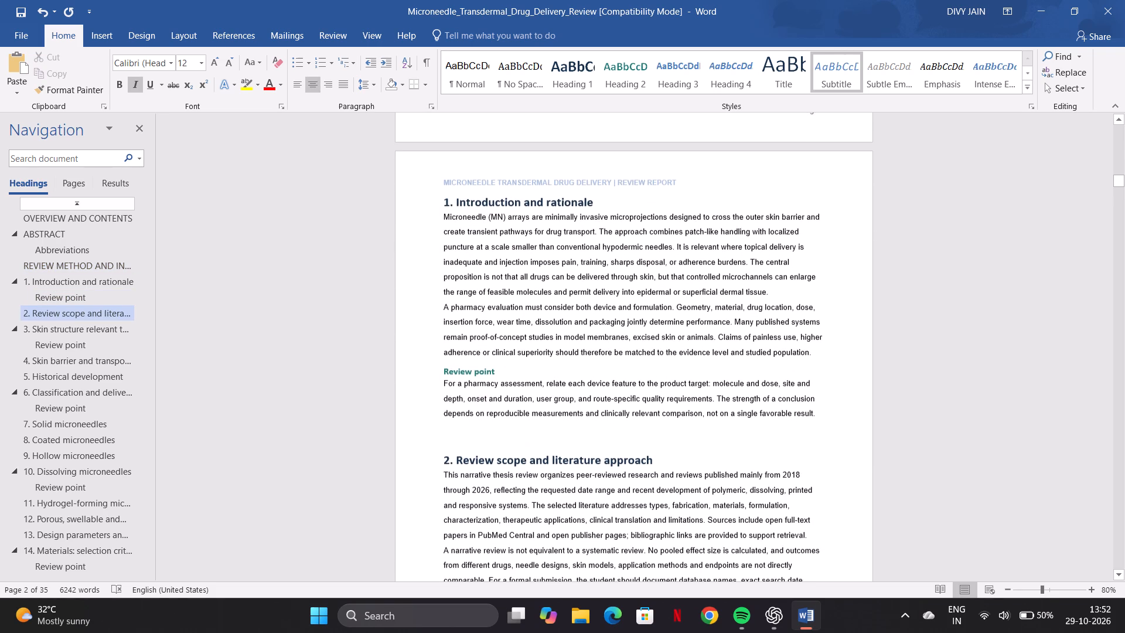
scroll(690, 261, "down", 2)
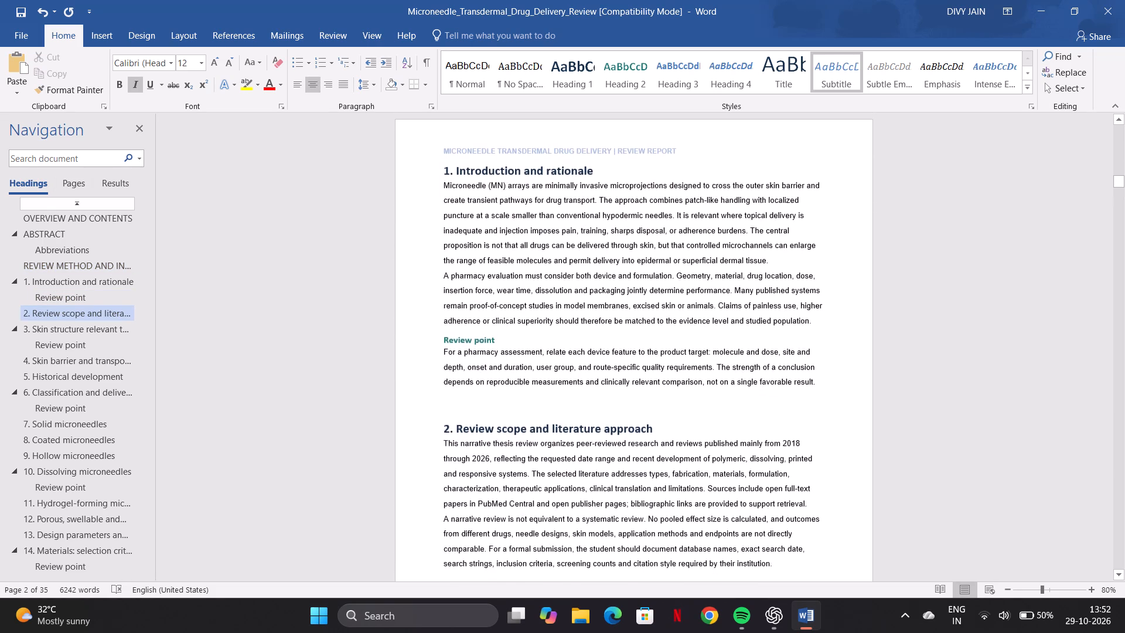
scroll(690, 261, "down", 2)
scroll(690, 261, "up", 4)
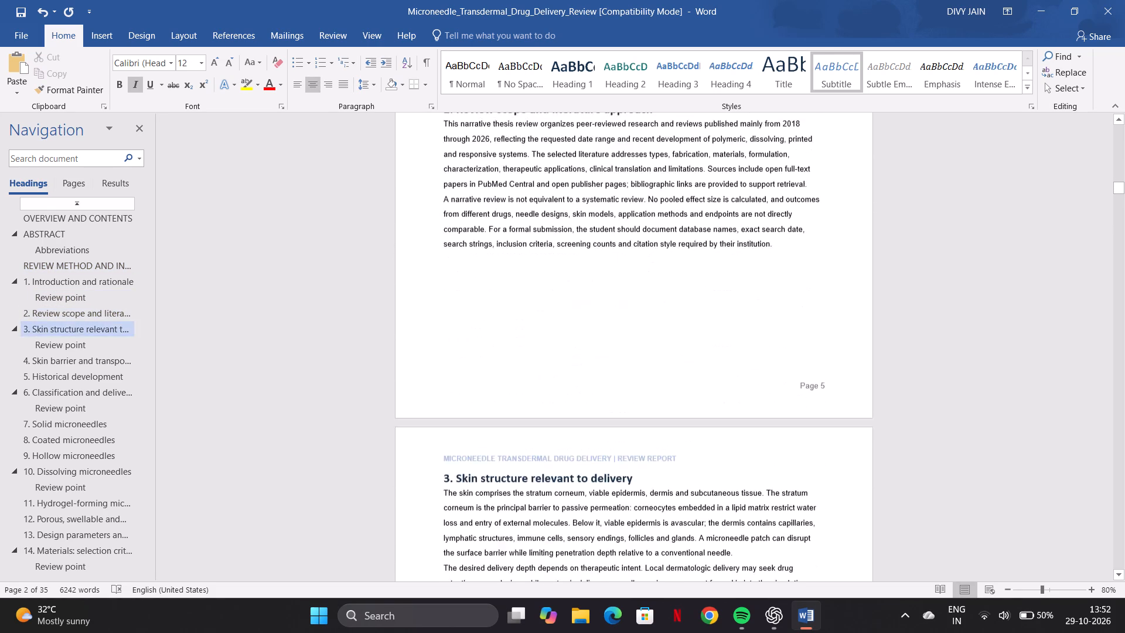
Set the report page of the Introduction, scope and literature approach row in the contents table to 5.
scroll(690, 261, "up", 7)
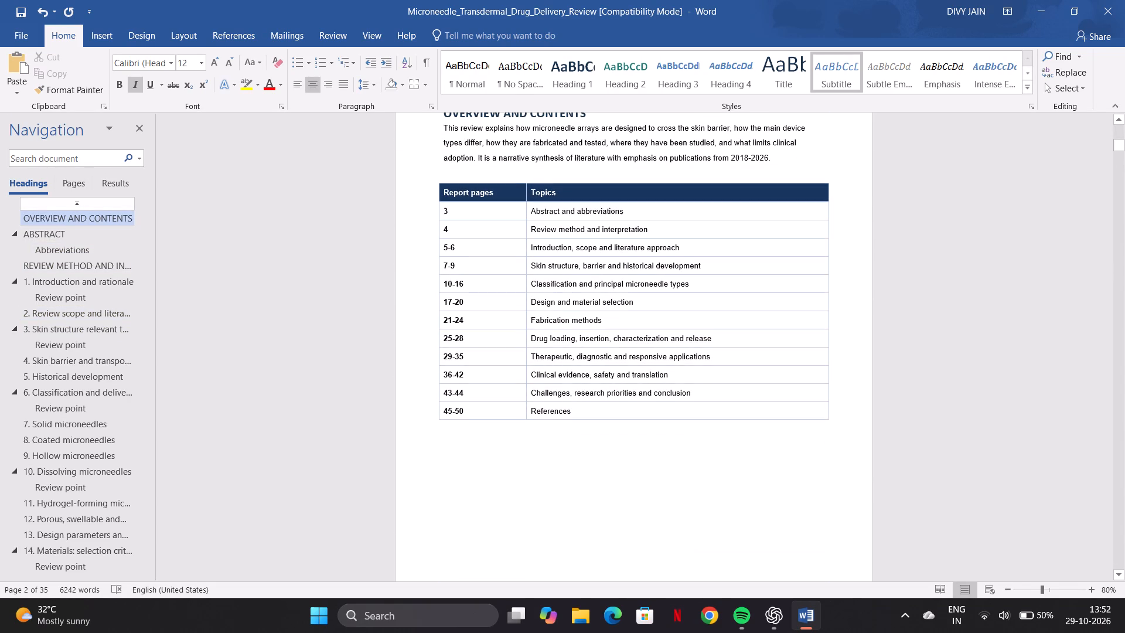
left_click(496, 246)
key("BackSpace")
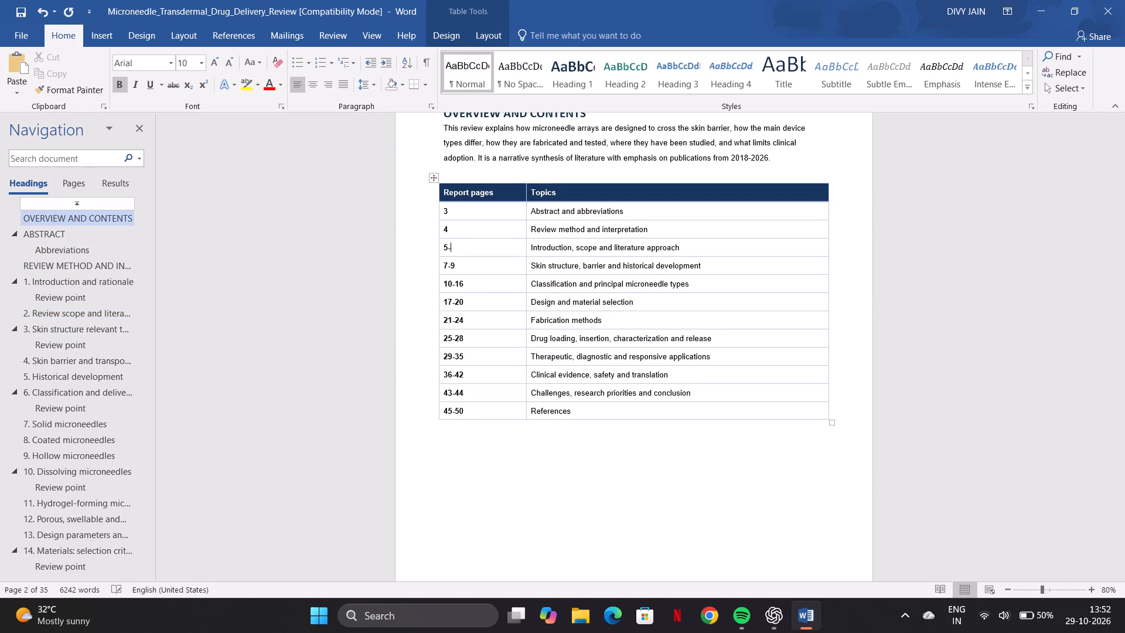
key("BackSpace")
scroll(636, 499, "down", 1)
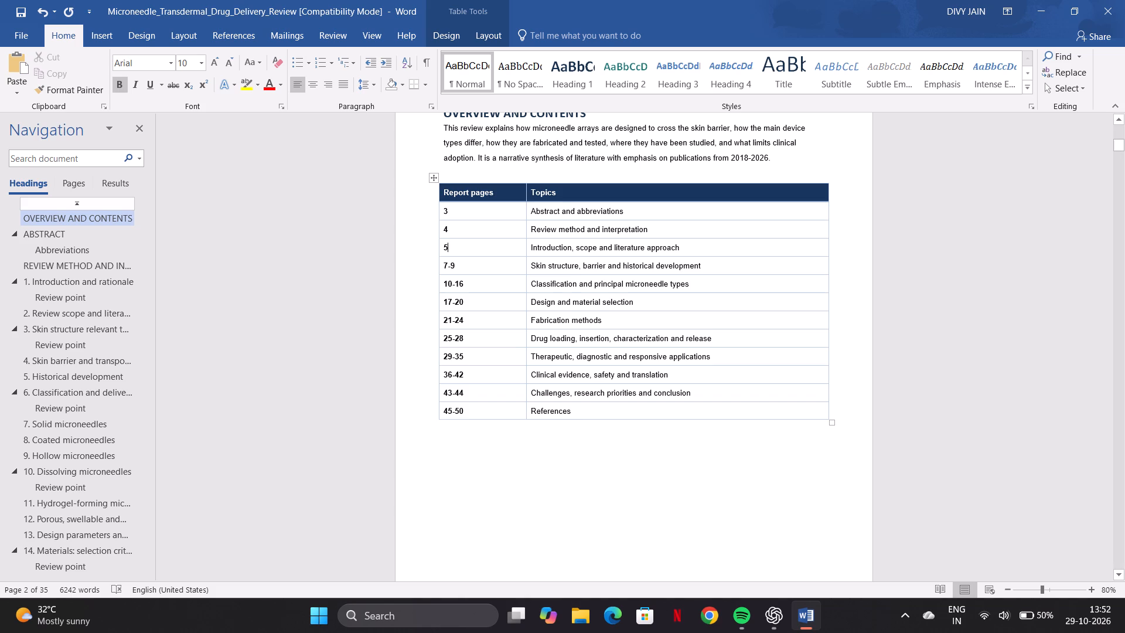
scroll(636, 499, "down", 1)
scroll(636, 499, "up", 1)
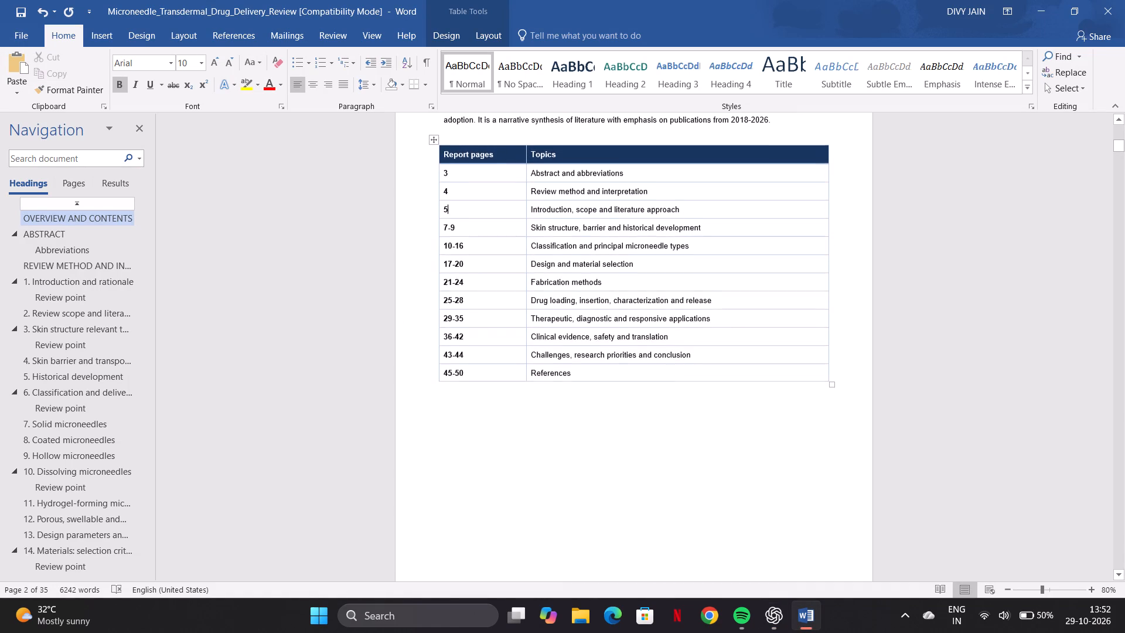
scroll(696, 424, "down", 4)
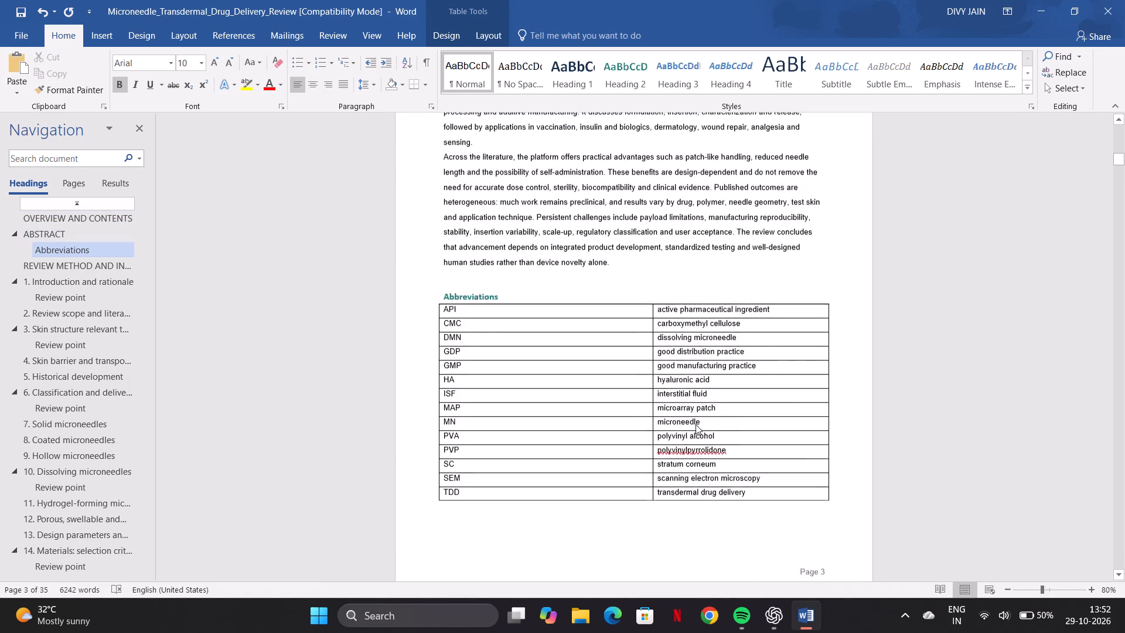
scroll(696, 424, "down", 4)
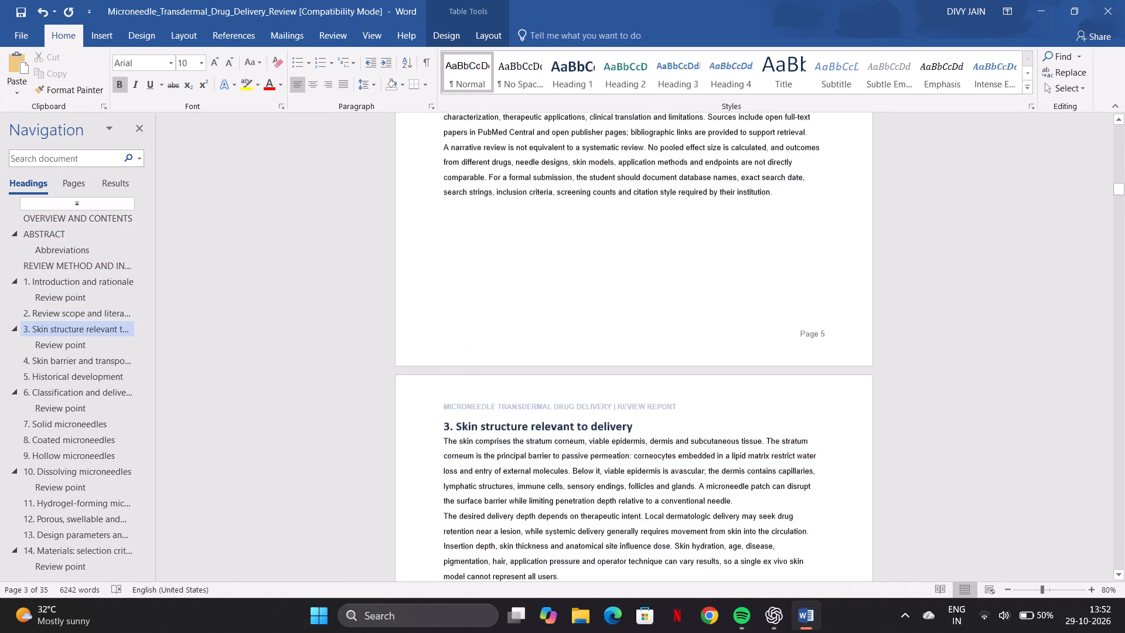
scroll(696, 424, "down", 1)
scroll(696, 424, "left", 1)
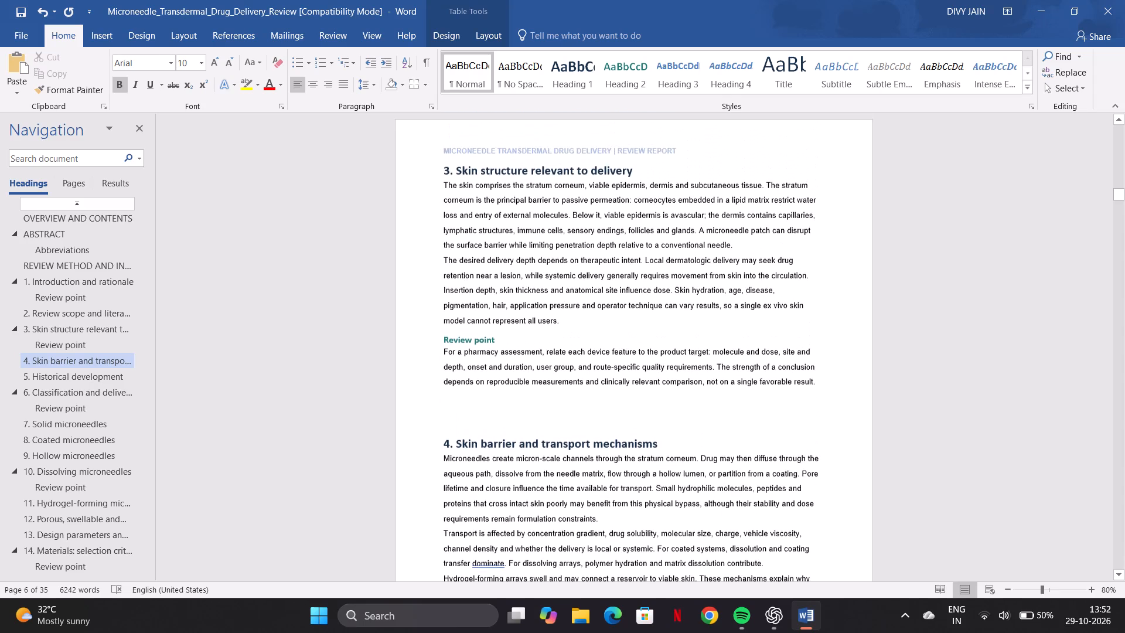
scroll(696, 424, "left", 1)
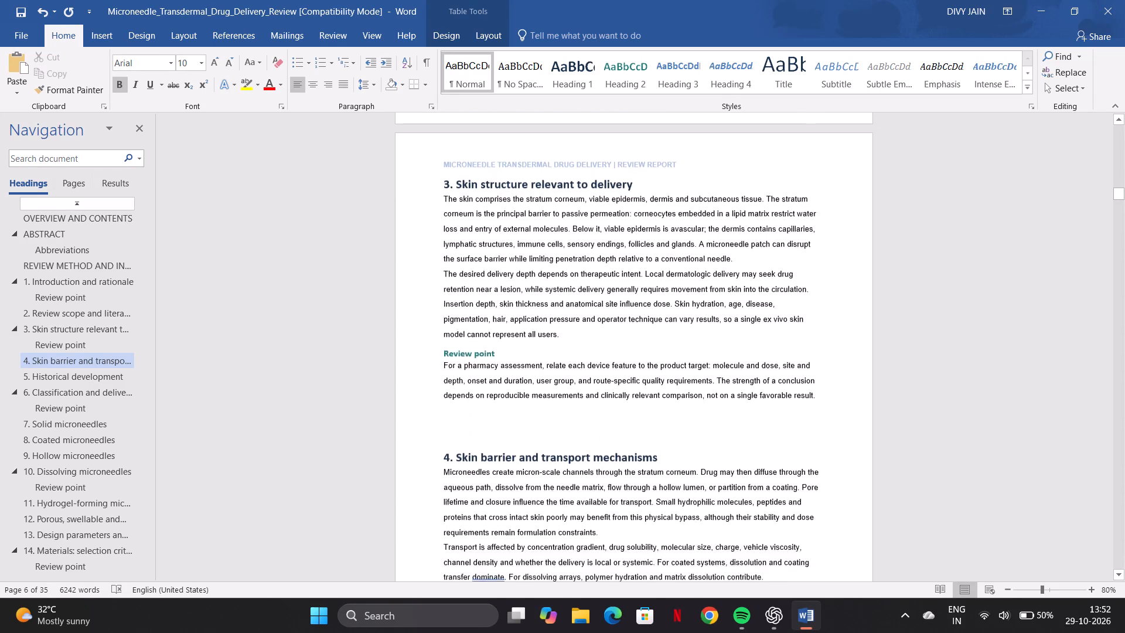
scroll(696, 424, "left", 1)
scroll(696, 424, "down", 2)
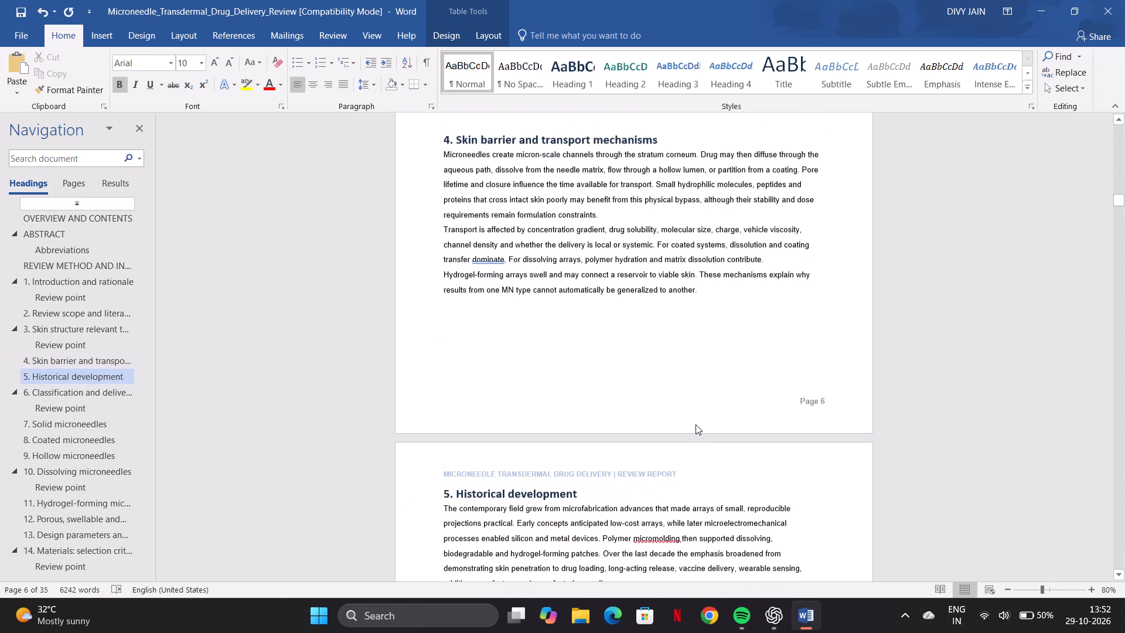
scroll(696, 424, "down", 1)
Set the report page of the Skin structure, barrier and historical development row in the contents table to 6.
scroll(696, 424, "up", 6)
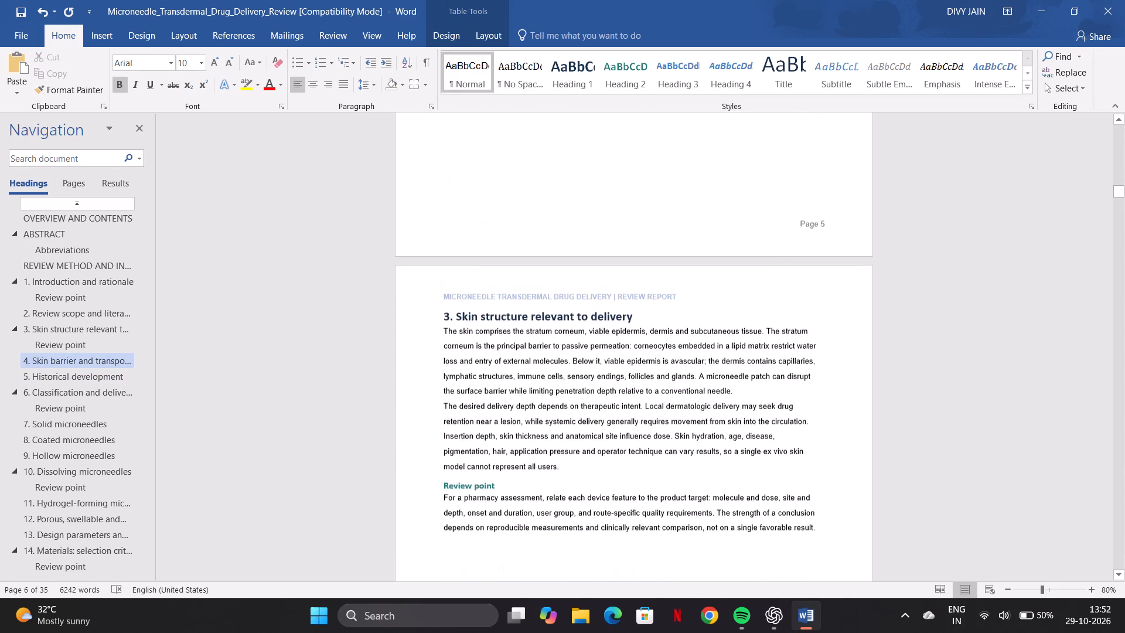
scroll(696, 424, "up", 9)
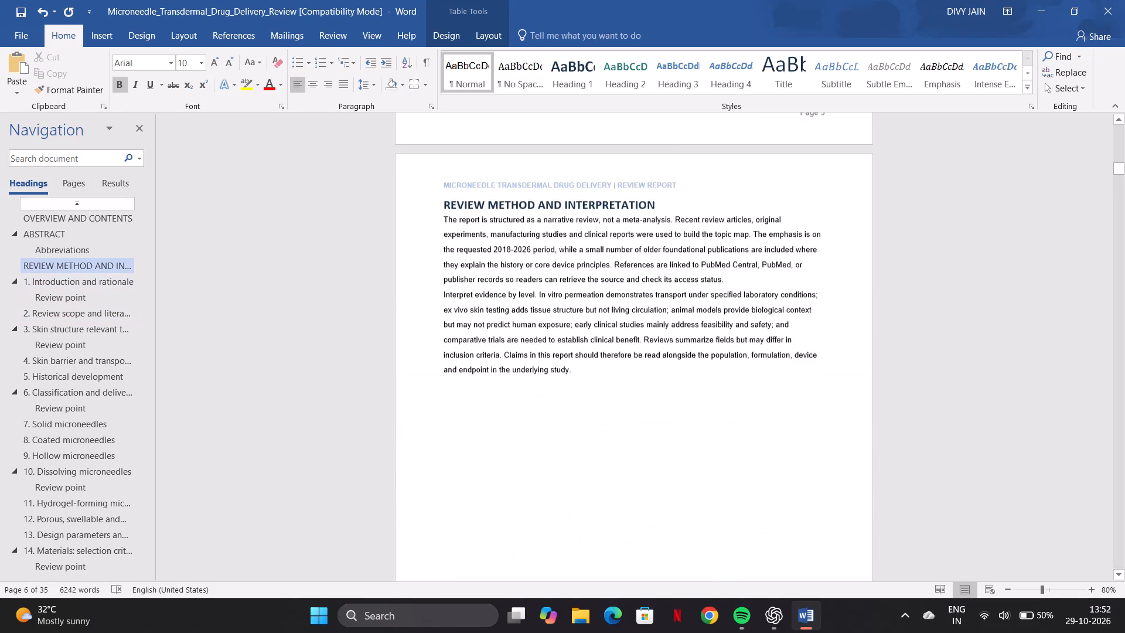
scroll(696, 424, "up", 8)
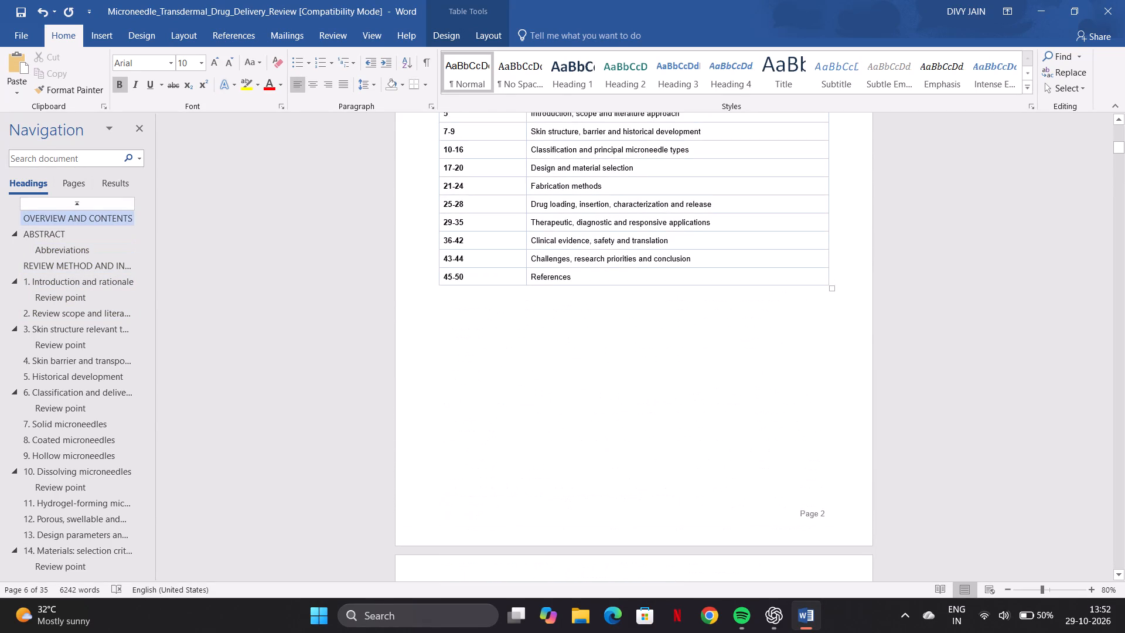
scroll(696, 424, "up", 2)
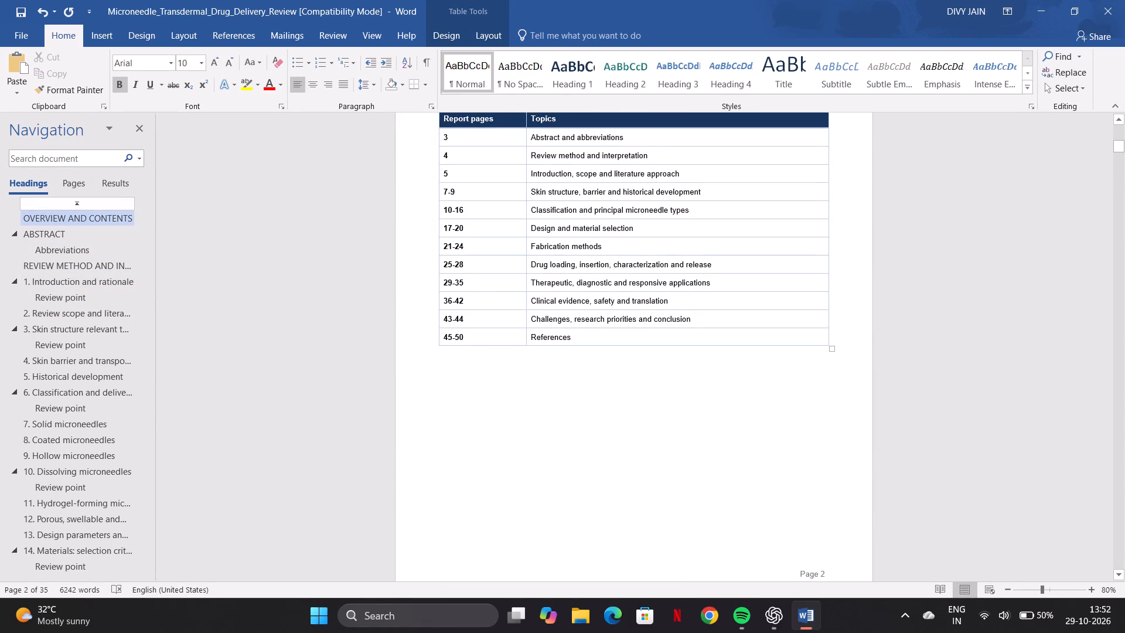
left_click(502, 190)
key("BackSpace")
key("BackSpace")
key("BackSpace")
key("6")
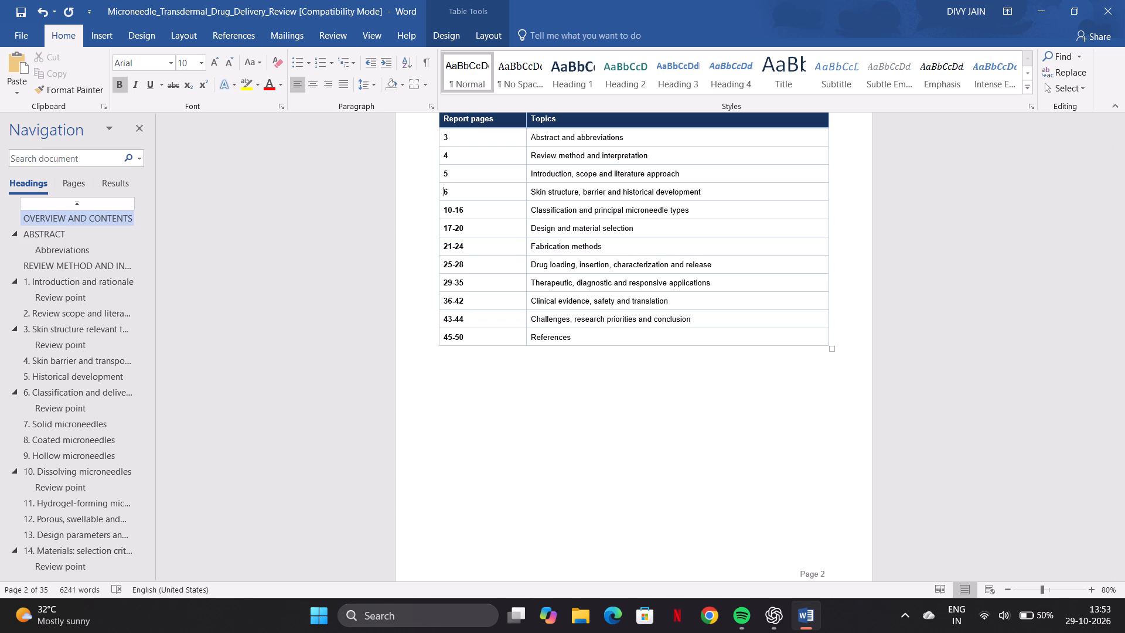
Examine where sections 3 to 6 fall on pages 6 and 7, especially section 5, Historical development.
scroll(598, 239, "down", 1)
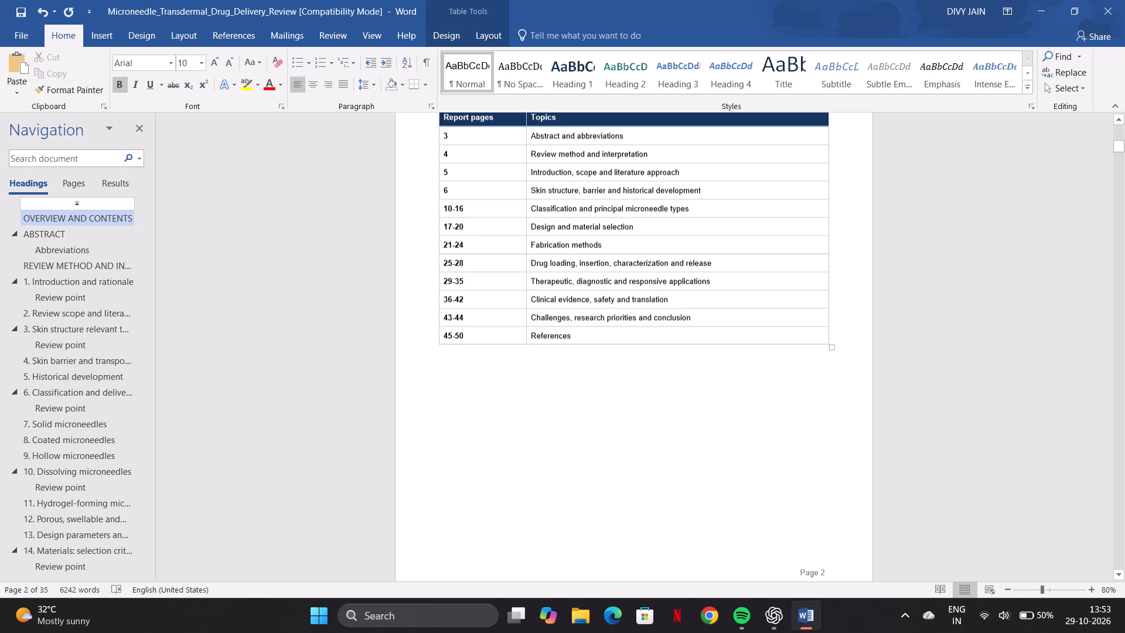
scroll(598, 239, "down", 6)
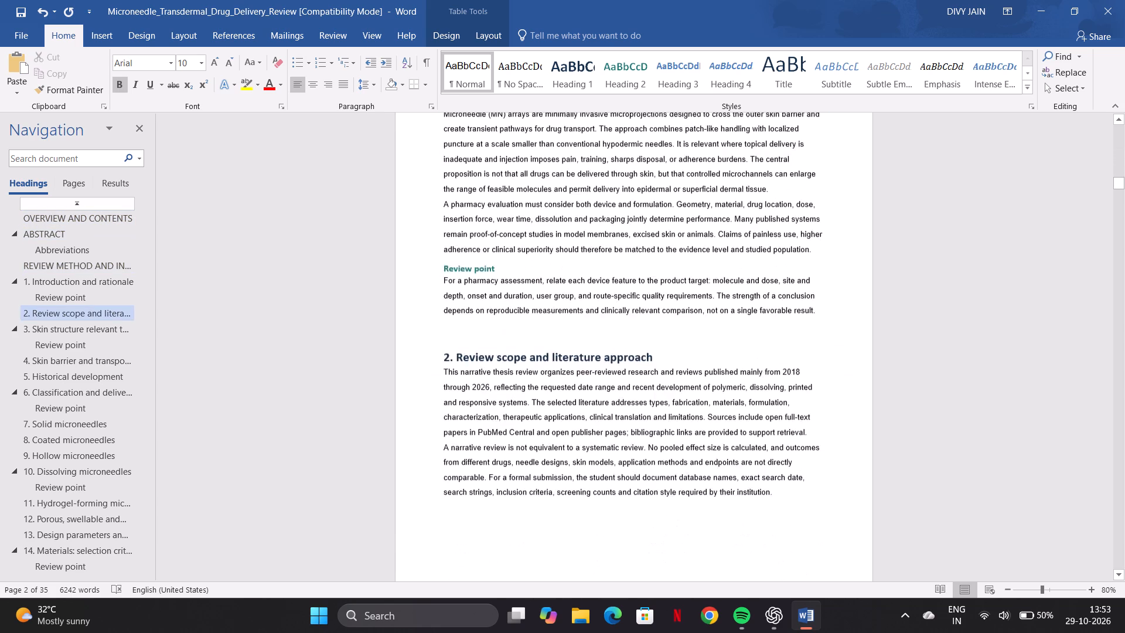
scroll(598, 239, "down", 5)
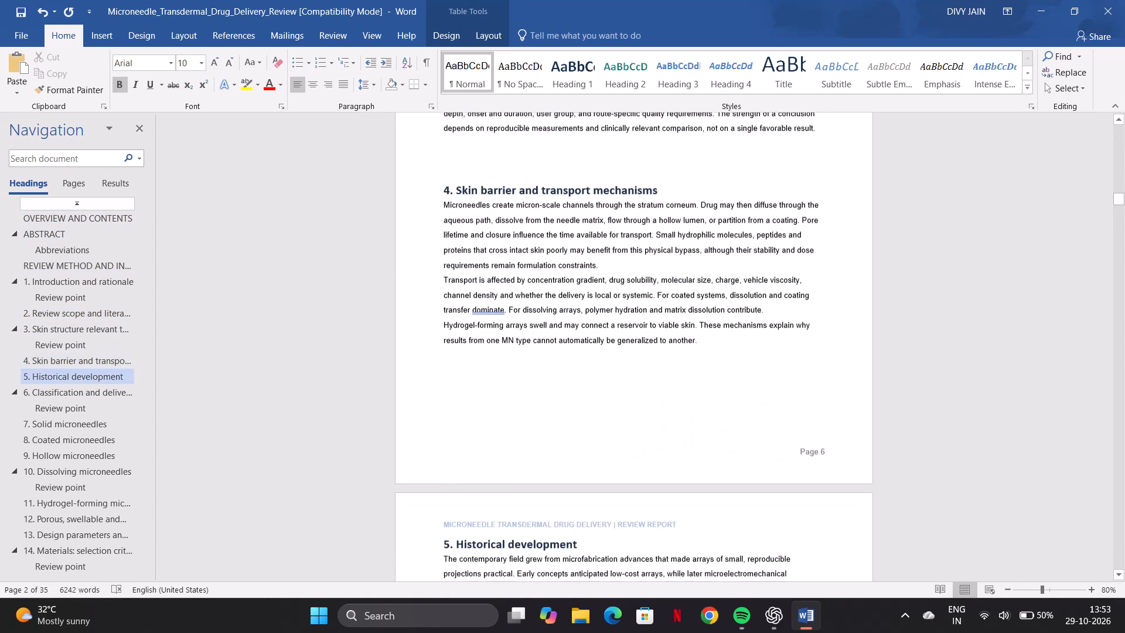
scroll(598, 239, "down", 5)
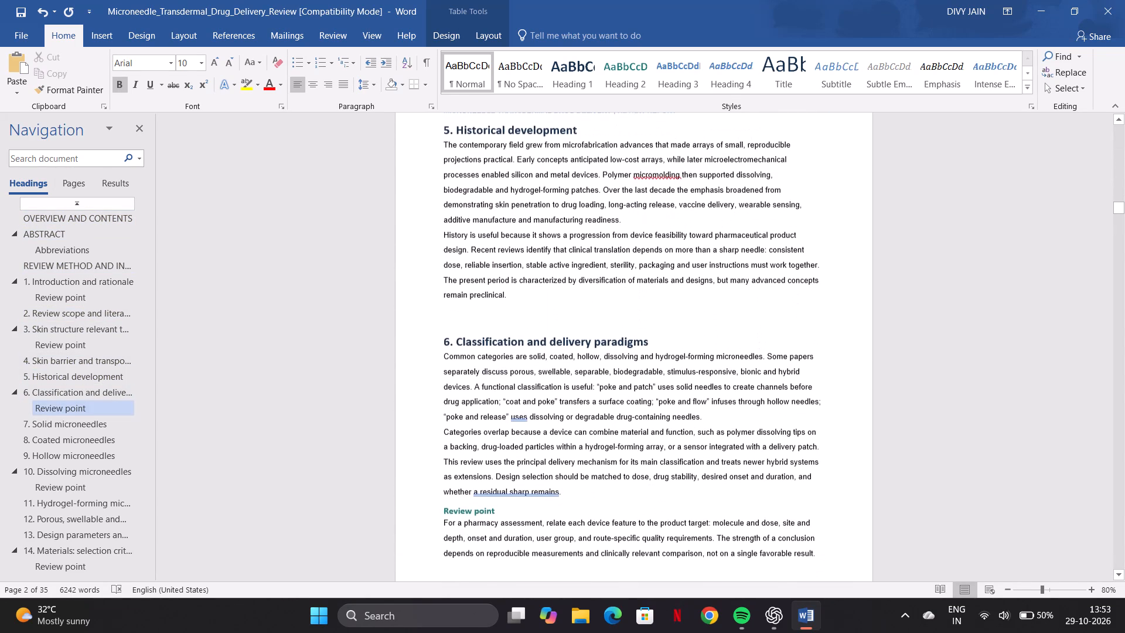
scroll(598, 239, "down", 1)
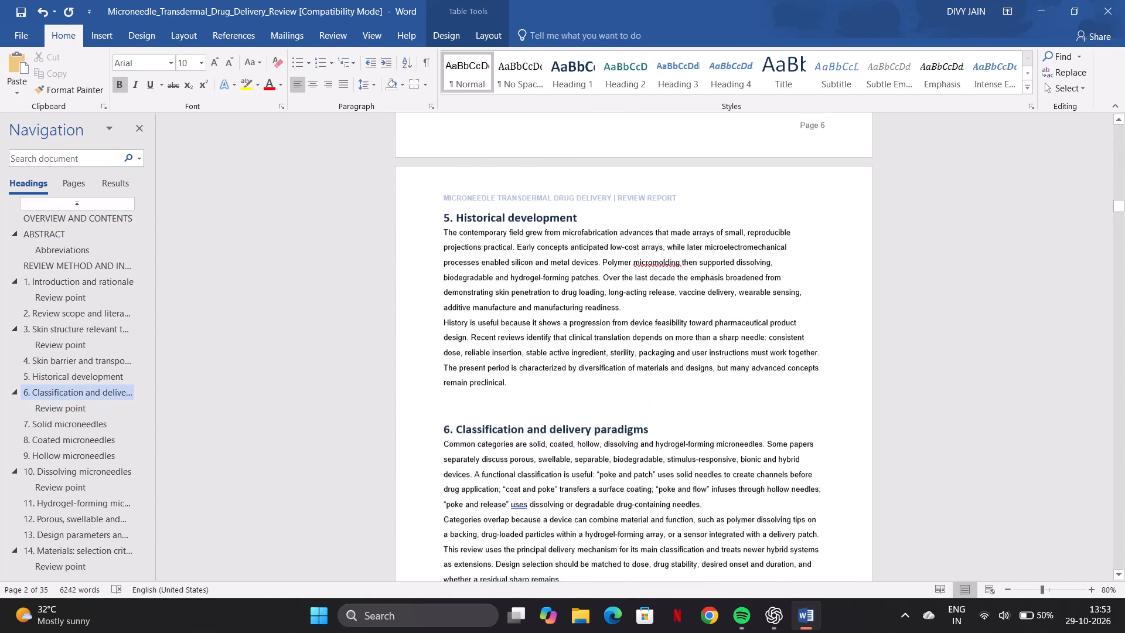
scroll(598, 239, "down", 1)
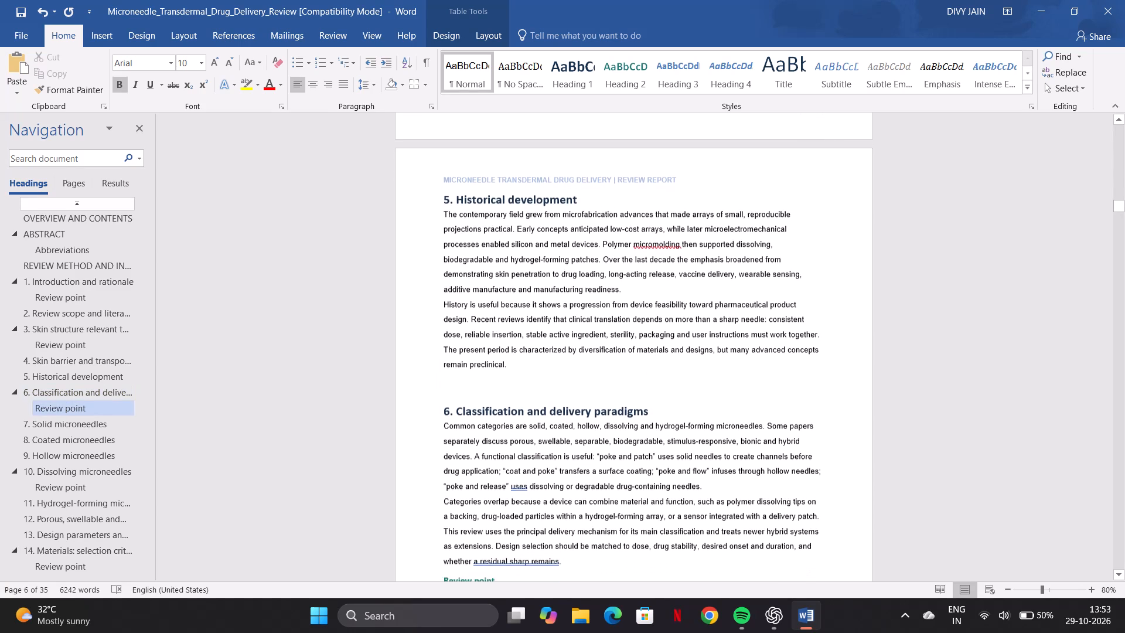
scroll(598, 239, "down", 3)
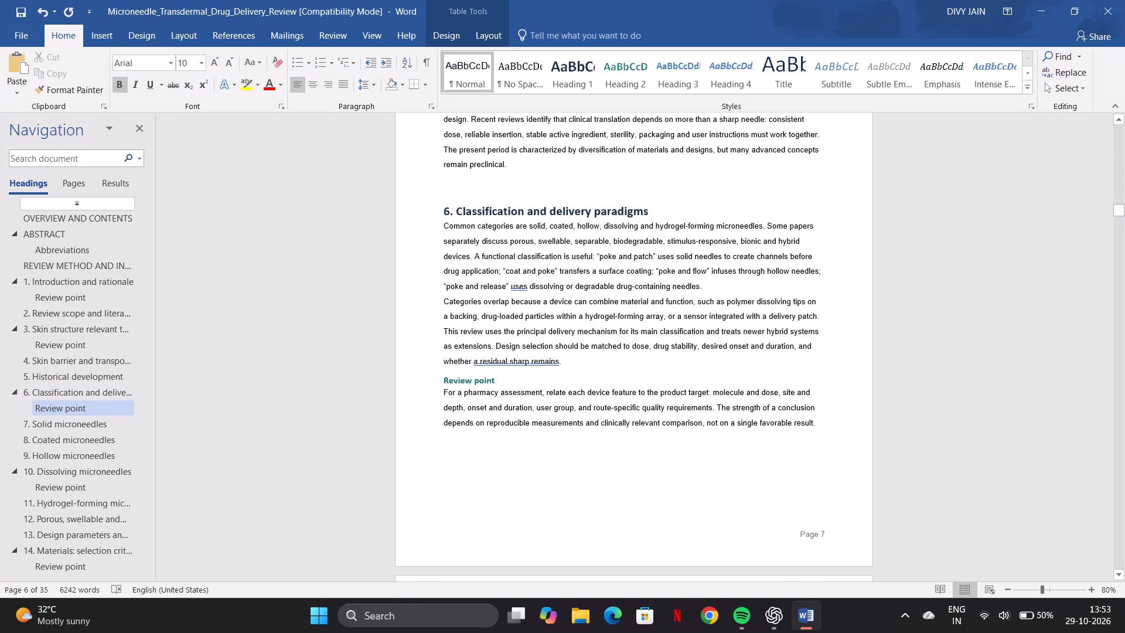
Shorten the topic of the page 6 row in the contents table to "Skin structure, barrier".
scroll(598, 239, "up", 7)
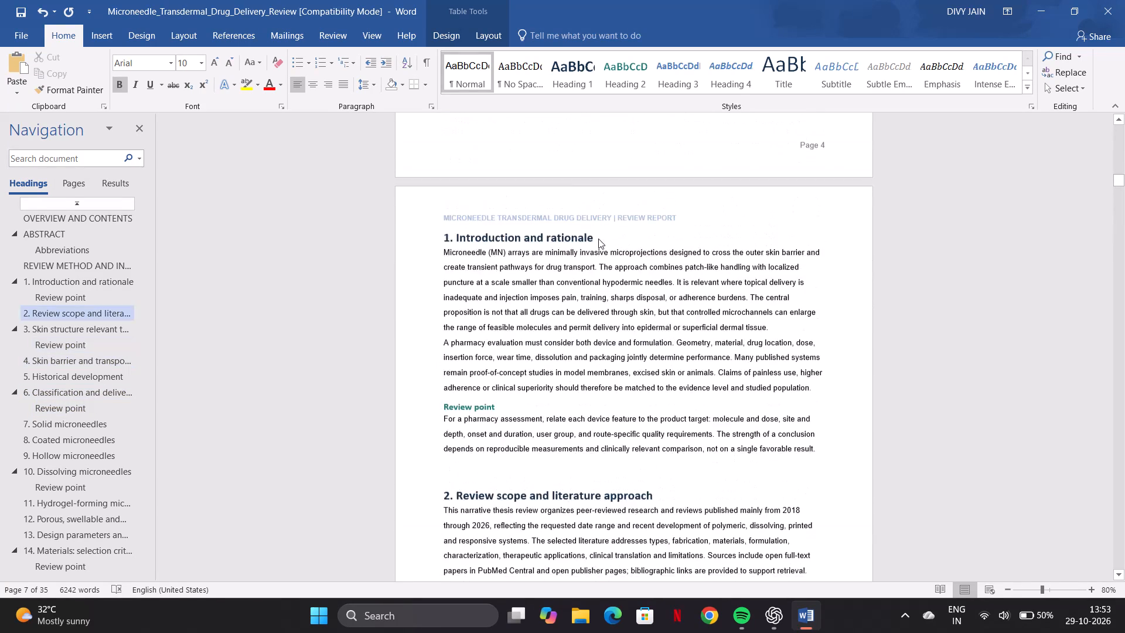
scroll(598, 239, "up", 8)
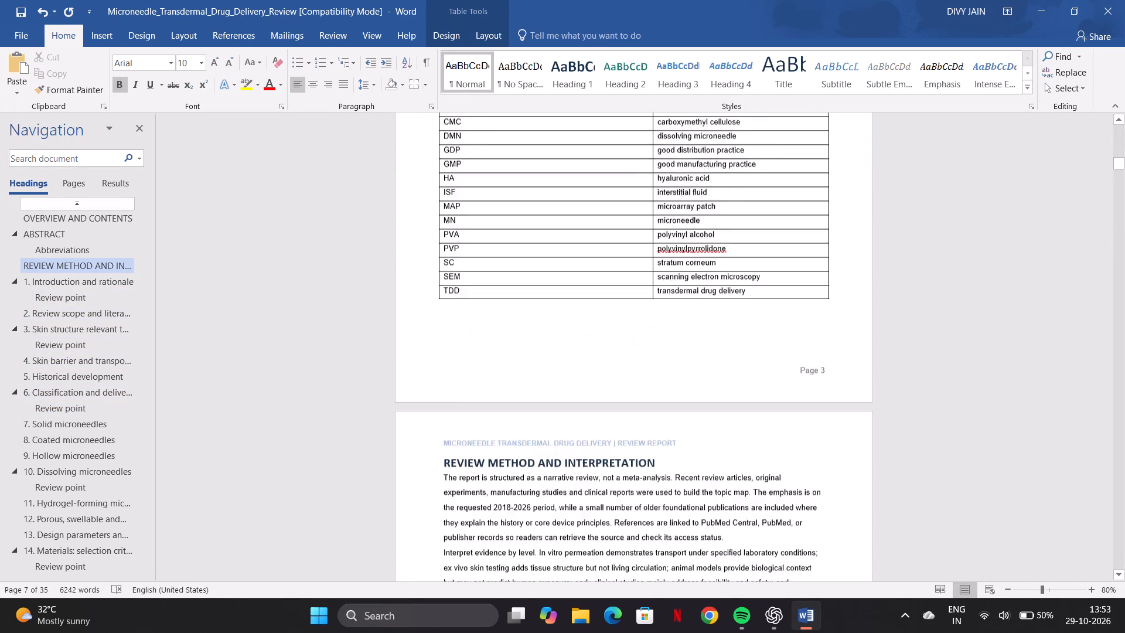
scroll(598, 239, "up", 4)
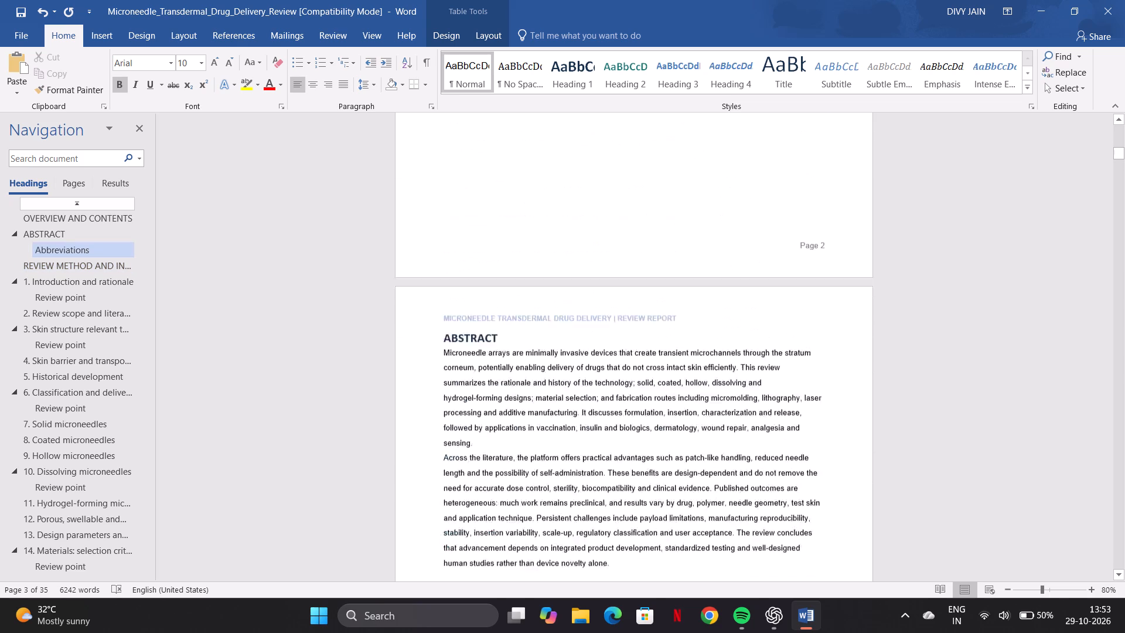
scroll(598, 239, "up", 3)
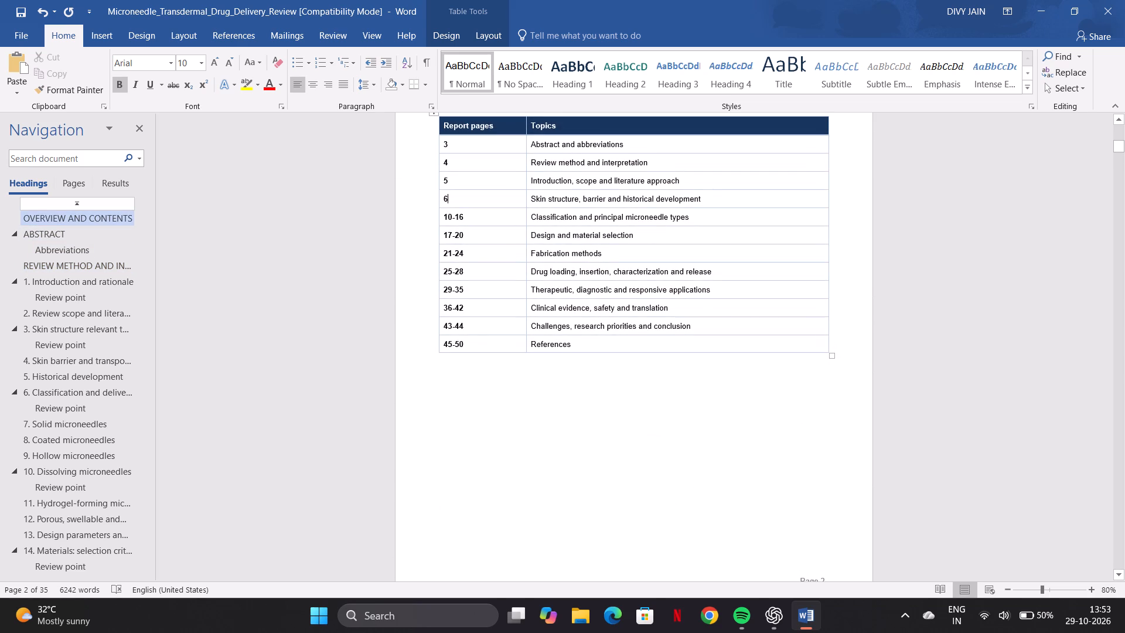
scroll(598, 239, "up", 2)
left_click(706, 195)
key("BackSpace")
key("BackSpace")
key("BackSpace")
key("BackSpace")
key("BackSpace")
key("BackSpace")
key("BackSpace")
key("BackSpace")
key("BackSpace")
key("BackSpace")
key("BackSpace")
key("BackSpace")
key("BackSpace")
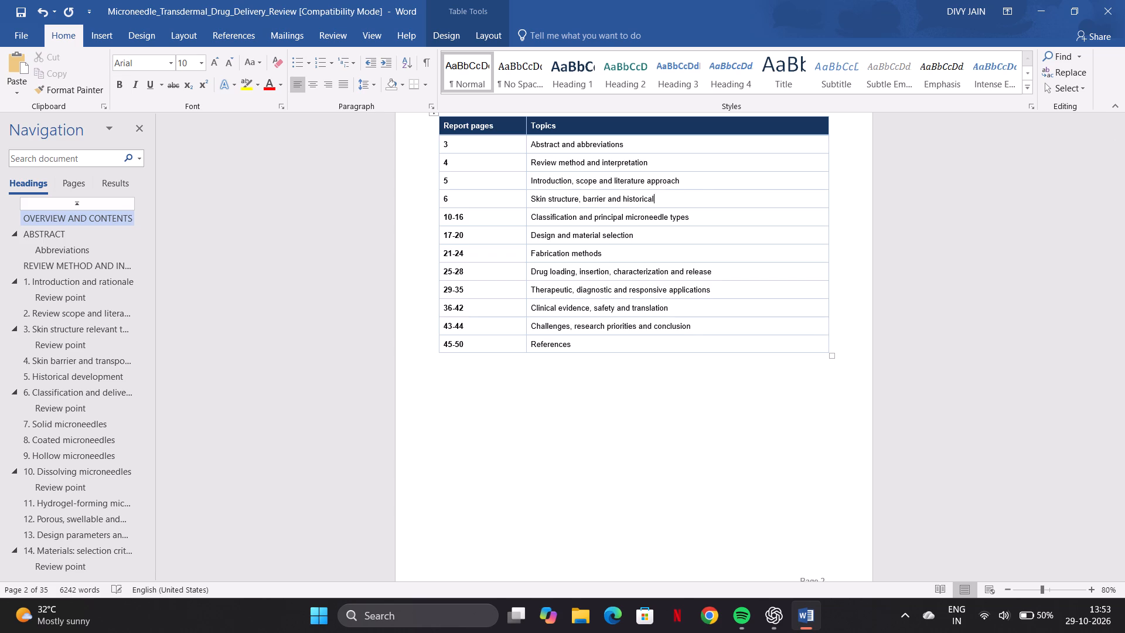
key("BackSpace")
key("BackSpace")
key("BackSpace")
key("BackSpace")
key("BackSpace")
key("BackSpace")
key("BackSpace")
key("BackSpace")
key("BackSpace")
key("BackSpace")
key("BackSpace")
key("BackSpace")
key("BackSpace")
key("BackSpace")
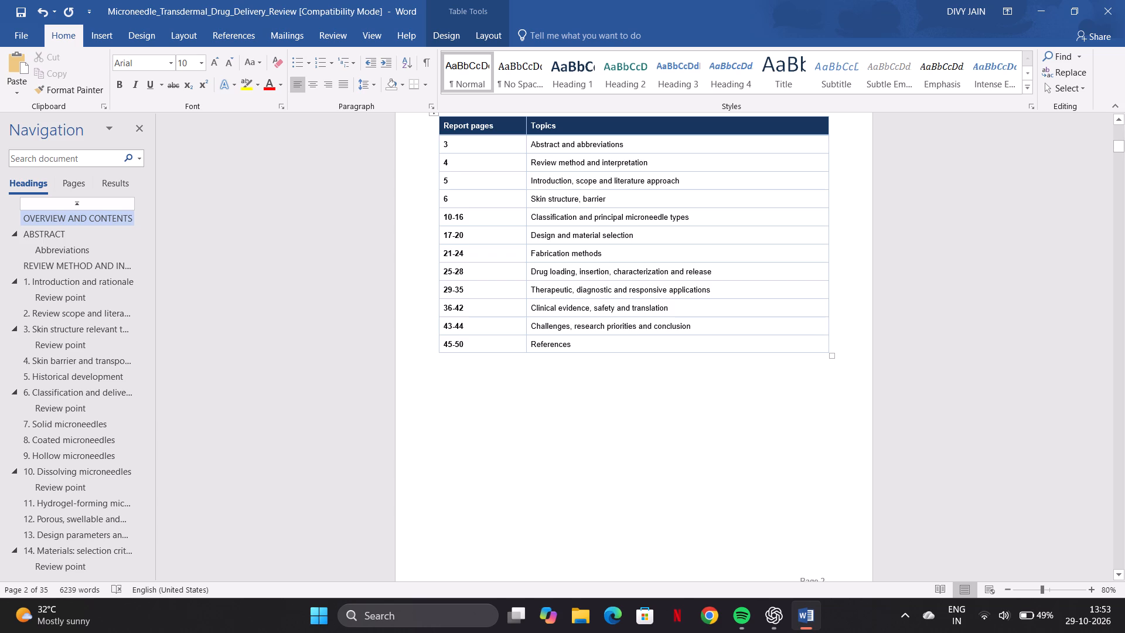
key("Return")
key("BackSpace")
Insert "Historical development" before "Classification and principal microneedle types" in the contents table.
left_click(531, 215)
type("HI")
key("a")
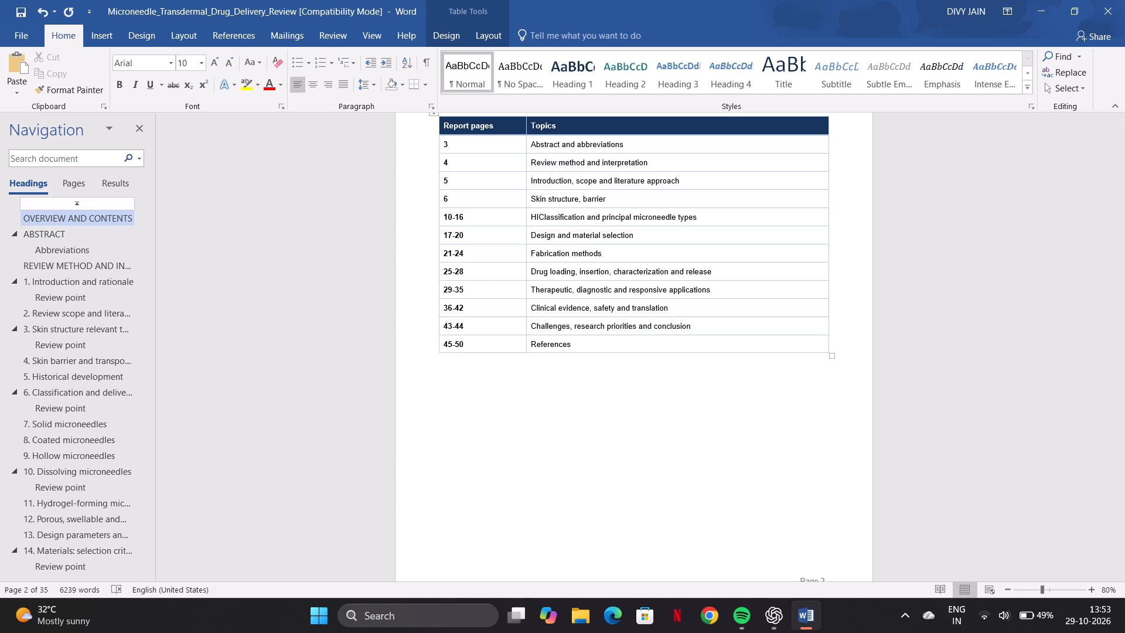
key("BackSpace")
key("BackSpace")
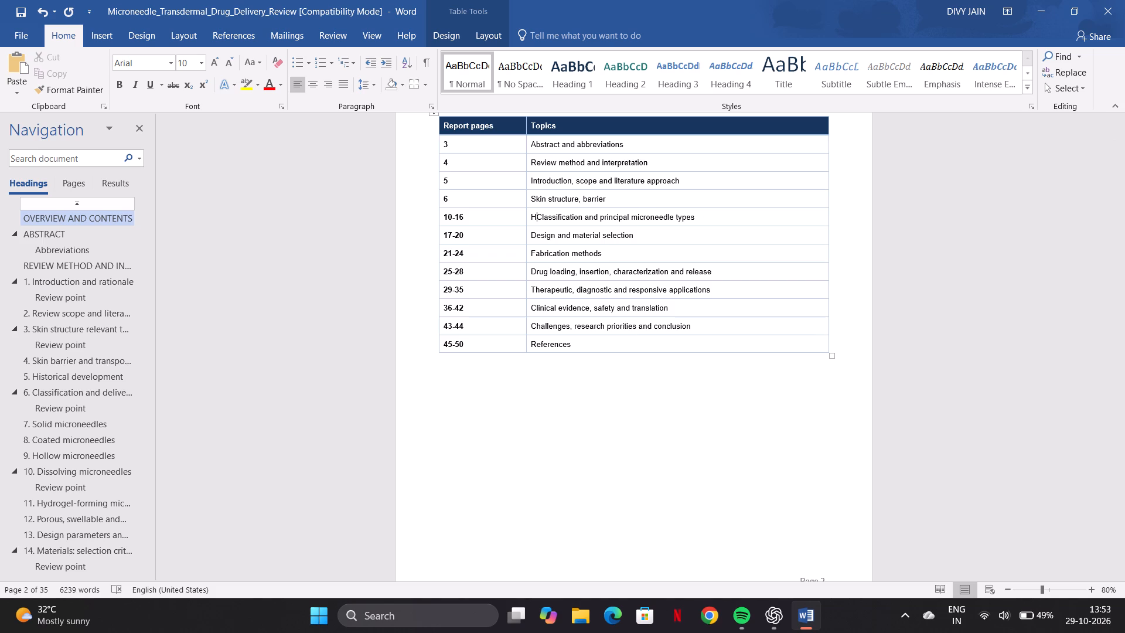
type("istorical")
key("space")
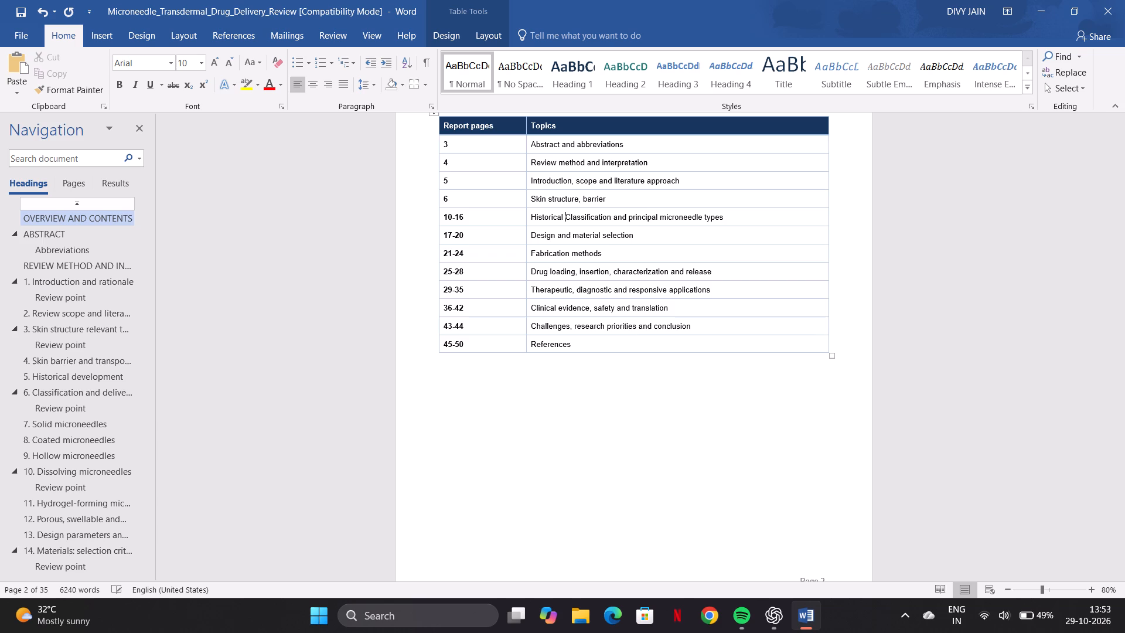
type("develo")
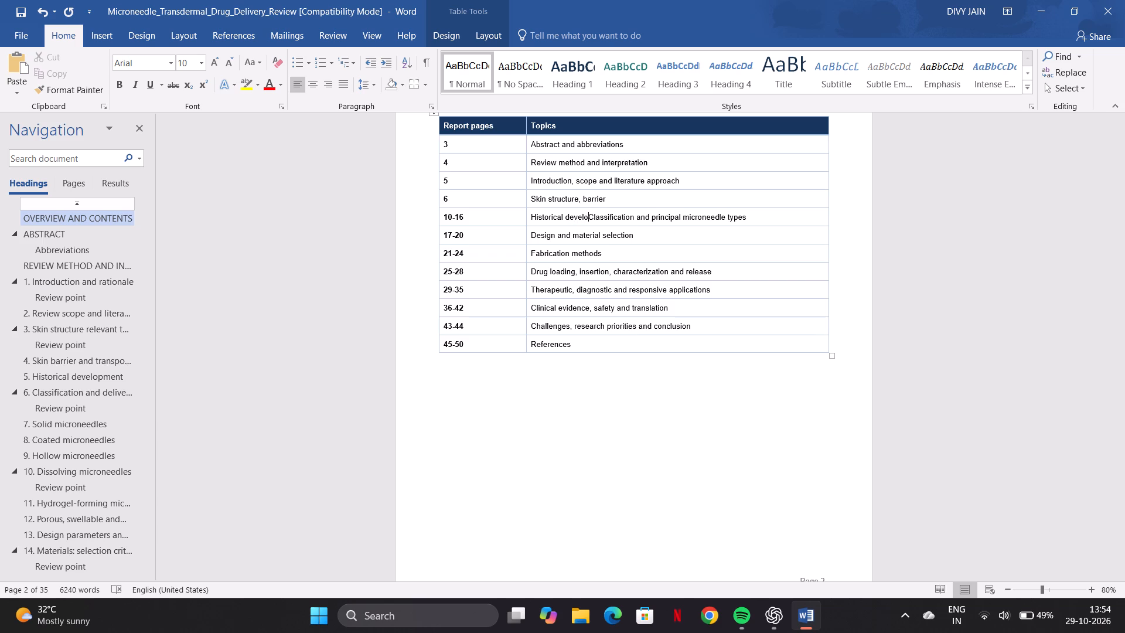
key("p")
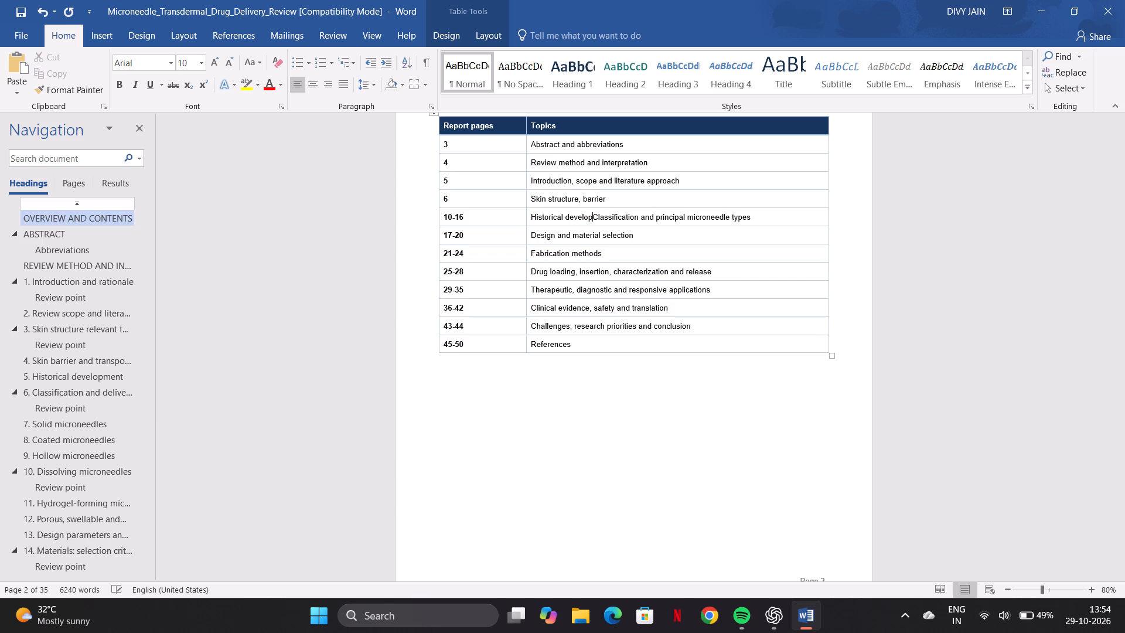
key("n")
key("BackSpace")
type("ment")
key("space")
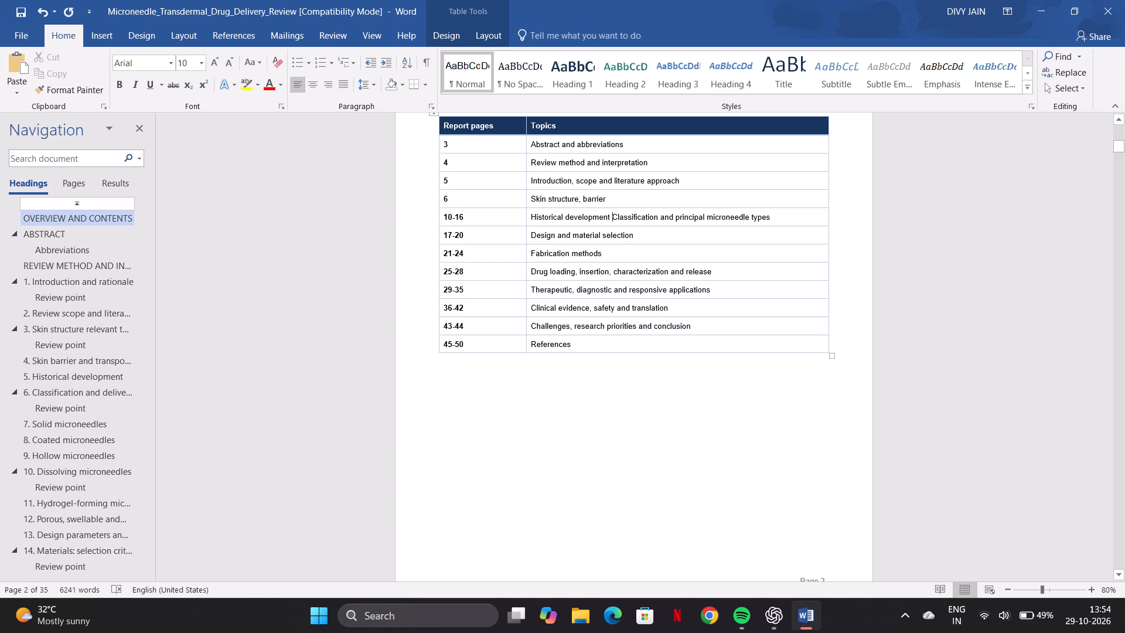
Examine which pages hold the sections from 5, Historical development, through 13, Design parameters and geometry.
scroll(745, 376, "down", 3)
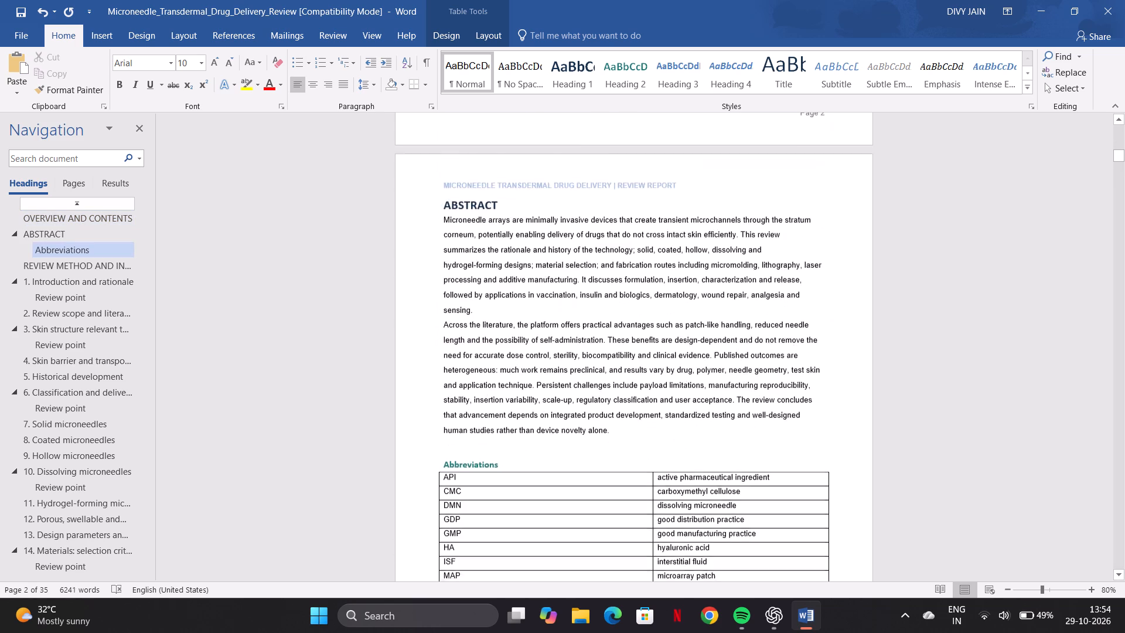
scroll(745, 376, "down", 5)
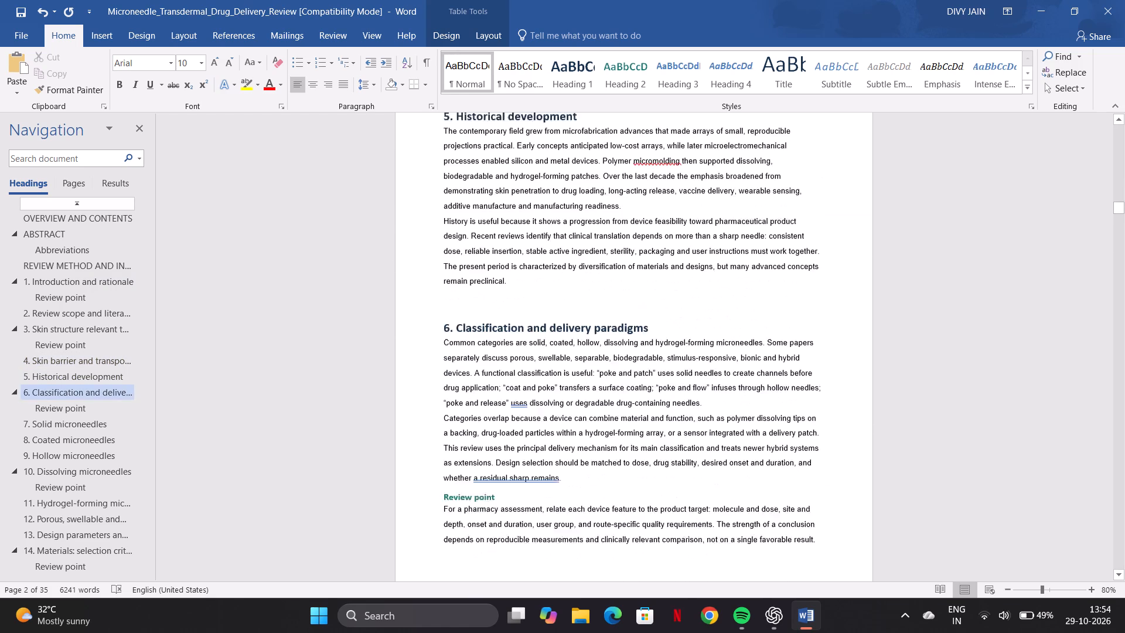
scroll(745, 376, "down", 4)
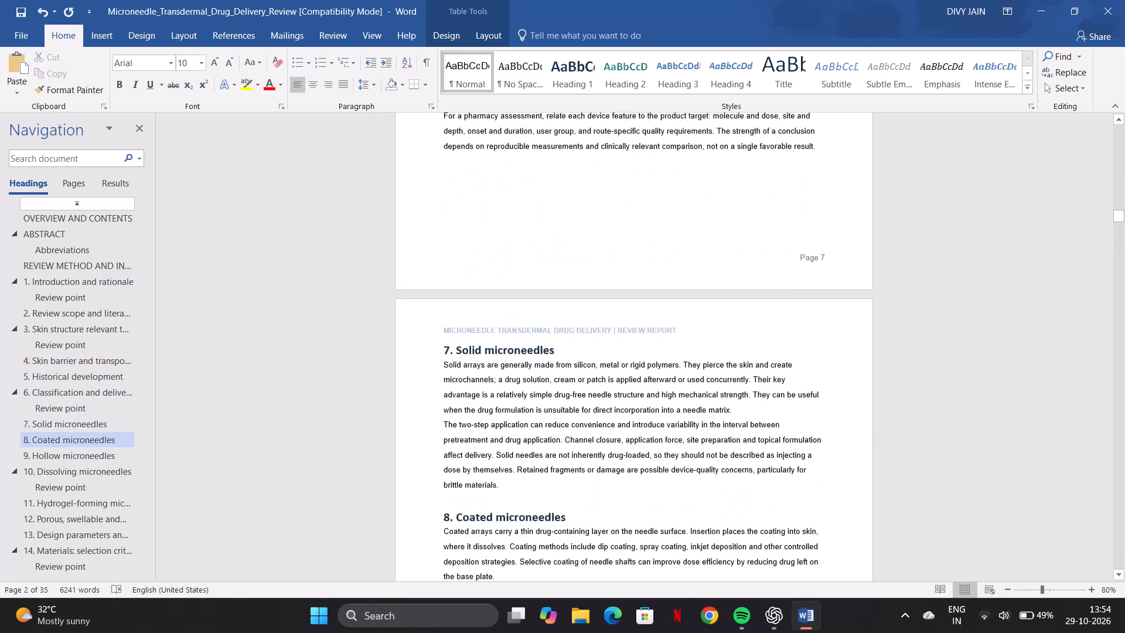
scroll(745, 376, "down", 7)
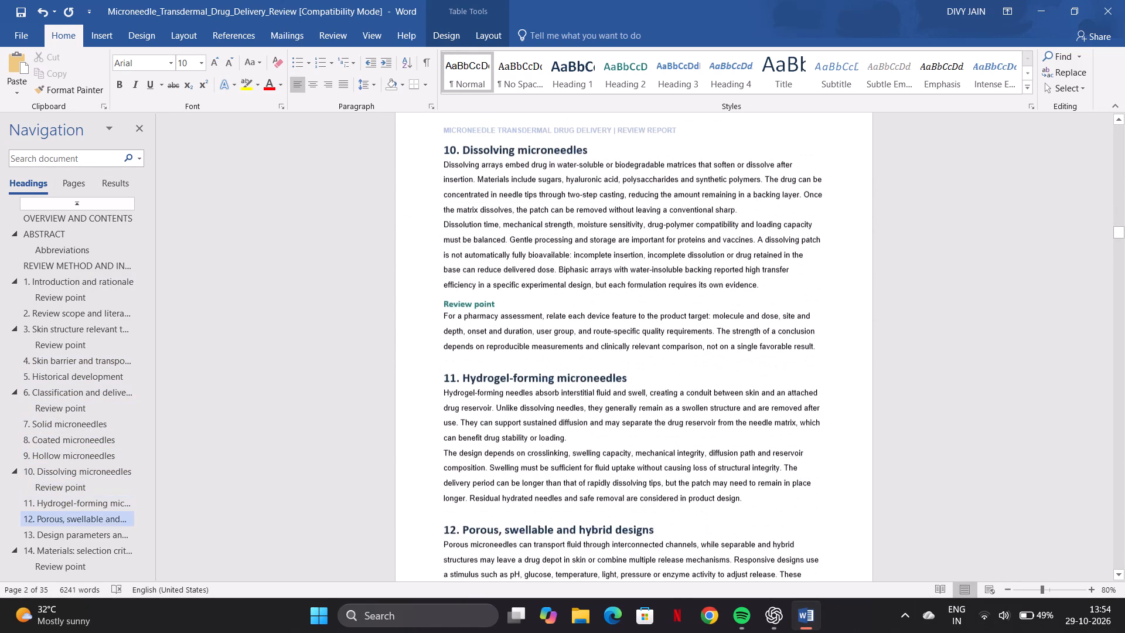
scroll(745, 376, "down", 2)
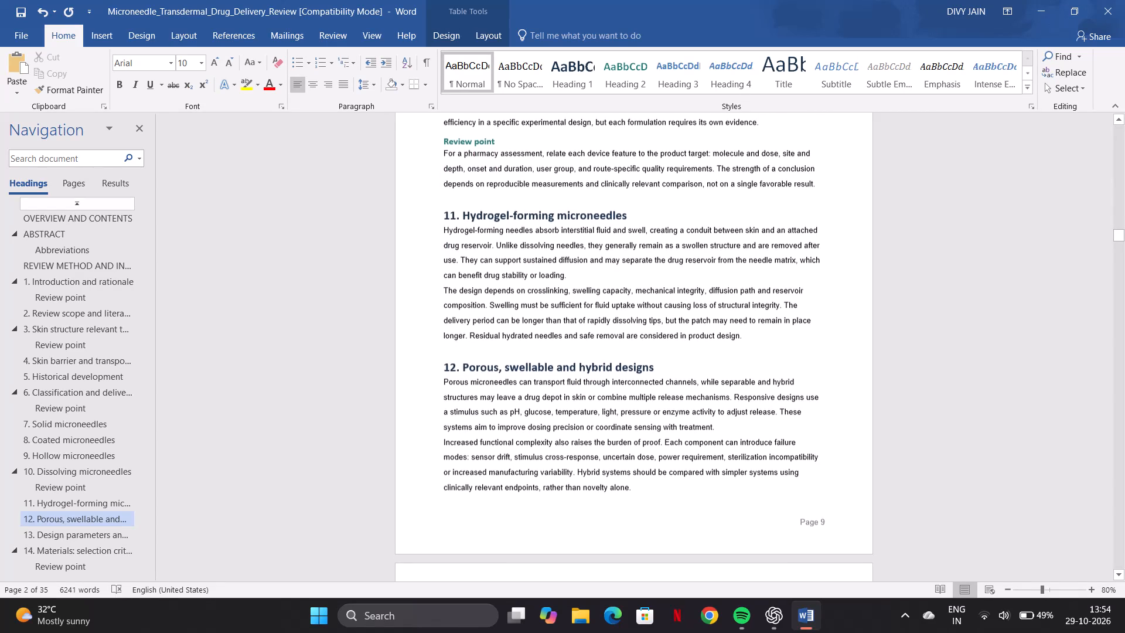
scroll(745, 376, "down", 1)
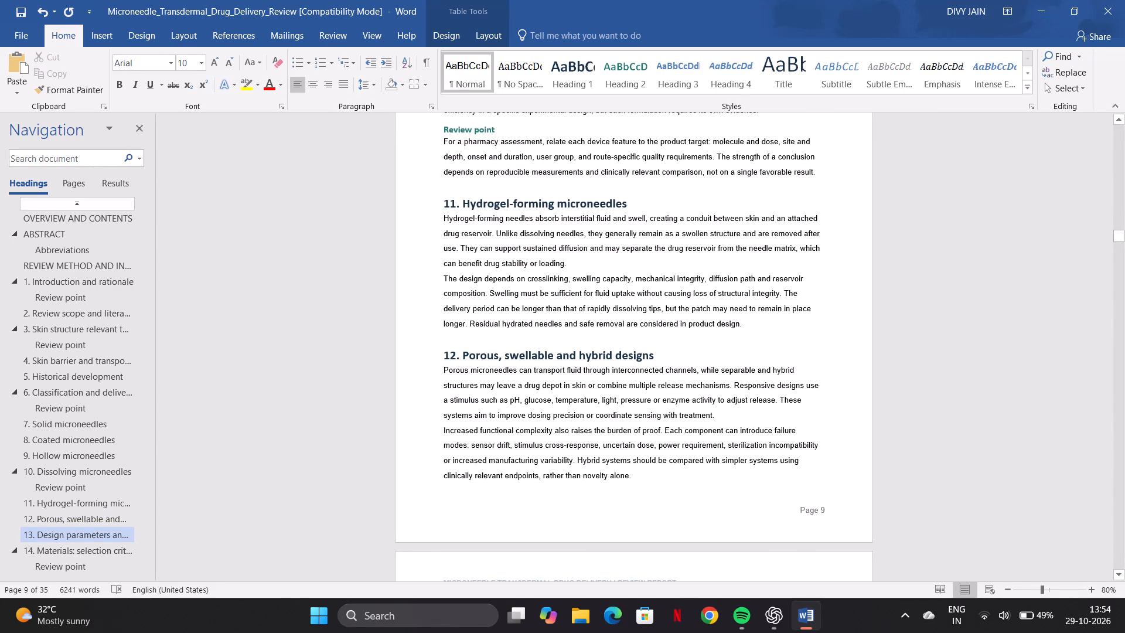
scroll(745, 376, "down", 1)
scroll(745, 376, "up", 1)
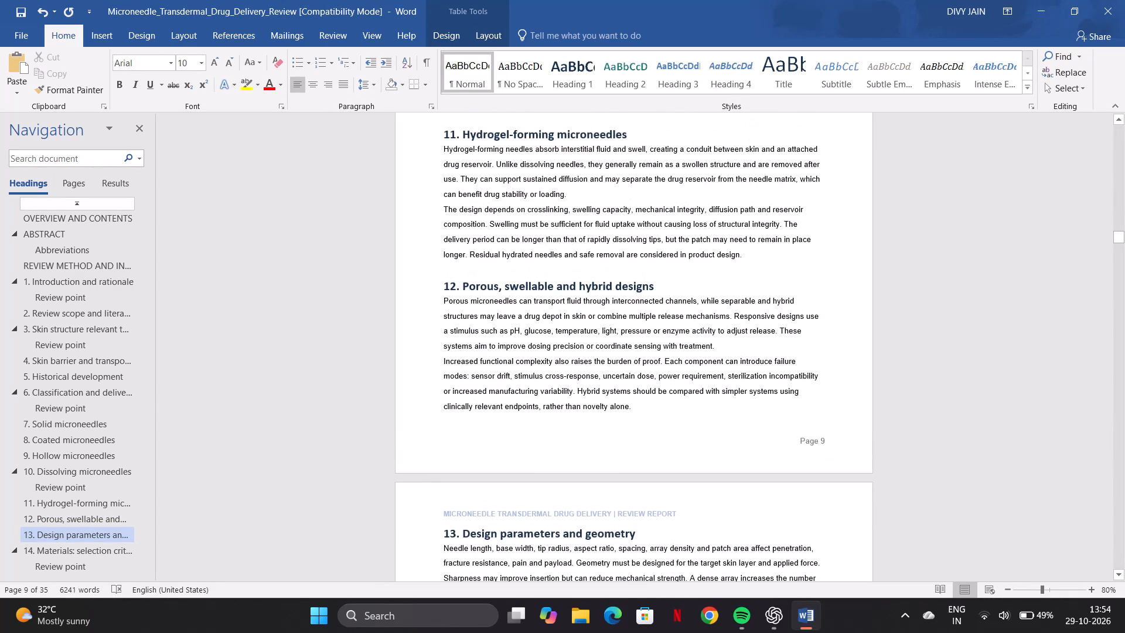
Set the report pages of the Historical development and classification row in the contents table to 7-9.
scroll(745, 376, "up", 13)
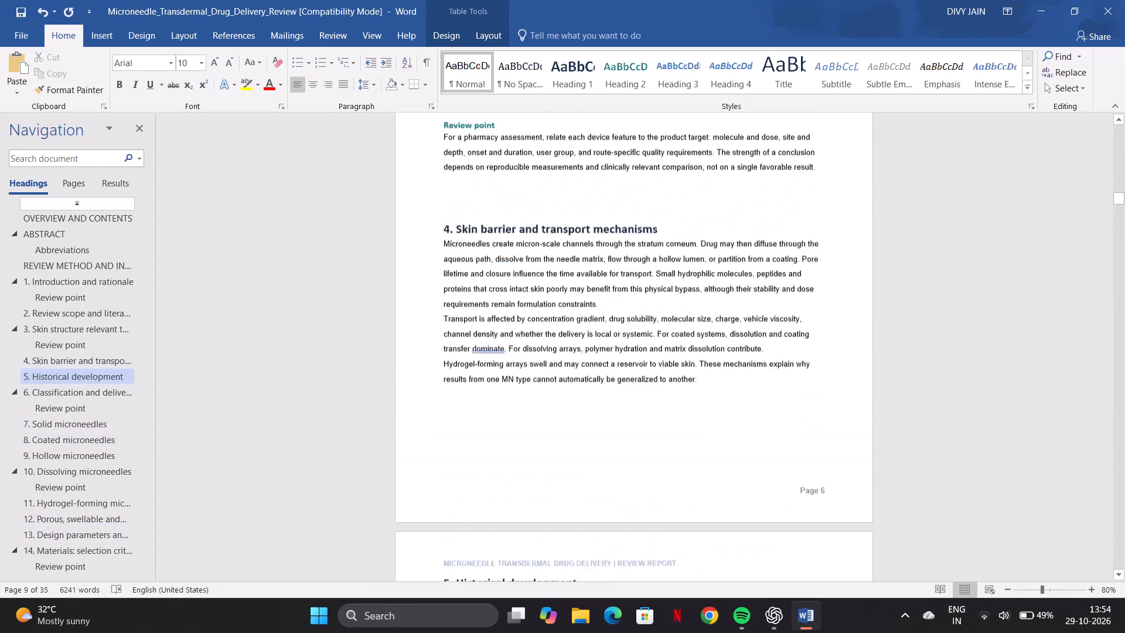
scroll(745, 376, "up", 8)
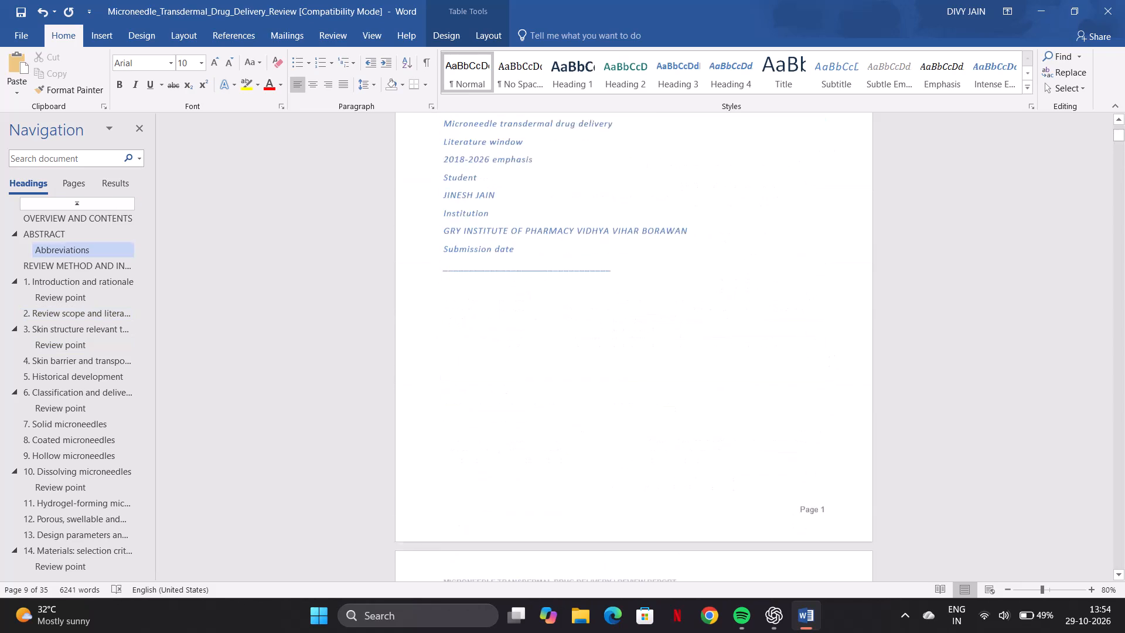
scroll(745, 376, "up", 3)
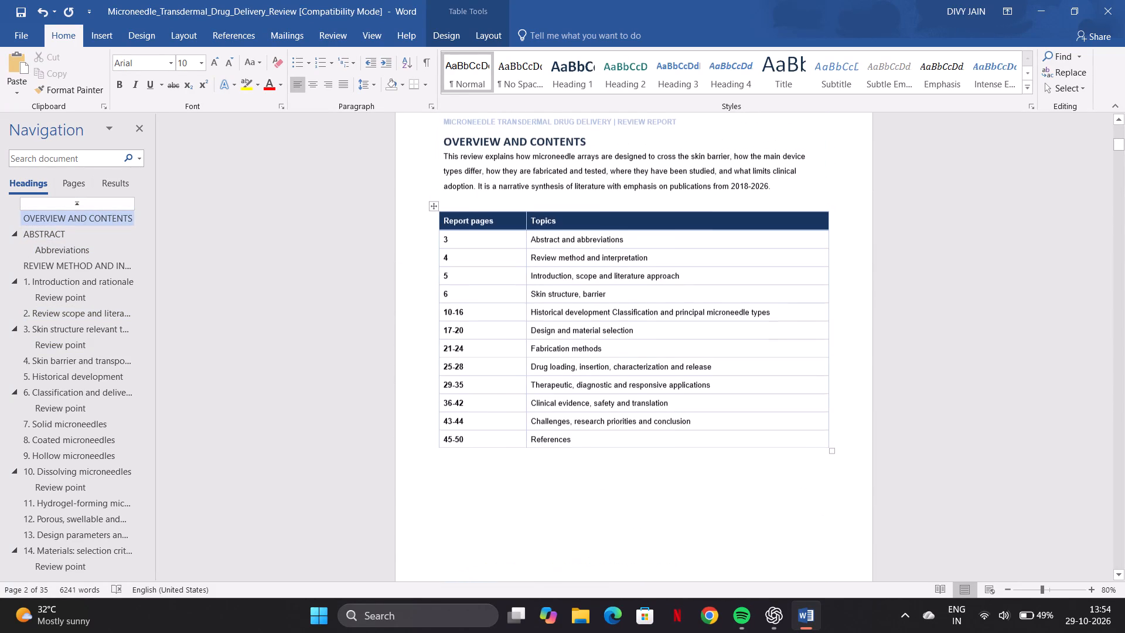
scroll(745, 376, "up", 1)
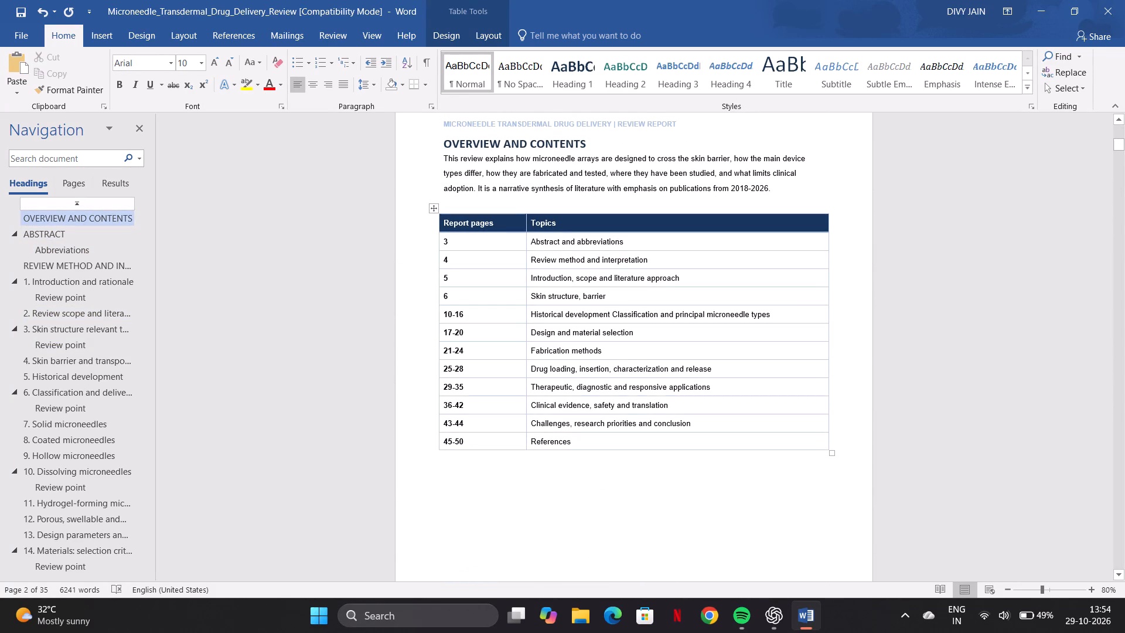
left_click(502, 311)
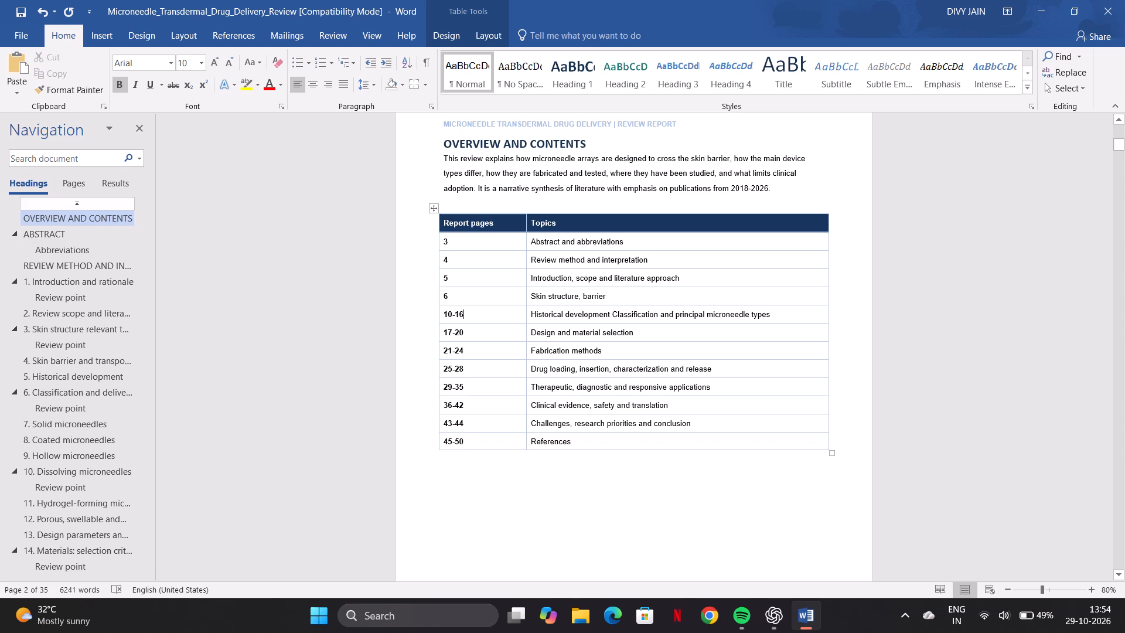
key("BackSpace")
key("BackSpace")
key("BackSpace")
key("BackSpace")
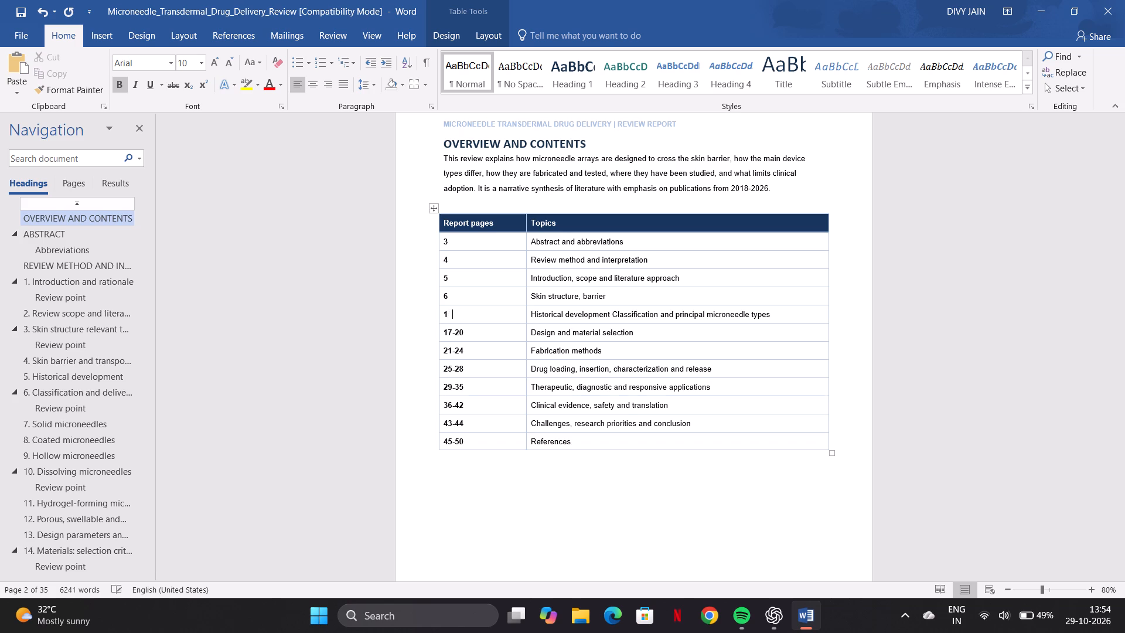
key("BackSpace")
key("7")
key("minus")
key("9")
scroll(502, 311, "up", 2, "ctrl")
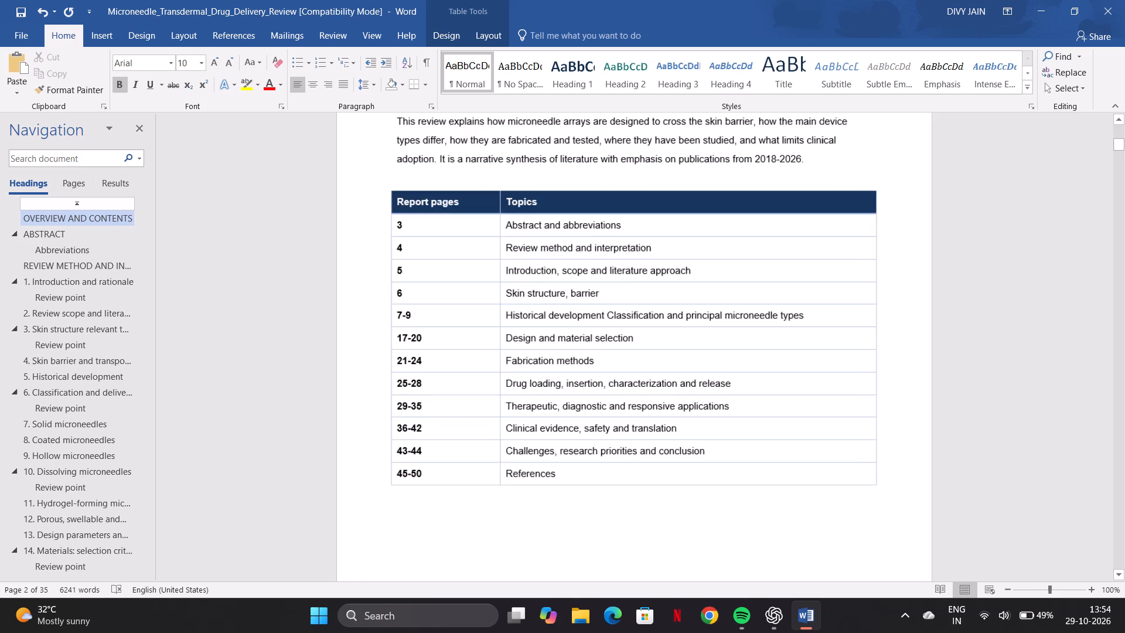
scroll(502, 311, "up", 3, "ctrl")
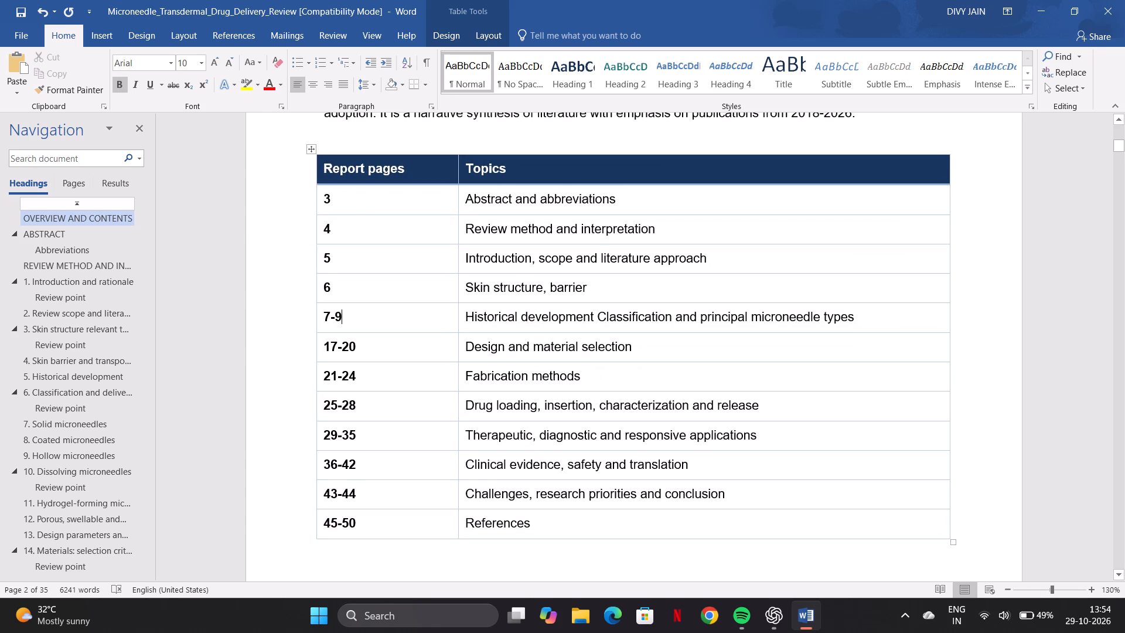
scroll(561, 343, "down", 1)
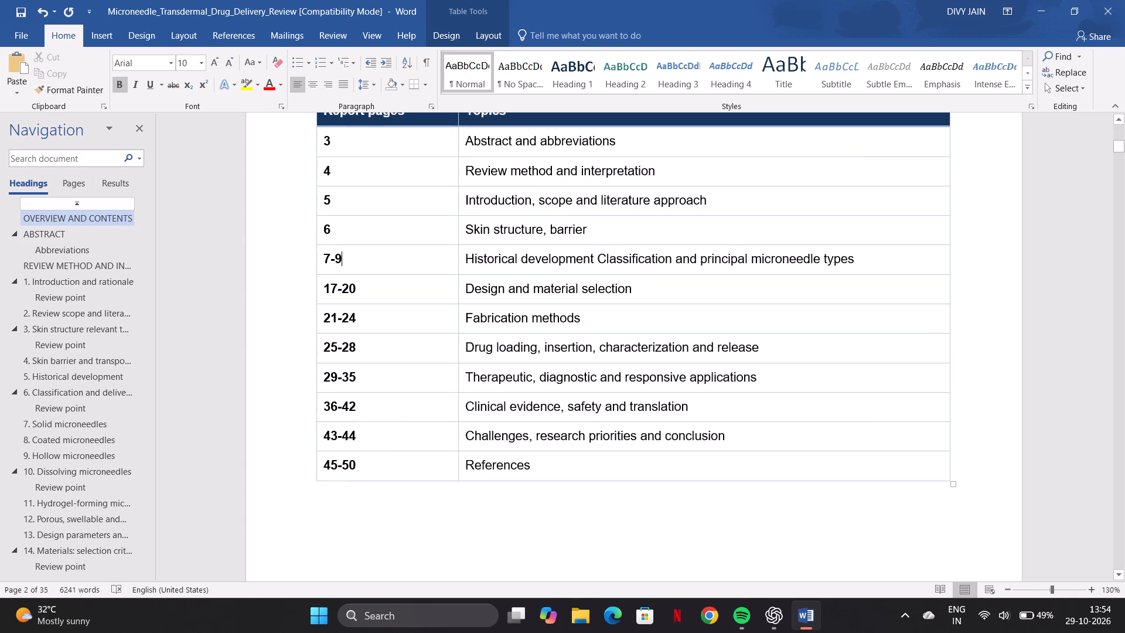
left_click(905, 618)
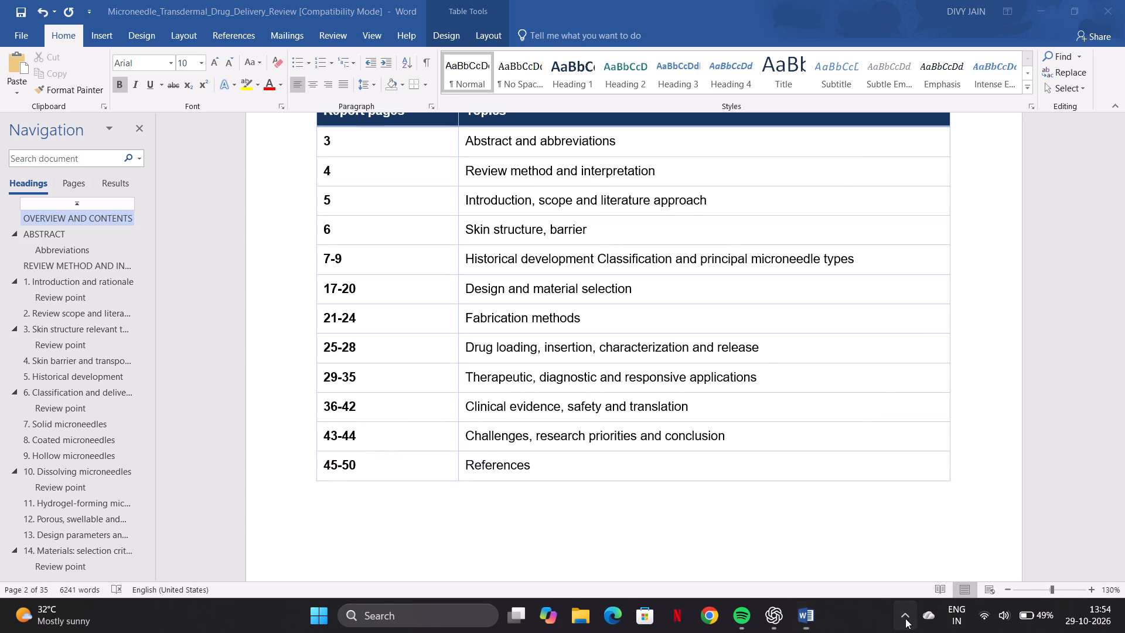
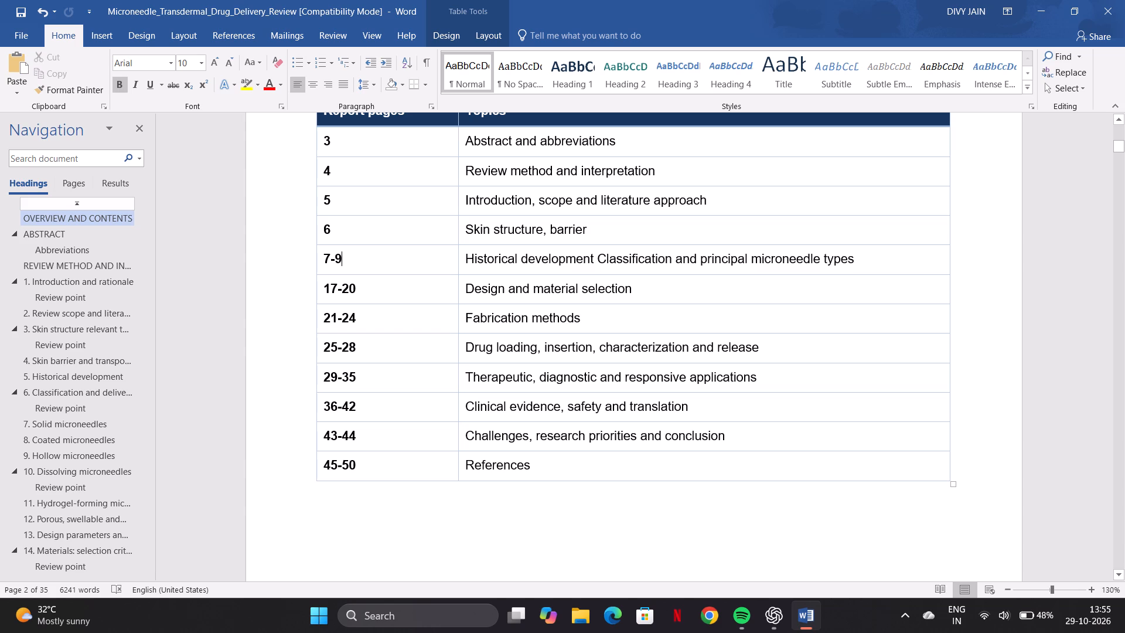
Examine which pages hold sections 13, Design parameters and geometry, through 21, Drug loading and formulation, and compare them with the contents table.
scroll(752, 307, "down", 8)
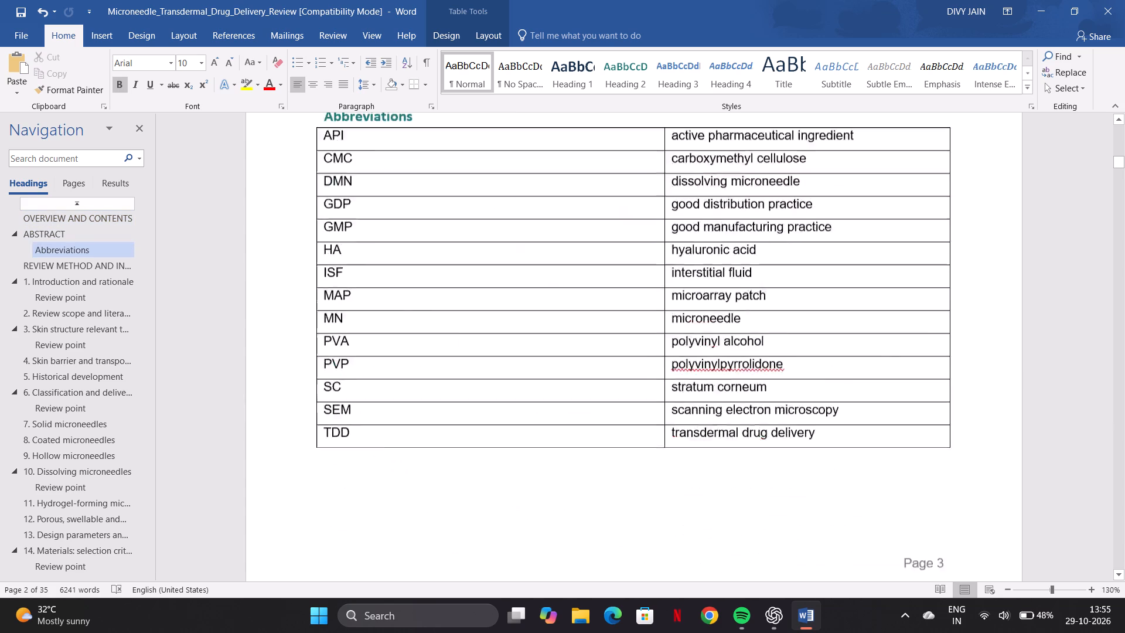
scroll(752, 307, "down", 8)
scroll(752, 307, "up", 1)
scroll(752, 307, "down", 2)
scroll(752, 307, "up", 1)
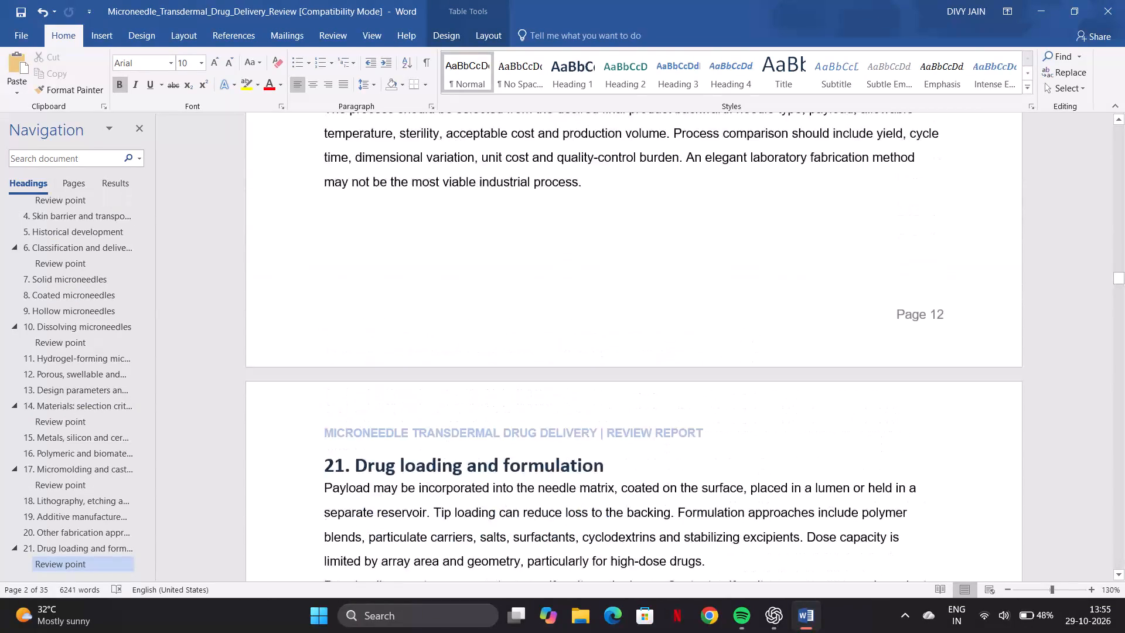
scroll(752, 307, "up", 1)
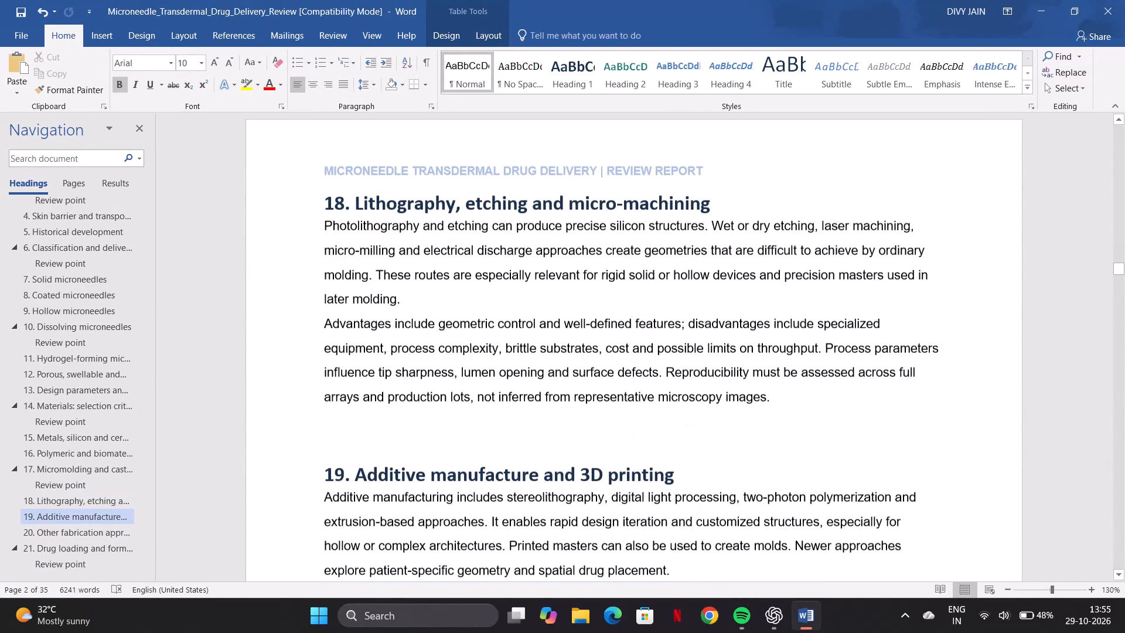
scroll(752, 307, "up", 2)
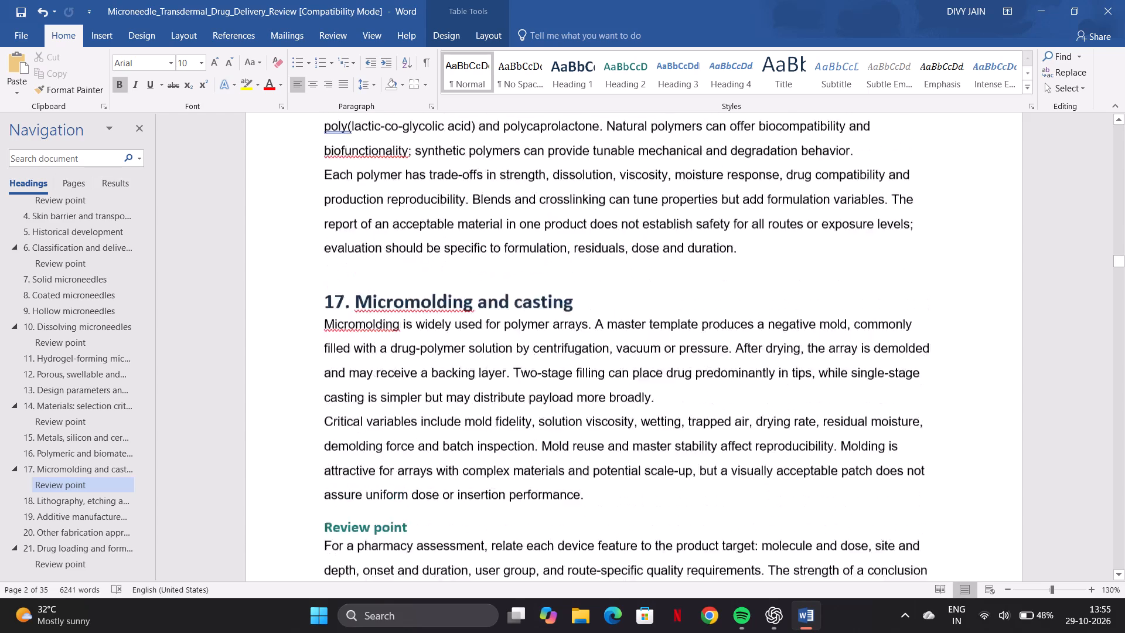
scroll(752, 307, "up", 4)
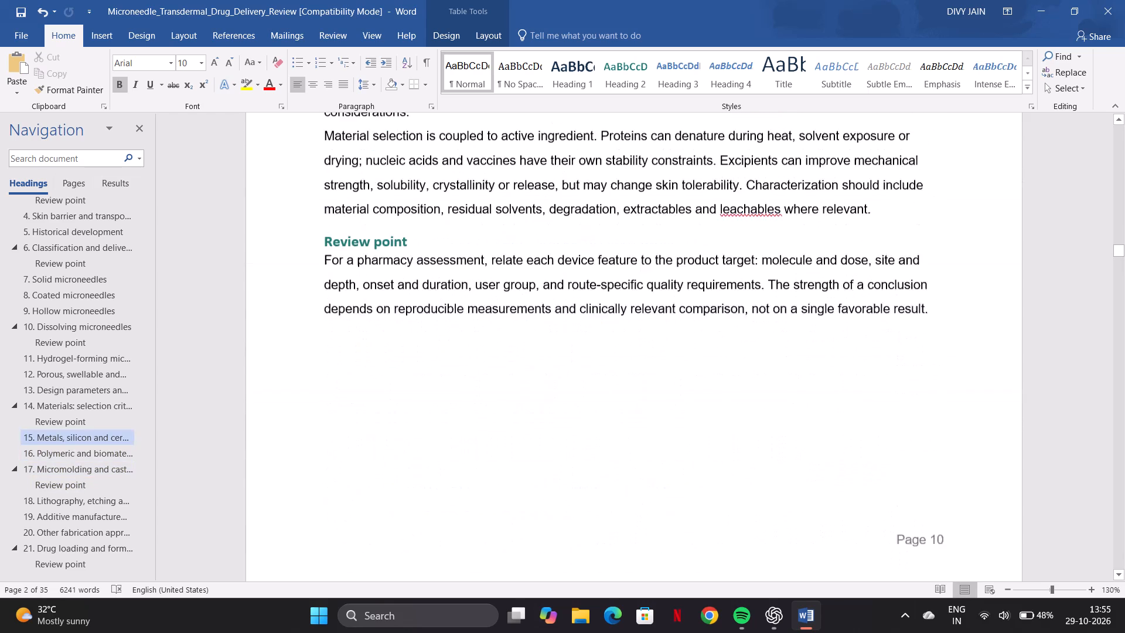
scroll(752, 307, "up", 2)
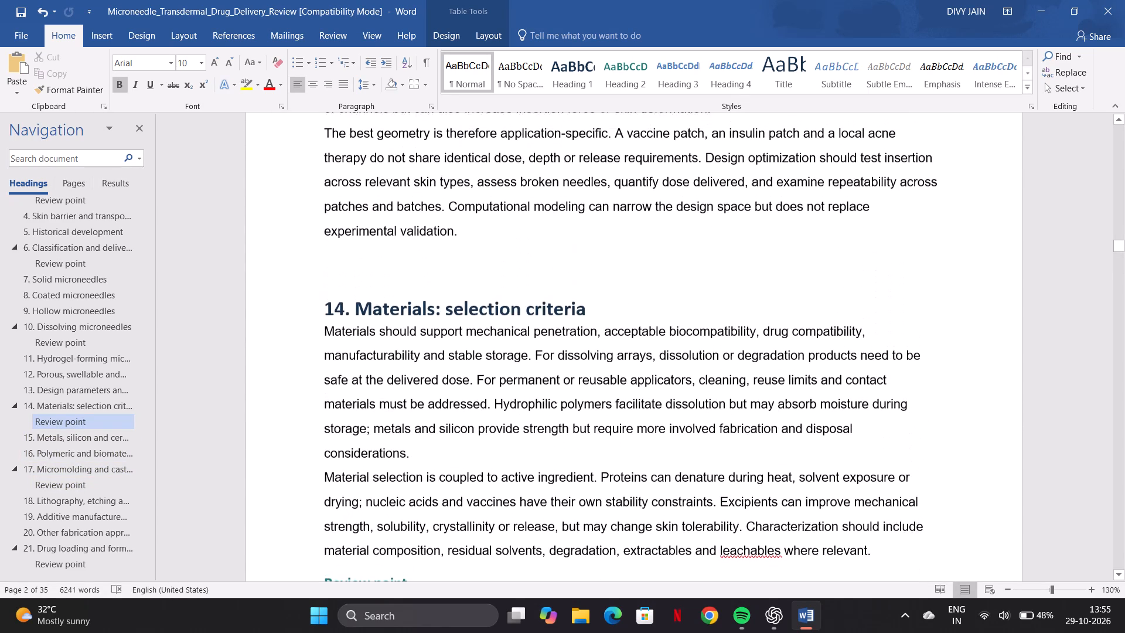
scroll(752, 307, "up", 1)
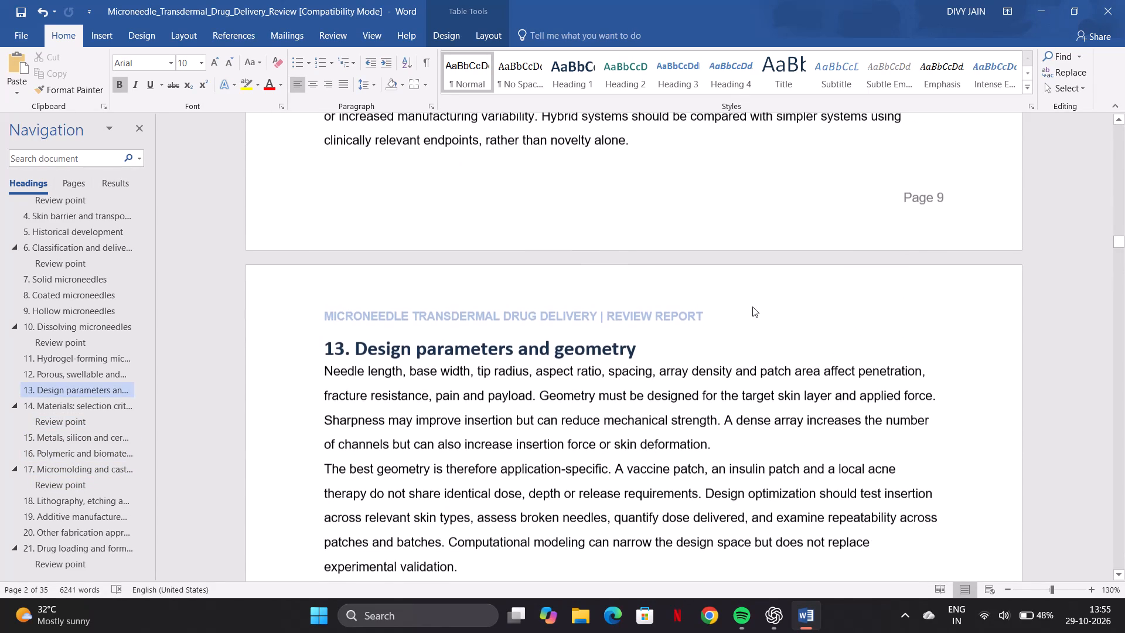
scroll(752, 307, "up", 3)
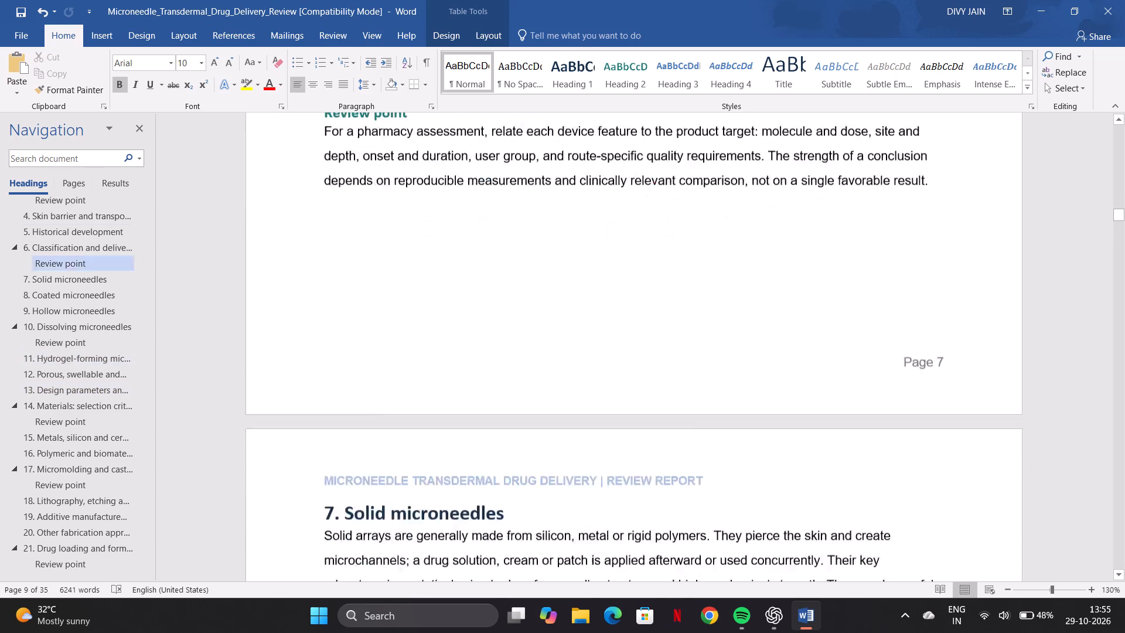
scroll(752, 307, "up", 3)
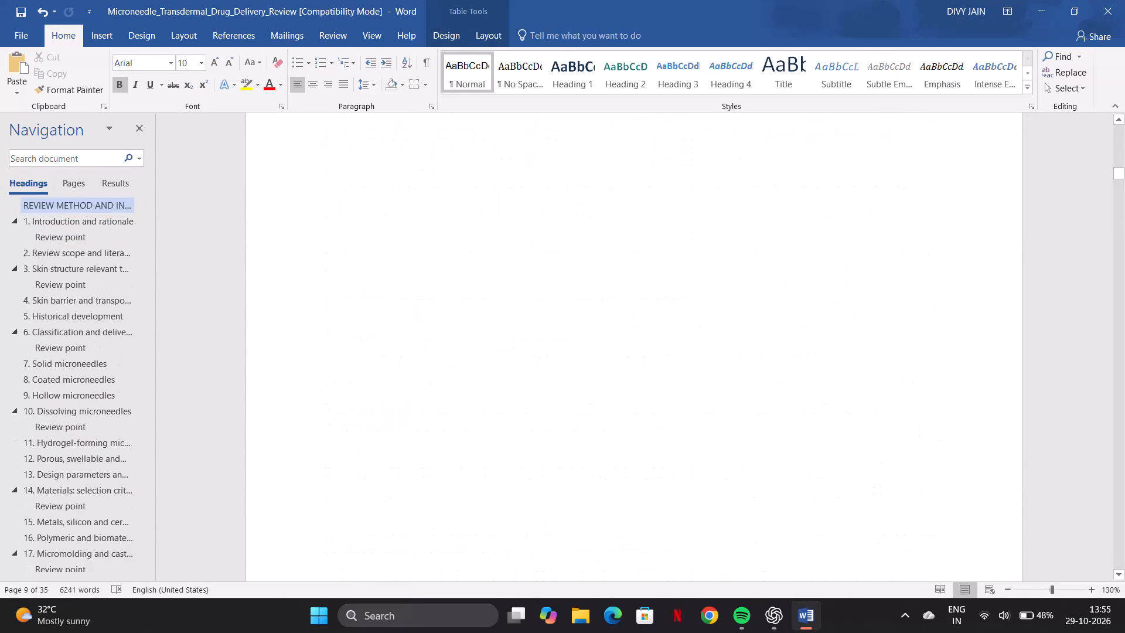
scroll(752, 307, "up", 3)
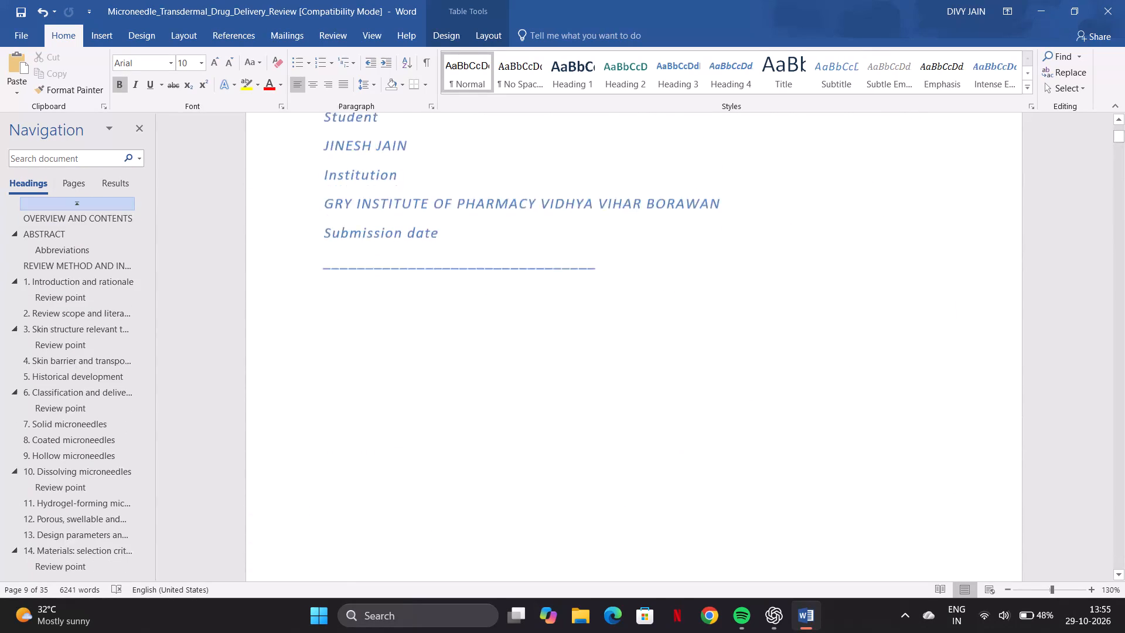
scroll(752, 307, "up", 3)
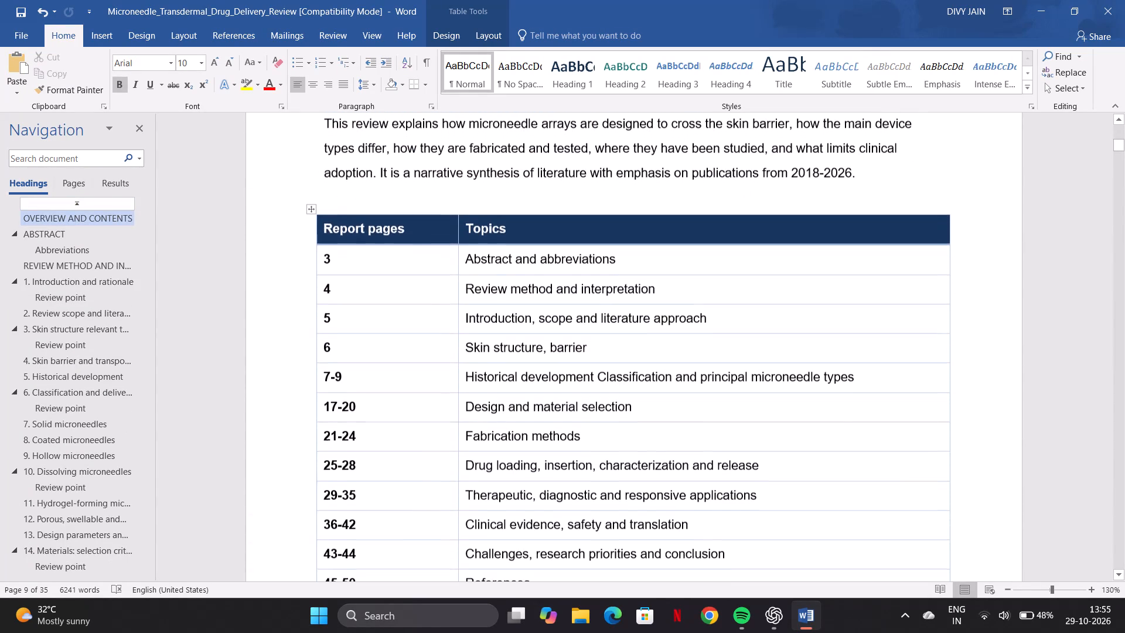
scroll(752, 307, "up", 2)
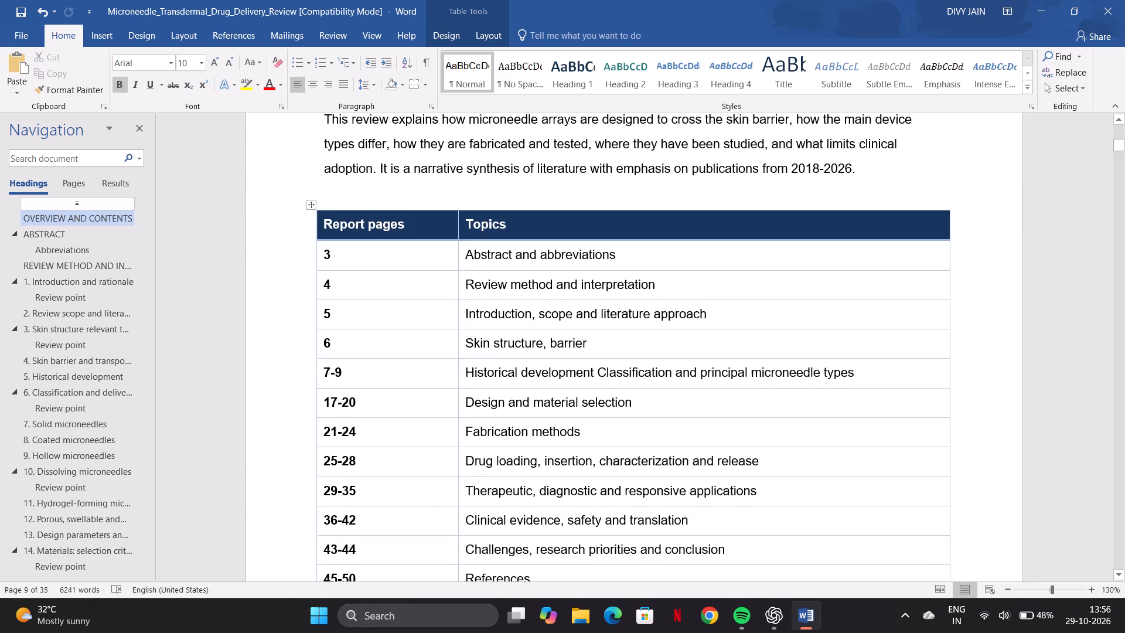
scroll(752, 307, "up", 1)
Recheck the pages of sections 13 through 20 against the design, material selection and fabrication rows of the contents table.
scroll(752, 307, "down", 8)
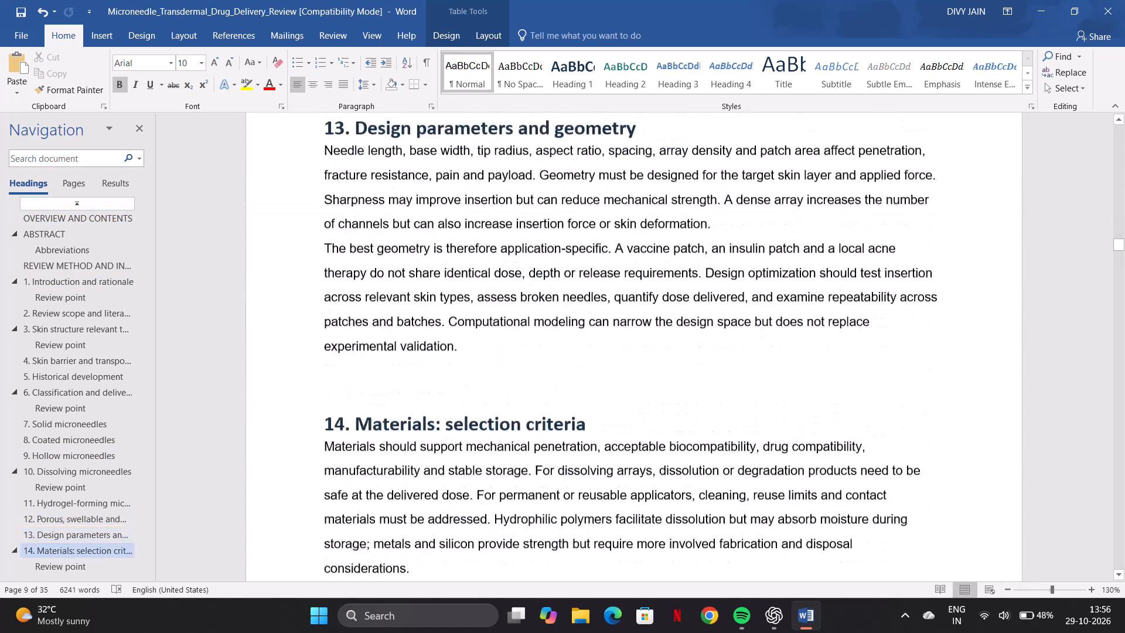
scroll(752, 307, "down", 2)
left_click(752, 307)
scroll(752, 307, "down", 2)
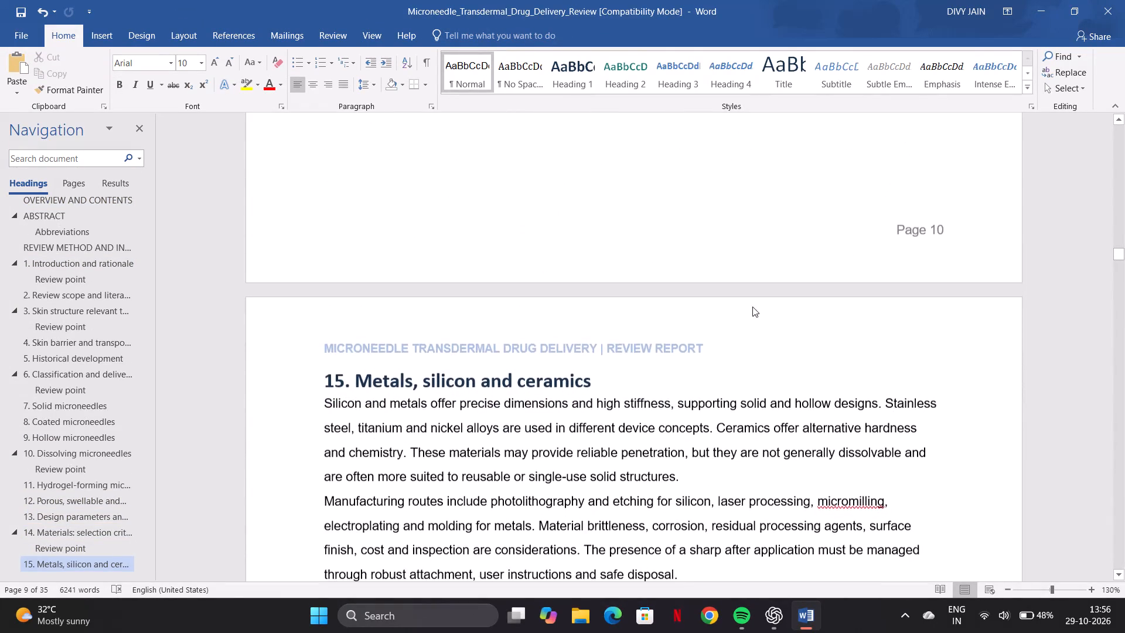
scroll(752, 307, "down", 3)
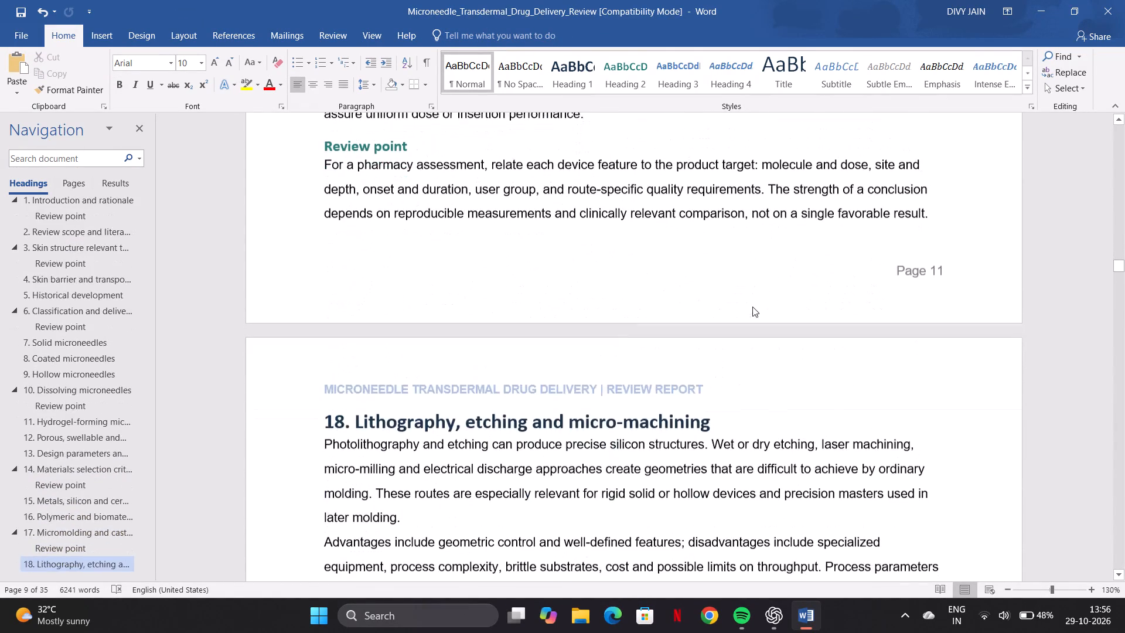
scroll(752, 307, "down", 4)
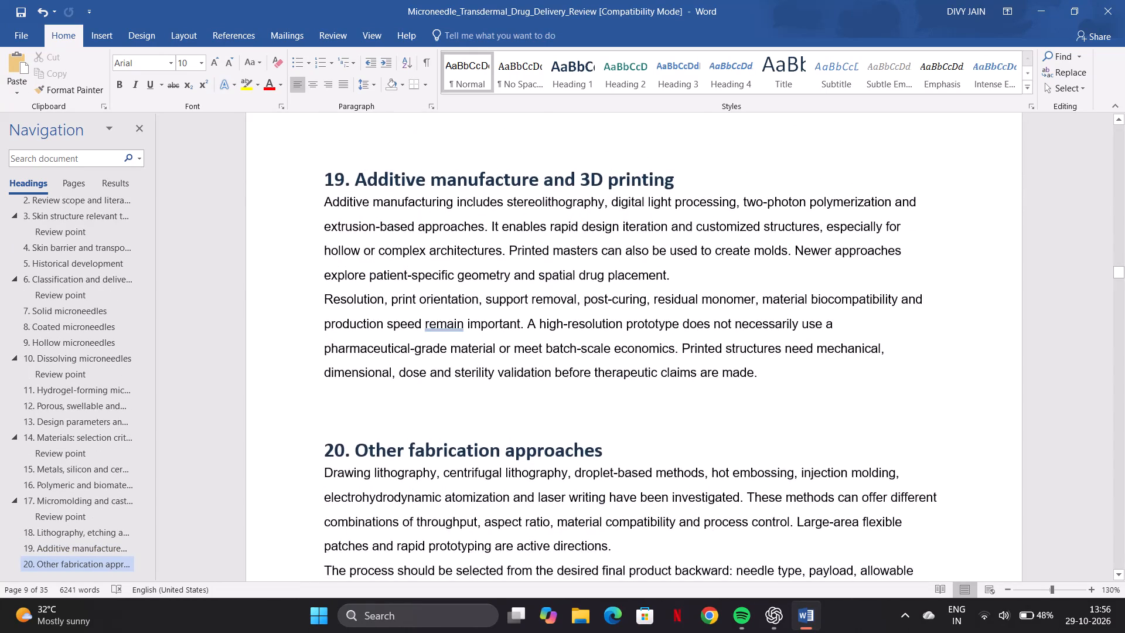
scroll(752, 307, "down", 1)
scroll(752, 307, "up", 14)
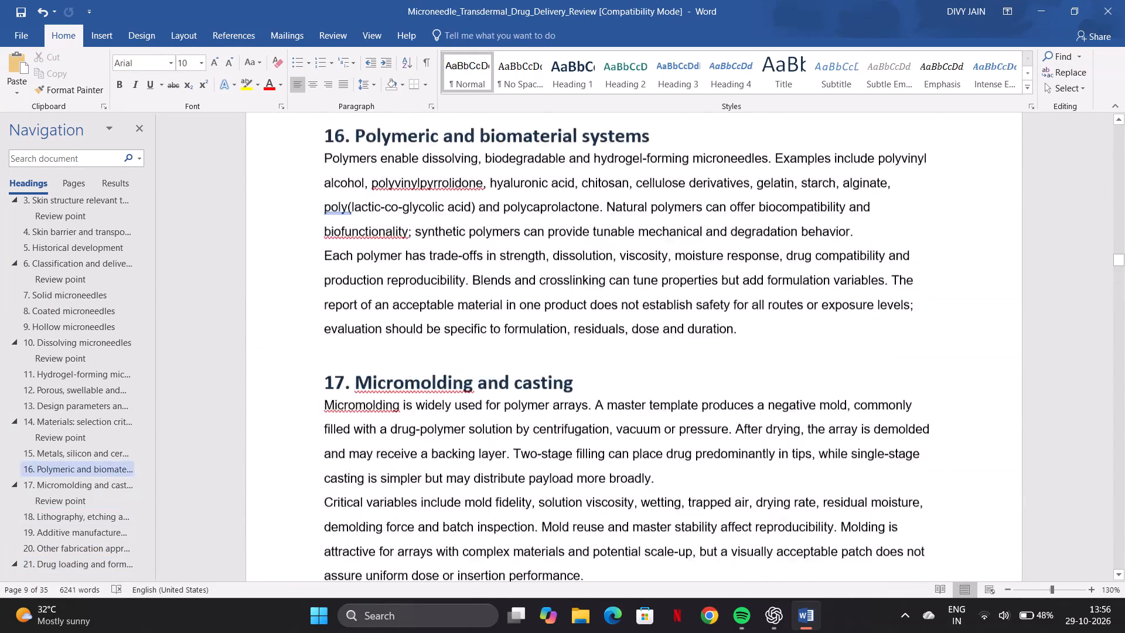
scroll(752, 307, "up", 18)
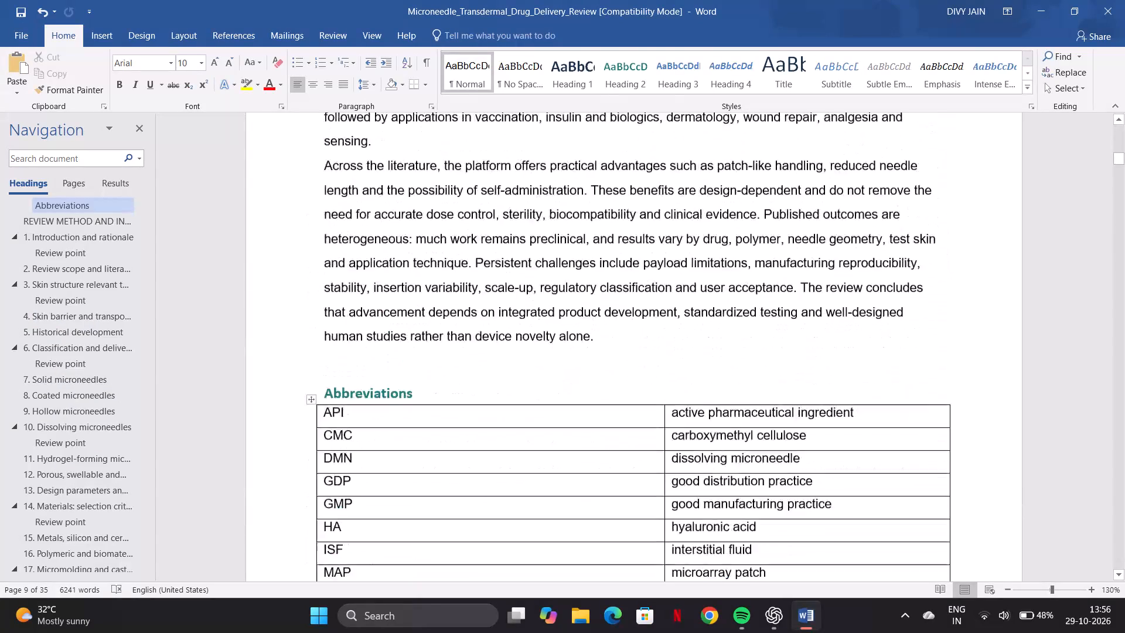
scroll(752, 307, "up", 1)
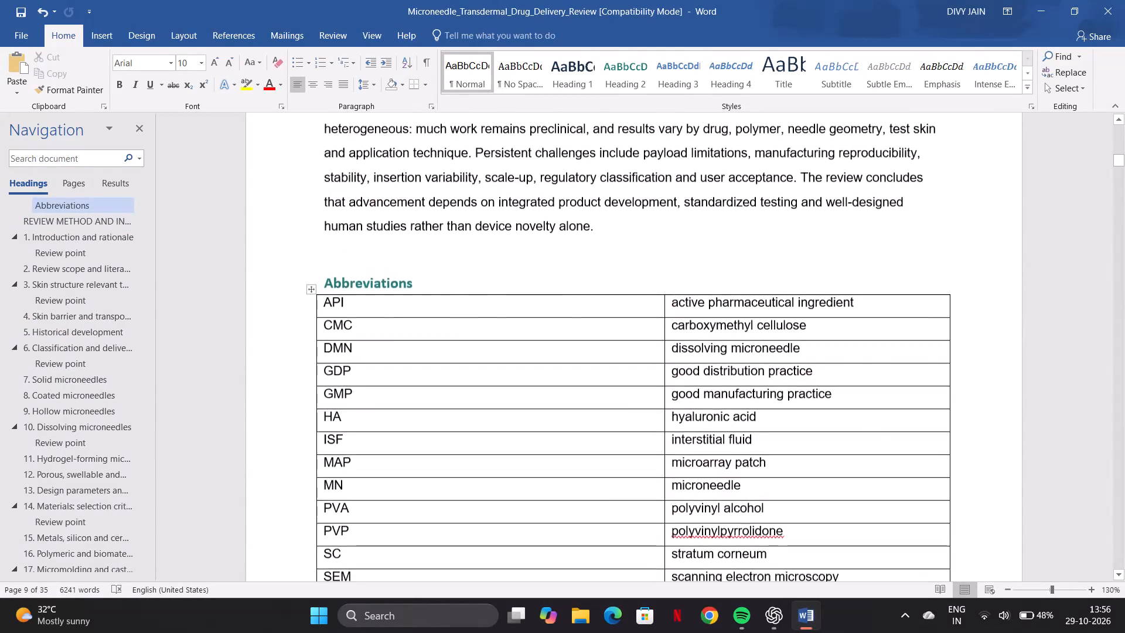
scroll(752, 307, "up", 4)
scroll(752, 307, "down", 1)
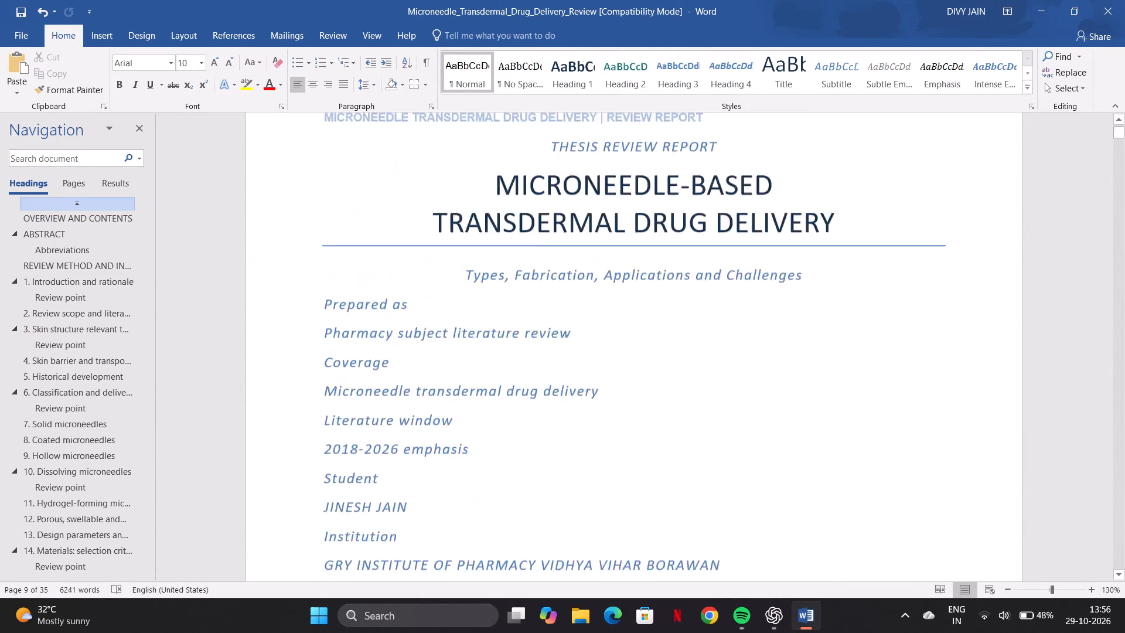
scroll(752, 307, "down", 2)
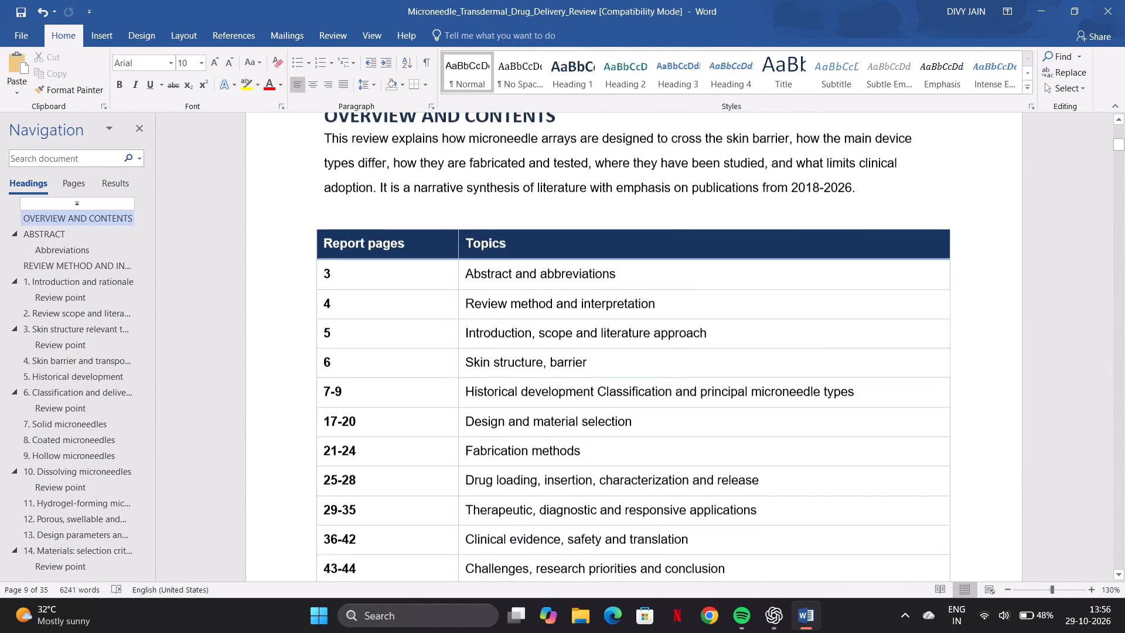
scroll(752, 307, "down", 2)
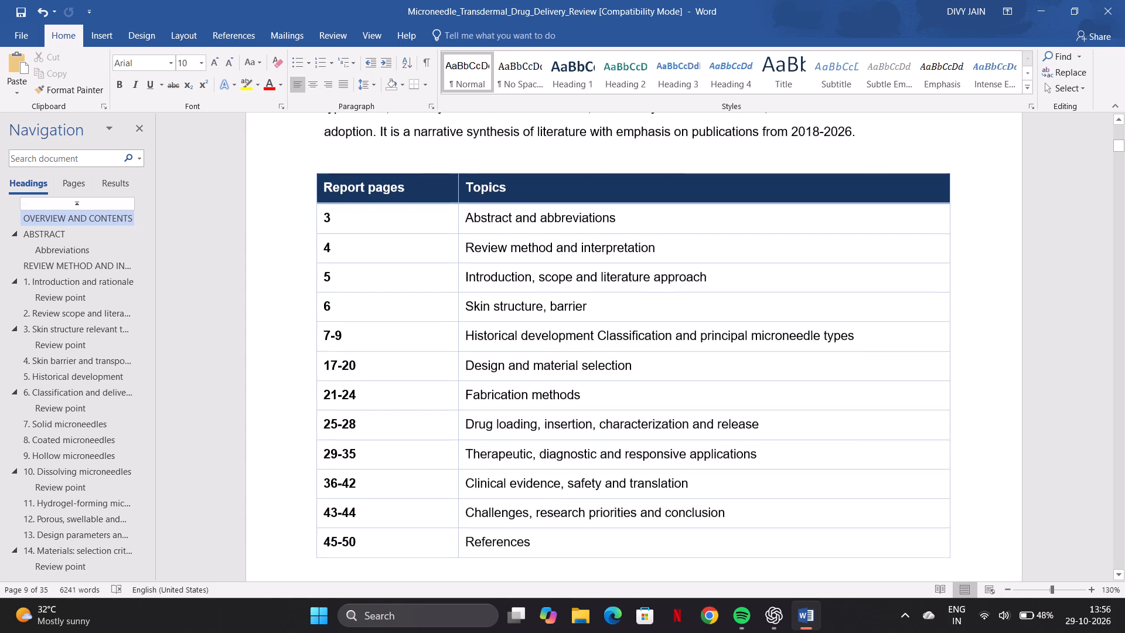
scroll(752, 307, "down", 2)
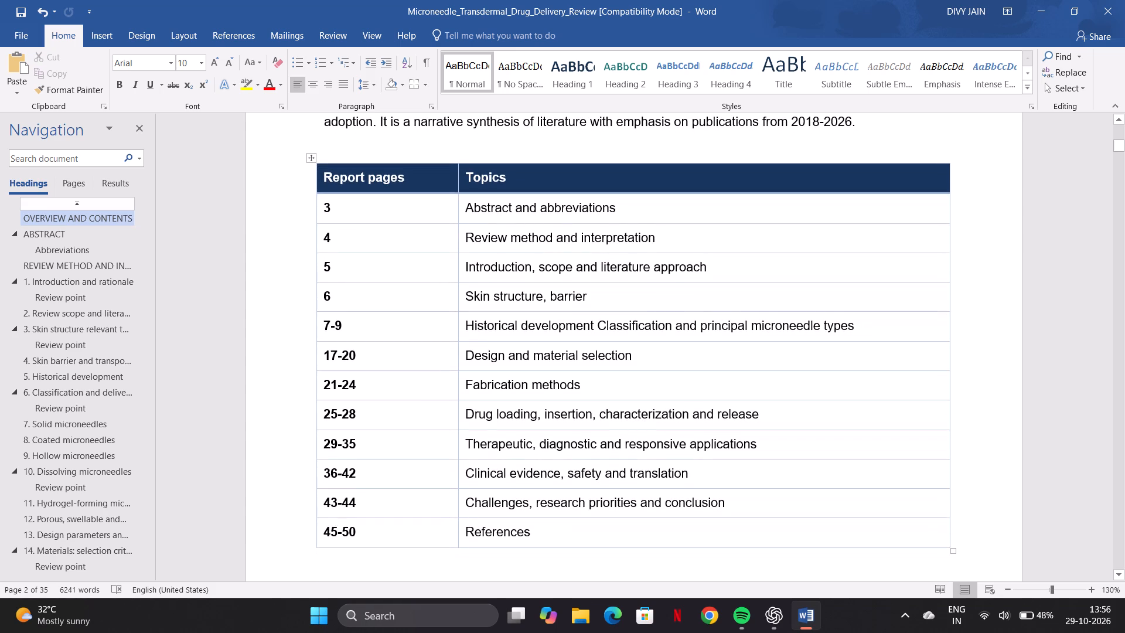
scroll(724, 397, "down", 2)
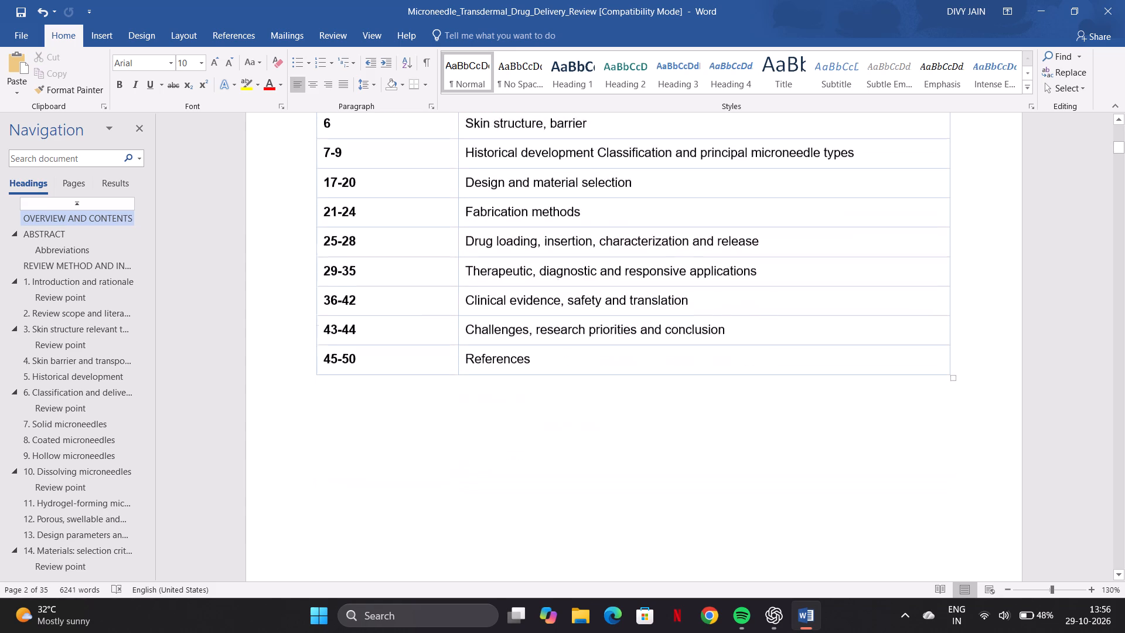
Examine again which pages hold sections 13, Design parameters and geometry, through 20, Other fabrication approaches.
scroll(724, 397, "down", 7)
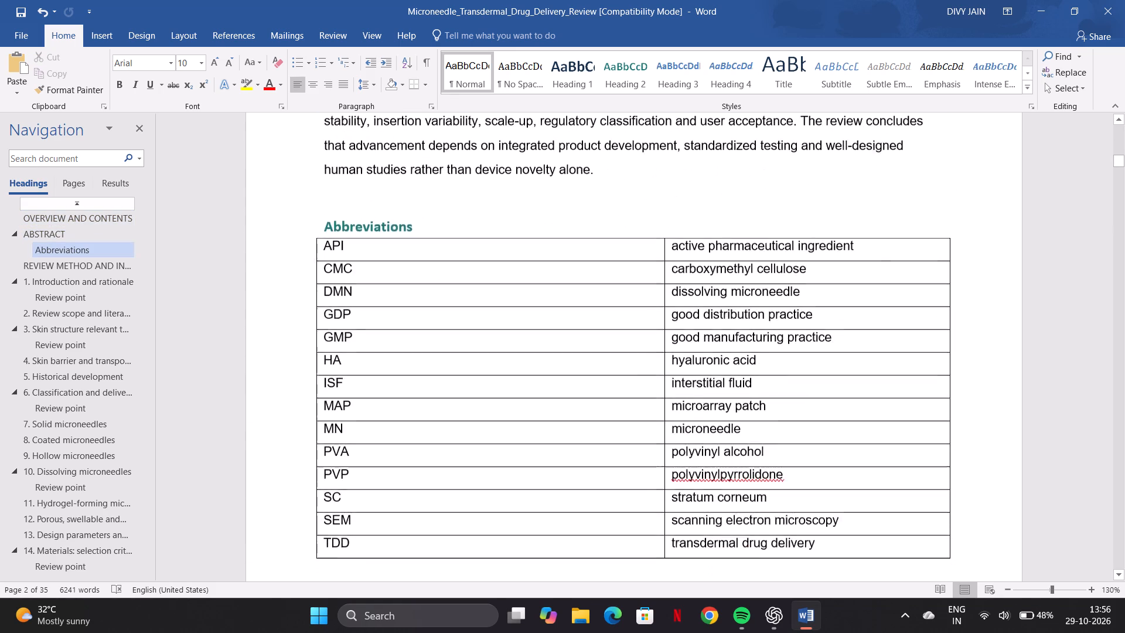
scroll(724, 397, "down", 5)
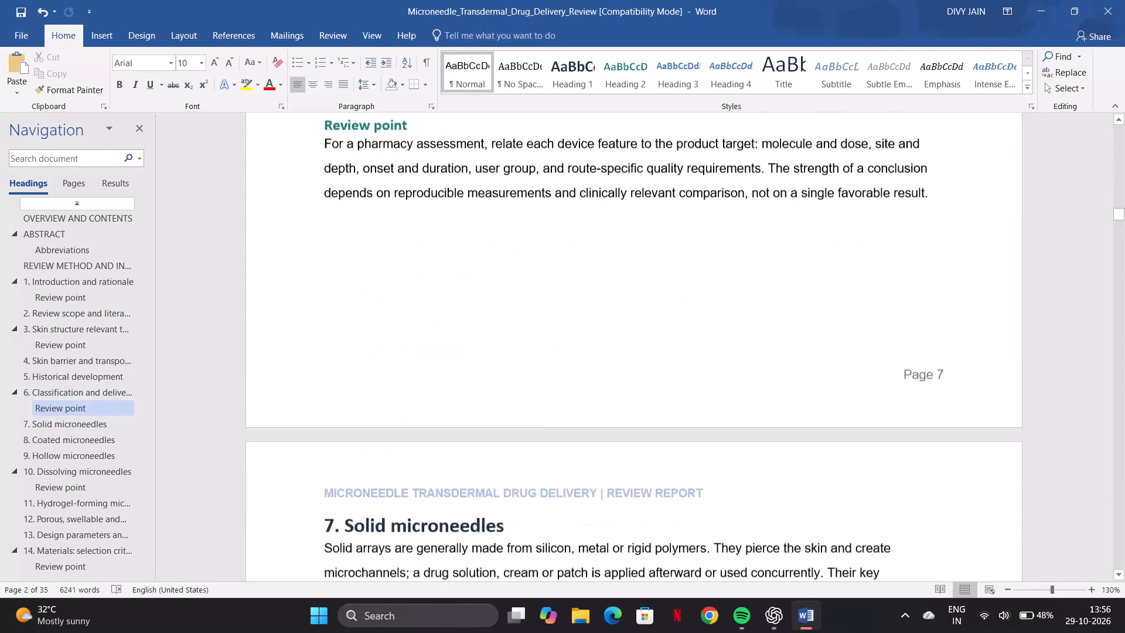
scroll(724, 397, "down", 5)
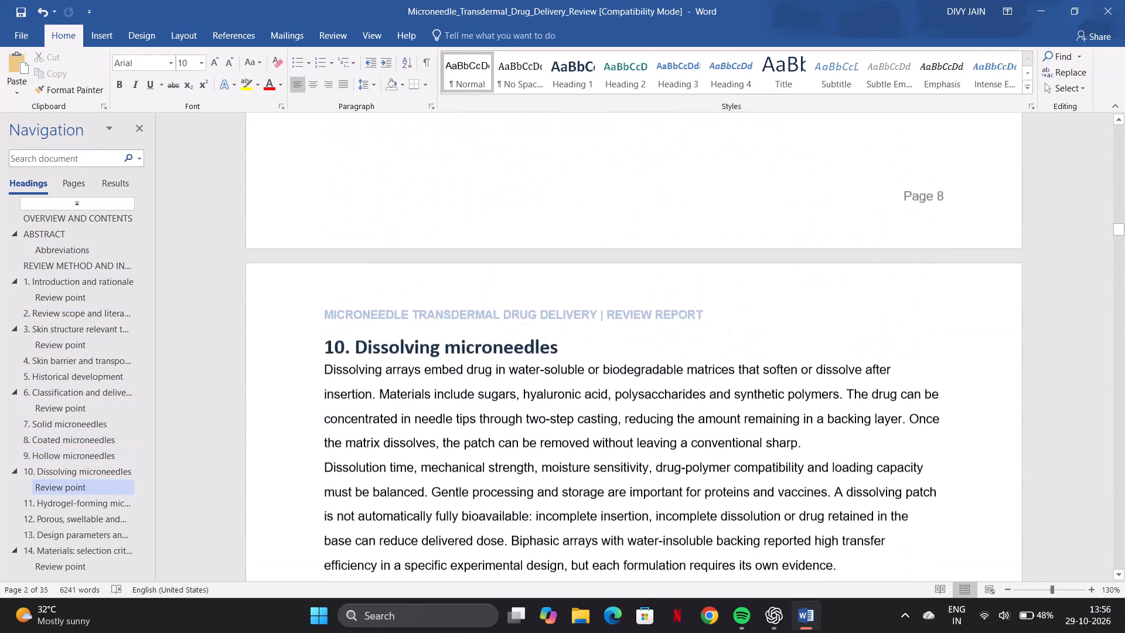
scroll(724, 397, "down", 4)
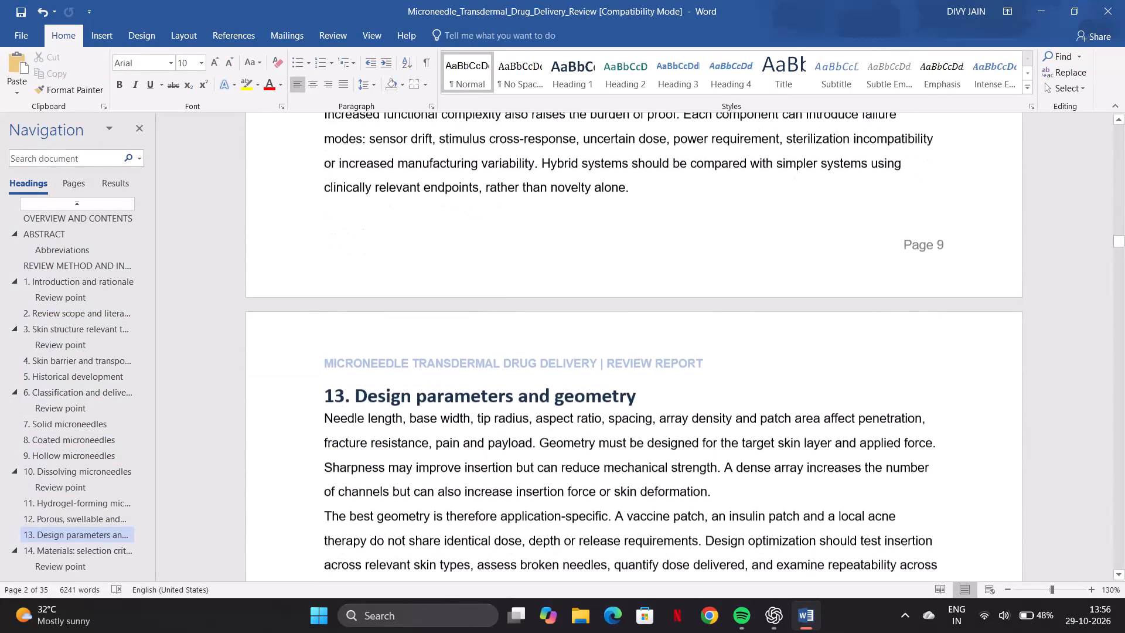
scroll(724, 397, "down", 3)
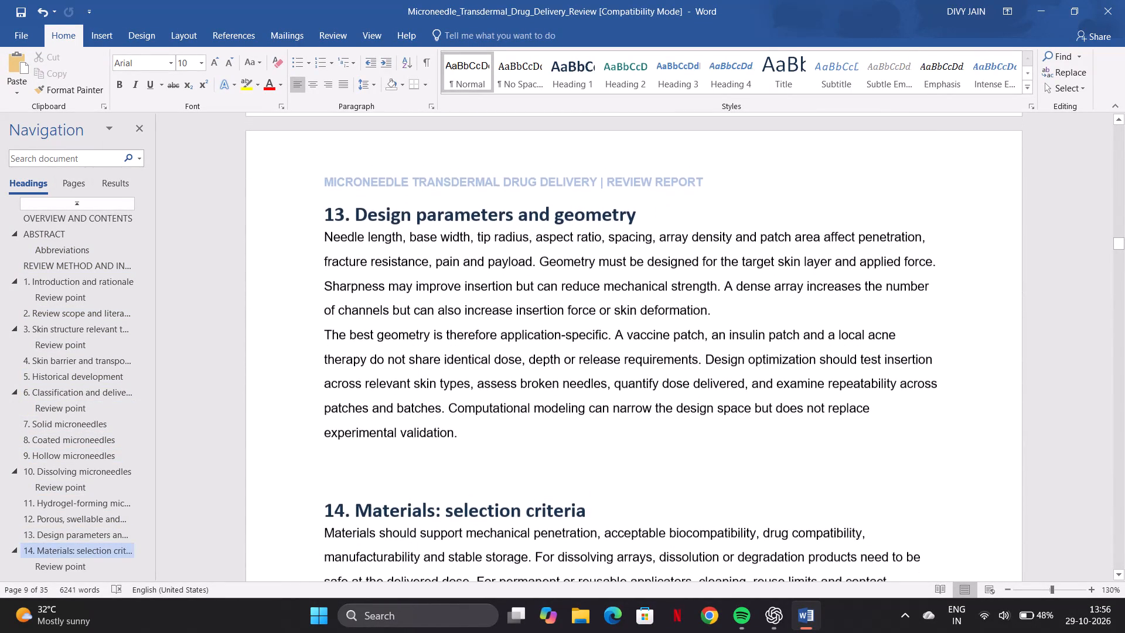
scroll(724, 397, "down", 3)
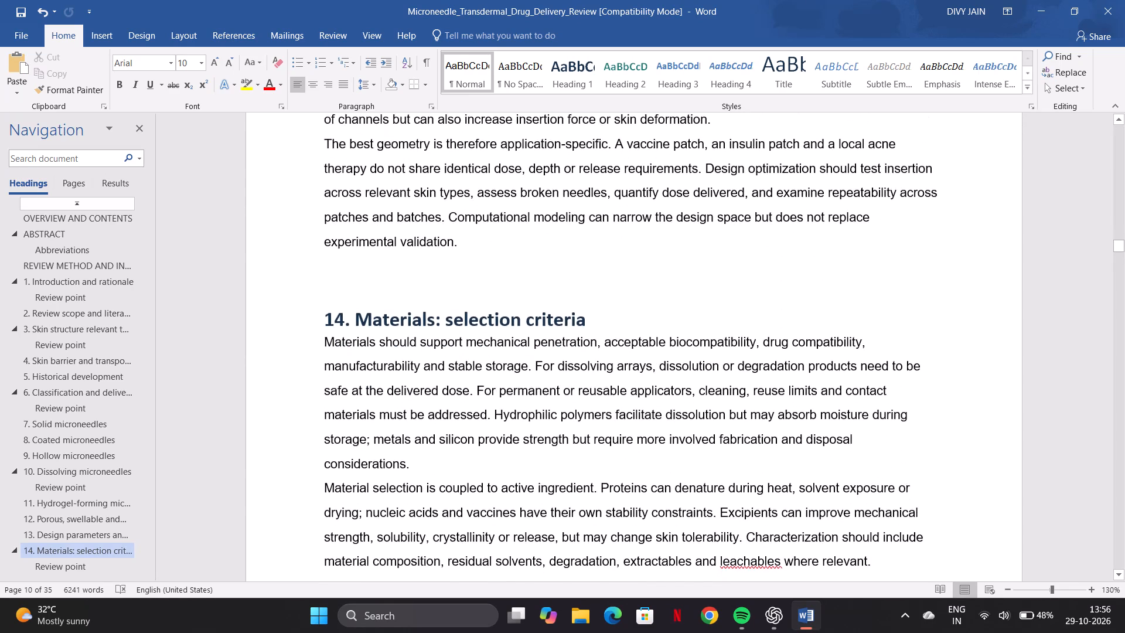
scroll(724, 397, "down", 3)
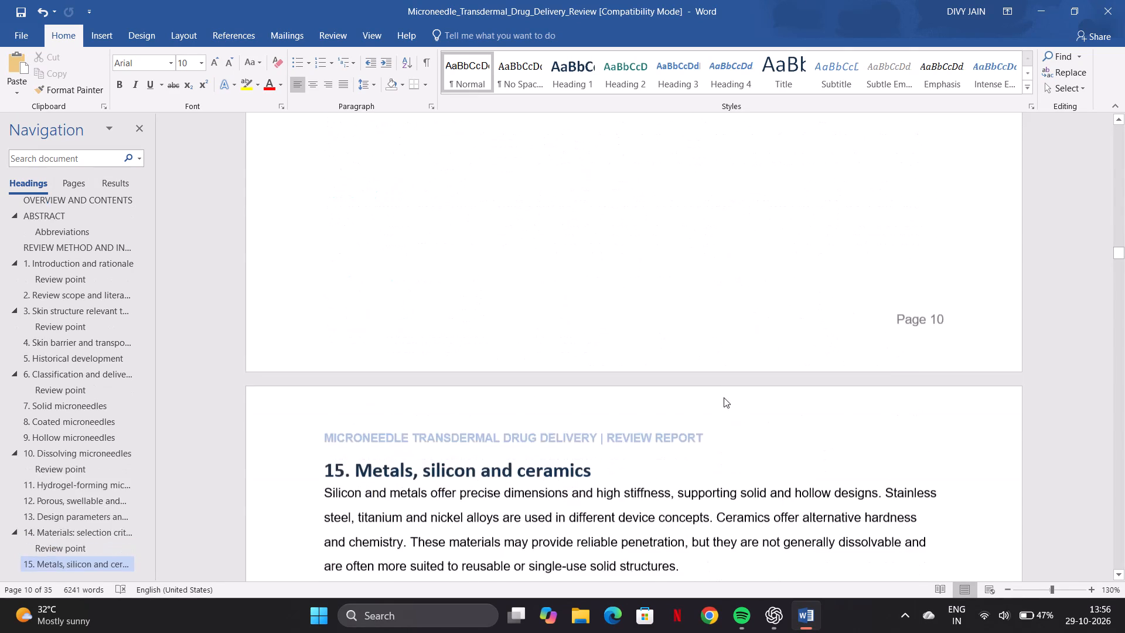
scroll(724, 397, "down", 3)
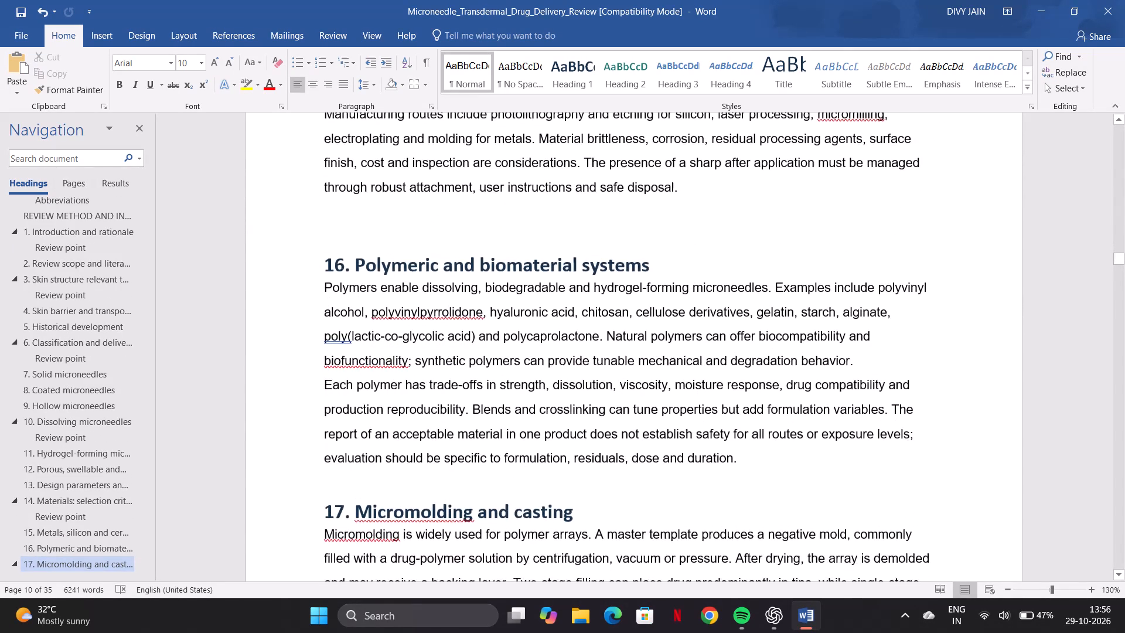
scroll(724, 397, "down", 3)
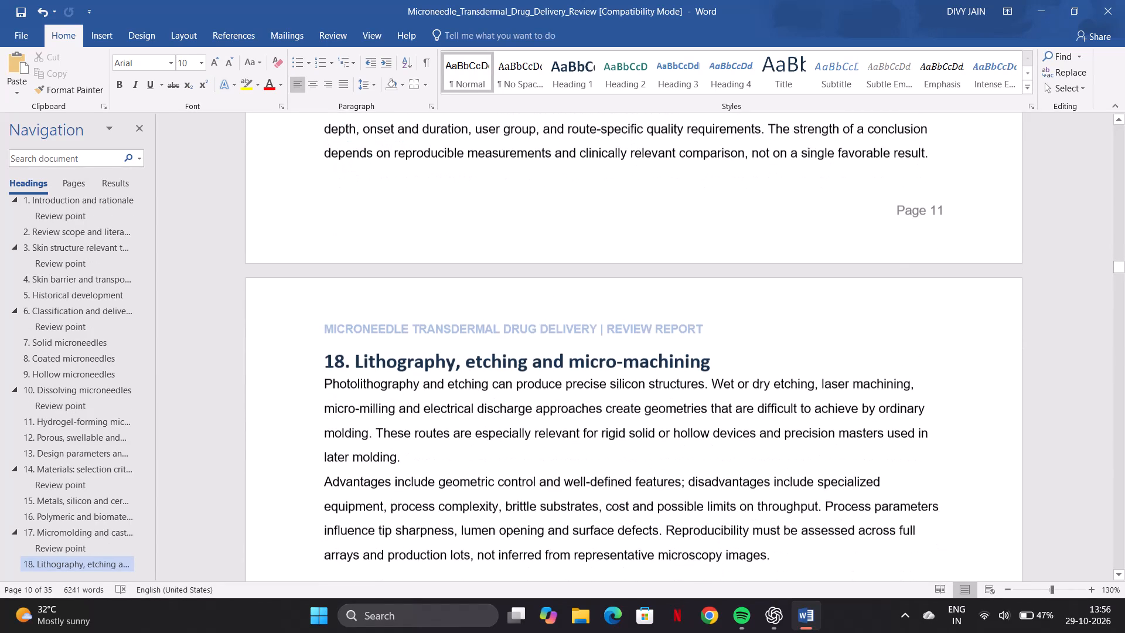
scroll(724, 397, "down", 1)
scroll(698, 312, "down", 1)
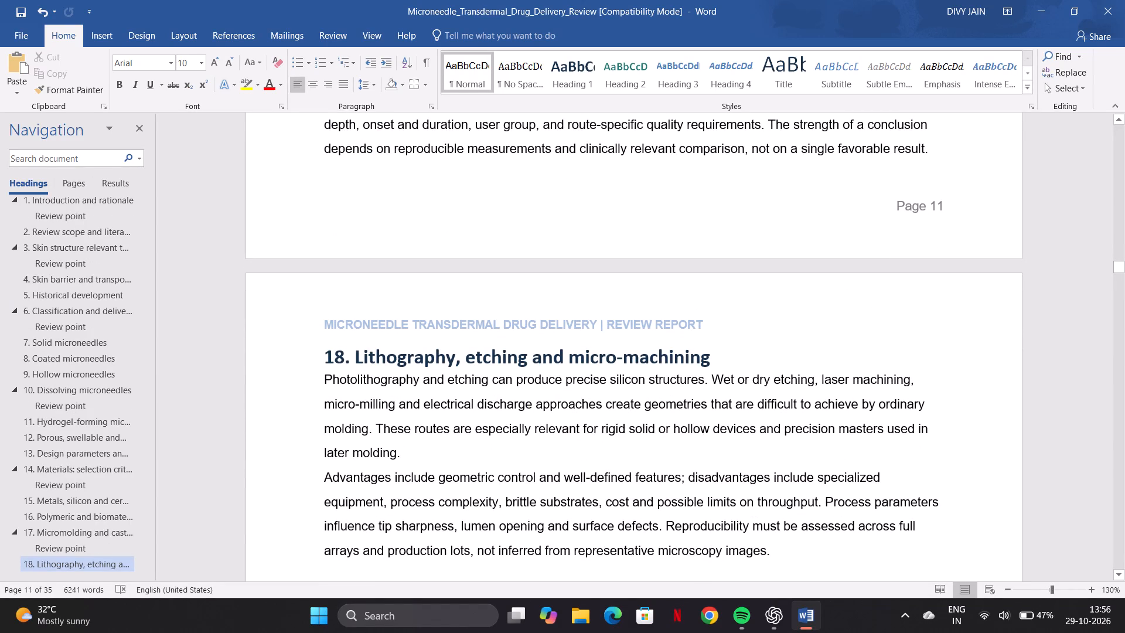
scroll(685, 259, "down", 3)
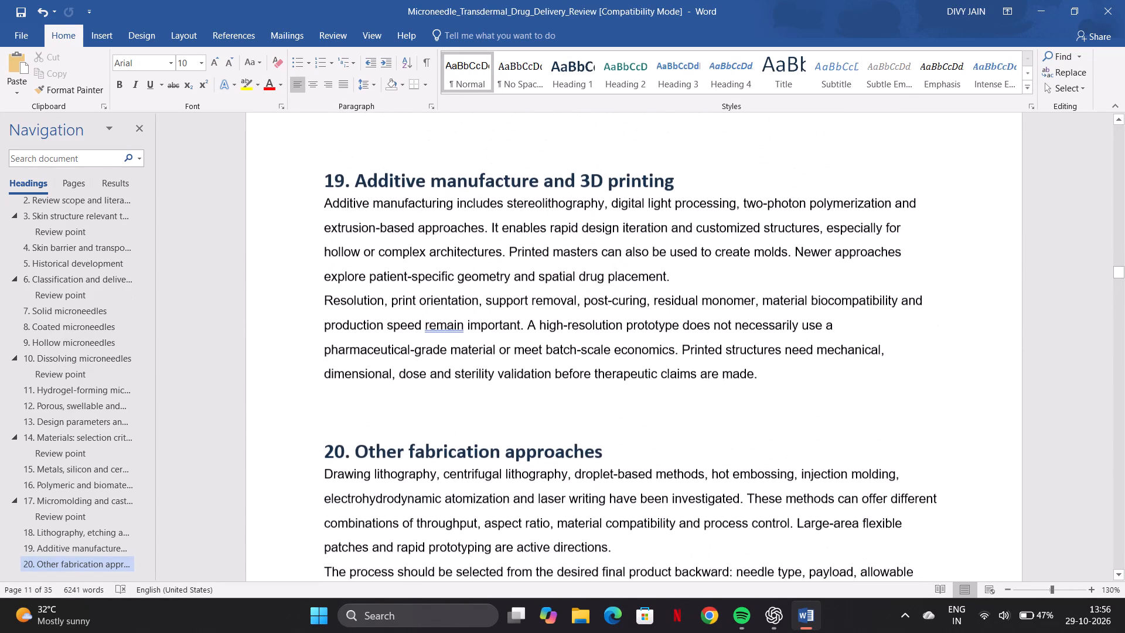
scroll(685, 259, "down", 2)
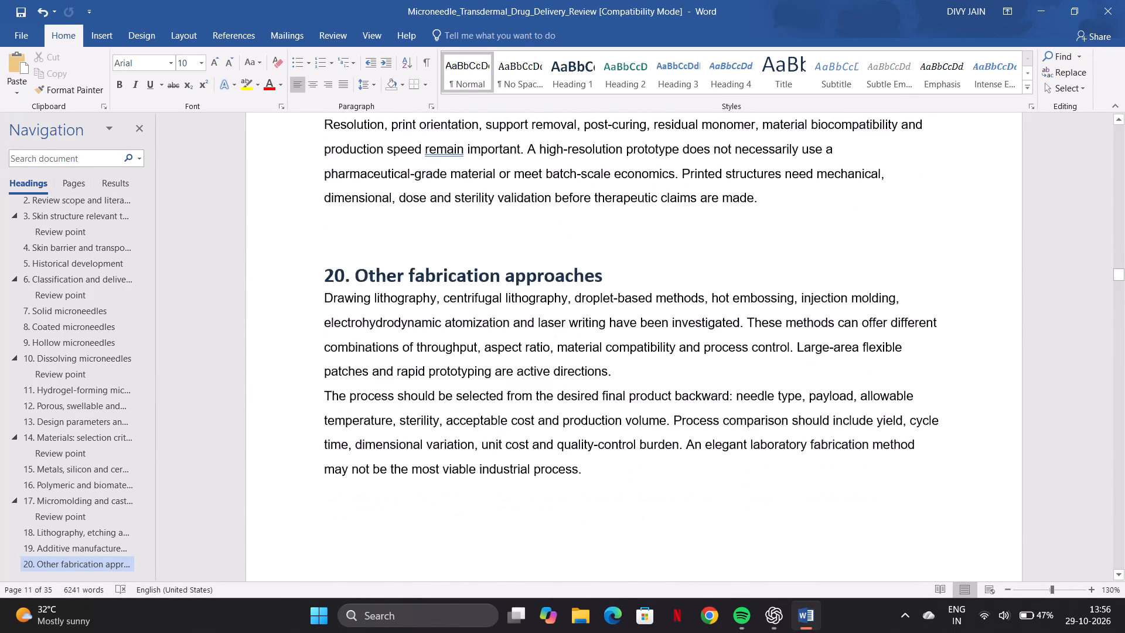
Examine which pages hold sections 21, Drug loading and formulation, through 23, Characterization and quality control.
scroll(685, 259, "down", 3)
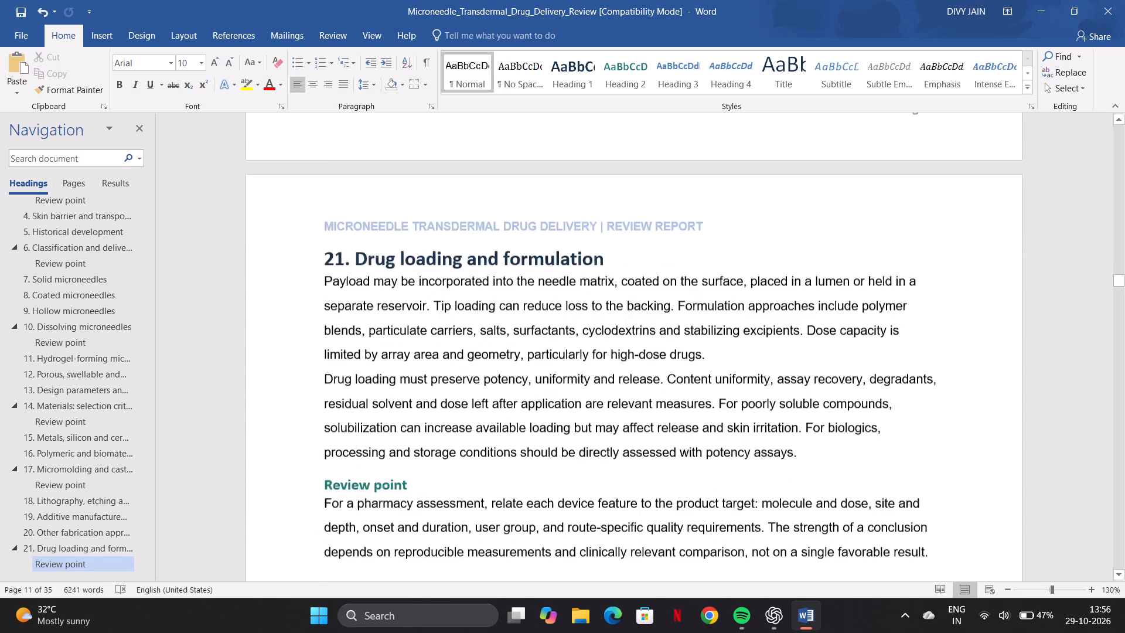
scroll(685, 259, "down", 1)
scroll(685, 259, "left", 2)
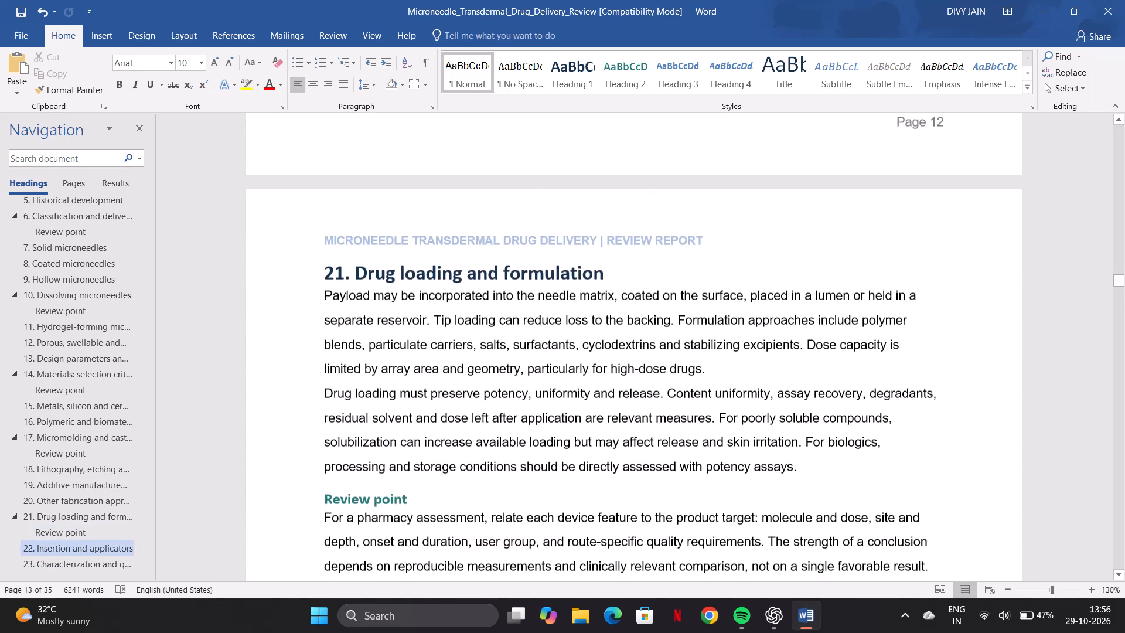
scroll(685, 259, "left", 1)
scroll(685, 259, "down", 2)
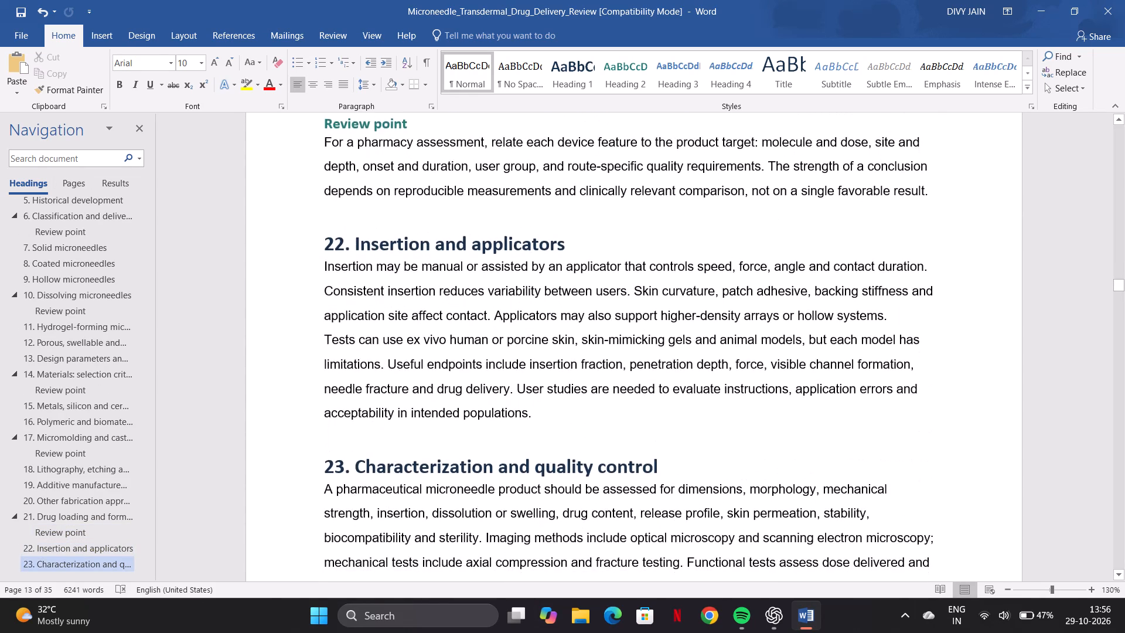
scroll(685, 259, "down", 2)
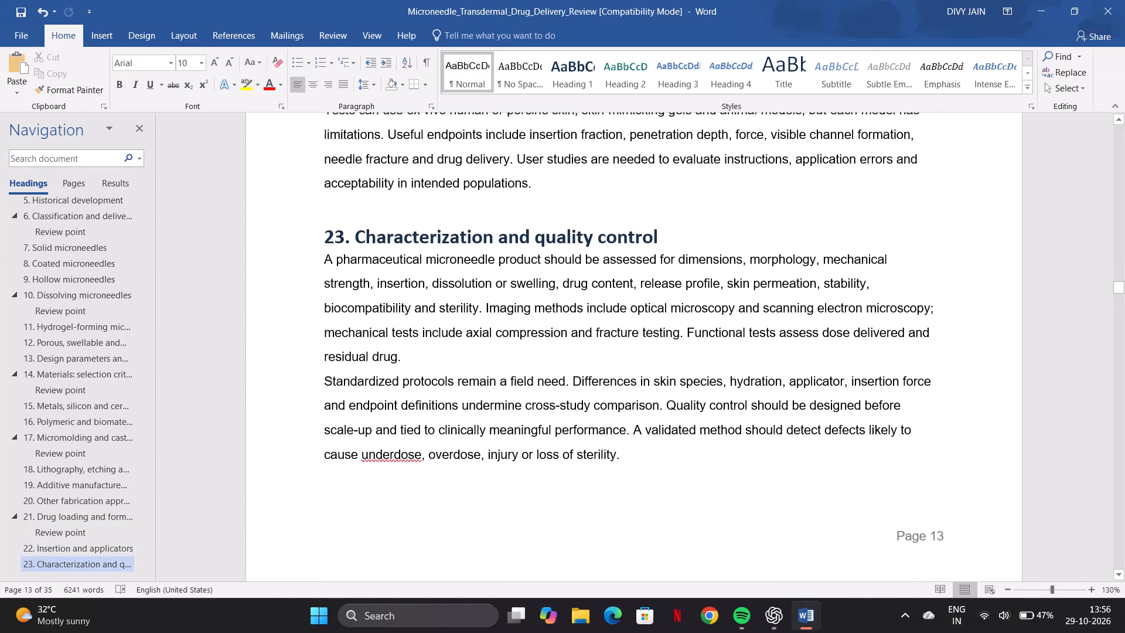
Replace the report pages of the Drug loading, insertion, characterization and release row in the contents table with the range start 13-.
scroll(685, 259, "up", 11)
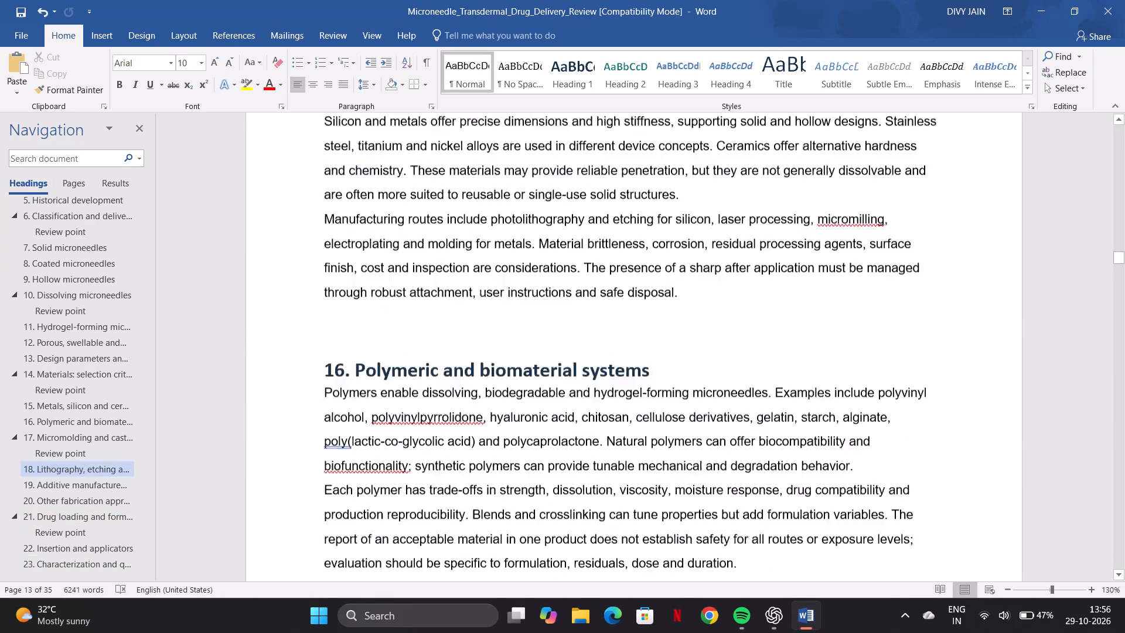
scroll(685, 259, "up", 8)
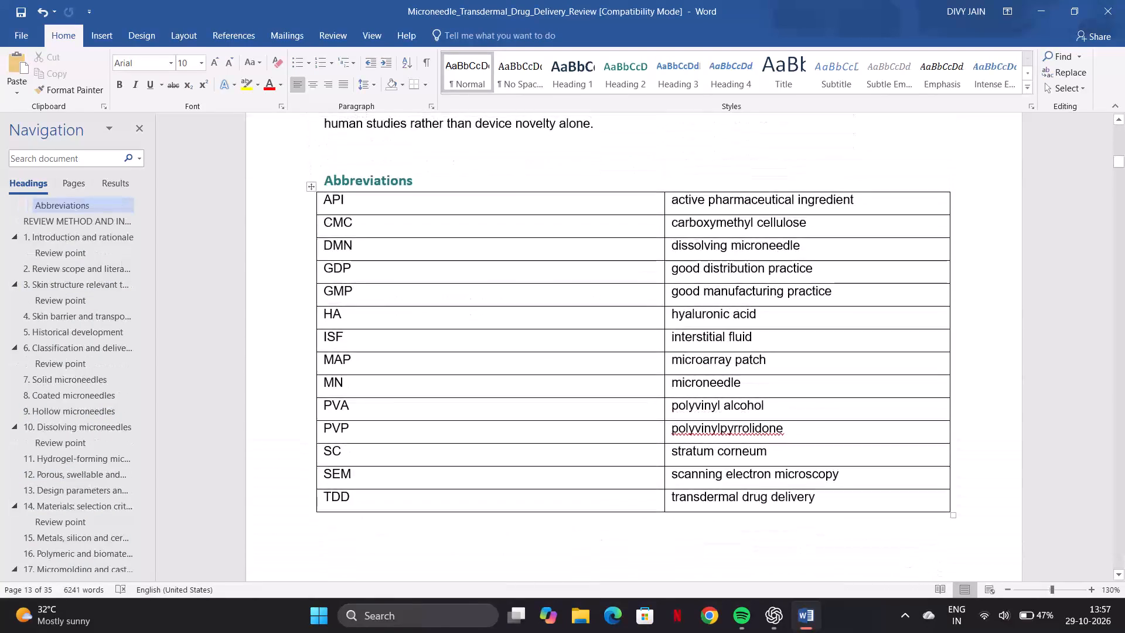
scroll(685, 259, "up", 6)
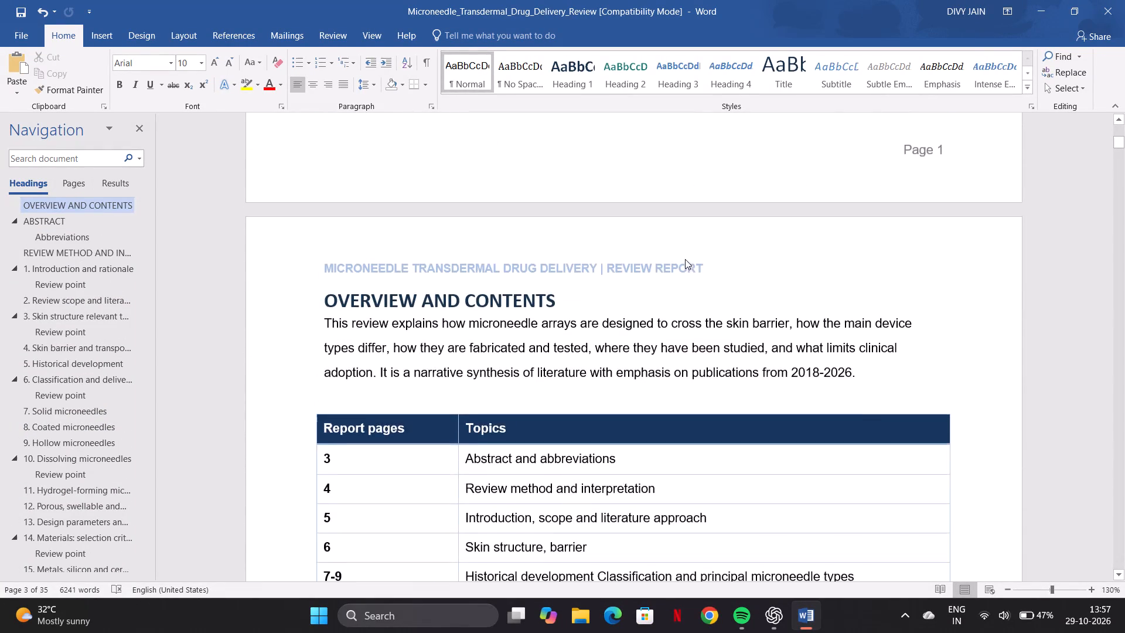
scroll(685, 259, "down", 3)
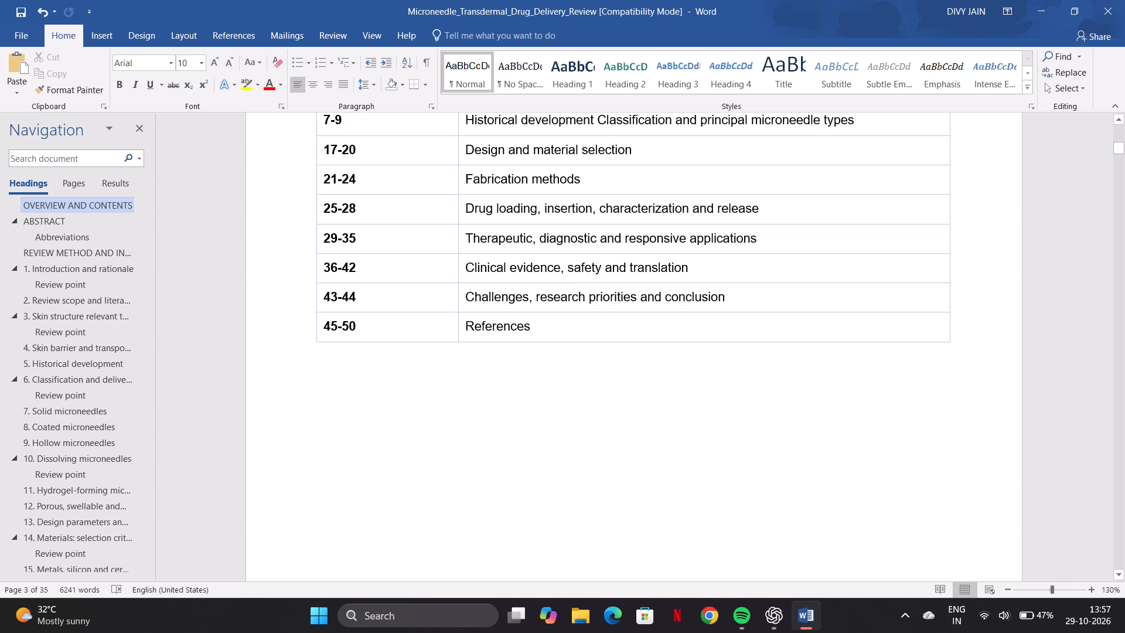
left_click(389, 210)
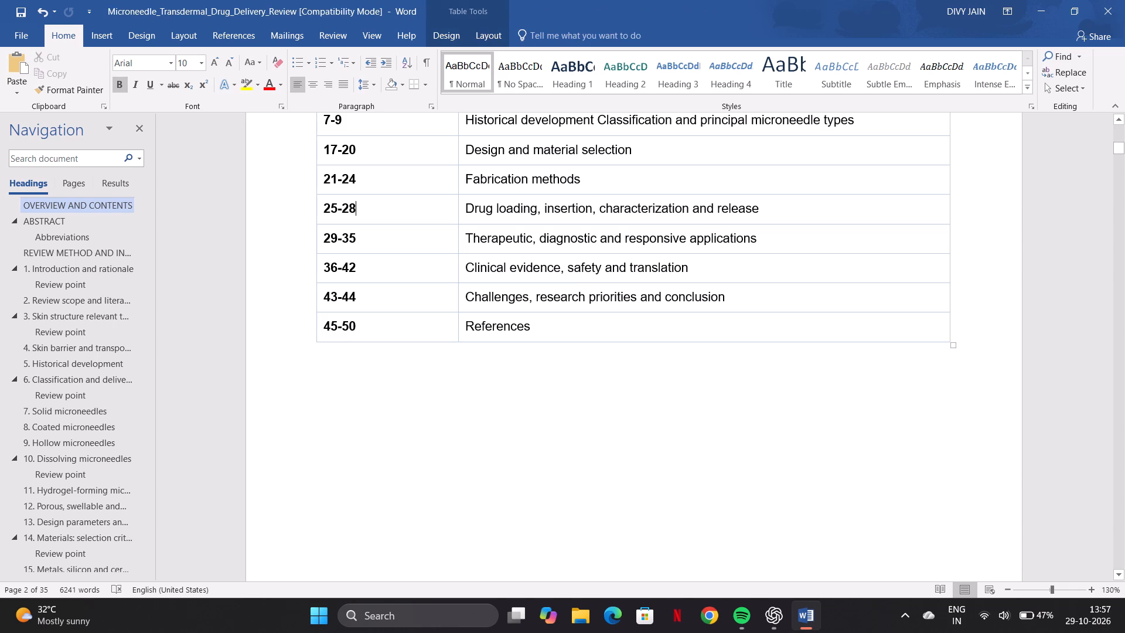
key("BackSpace")
key("BackSpace")
key("BackSpace")
key("BackSpace")
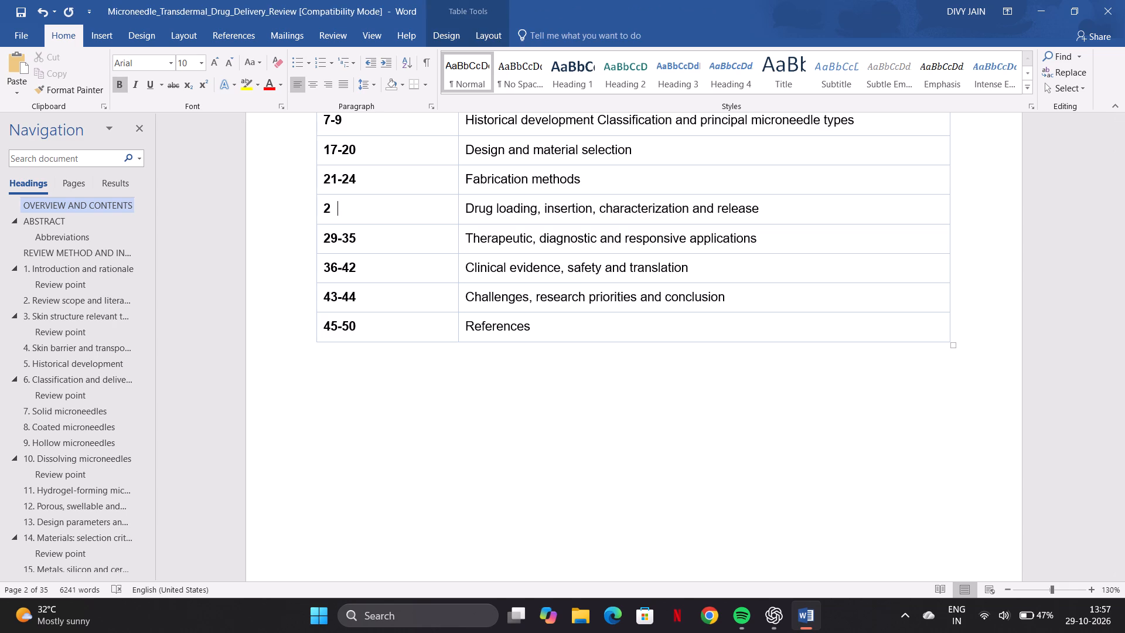
key("BackSpace")
type("13")
key("minus")
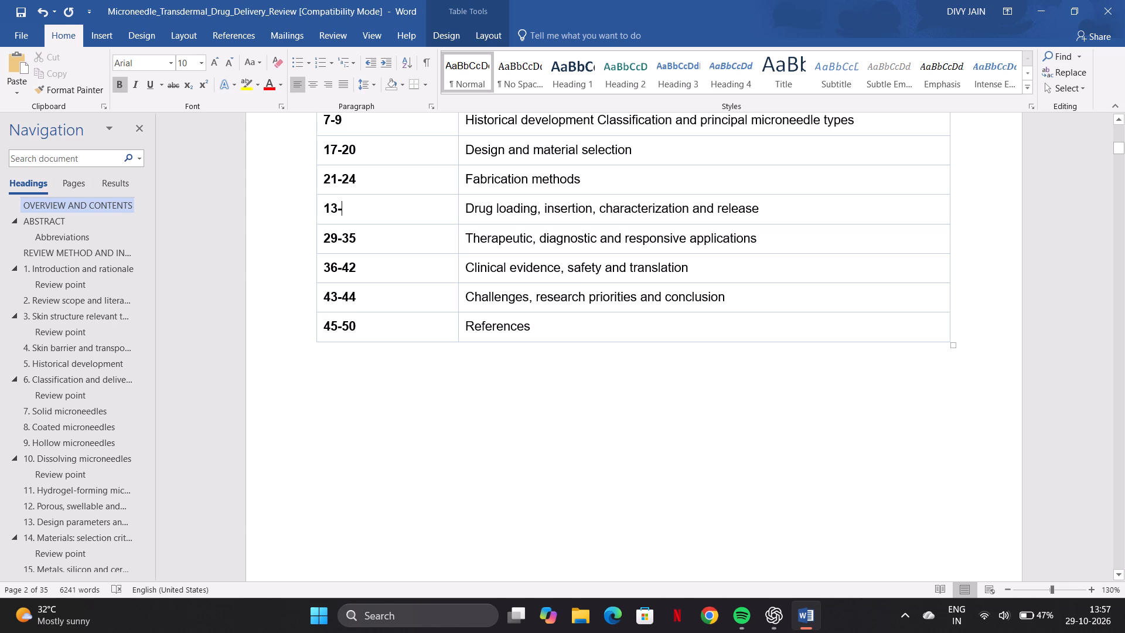
Examine which pages hold sections 32, Clinical evidence and translation, through 39, Research gaps and future directions.
scroll(643, 431, "down", 8)
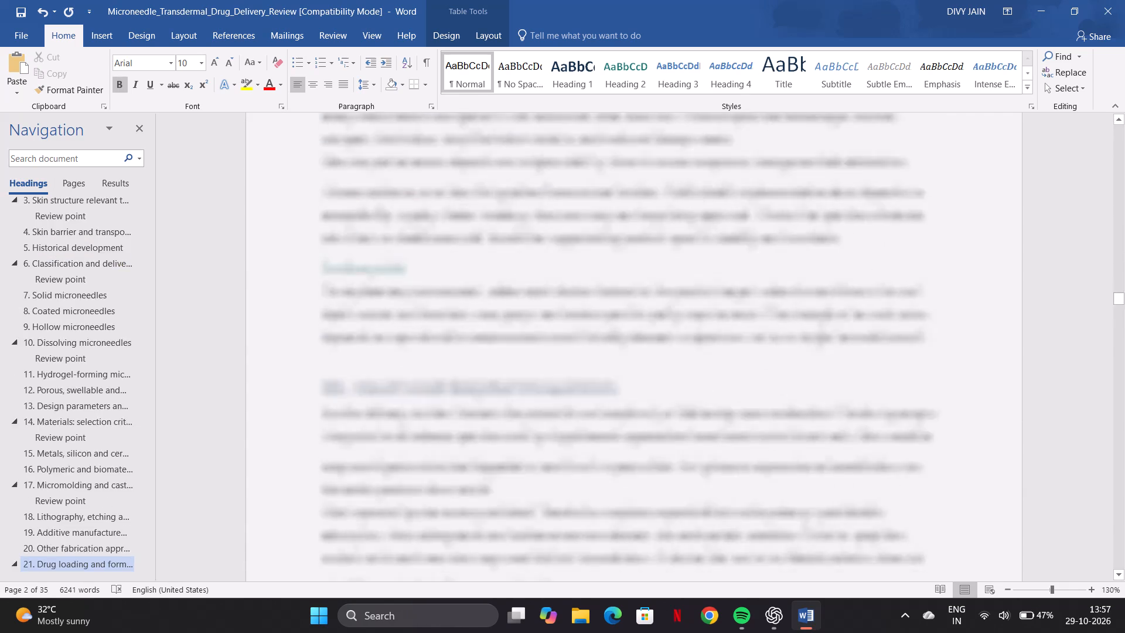
scroll(643, 431, "down", 3)
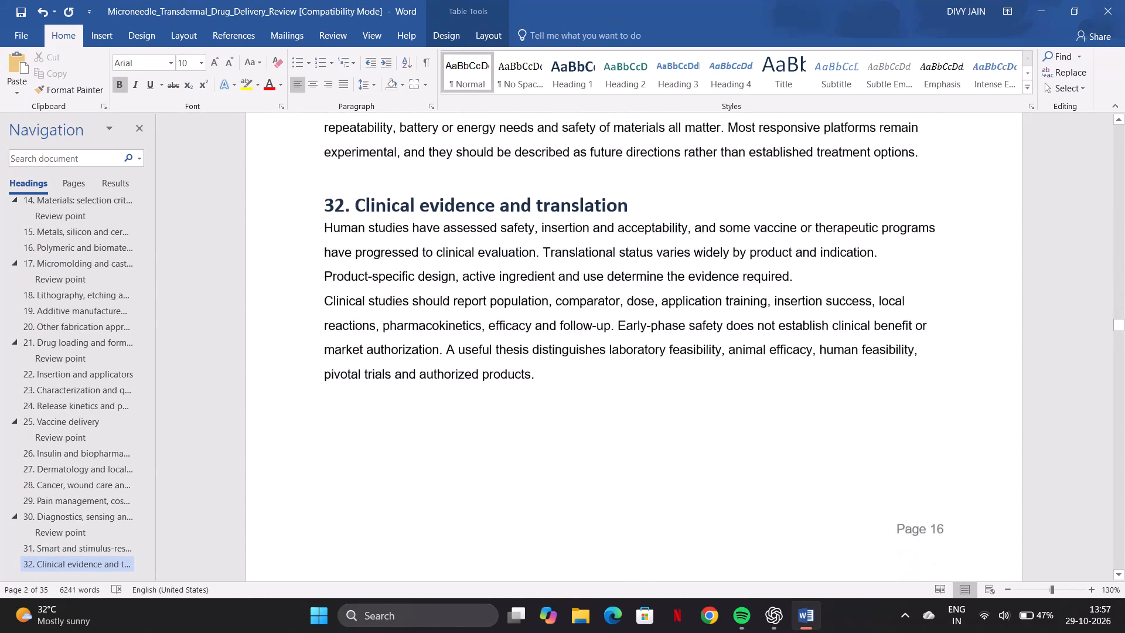
scroll(643, 431, "down", 2)
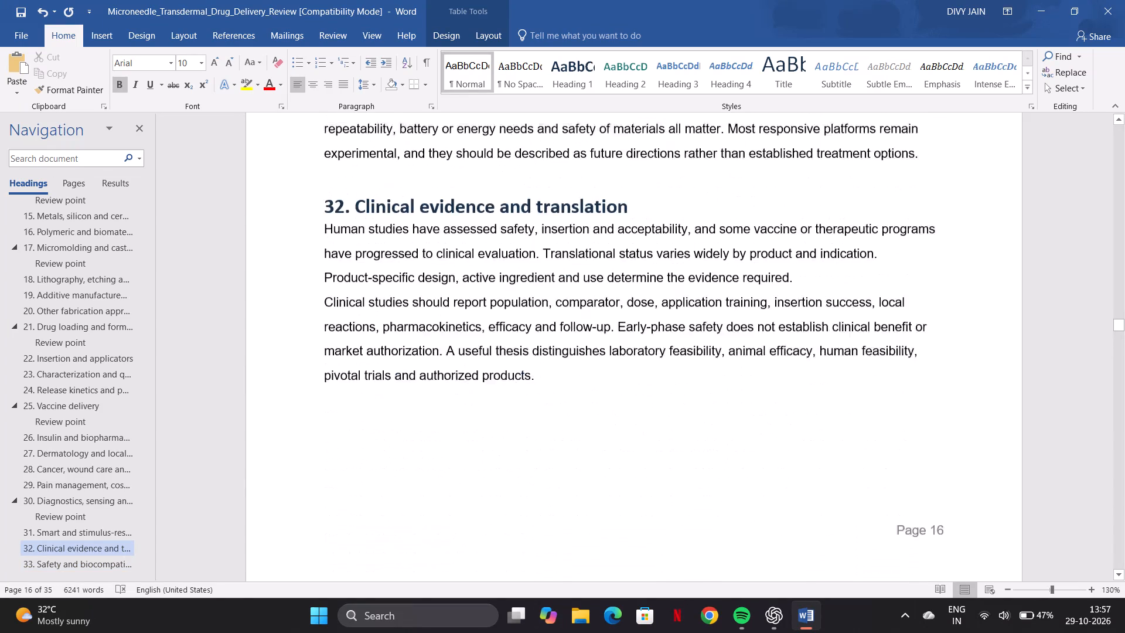
scroll(643, 431, "down", 1)
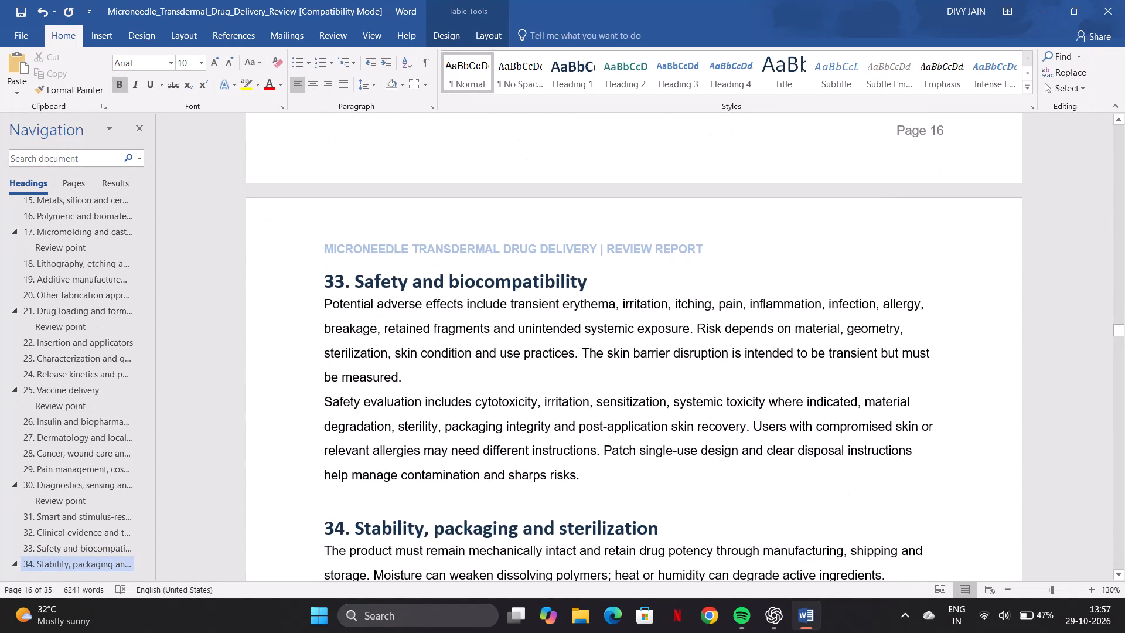
scroll(643, 431, "right", 1)
scroll(659, 494, "down", 1)
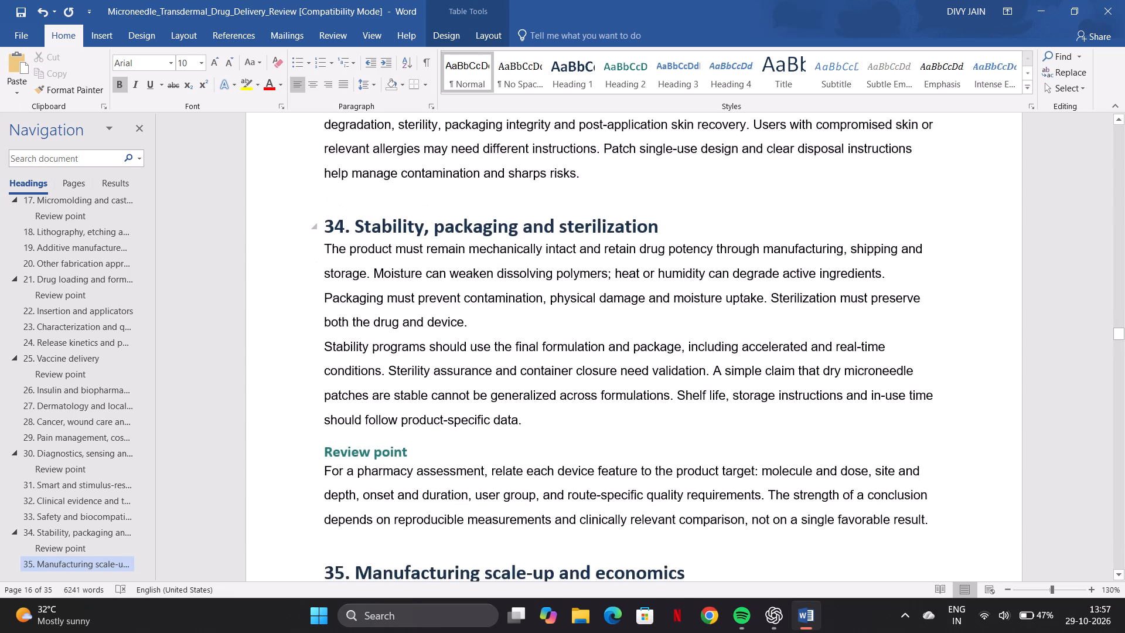
scroll(659, 494, "down", 2)
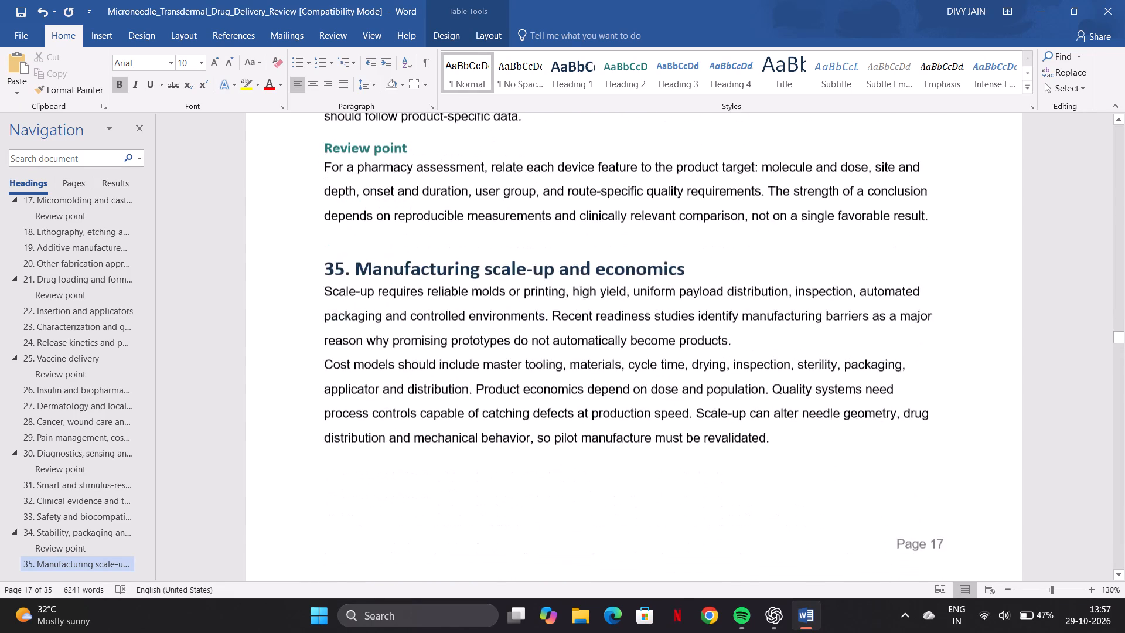
scroll(659, 494, "down", 2)
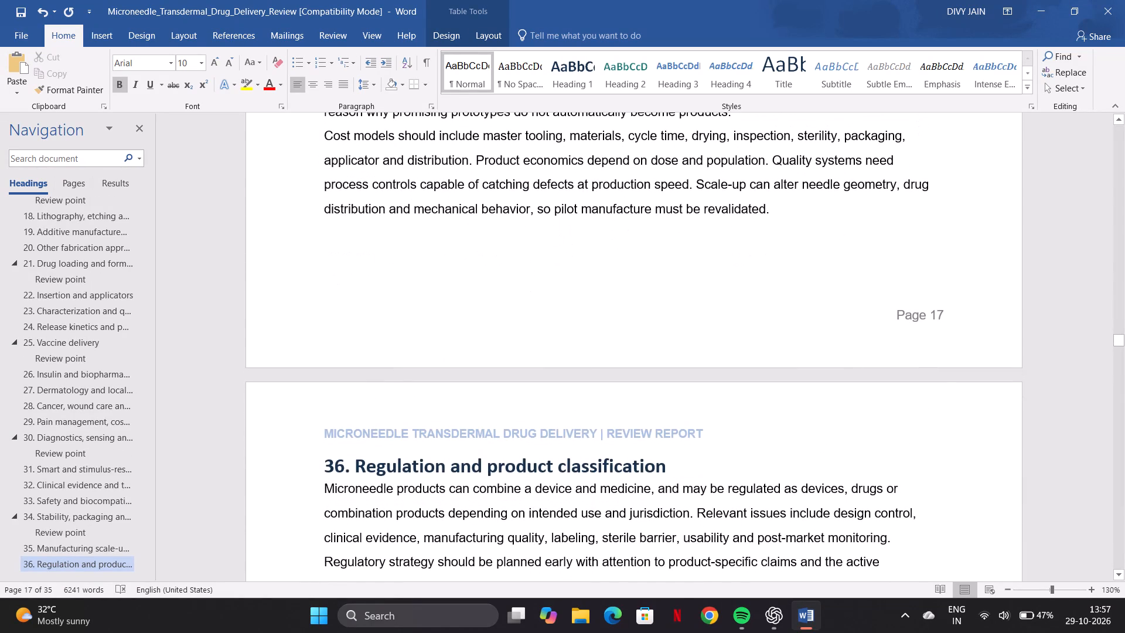
scroll(659, 494, "down", 1)
scroll(659, 494, "up", 1)
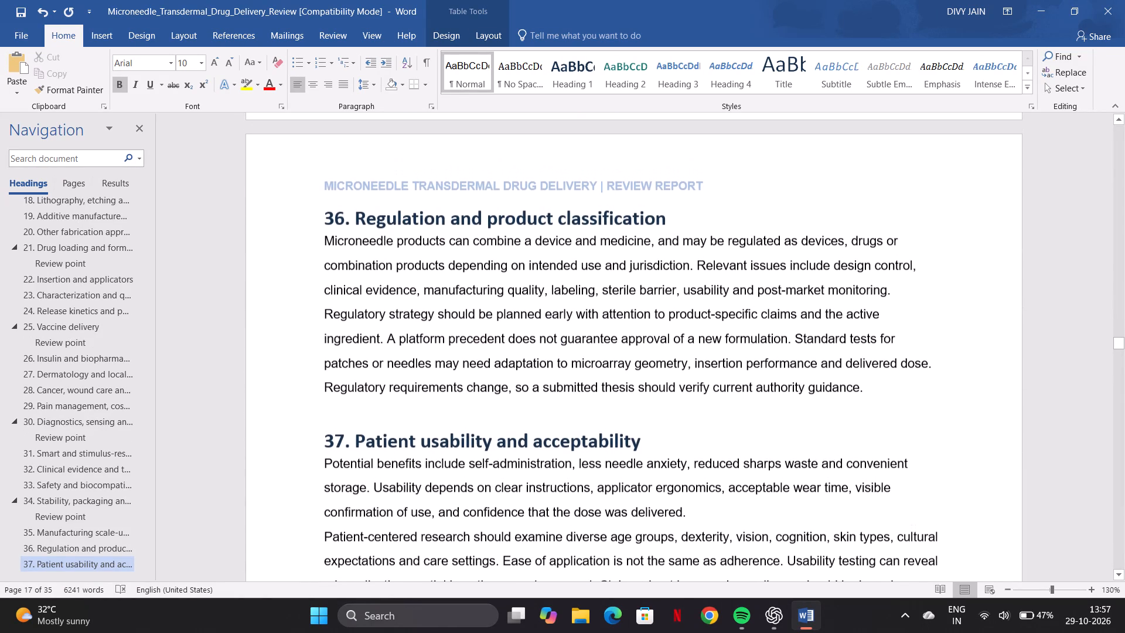
scroll(659, 494, "up", 1)
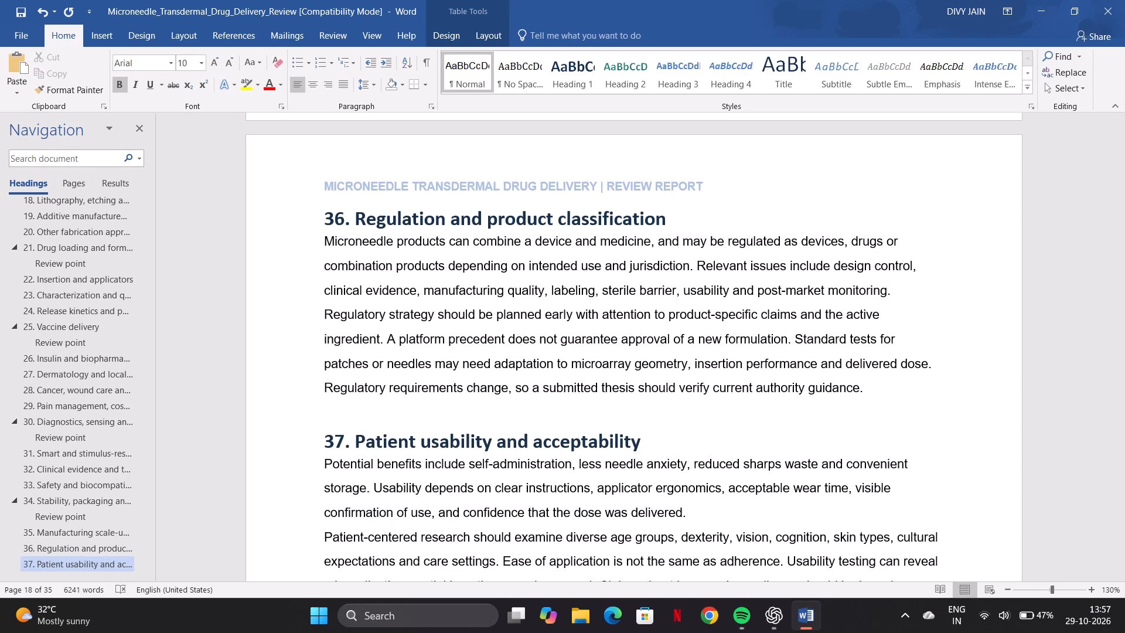
scroll(756, 397, "down", 2)
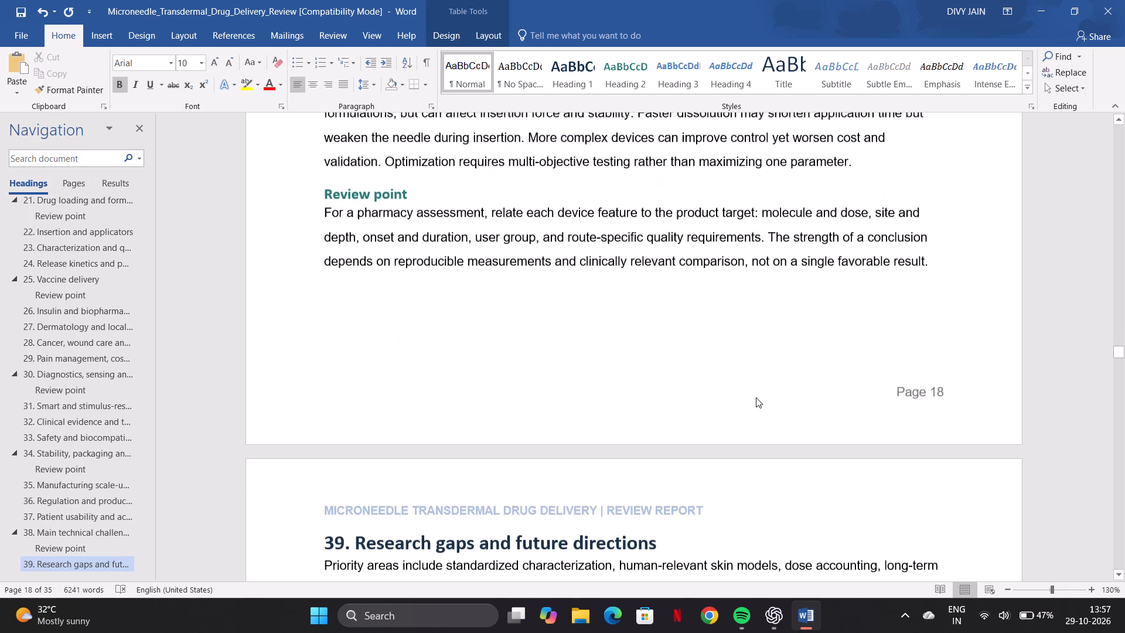
scroll(756, 397, "up", 1)
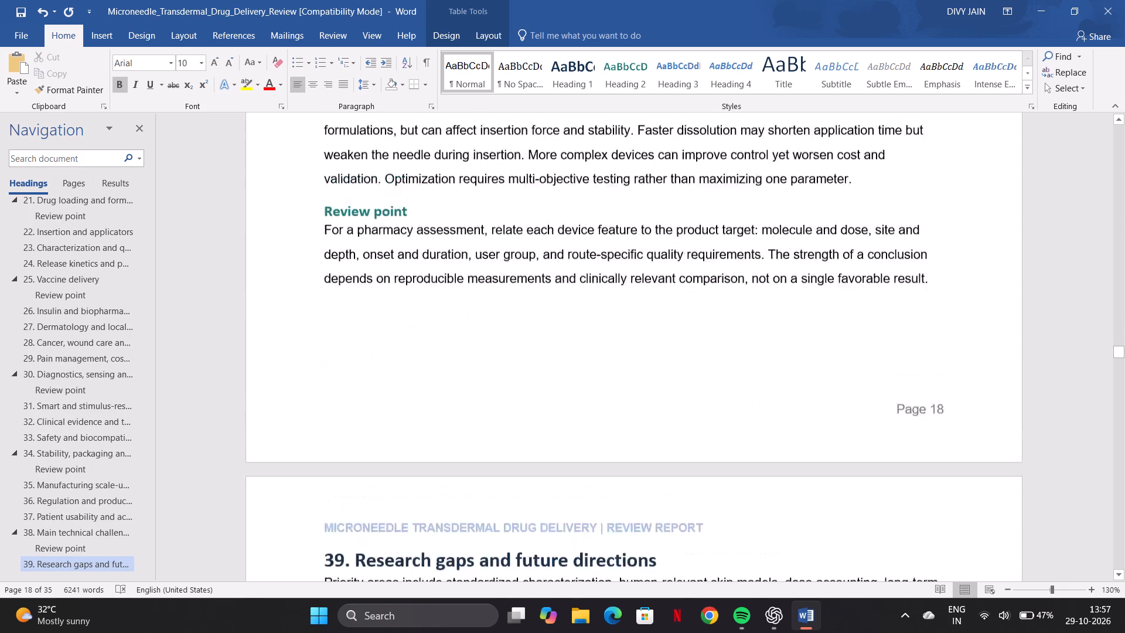
Recheck which pages hold sections 24, Release kinetics and pharmacokinetics, through 31, Smart and stimulus-responsive systems.
scroll(756, 397, "up", 5)
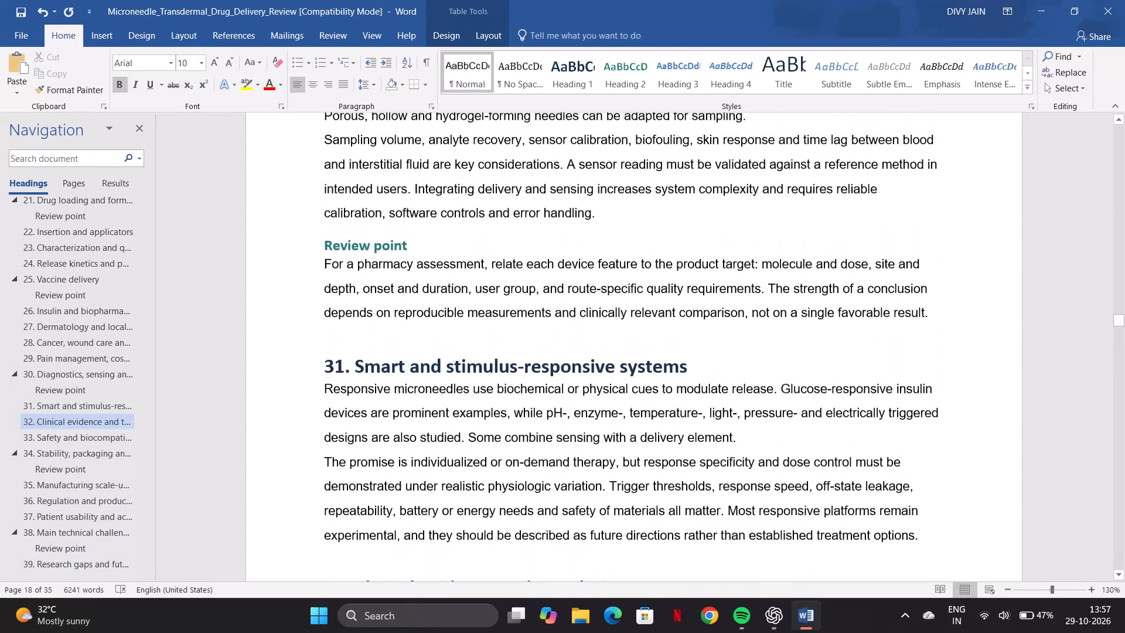
scroll(756, 397, "up", 3)
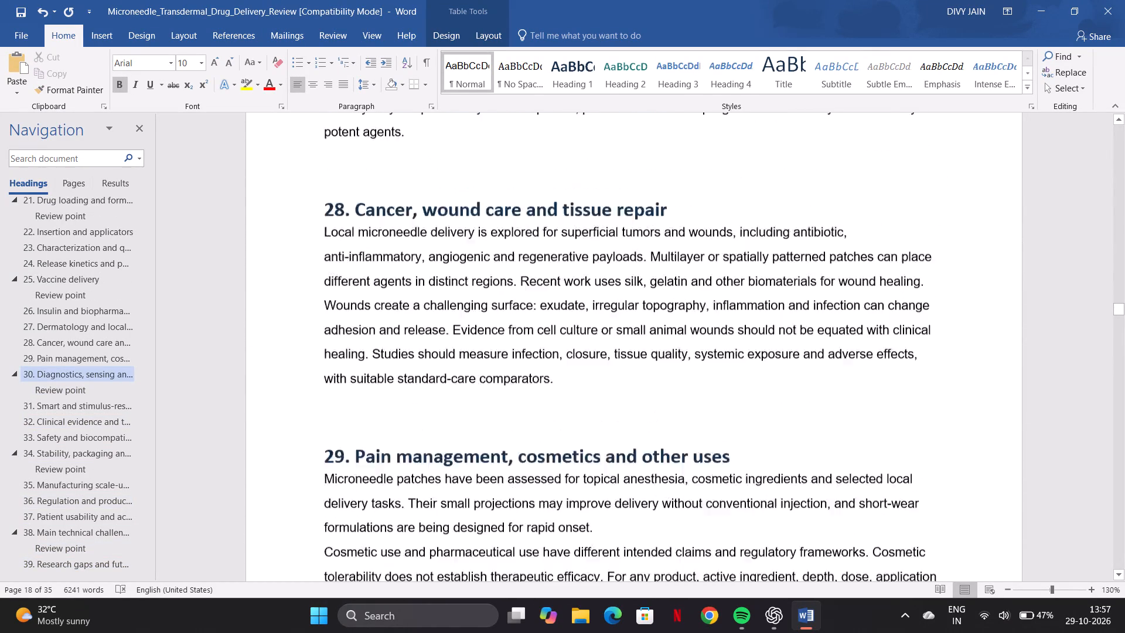
scroll(756, 397, "up", 4)
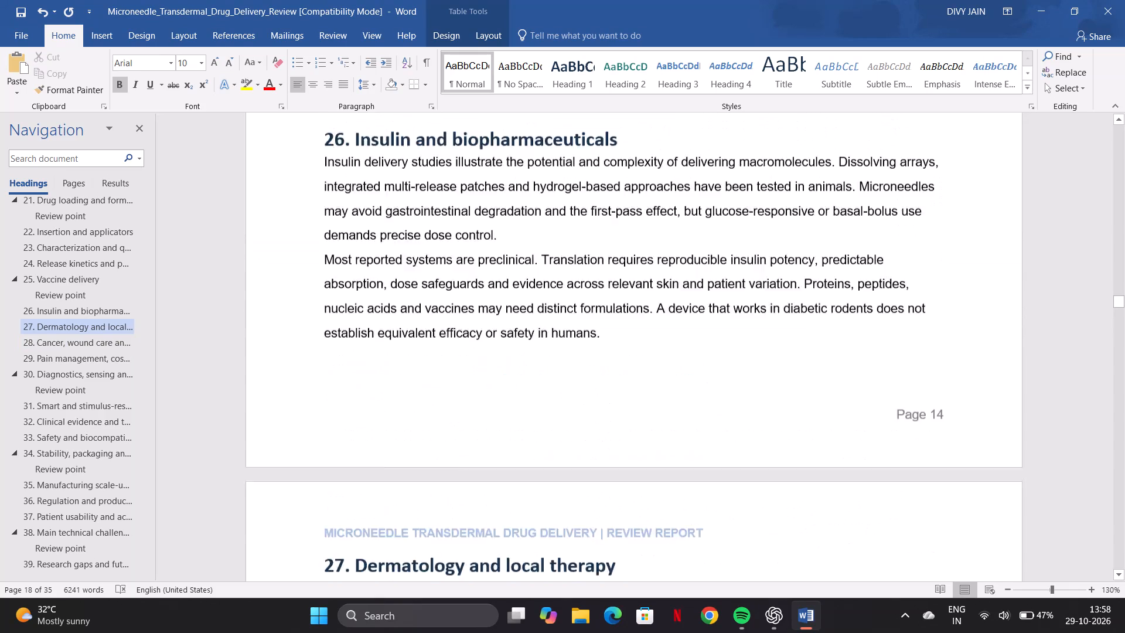
scroll(756, 397, "up", 2)
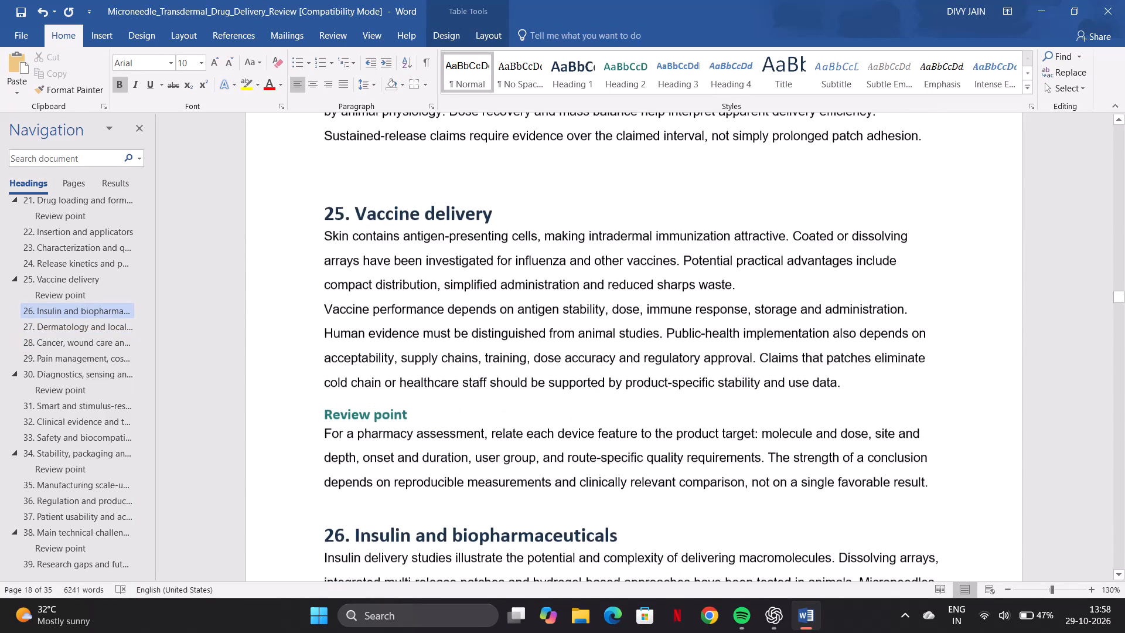
scroll(756, 397, "up", 5)
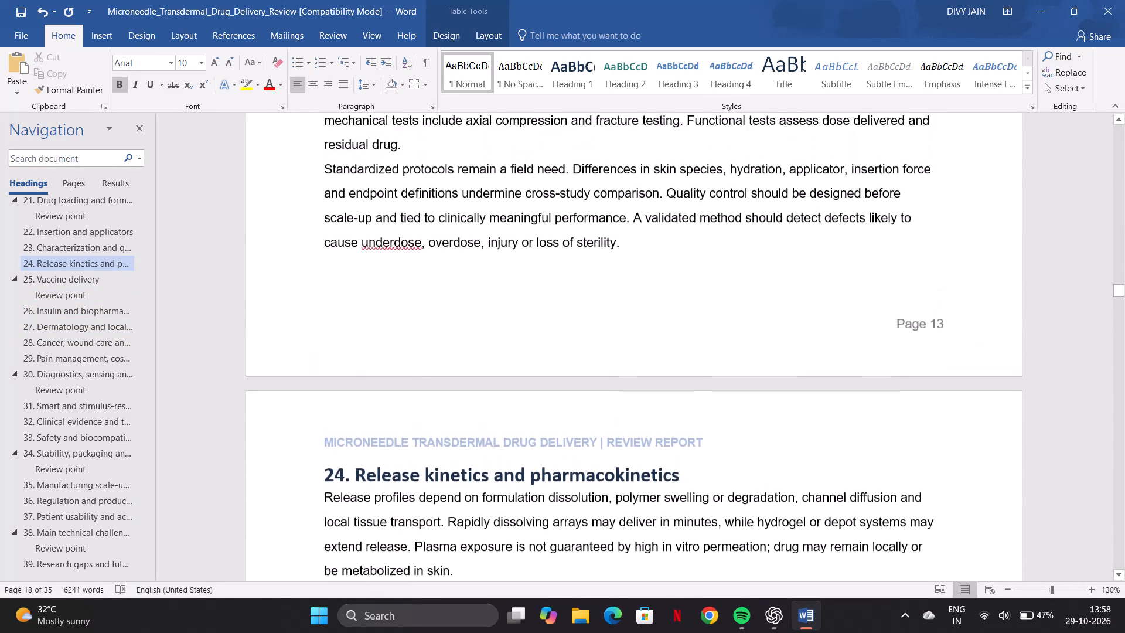
scroll(756, 397, "up", 6)
Go back to the Overview and Contents table and review its report page ranges against the listed topics.
scroll(756, 397, "up", 2)
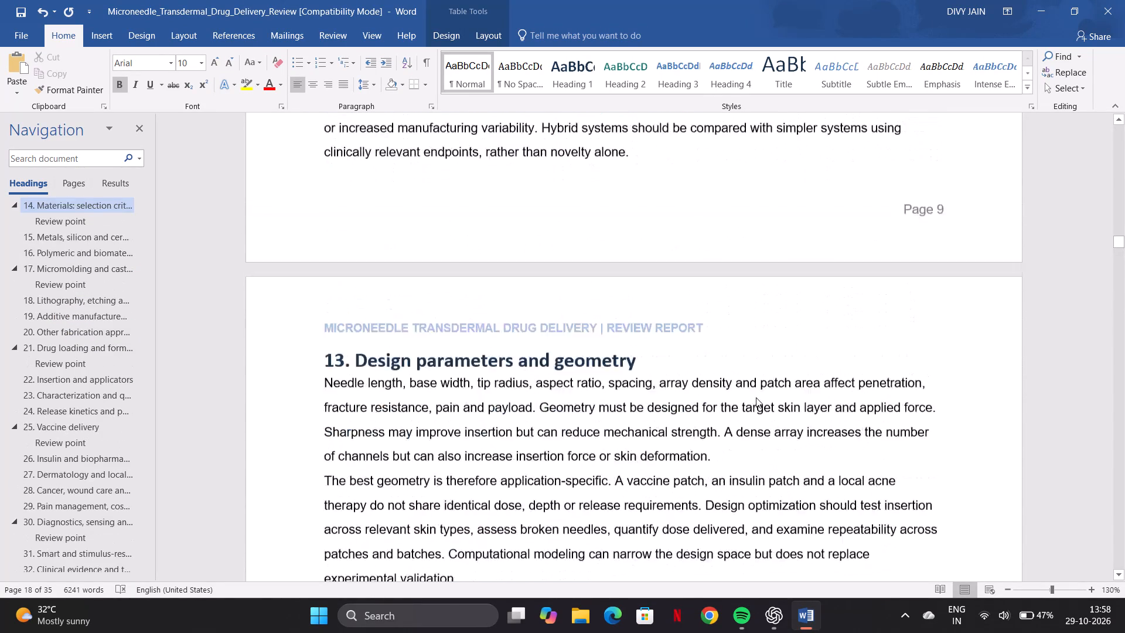
scroll(756, 397, "up", 7)
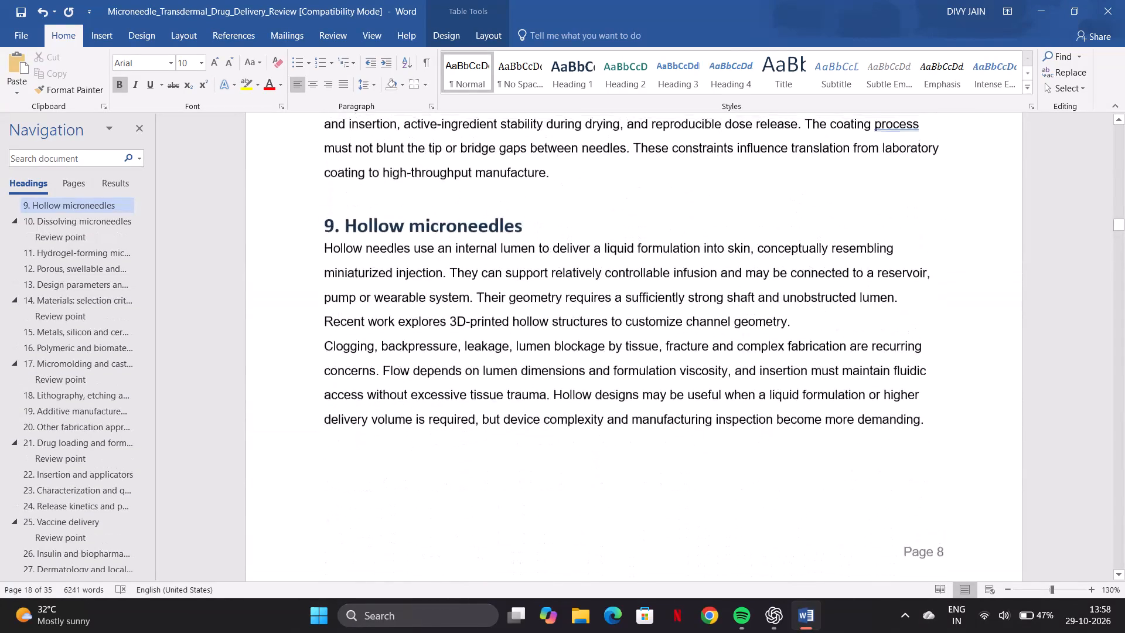
scroll(756, 397, "up", 7)
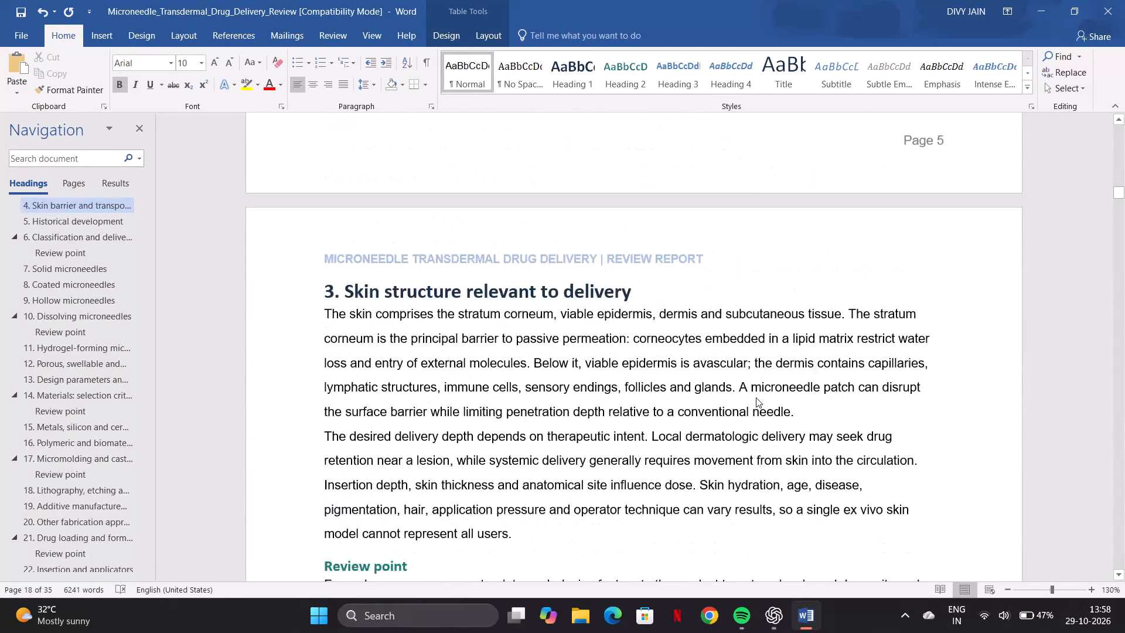
scroll(756, 397, "up", 7)
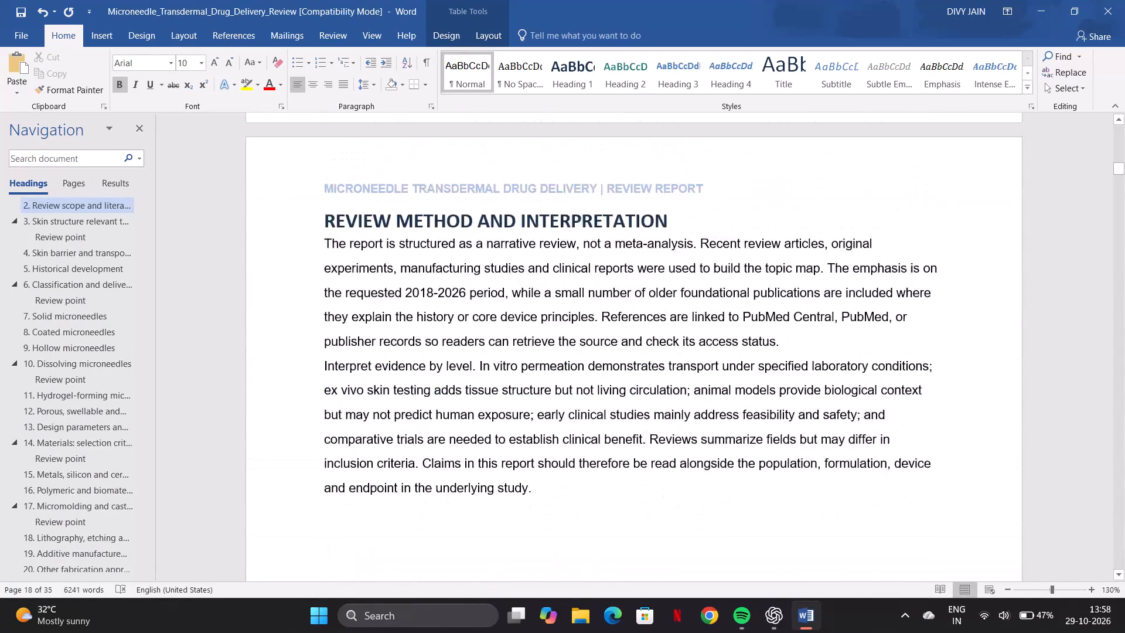
scroll(756, 397, "up", 4)
scroll(756, 397, "down", 1)
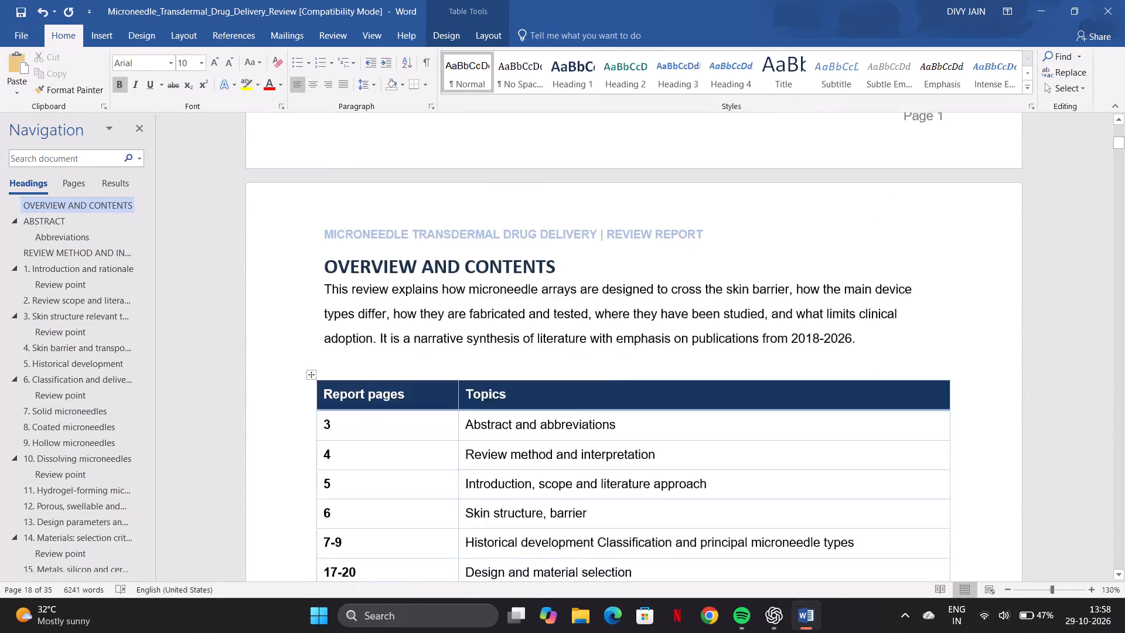
scroll(756, 397, "down", 1)
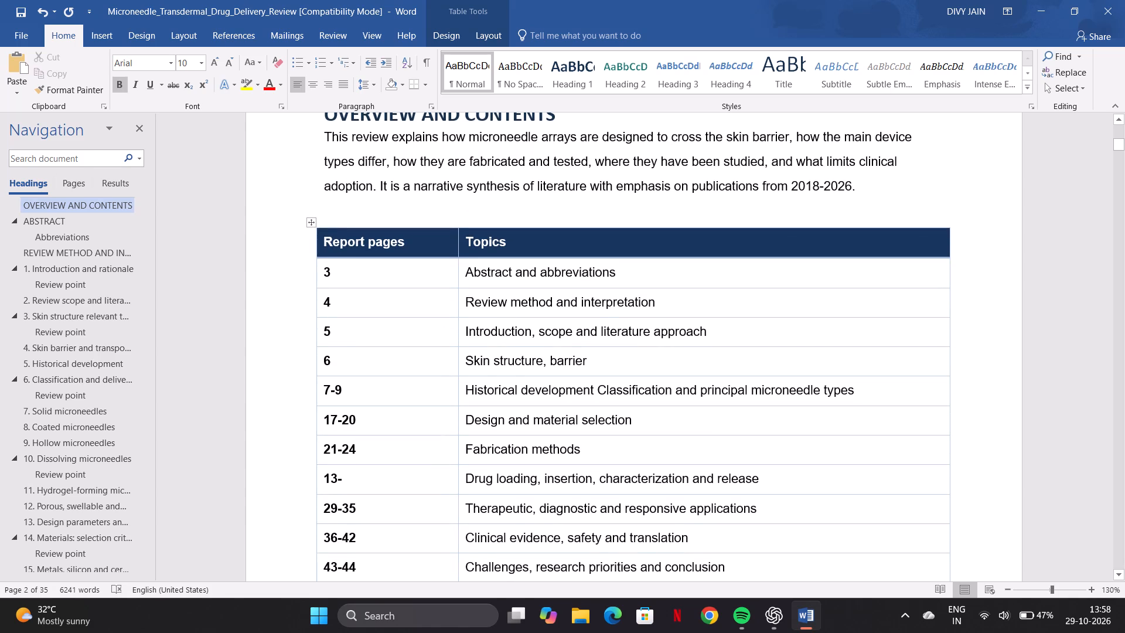
left_click(673, 383)
scroll(673, 383, "down", 1)
scroll(665, 337, "up", 1)
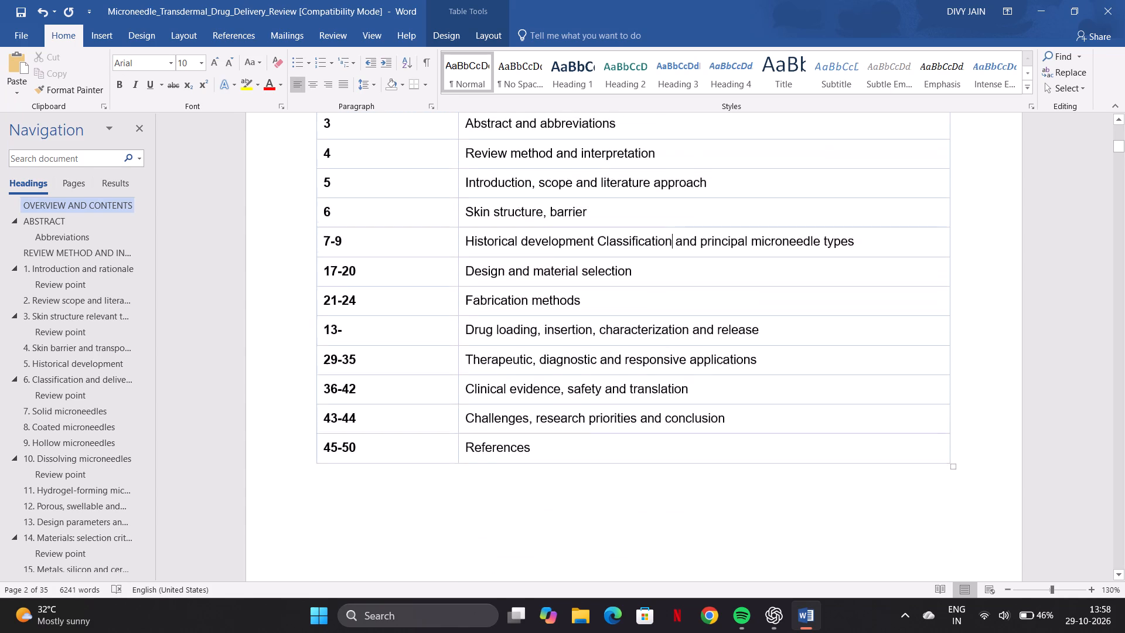
scroll(665, 337, "up", 1)
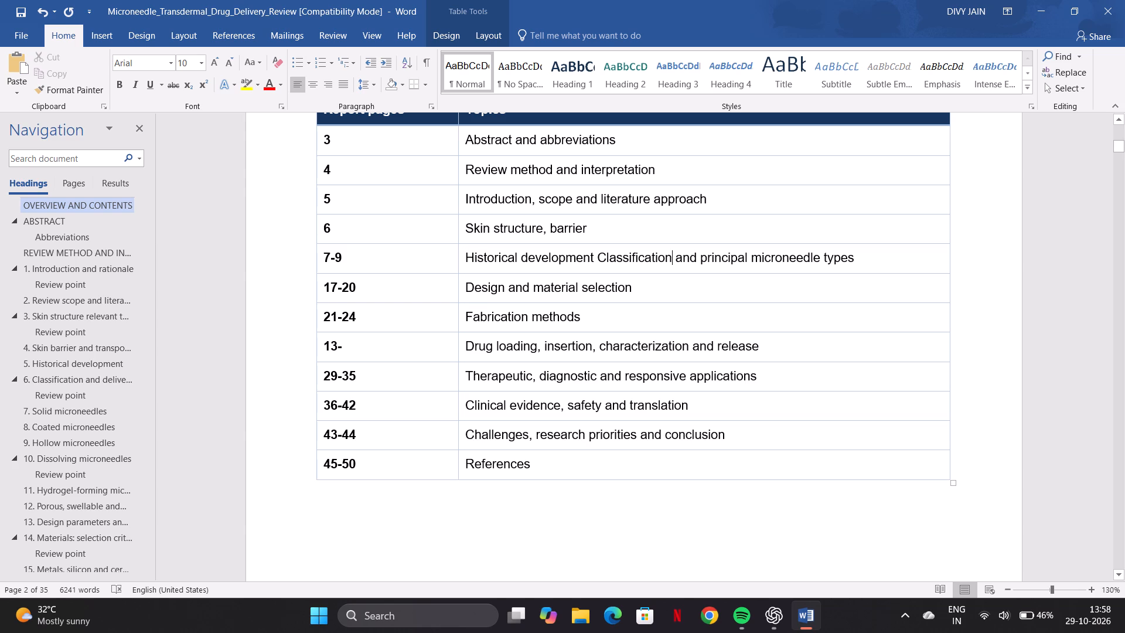
Examine which pages hold section 40, Conclusion, and the References list.
scroll(705, 423, "down", 12)
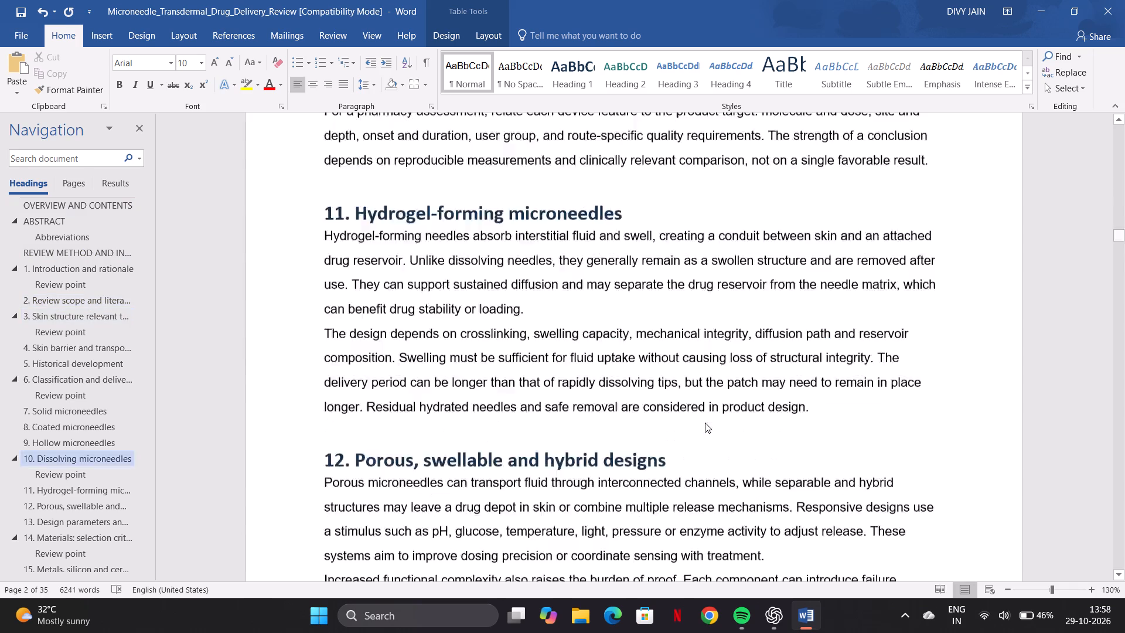
scroll(705, 423, "down", 7)
scroll(705, 423, "up", 4)
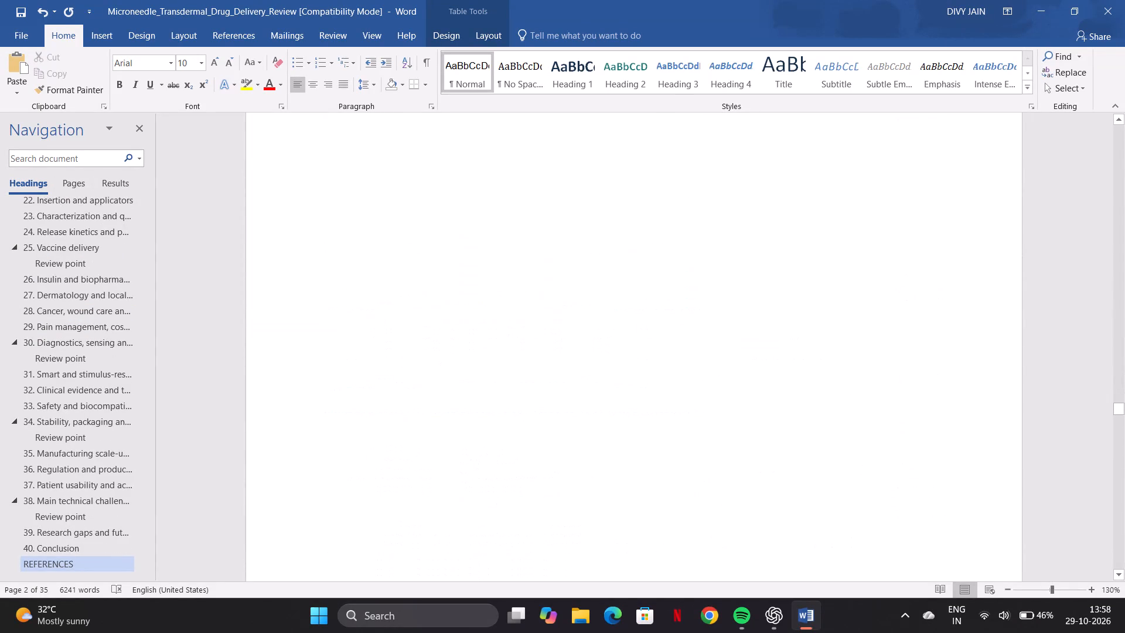
scroll(705, 423, "up", 2)
scroll(705, 423, "down", 3)
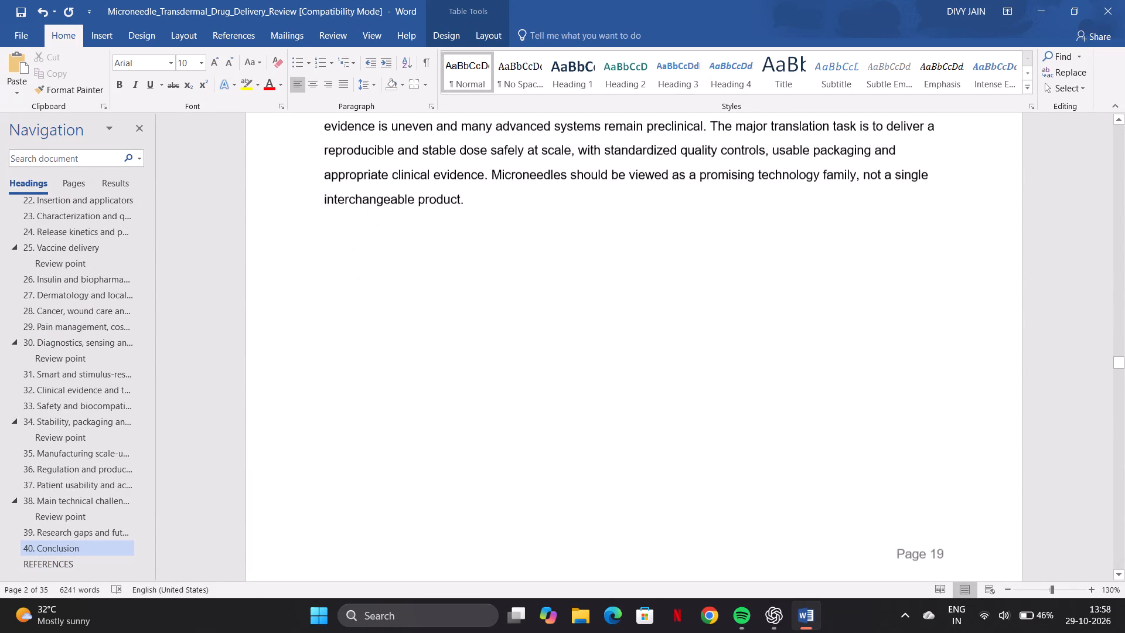
scroll(705, 423, "down", 3)
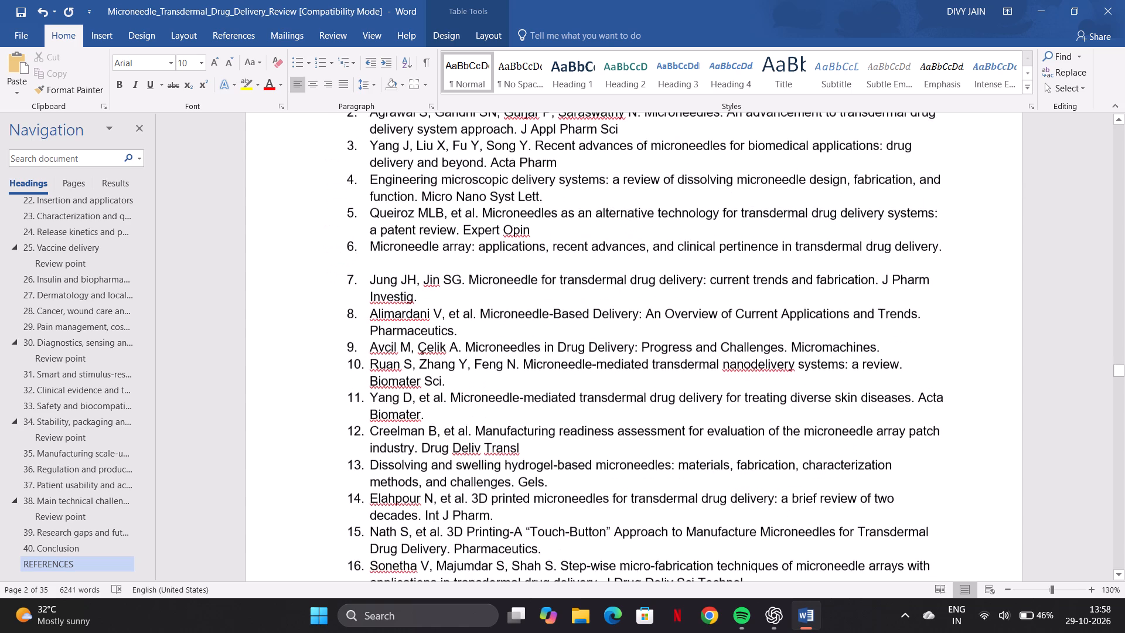
scroll(705, 423, "down", 2)
scroll(705, 423, "up", 4)
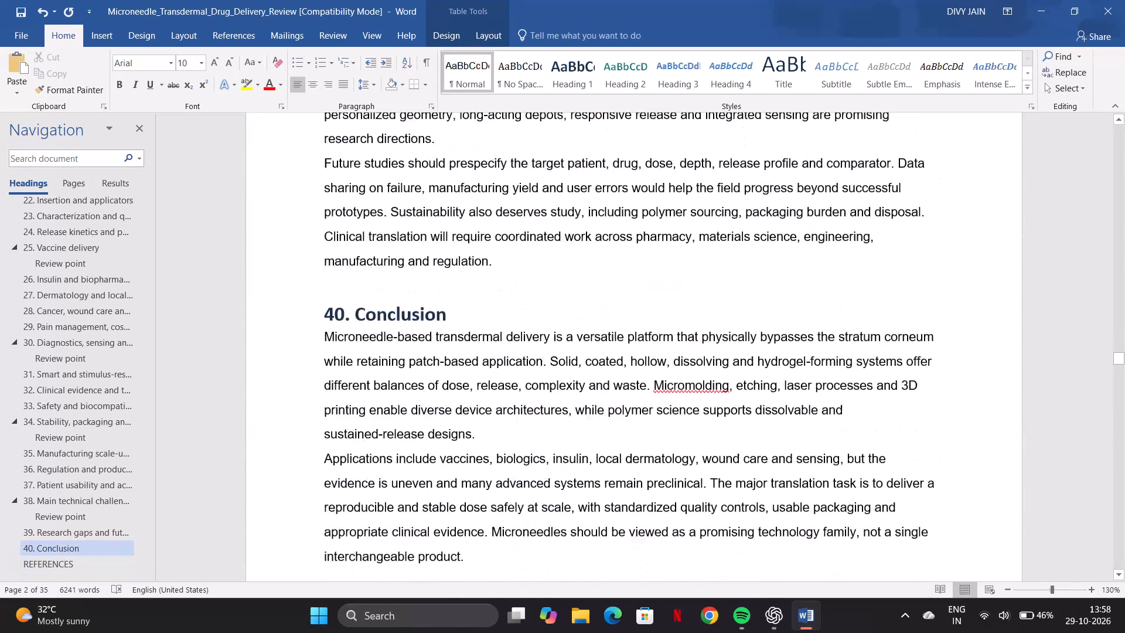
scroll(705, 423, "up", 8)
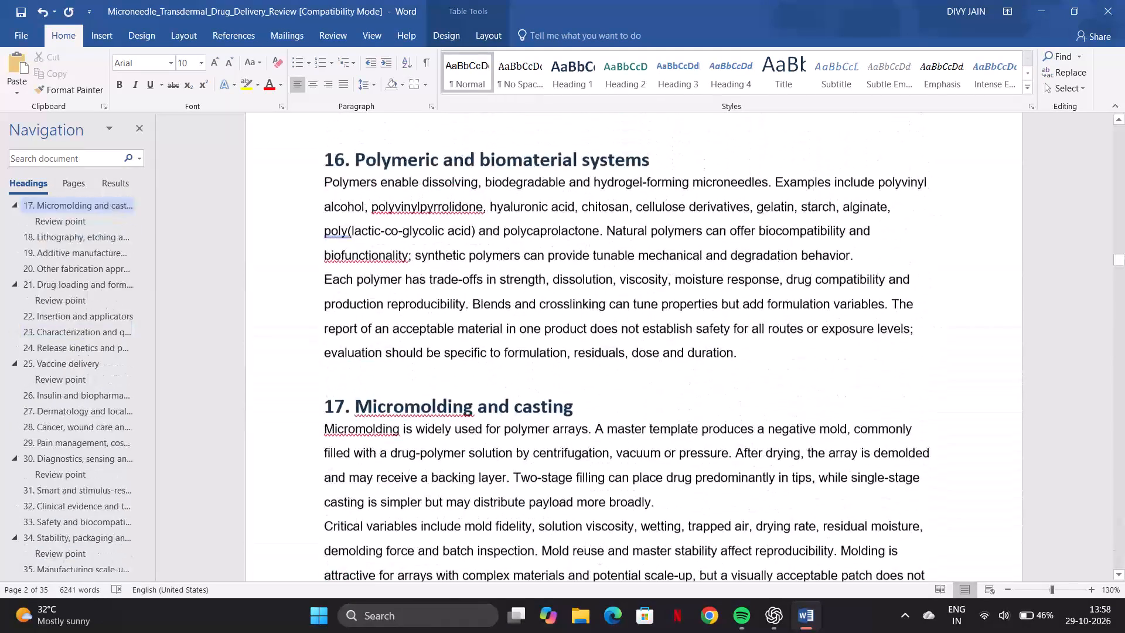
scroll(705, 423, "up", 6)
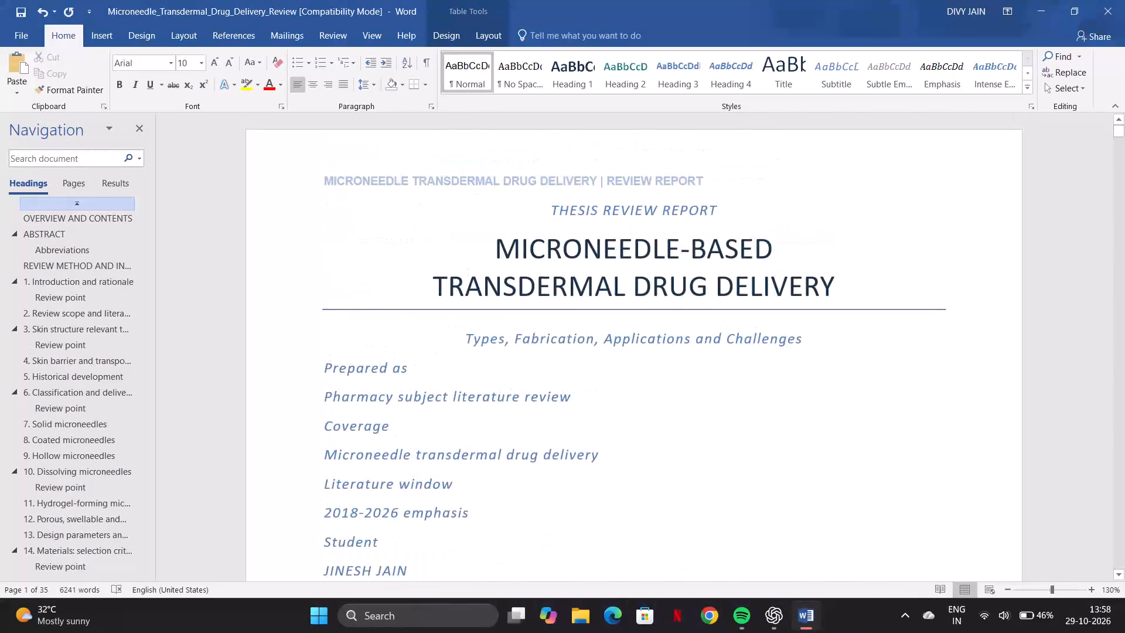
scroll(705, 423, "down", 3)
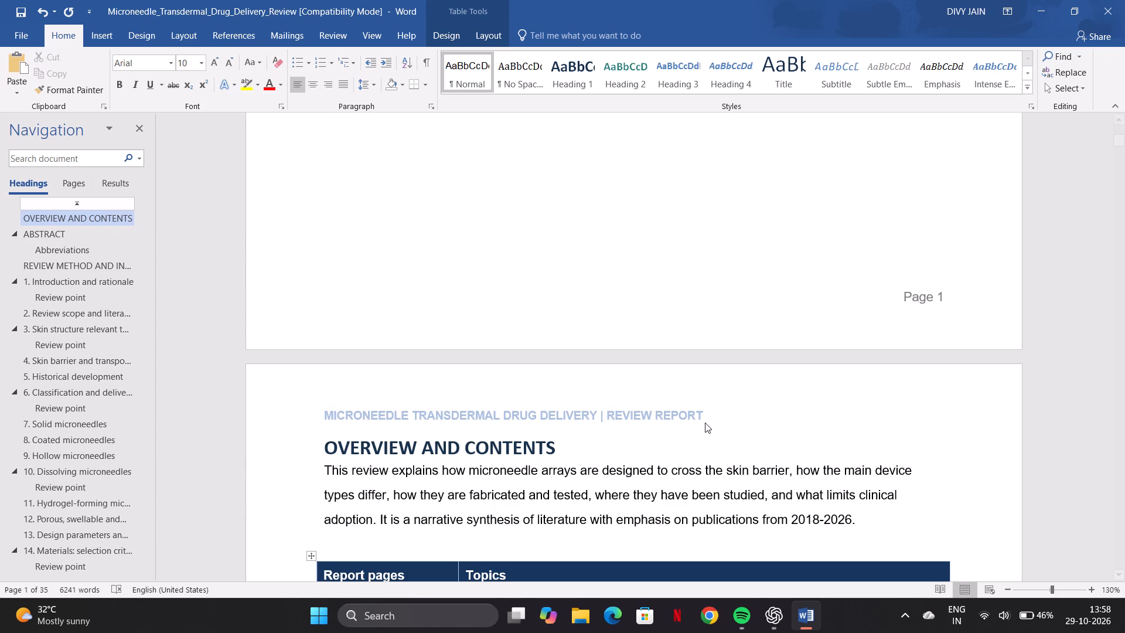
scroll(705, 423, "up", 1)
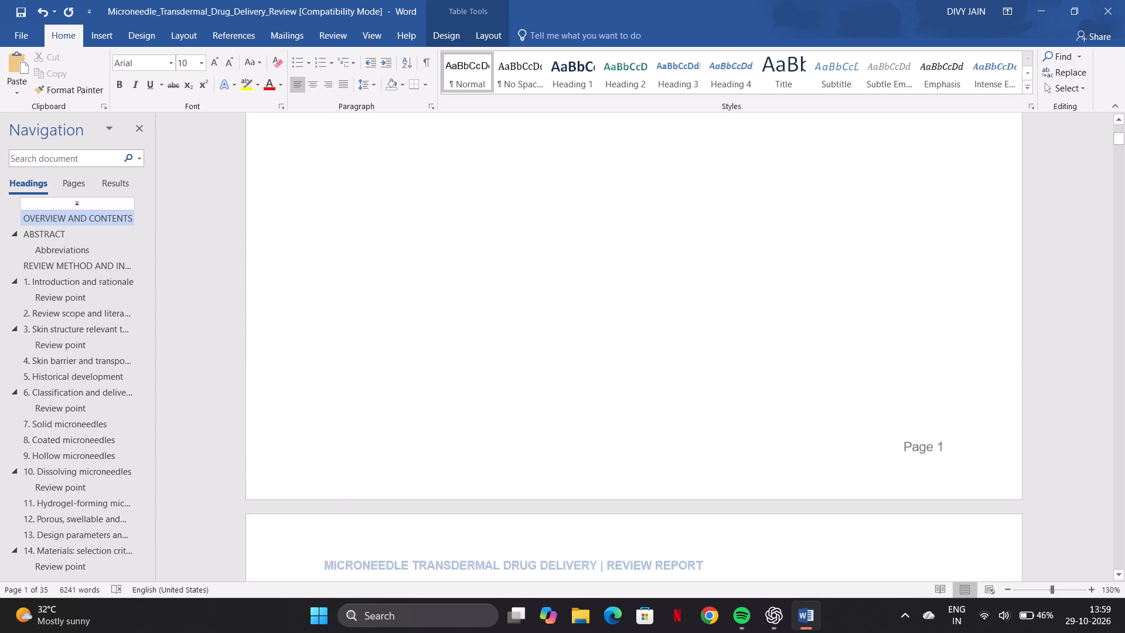
Set the report page range of the References row in the contents table to 20-21.
scroll(705, 423, "up", 4)
scroll(705, 423, "down", 3)
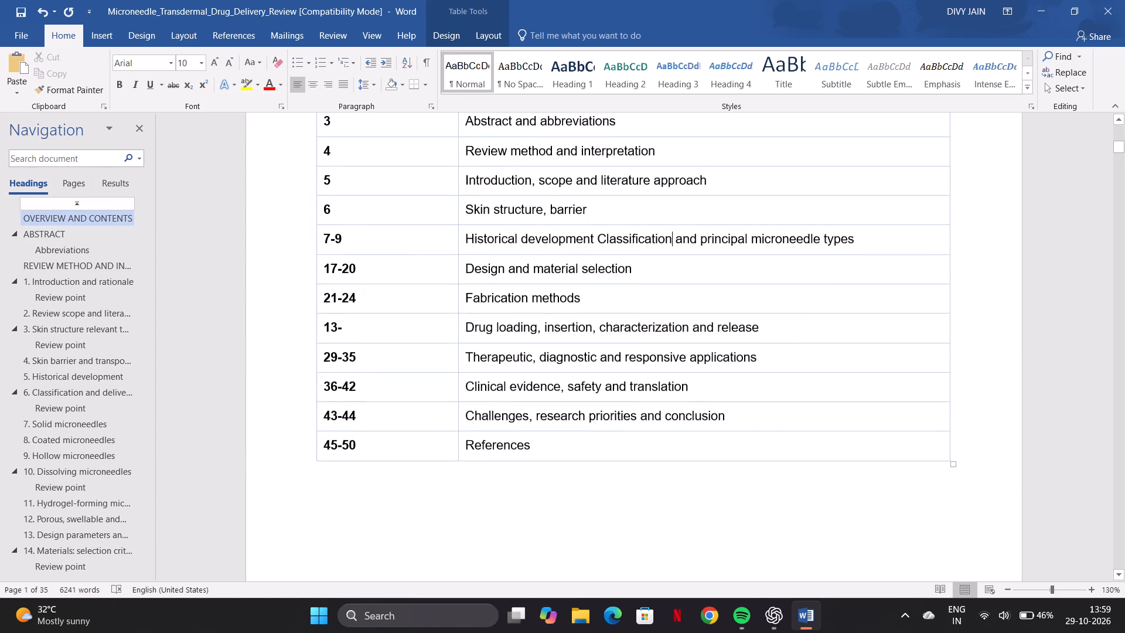
scroll(705, 423, "down", 2)
left_click(517, 461)
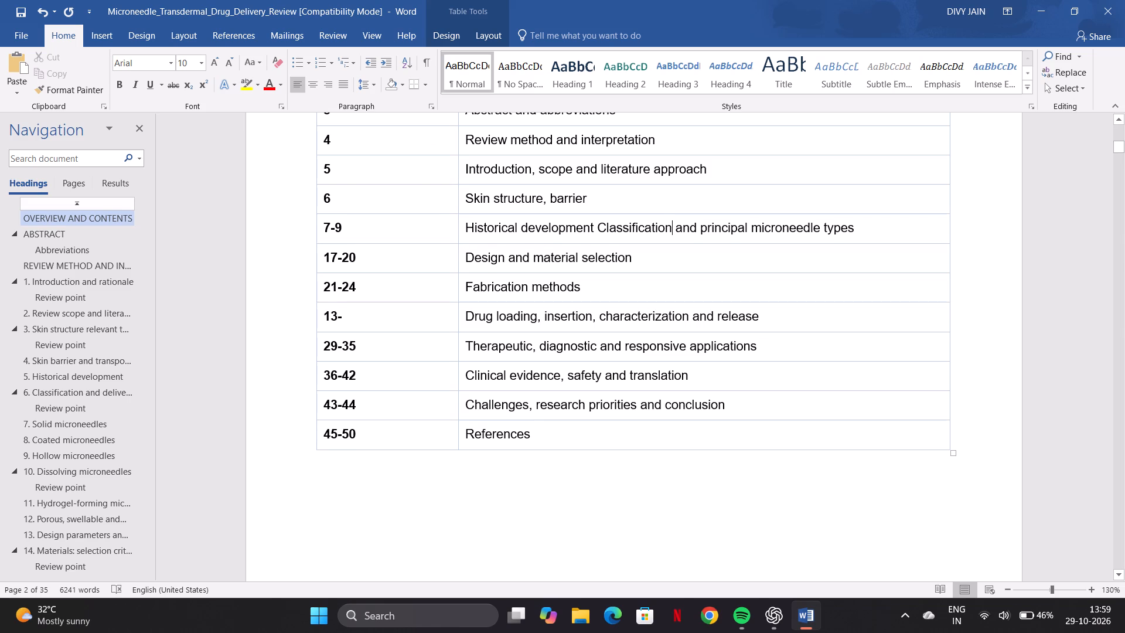
left_click(528, 446)
left_click(381, 431)
key("BackSpace")
key("BackSpace")
key("BackSpace")
key("BackSpace")
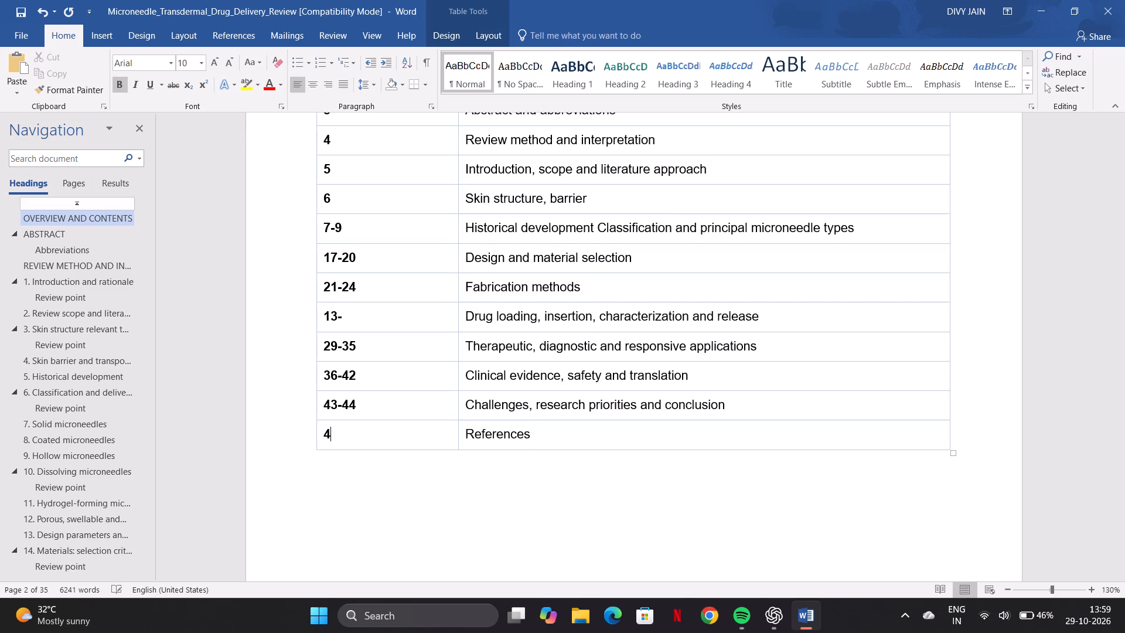
key("BackSpace")
type("20-21")
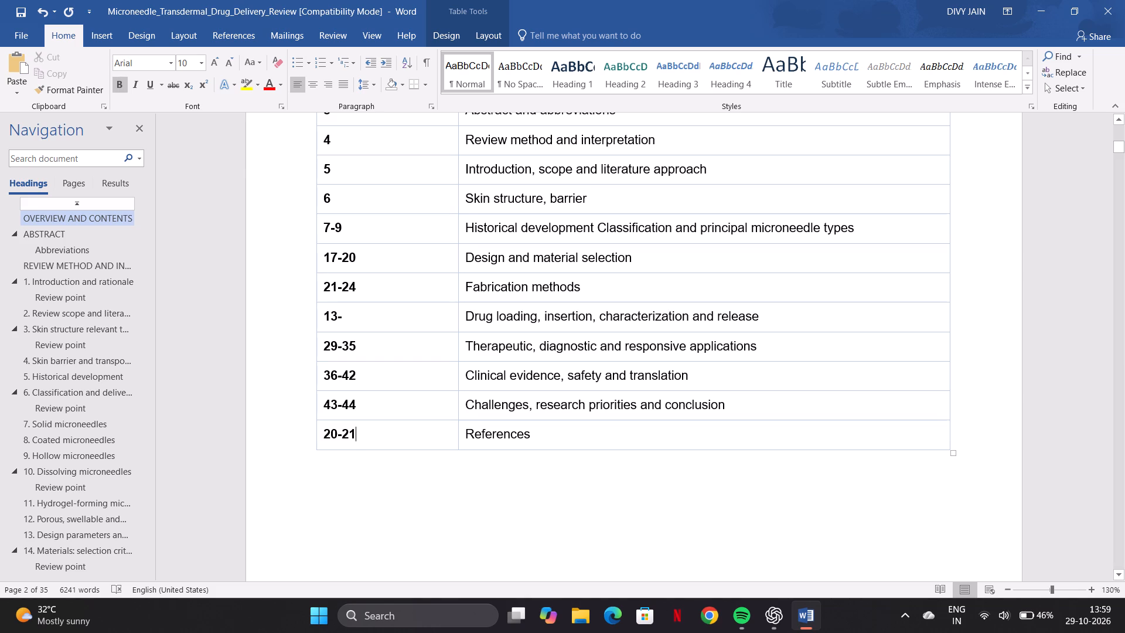
Examine which pages hold sections 38, Main technical challenges, 39, Research gaps and future directions, and 40, Conclusion.
scroll(571, 482, "down", 18)
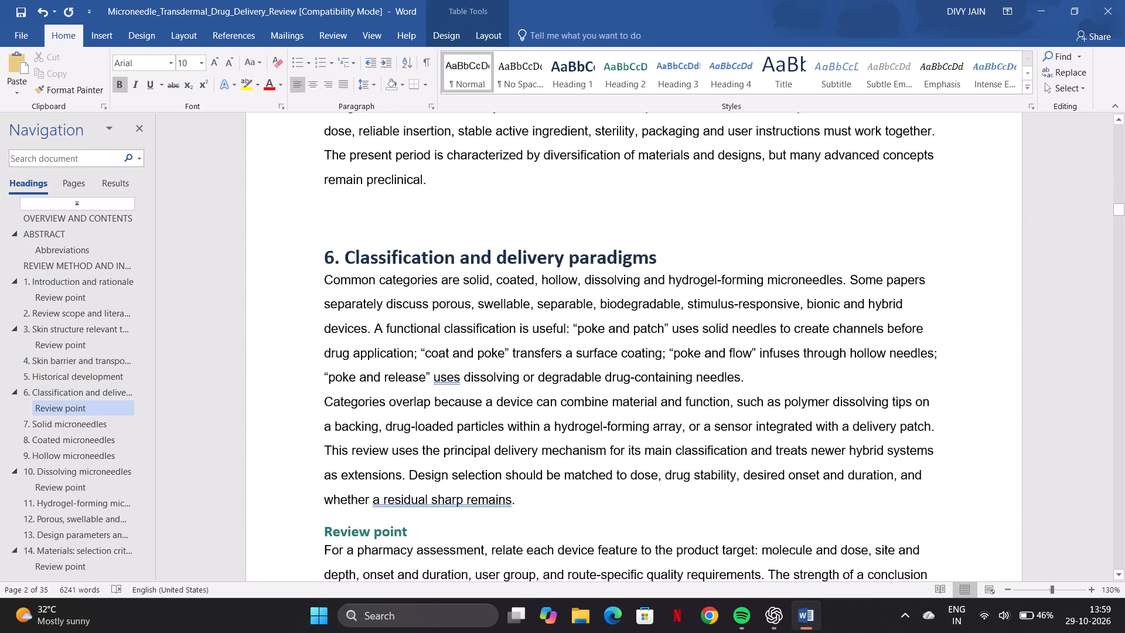
scroll(571, 482, "down", 1)
scroll(571, 482, "up", 4)
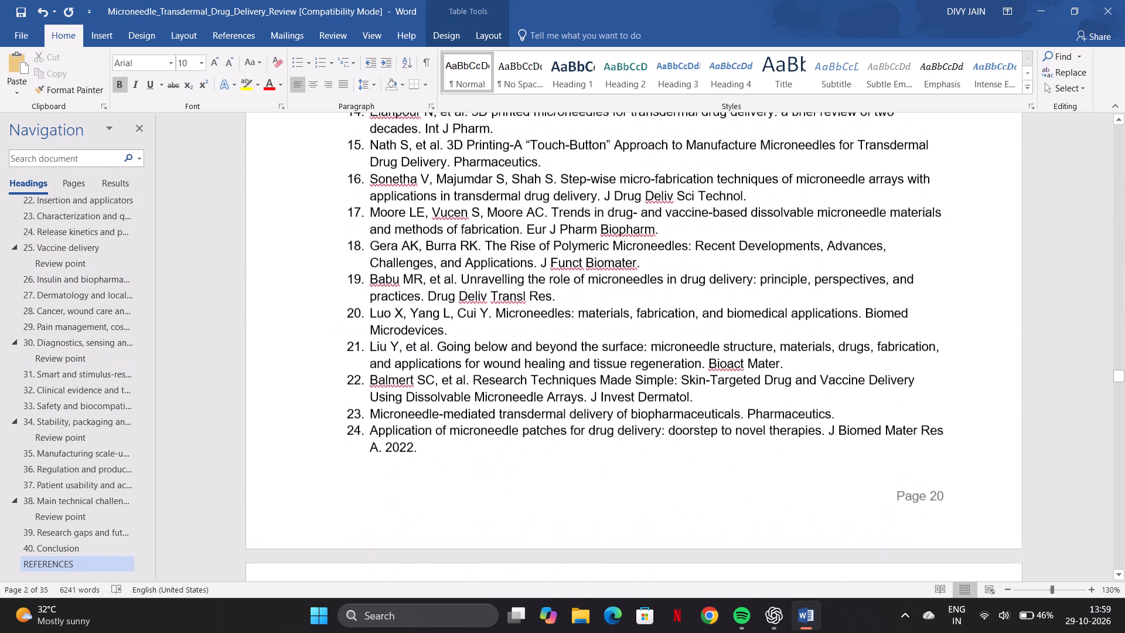
scroll(571, 482, "up", 5)
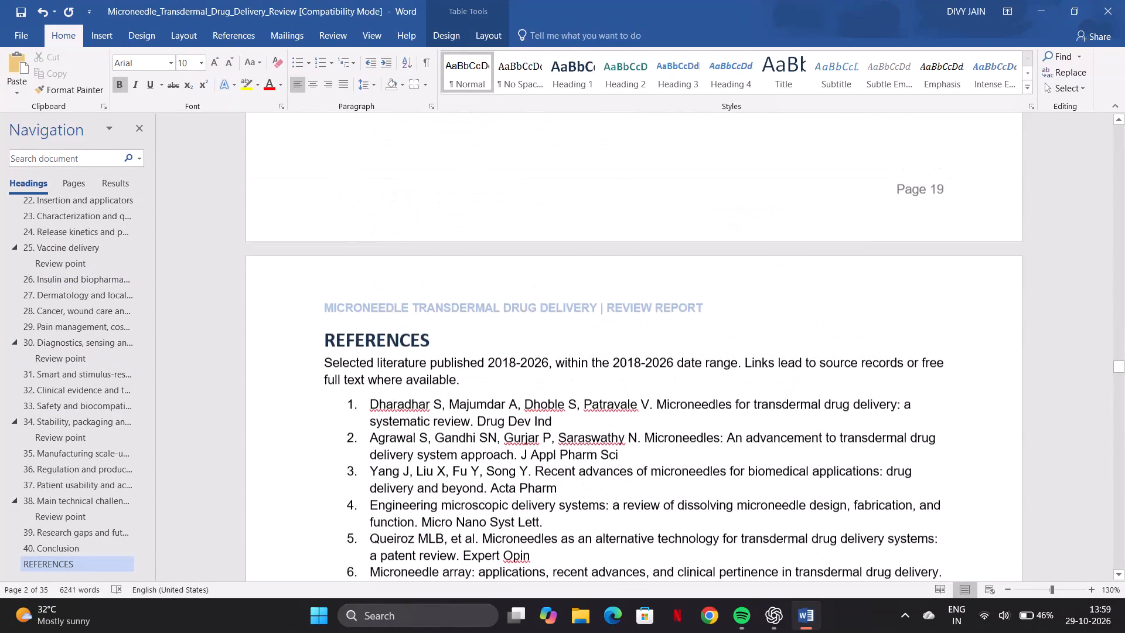
scroll(571, 482, "up", 4)
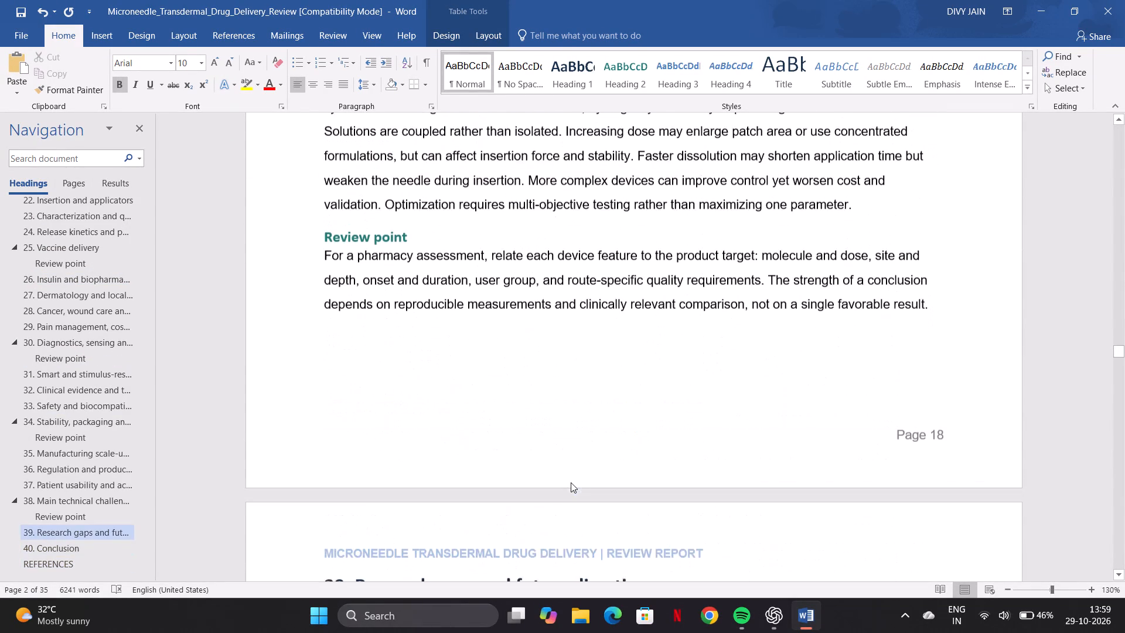
scroll(571, 482, "up", 2)
scroll(571, 482, "down", 1)
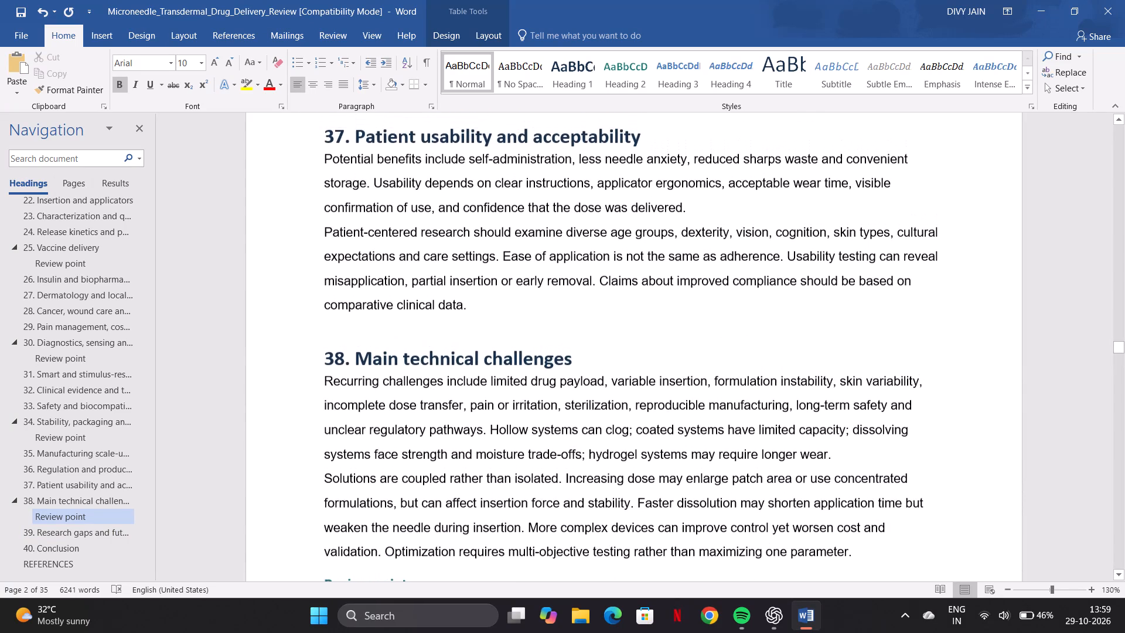
scroll(571, 482, "down", 2)
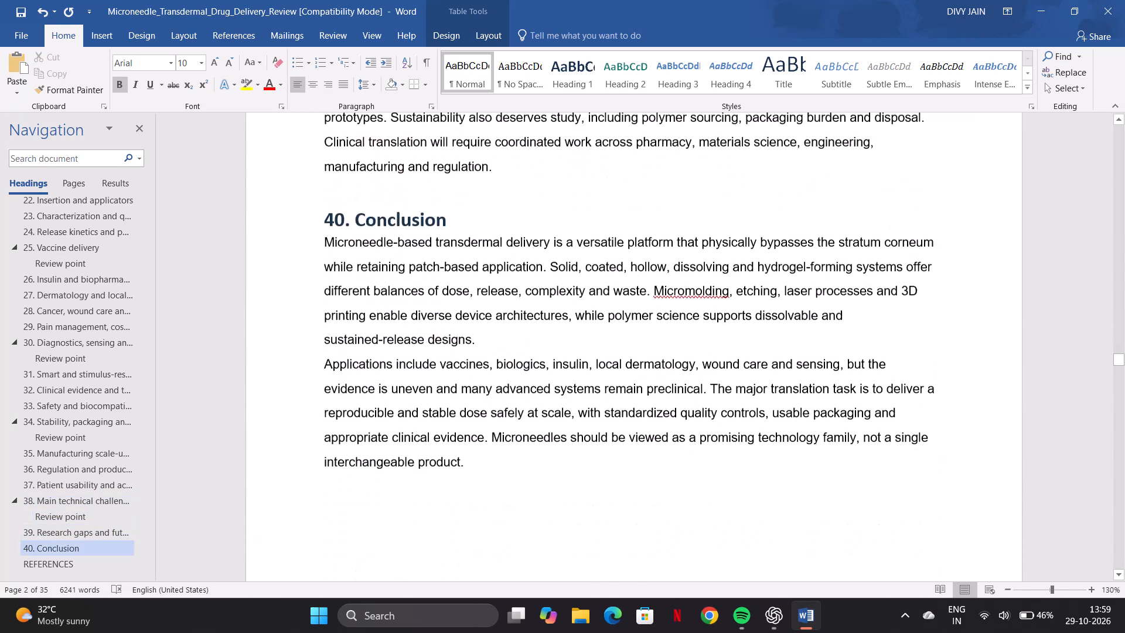
scroll(571, 482, "up", 2)
scroll(571, 482, "down", 2)
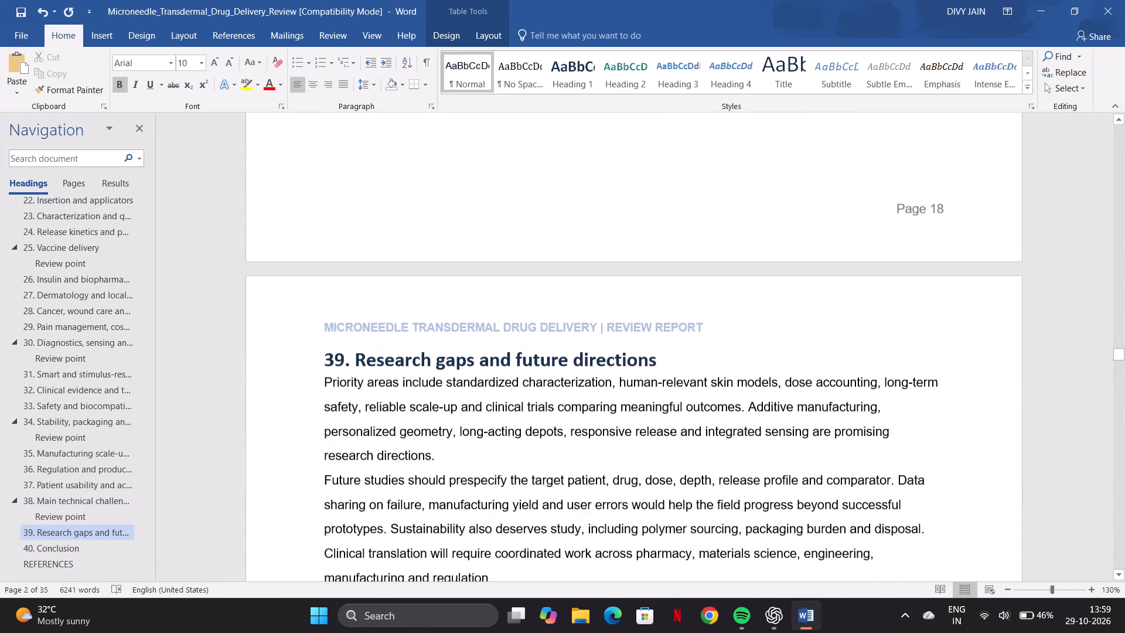
scroll(571, 482, "down", 1)
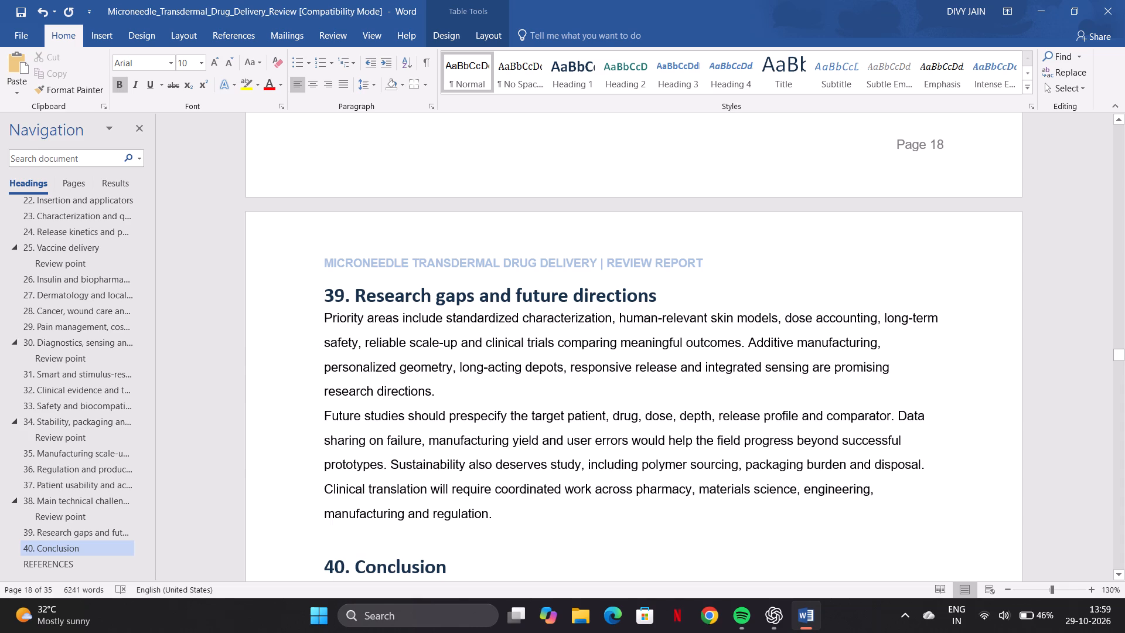
scroll(571, 482, "down", 1)
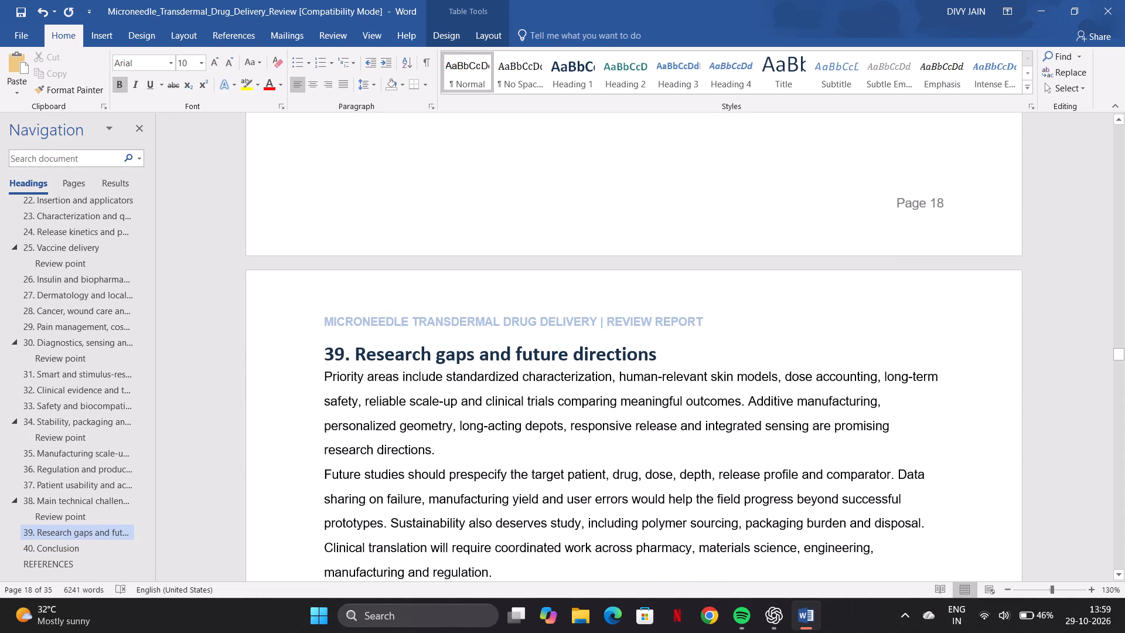
Set the report page of the Challenges, research priorities and conclusion row in the contents table to 19.
scroll(571, 482, "up", 5)
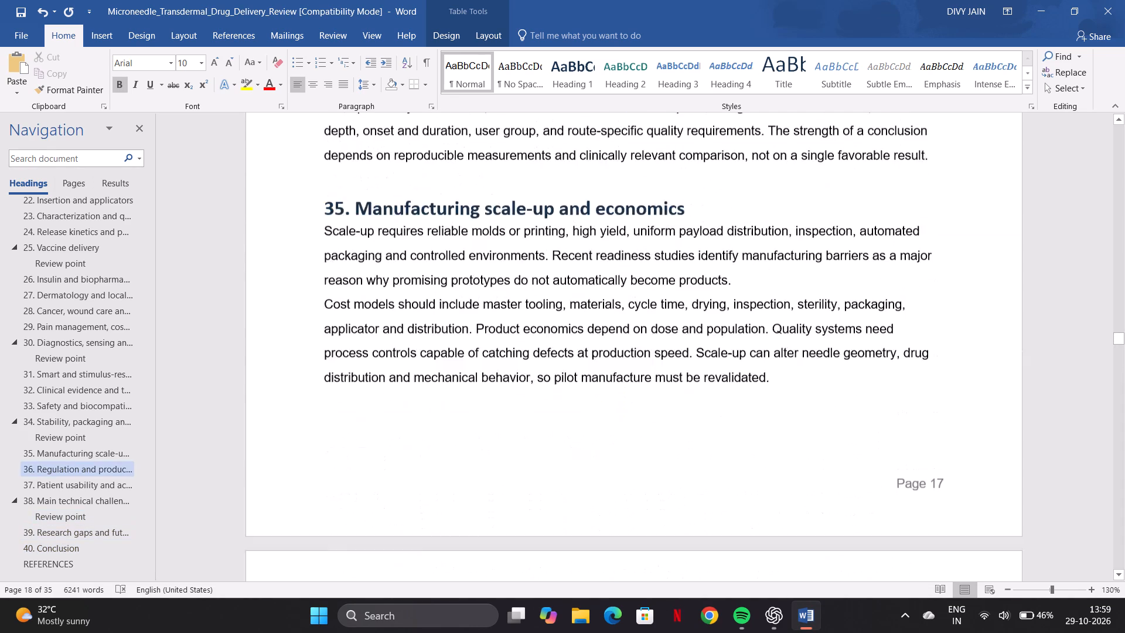
scroll(571, 482, "up", 10)
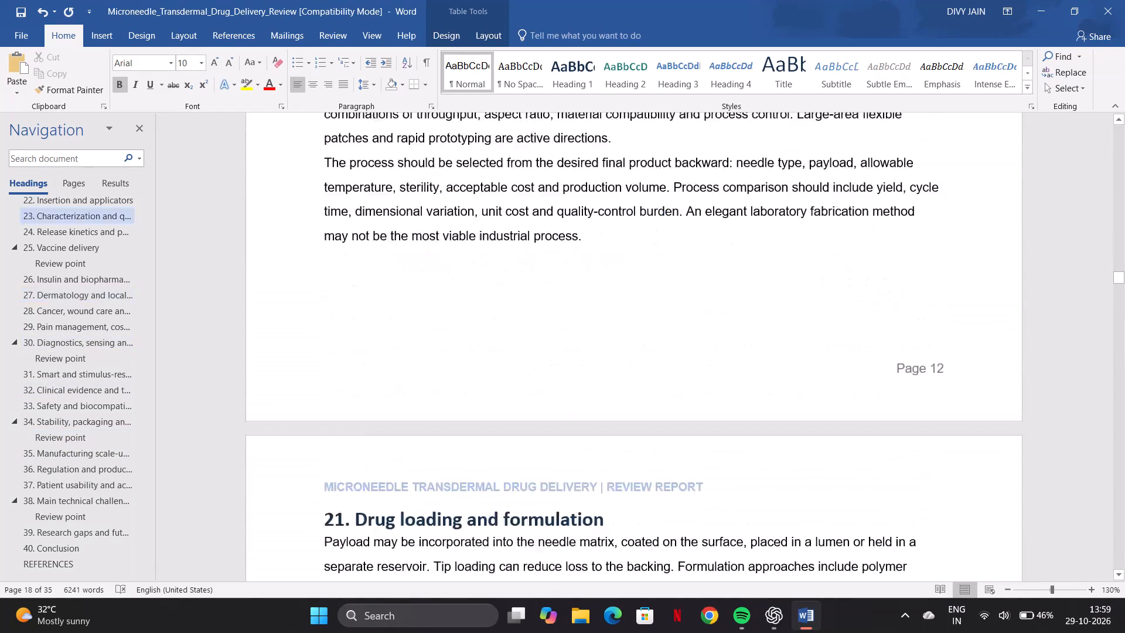
scroll(571, 482, "up", 5)
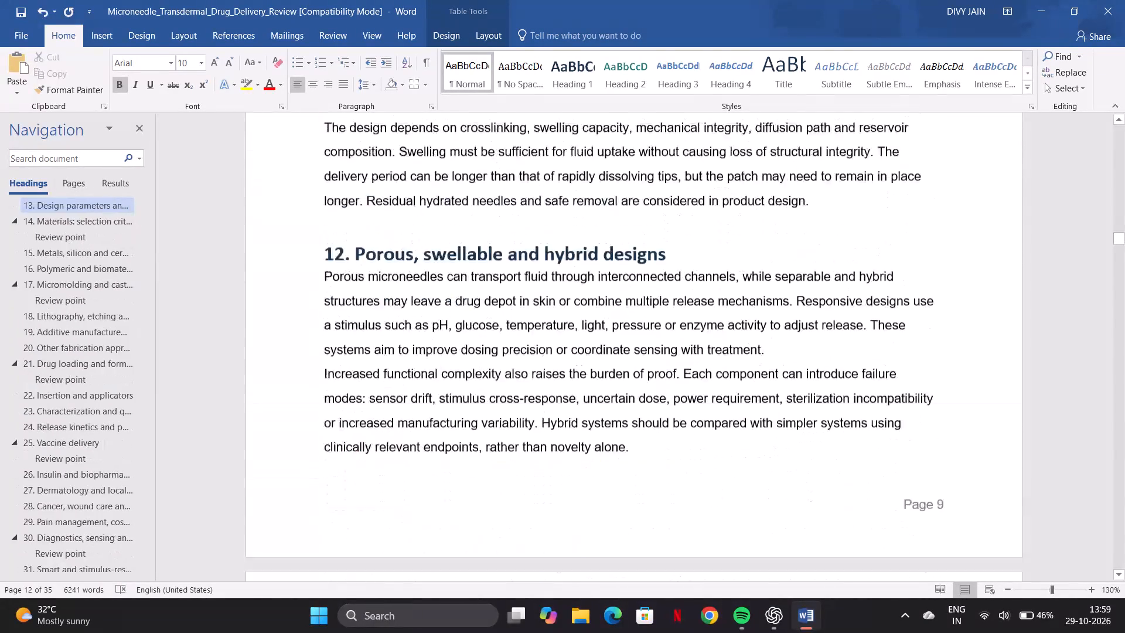
scroll(571, 482, "up", 8)
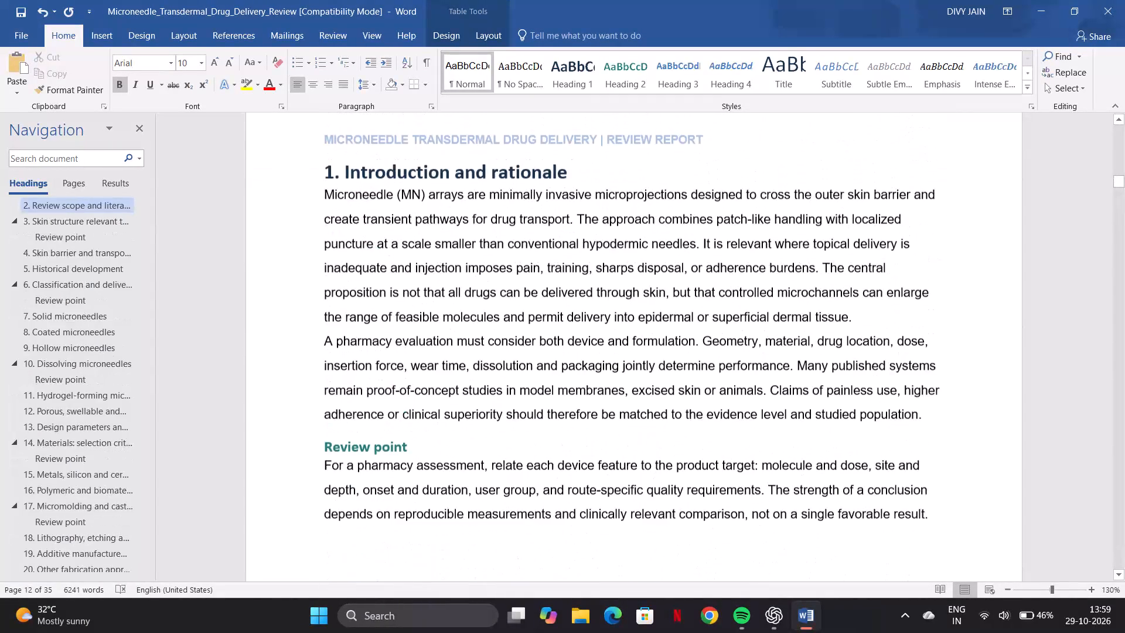
scroll(571, 482, "up", 4)
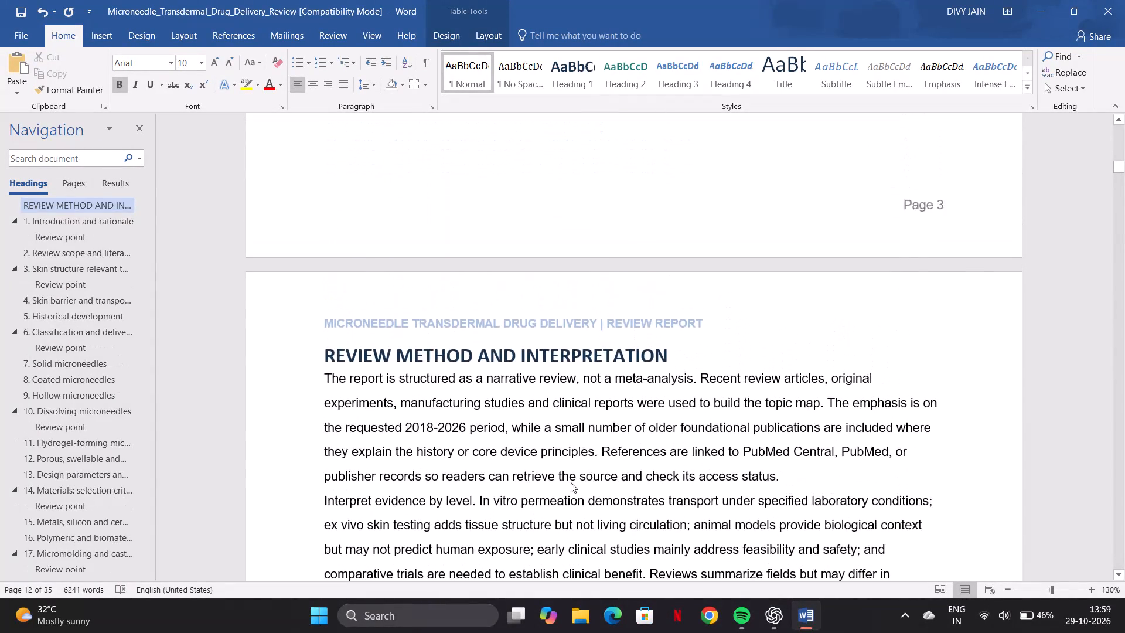
scroll(571, 482, "up", 4)
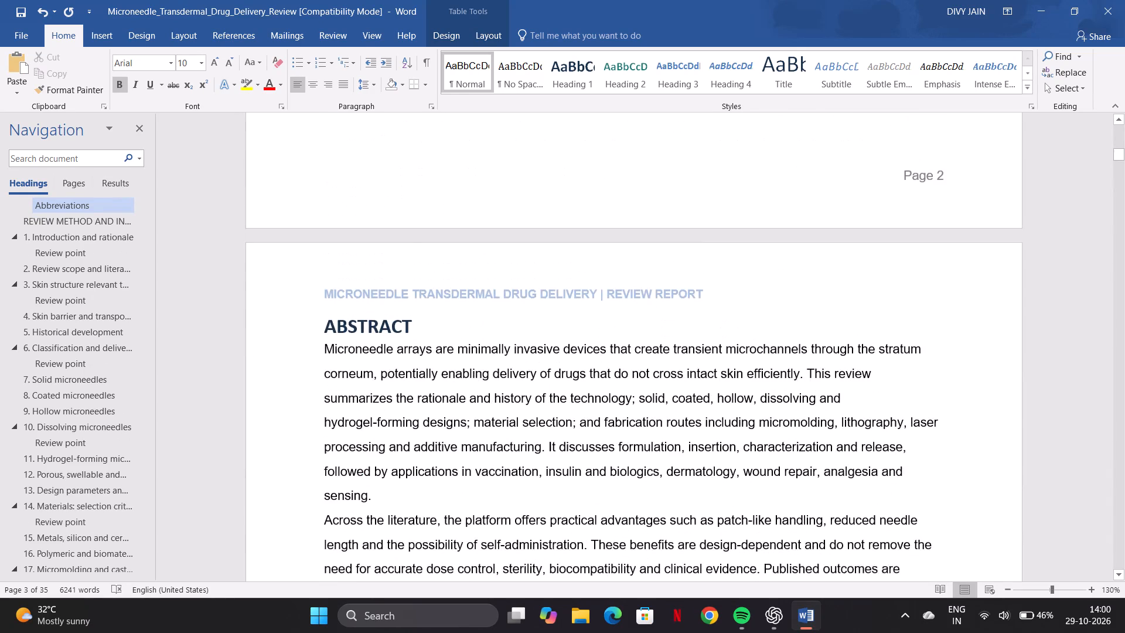
scroll(571, 482, "up", 3)
left_click(484, 431)
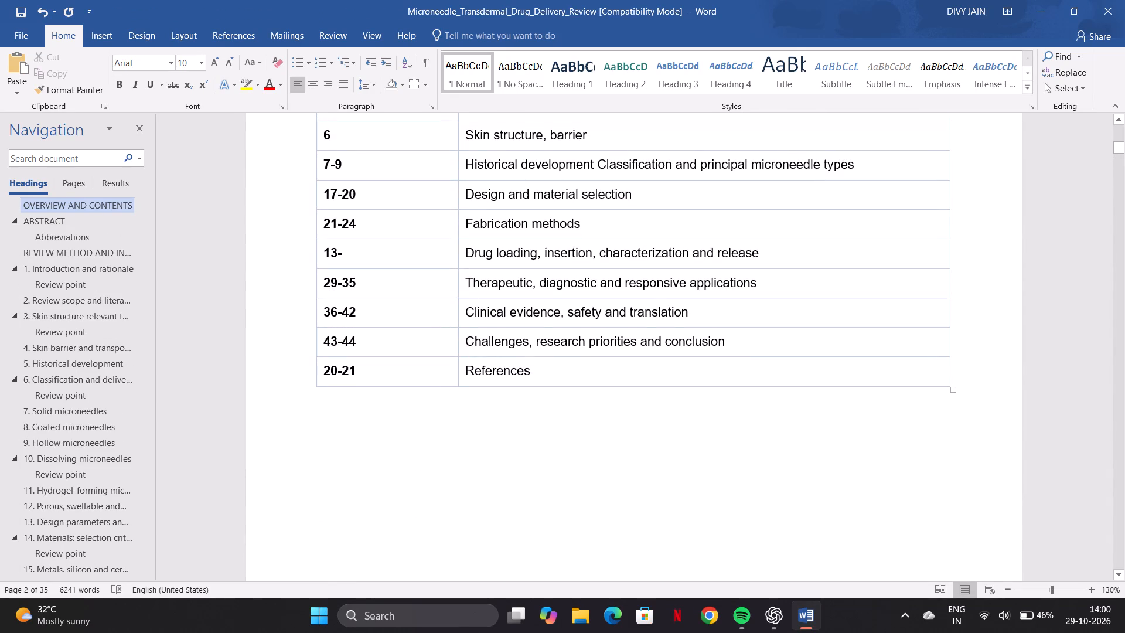
left_click(399, 340)
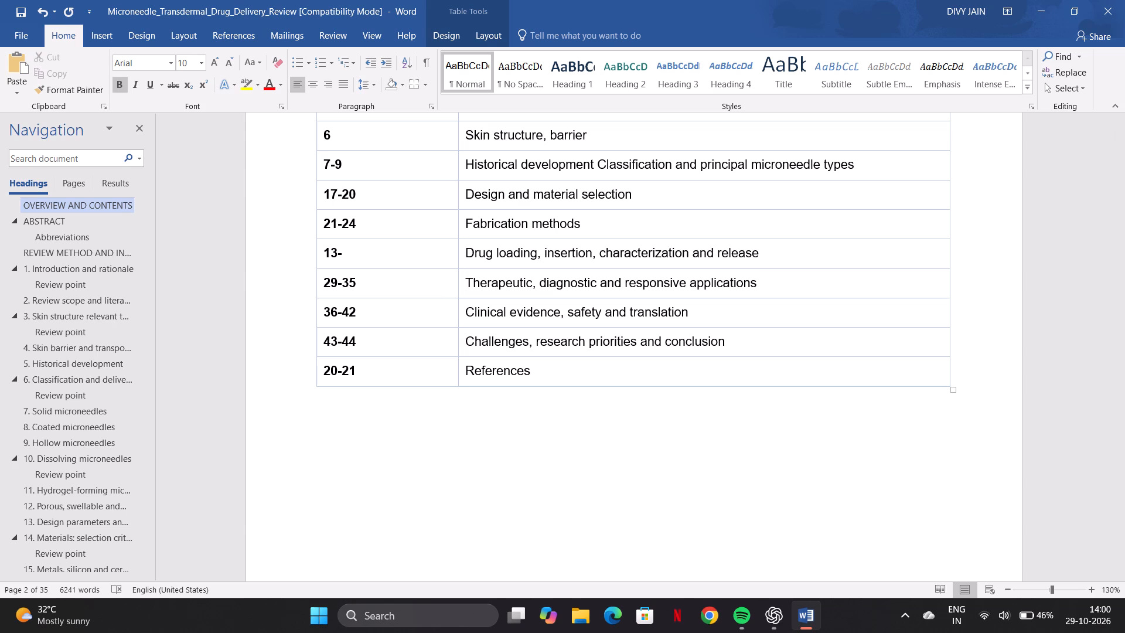
key("BackSpace")
key("BackSpace")
key("BackSpace")
key("BackSpace")
key("BackSpace")
type("19")
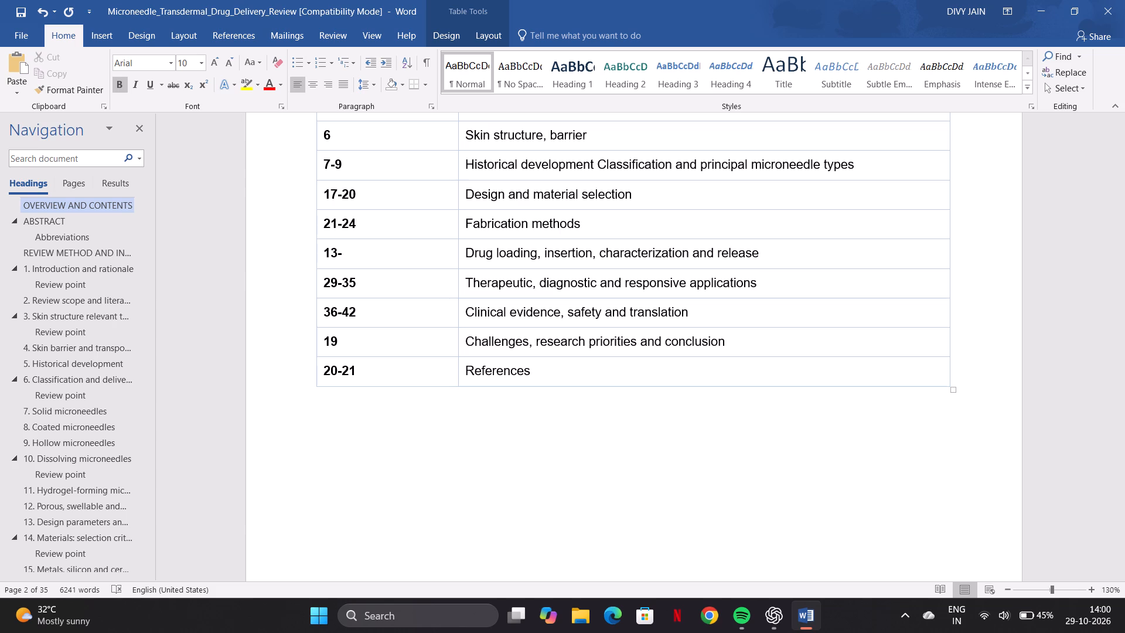
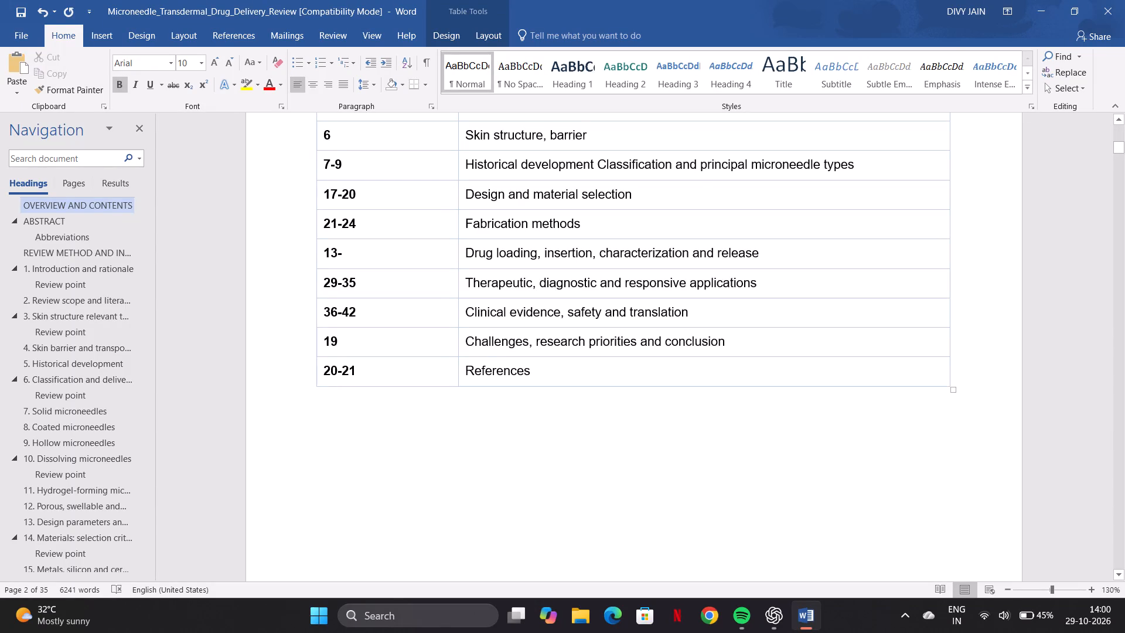
Examine which page section 13, Design parameters and geometry, starts on, checking the page break after section 12.
scroll(488, 309, "down", 1)
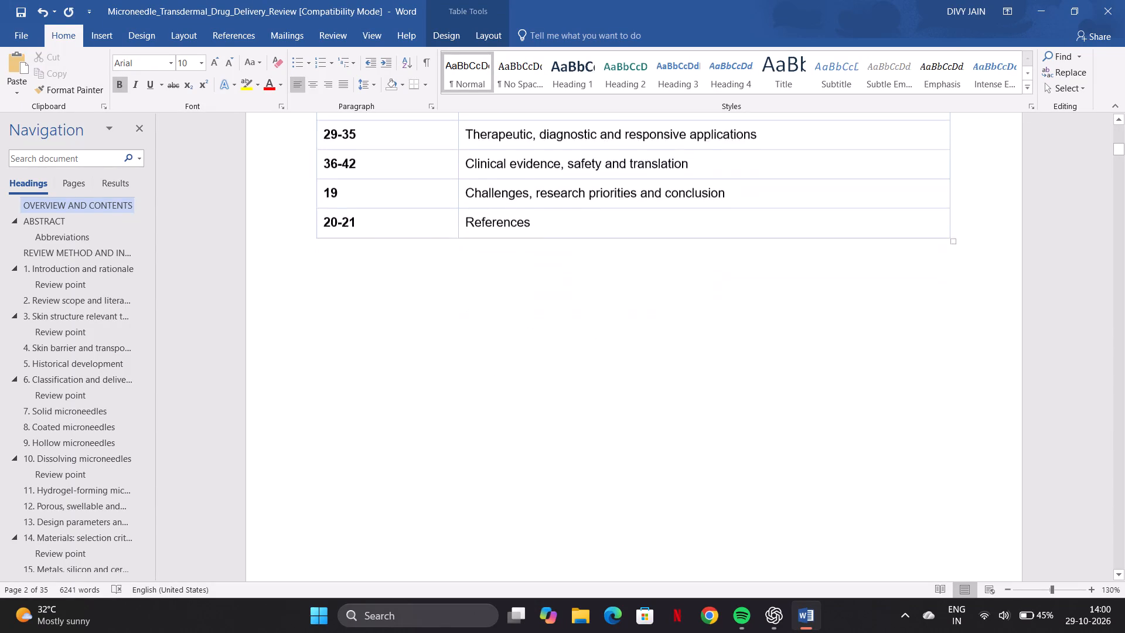
scroll(488, 309, "down", 4)
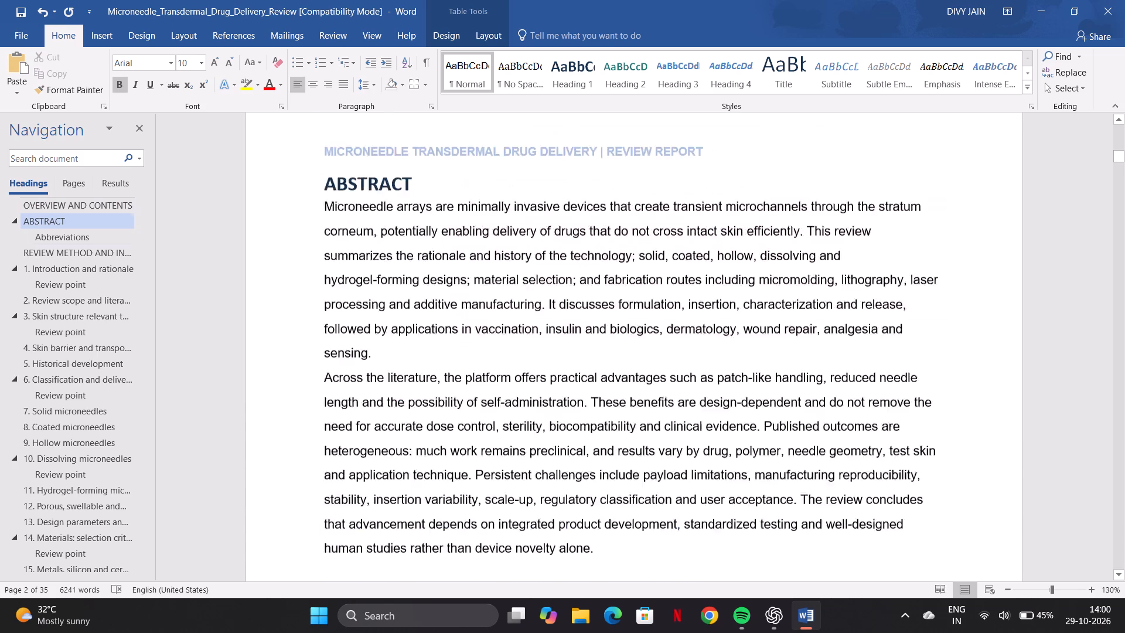
scroll(488, 309, "down", 6)
scroll(488, 309, "up", 1)
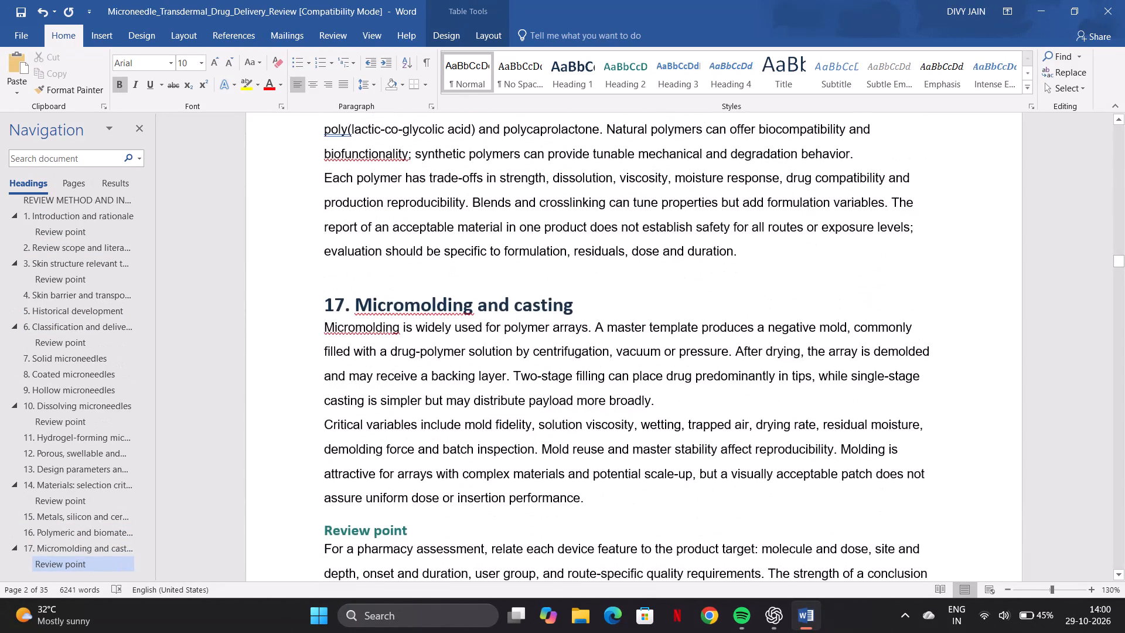
scroll(488, 309, "up", 1)
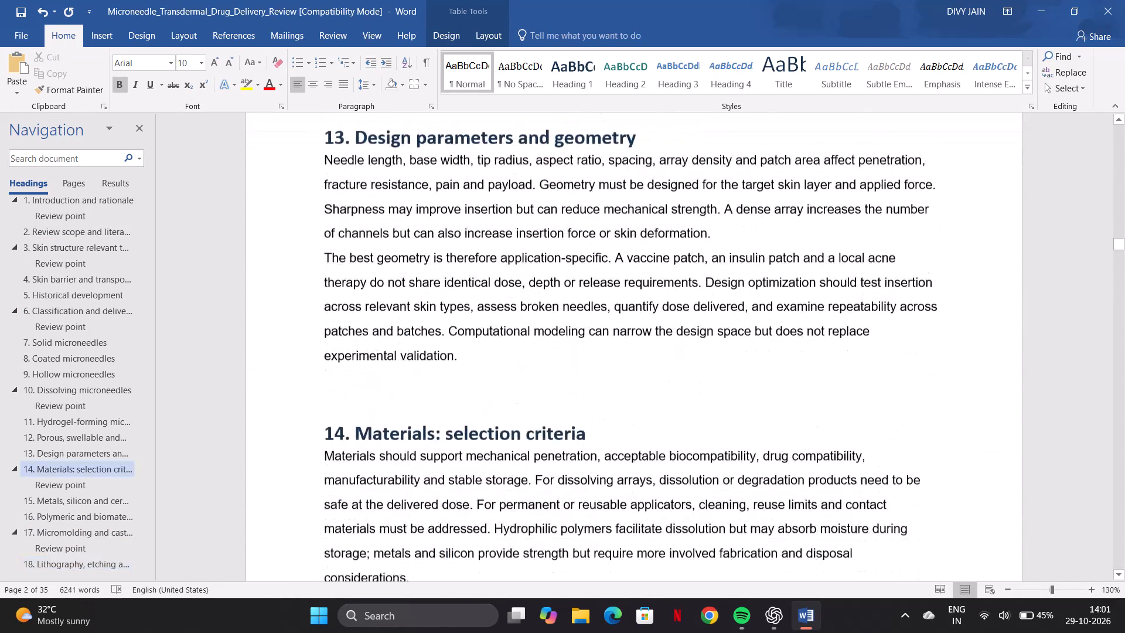
scroll(488, 309, "up", 2)
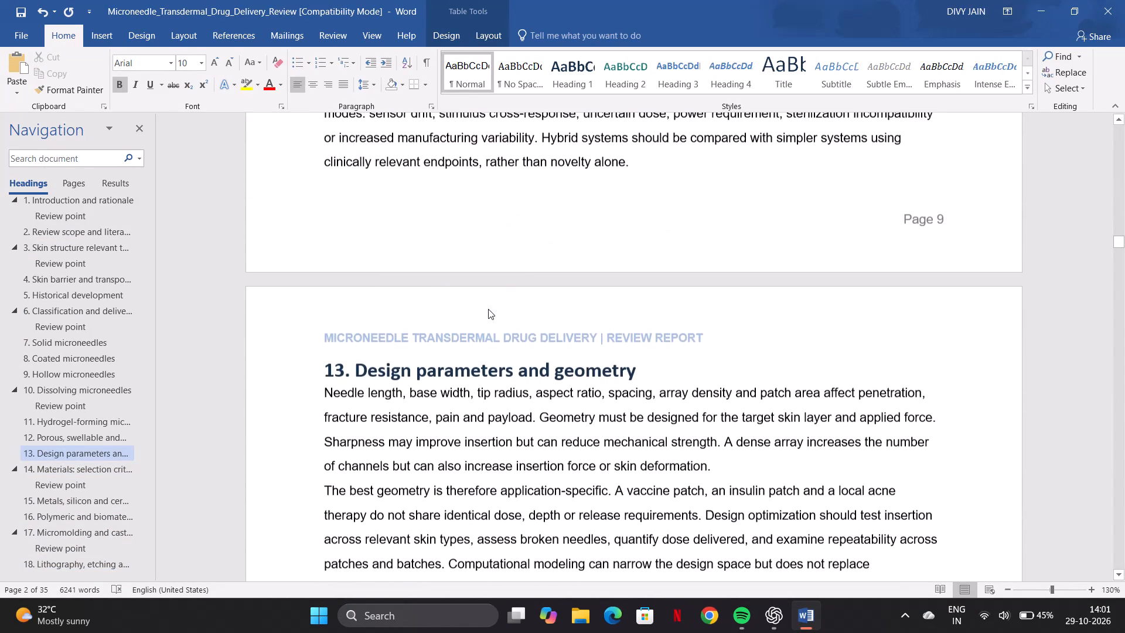
scroll(488, 309, "up", 1)
scroll(488, 309, "down", 1)
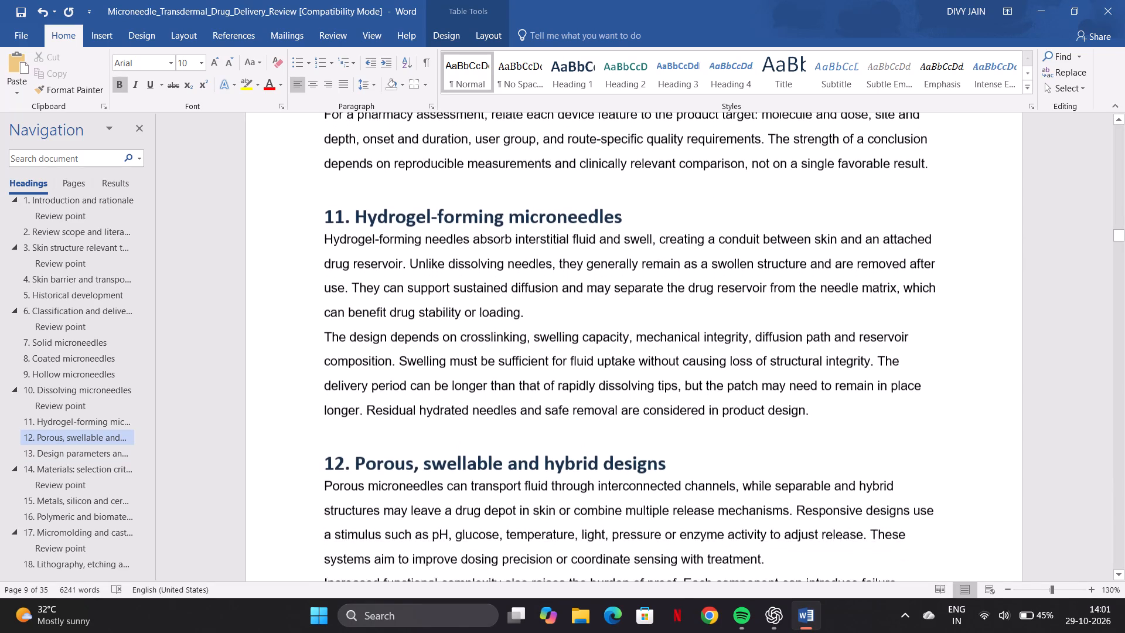
scroll(488, 309, "down", 1)
scroll(488, 309, "up", 2)
scroll(488, 309, "down", 1)
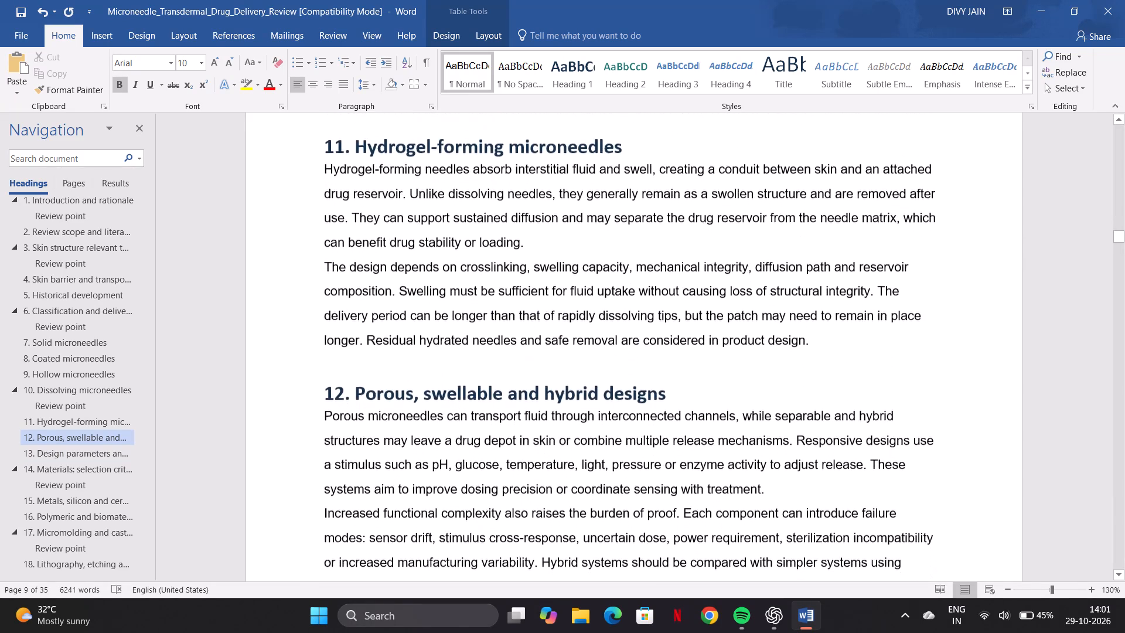
scroll(488, 309, "down", 3)
scroll(488, 309, "up", 2)
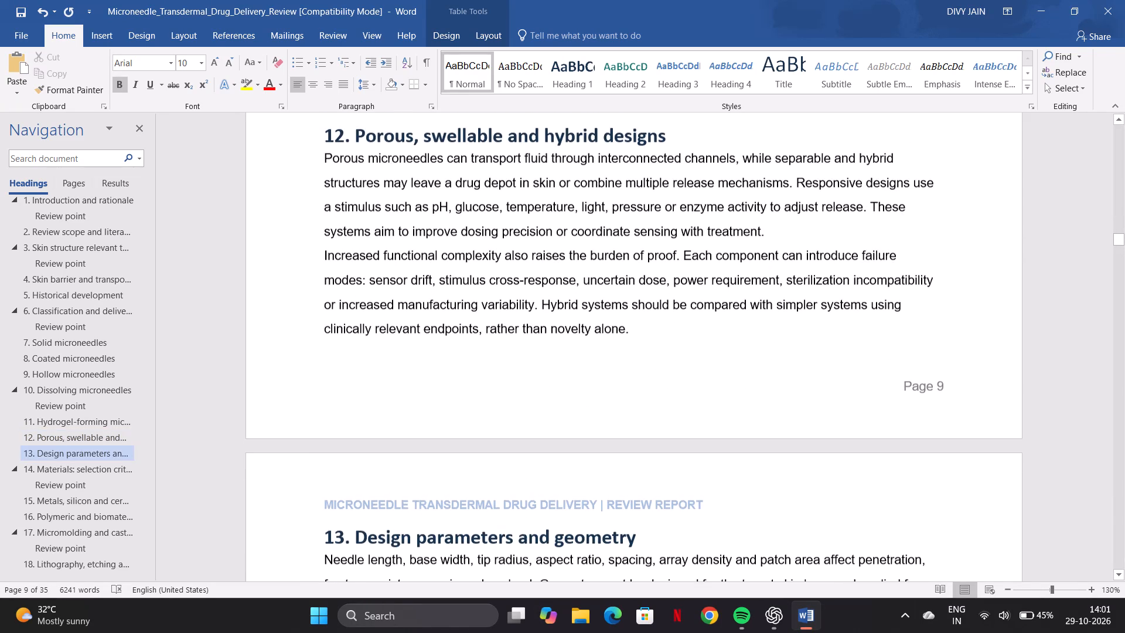
Set the start page of the Design and material selection row in the contents table to 10 and clear its end page, leaving 10-.
scroll(488, 309, "up", 5)
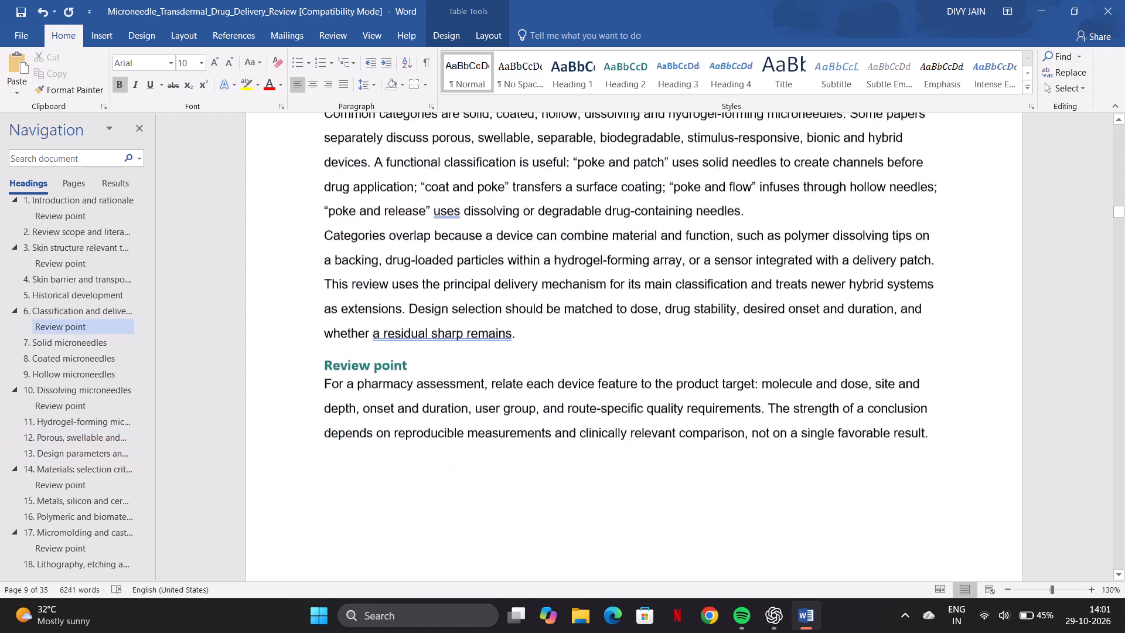
scroll(488, 309, "up", 5)
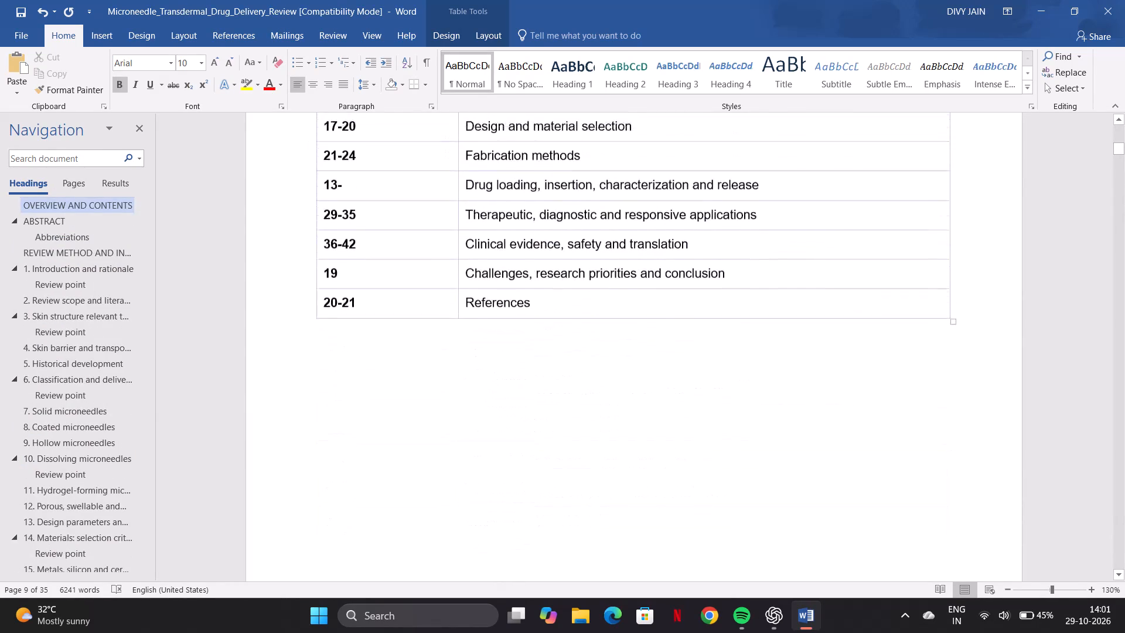
scroll(488, 309, "up", 2)
scroll(488, 309, "down", 1)
left_click(396, 246)
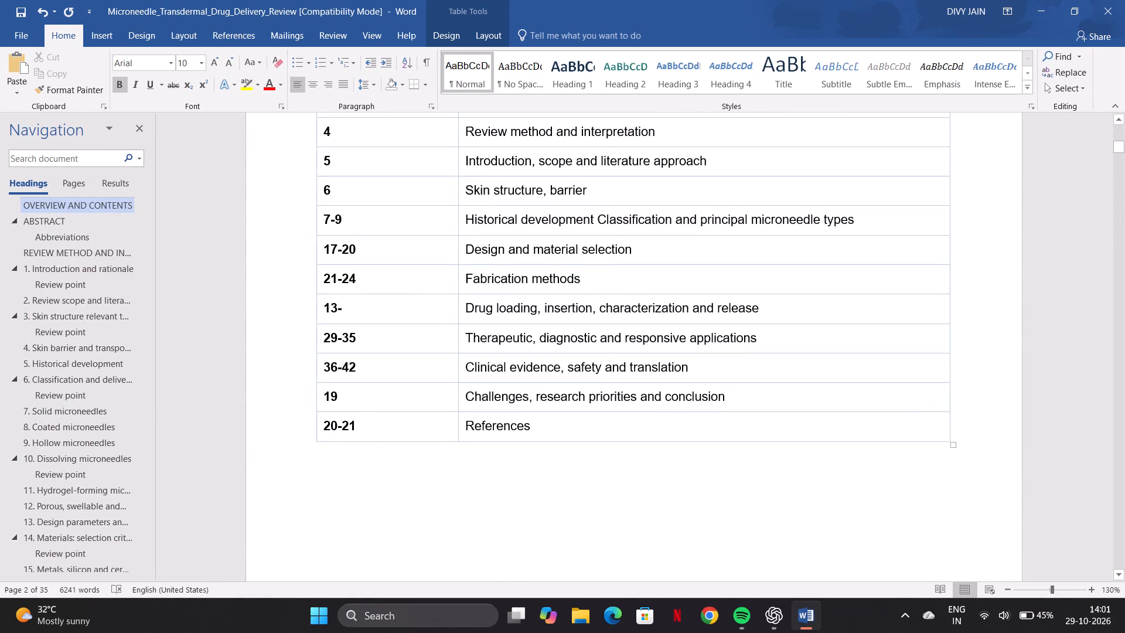
left_click(329, 244)
key("Right")
key("BackSpace")
key("0")
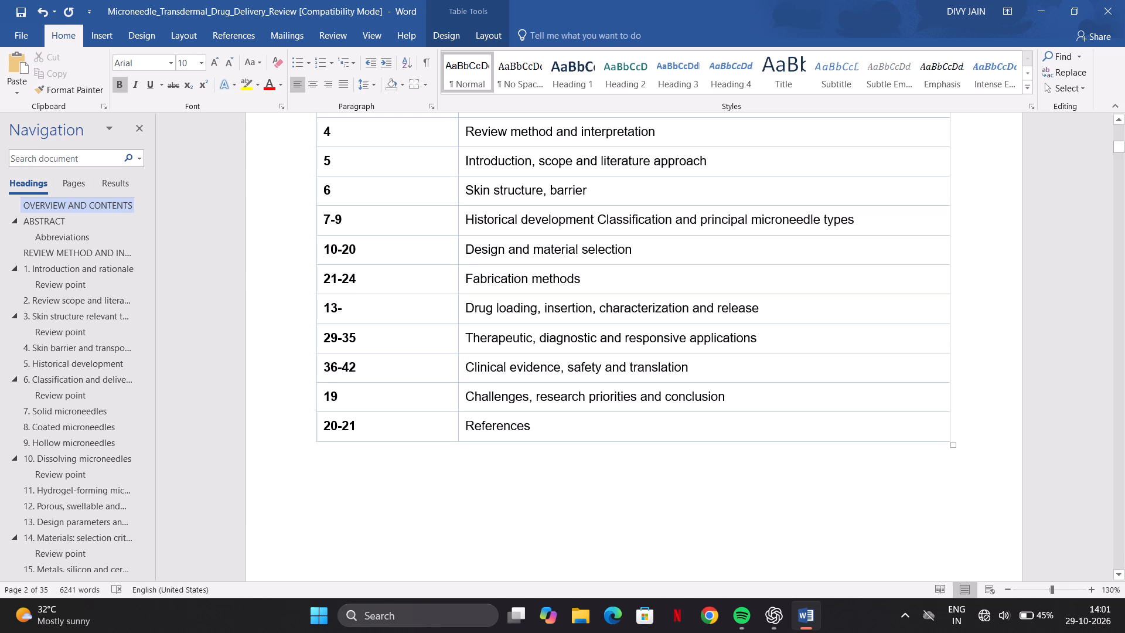
left_click(357, 246)
key("BackSpace")
key("BackSpace")
Examine which pages hold the design and material sections 13 to 16 and the fabrication sections 17 to 20.
scroll(357, 246, "down", 1)
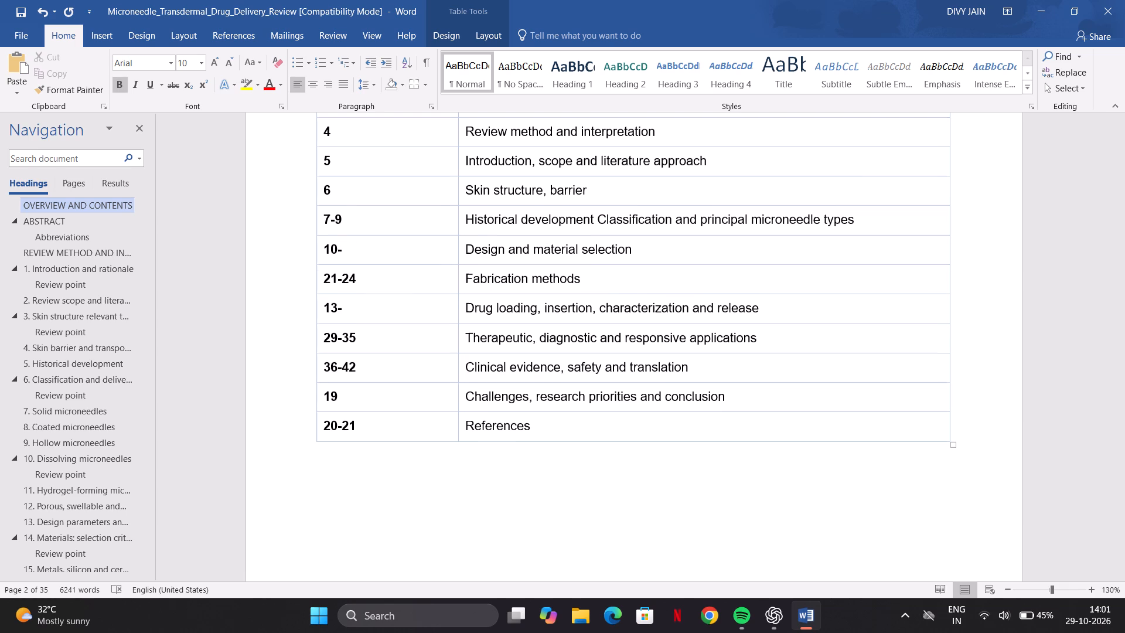
scroll(357, 246, "down", 6)
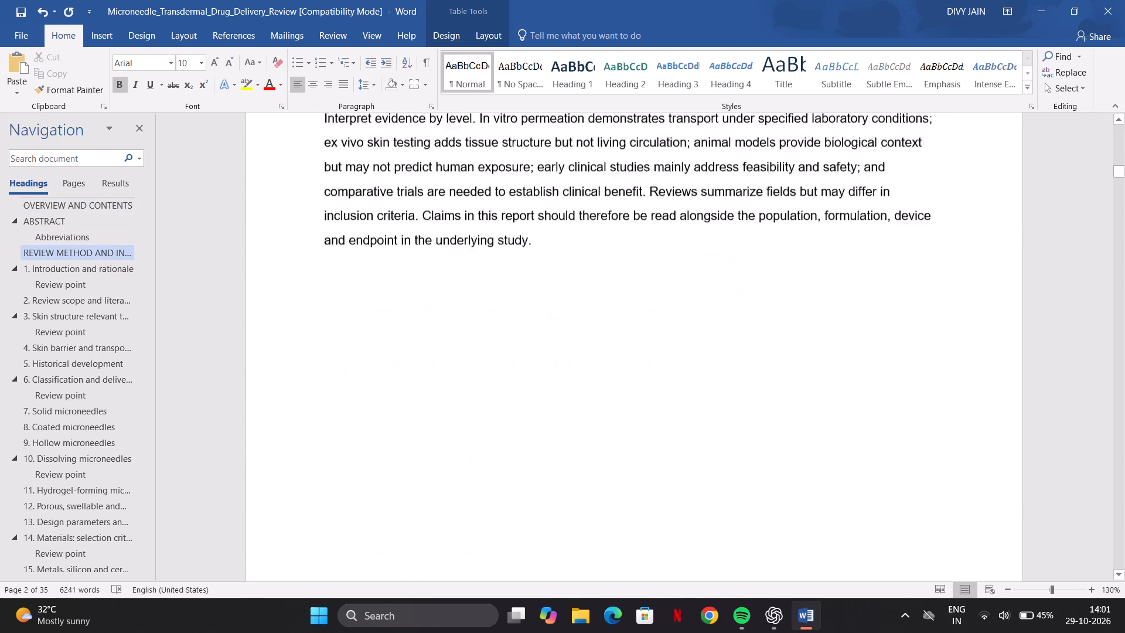
scroll(357, 246, "down", 6)
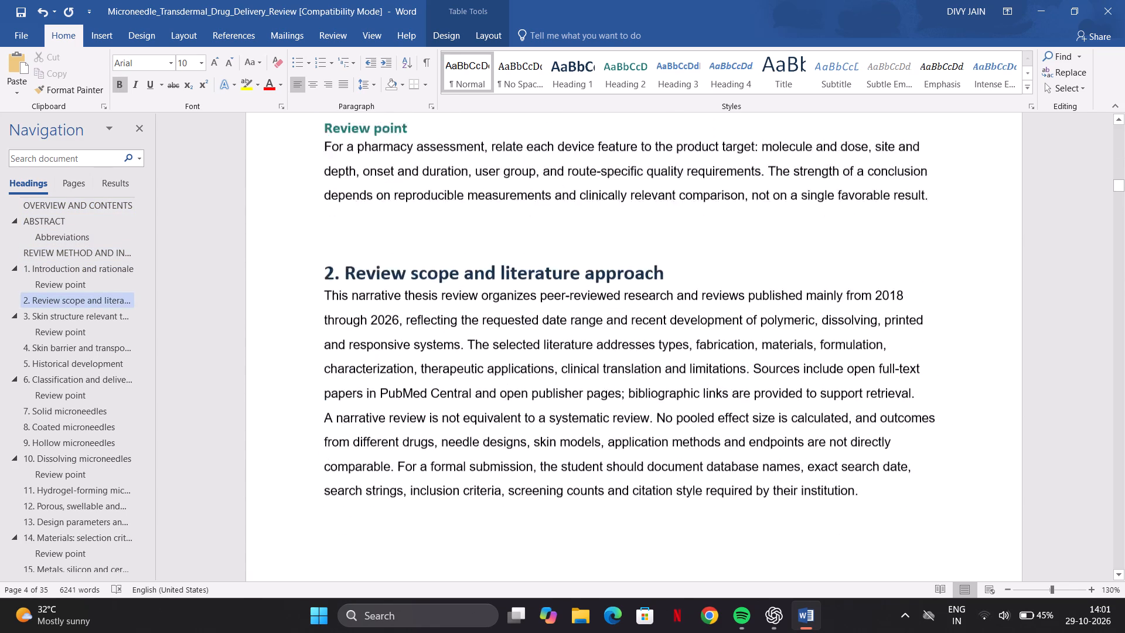
scroll(357, 246, "down", 6)
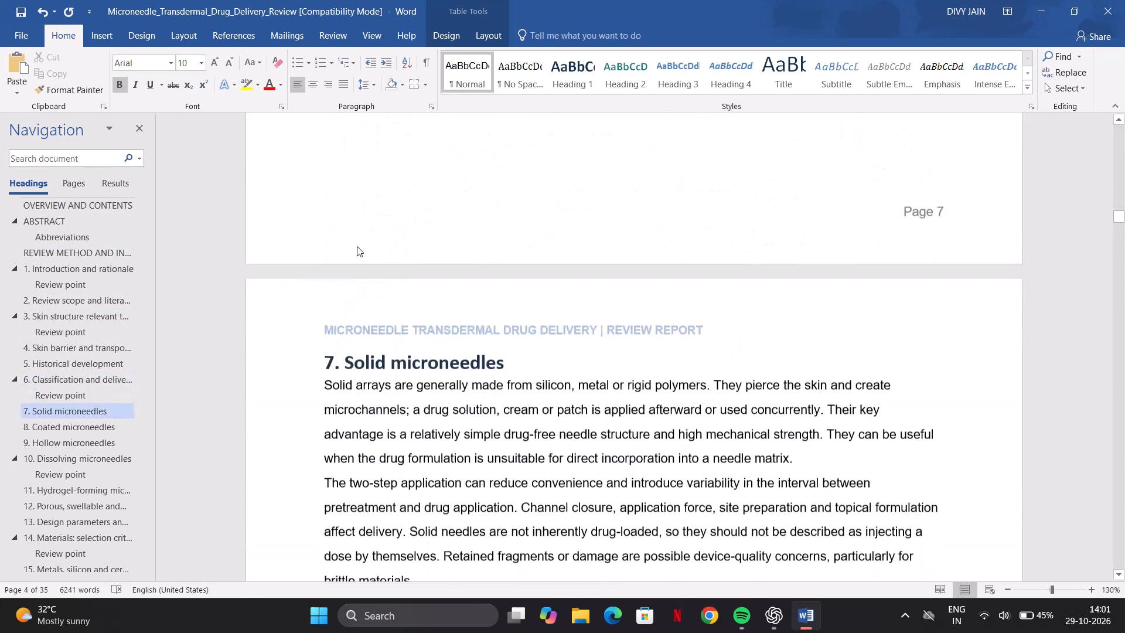
scroll(357, 246, "down", 6)
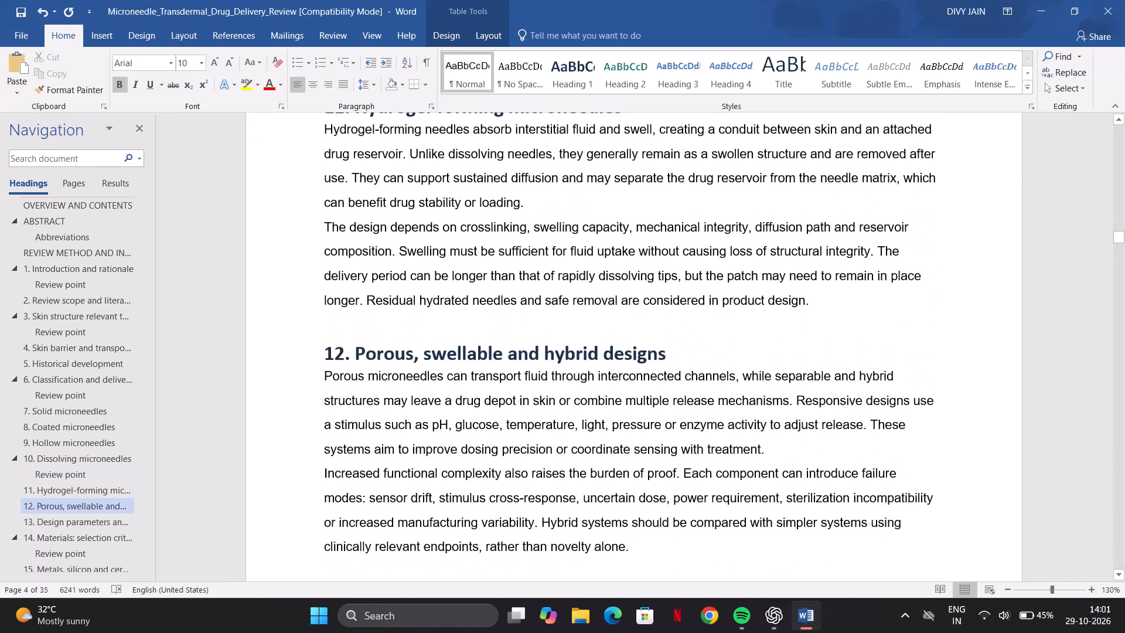
scroll(357, 246, "down", 3)
scroll(357, 246, "up", 1)
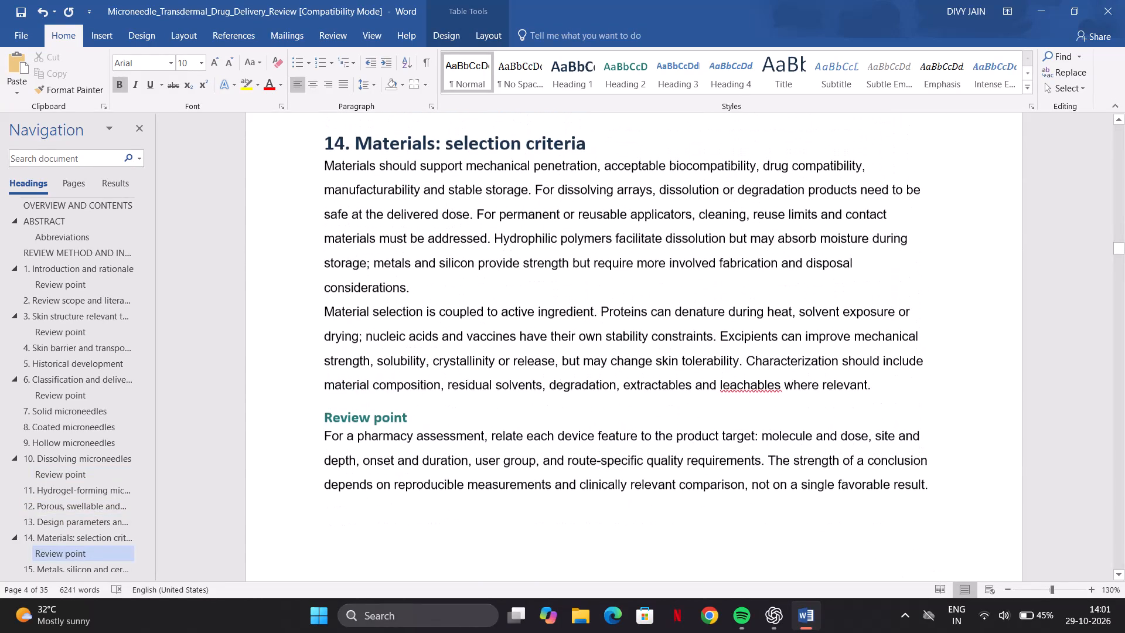
scroll(357, 246, "up", 1)
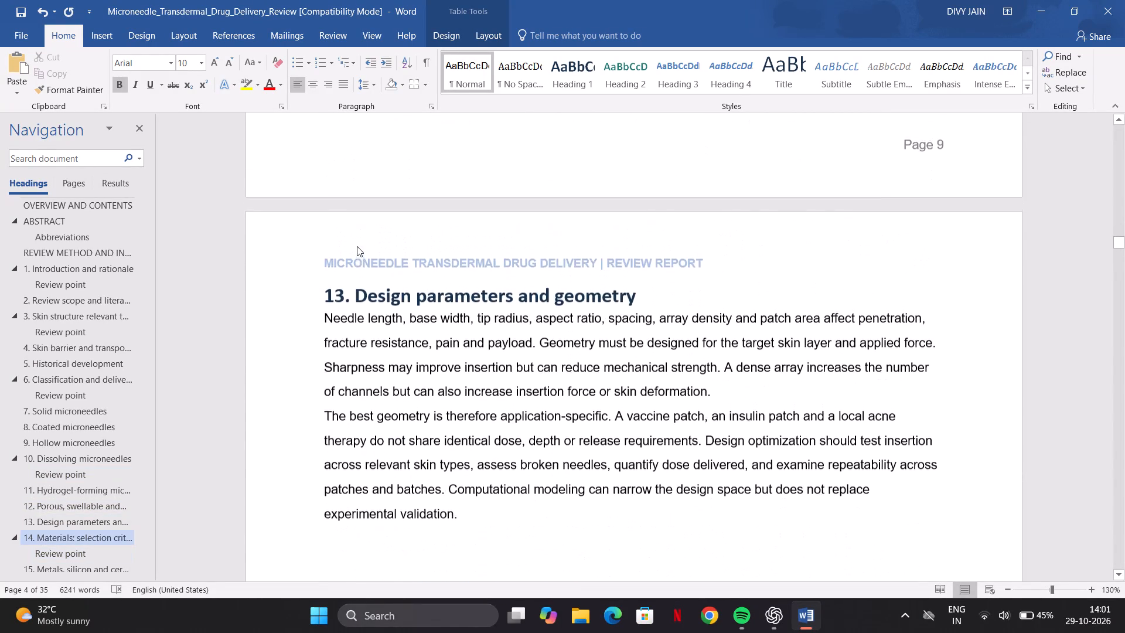
scroll(357, 246, "down", 2)
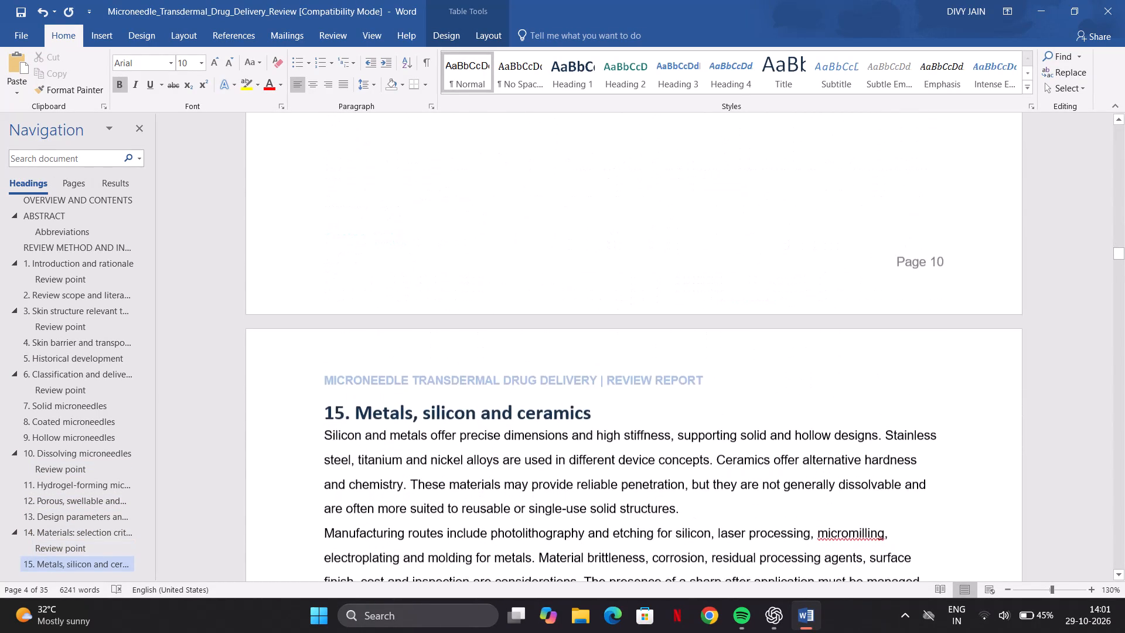
scroll(357, 246, "down", 4)
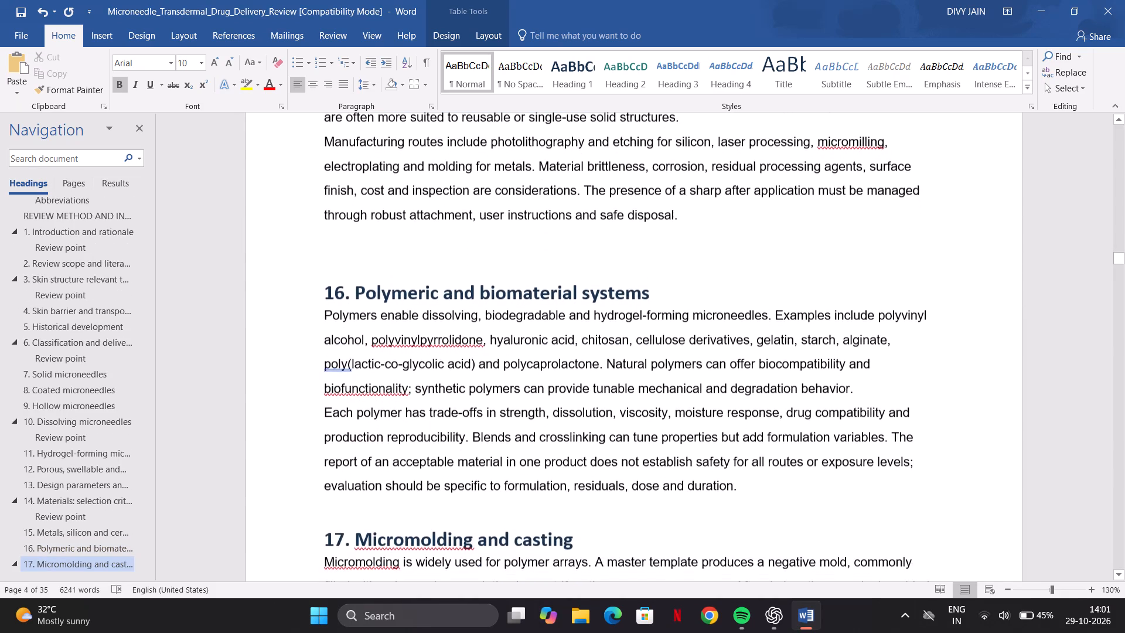
scroll(357, 246, "down", 6)
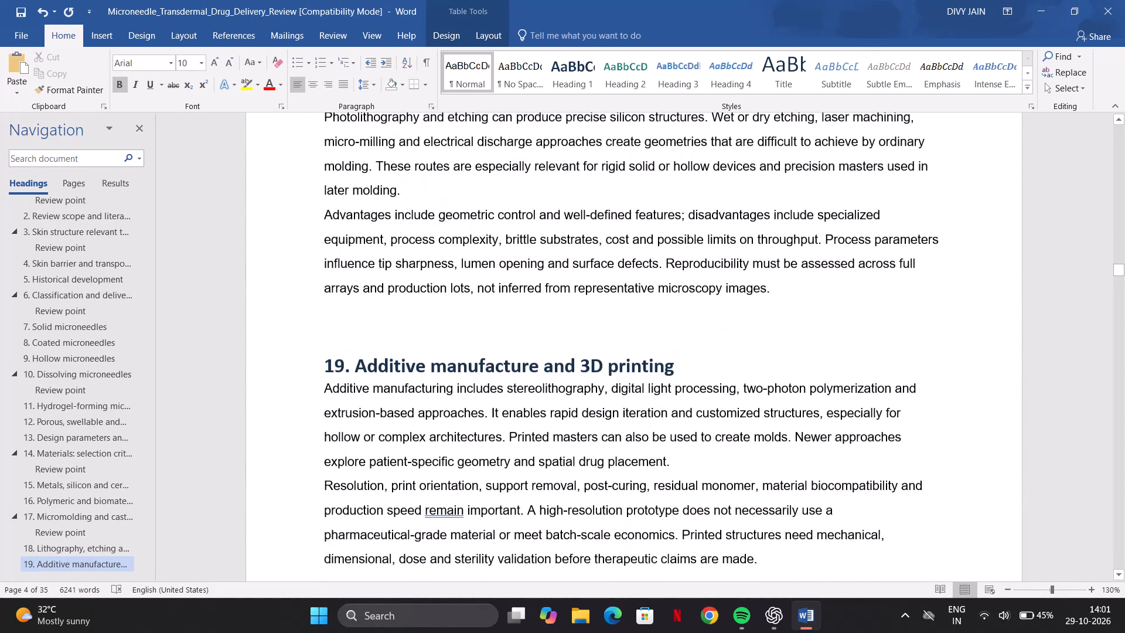
scroll(357, 246, "down", 2)
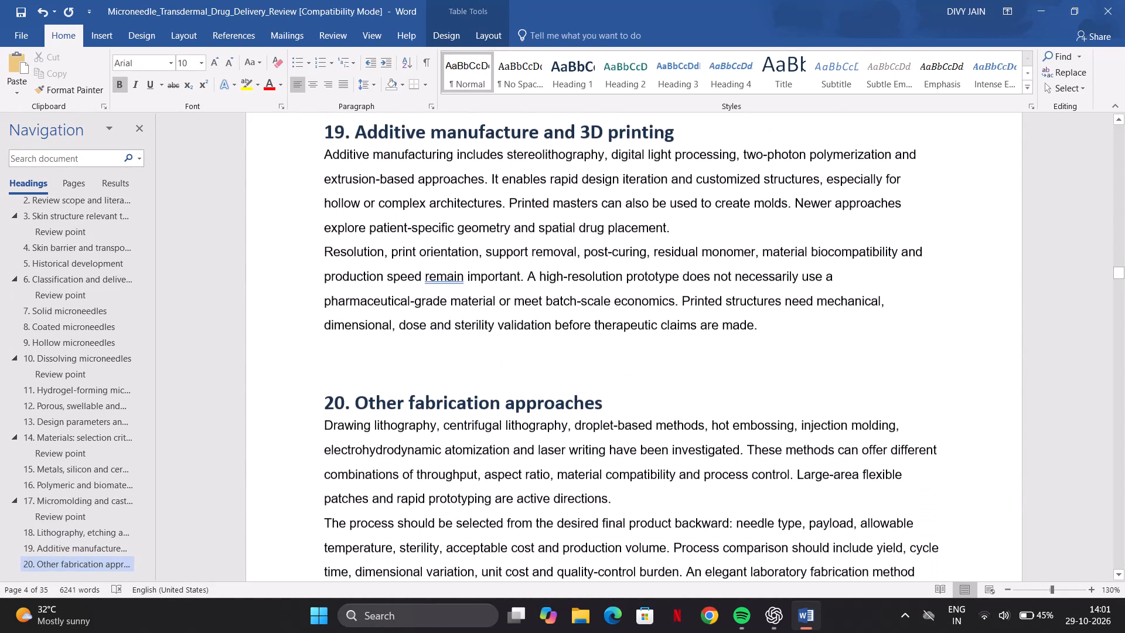
scroll(357, 246, "down", 2)
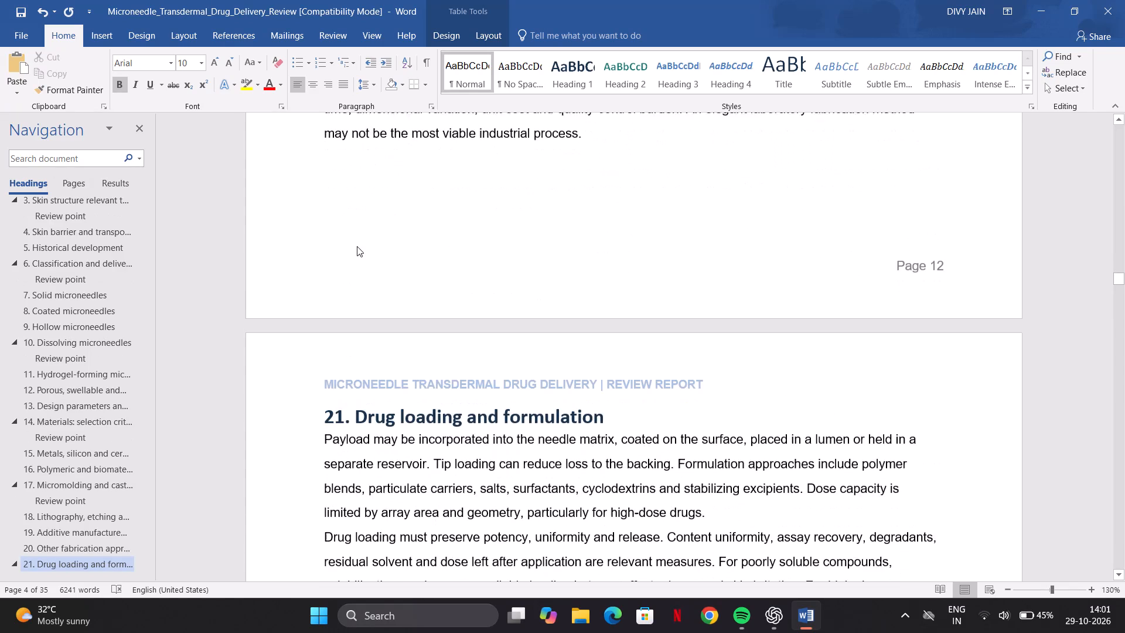
scroll(357, 246, "down", 1)
Examine the page breaks around fabrication sections 20 back to 17 and material sections 16 to 14, and compare them with the contents table.
scroll(357, 246, "up", 1)
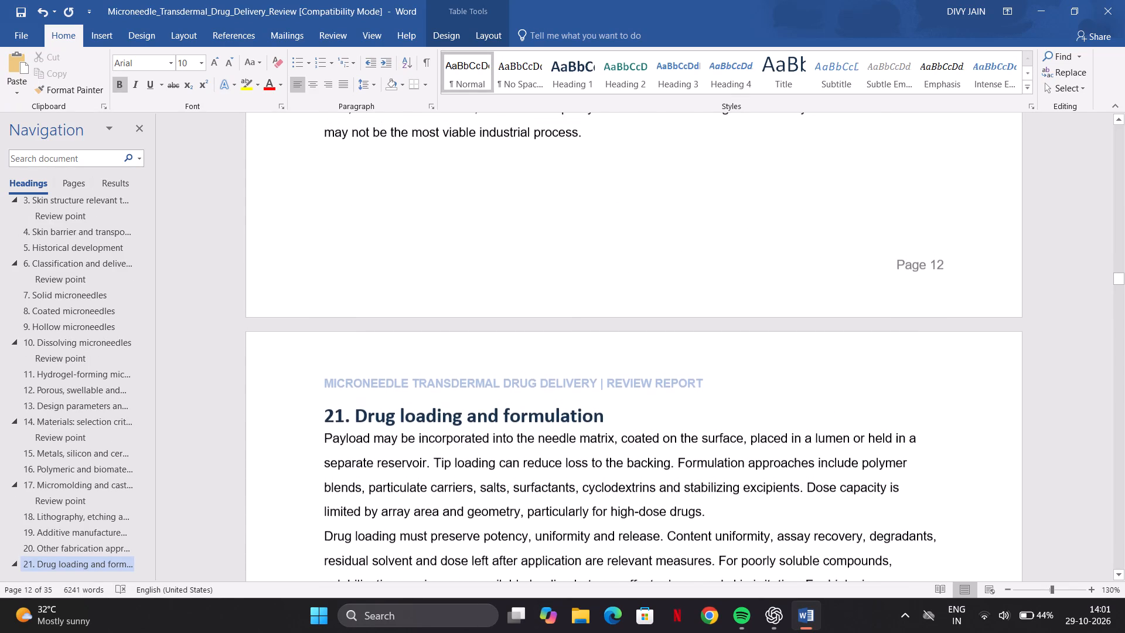
scroll(357, 246, "up", 1)
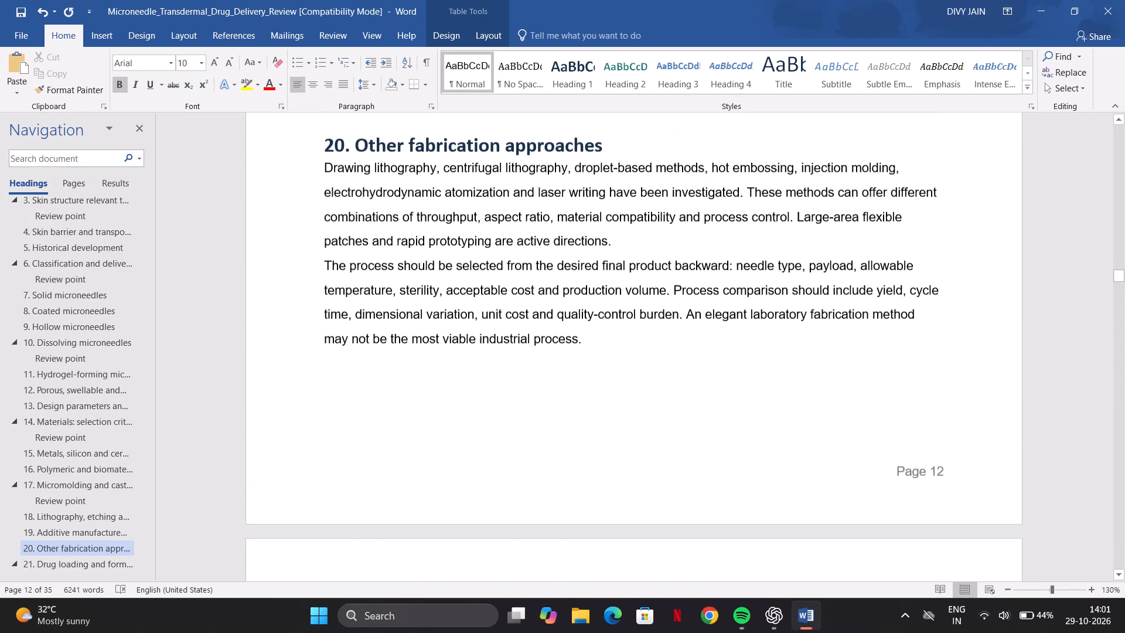
scroll(357, 246, "up", 3)
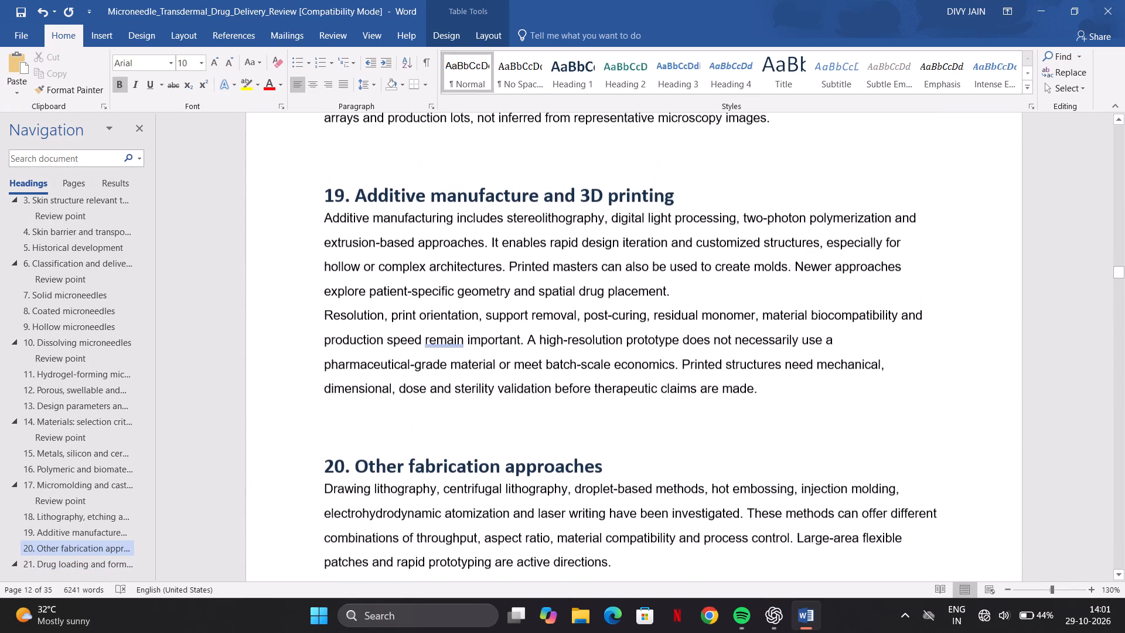
scroll(357, 246, "up", 2)
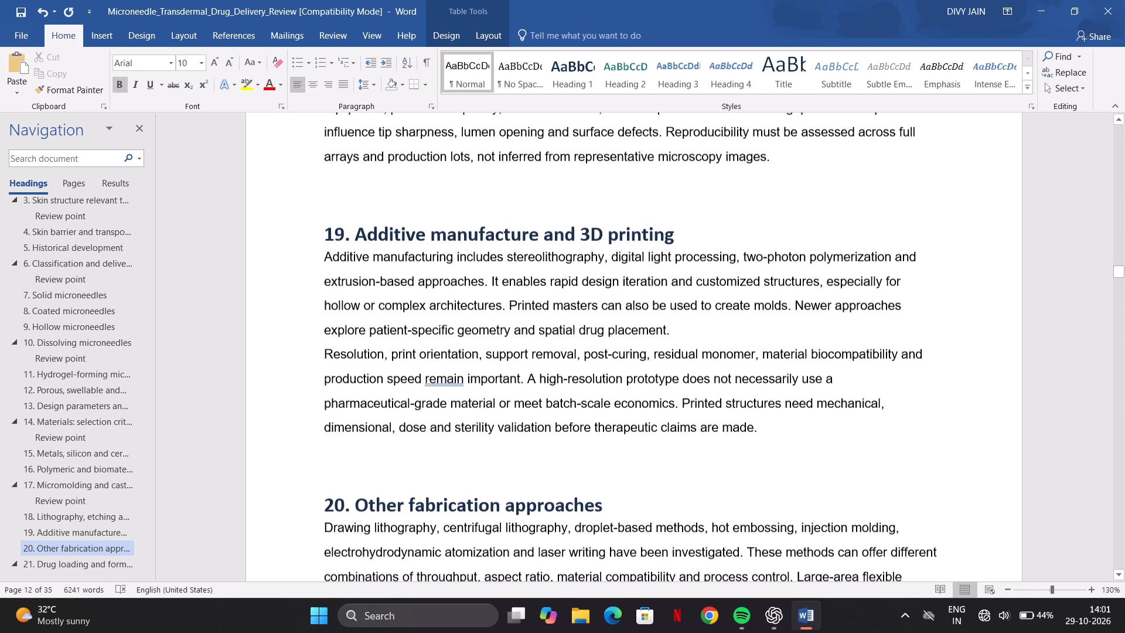
scroll(357, 246, "up", 2)
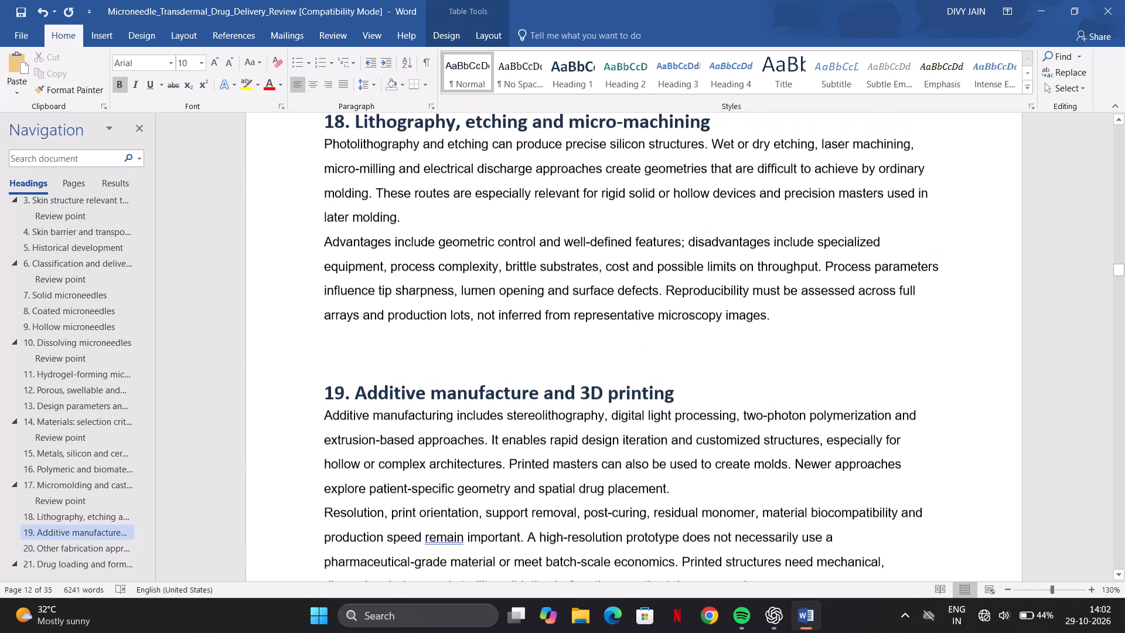
scroll(357, 246, "up", 3)
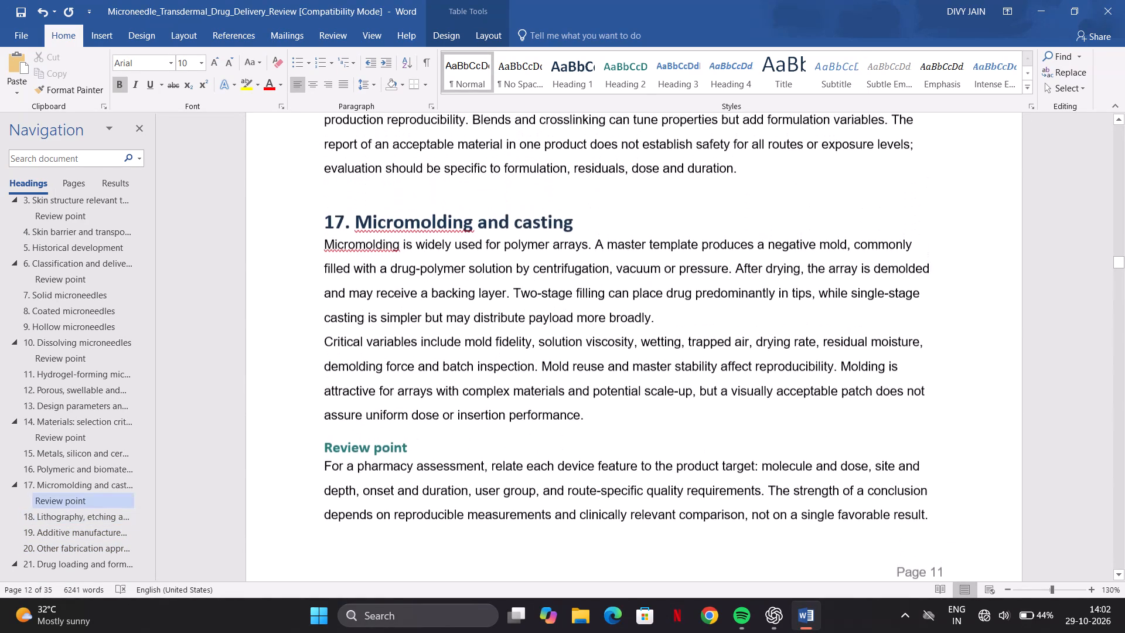
scroll(357, 246, "up", 4)
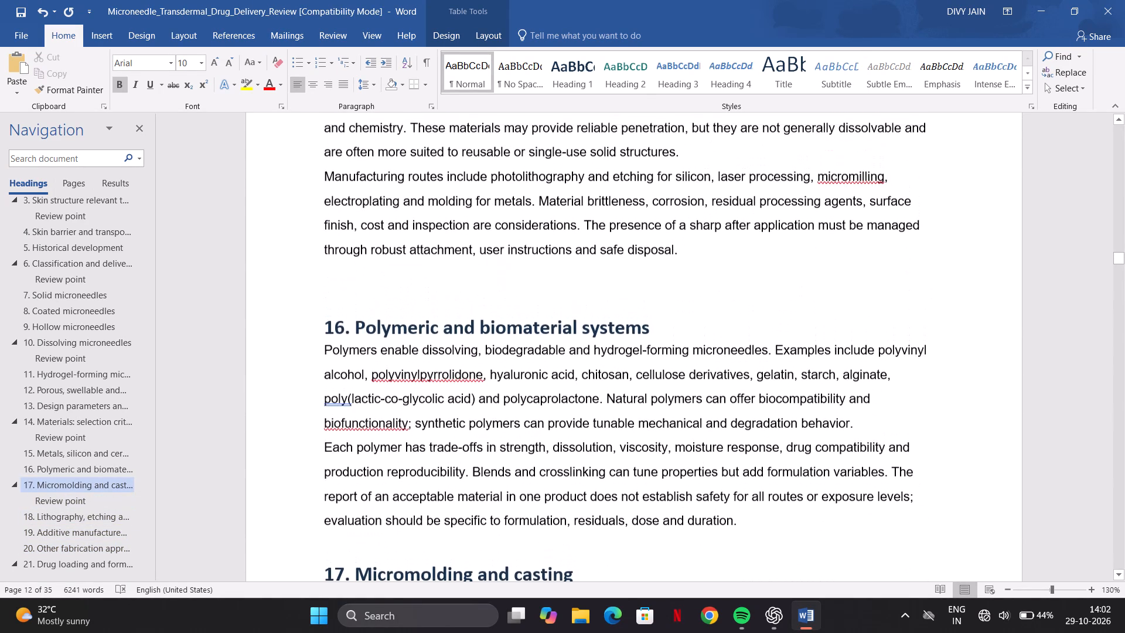
scroll(357, 246, "up", 2)
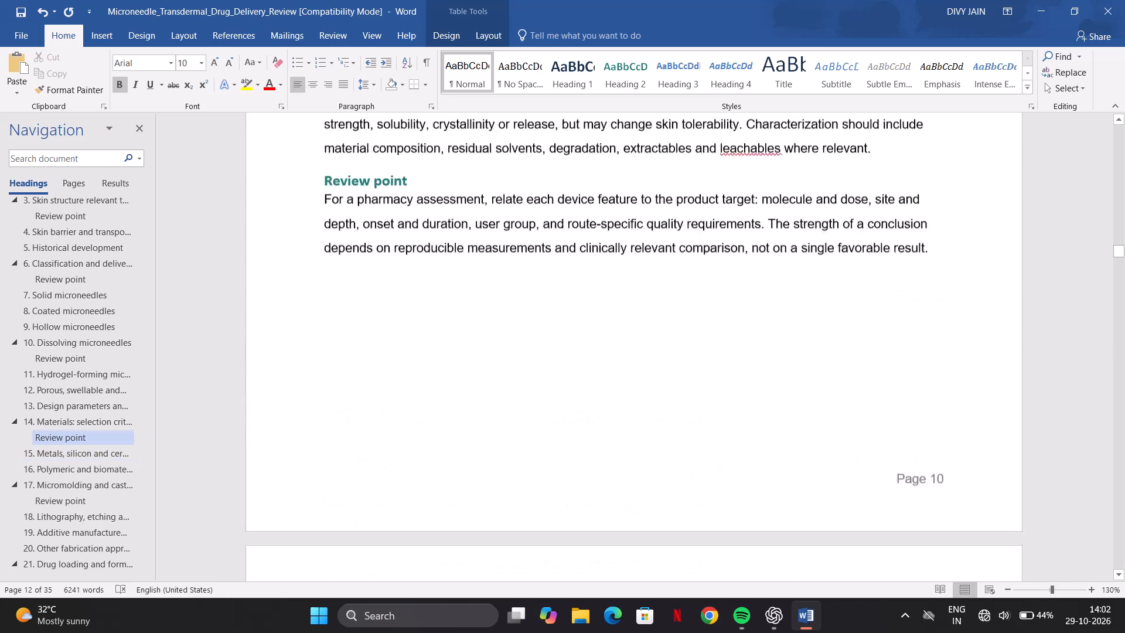
scroll(357, 246, "up", 8)
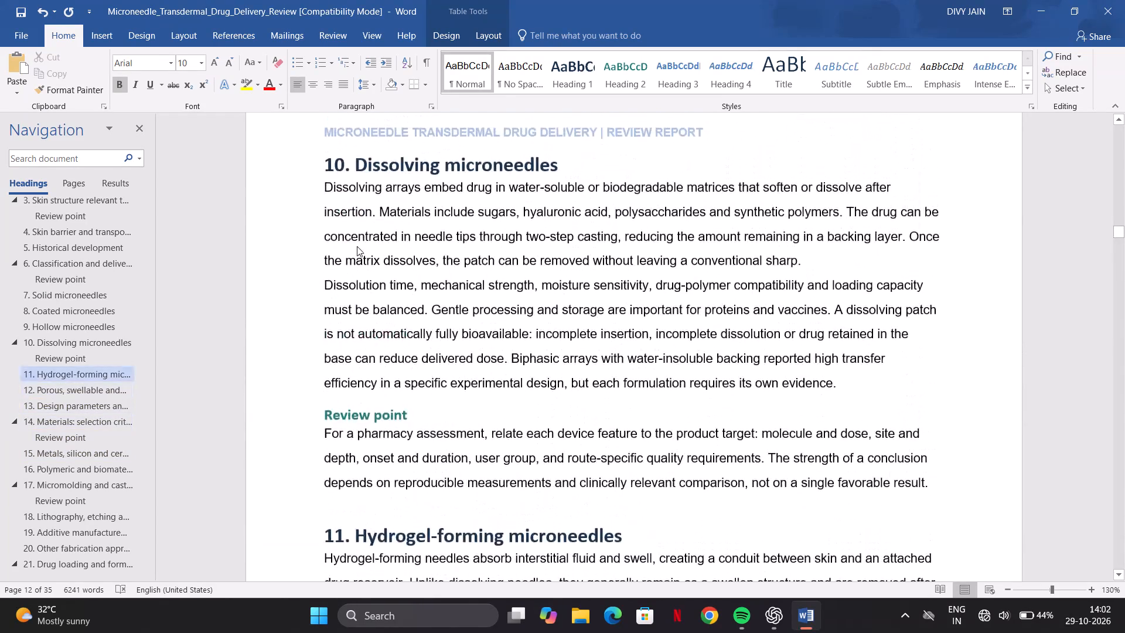
scroll(357, 246, "up", 8)
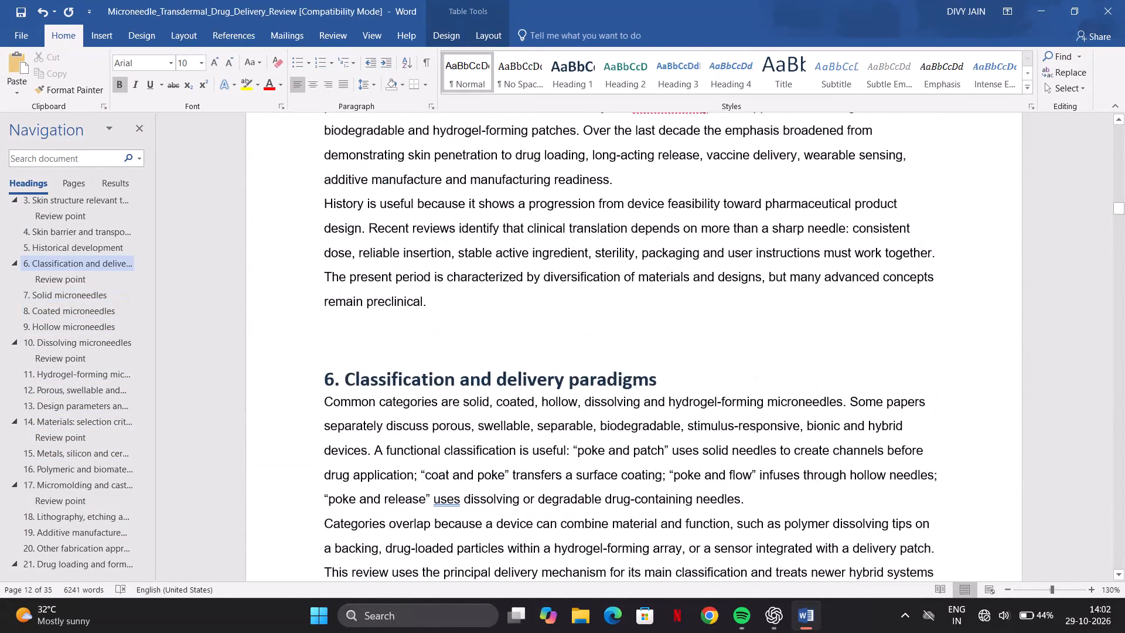
scroll(357, 246, "up", 7)
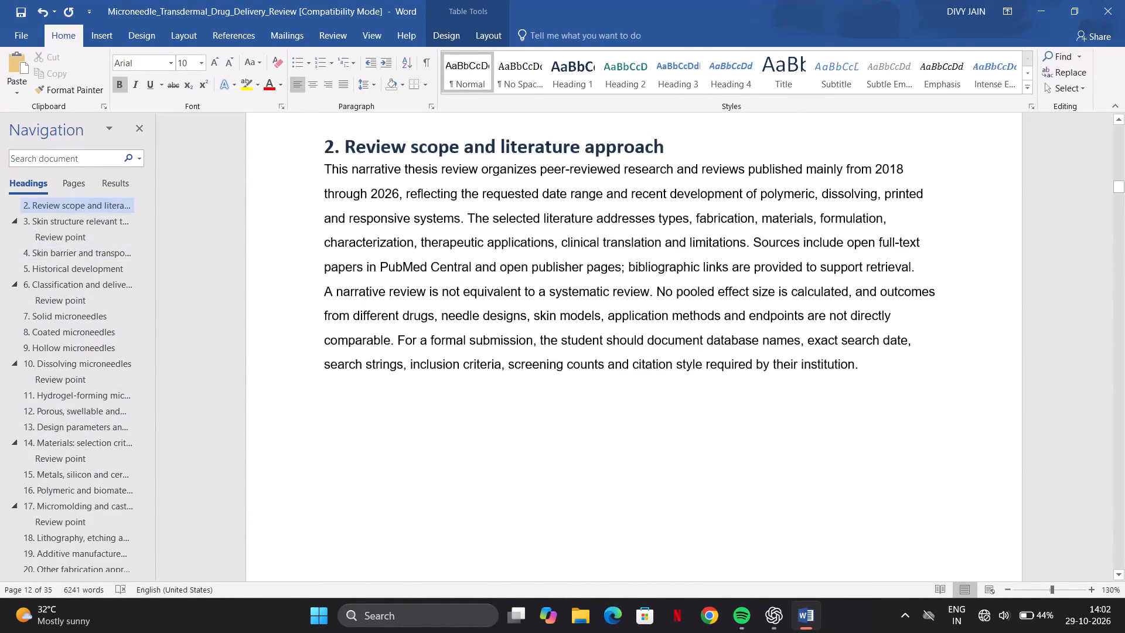
scroll(357, 246, "up", 7)
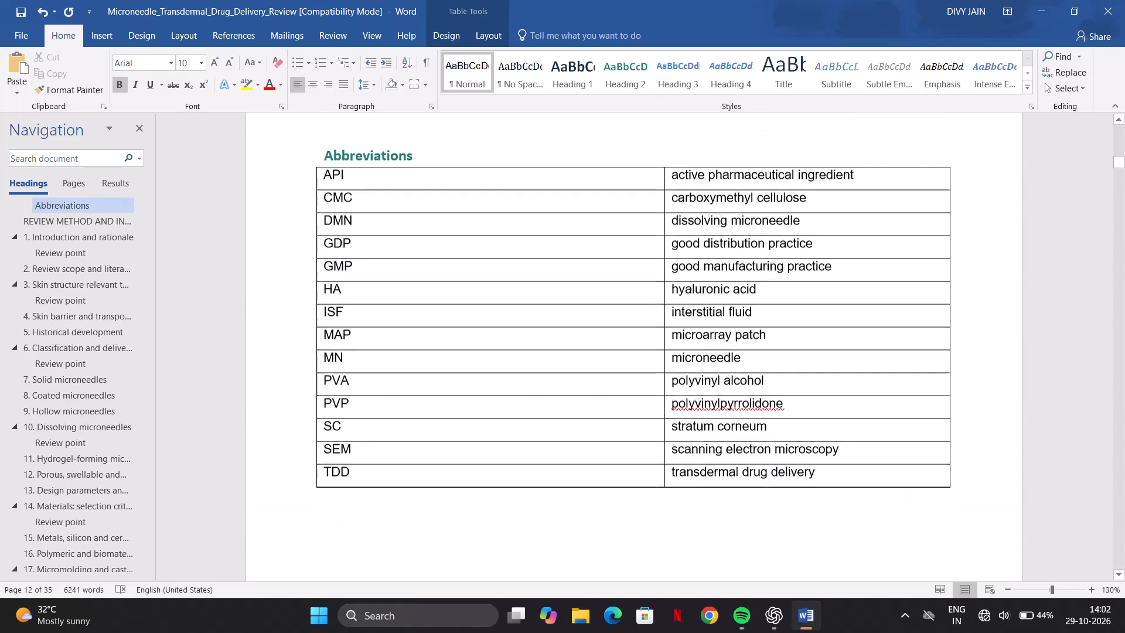
scroll(357, 246, "up", 7)
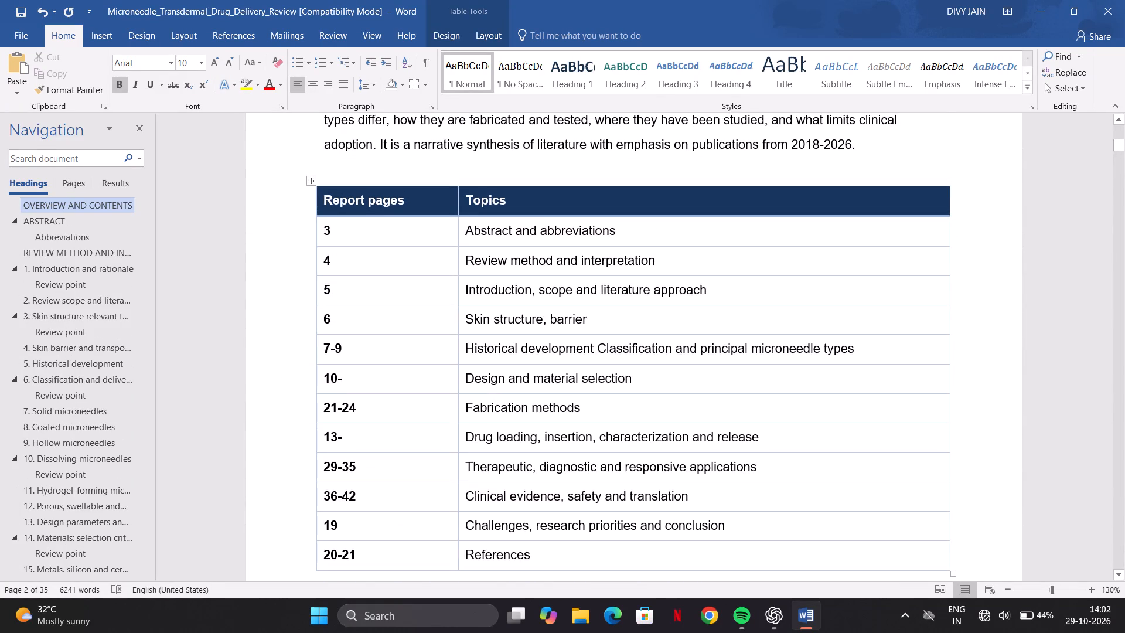
Examine which pages sections 15 to 20 occupy, checking the page breaks before sections 15, 18 and 21.
scroll(573, 438, "down", 2)
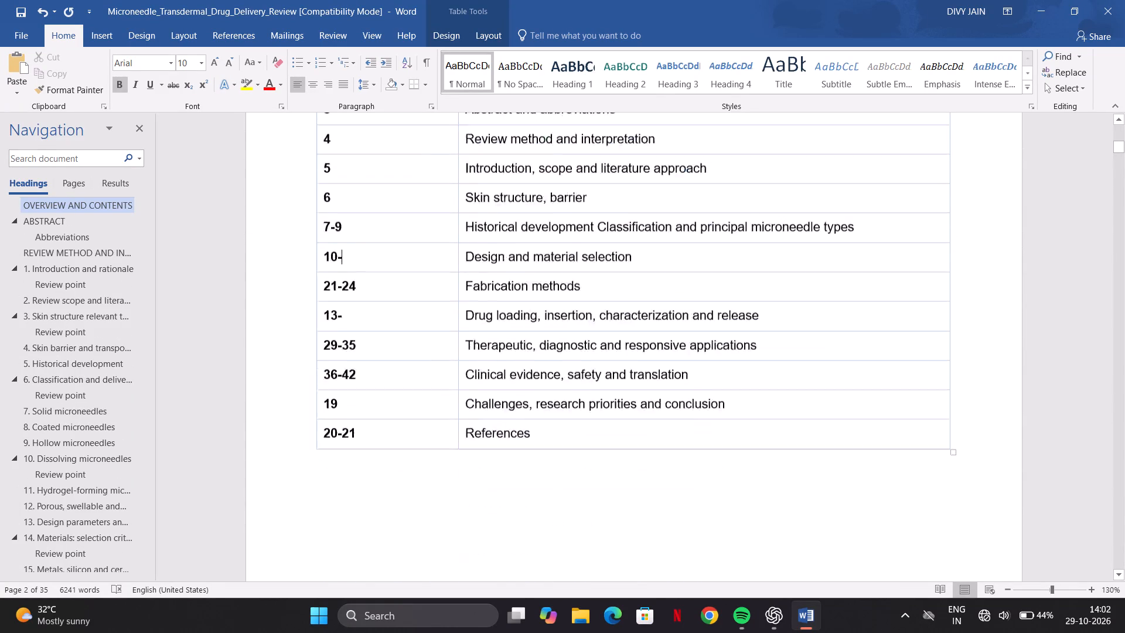
scroll(573, 438, "down", 11)
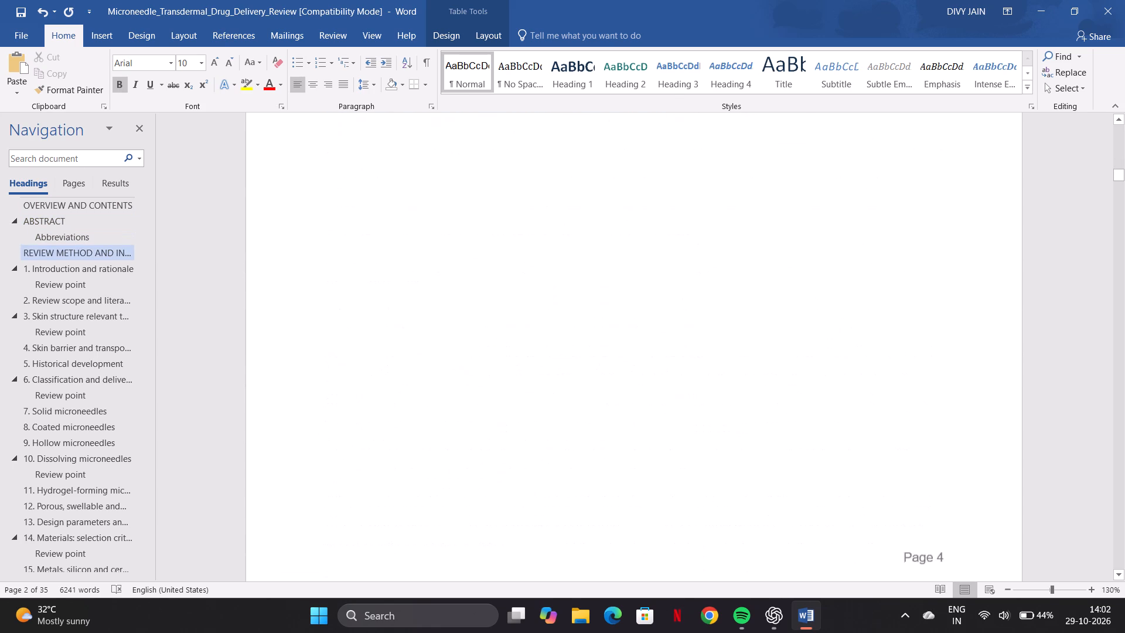
scroll(573, 438, "down", 4)
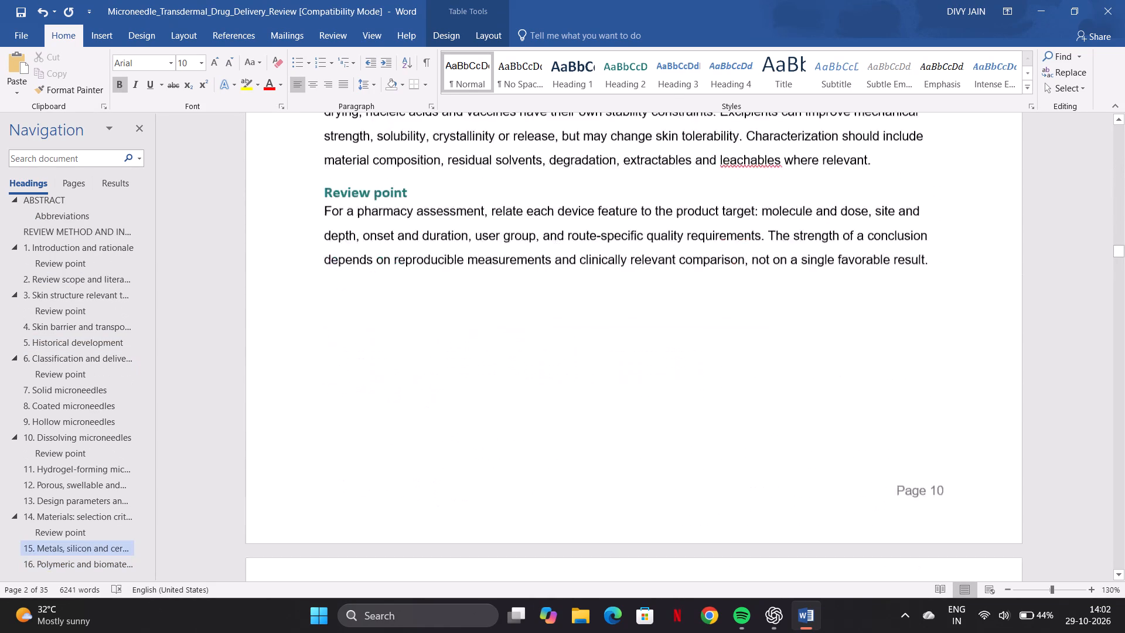
scroll(573, 438, "down", 1)
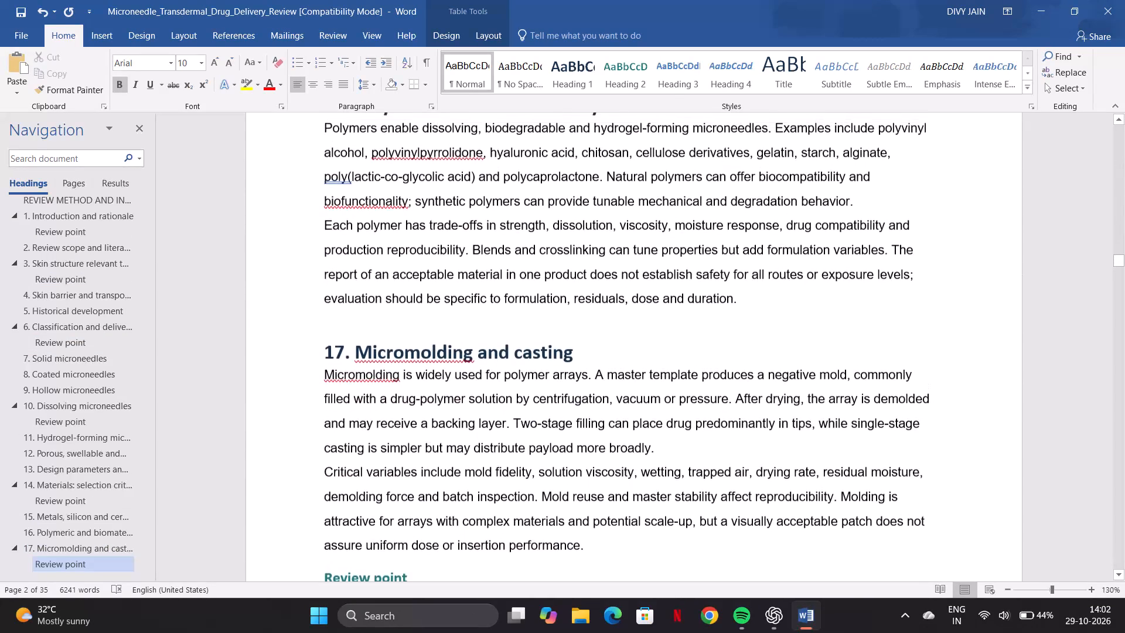
scroll(573, 438, "down", 2)
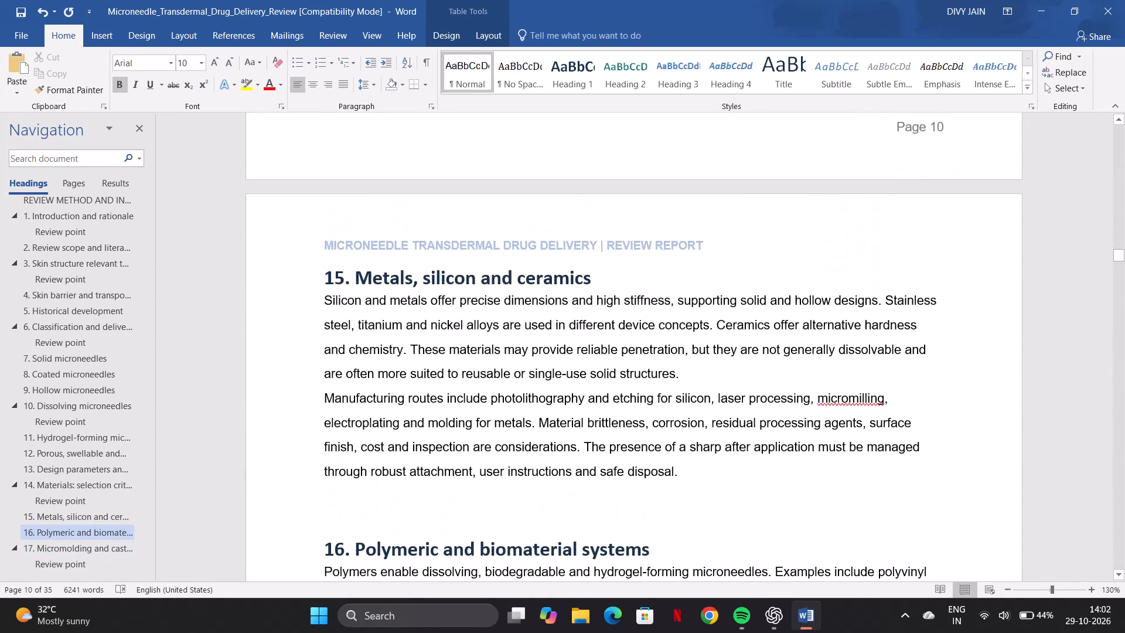
scroll(573, 438, "down", 1)
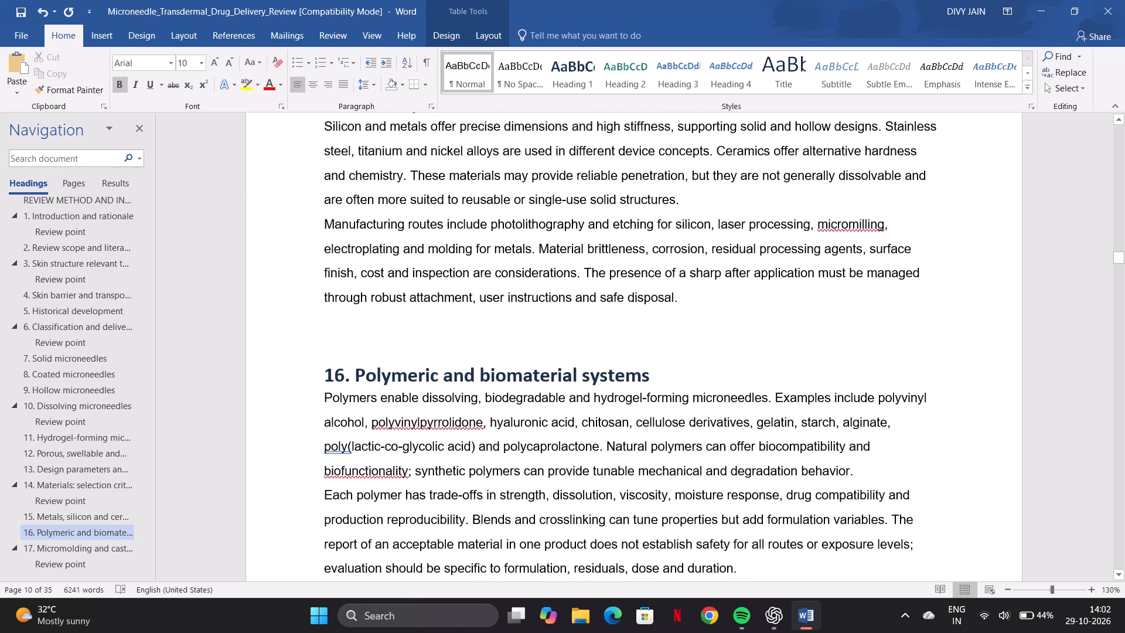
scroll(573, 438, "down", 2)
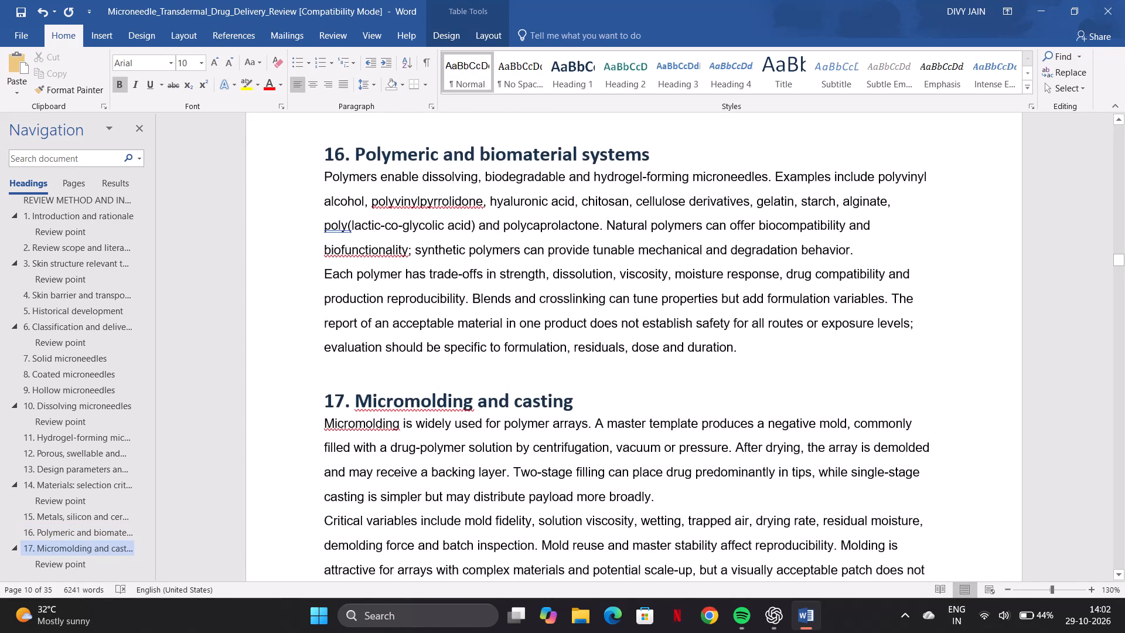
scroll(573, 438, "down", 2)
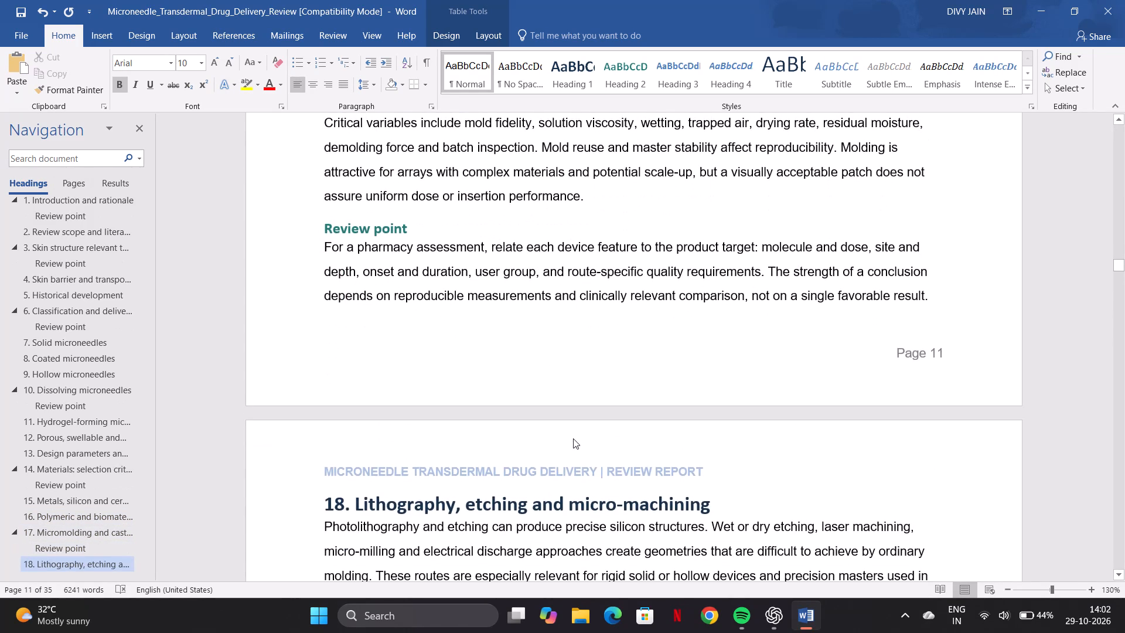
scroll(573, 438, "down", 2)
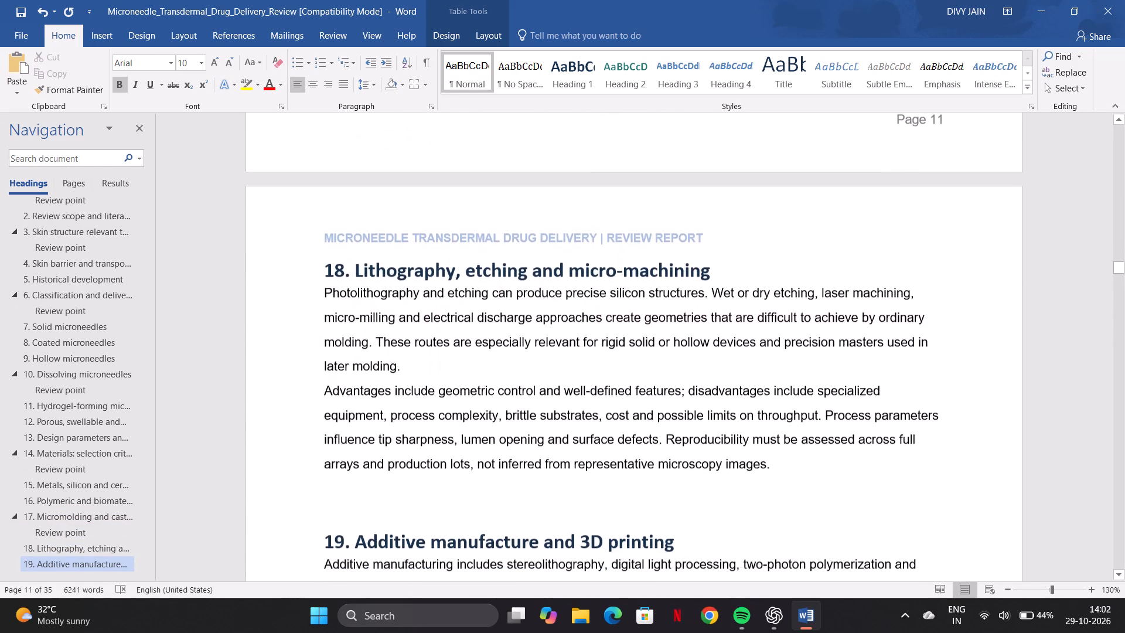
scroll(573, 438, "down", 2)
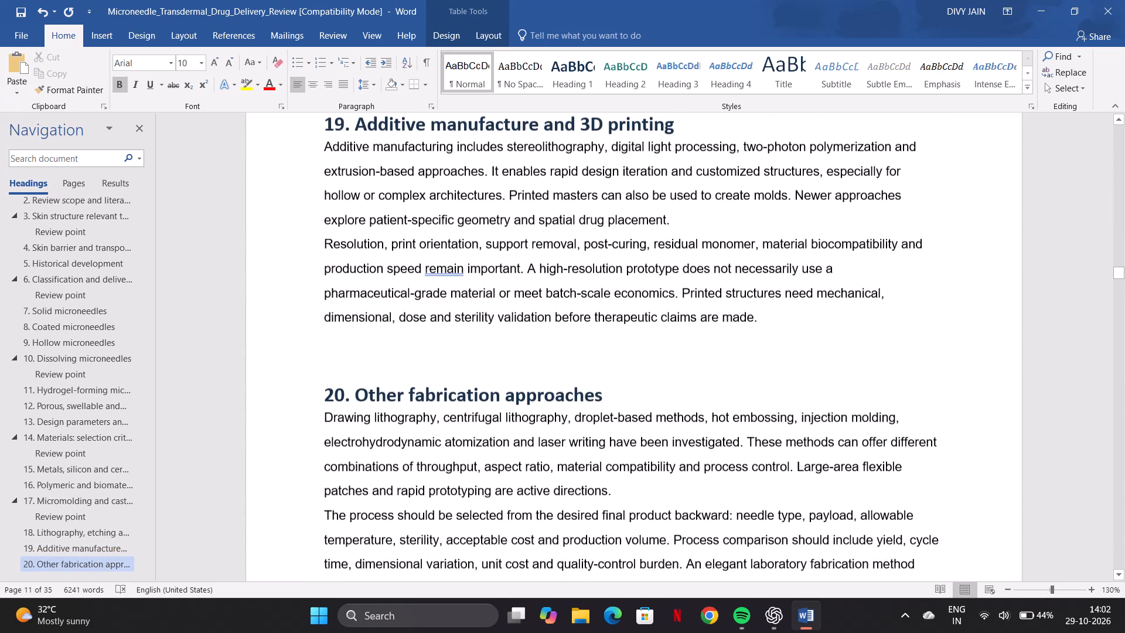
scroll(573, 438, "down", 2)
Set the end page of the Design and material selection row in the contents table to 11, making it 10-11.
scroll(573, 438, "up", 1)
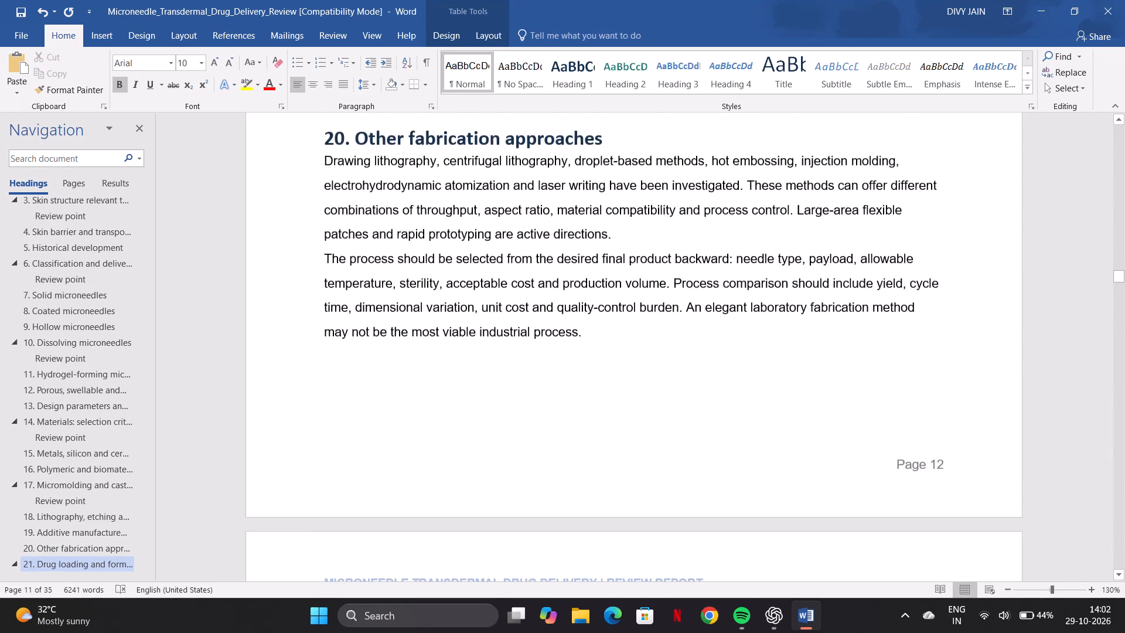
scroll(573, 438, "up", 1)
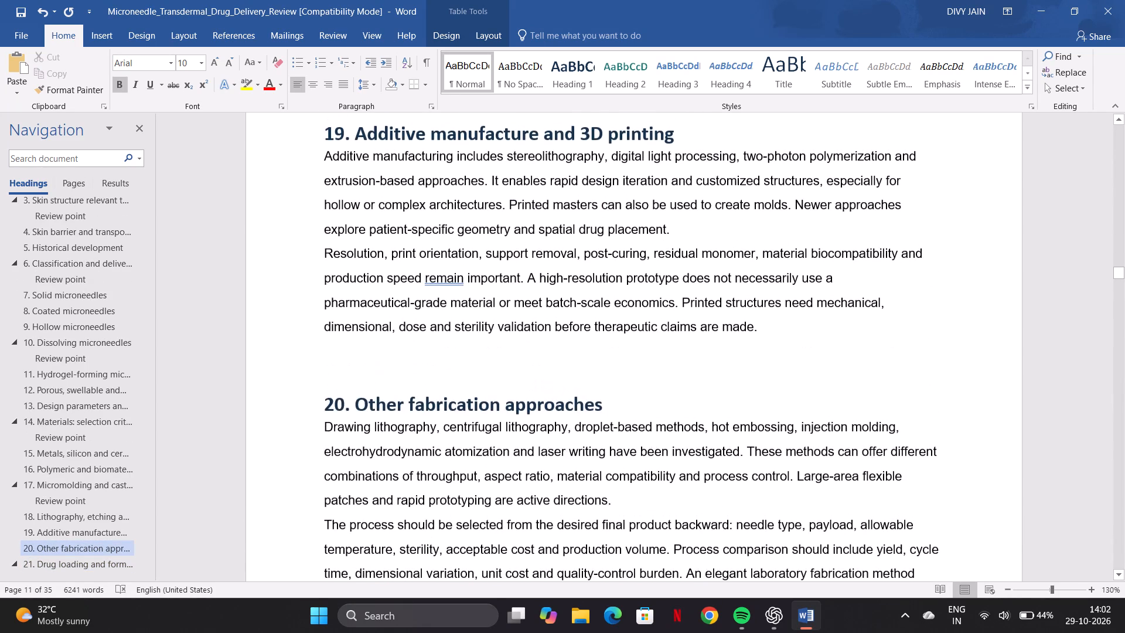
scroll(573, 438, "up", 5)
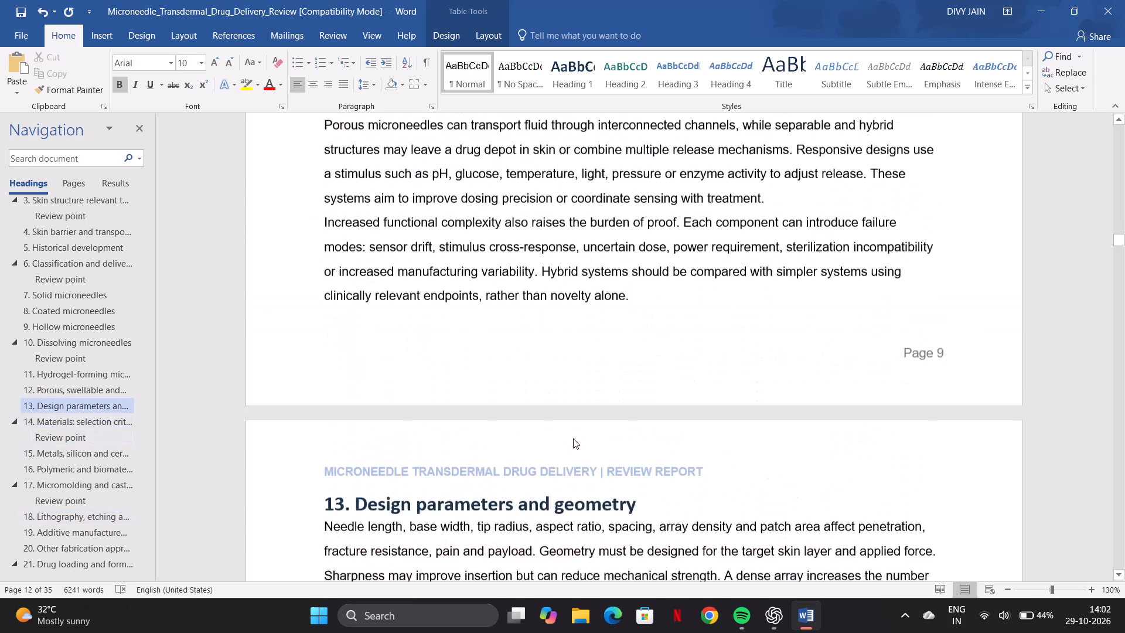
scroll(573, 438, "up", 5)
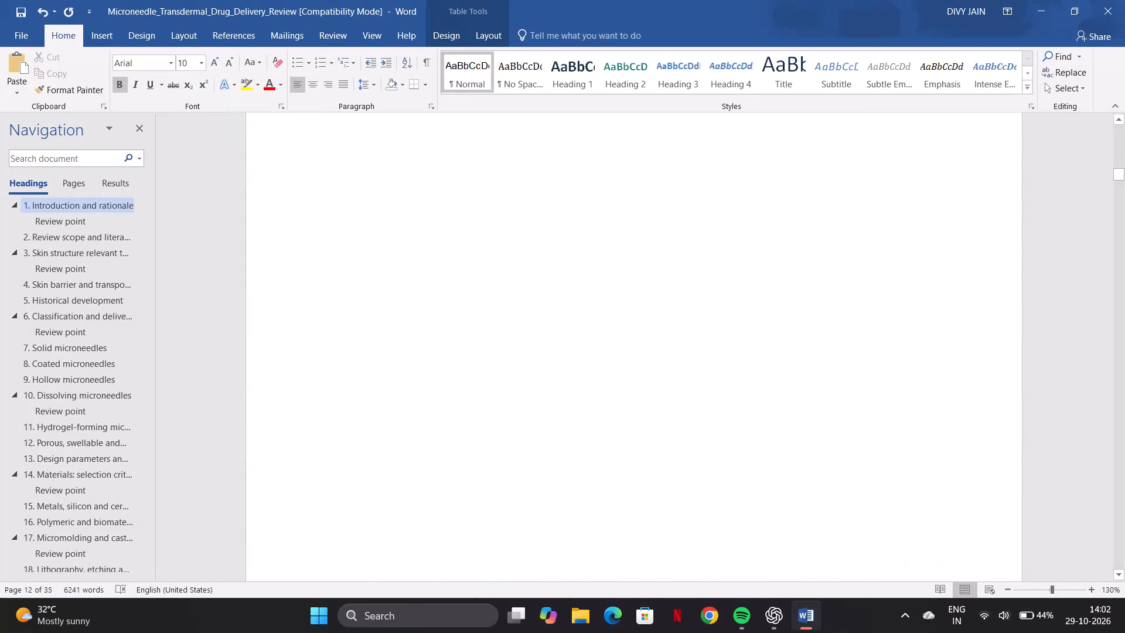
scroll(573, 438, "up", 4)
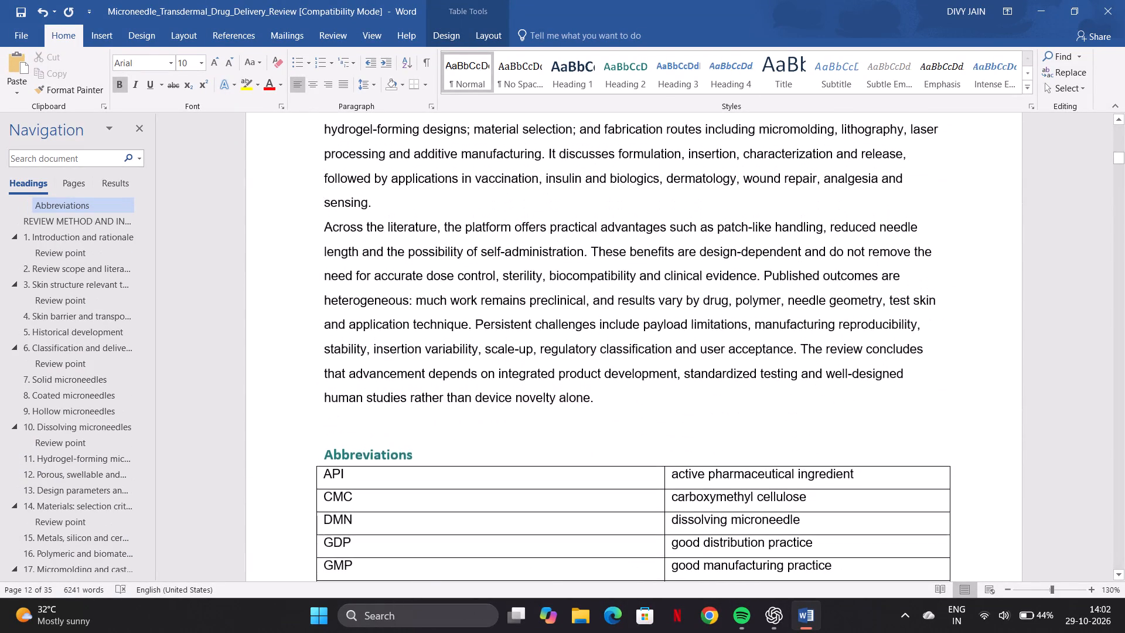
scroll(573, 438, "up", 5)
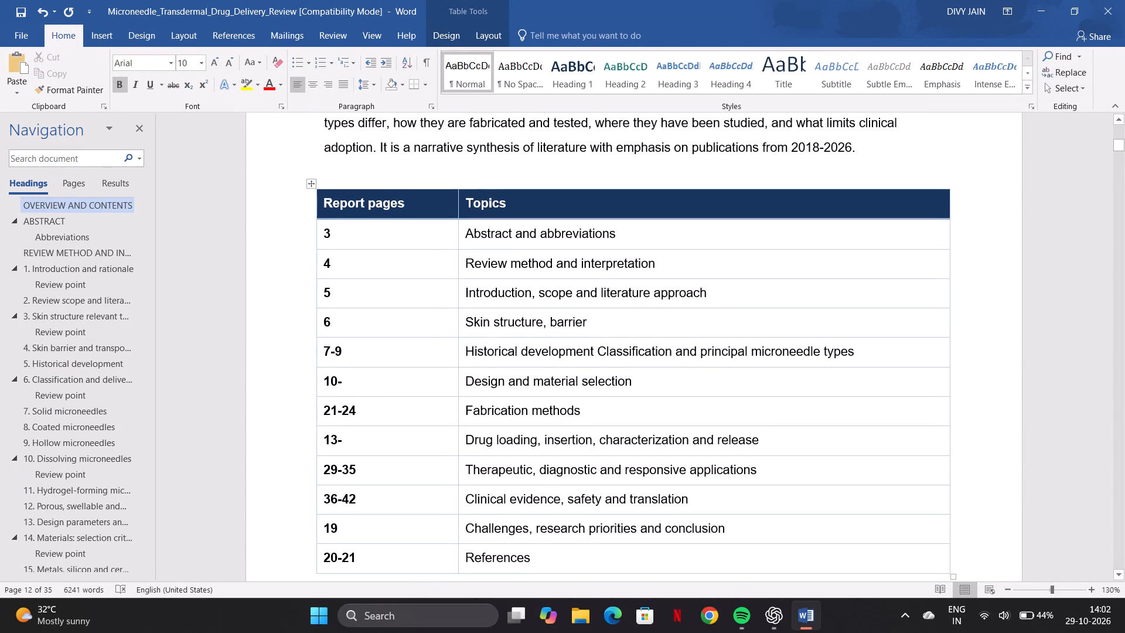
type("11")
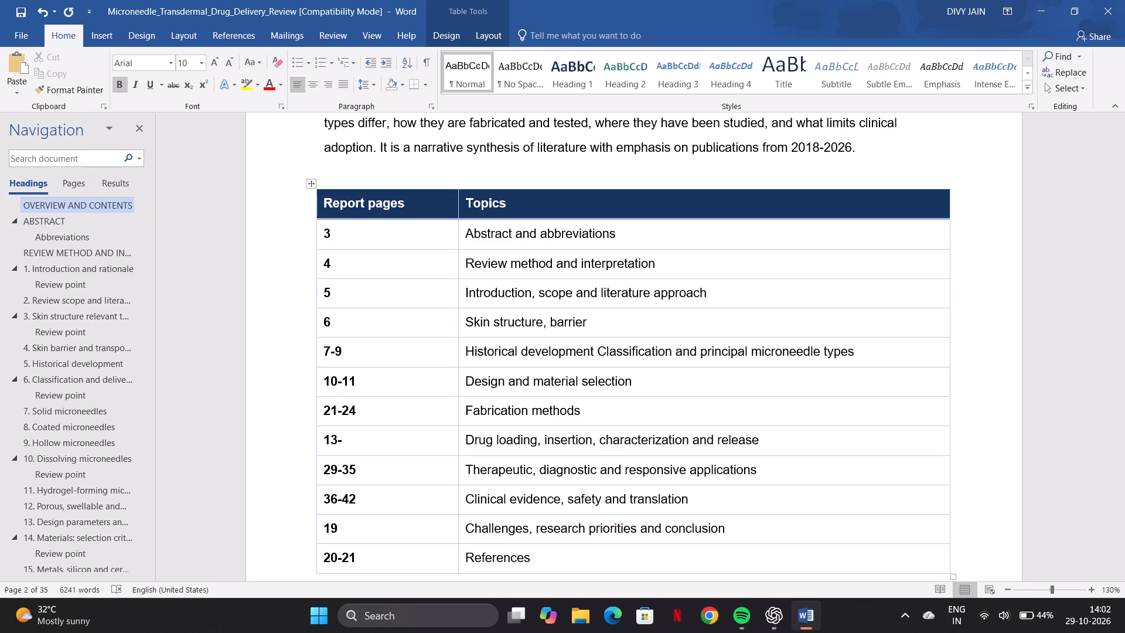
Set the report page of the Fabrication methods row in the contents table to 12.
left_click(421, 417)
key("BackSpace")
key("BackSpace")
key("BackSpace")
key("BackSpace")
key("BackSpace")
type("12")
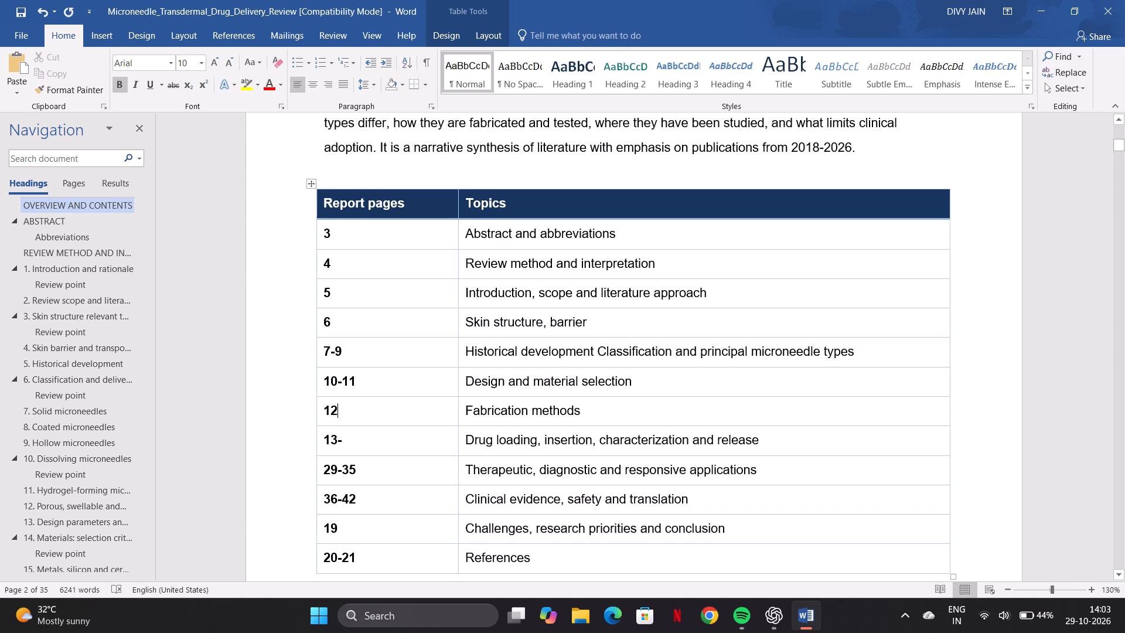
Examine which pages the drug loading, insertion, characterization and release sections 21 to 24 occupy, checking the breaks before sections 21 and 24.
scroll(513, 460, "down", 4)
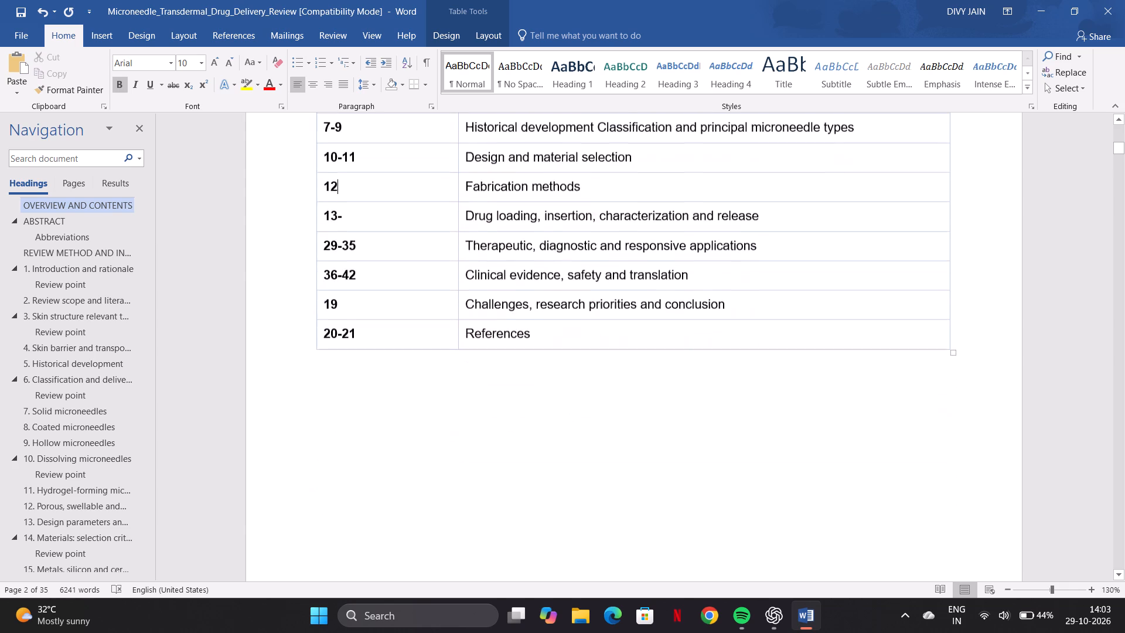
scroll(513, 460, "down", 9)
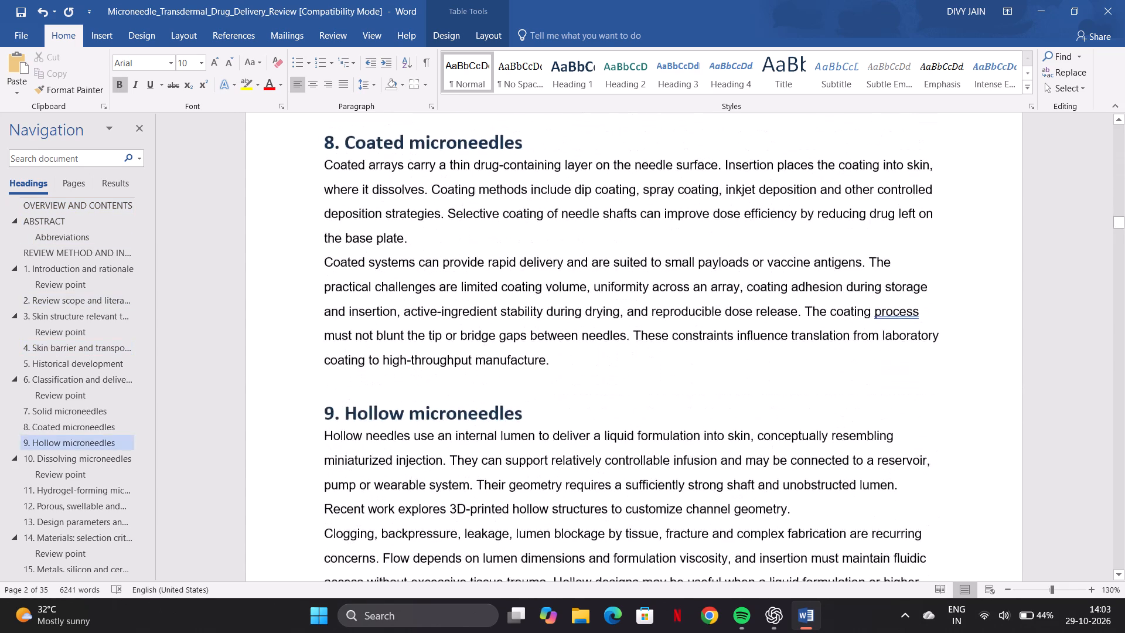
scroll(513, 460, "down", 4)
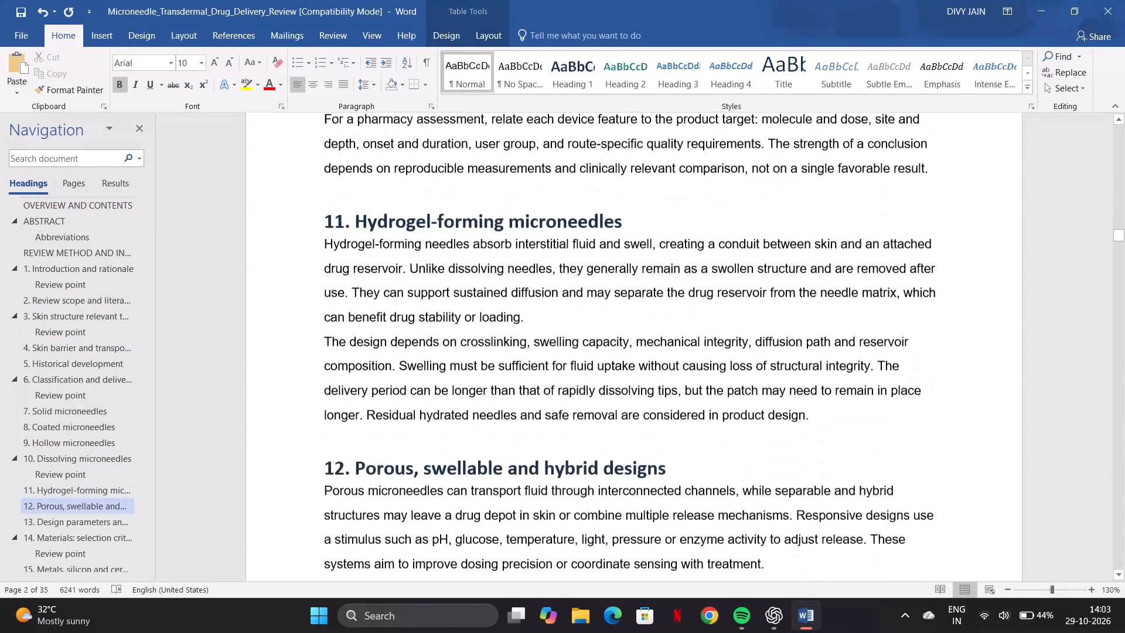
scroll(513, 460, "down", 4)
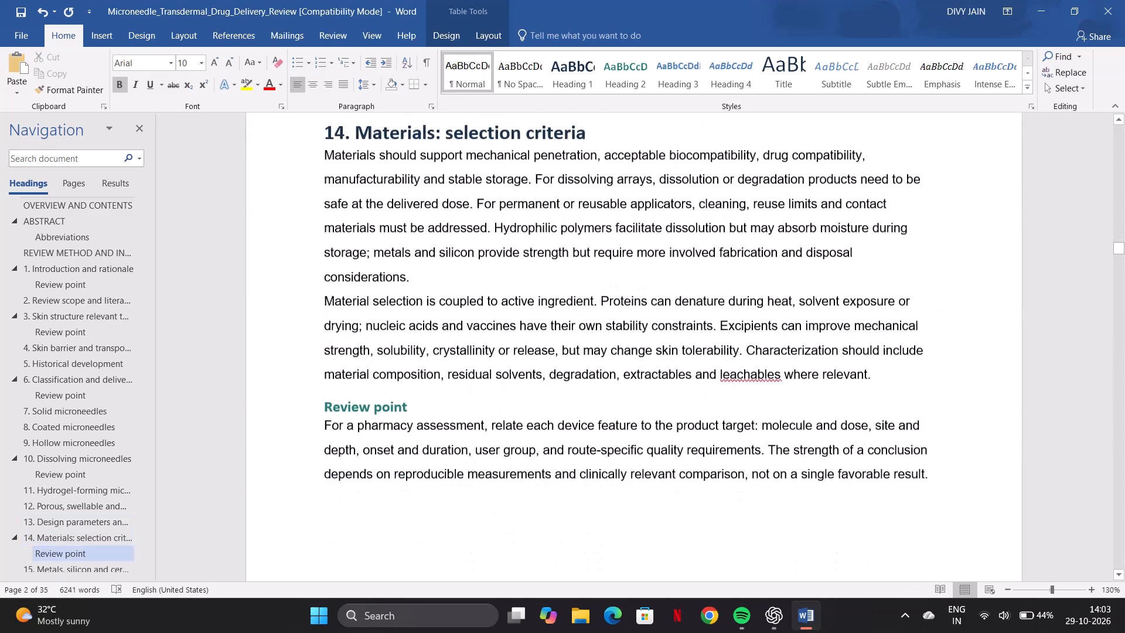
scroll(513, 460, "down", 3)
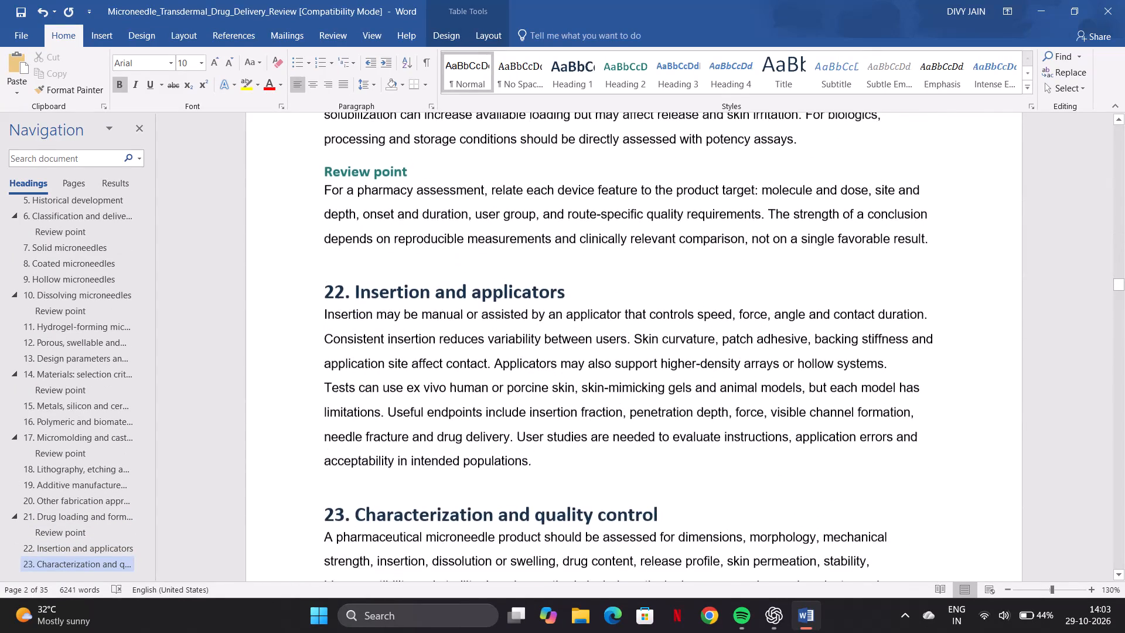
scroll(513, 460, "up", 1)
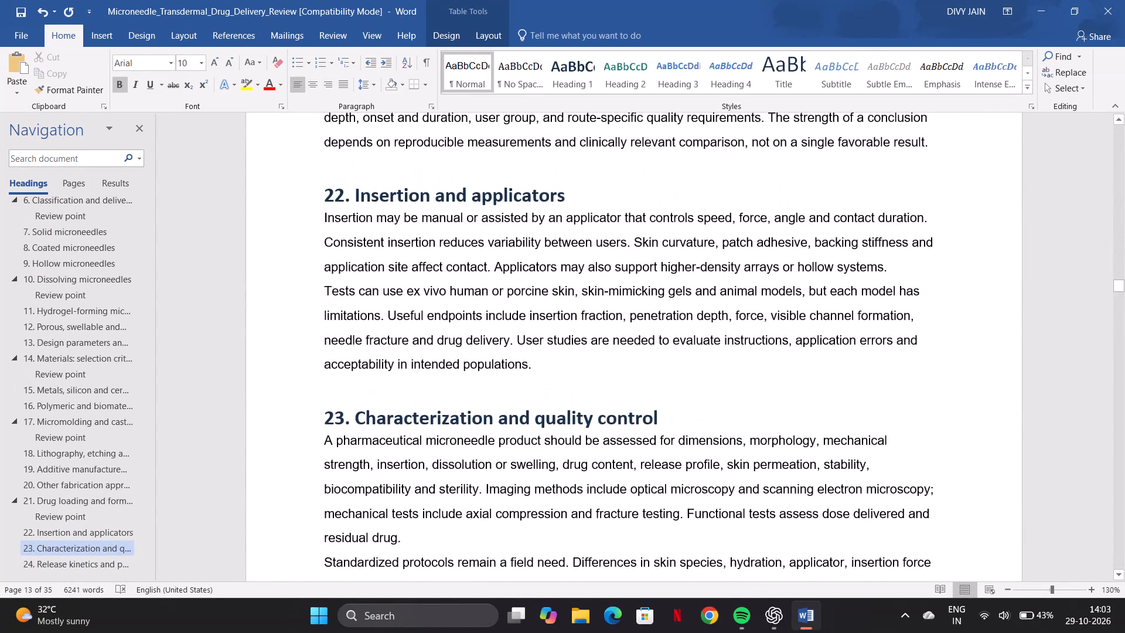
scroll(513, 460, "up", 1)
scroll(513, 460, "down", 1)
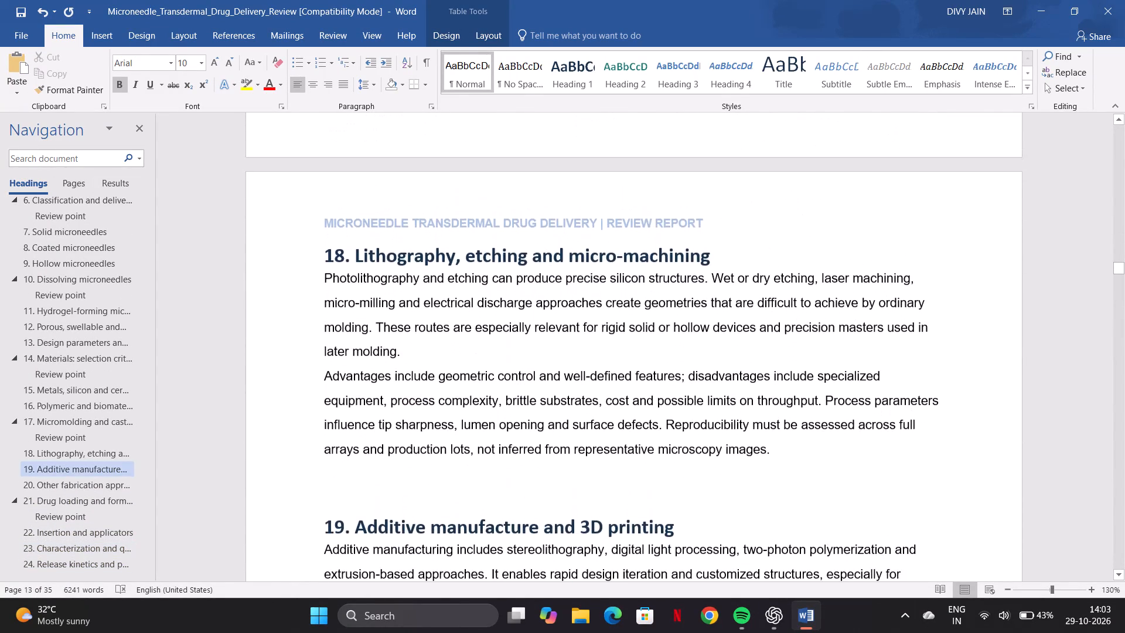
scroll(513, 460, "down", 1)
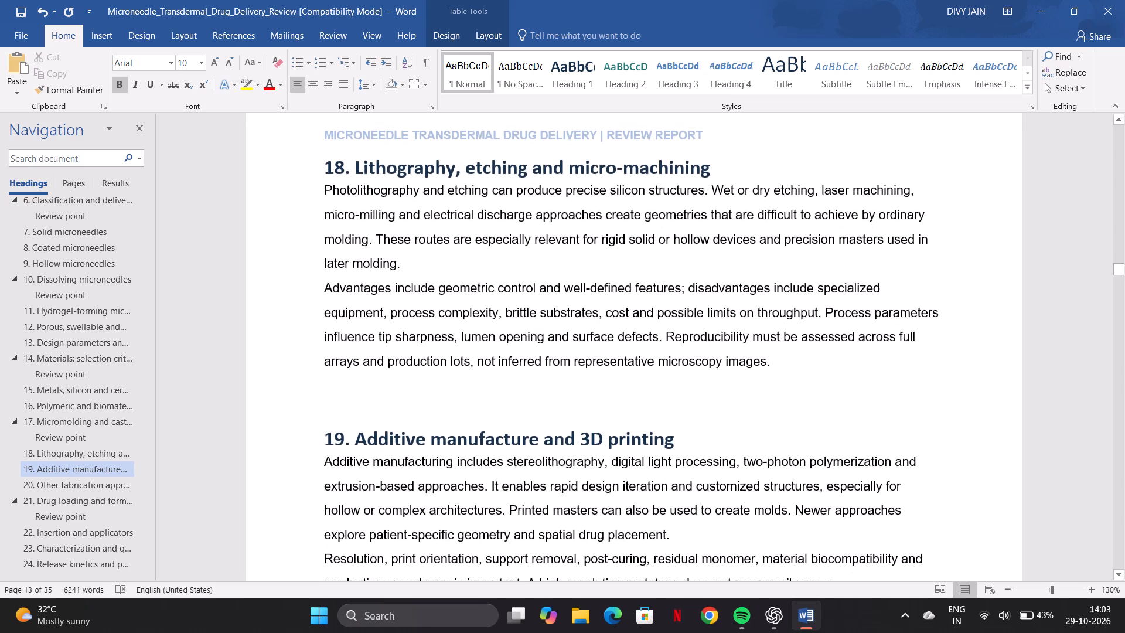
scroll(513, 460, "down", 8)
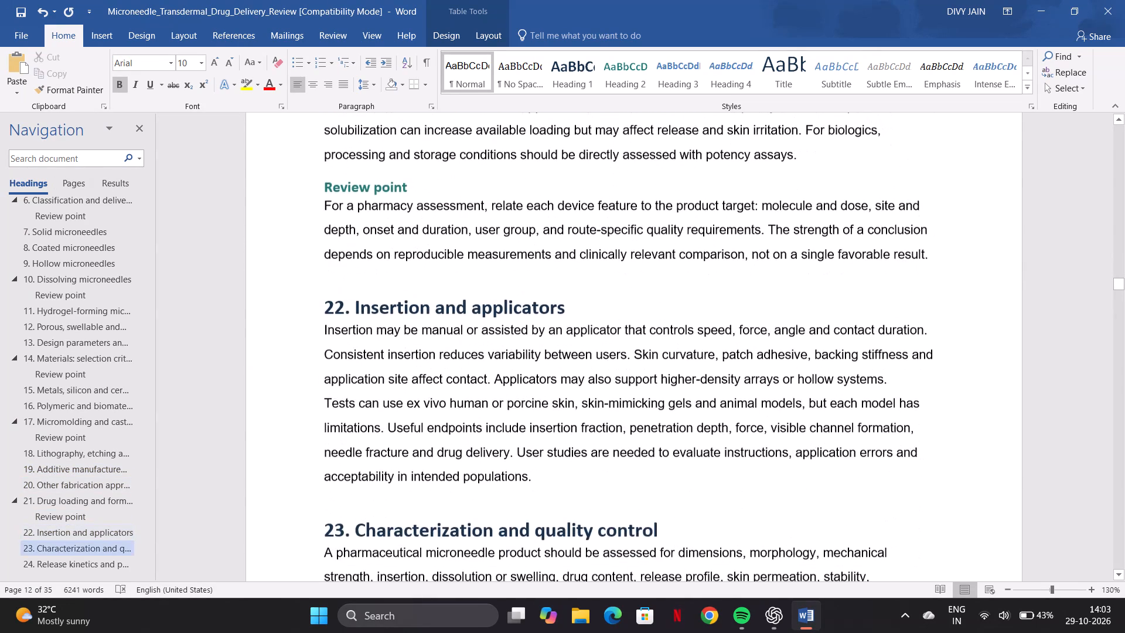
scroll(513, 460, "down", 3)
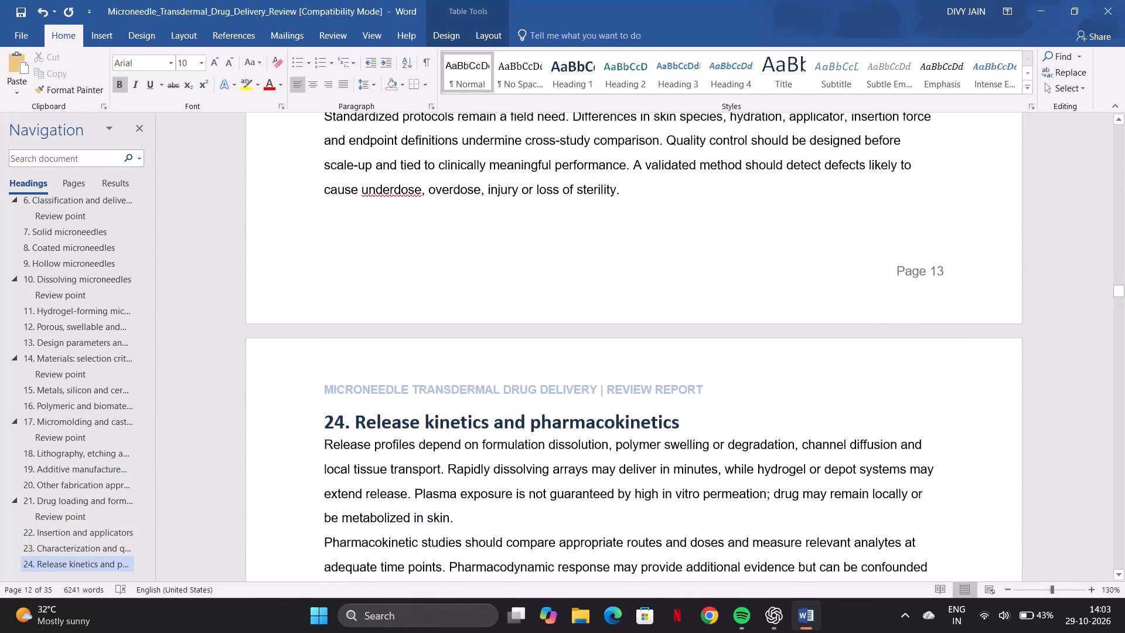
scroll(513, 460, "down", 3)
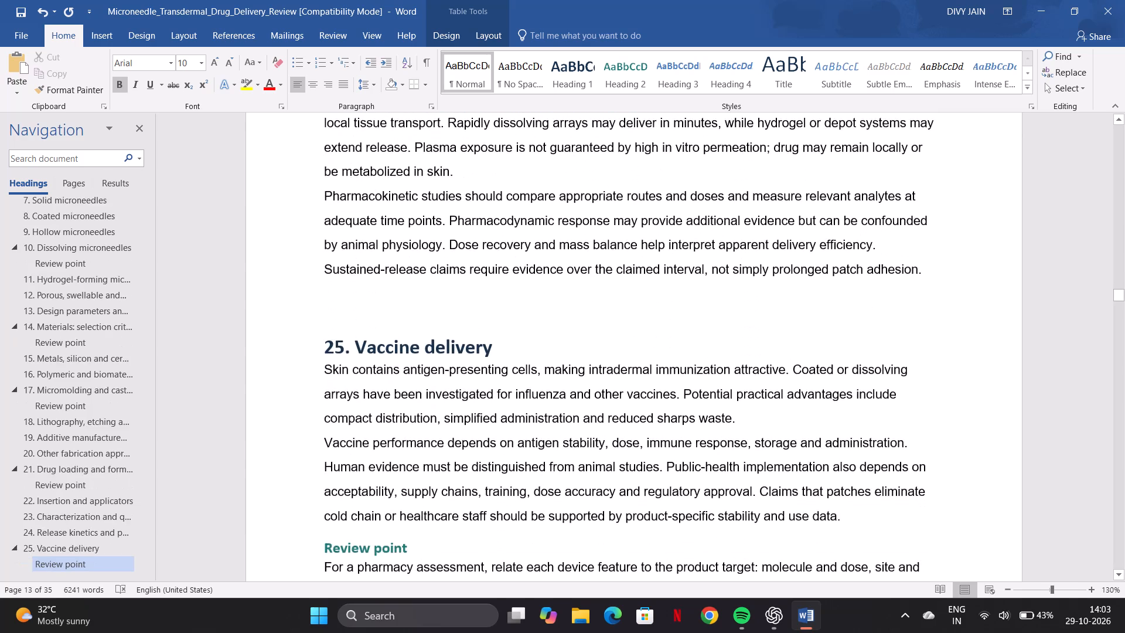
scroll(513, 460, "down", 1)
Recheck the page breaks around sections 21 to 24 and where the Vaccine delivery and Insulin sections start.
scroll(513, 460, "up", 1)
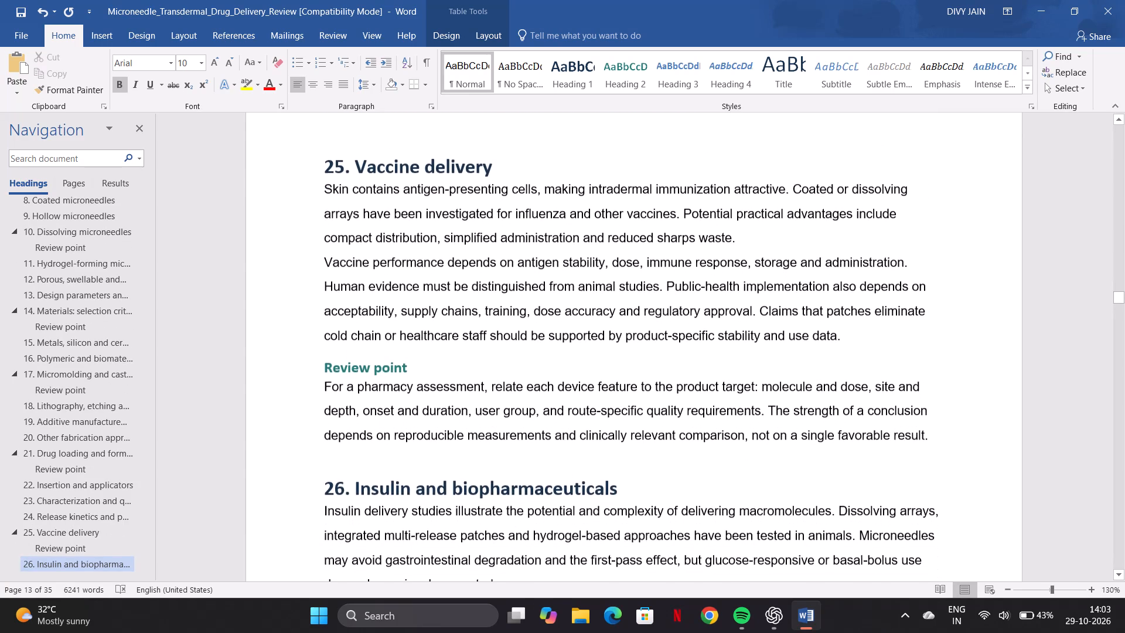
scroll(513, 460, "up", 1)
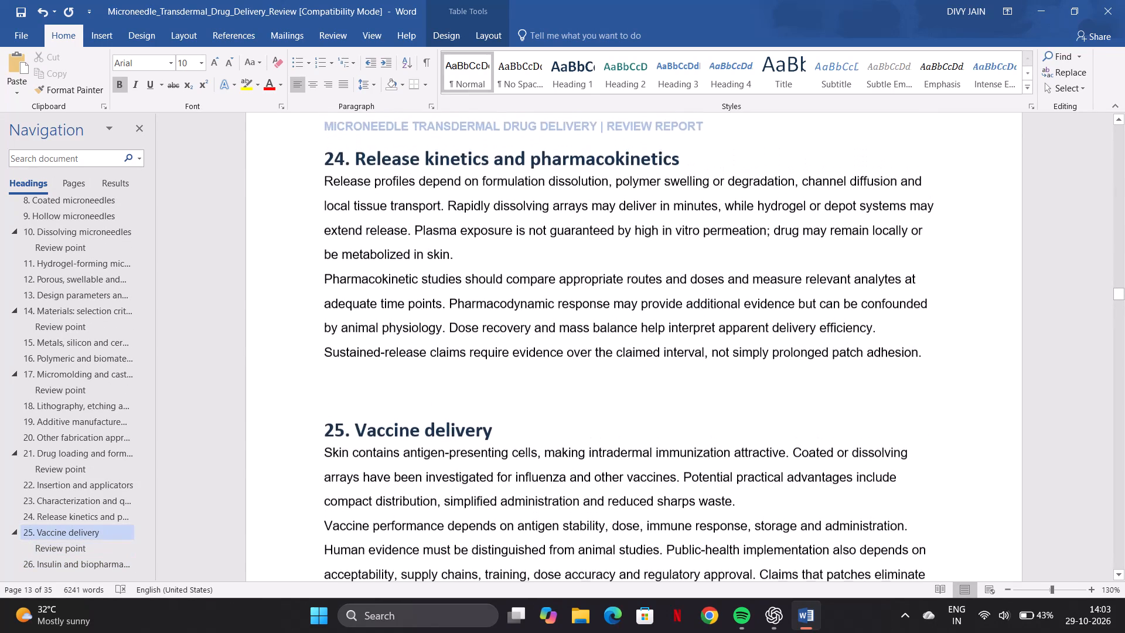
scroll(513, 460, "up", 1)
scroll(513, 460, "down", 1)
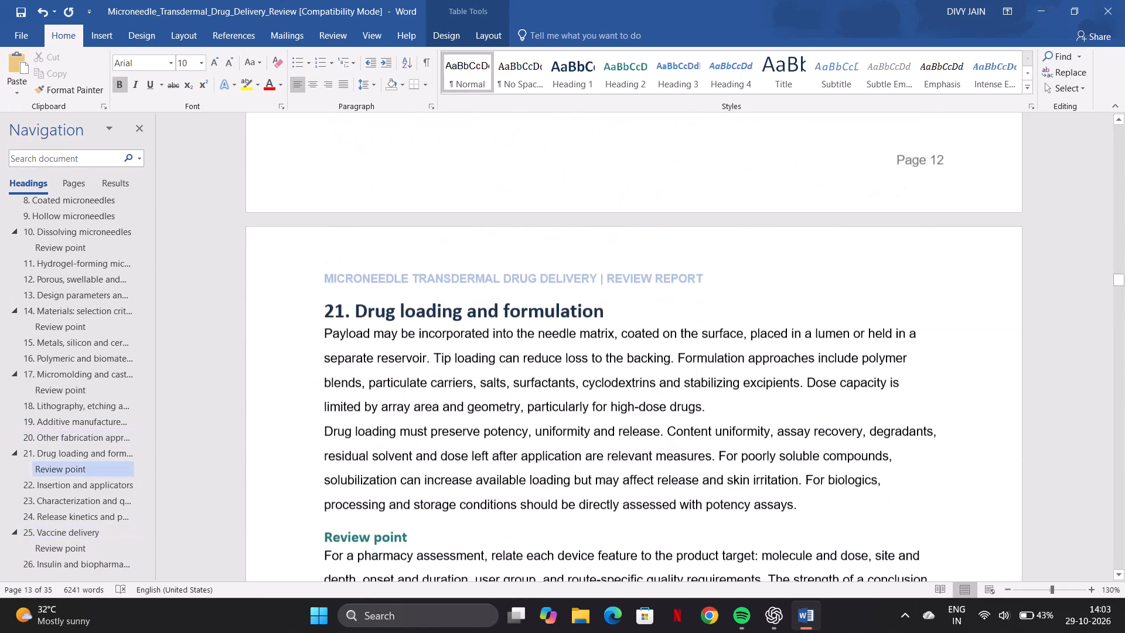
scroll(513, 460, "down", 2)
scroll(511, 410, "down", 1)
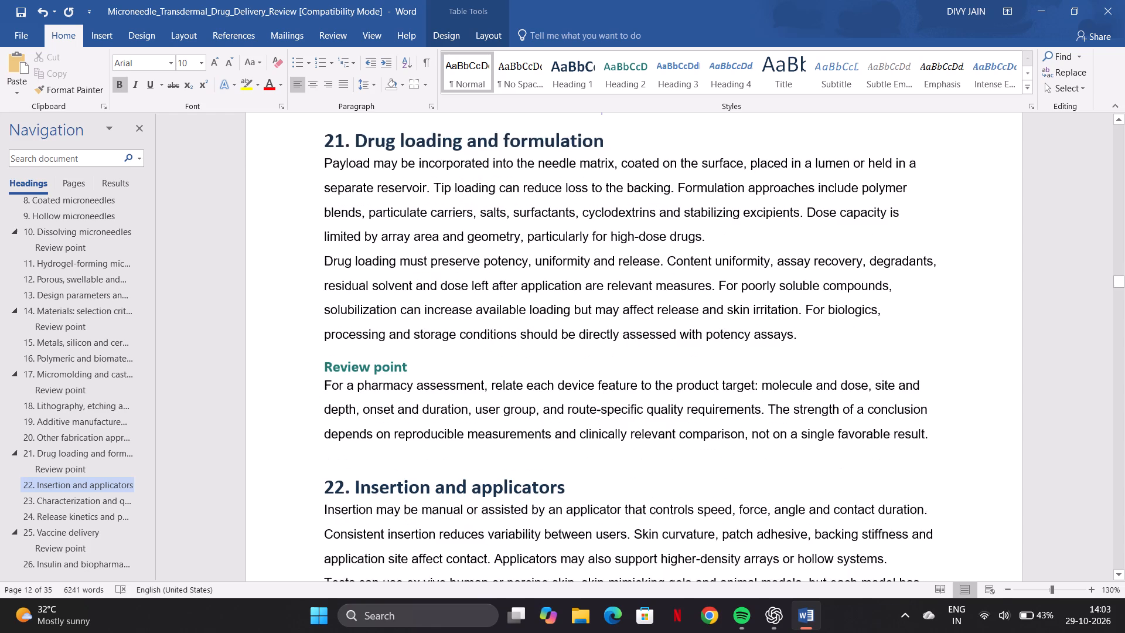
scroll(511, 410, "down", 3)
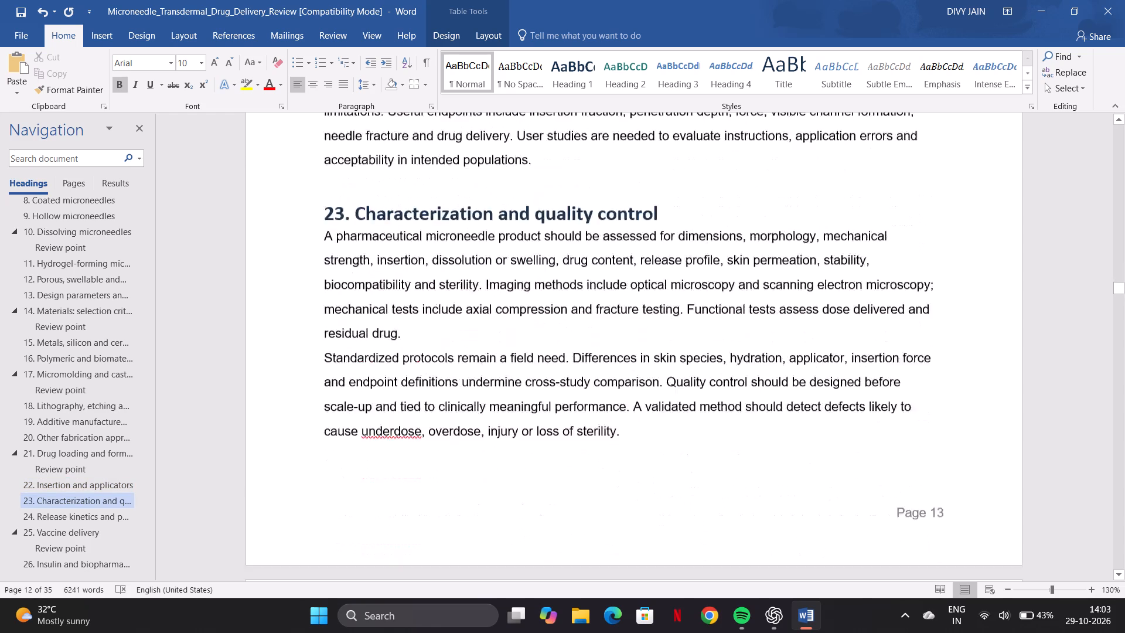
scroll(511, 410, "down", 2)
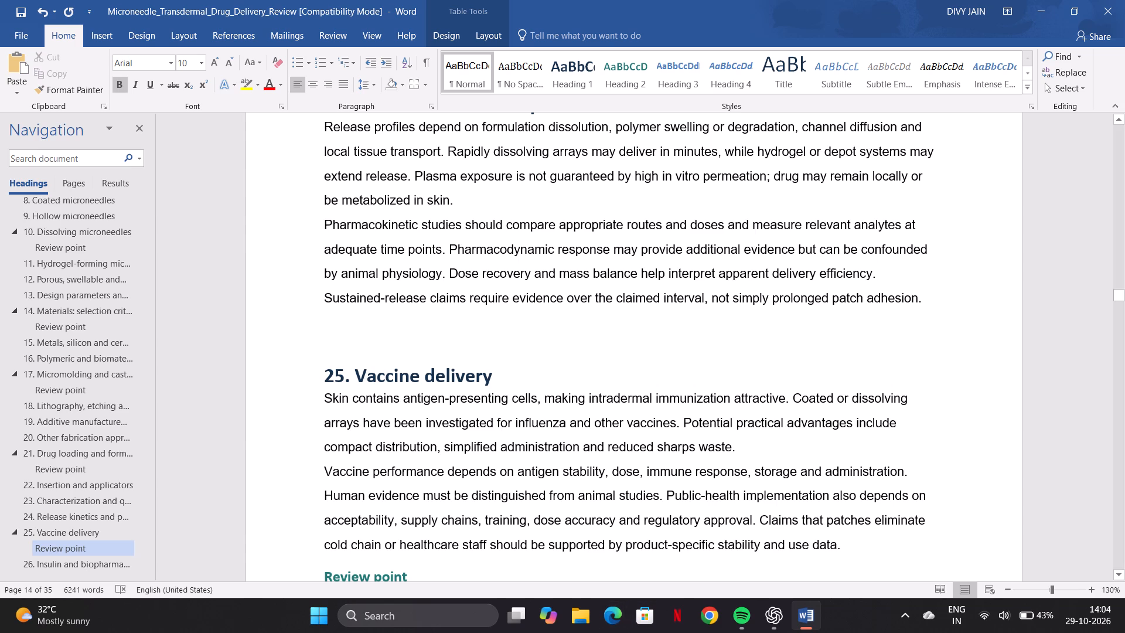
scroll(837, 291, "left", 1)
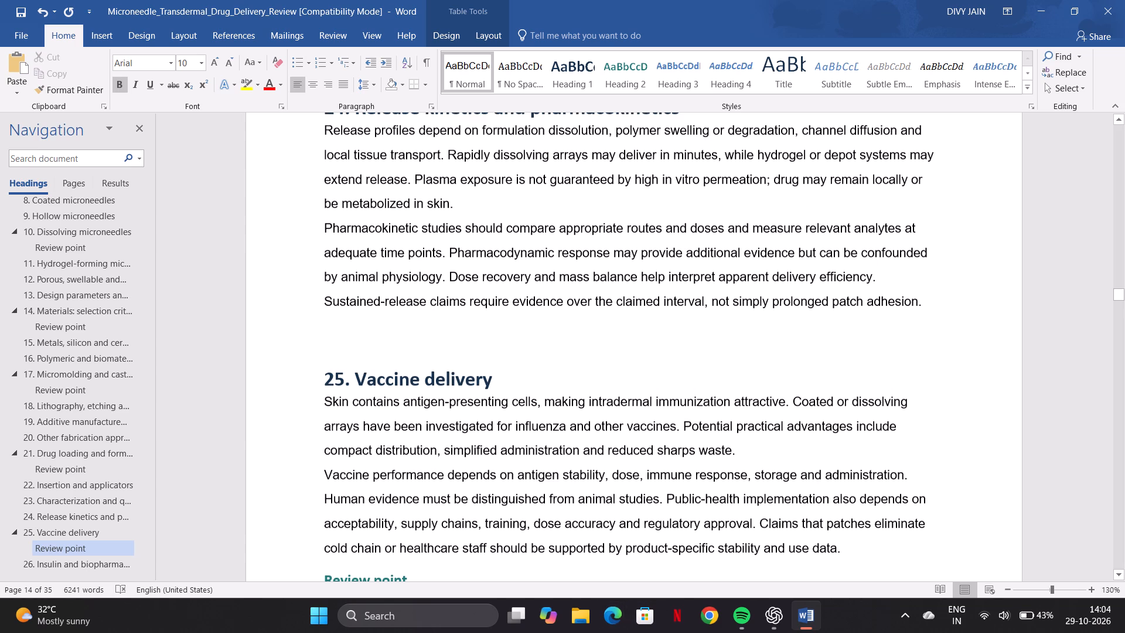
scroll(837, 291, "left", 1)
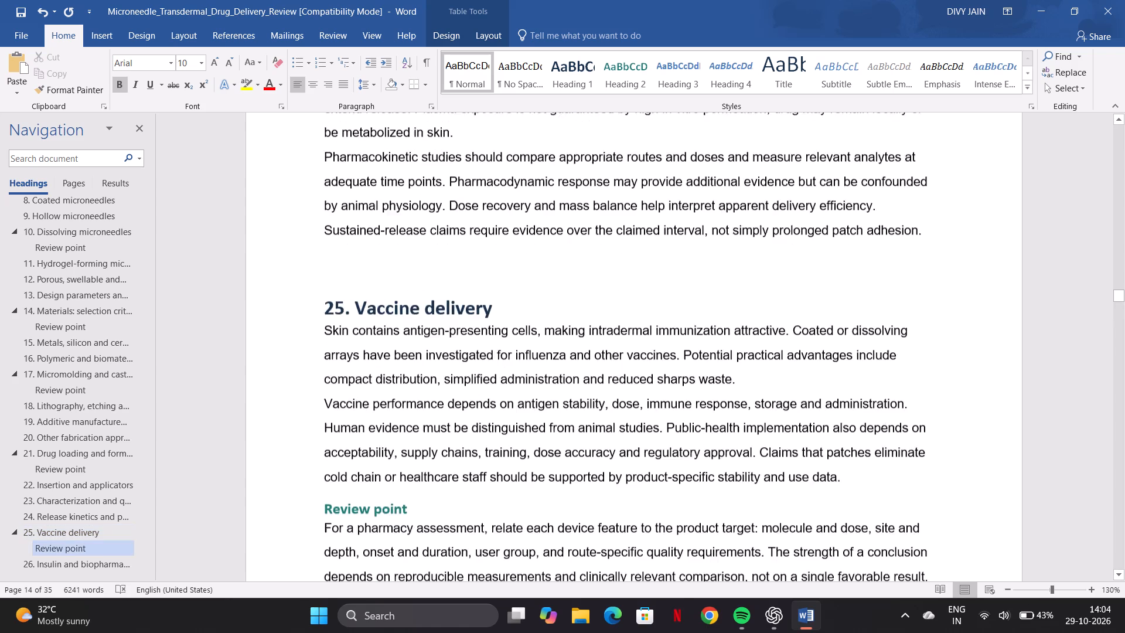
scroll(837, 291, "down", 2)
scroll(837, 291, "up", 5)
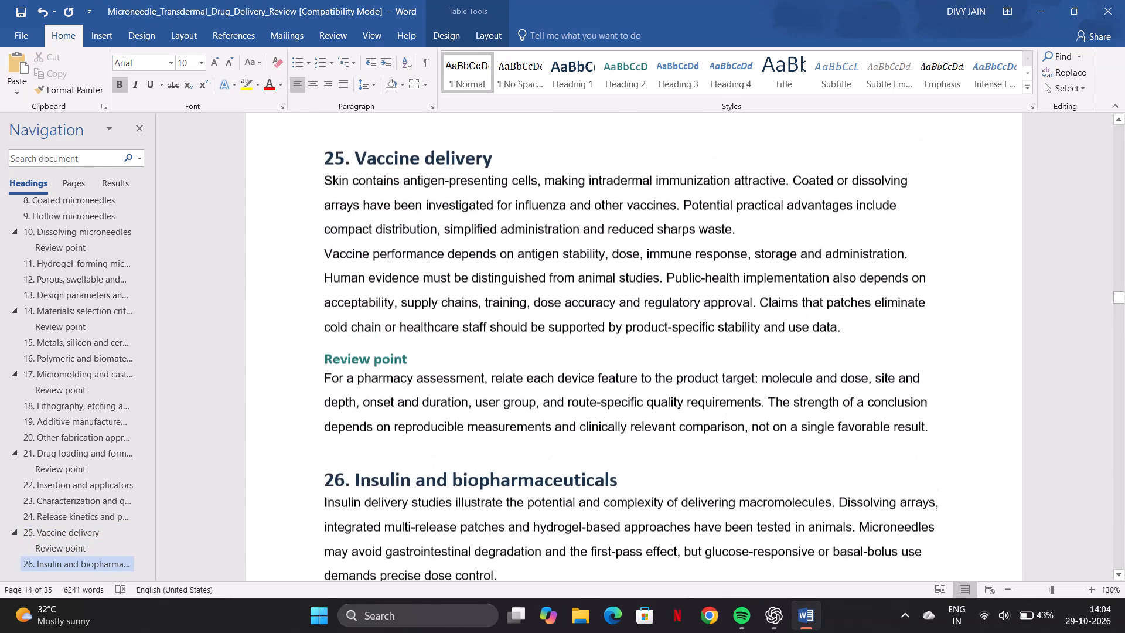
Set the end page of the Drug loading, insertion, characterization and release row in the contents table to 14, making it 13-14.
scroll(837, 291, "up", 16)
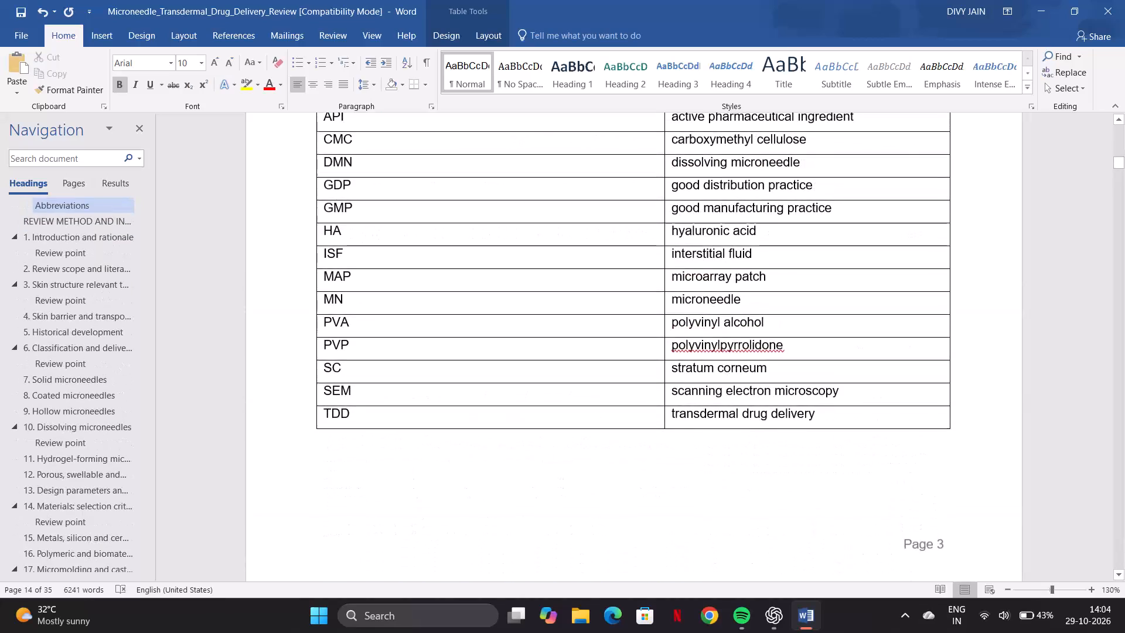
scroll(837, 291, "up", 5)
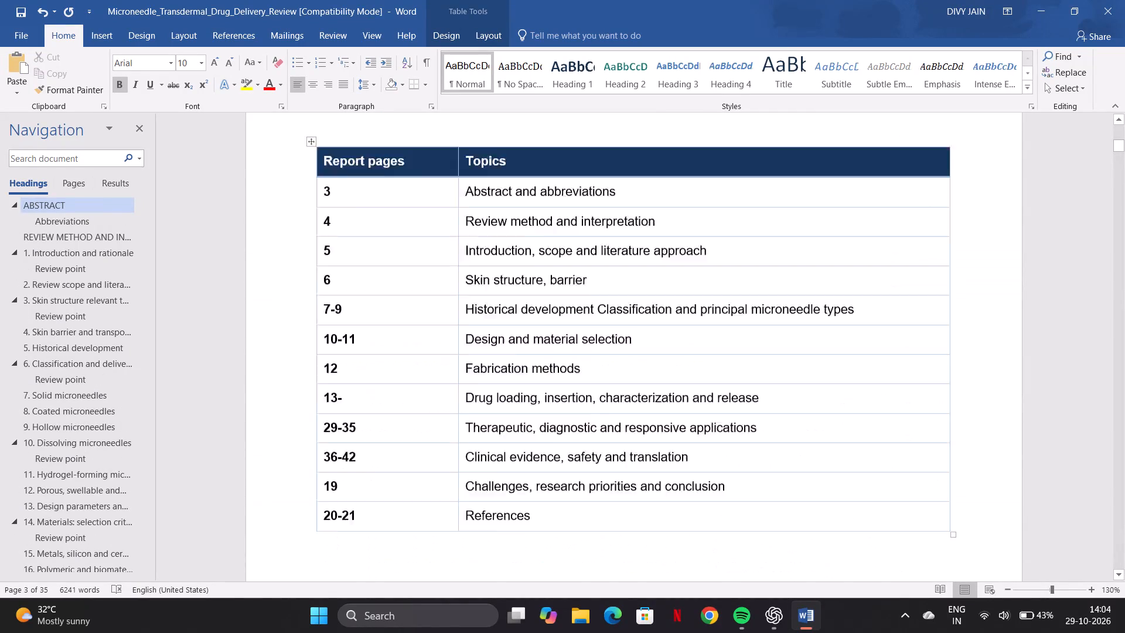
scroll(837, 291, "up", 1)
scroll(837, 291, "down", 1)
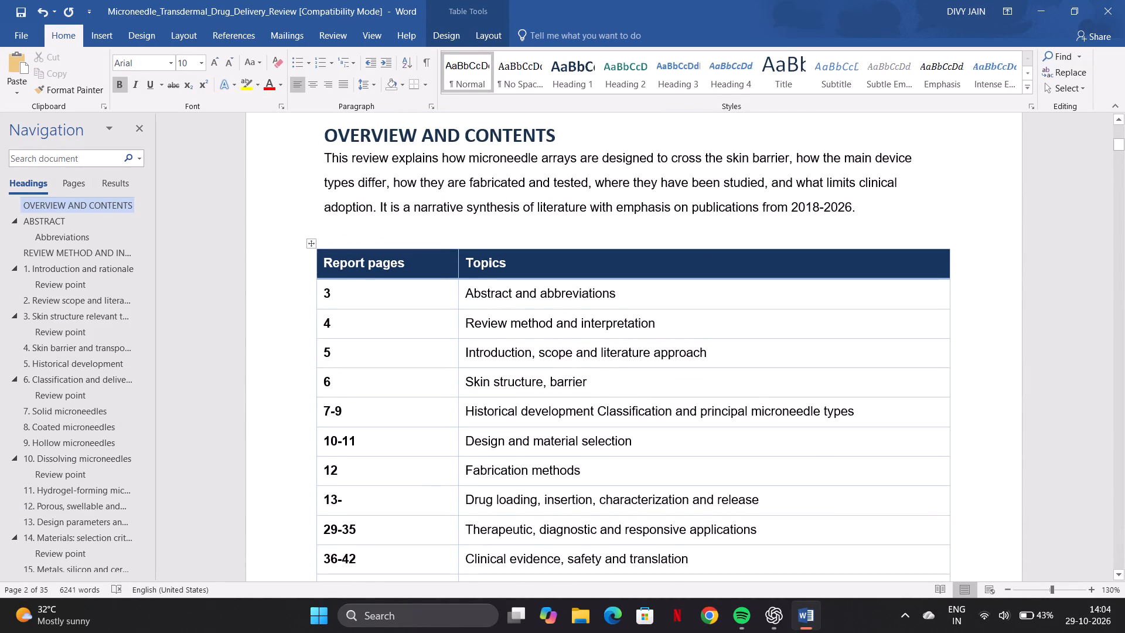
left_click(411, 505)
key("4")
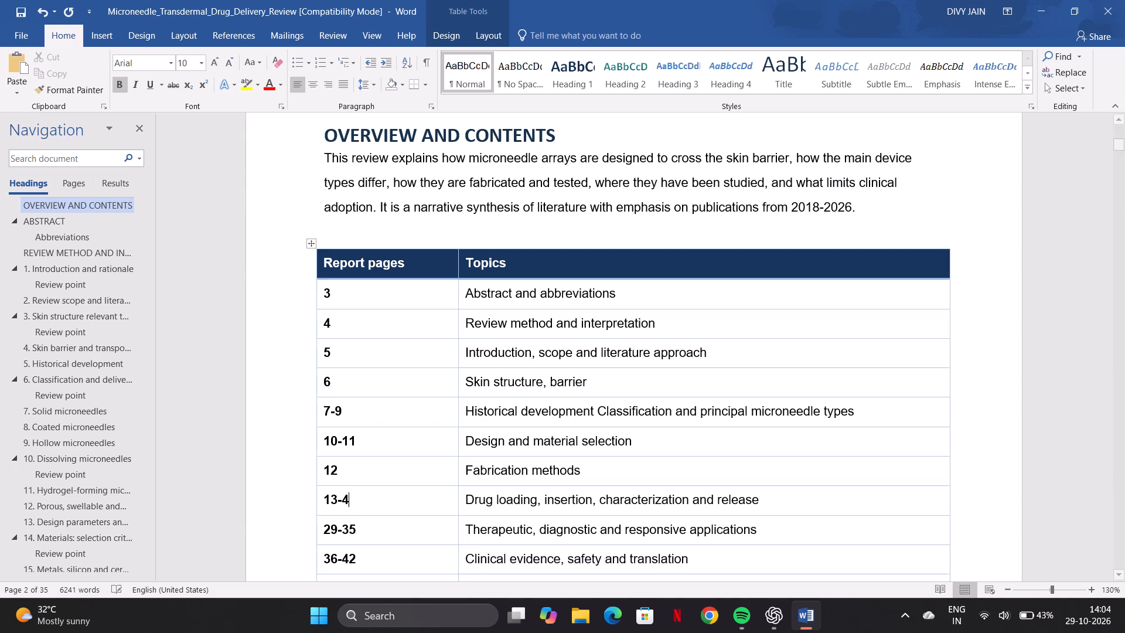
key("BackSpace")
type("14")
Examine which pages the application sections 25 to 31 and the clinical, safety and manufacturing sections 32 to 35 occupy.
scroll(411, 505, "down", 1)
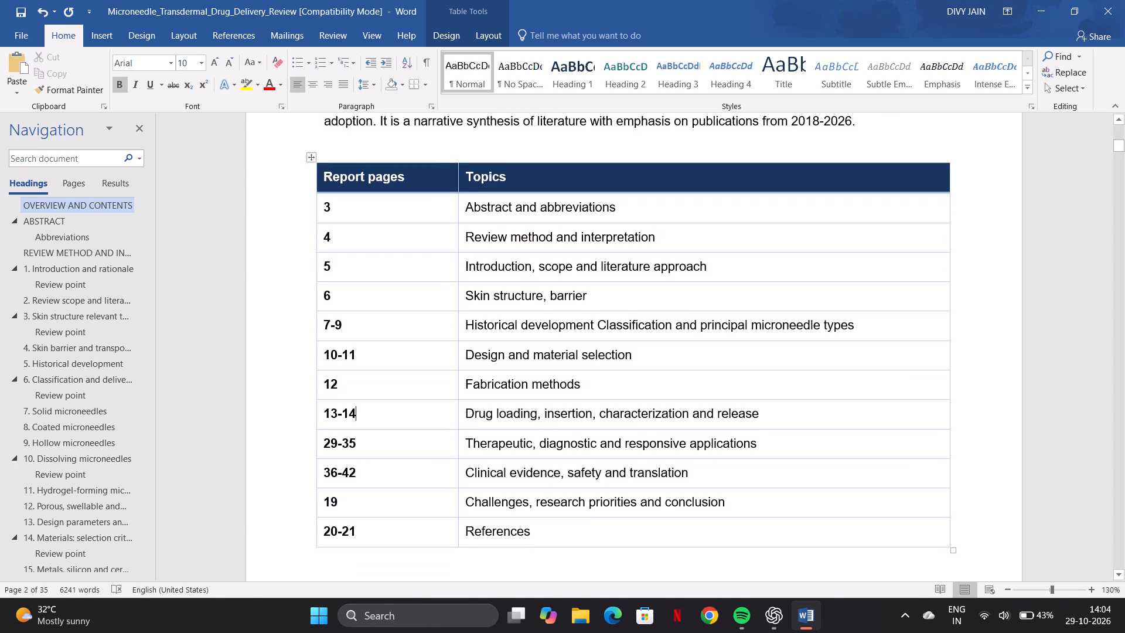
scroll(411, 505, "down", 10)
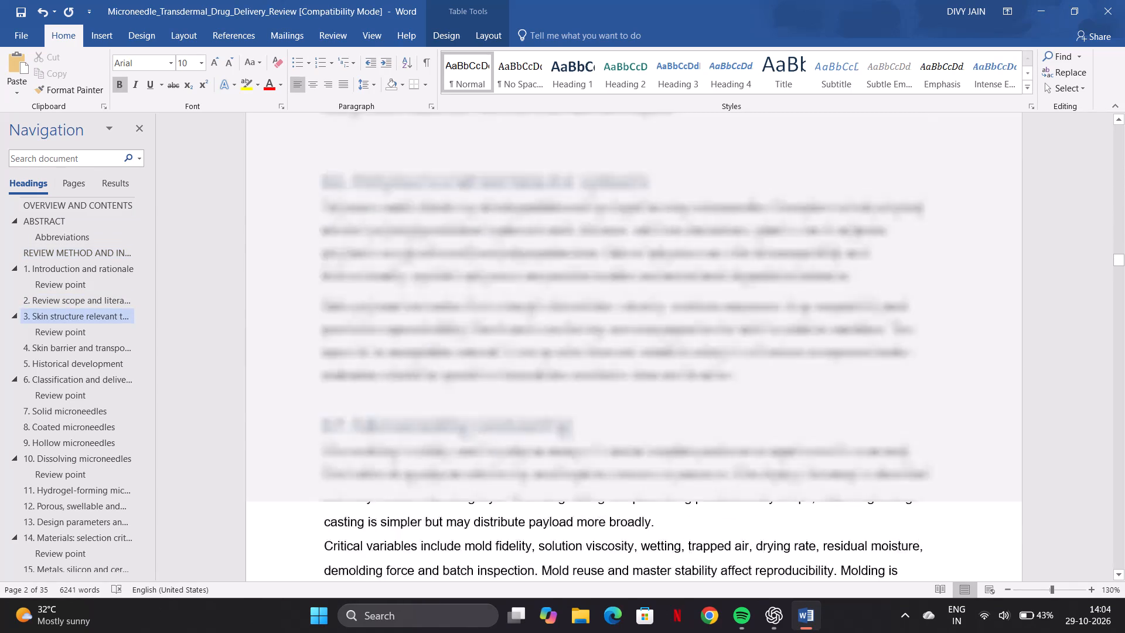
scroll(411, 505, "down", 13)
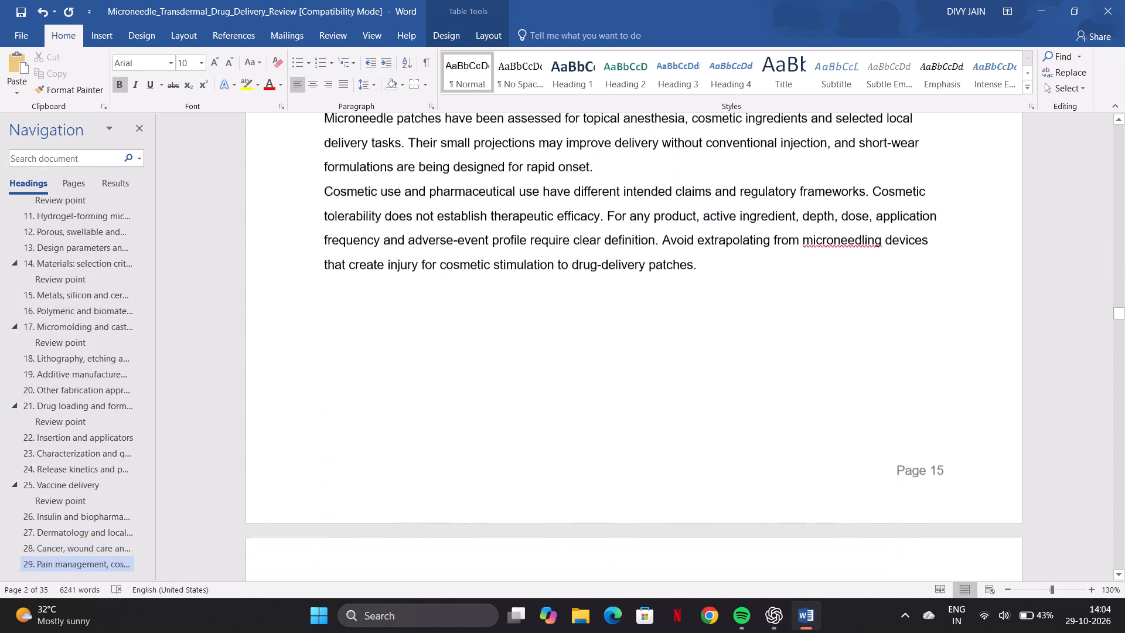
scroll(411, 505, "down", 7)
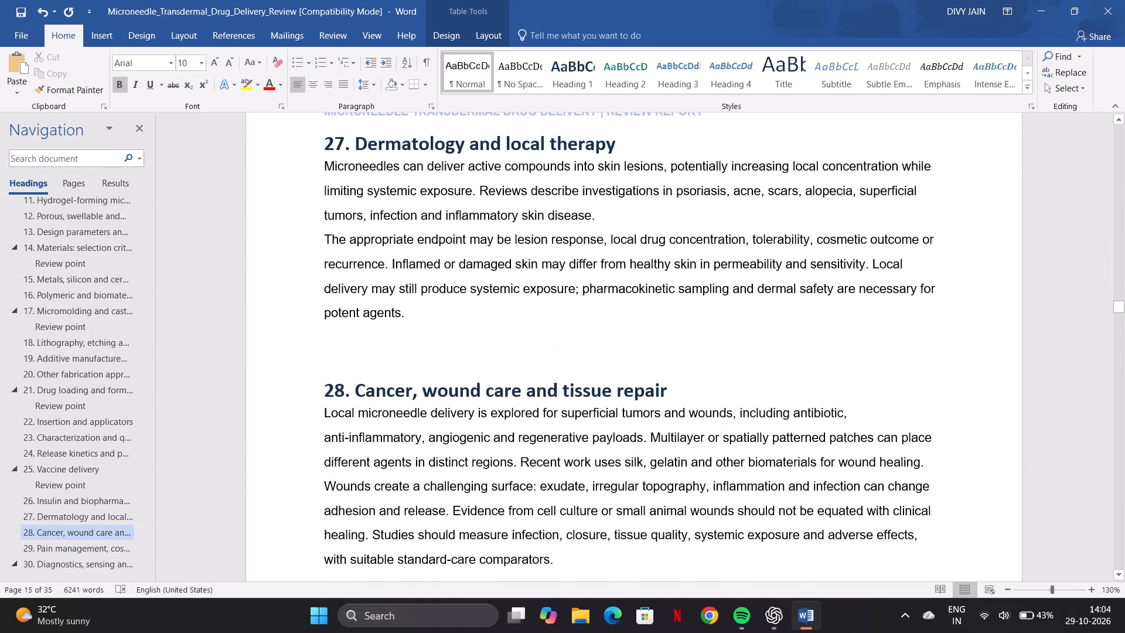
scroll(411, 505, "down", 2)
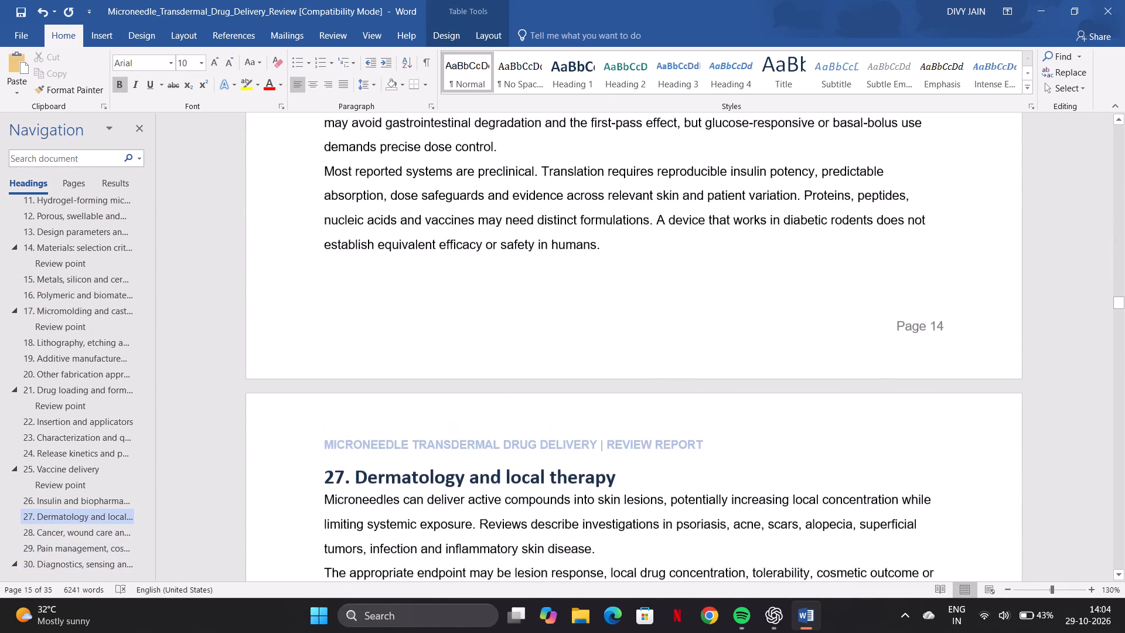
scroll(411, 505, "down", 1)
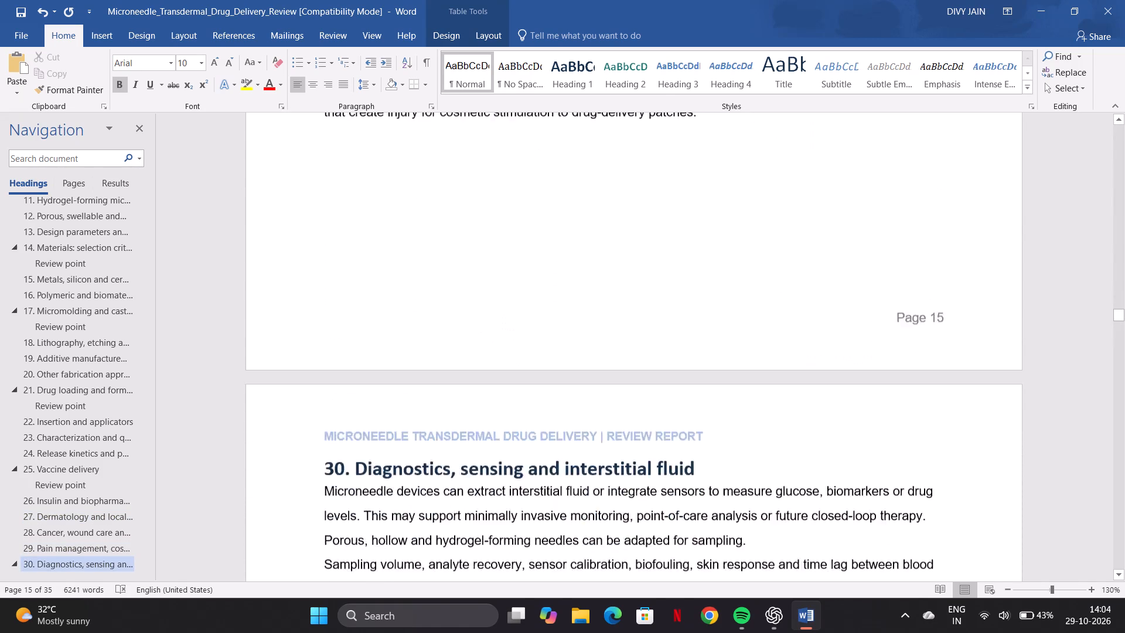
scroll(411, 505, "down", 3)
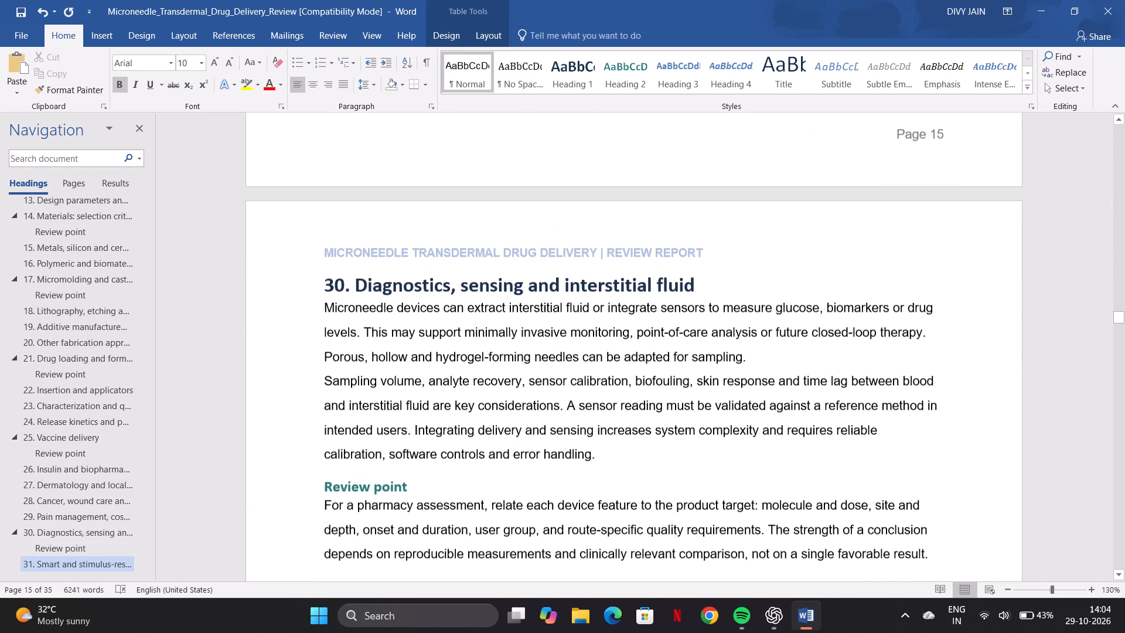
scroll(411, 505, "down", 3)
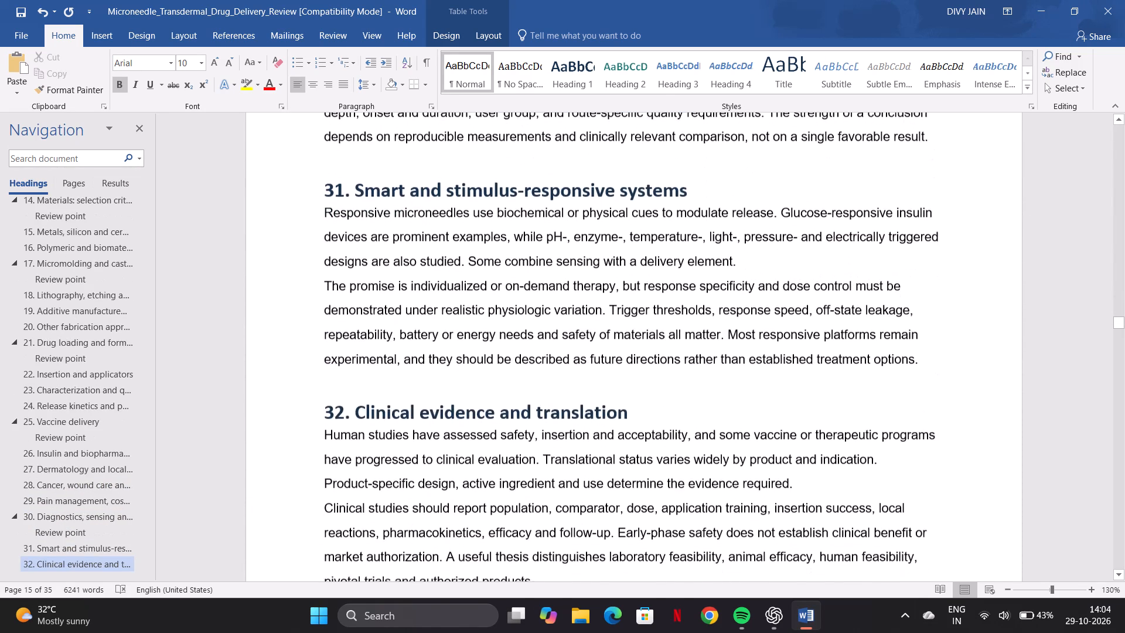
scroll(411, 505, "down", 3)
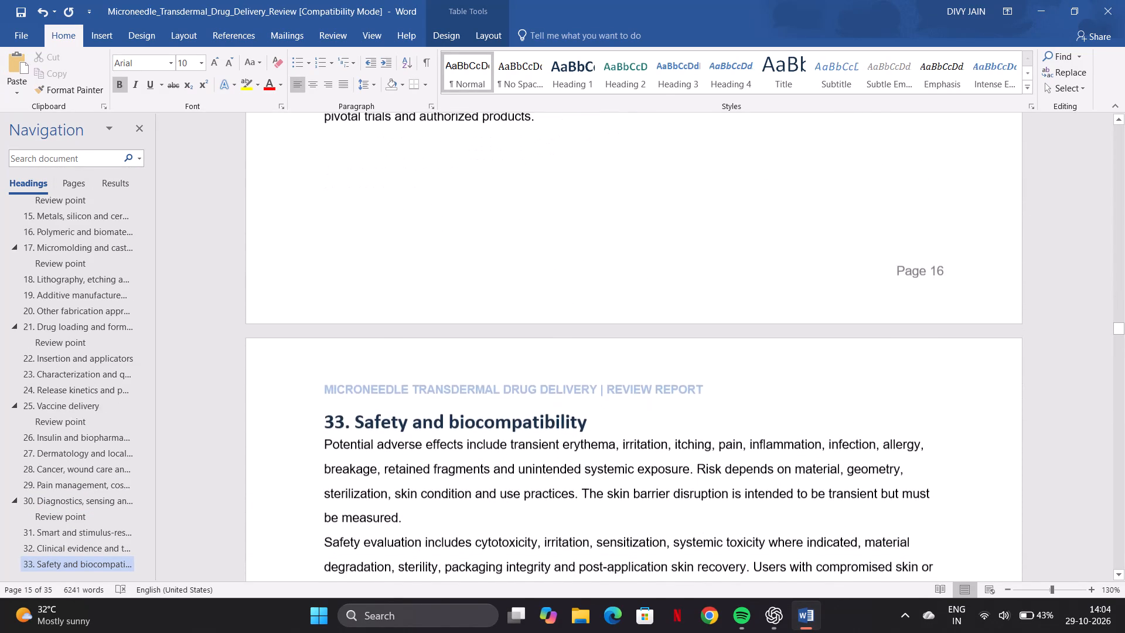
scroll(411, 505, "down", 3)
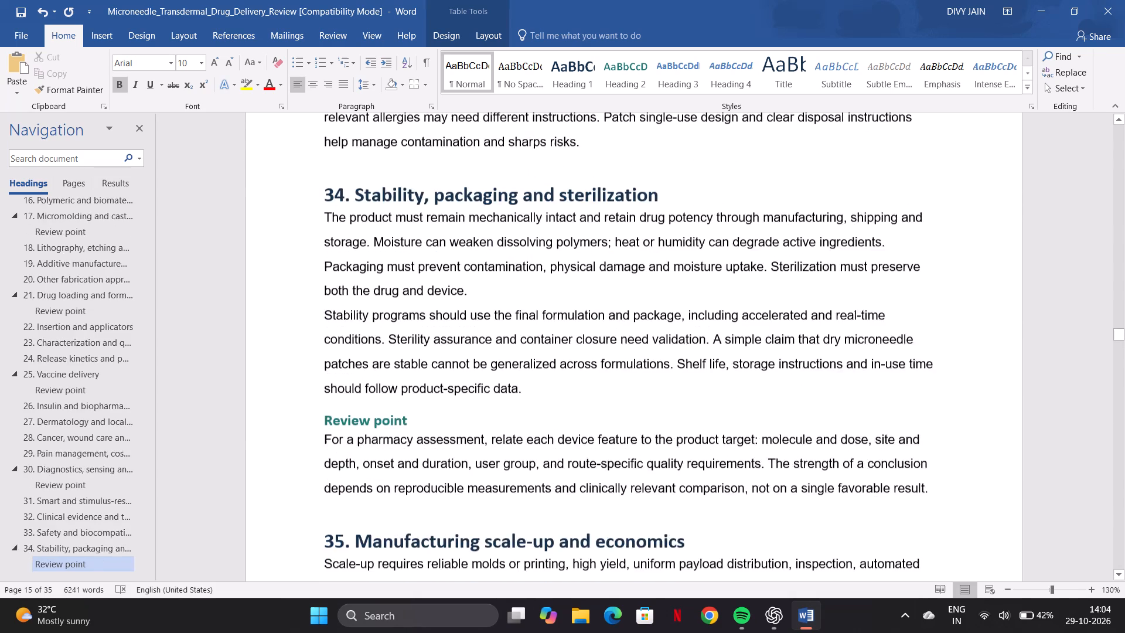
scroll(411, 505, "down", 3)
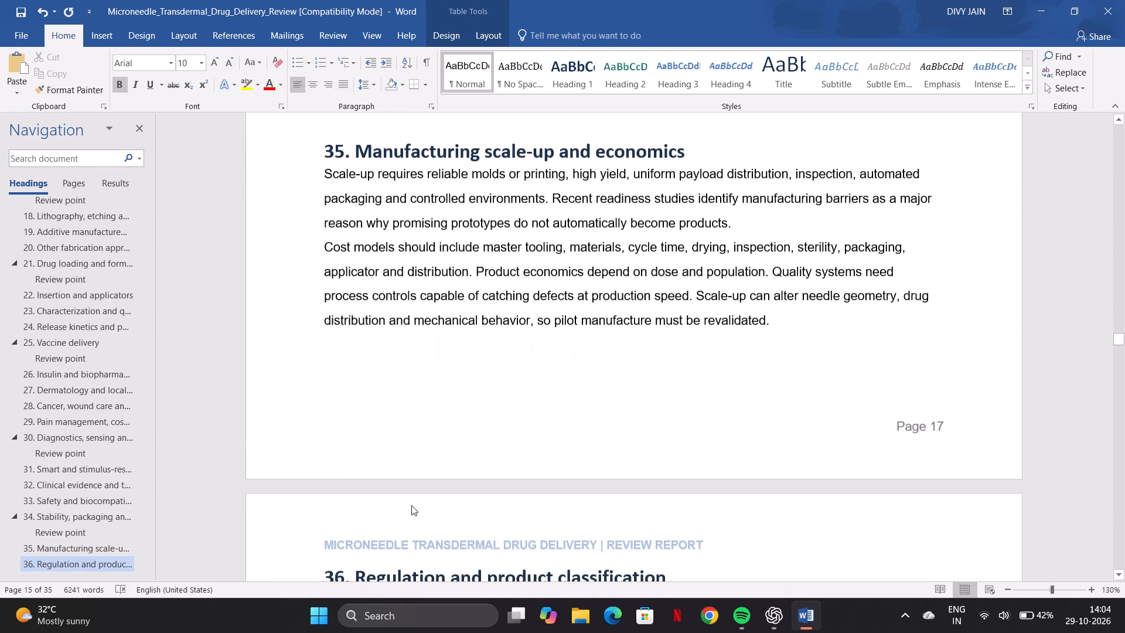
Recheck the page breaks around sections 25 to 31, from Vaccine delivery to Smart and stimulus-responsive systems.
scroll(411, 505, "up", 1)
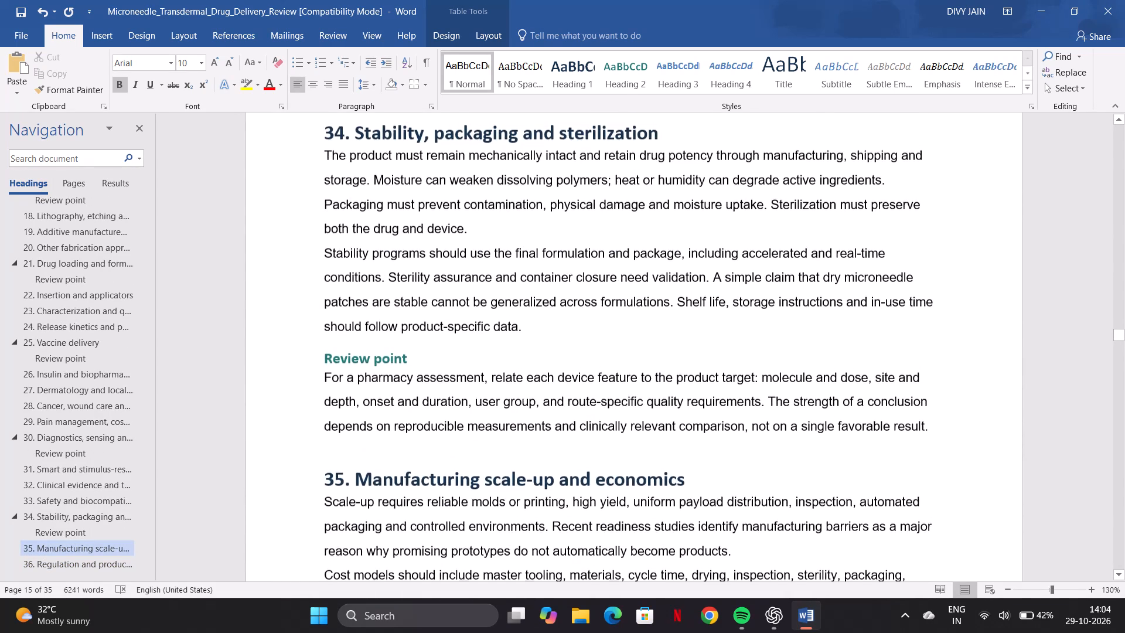
scroll(411, 505, "up", 1)
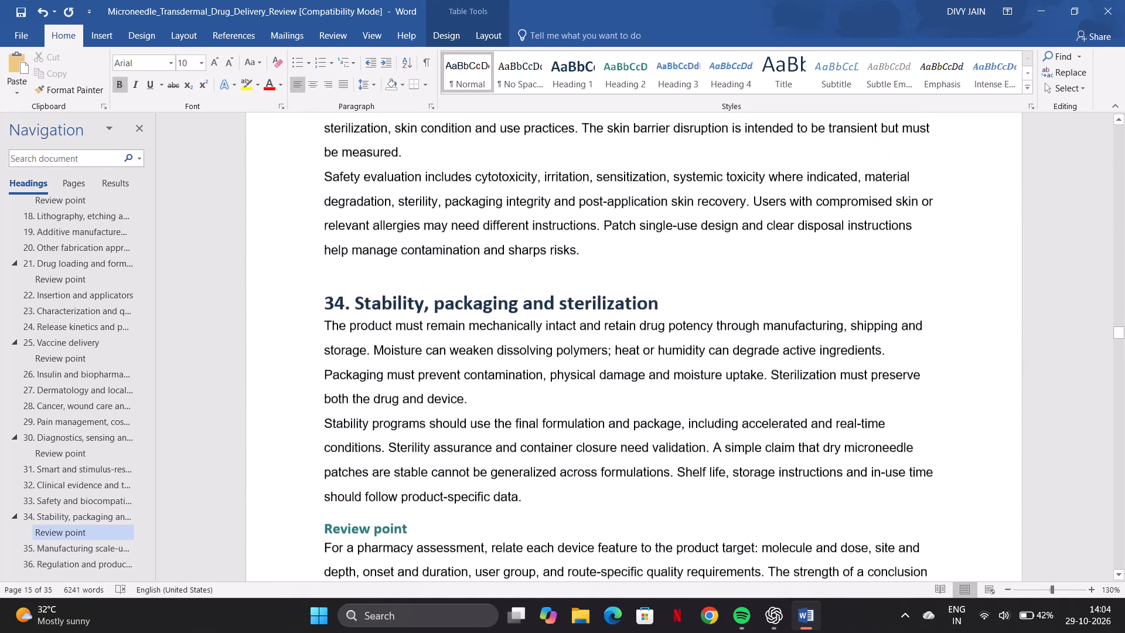
scroll(411, 505, "up", 1)
scroll(411, 505, "down", 3)
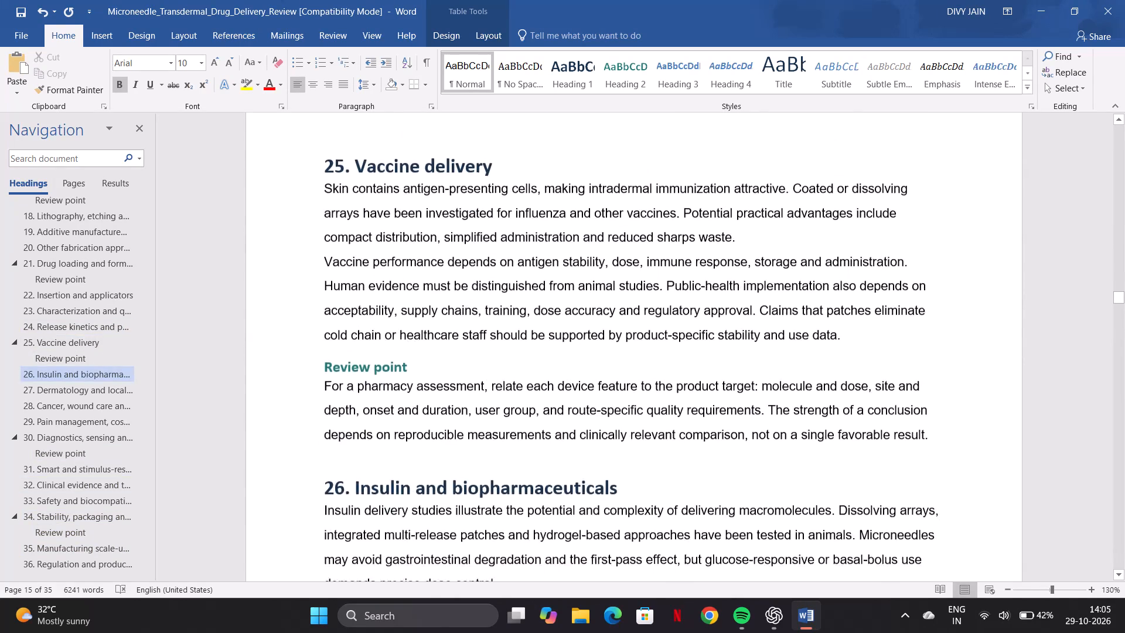
scroll(411, 505, "down", 5)
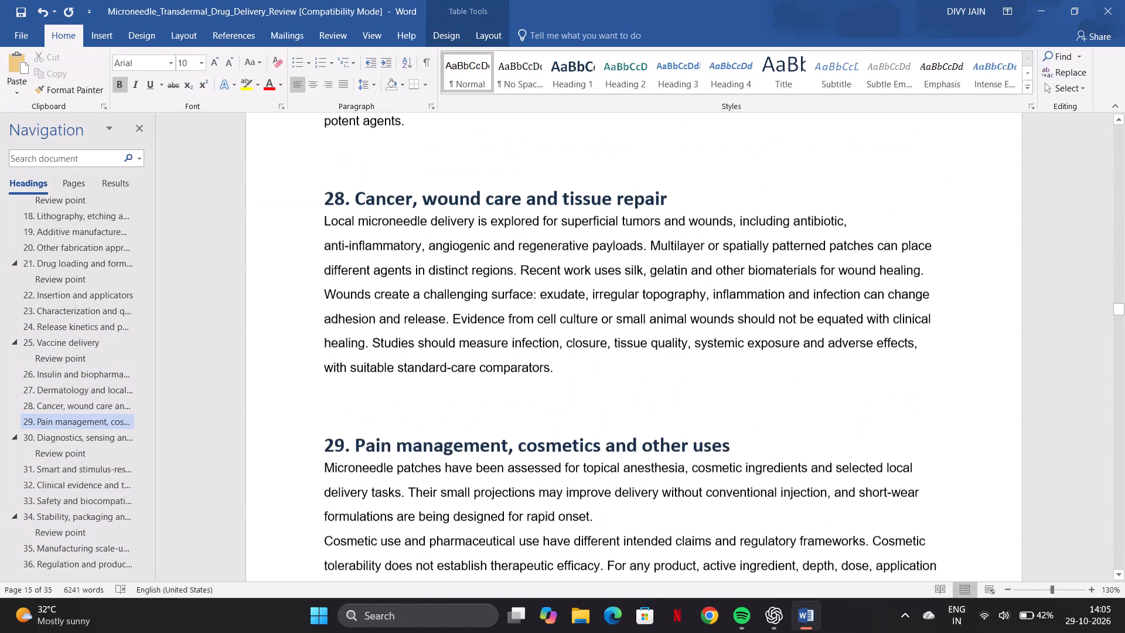
scroll(411, 505, "down", 2)
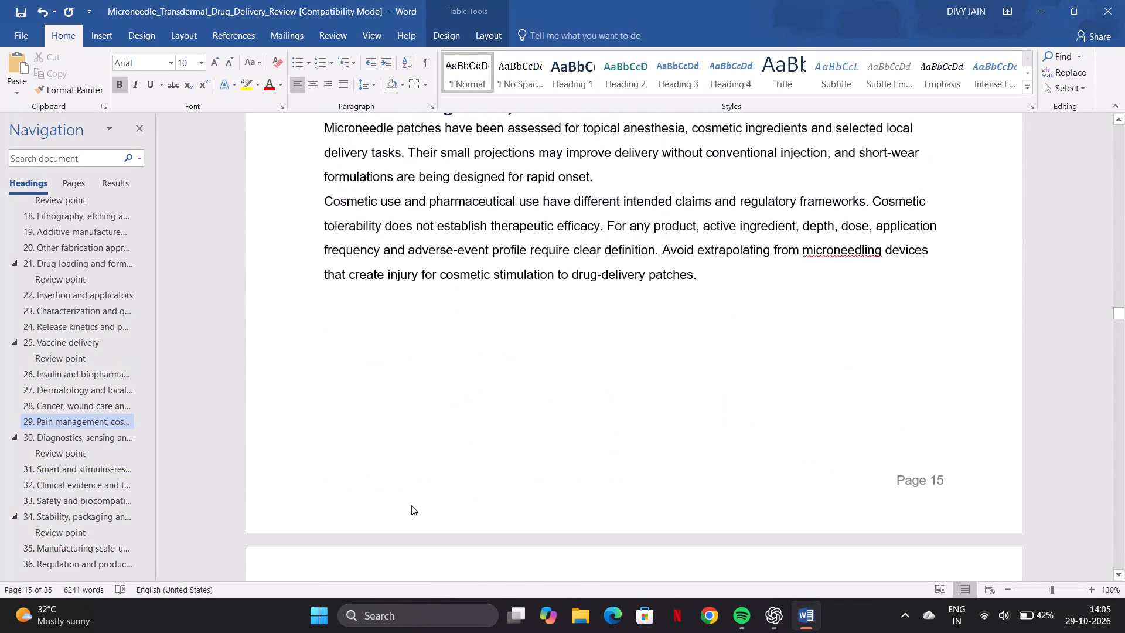
scroll(411, 505, "down", 3)
scroll(411, 505, "up", 2)
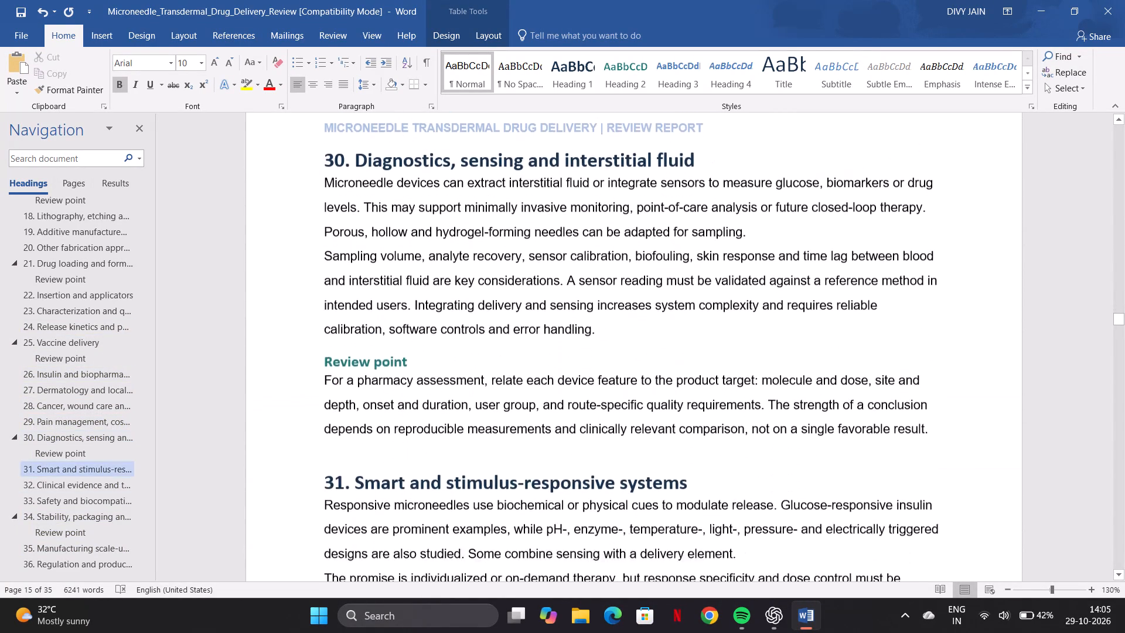
scroll(411, 505, "up", 5)
Review the contents table's remaining rows for therapeutic applications, clinical evidence and challenges against the new page layout.
scroll(411, 505, "up", 6)
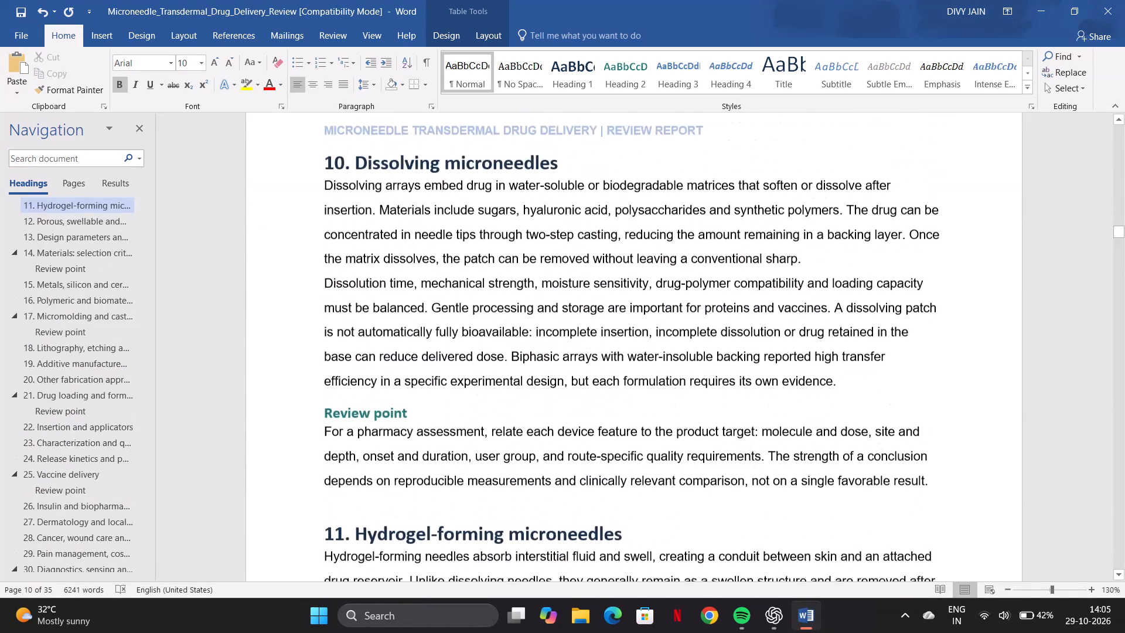
scroll(411, 505, "up", 19)
scroll(411, 505, "down", 1)
scroll(411, 505, "up", 1)
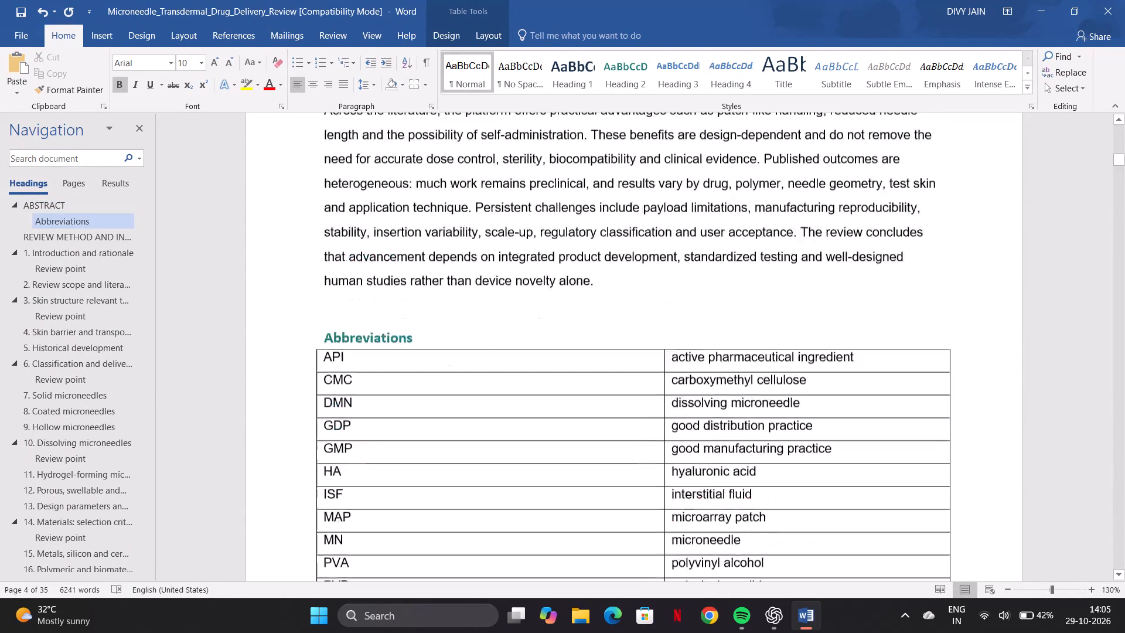
scroll(411, 505, "up", 6)
scroll(411, 505, "down", 6)
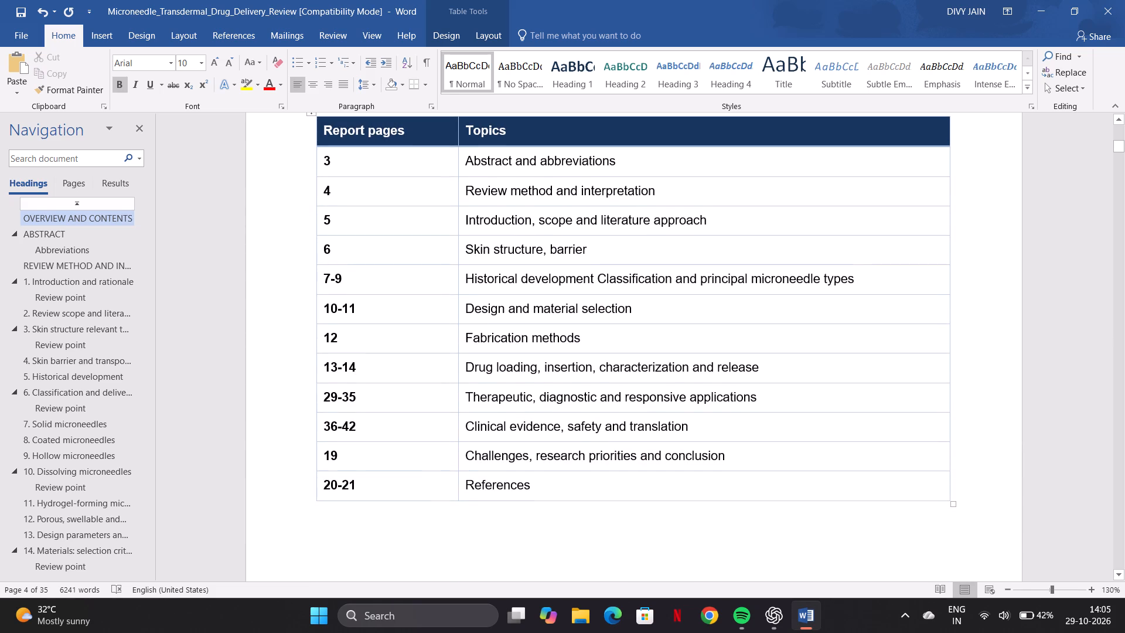
scroll(411, 505, "right", 1)
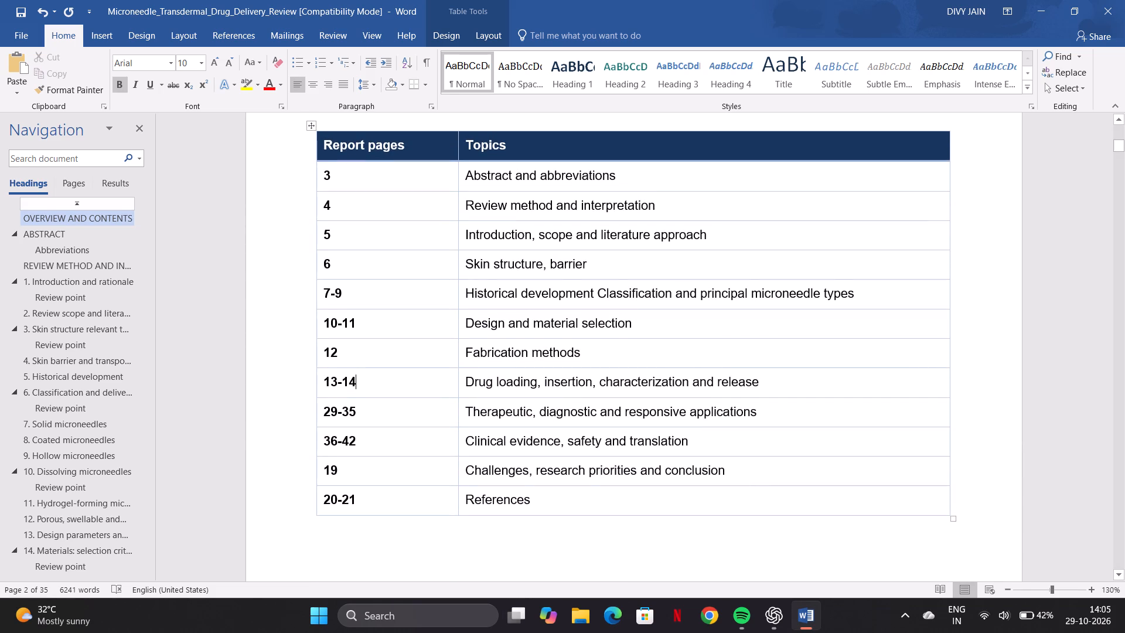
Examine which pages sections 25 to 38 occupy, checking the breaks before Regulation and product classification and after Main technical challenges.
scroll(618, 523, "down", 20)
scroll(618, 523, "down", 3)
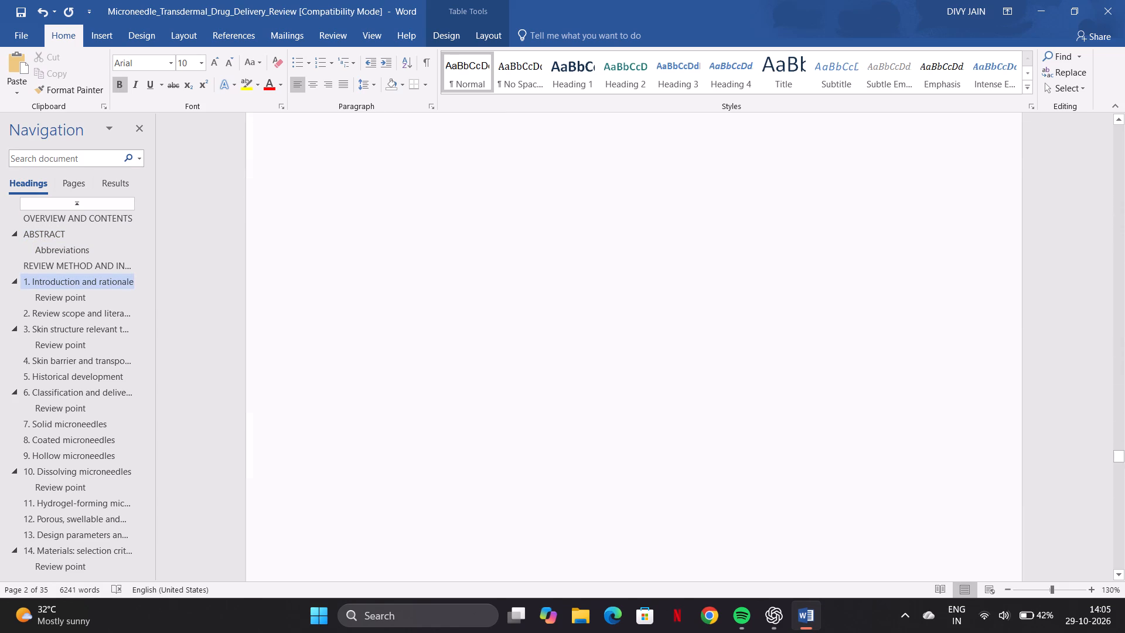
scroll(618, 523, "down", 4)
scroll(618, 523, "up", 12)
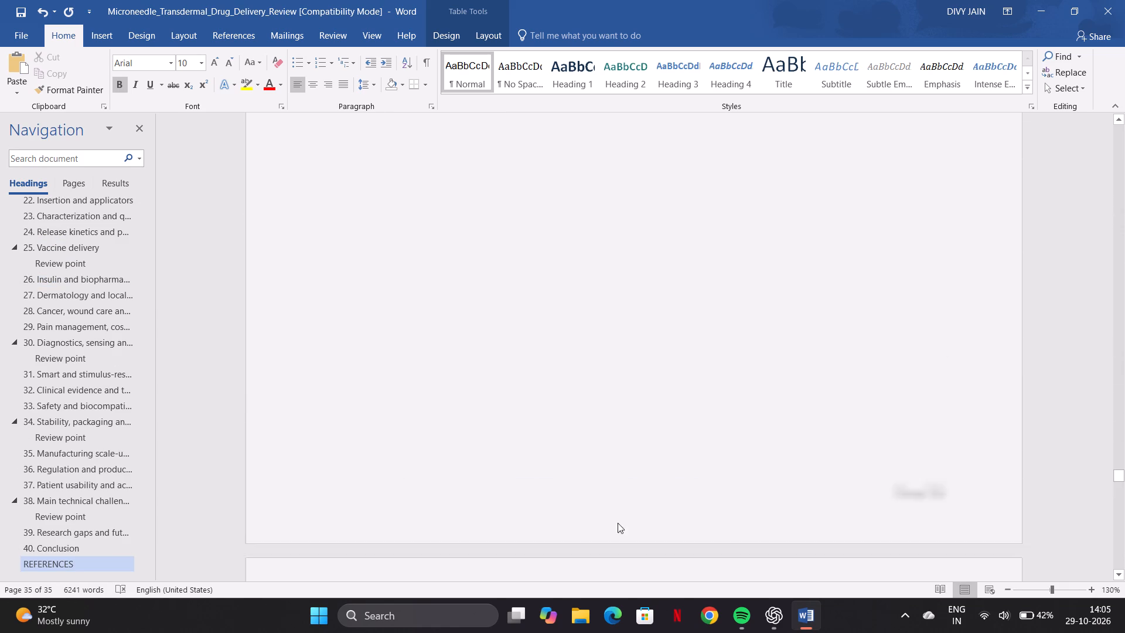
scroll(618, 523, "up", 5)
scroll(618, 523, "down", 3)
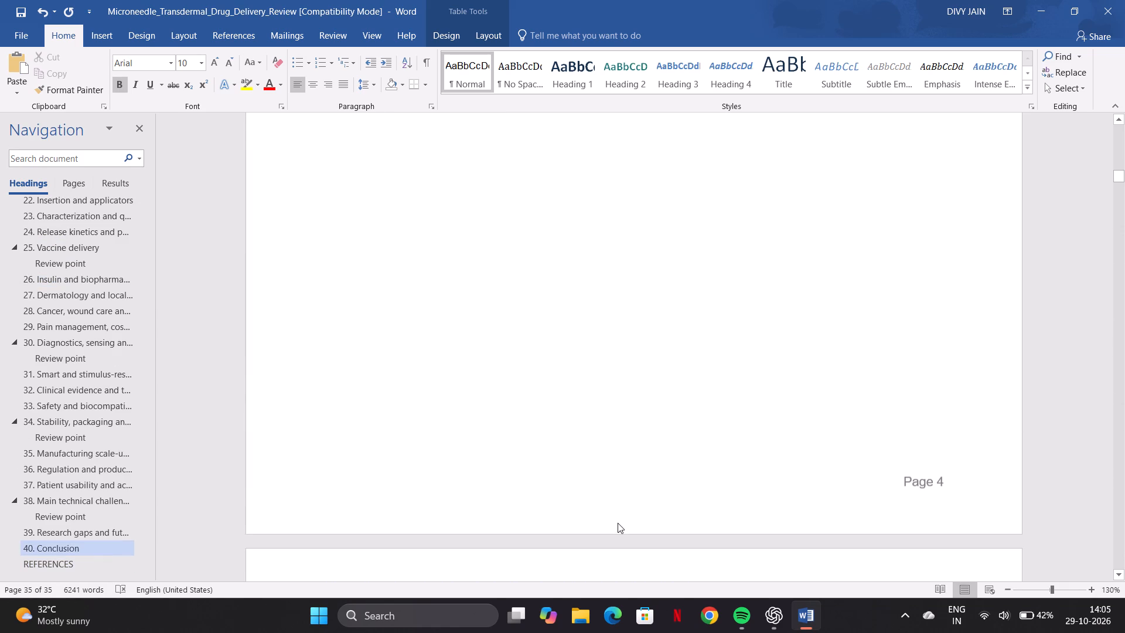
scroll(618, 523, "down", 5)
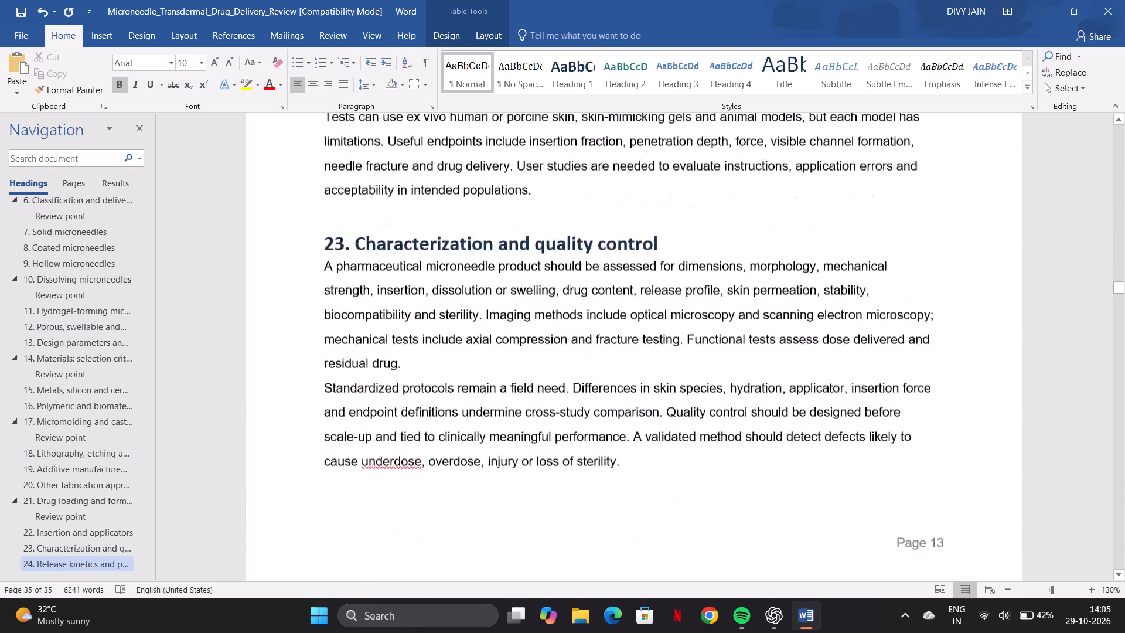
scroll(618, 523, "down", 1)
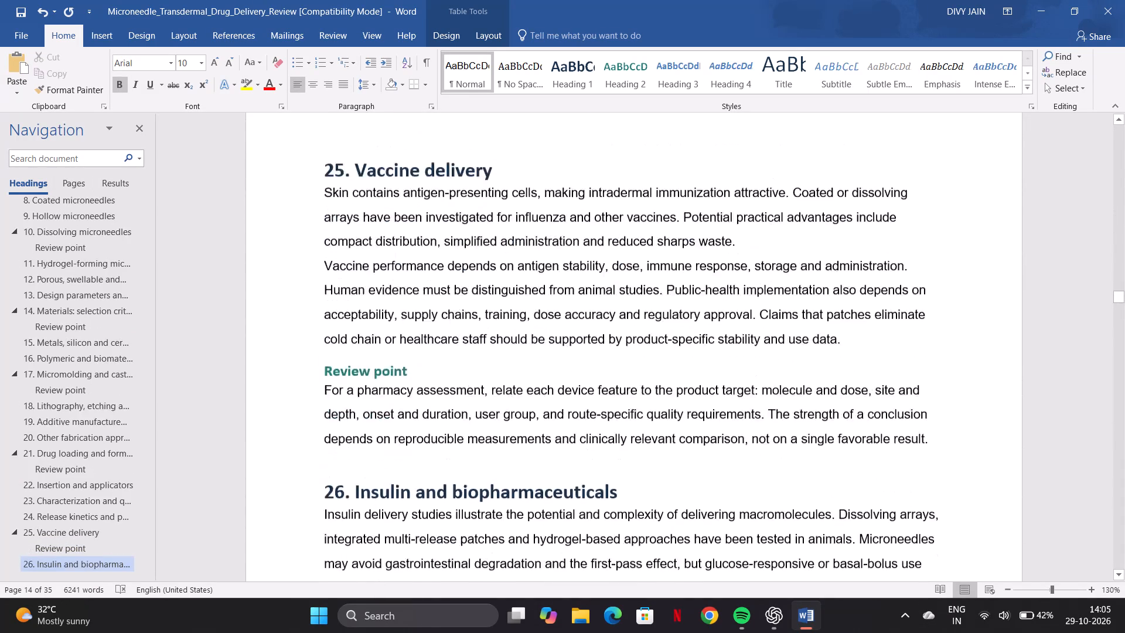
scroll(618, 523, "down", 7)
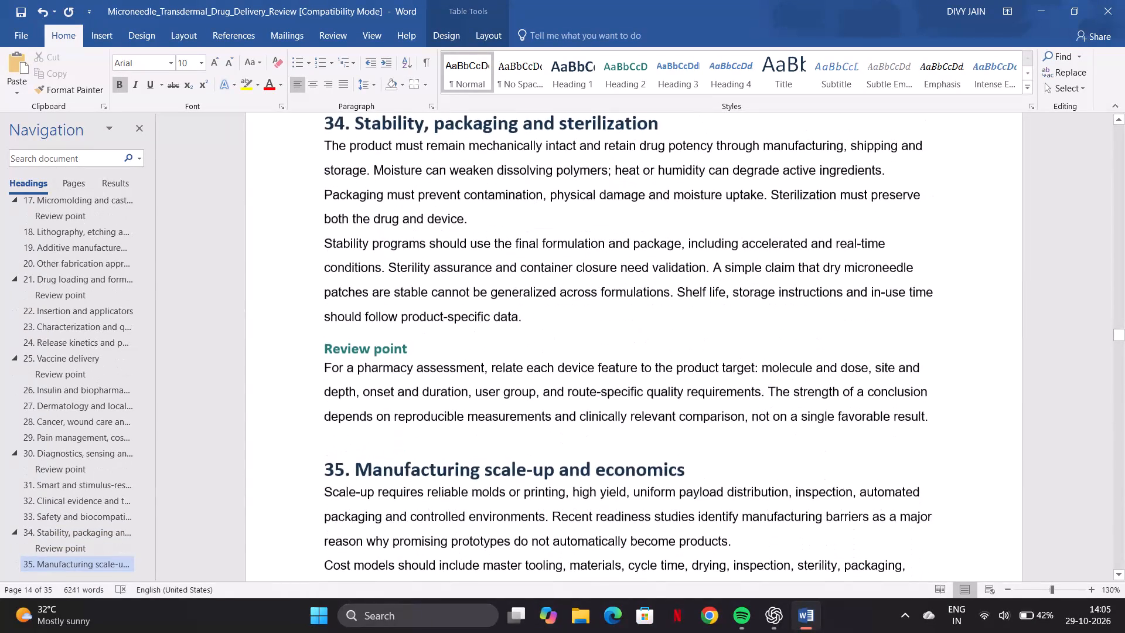
scroll(618, 523, "down", 5)
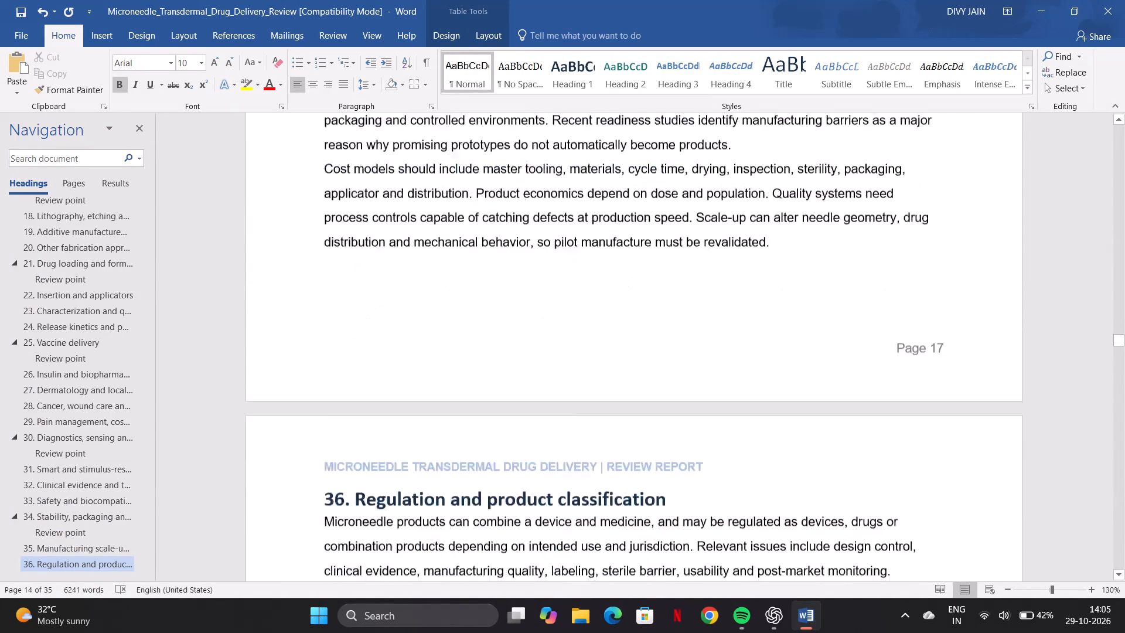
scroll(618, 523, "down", 2)
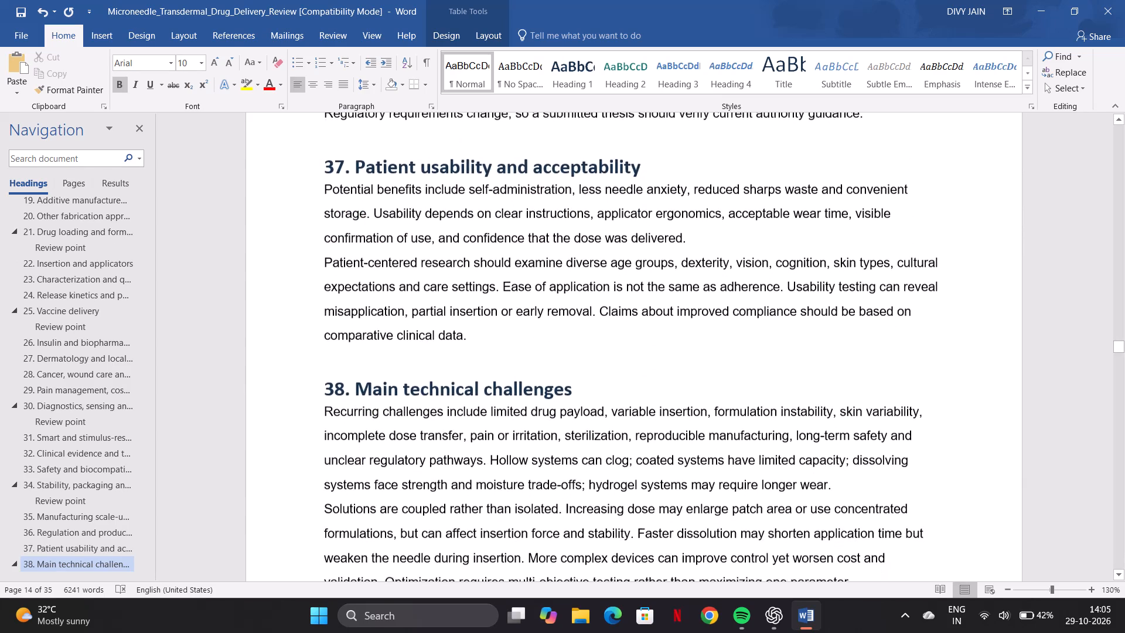
scroll(618, 523, "down", 3)
Inspect the page layout around sections 37 to 40 and the references at different zoom levels.
scroll(618, 523, "up", 1)
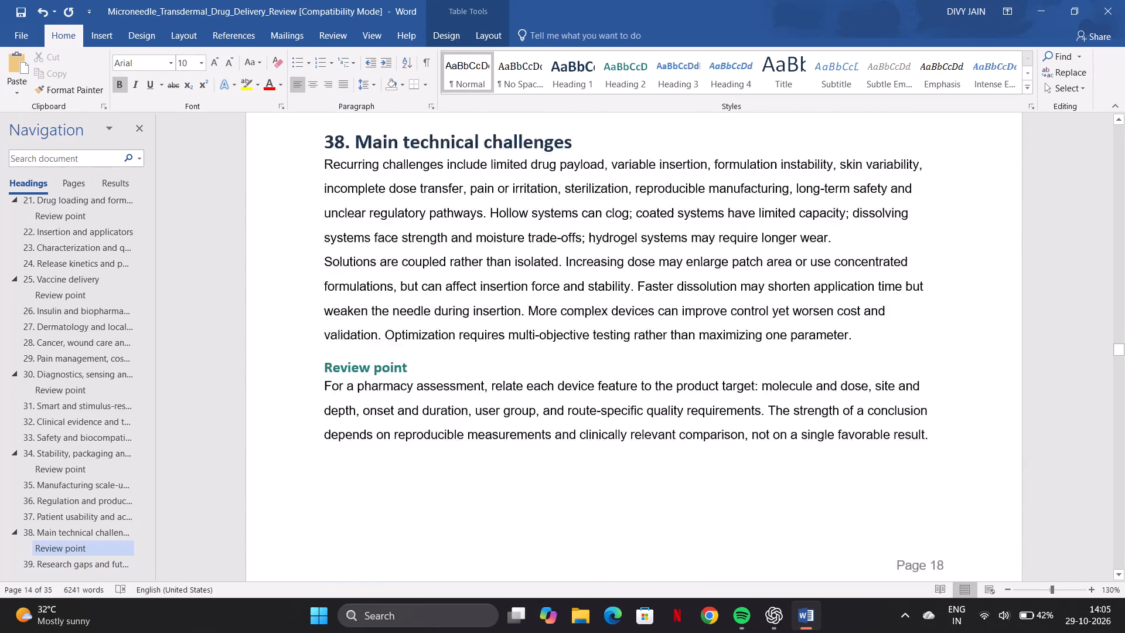
scroll(618, 523, "up", 2)
scroll(618, 523, "down", 1, "ctrl")
scroll(618, 523, "up", 1, "ctrl")
scroll(618, 523, "down", 1, "ctrl")
scroll(618, 523, "up", 1, "ctrl")
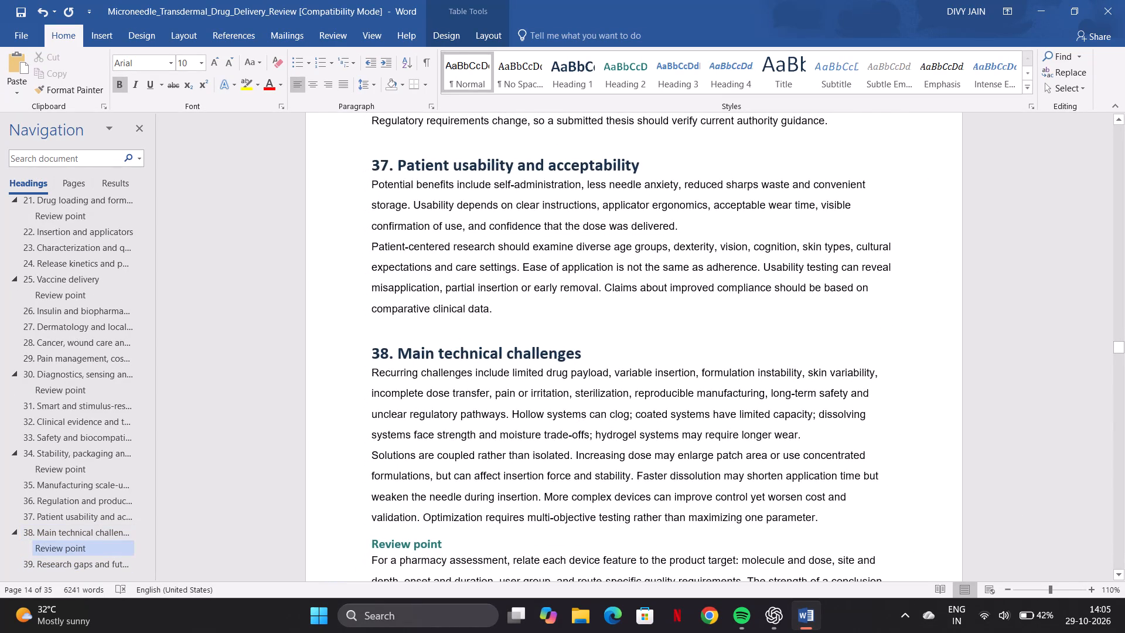
scroll(611, 458, "up", 1)
scroll(611, 458, "down", 1, "ctrl")
scroll(611, 458, "up", 1, "ctrl")
scroll(611, 458, "down", 8, "ctrl")
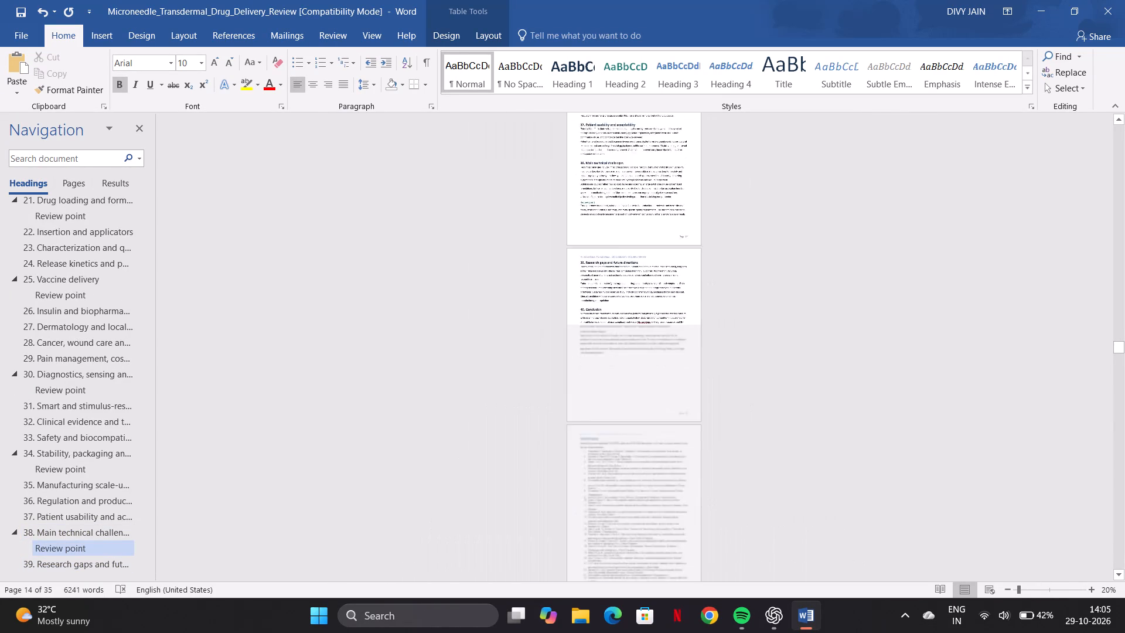
scroll(611, 458, "down", 5, "ctrl")
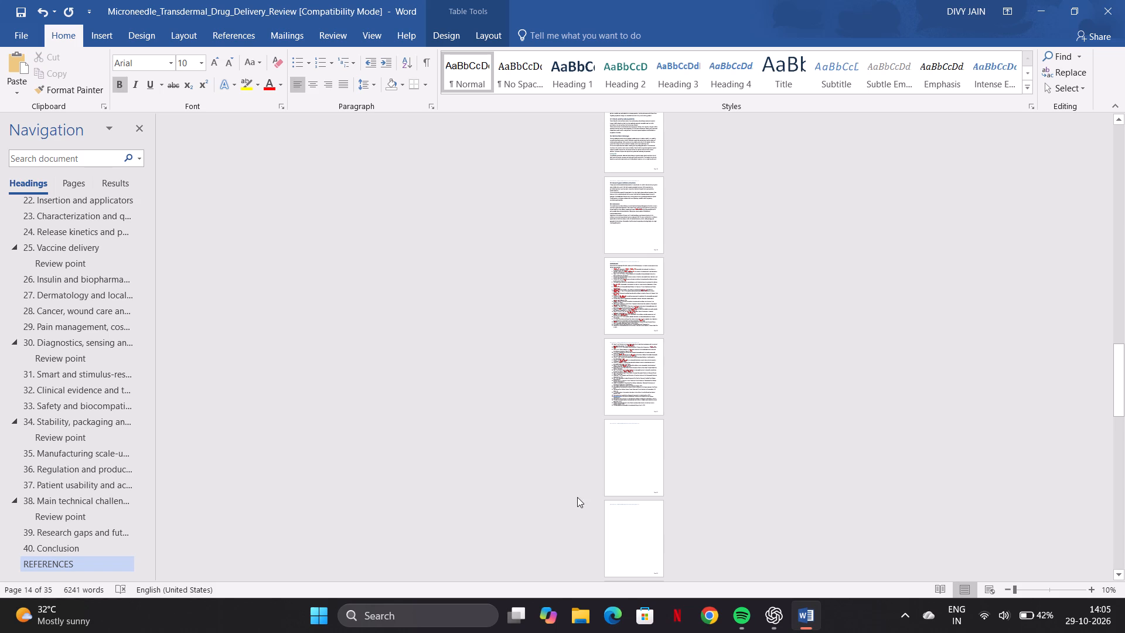
scroll(650, 343, "up", 8)
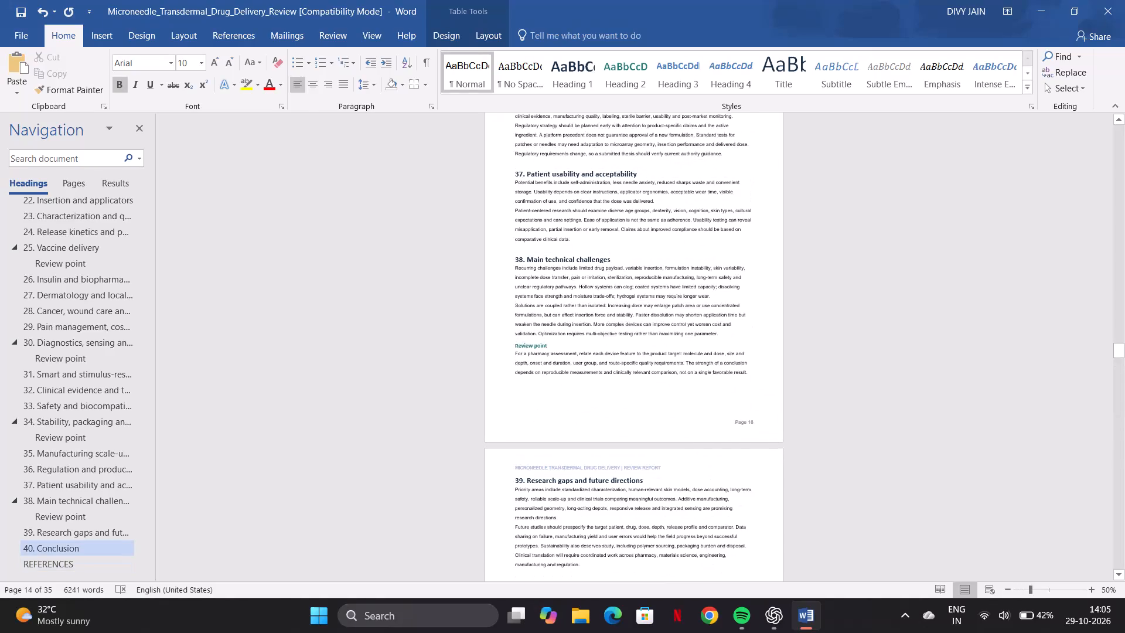
scroll(650, 343, "up", 8)
scroll(650, 343, "down", 2, "ctrl")
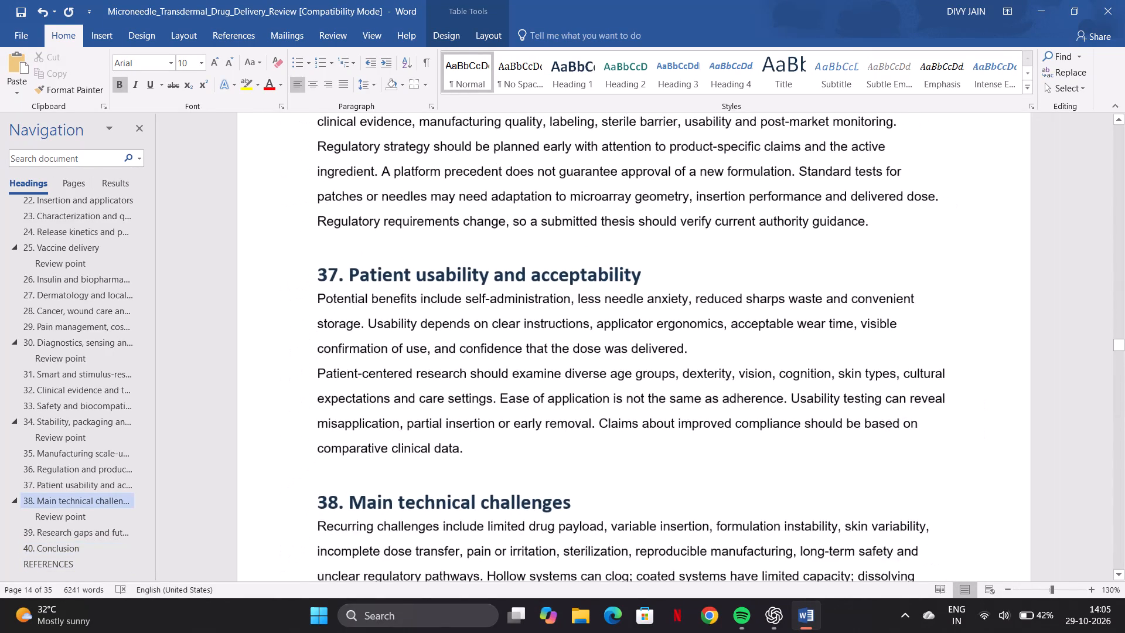
Recheck which pages sections 37 back to 31 occupy, noting where Clinical evidence and translation begins.
scroll(650, 343, "down", 1, "ctrl")
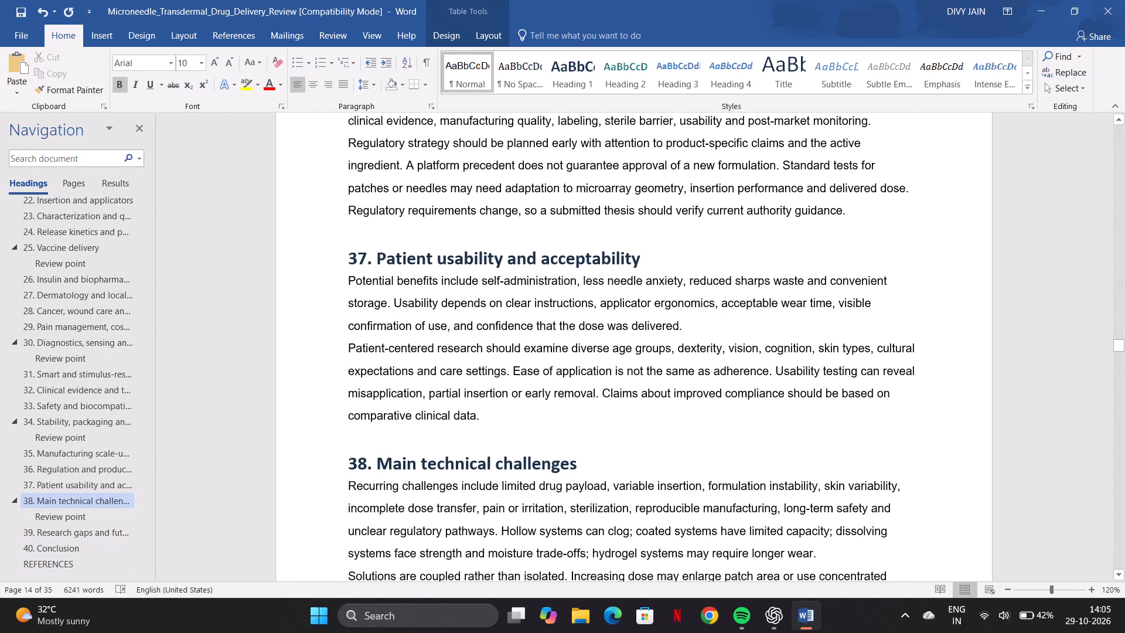
scroll(650, 343, "up", 4)
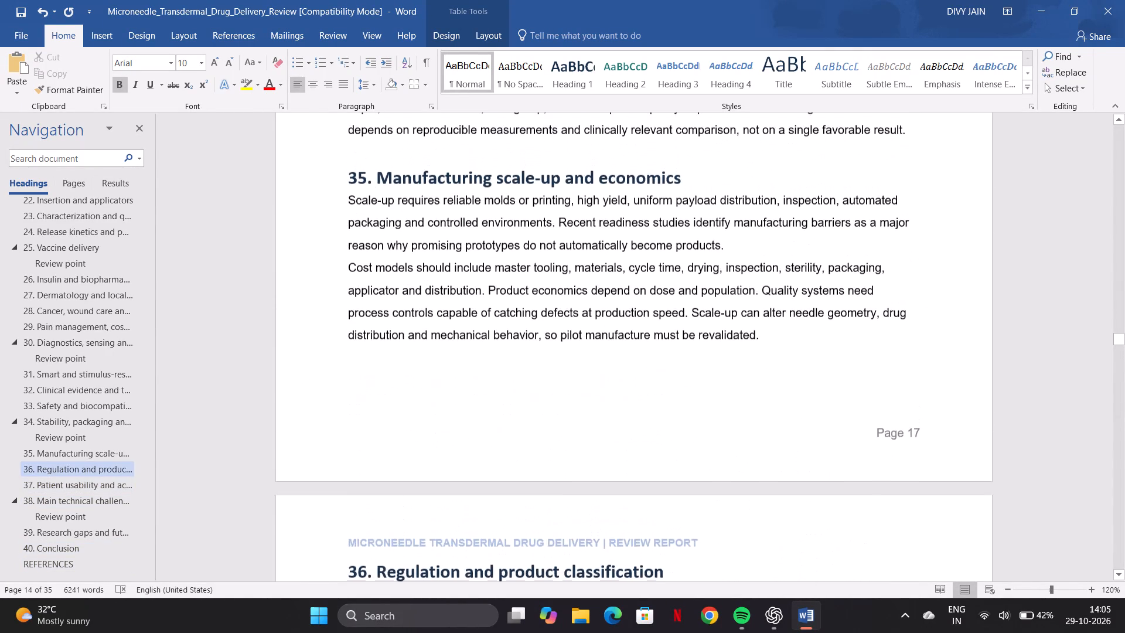
scroll(650, 343, "up", 4)
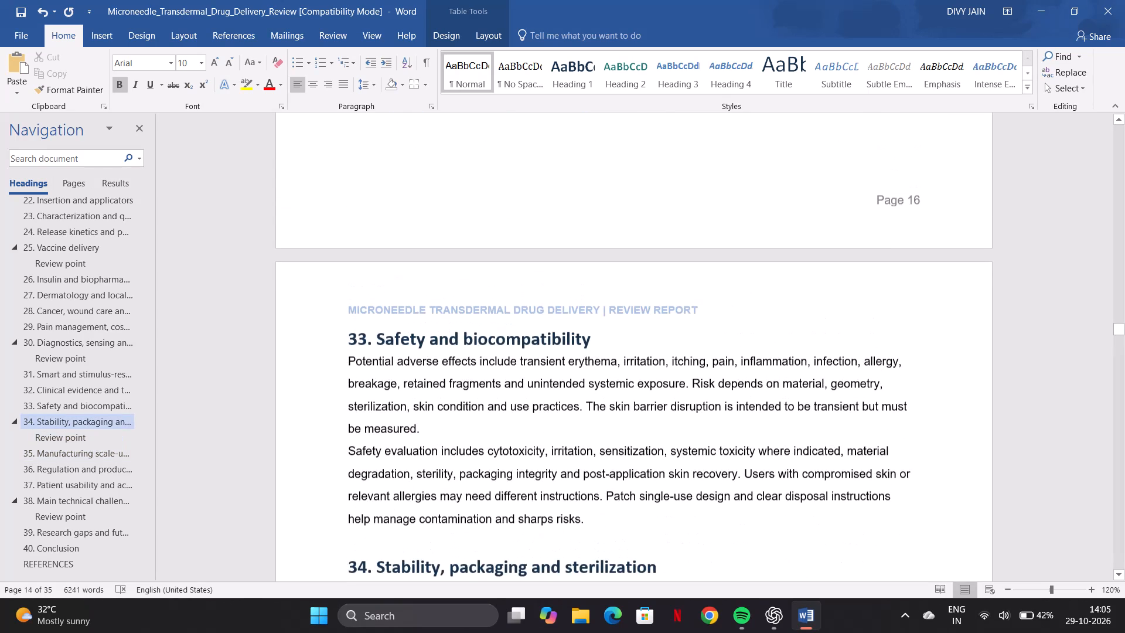
scroll(650, 343, "up", 3)
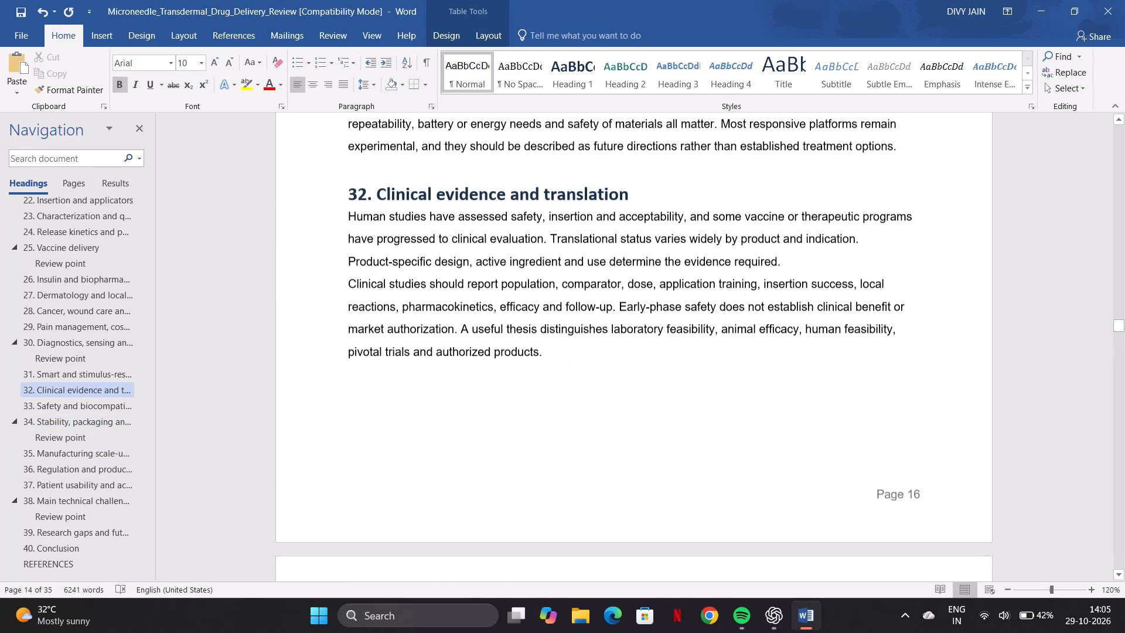
scroll(650, 343, "up", 1)
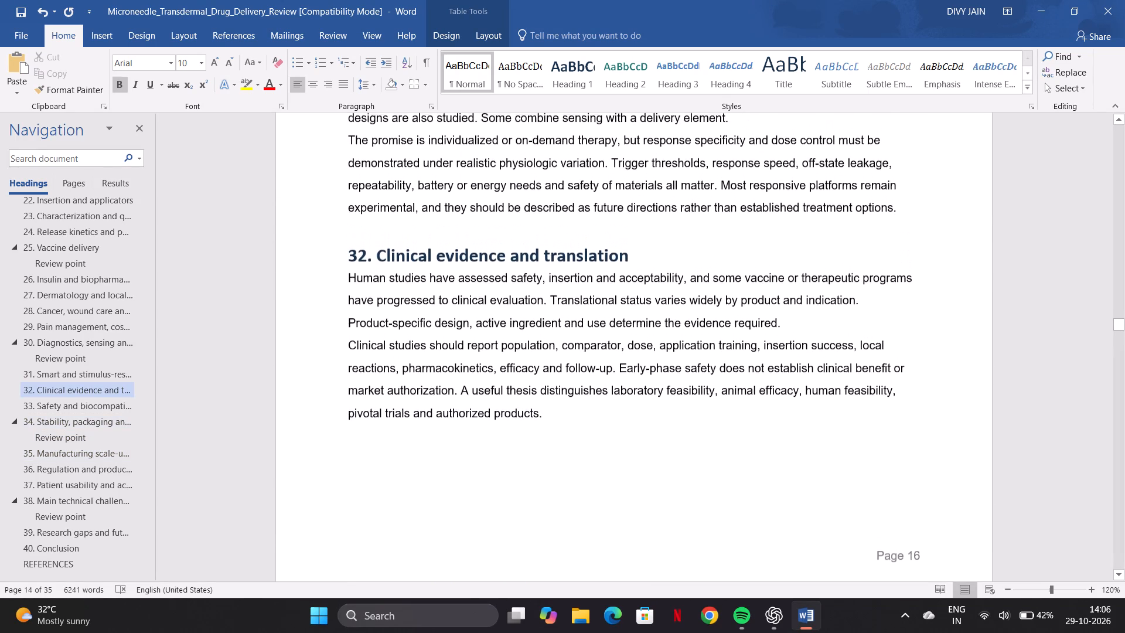
scroll(650, 343, "up", 3)
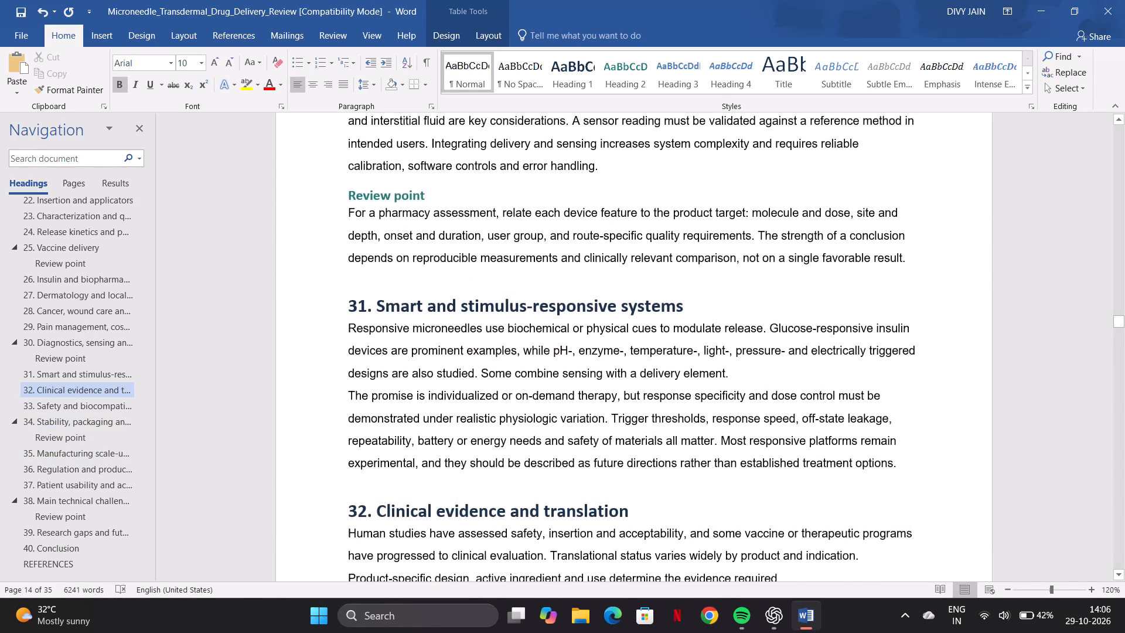
In the contents table, set the report pages for Clinical evidence, safety and translation to 16-18.
scroll(650, 343, "up", 9)
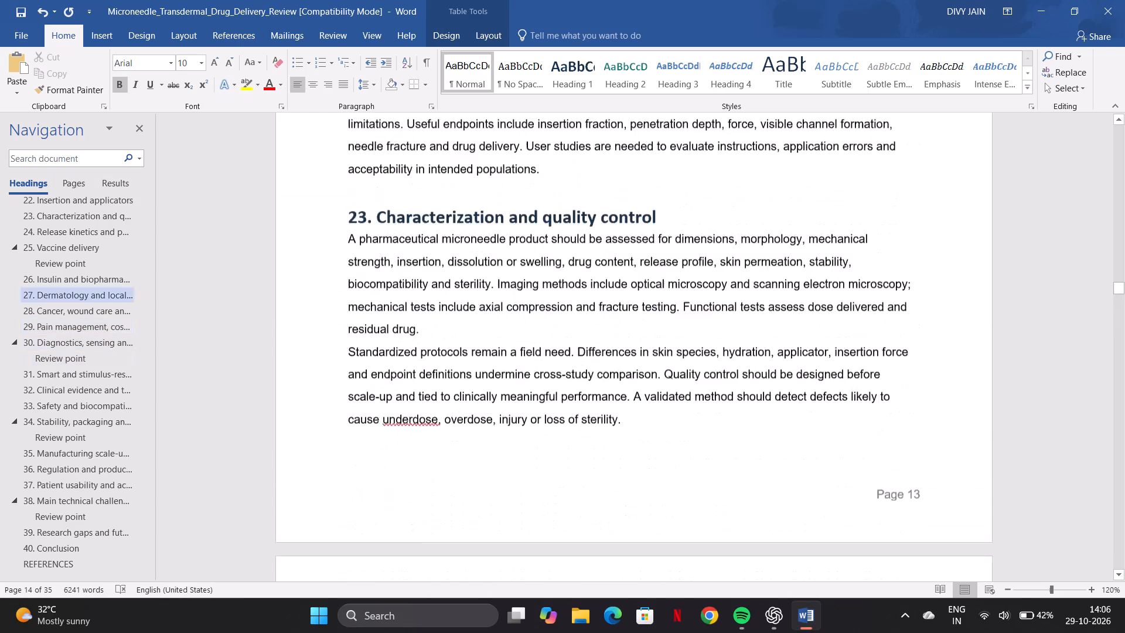
scroll(650, 343, "up", 4)
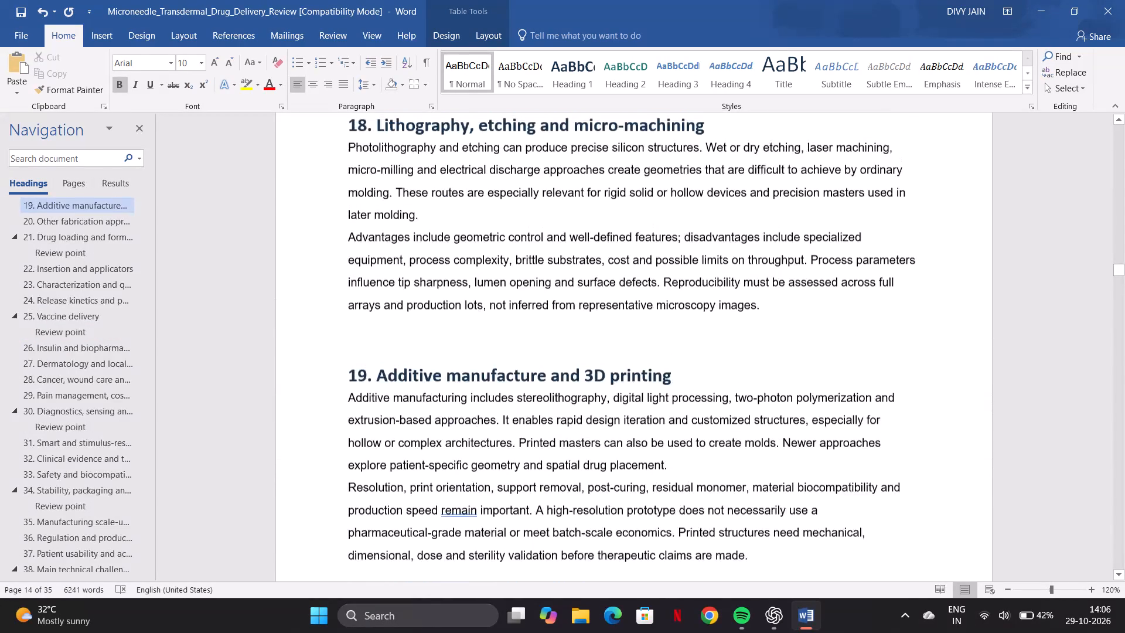
scroll(650, 343, "up", 19)
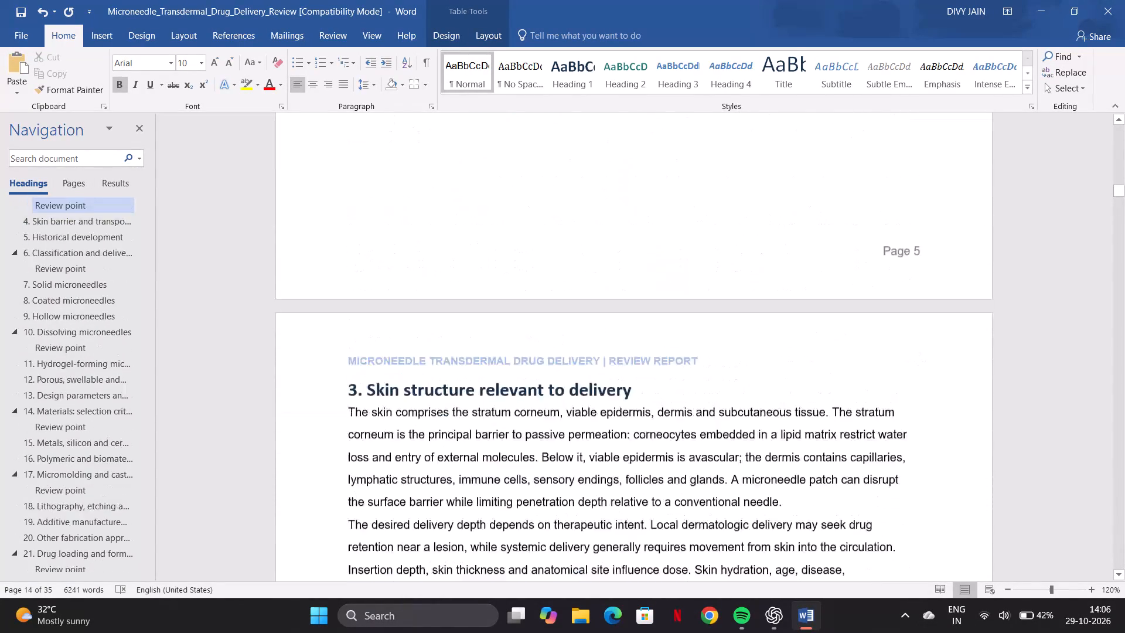
scroll(650, 343, "up", 7)
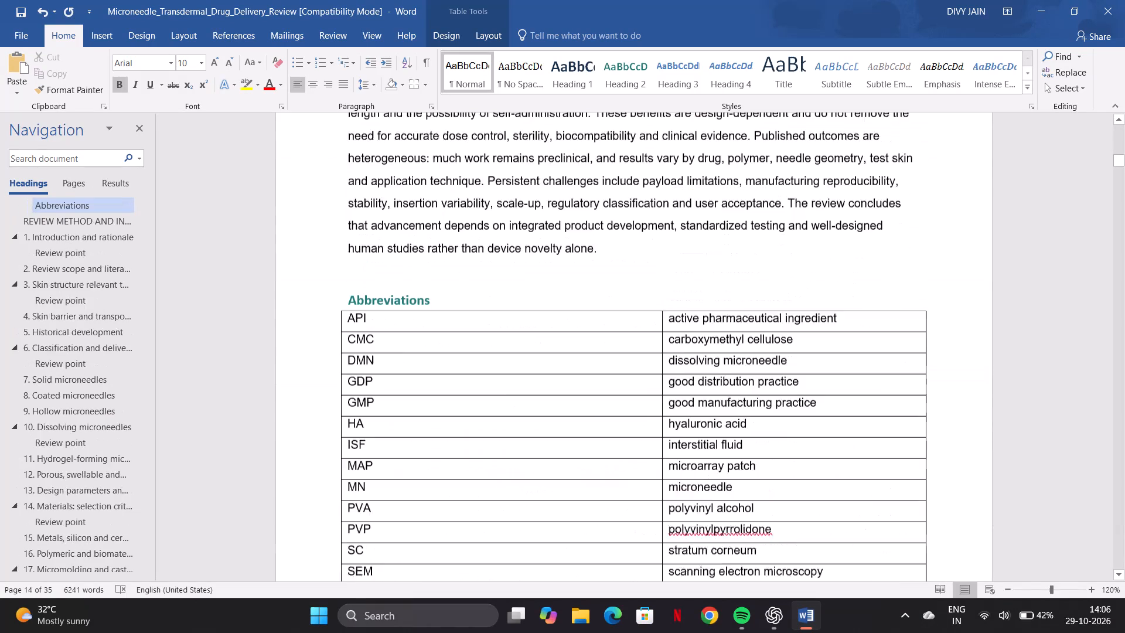
scroll(650, 343, "up", 5)
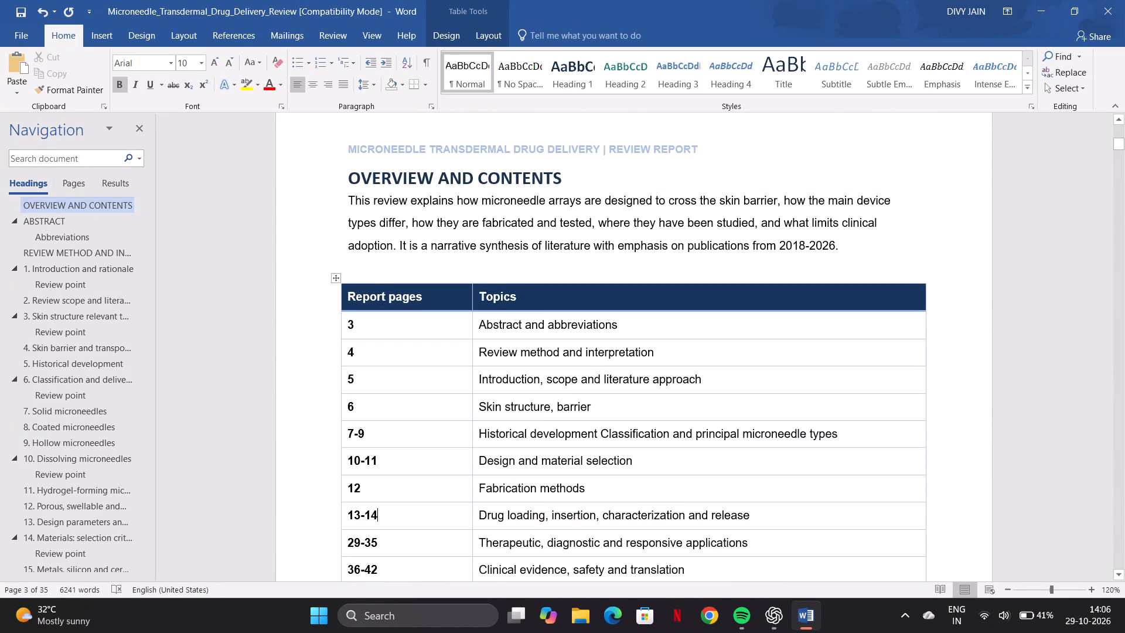
scroll(650, 343, "down", 1)
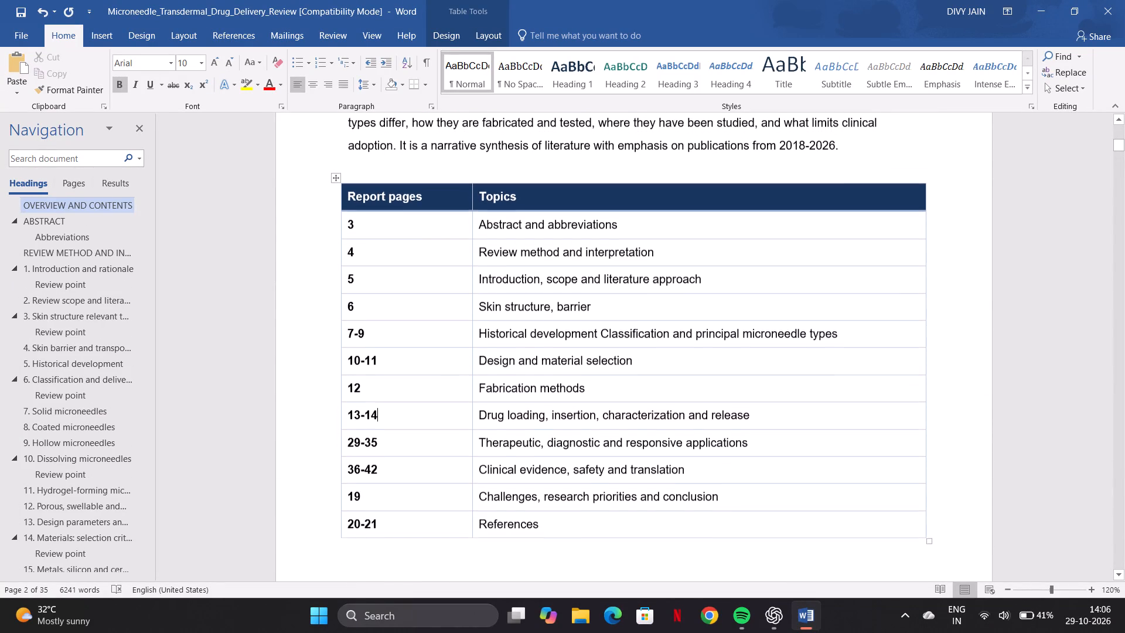
scroll(650, 343, "down", 1)
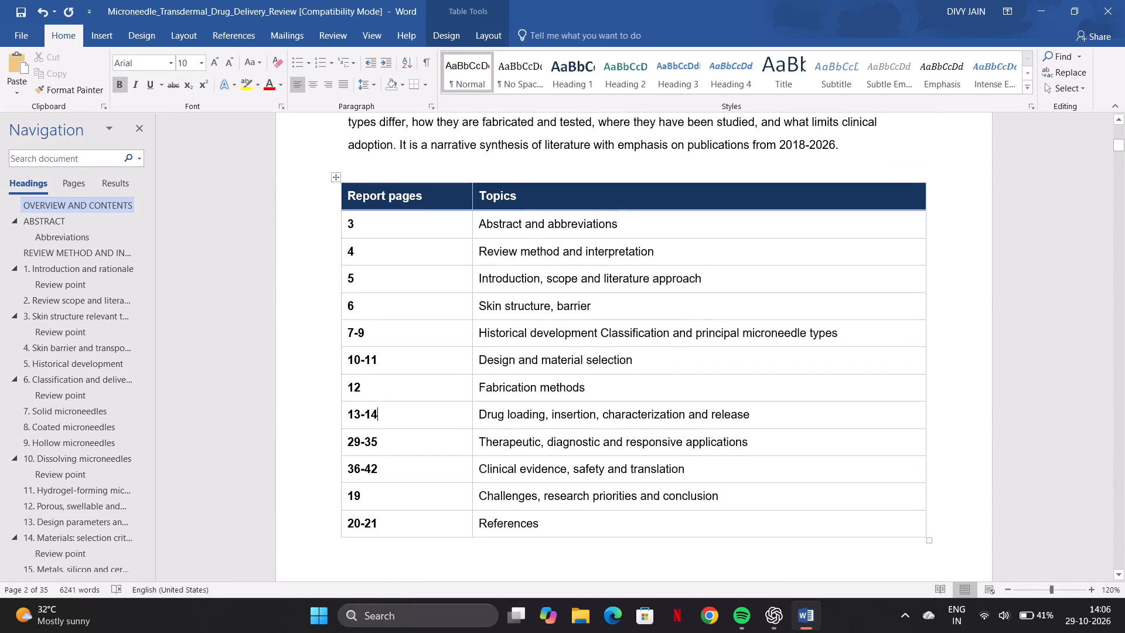
left_click(415, 467)
key("BackSpace")
key("BackSpace")
key("BackSpace")
key("BackSpace")
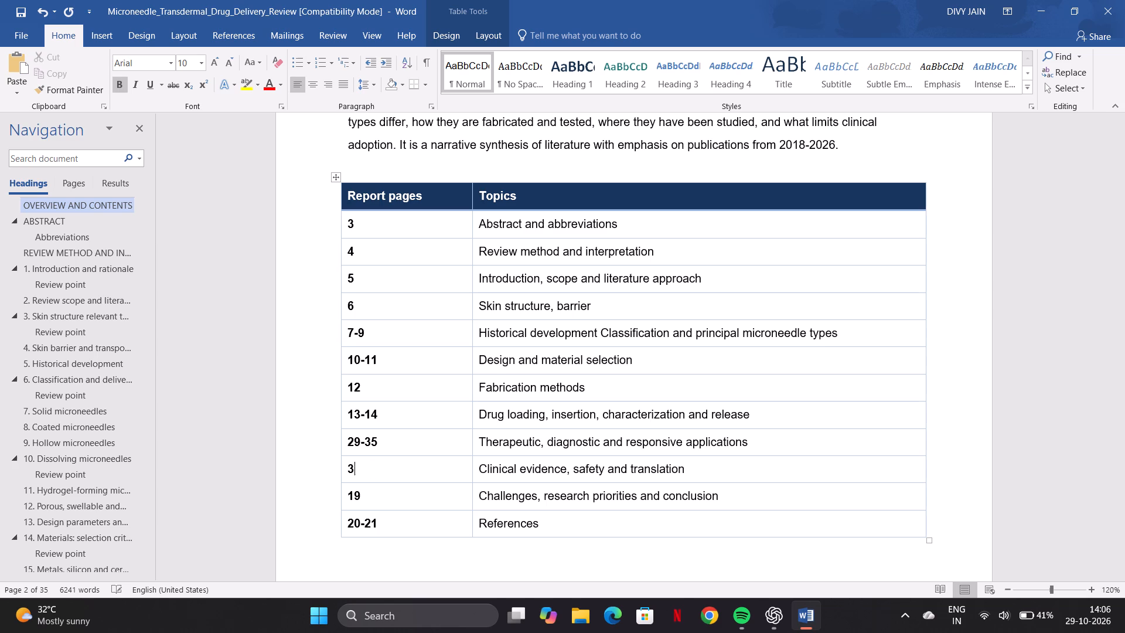
key("BackSpace")
key("1")
type("6-1")
key("8")
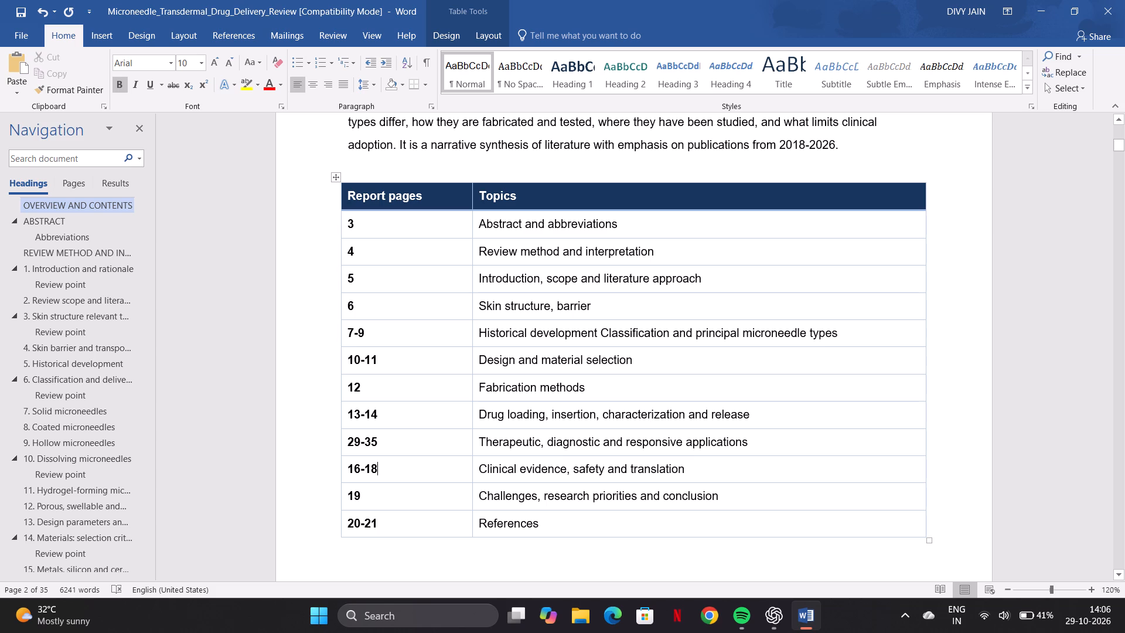
Set the report pages for Therapeutic, diagnostic and responsive applications to 15 in the contents table.
left_click(403, 440)
key("BackSpace")
key("BackSpace")
key("BackSpace")
key("BackSpace")
key("BackSpace")
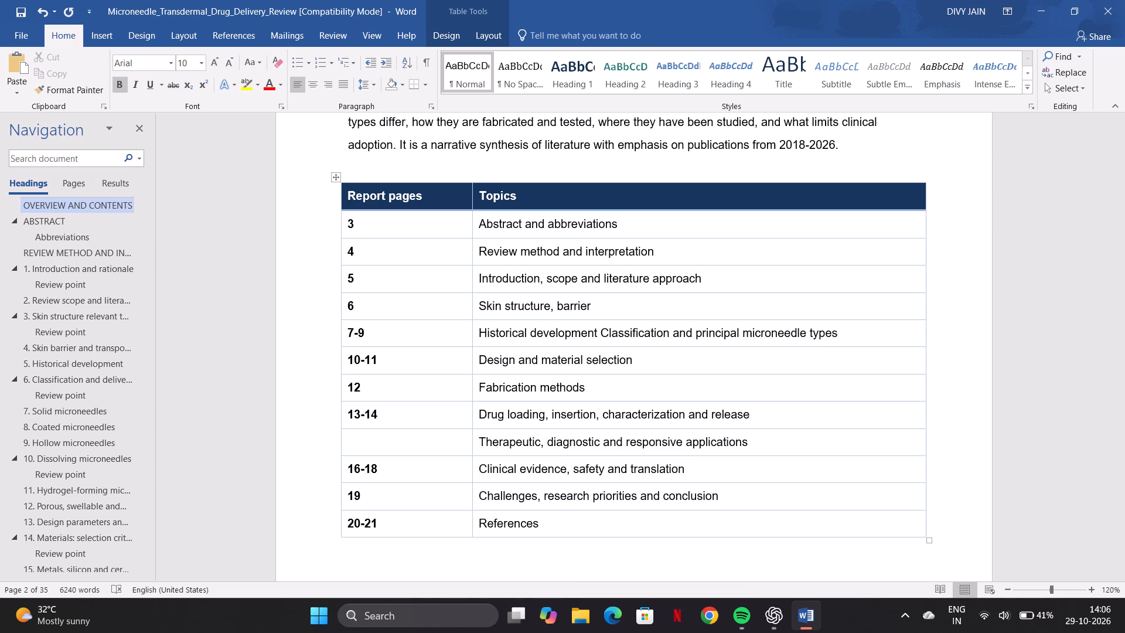
type("15")
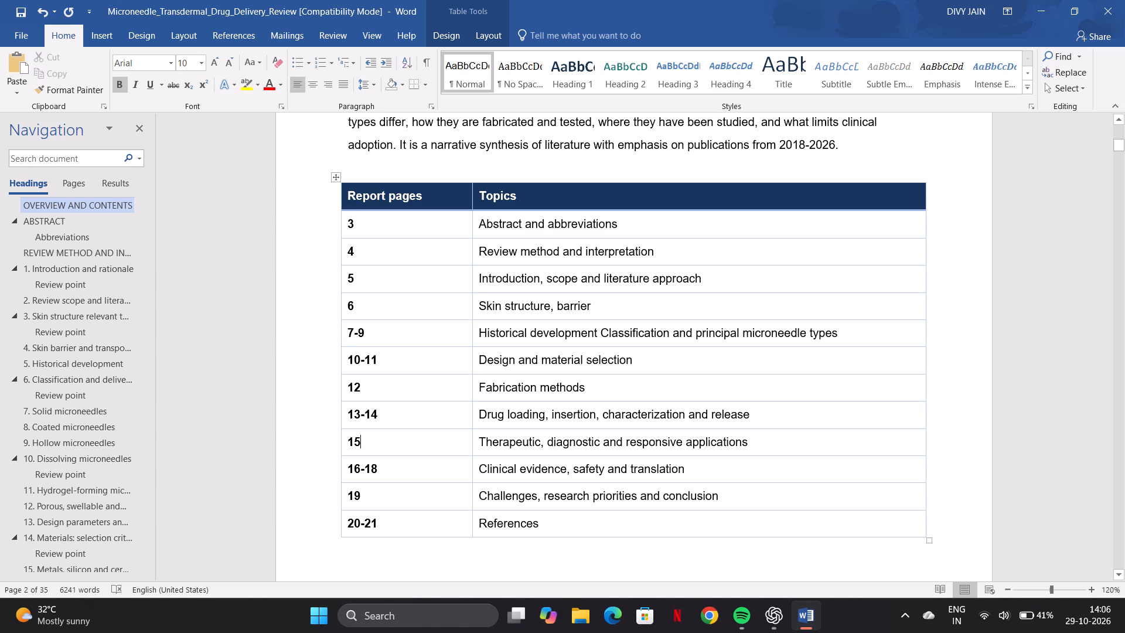
Check the document's remaining pages from the Conclusion through the pages following the references.
scroll(536, 442, "down", 8)
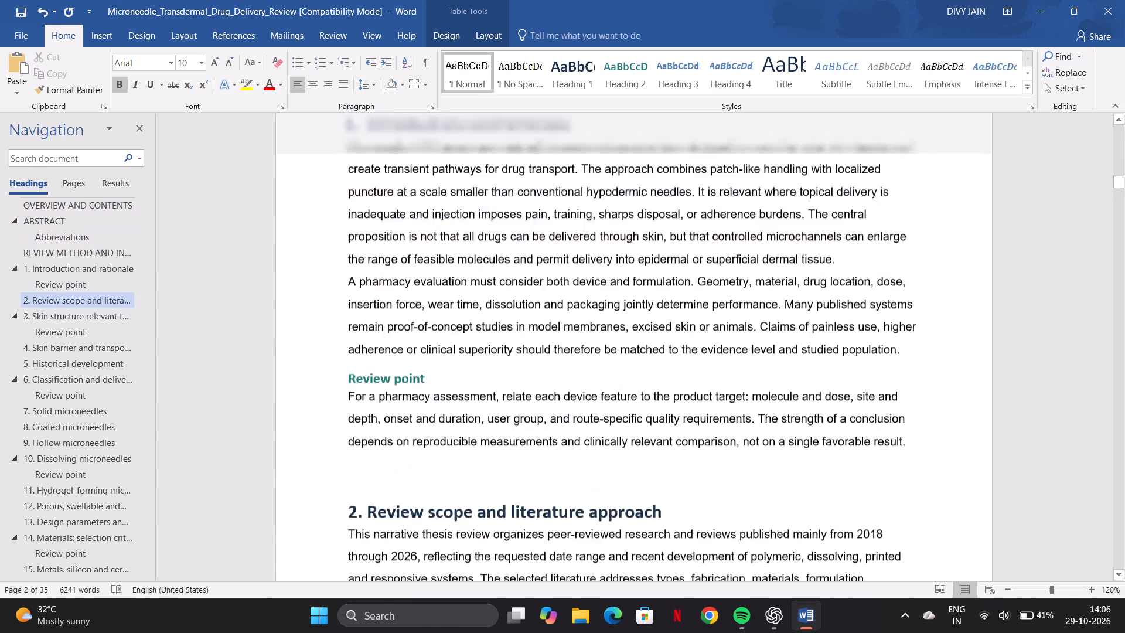
scroll(536, 442, "down", 14)
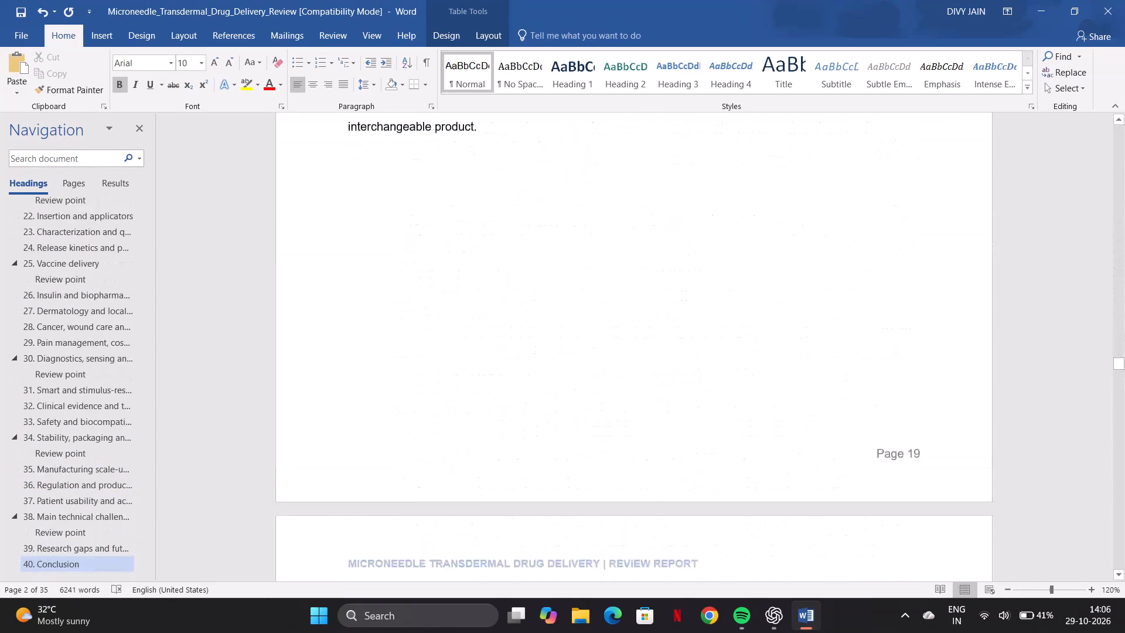
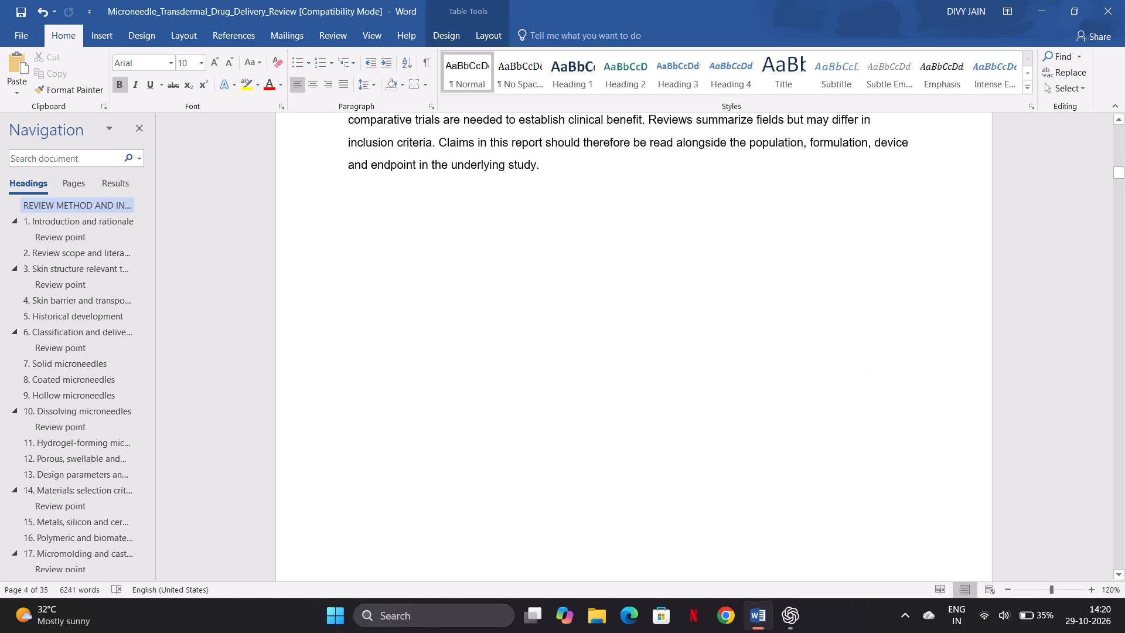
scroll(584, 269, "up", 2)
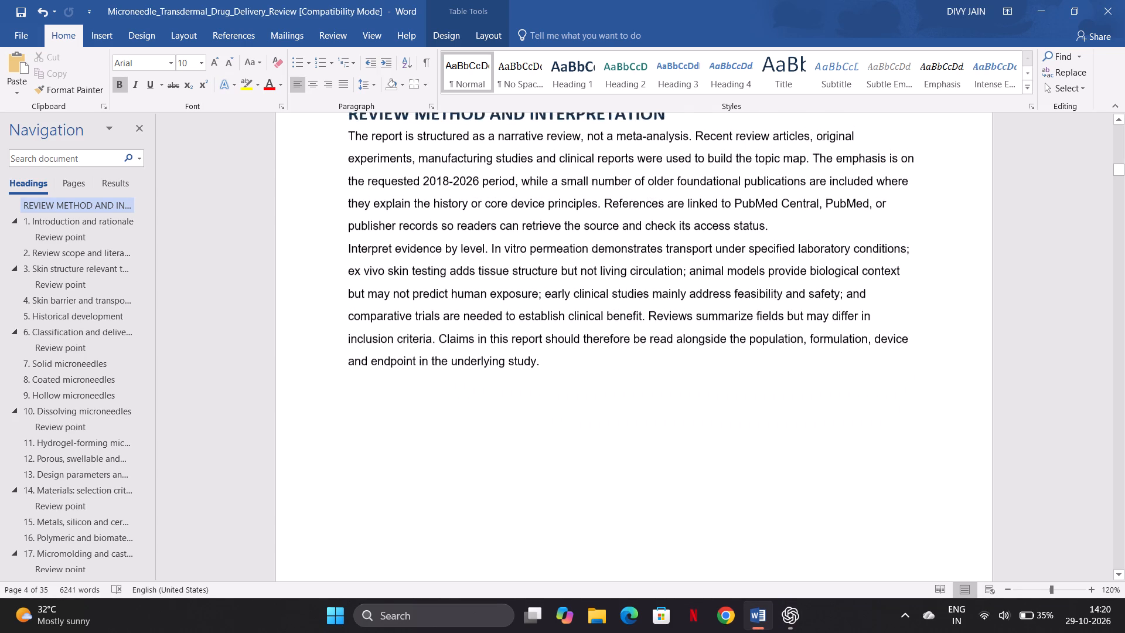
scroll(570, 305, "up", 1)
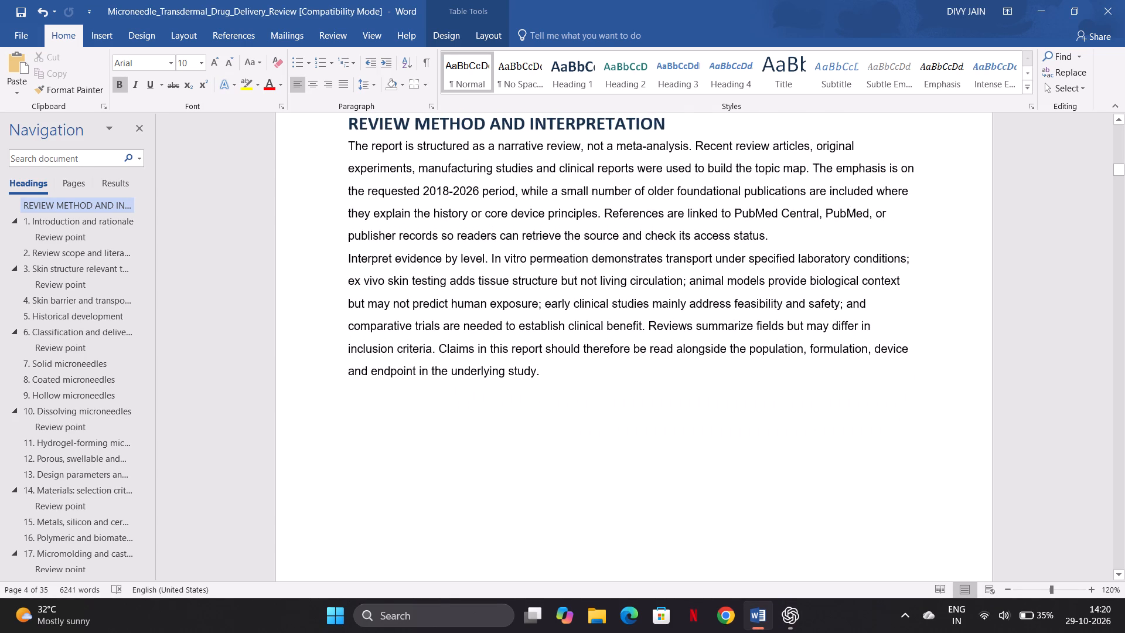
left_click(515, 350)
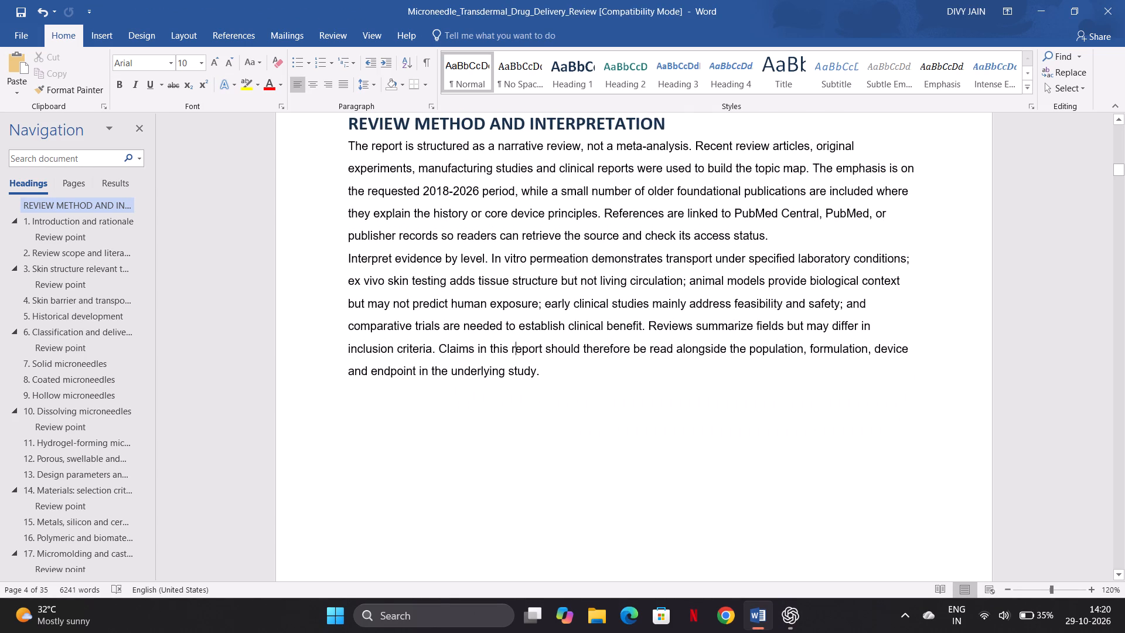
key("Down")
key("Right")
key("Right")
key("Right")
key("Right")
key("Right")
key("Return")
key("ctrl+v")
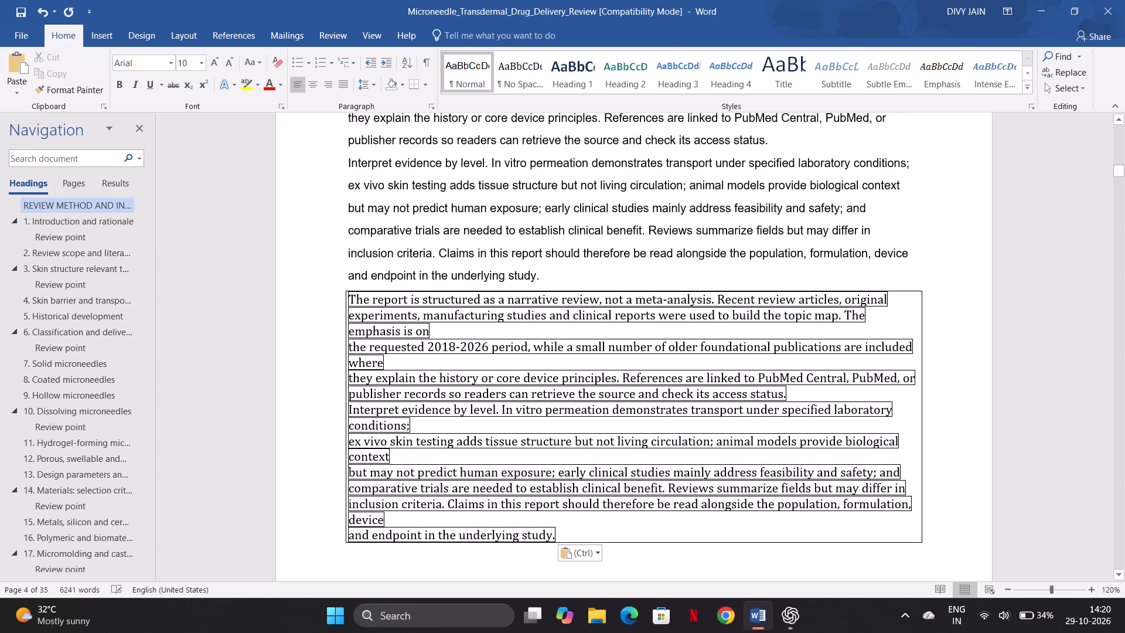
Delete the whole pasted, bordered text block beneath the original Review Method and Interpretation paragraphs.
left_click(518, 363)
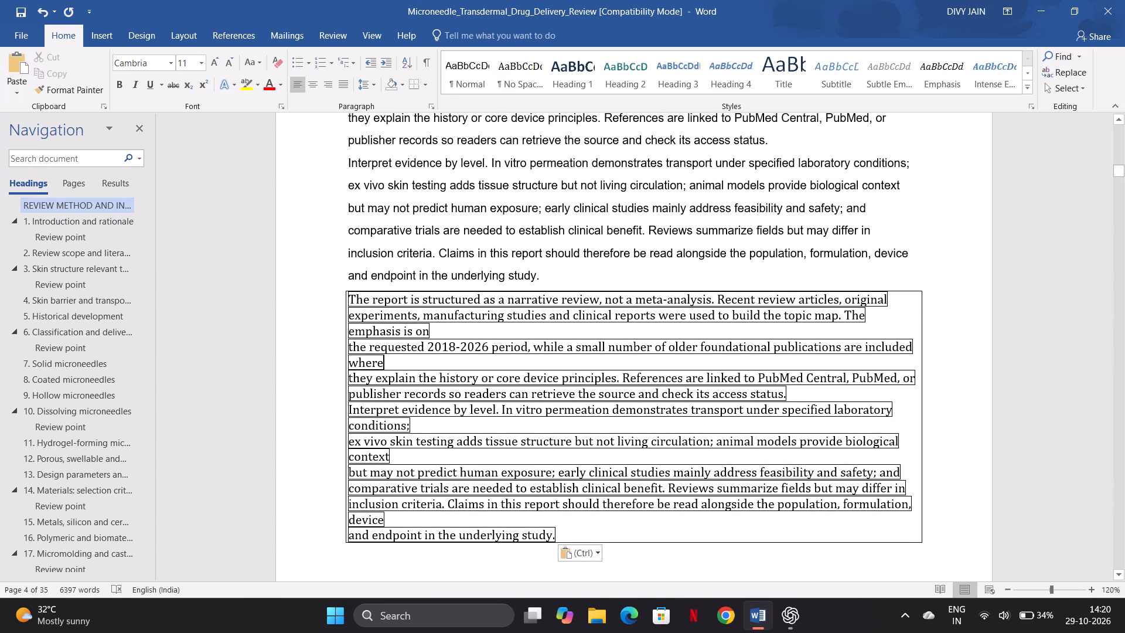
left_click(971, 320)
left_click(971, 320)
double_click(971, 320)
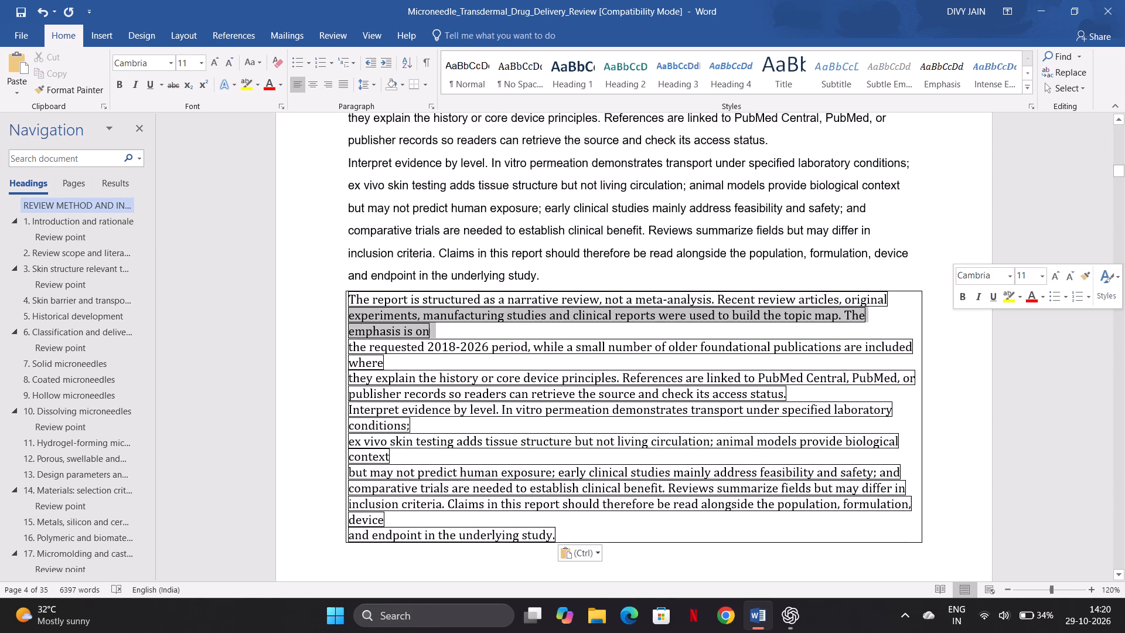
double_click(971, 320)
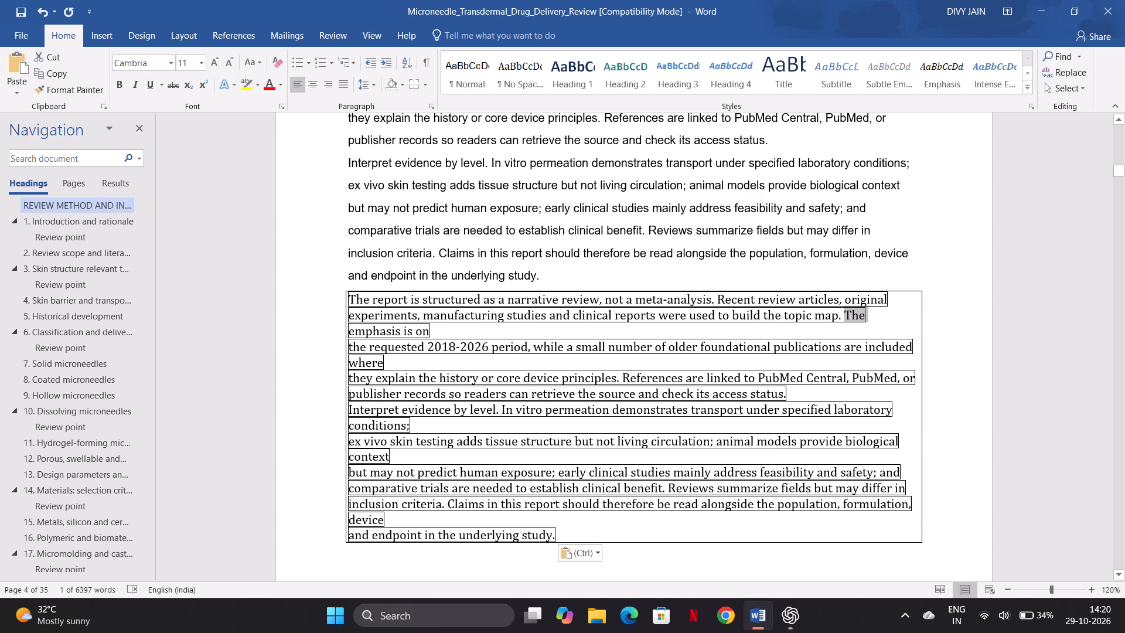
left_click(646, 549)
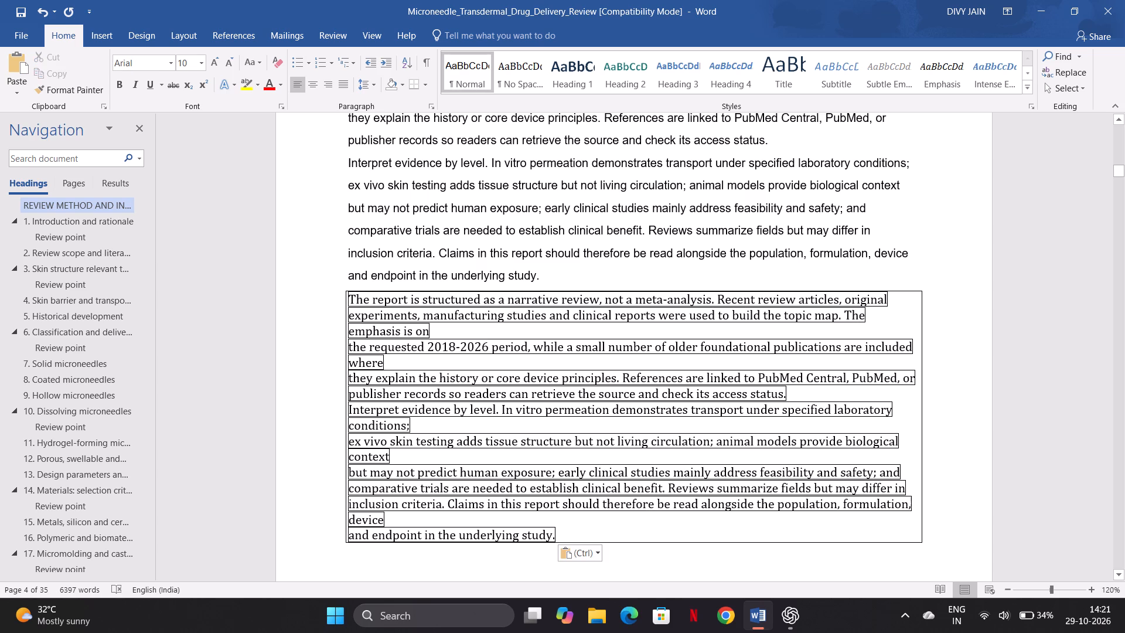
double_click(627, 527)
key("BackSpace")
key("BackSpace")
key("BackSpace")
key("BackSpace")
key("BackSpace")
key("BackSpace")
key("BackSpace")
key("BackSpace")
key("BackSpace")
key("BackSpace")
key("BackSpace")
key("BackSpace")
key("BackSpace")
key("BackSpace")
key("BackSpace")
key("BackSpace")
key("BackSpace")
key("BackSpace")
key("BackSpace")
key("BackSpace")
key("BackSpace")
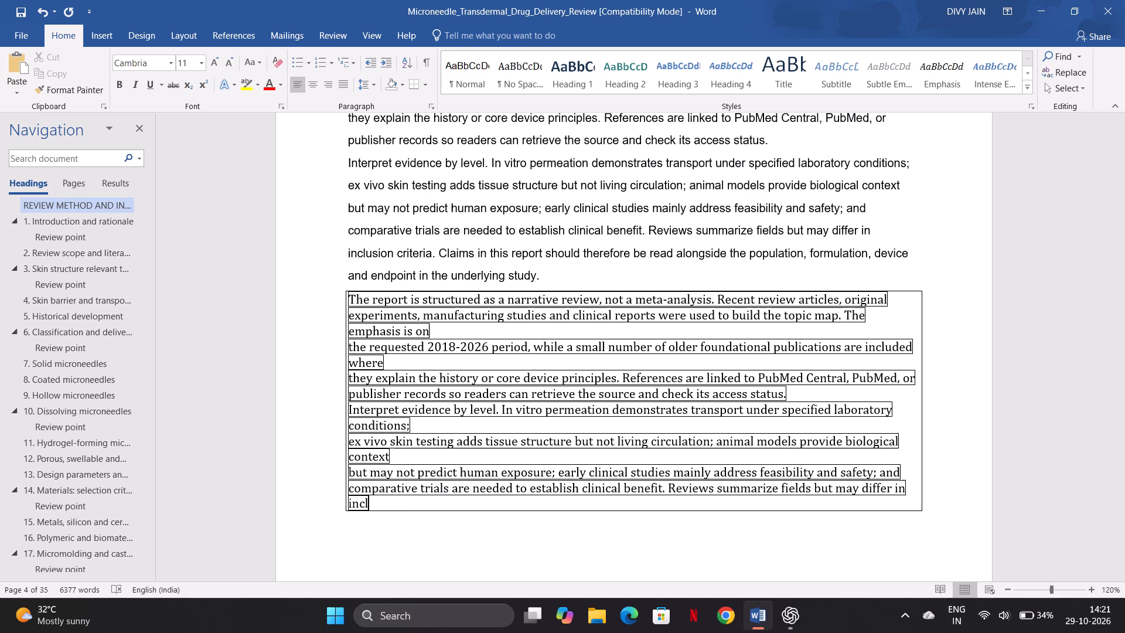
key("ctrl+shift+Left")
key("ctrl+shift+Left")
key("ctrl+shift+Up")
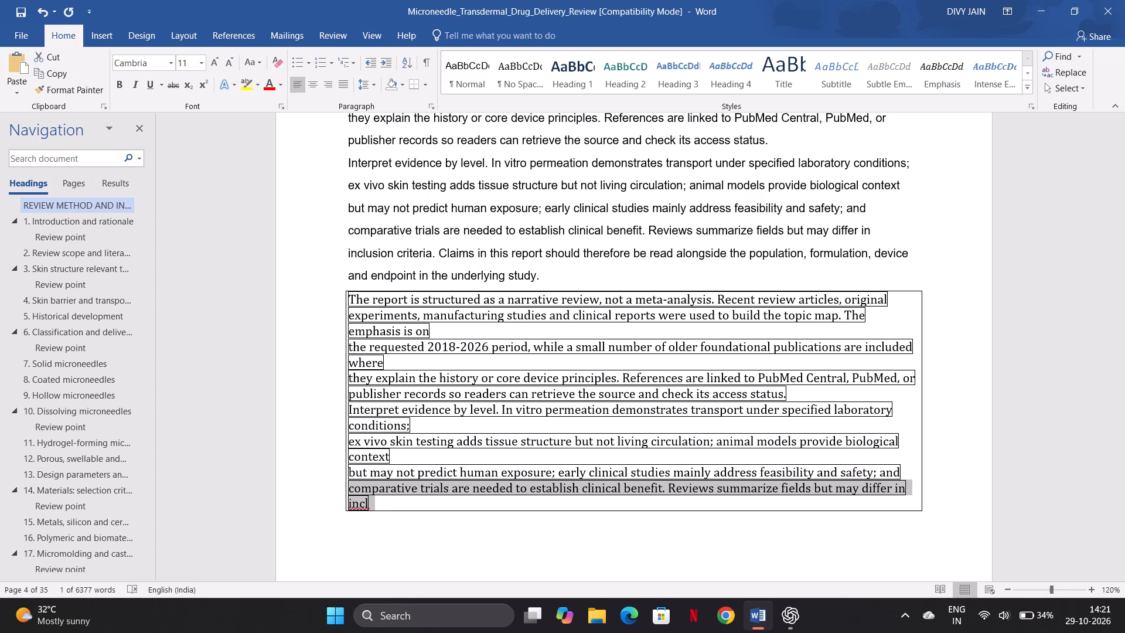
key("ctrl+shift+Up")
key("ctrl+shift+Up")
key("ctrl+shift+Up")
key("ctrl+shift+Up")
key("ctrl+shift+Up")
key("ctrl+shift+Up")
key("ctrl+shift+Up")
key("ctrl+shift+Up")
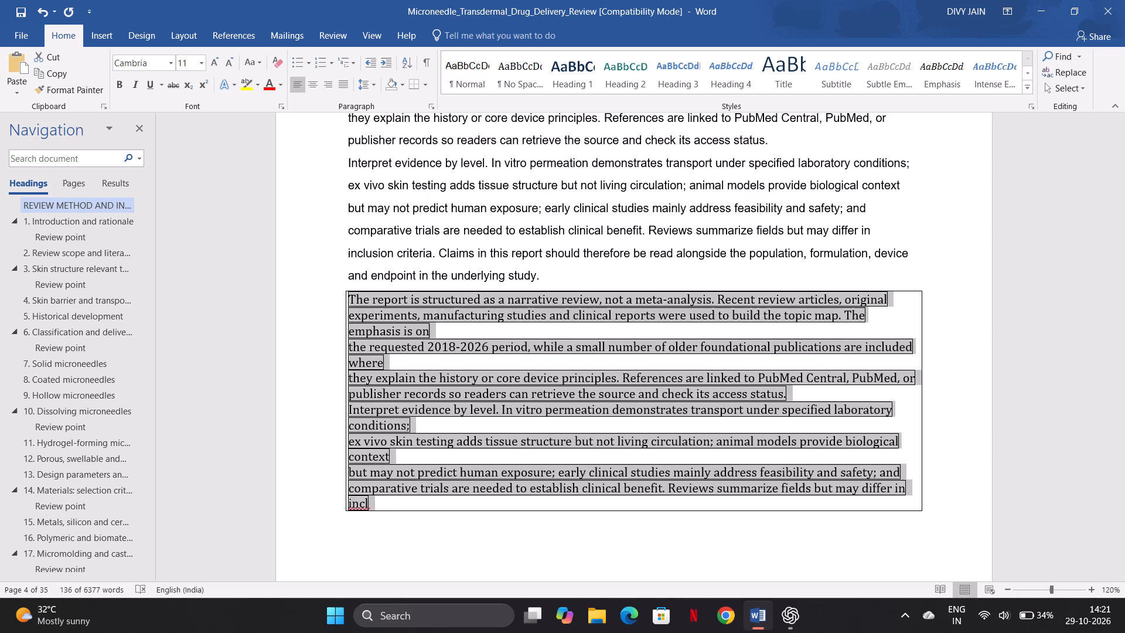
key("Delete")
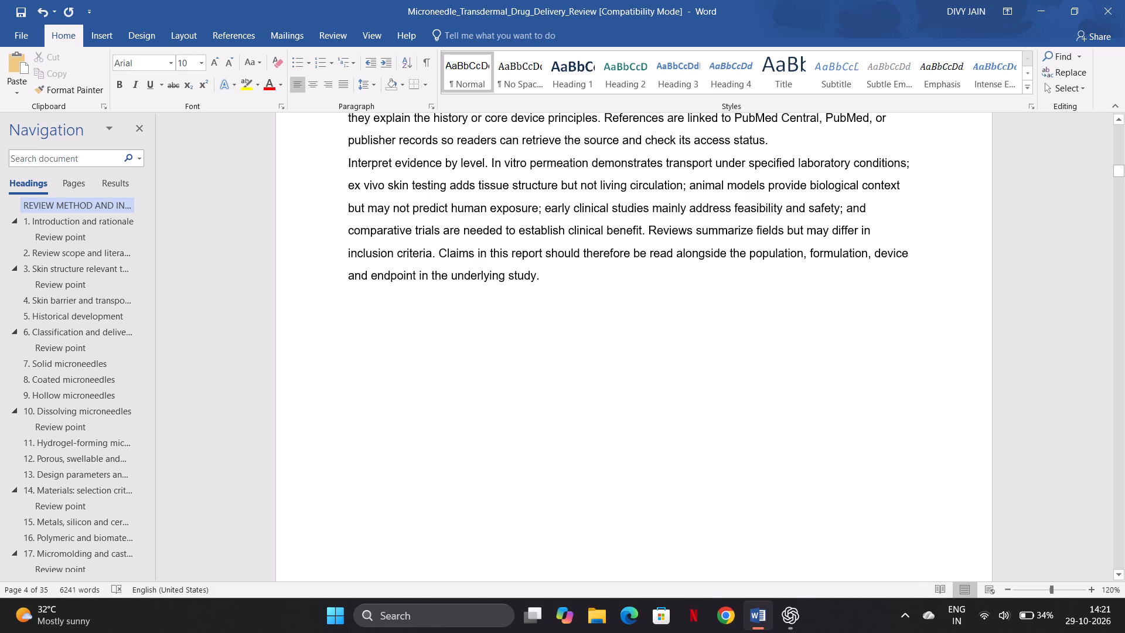
Save the Word review document.
key("ctrl+s")
Minimize the Word and ChatGPT windows and refresh the desktop.
left_click(1053, 5)
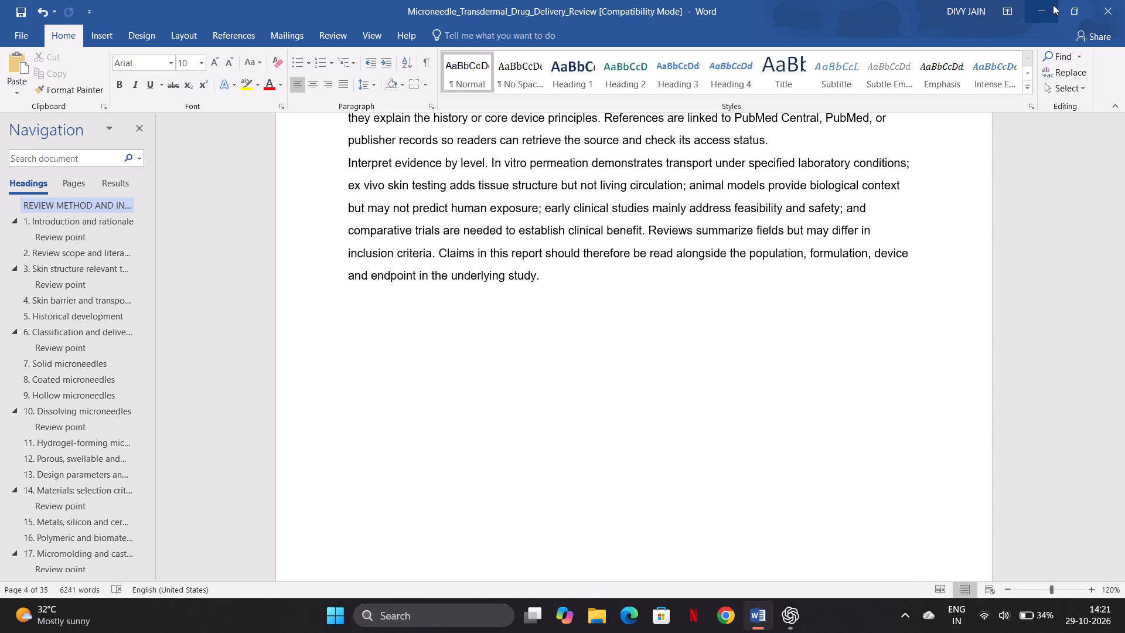
left_click(1044, 4)
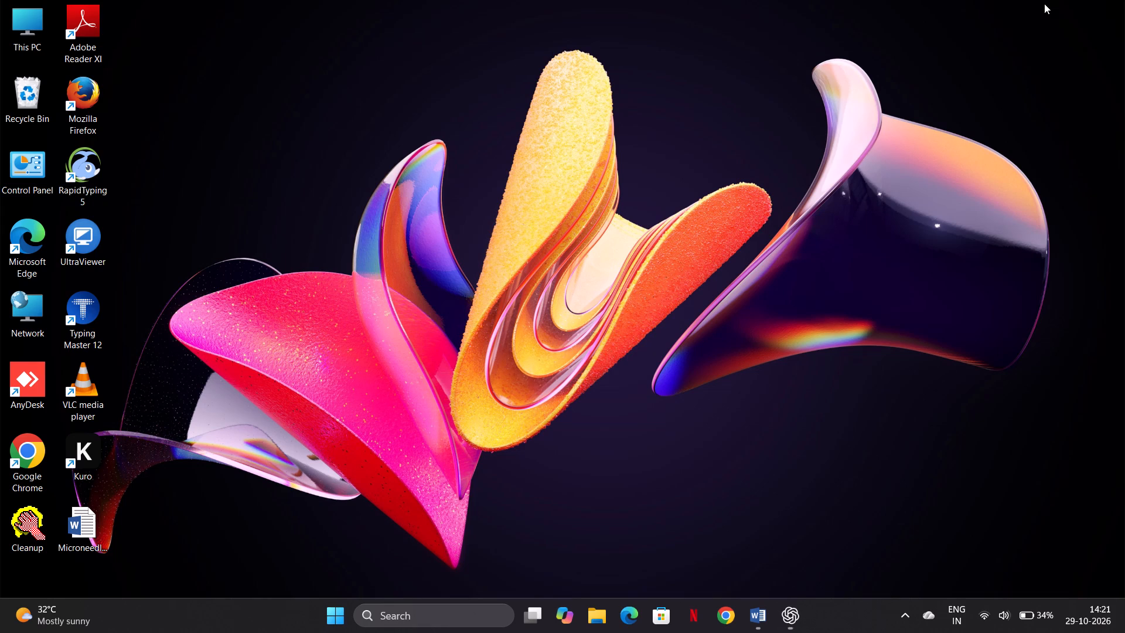
right_click(877, 98)
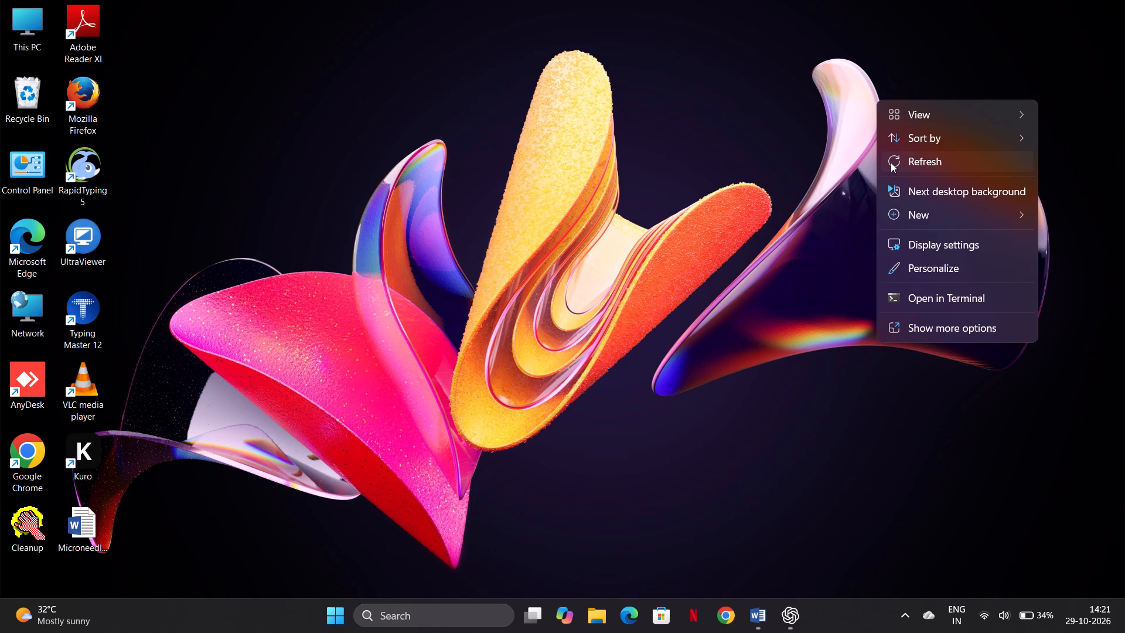
left_click(891, 162)
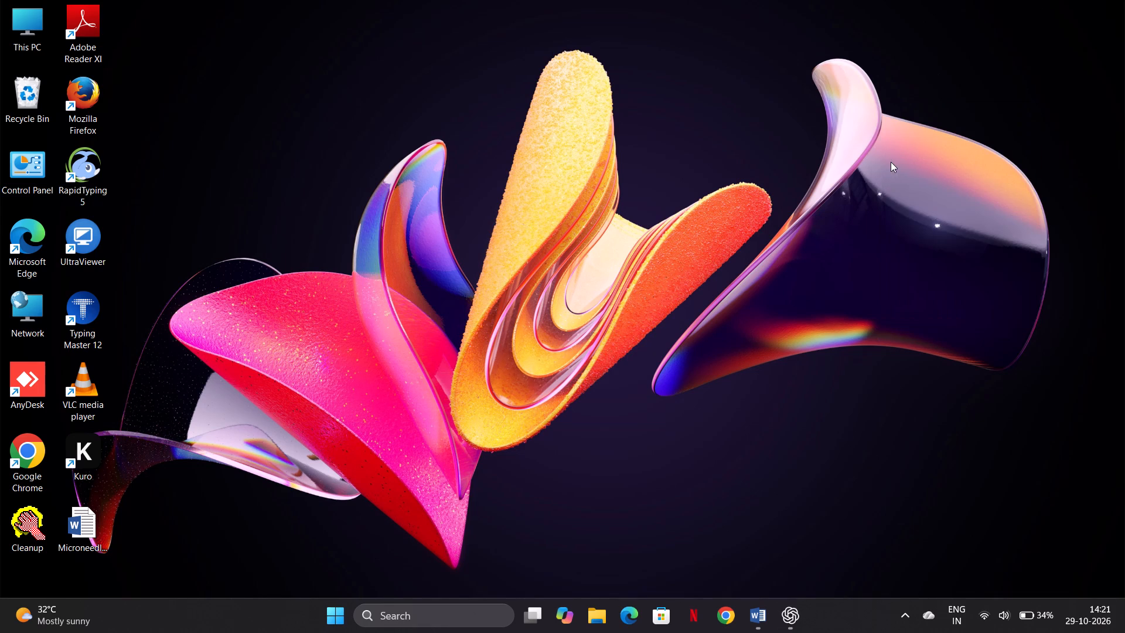
Open the Shut Down Windows dialog from the desktop.
key("alt+F4")
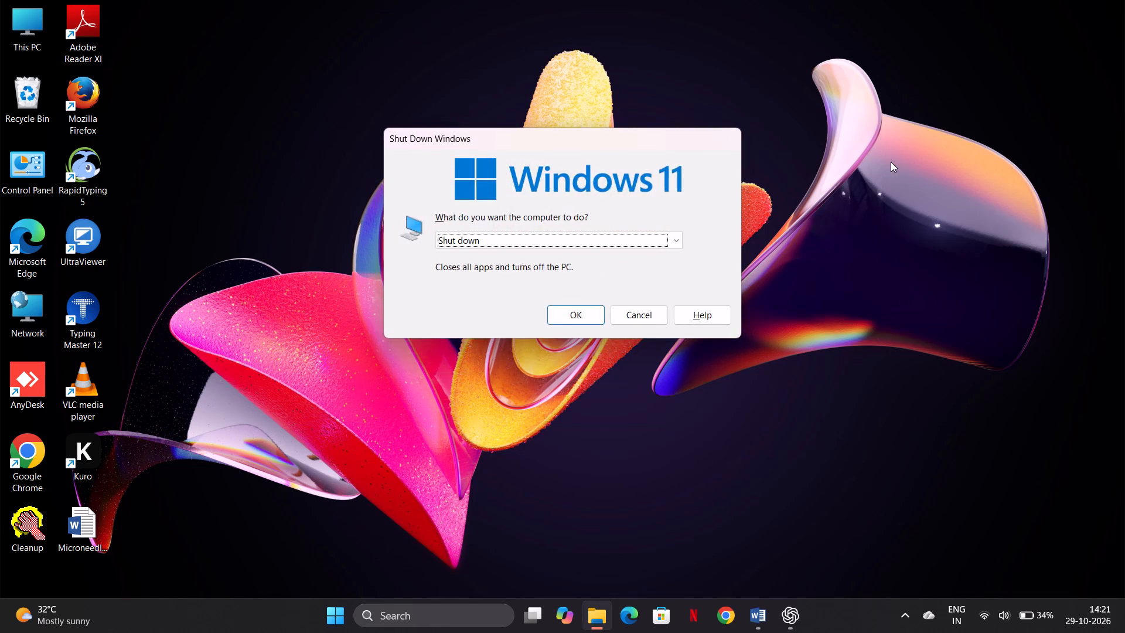